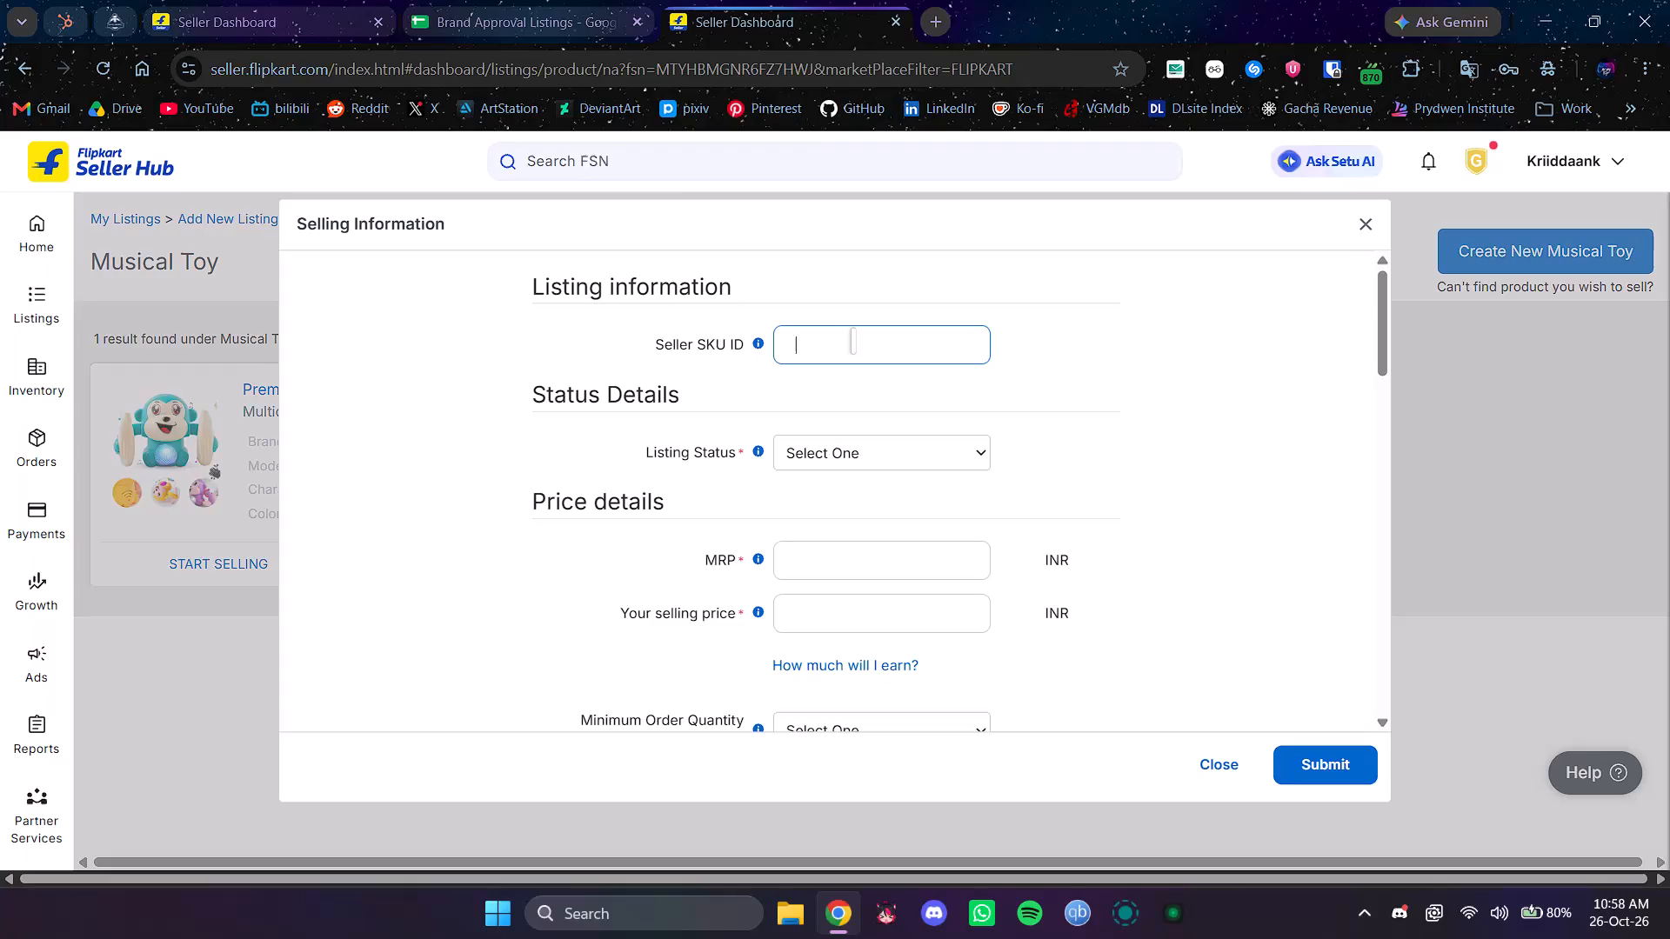
pyautogui.click(852, 340)
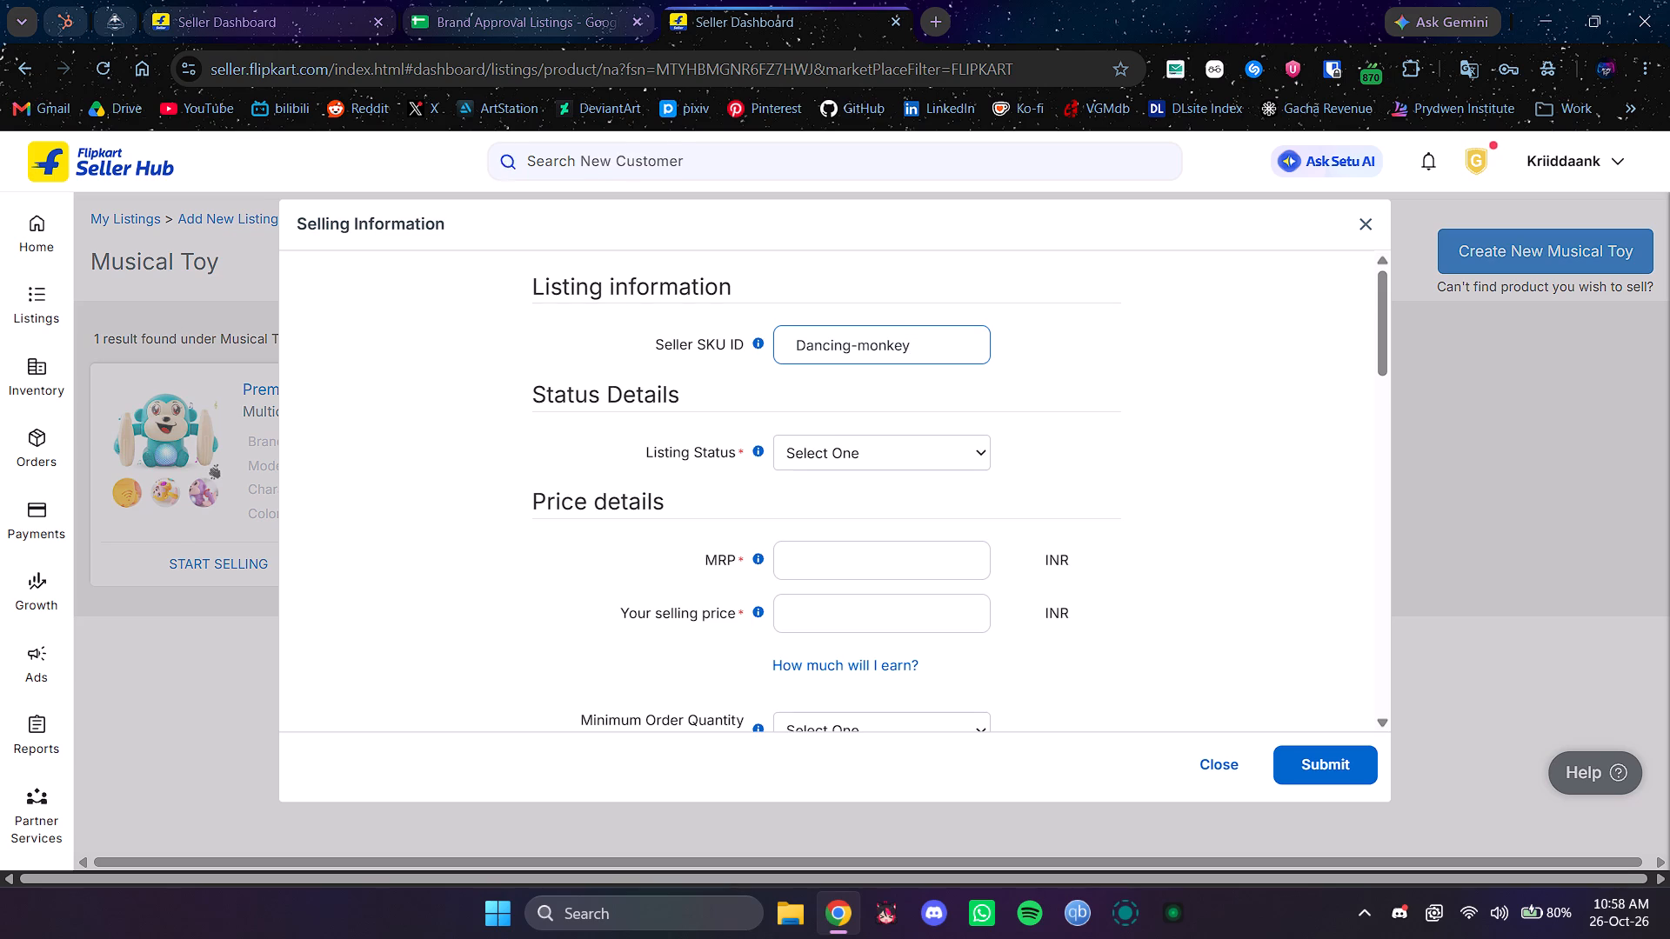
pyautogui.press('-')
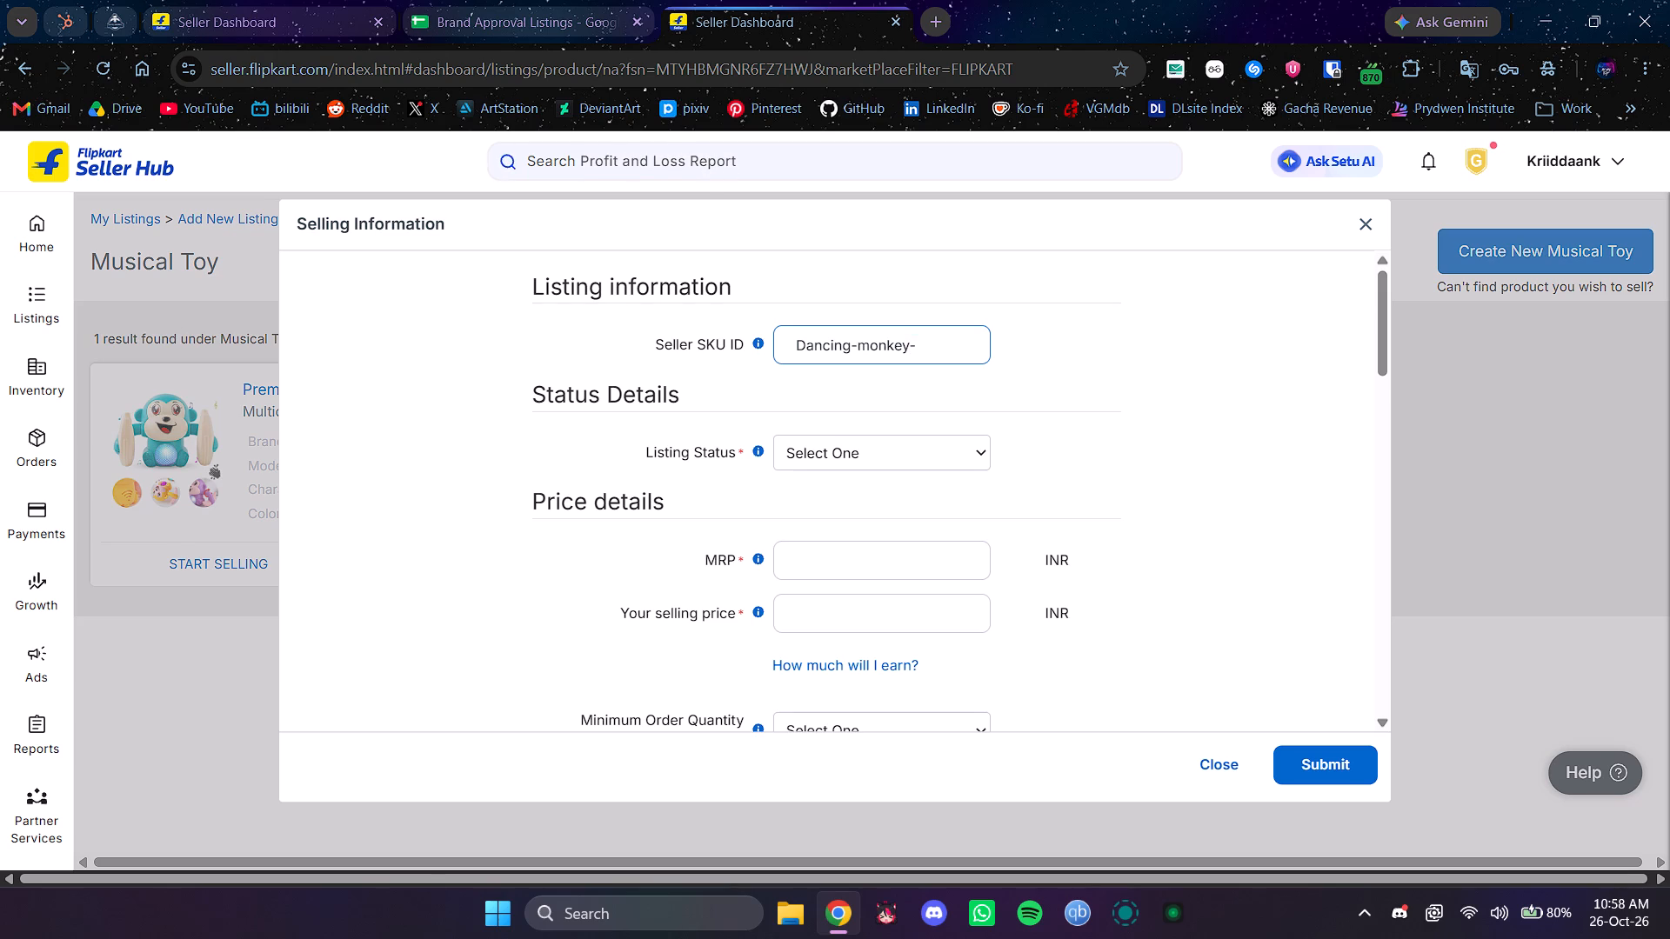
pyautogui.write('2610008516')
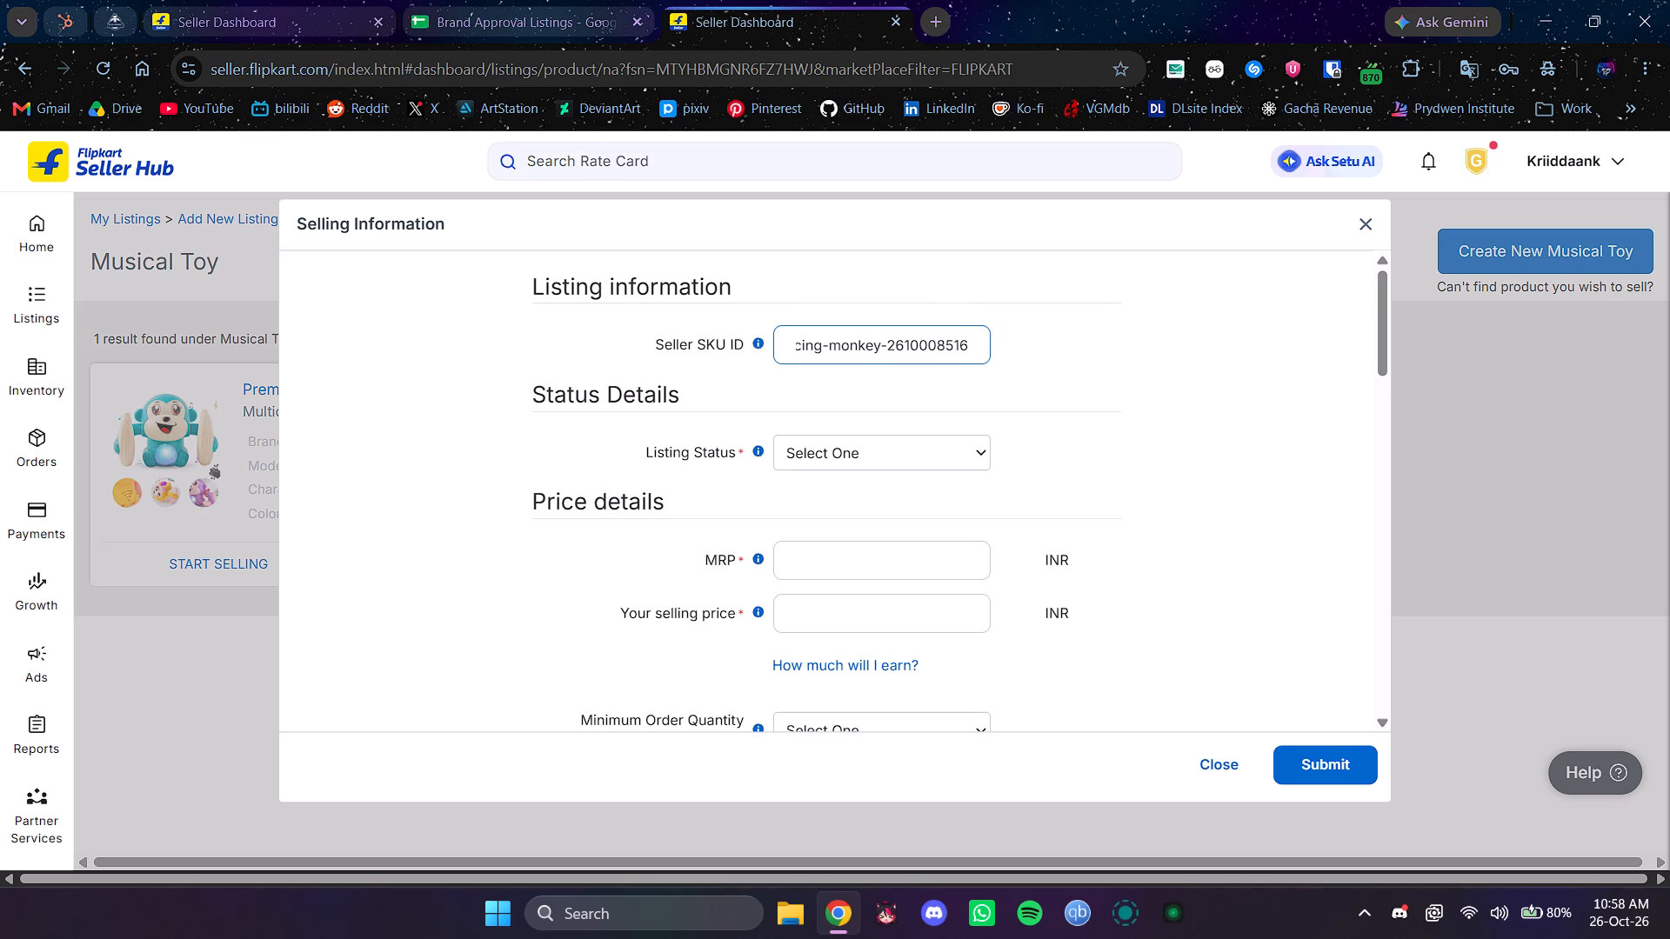
pyautogui.click(864, 457)
pyautogui.click(864, 473)
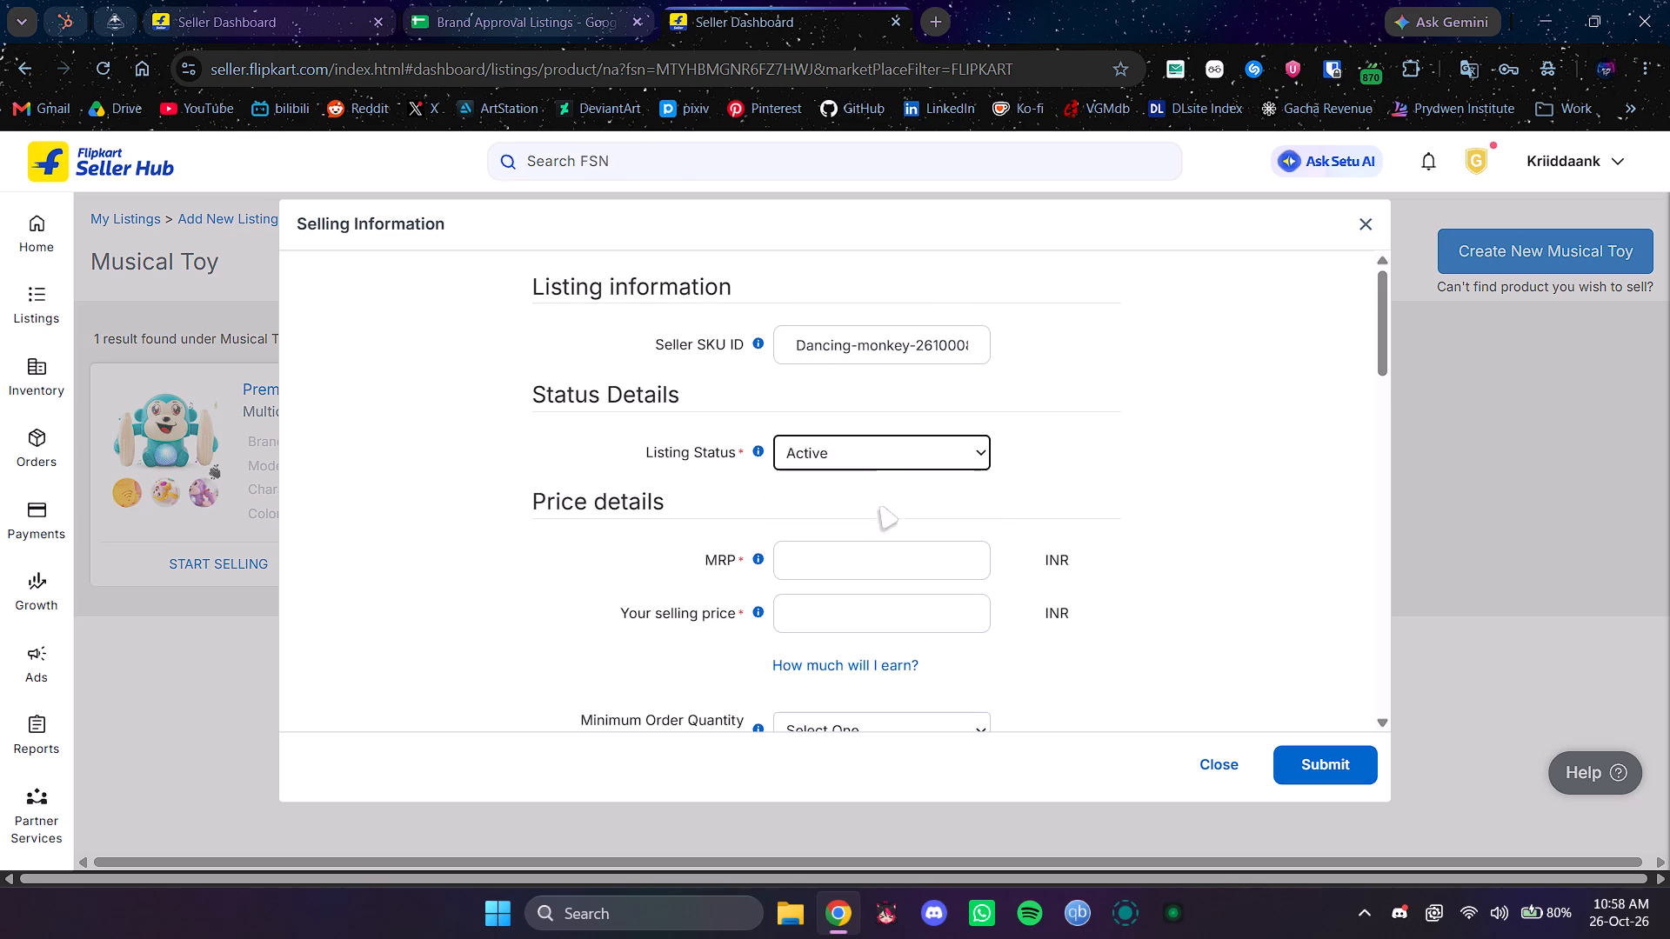
# Fill in the price details with MRP 899 INR, selling price 899 INR and minimum order quantity 1.
pyautogui.click(874, 560)
pyautogui.scroll(-1, 1098, 522)
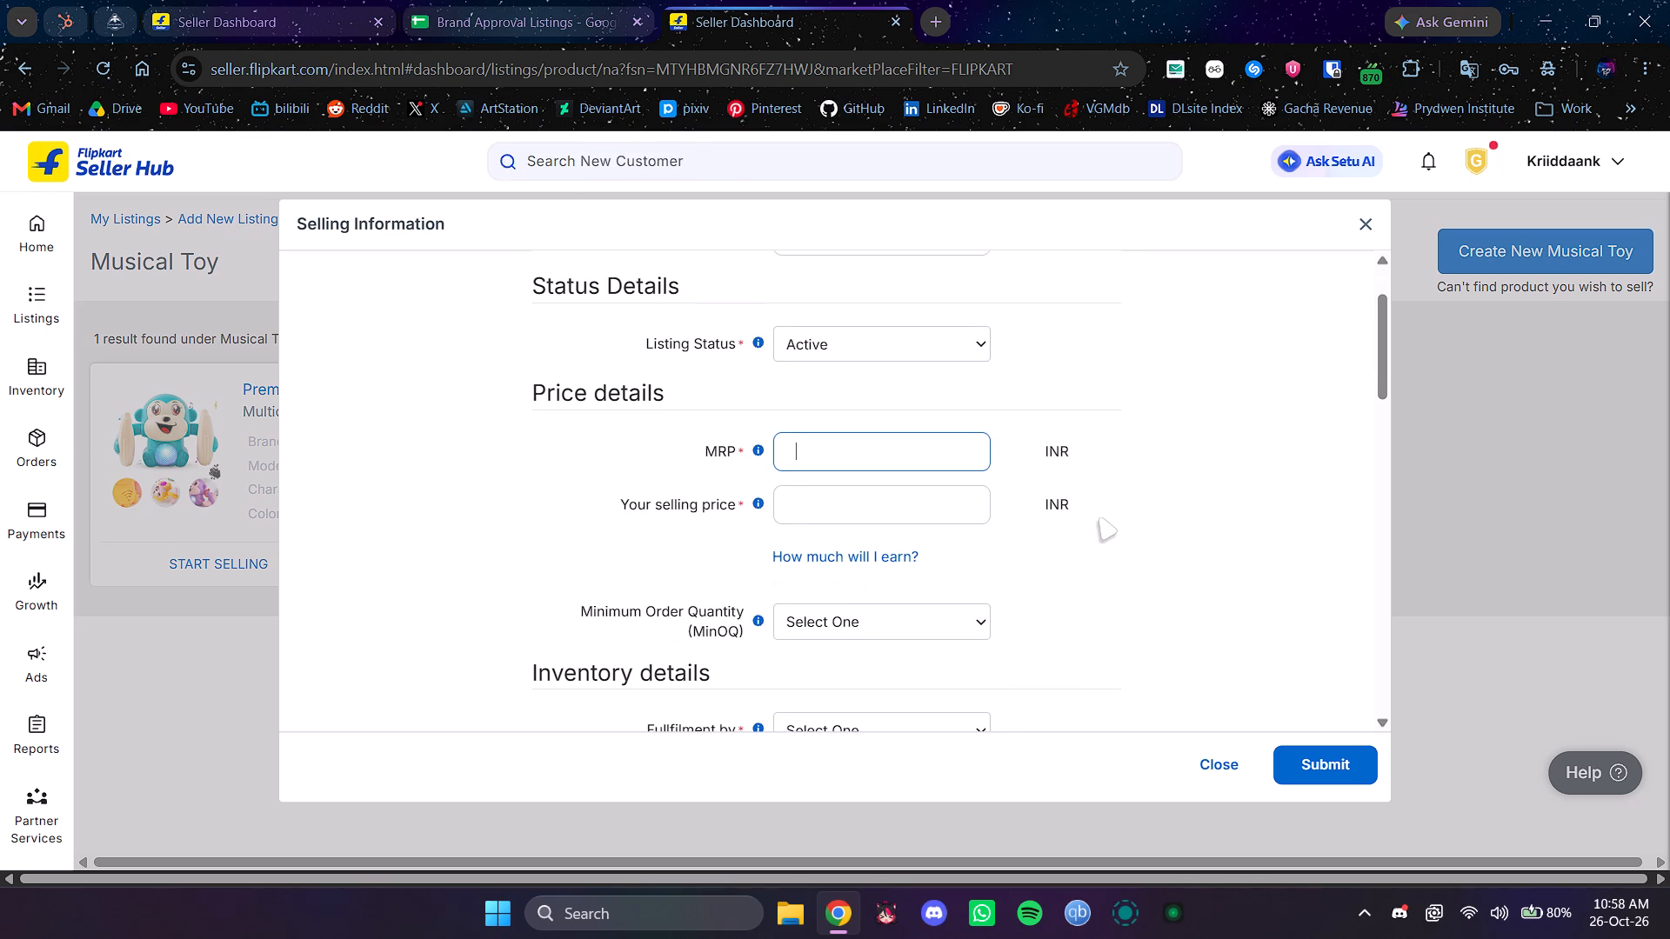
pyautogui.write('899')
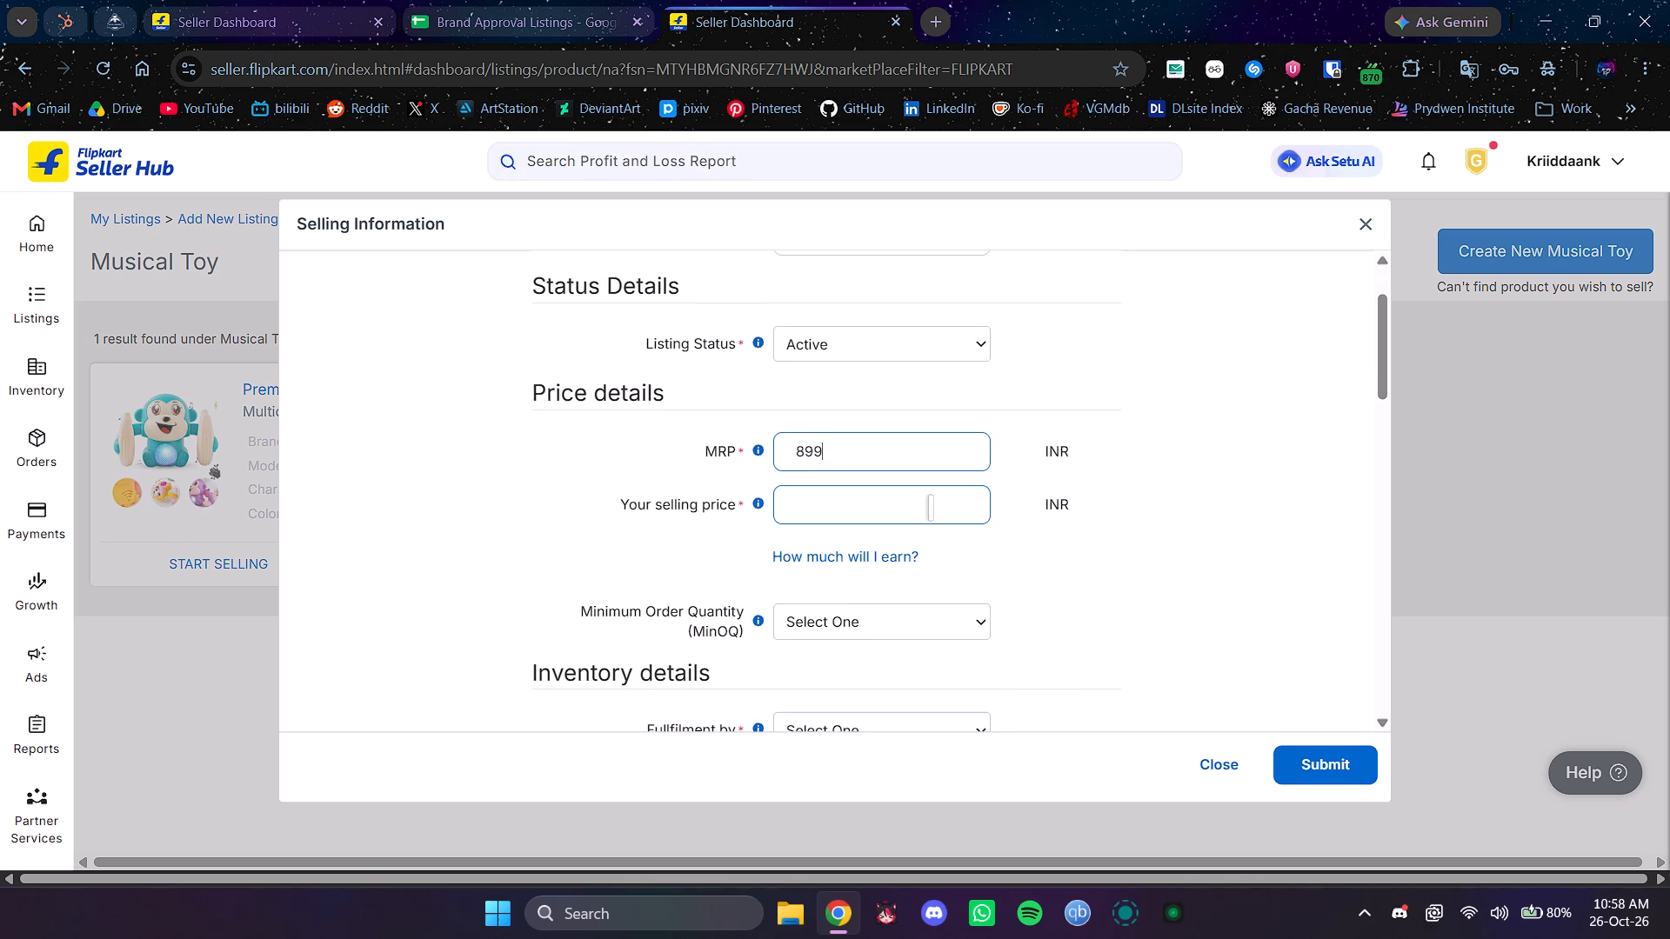
pyautogui.click(930, 507)
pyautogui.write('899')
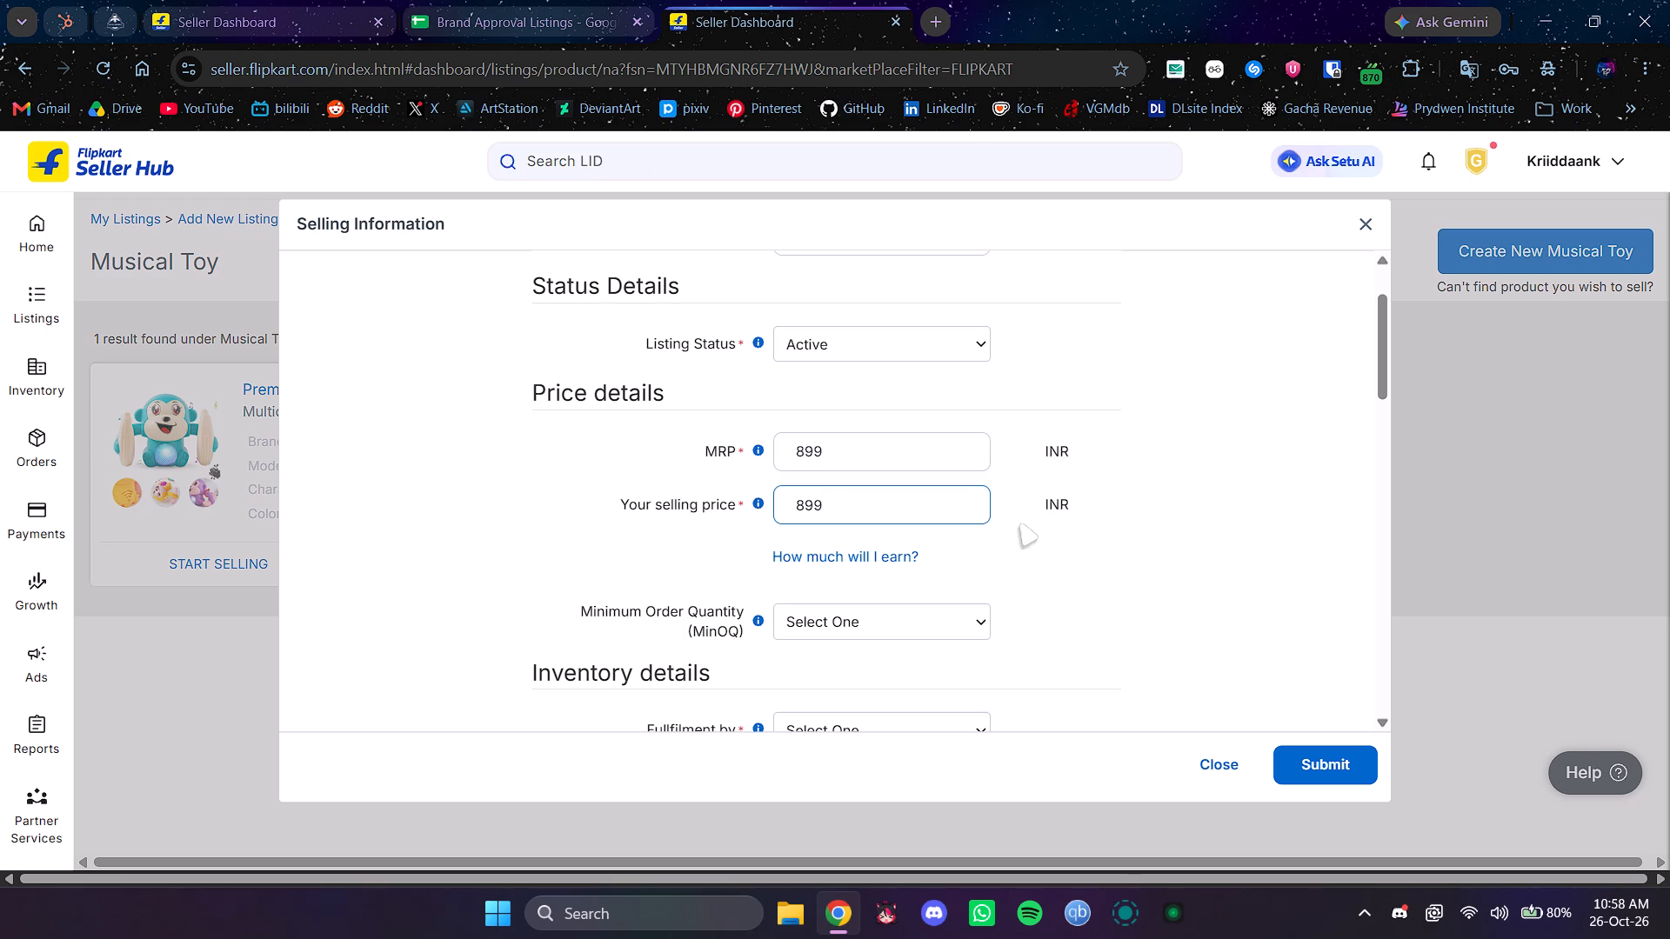
pyautogui.scroll(-2, 1037, 531)
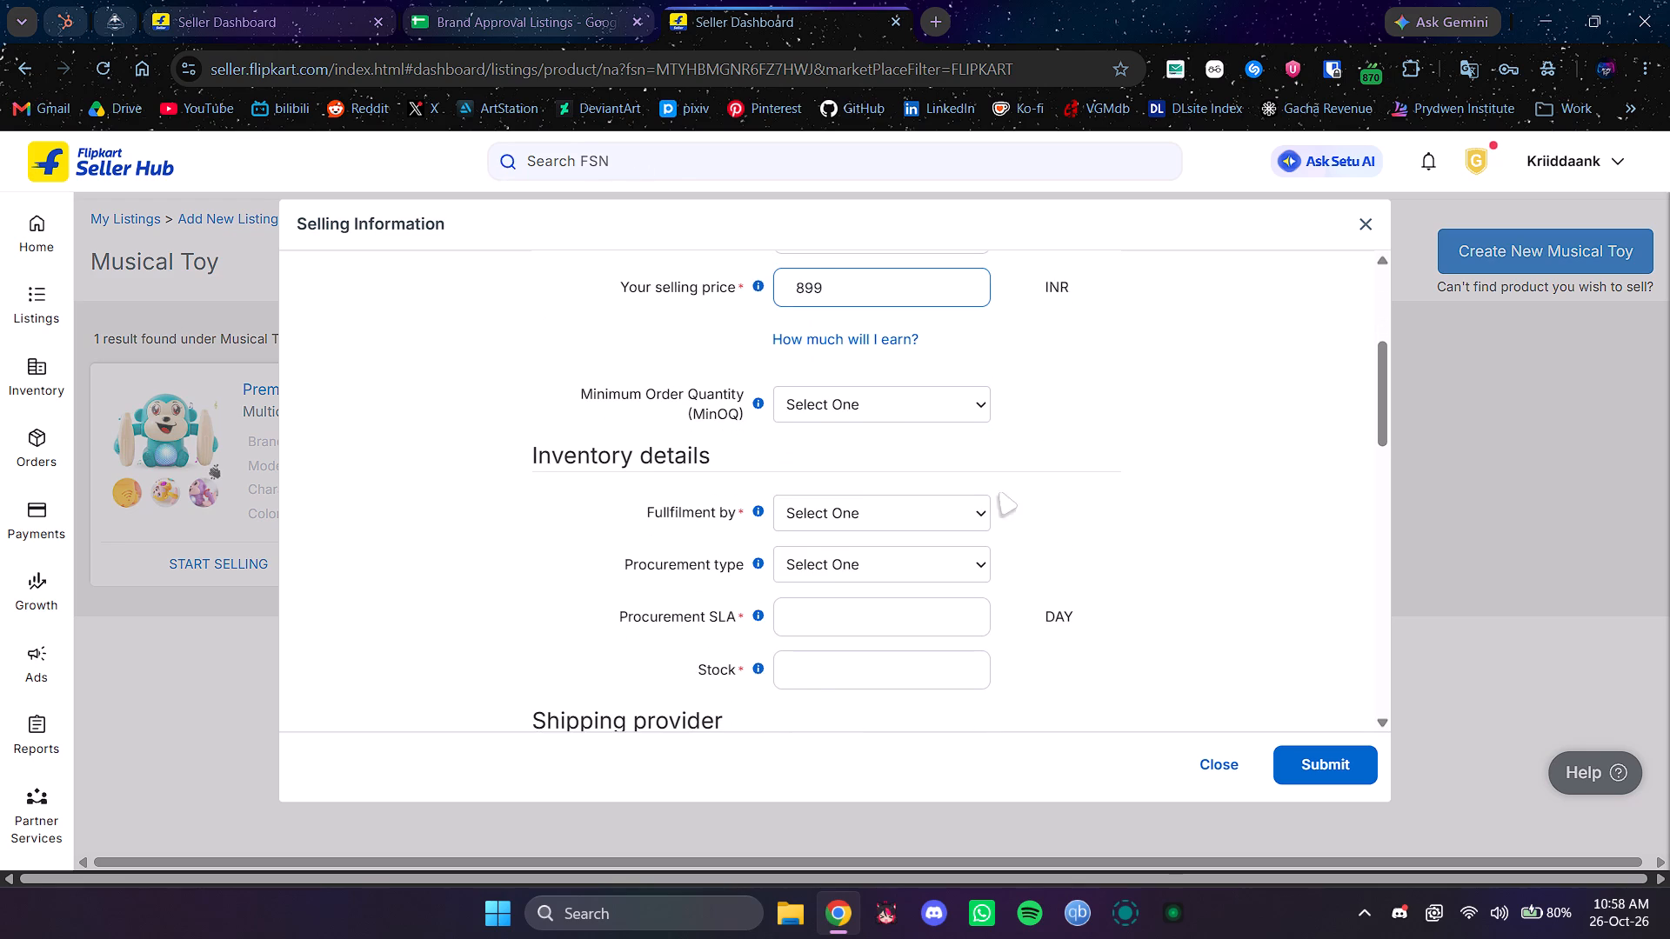
pyautogui.click(929, 407)
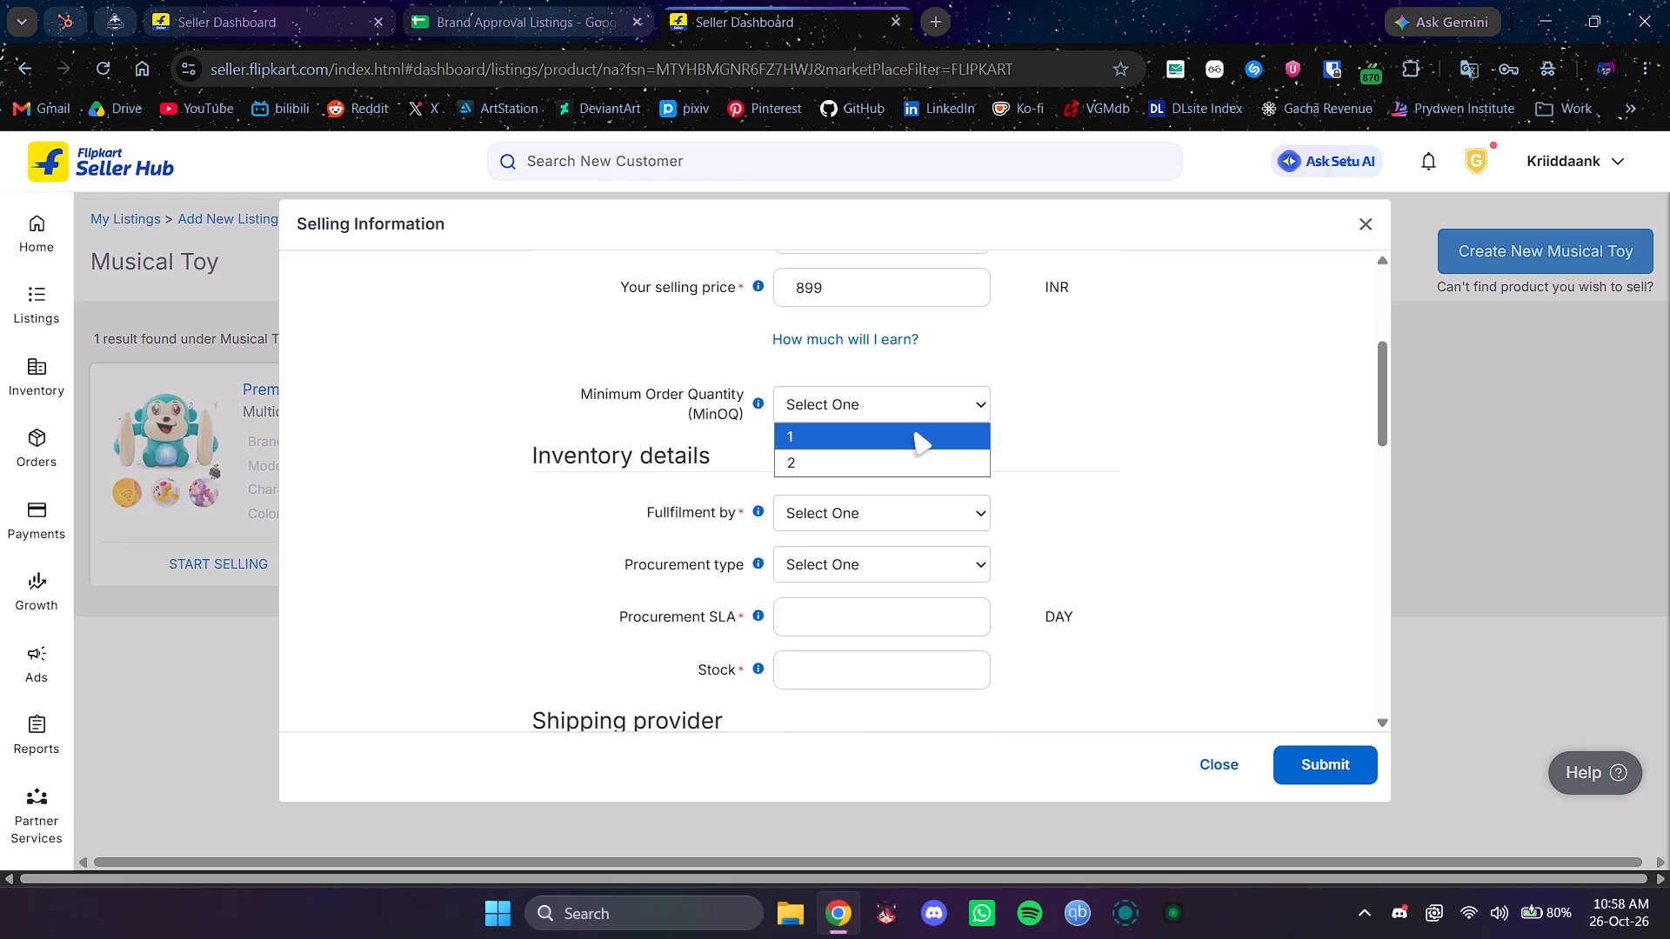
pyautogui.click(914, 433)
# Complete the inventory details: fulfilment by Seller, procurement type Express, procurement SLA 1 hour and stock 50.
pyautogui.click(888, 506)
pyautogui.click(884, 539)
pyautogui.click(882, 560)
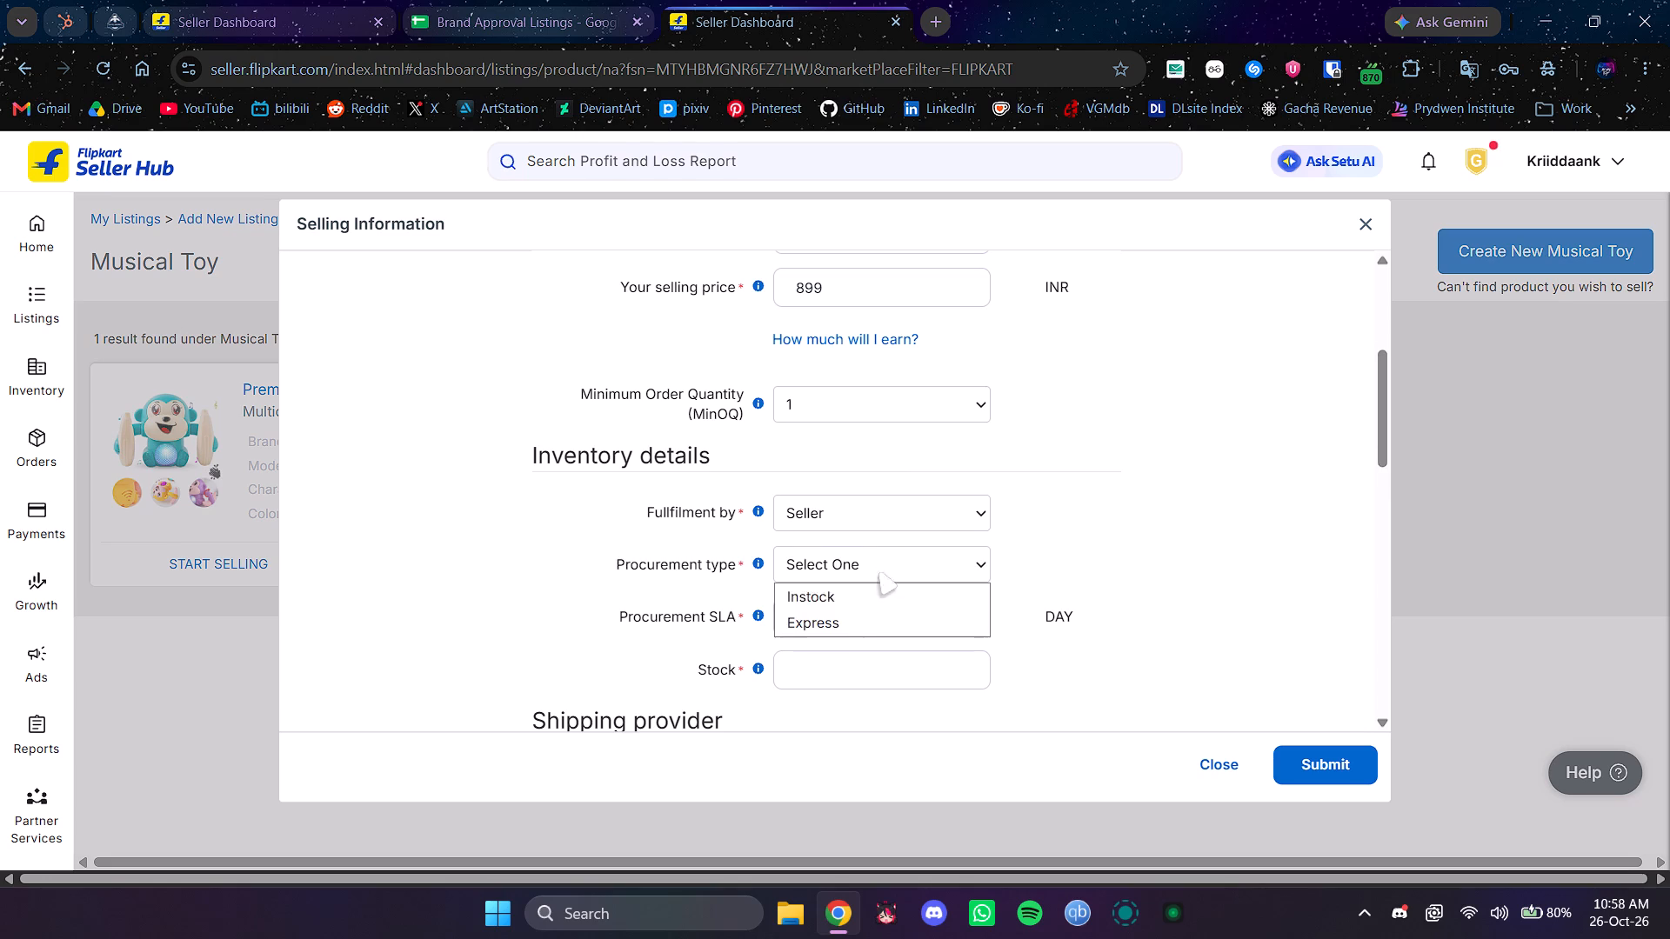
pyautogui.click(874, 616)
pyautogui.scroll(-1, 1075, 562)
pyautogui.click(903, 509)
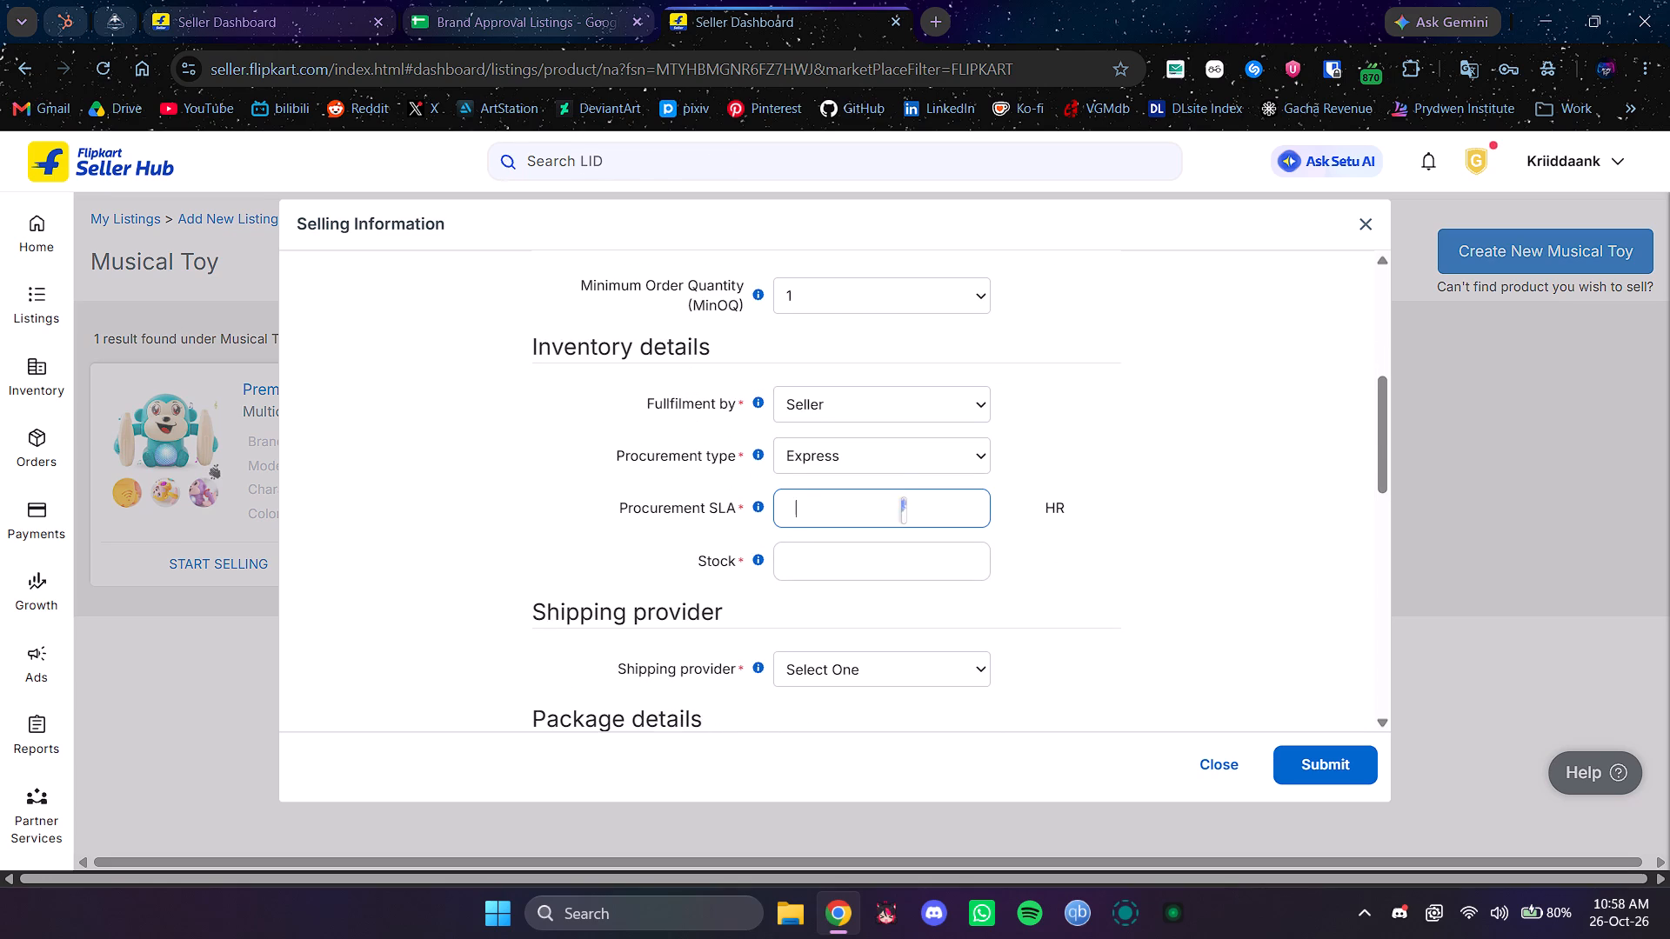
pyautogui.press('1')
pyautogui.click(881, 564)
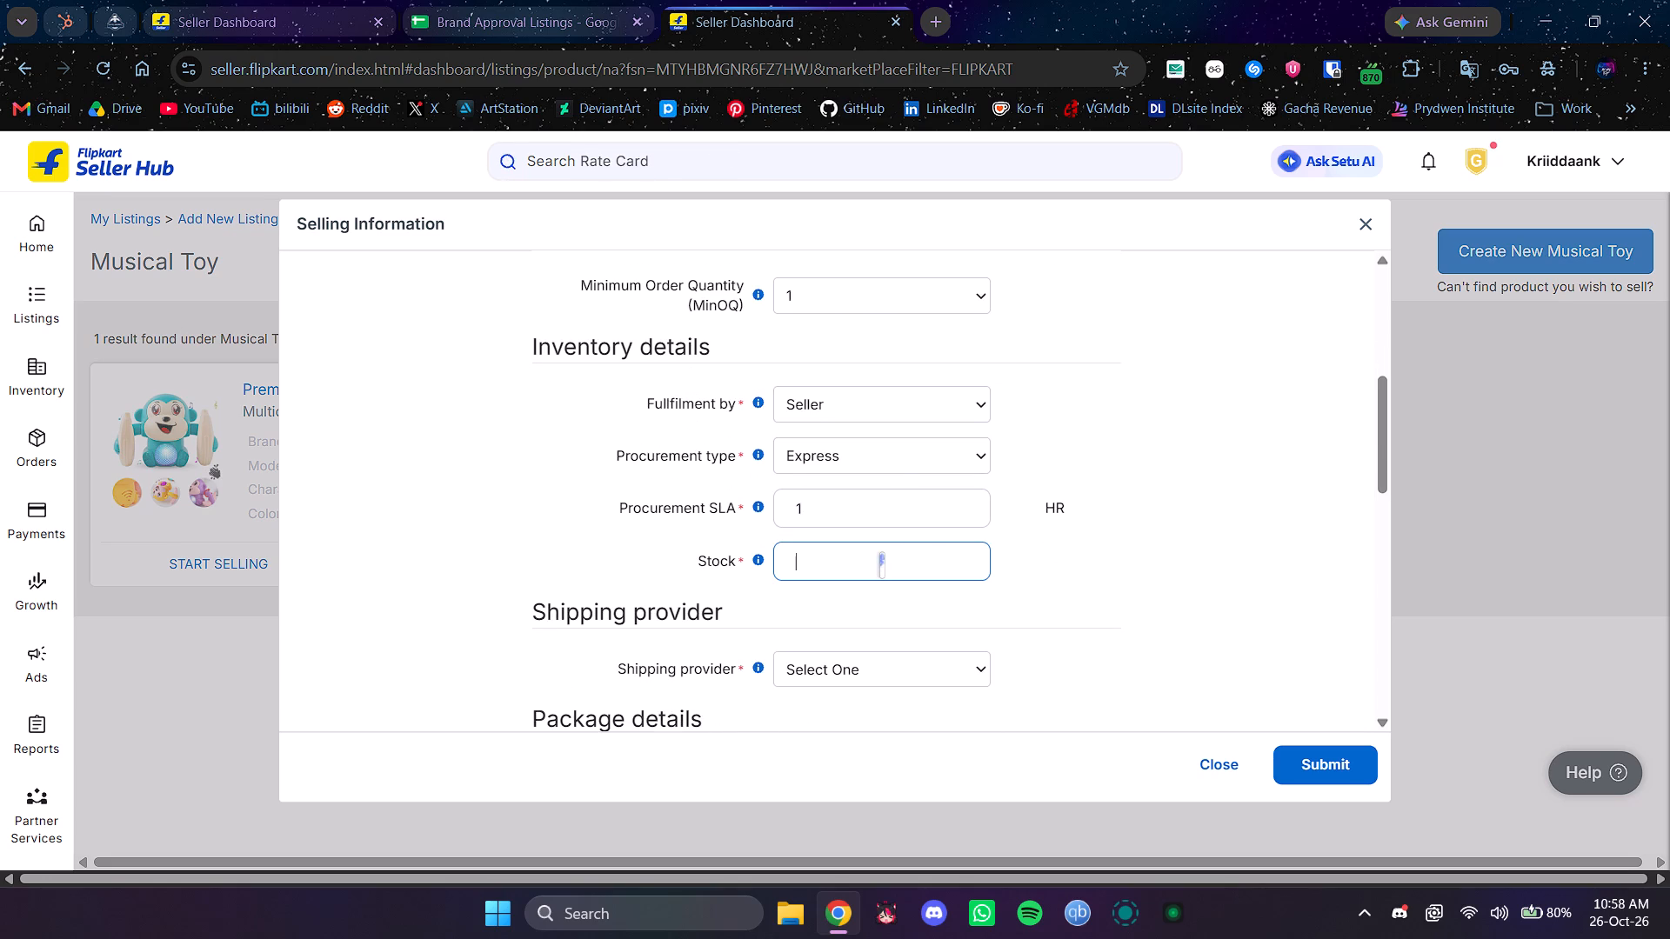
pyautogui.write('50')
# Set the shipping provider to Flipkart.
pyautogui.scroll(-2, 1168, 531)
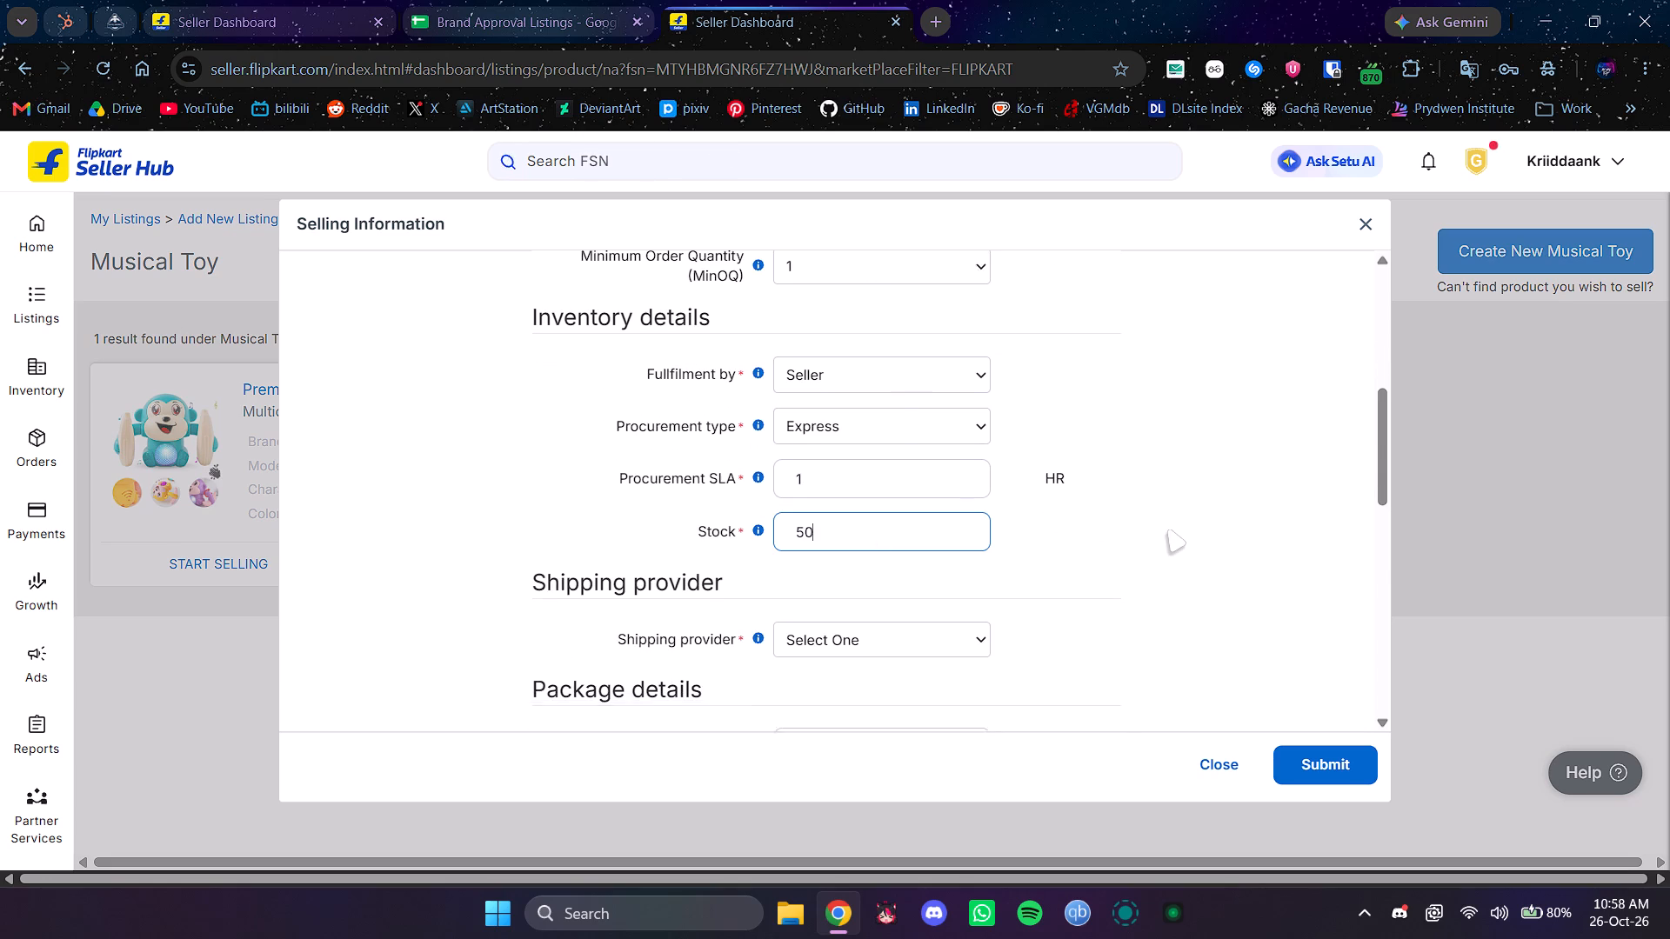
pyautogui.scroll(-1, 1168, 531)
pyautogui.scroll(1, 912, 424)
pyautogui.click(904, 450)
pyautogui.click(904, 487)
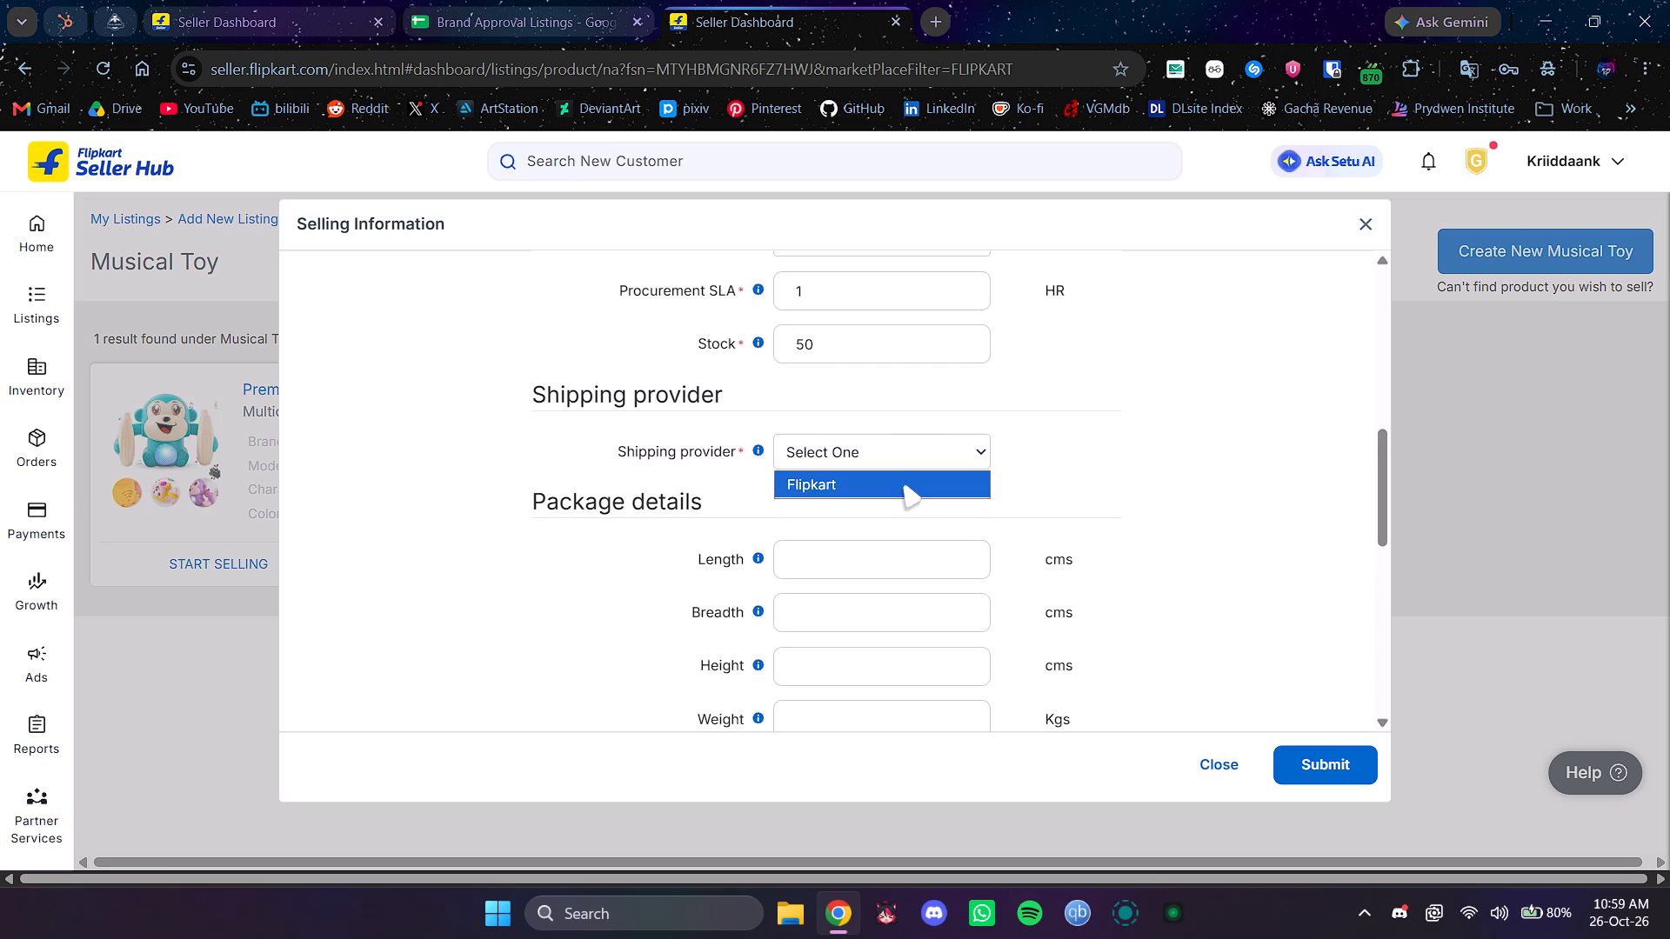
pyautogui.scroll(1, 1081, 505)
pyautogui.scroll(-1, 1081, 505)
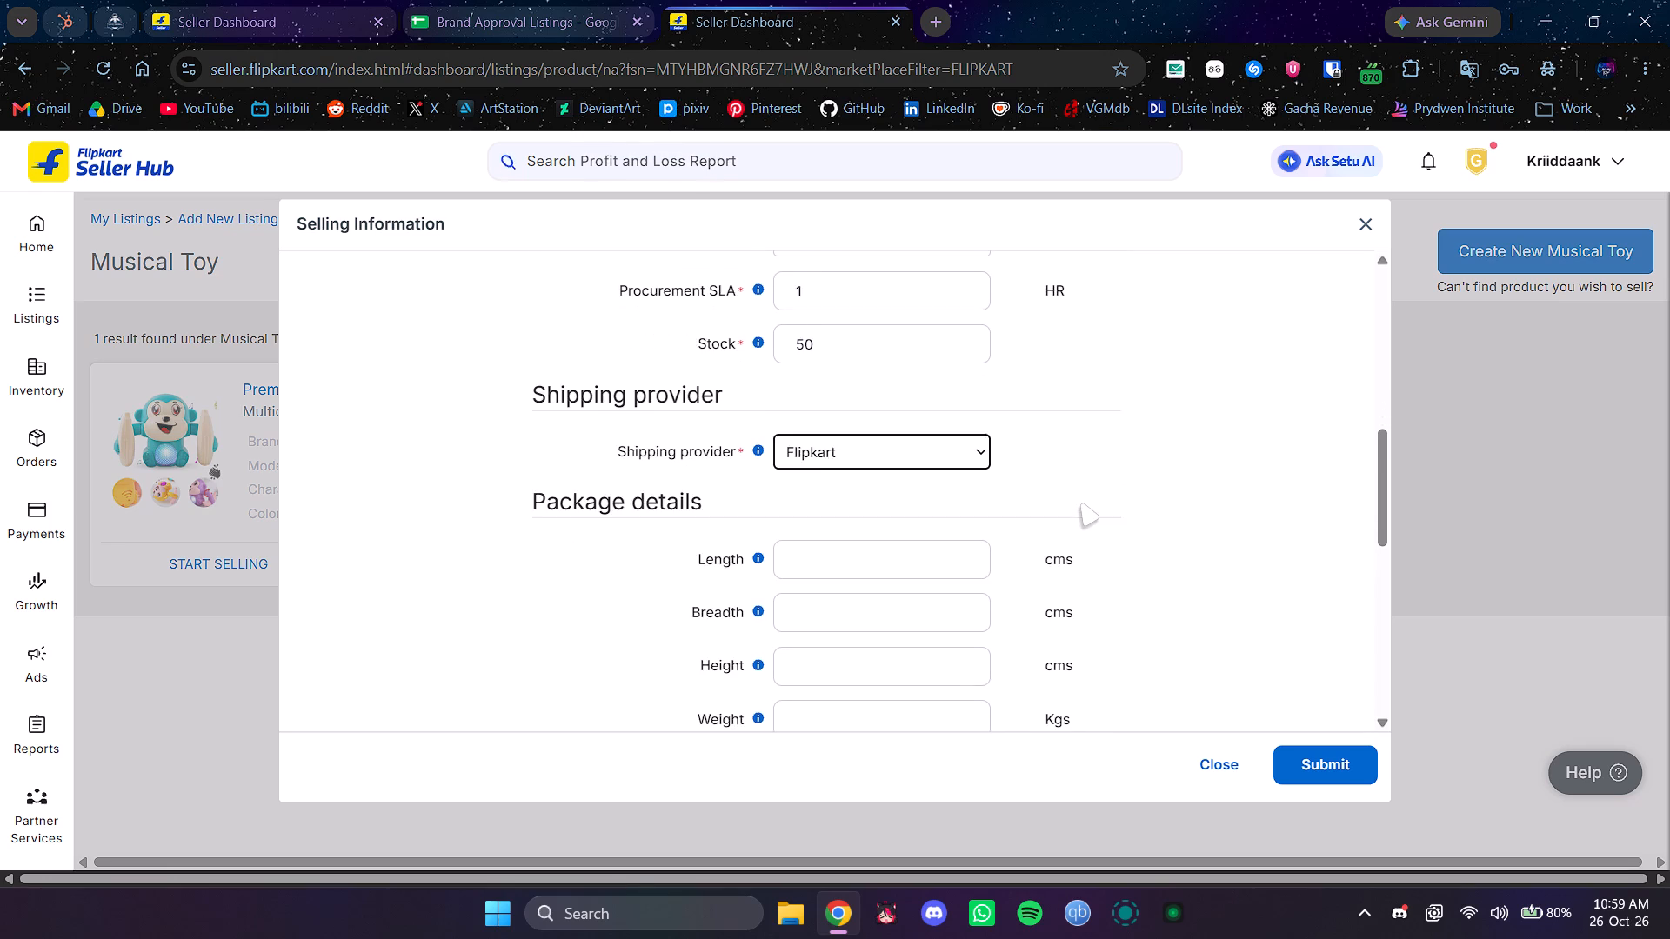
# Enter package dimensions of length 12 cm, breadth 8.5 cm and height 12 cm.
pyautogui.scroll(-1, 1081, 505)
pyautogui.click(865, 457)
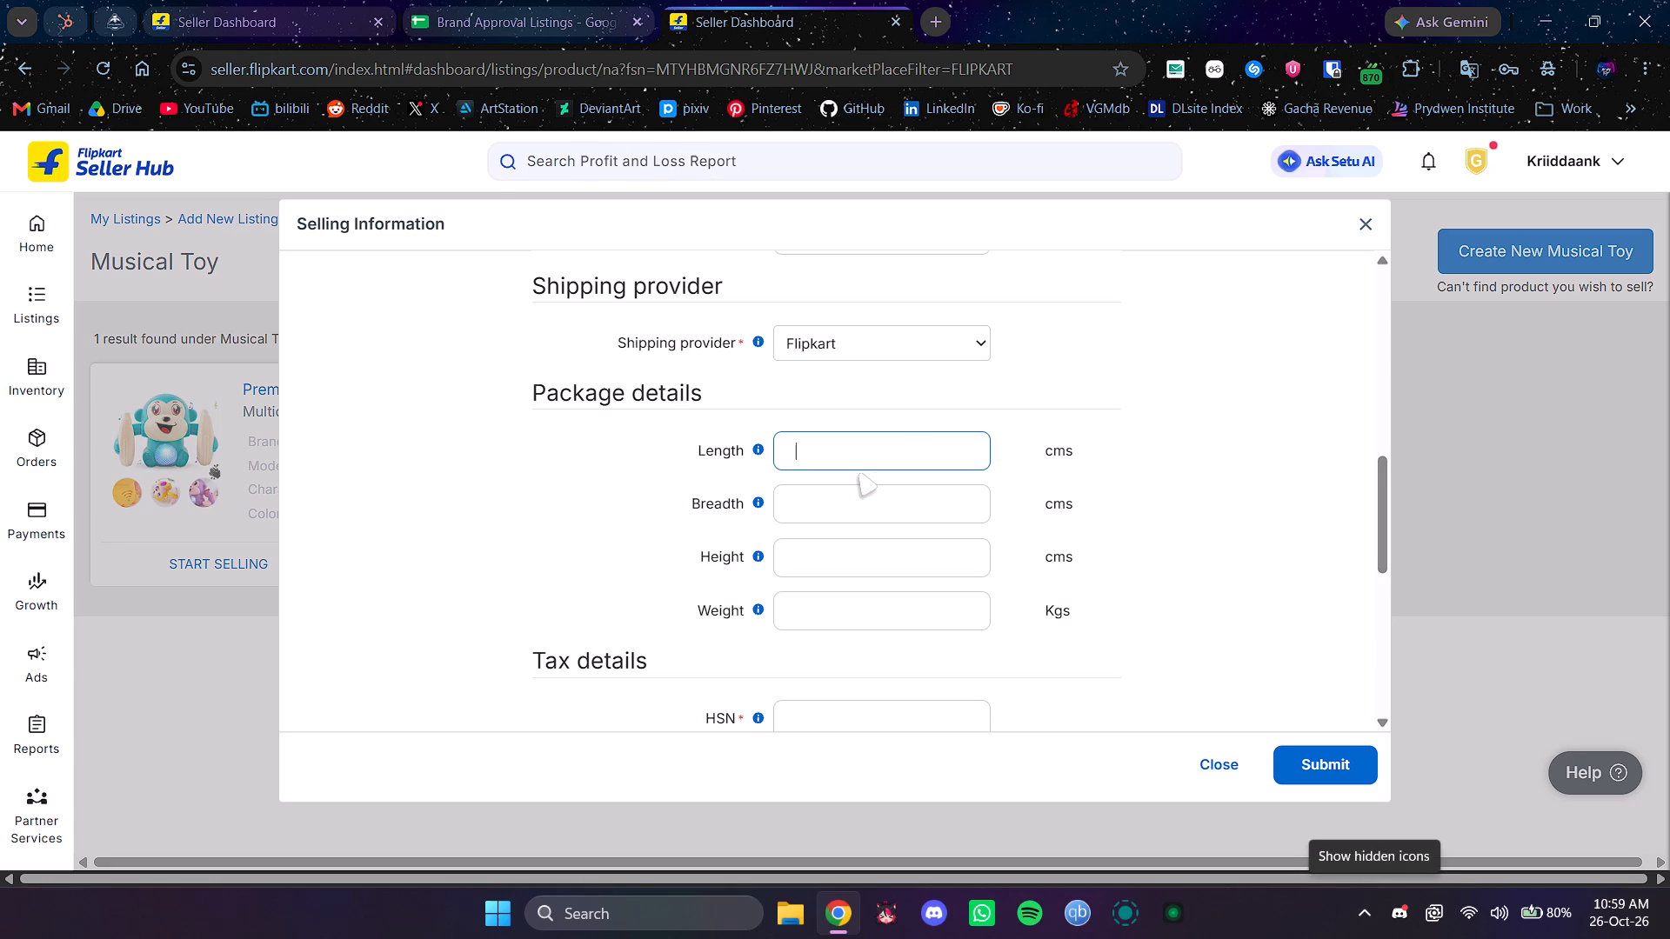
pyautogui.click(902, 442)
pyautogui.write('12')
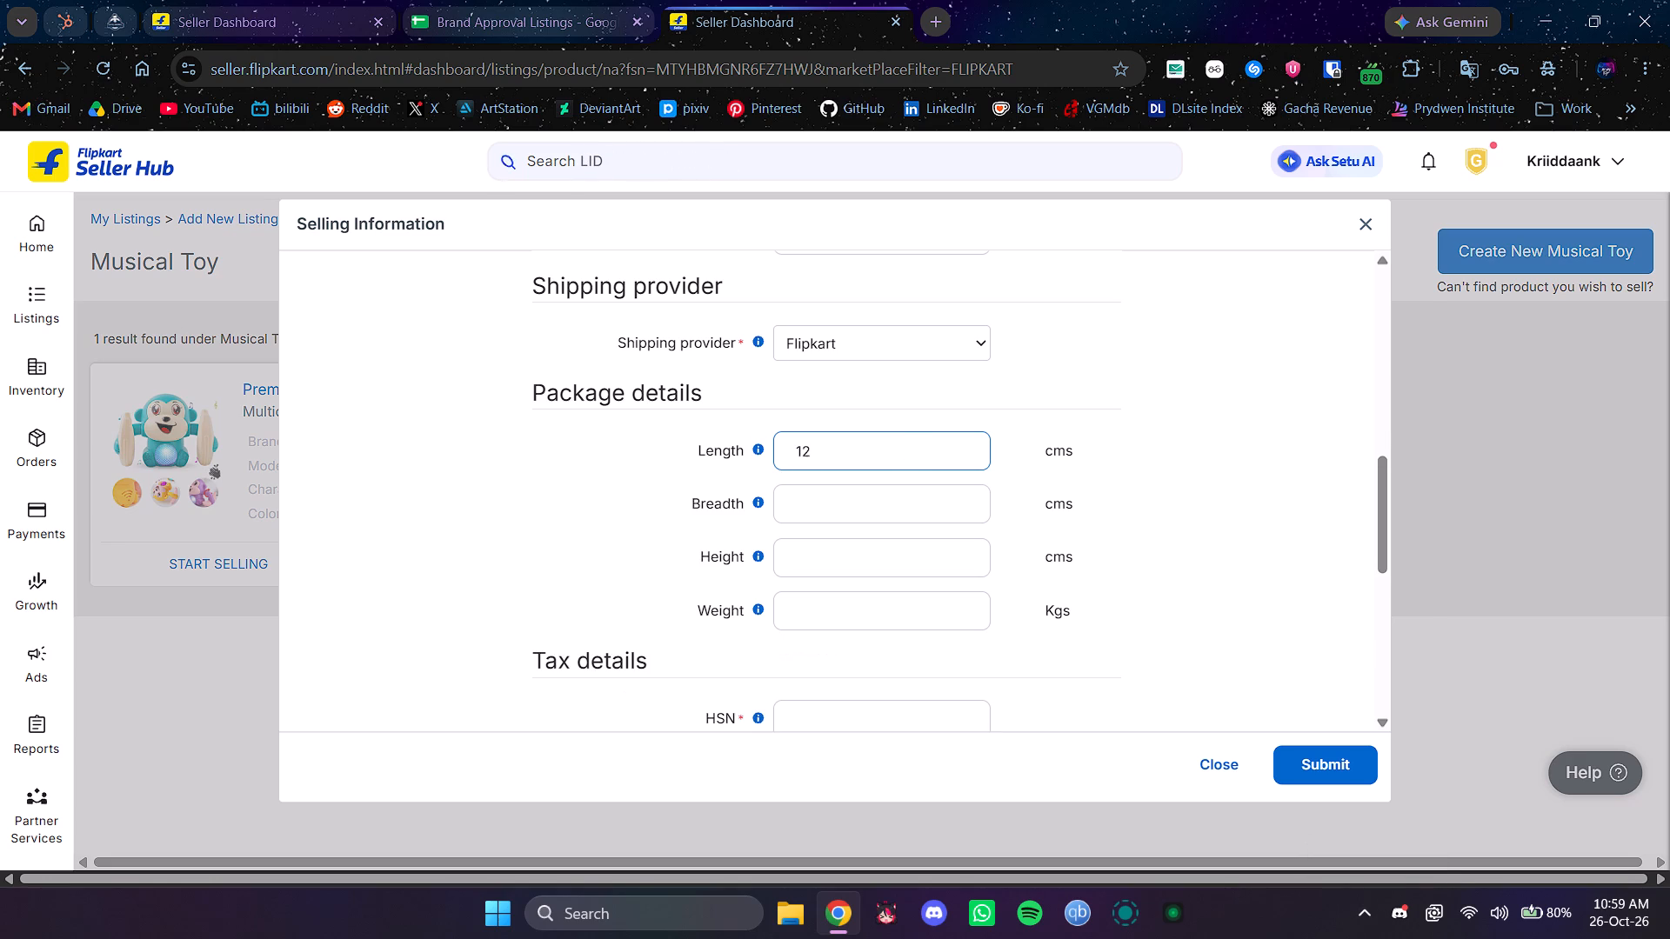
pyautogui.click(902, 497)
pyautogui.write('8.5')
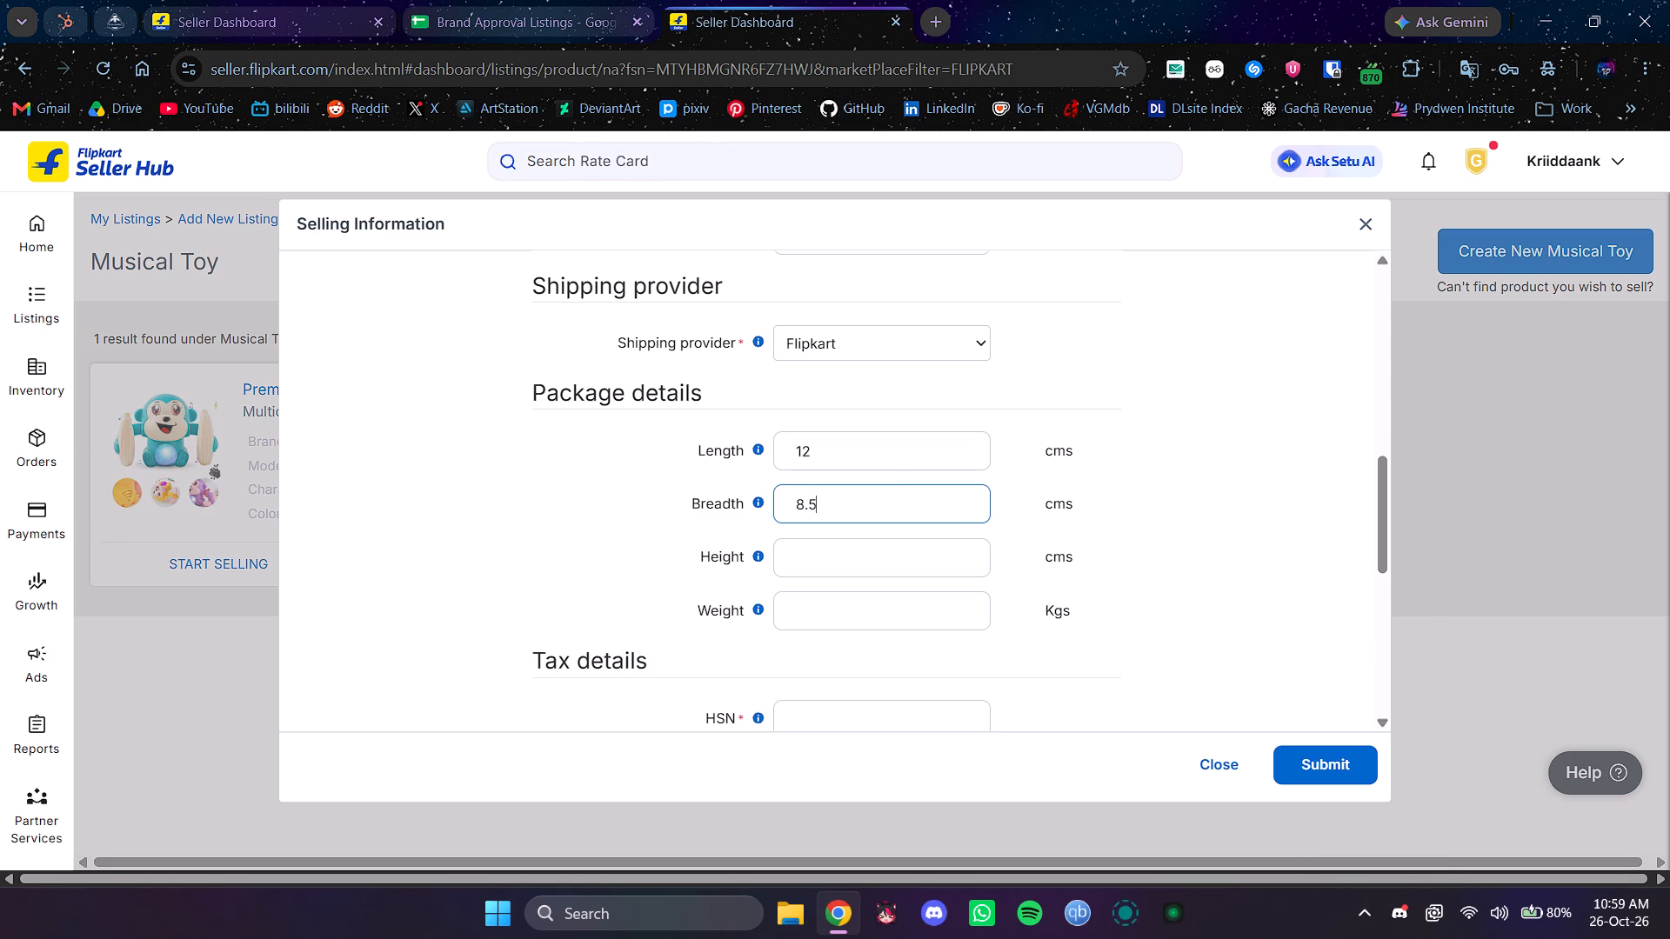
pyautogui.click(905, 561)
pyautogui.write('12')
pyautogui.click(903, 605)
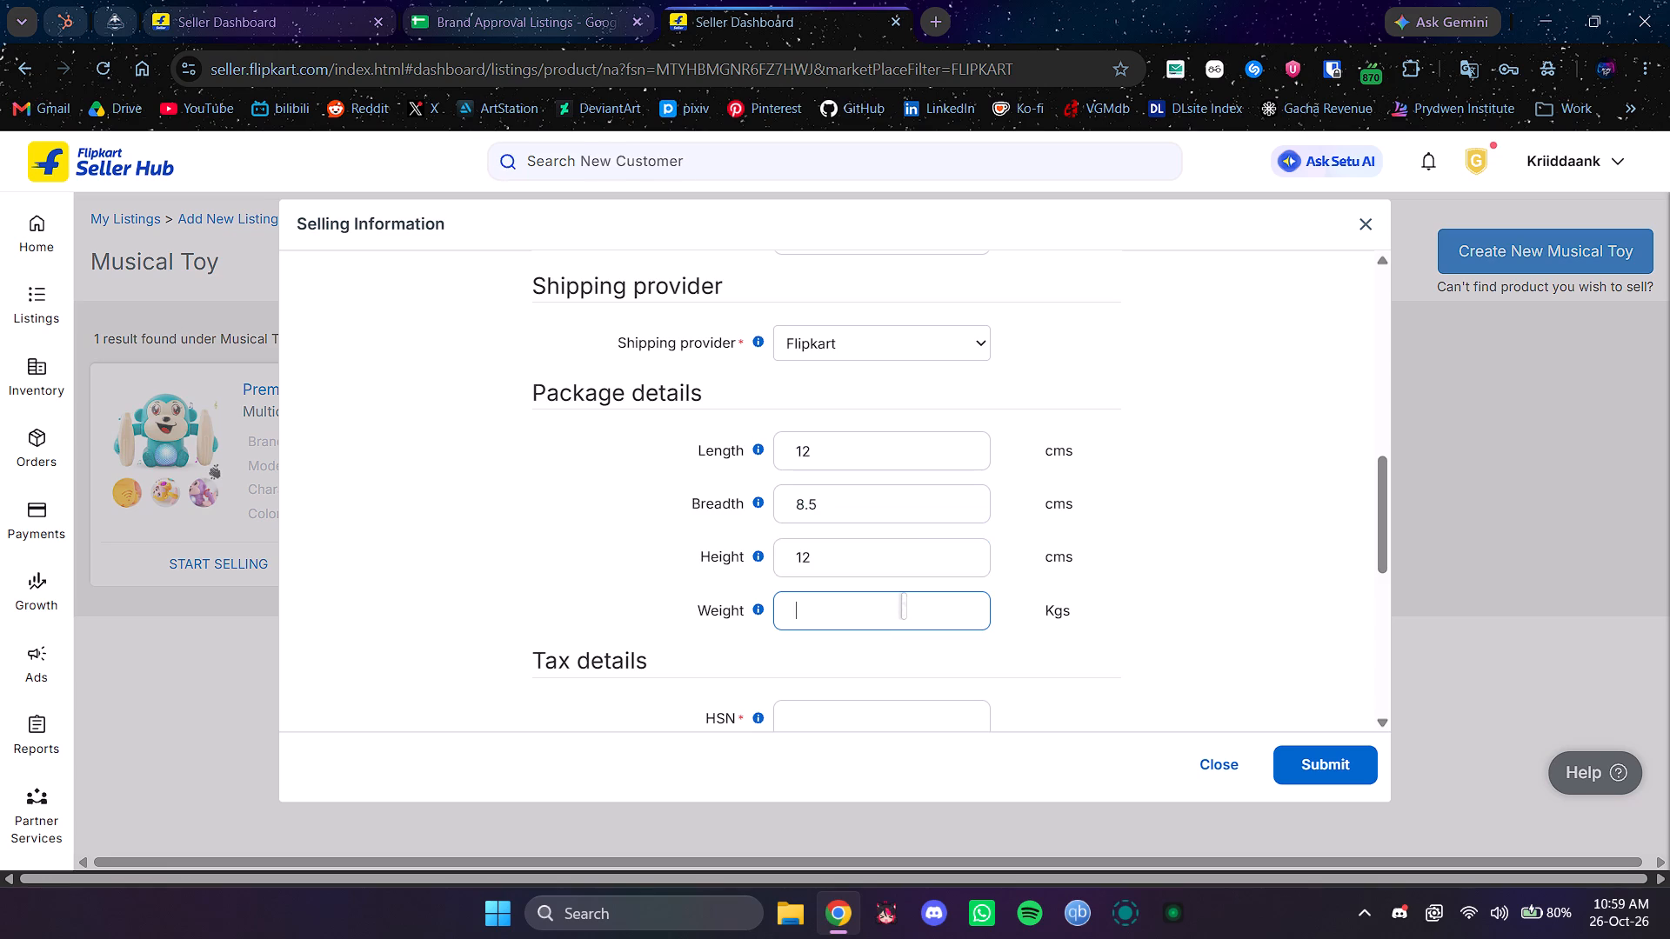
# Examine the full specifications on the Premchand interprises tumbling2 product page for dimensions and weight, and return to the selling form.
pyautogui.rightClick(740, 17)
pyautogui.click(807, 210)
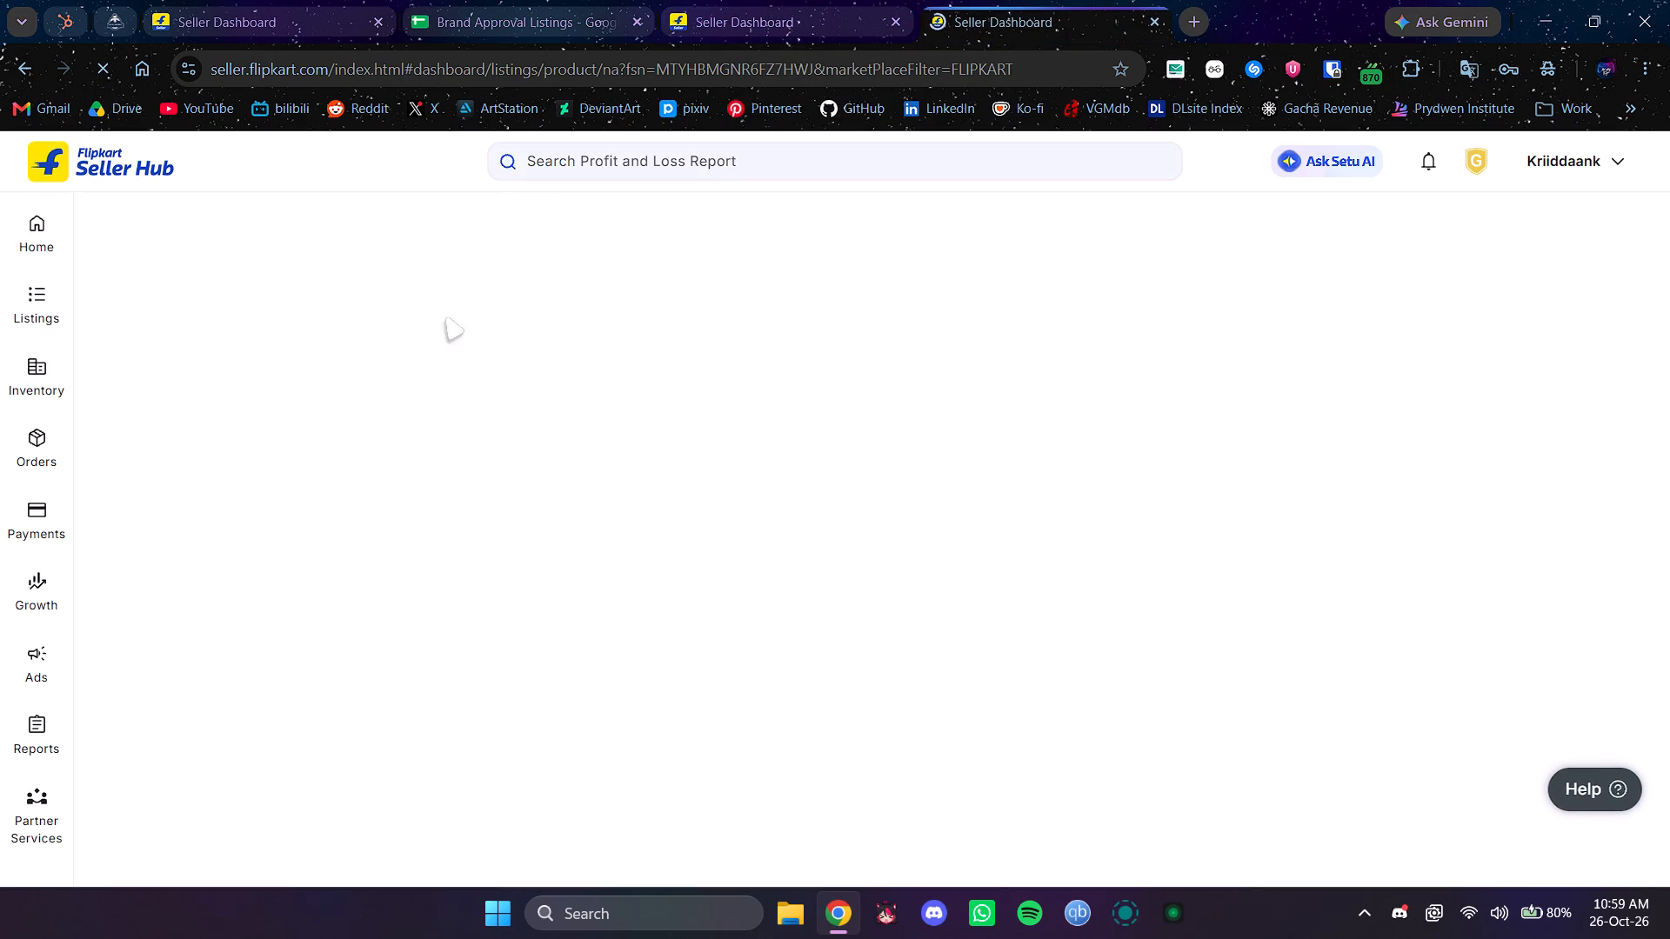
pyautogui.click(427, 386)
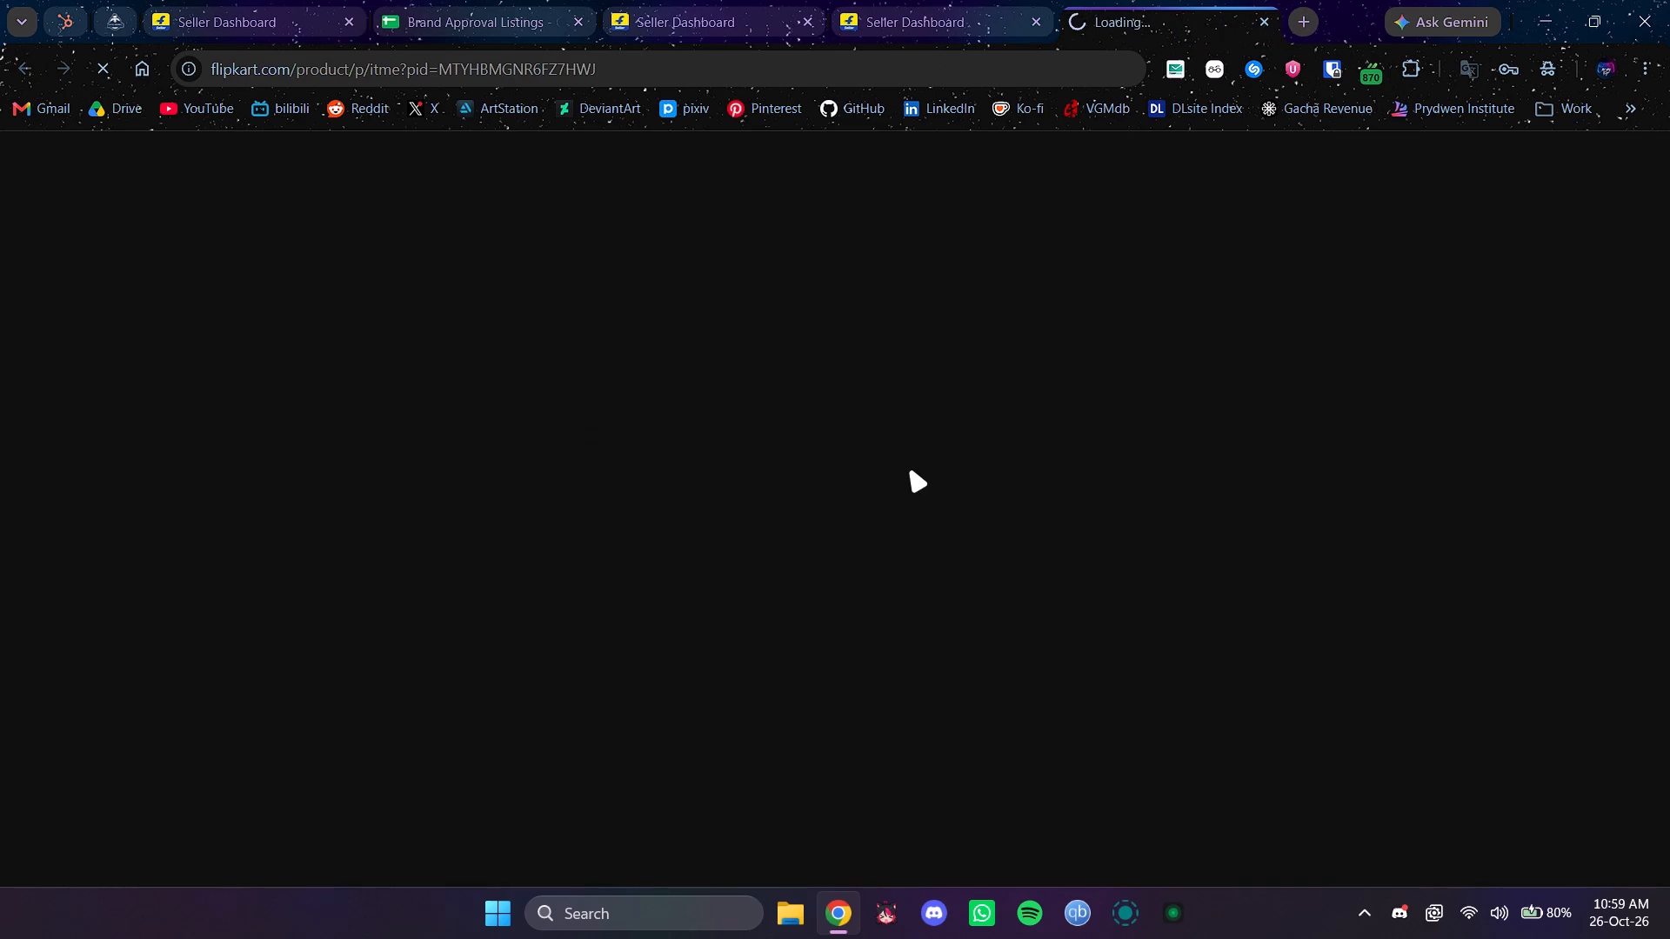
pyautogui.scroll(-11, 1052, 541)
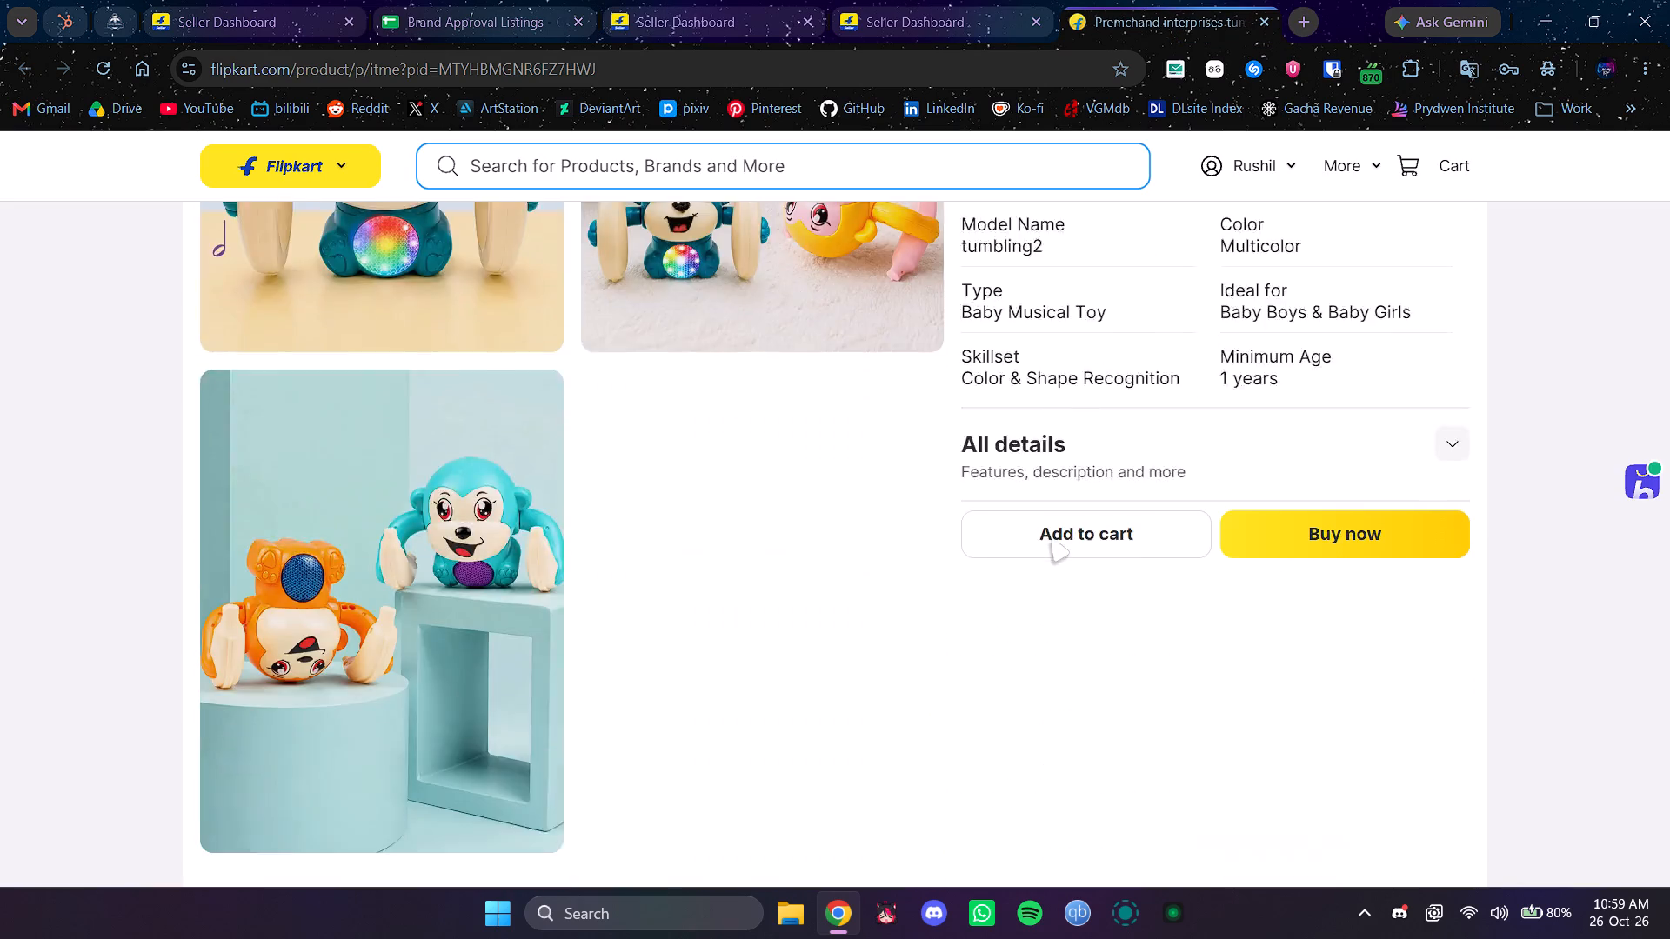
pyautogui.scroll(-3, 1052, 541)
pyautogui.scroll(10, 1052, 541)
pyautogui.scroll(-4, 1052, 541)
pyautogui.scroll(-3, 1174, 548)
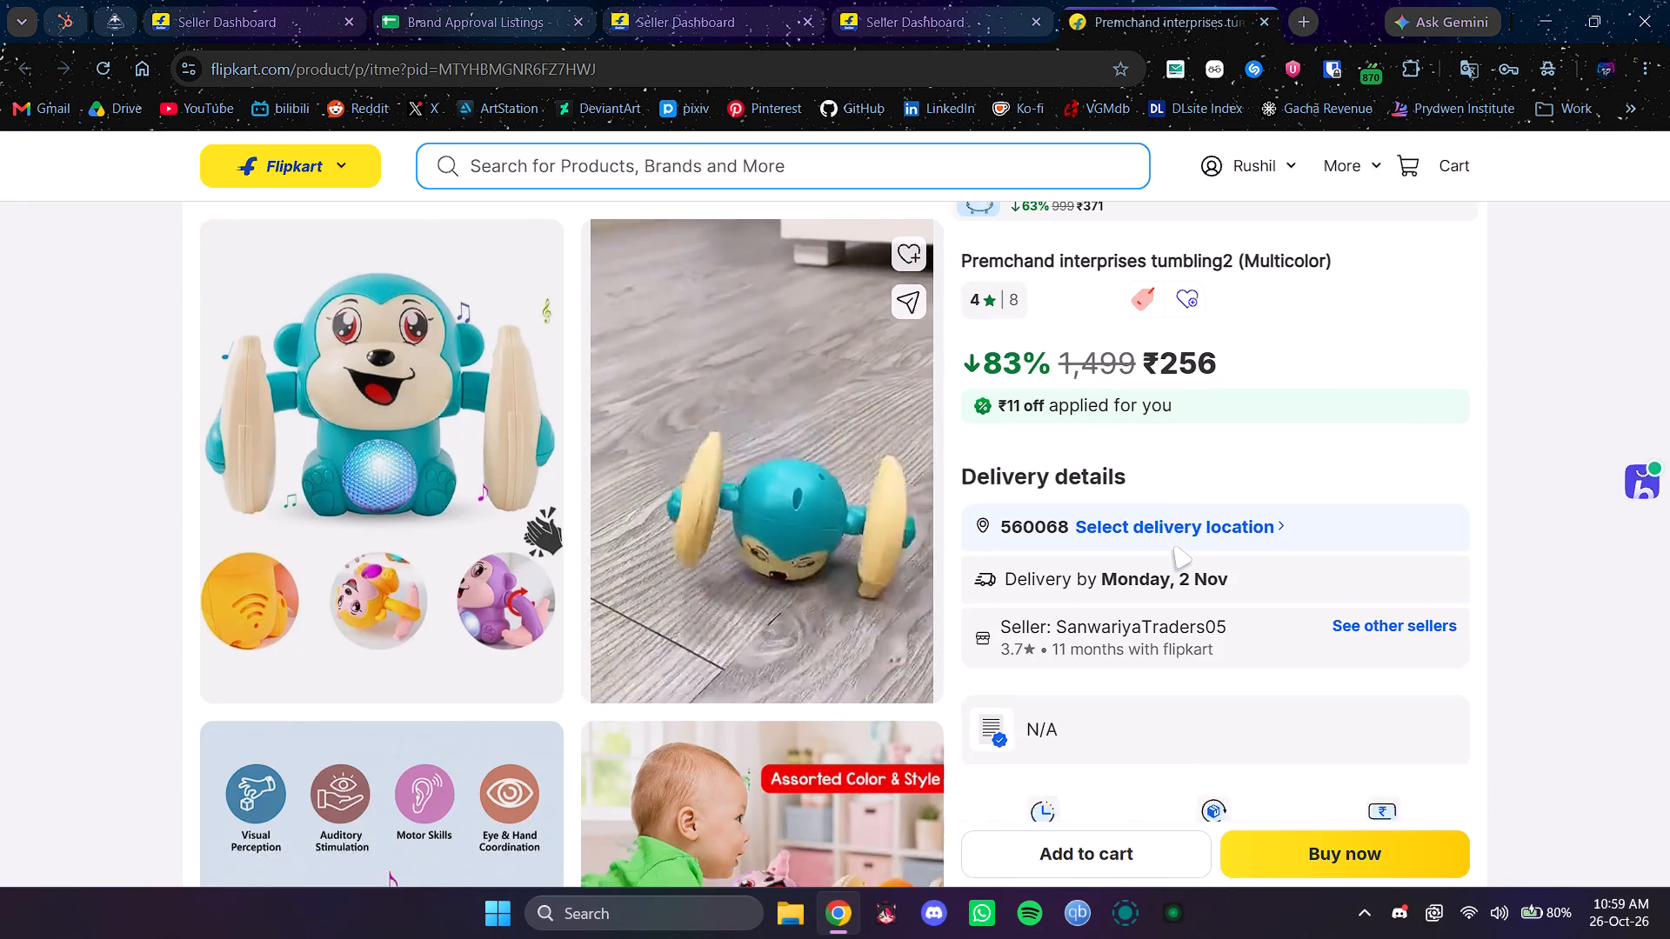
pyautogui.scroll(-5, 1174, 548)
pyautogui.click(1208, 488)
pyautogui.scroll(-3, 1166, 612)
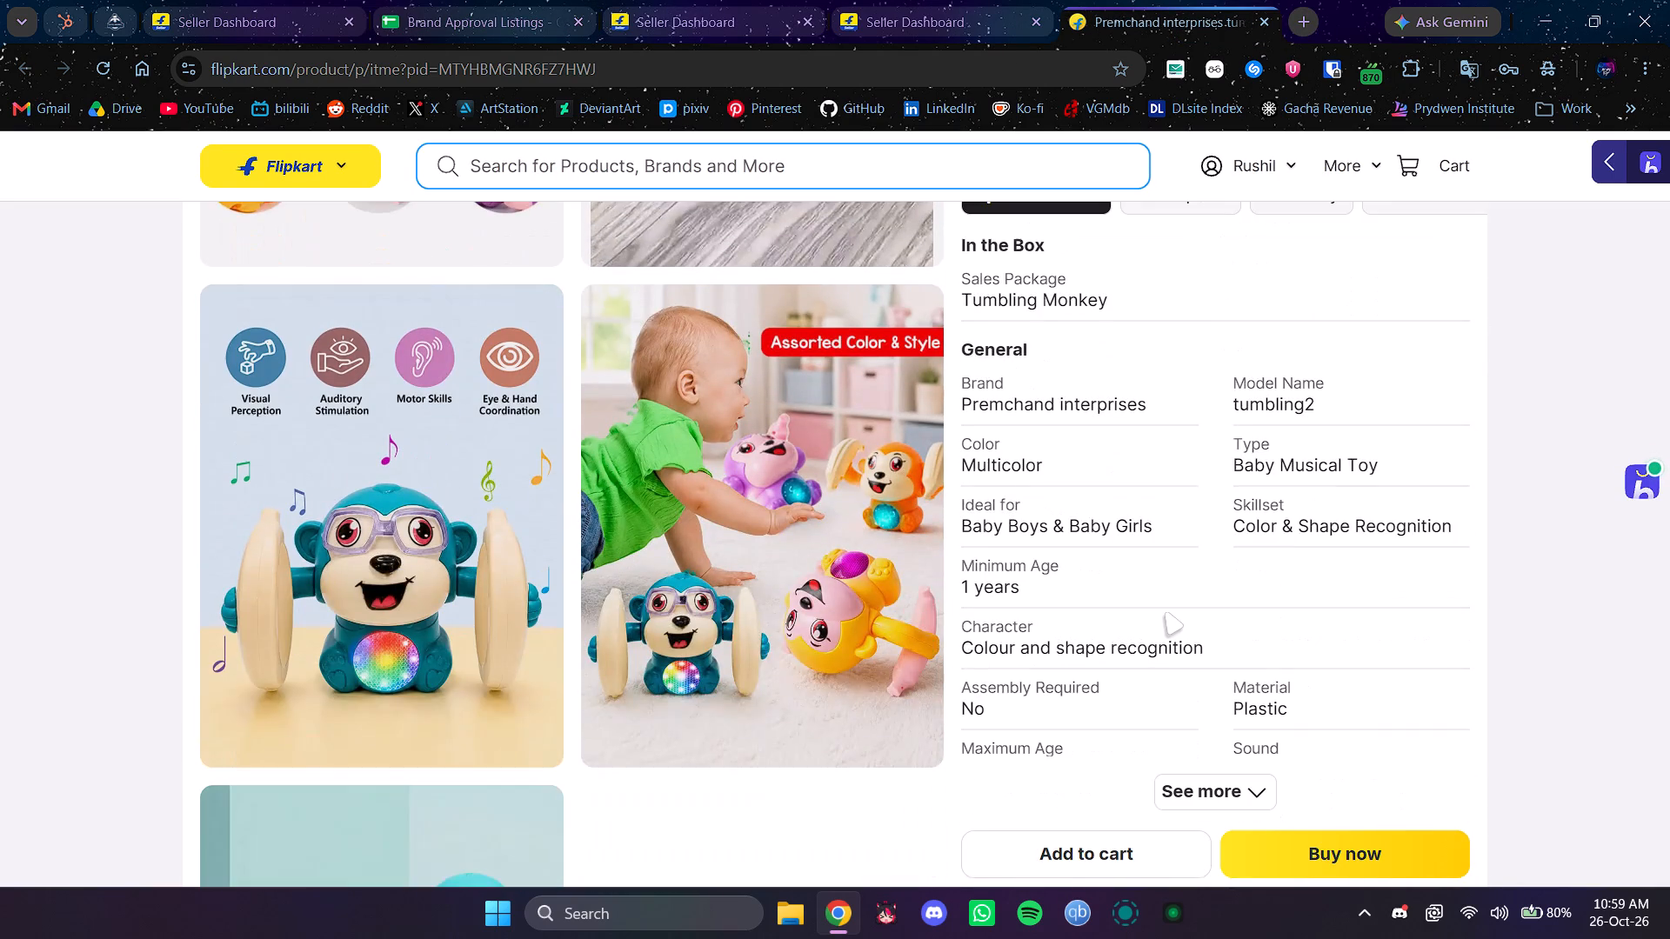
pyautogui.scroll(-3, 1173, 626)
pyautogui.click(1229, 463)
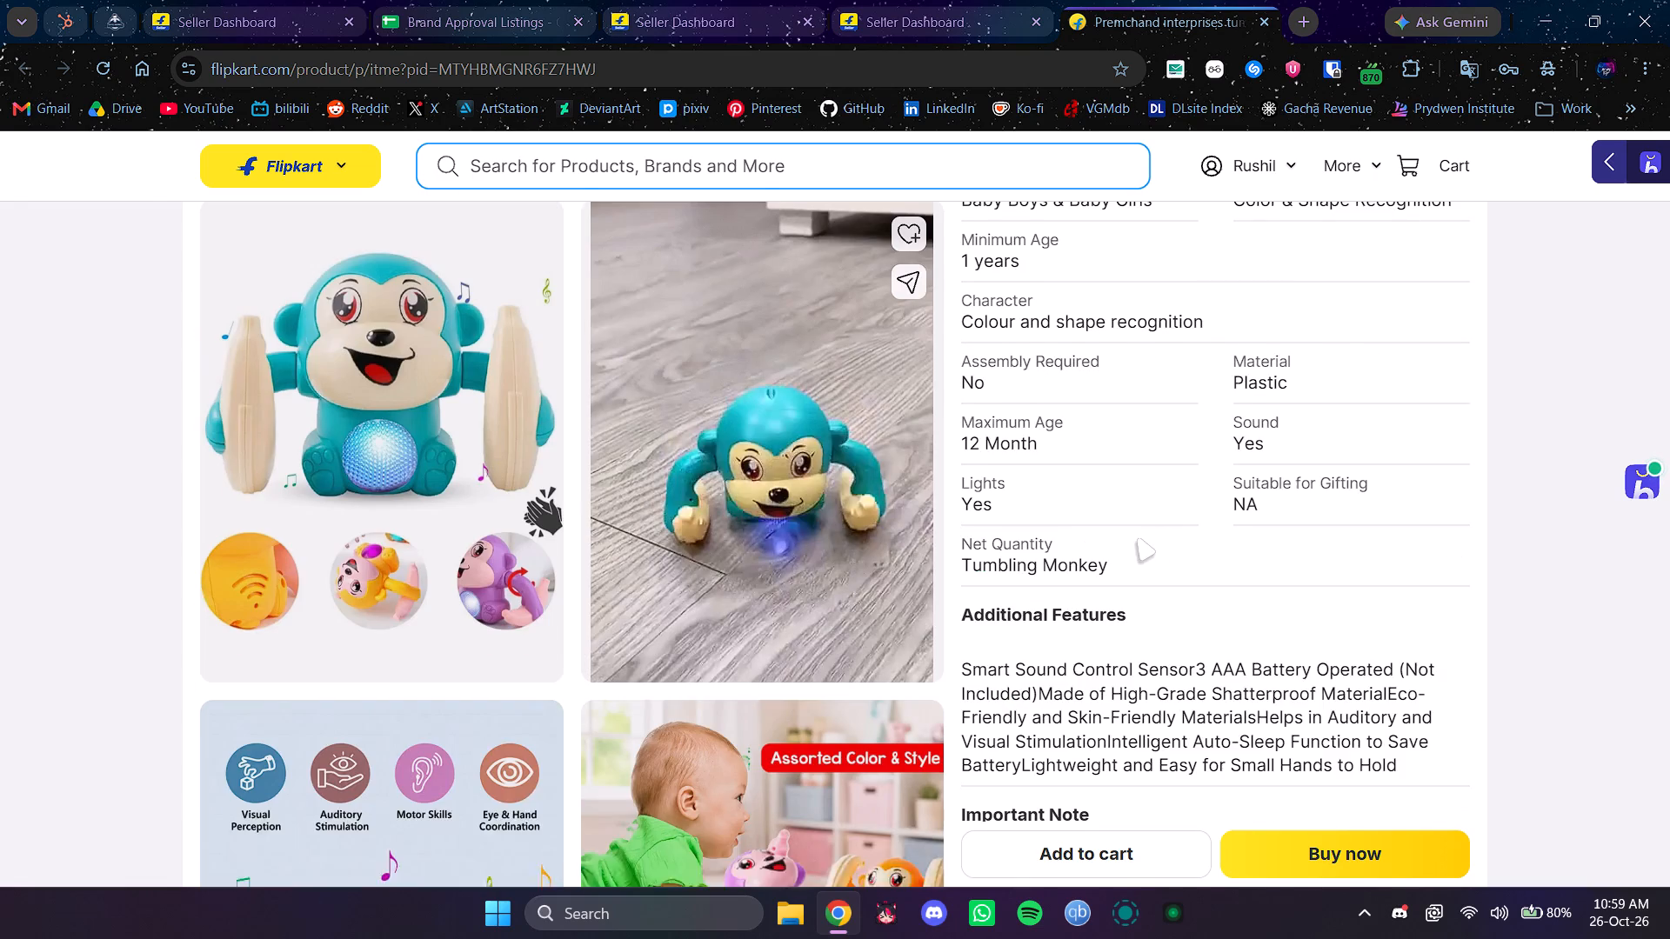
pyautogui.scroll(-5, 1134, 543)
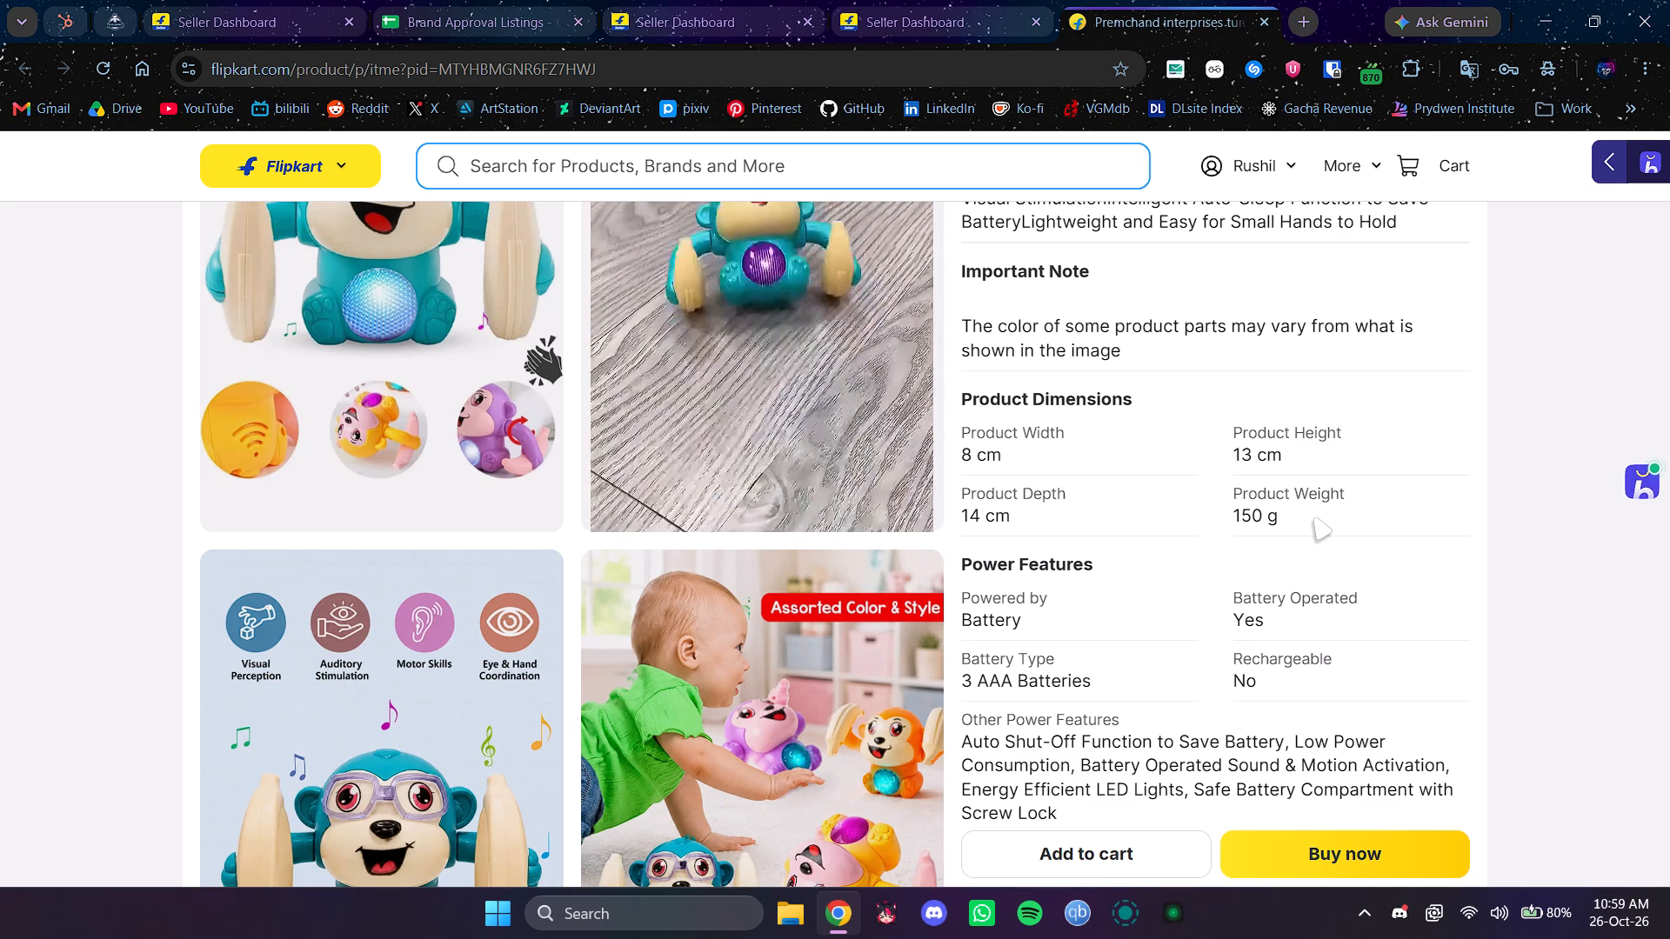
pyautogui.click(1266, 23)
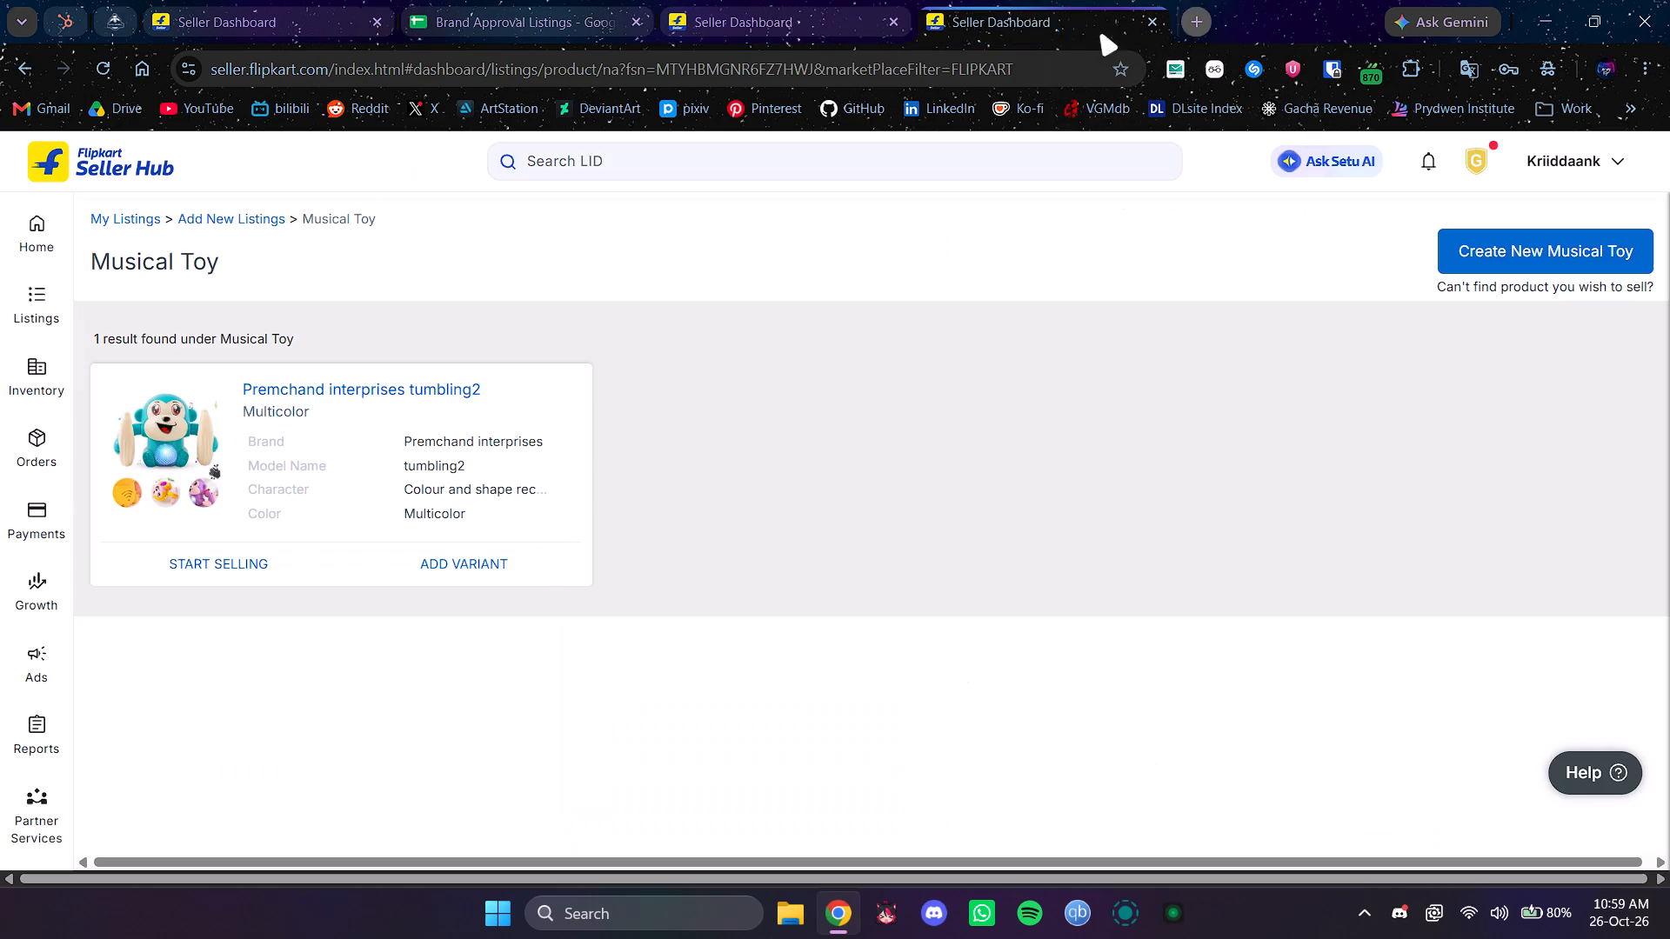
pyautogui.click(1160, 23)
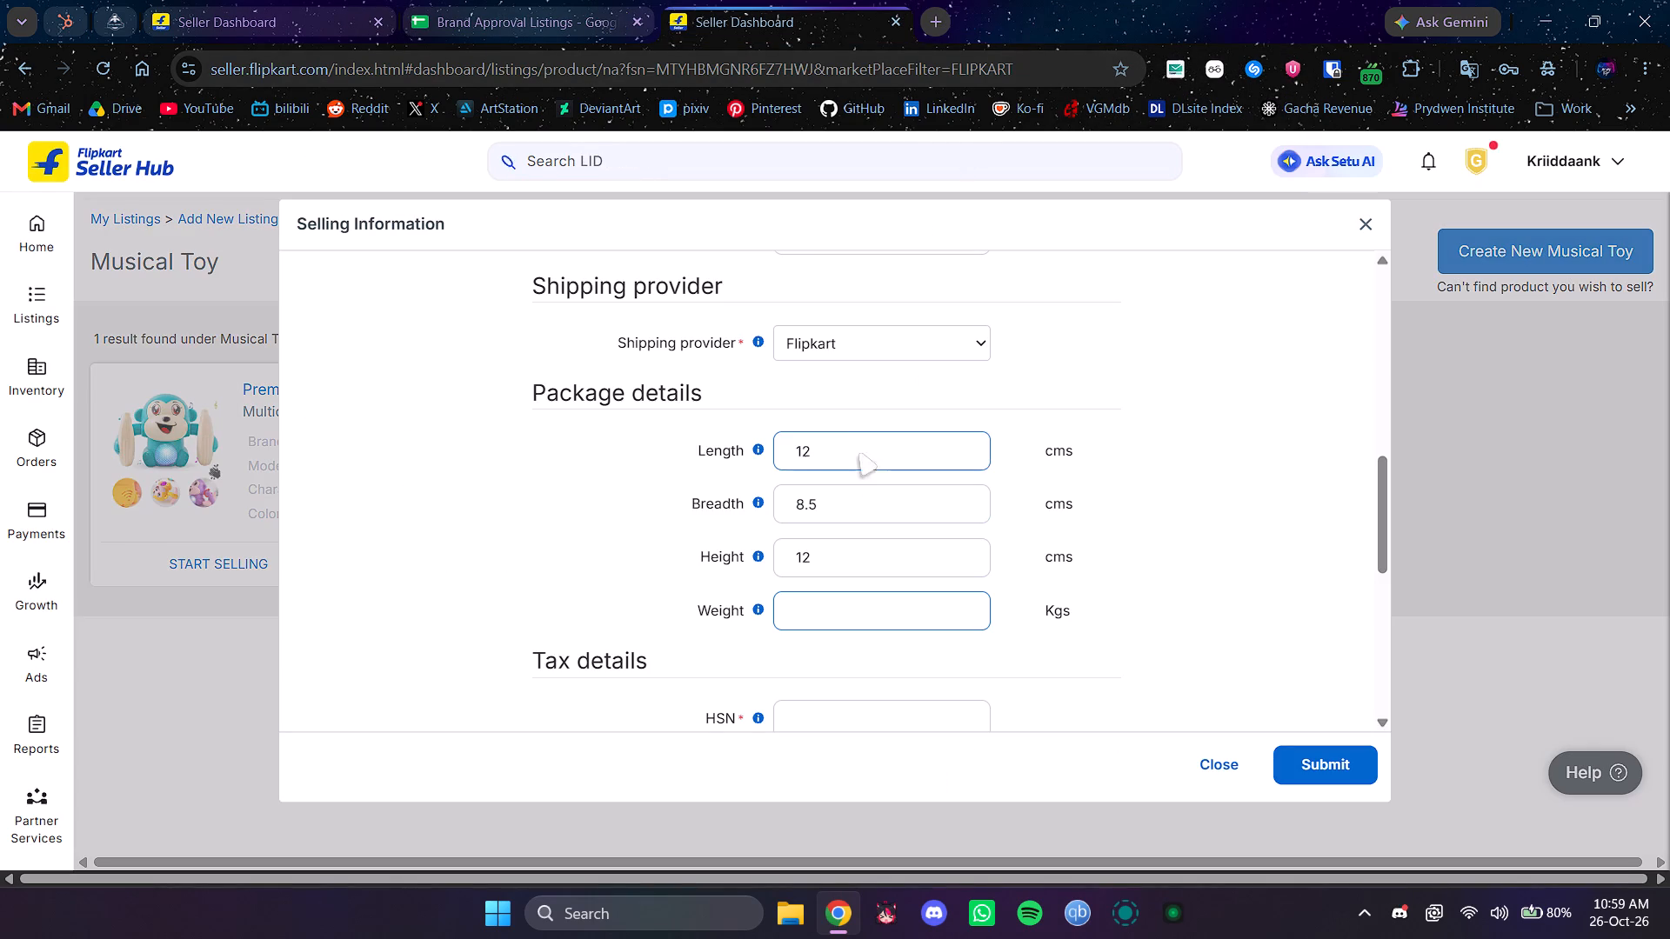
# Set the package details to length 14 cm, breadth 8 cm, height 13 cm and weight 0.15 kg.
pyautogui.moveTo(856, 453); pyautogui.dragTo(746, 453)
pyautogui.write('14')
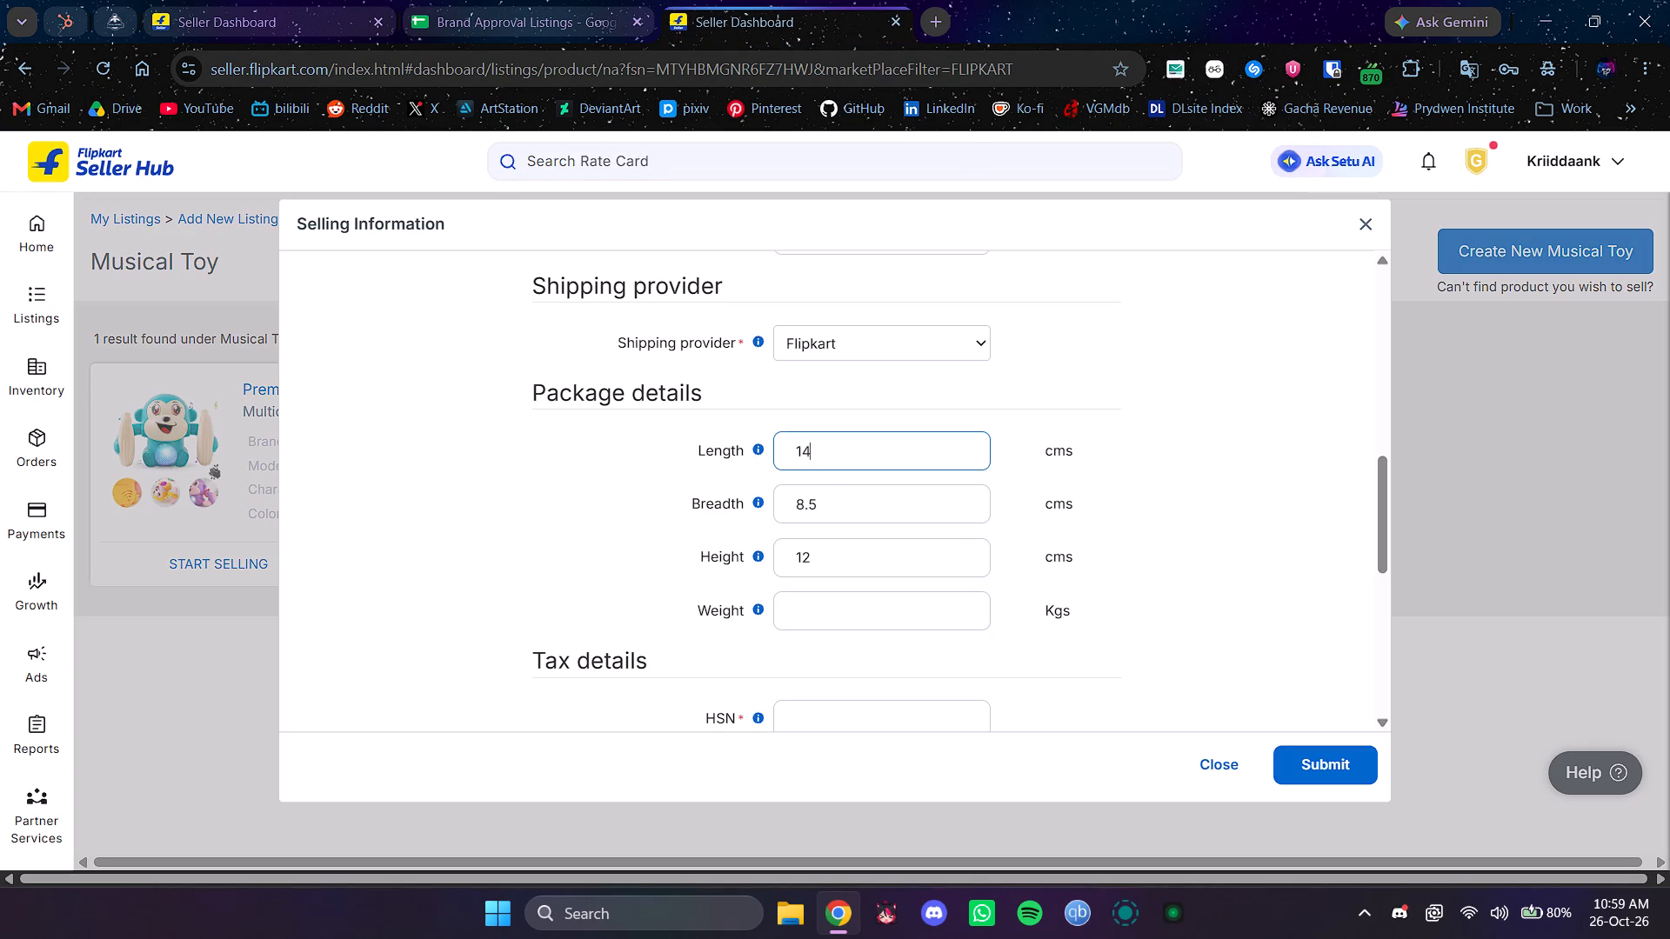
pyautogui.moveTo(808, 504); pyautogui.dragTo(811, 504)
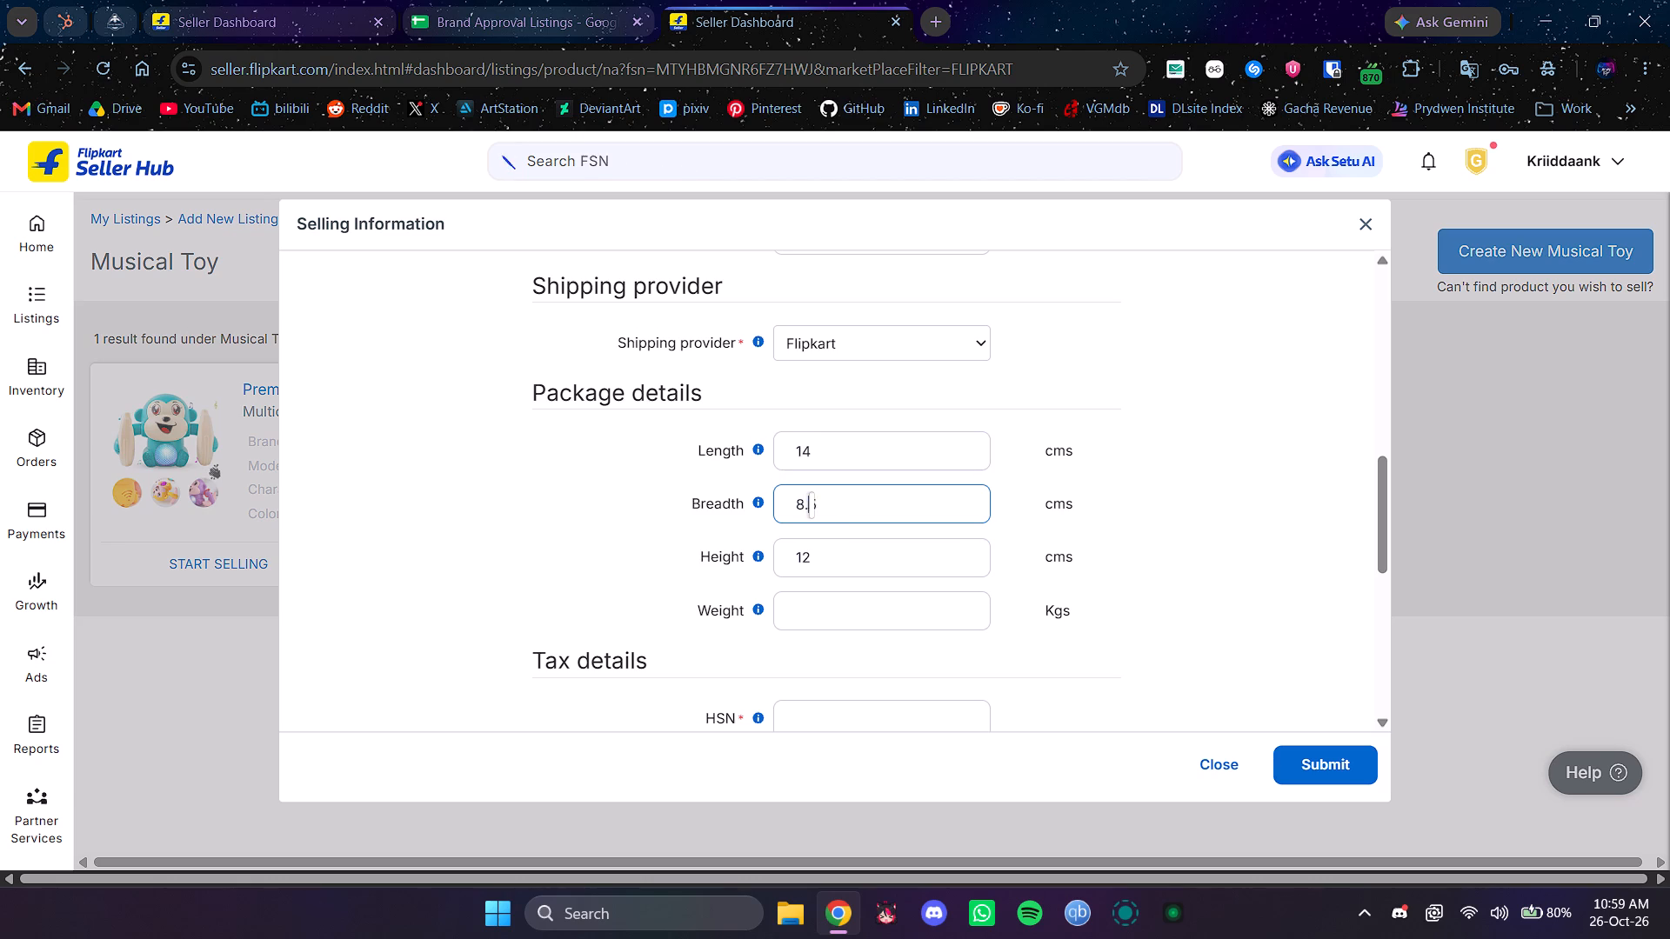
pyautogui.moveTo(811, 504); pyautogui.dragTo(831, 503)
pyautogui.press('BackSpace')
pyautogui.press('BackSpace')
pyautogui.click(813, 552)
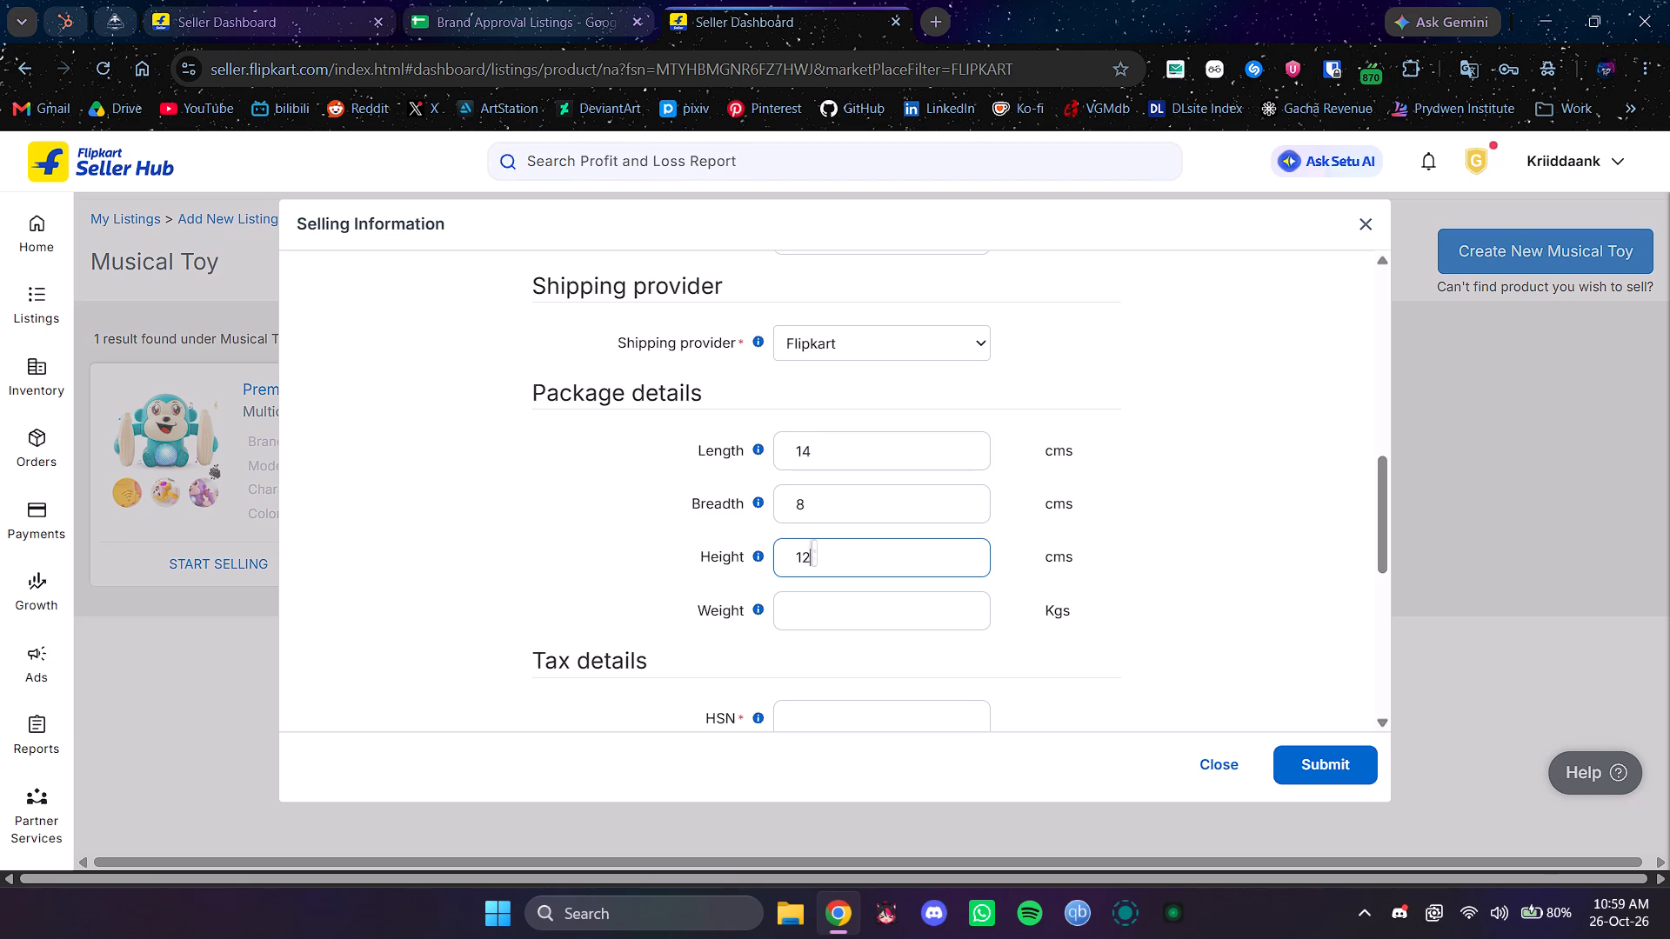
pyautogui.press('BackSpace')
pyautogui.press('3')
pyautogui.click(823, 613)
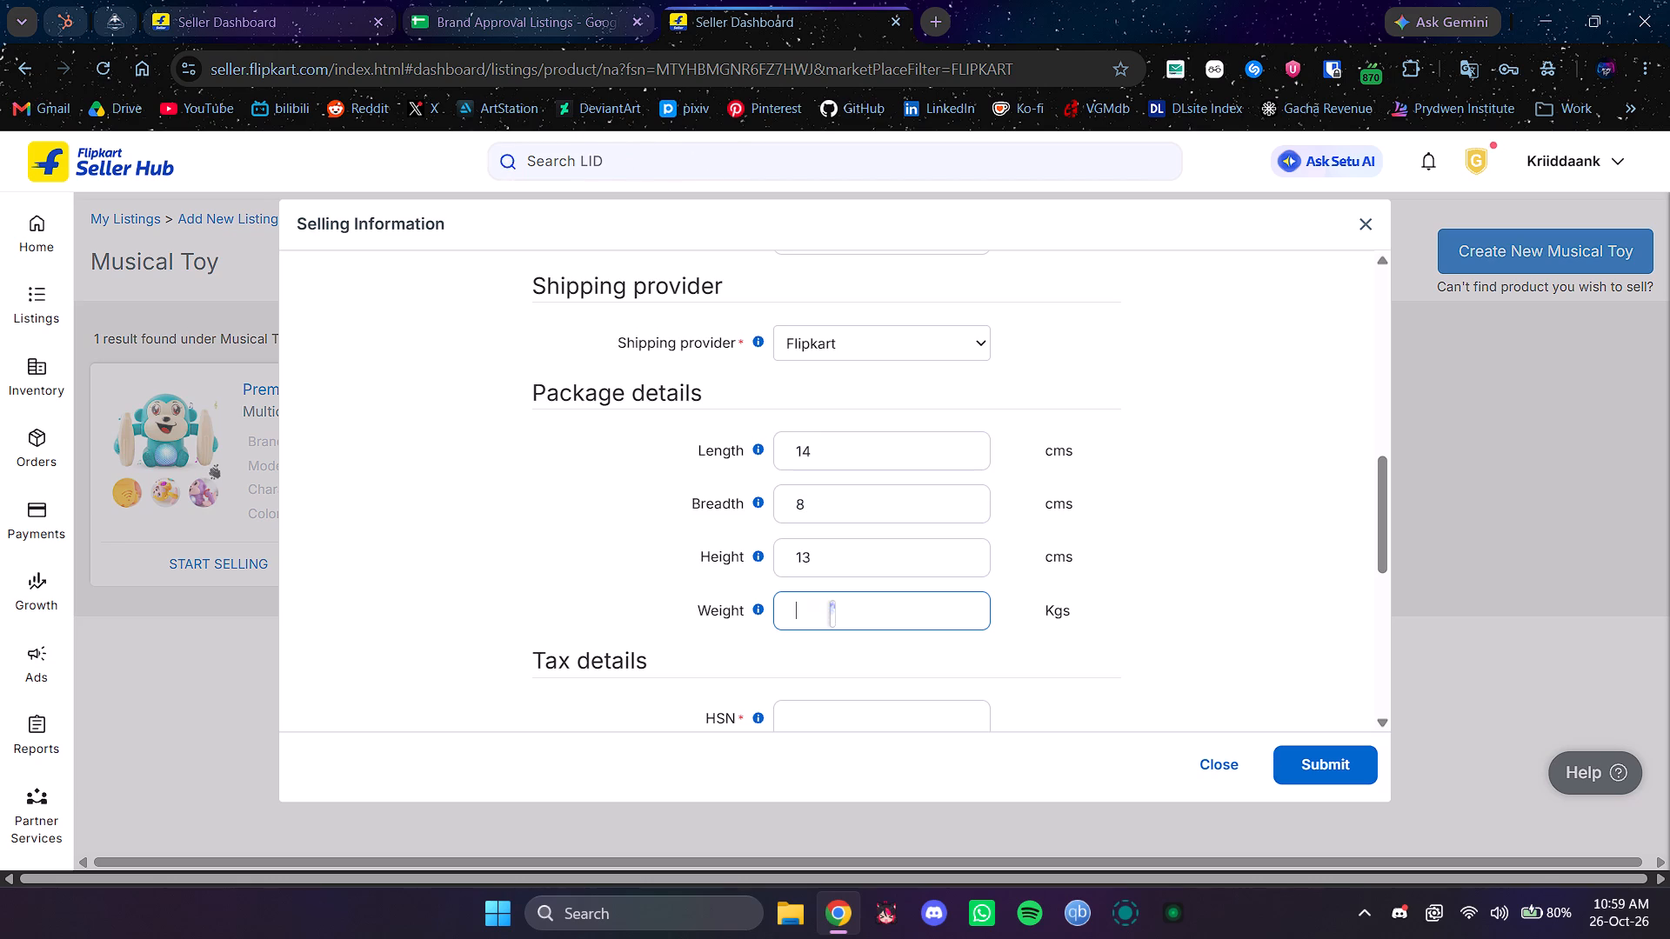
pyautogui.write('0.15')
# Fill in the tax details with HSN 95030090 and tax code GST_18.
pyautogui.scroll(-3, 1123, 476)
pyautogui.click(887, 390)
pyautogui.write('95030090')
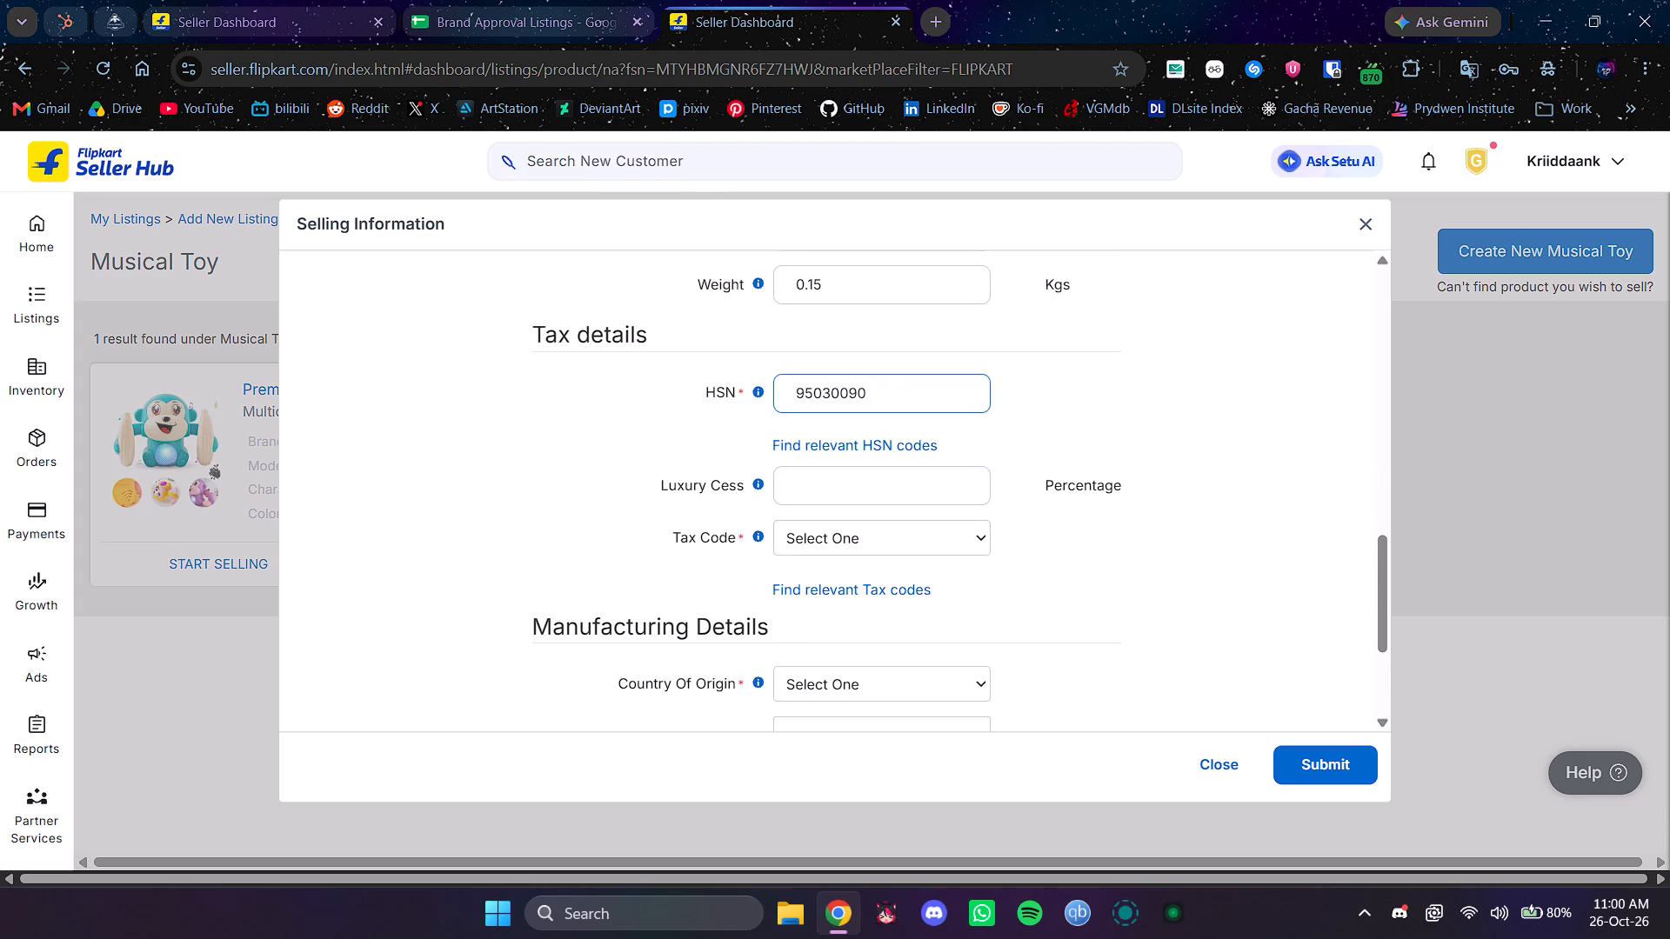
pyautogui.click(905, 529)
pyautogui.scroll(1, 905, 529)
pyautogui.scroll(-1, 905, 529)
pyautogui.scroll(5, 905, 529)
pyautogui.scroll(-2, 905, 529)
pyautogui.scroll(3, 905, 529)
pyautogui.scroll(-3, 861, 312)
pyautogui.scroll(4, 846, 346)
pyautogui.scroll(-4, 846, 346)
pyautogui.scroll(4, 846, 346)
pyautogui.scroll(-4, 846, 346)
pyautogui.click(843, 202)
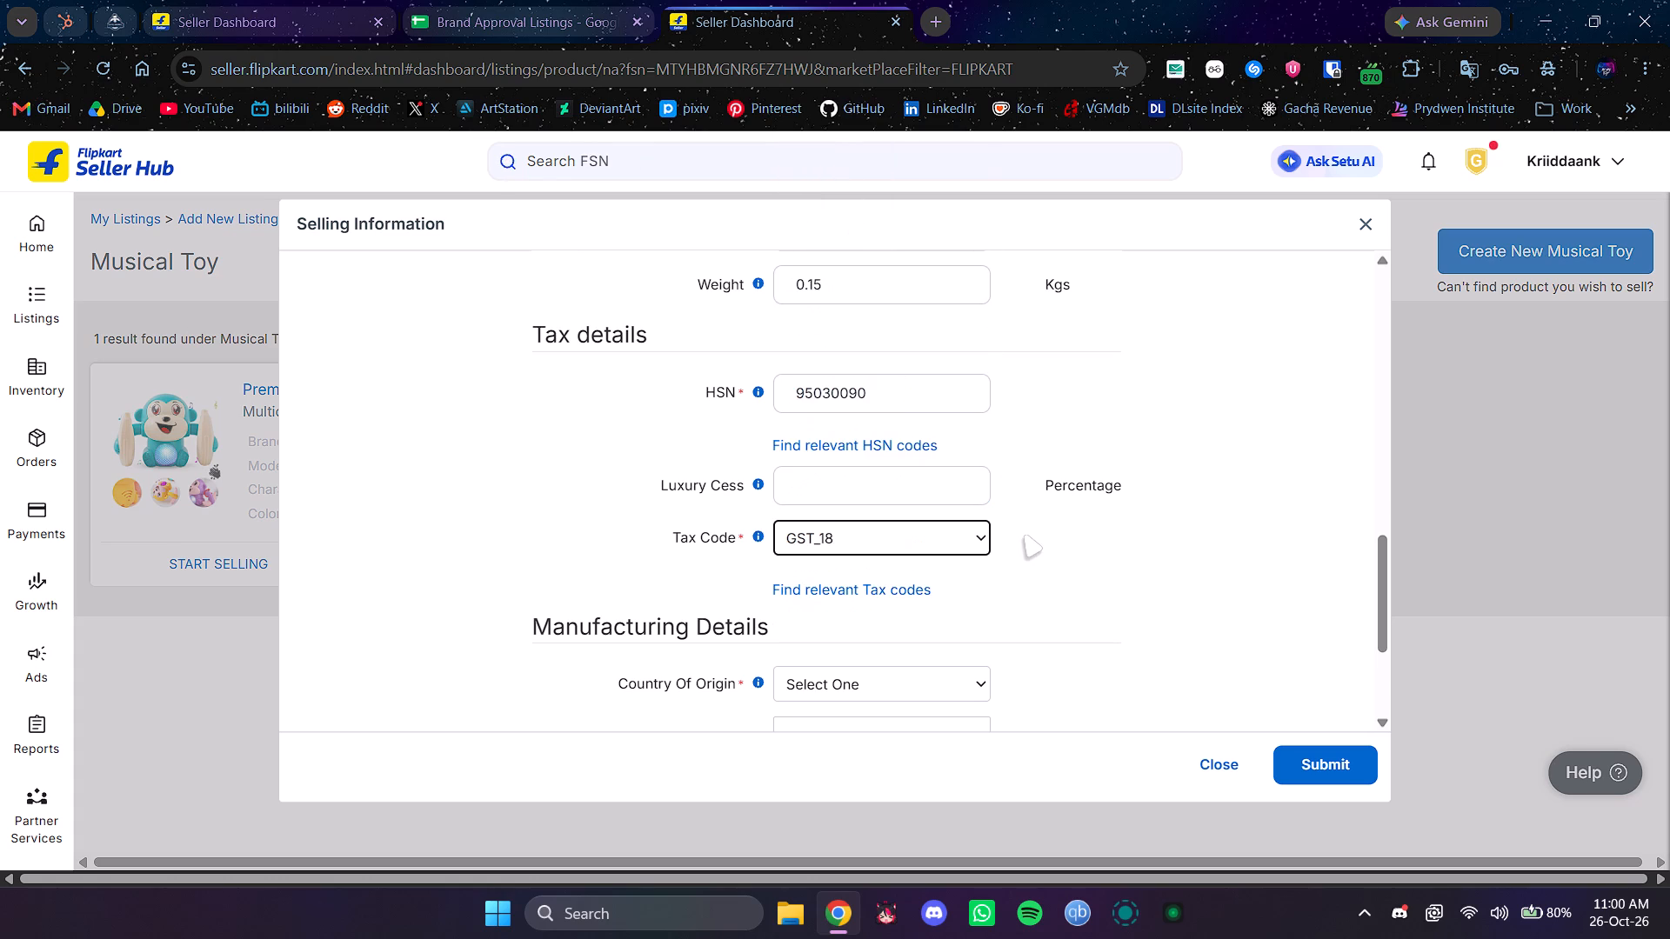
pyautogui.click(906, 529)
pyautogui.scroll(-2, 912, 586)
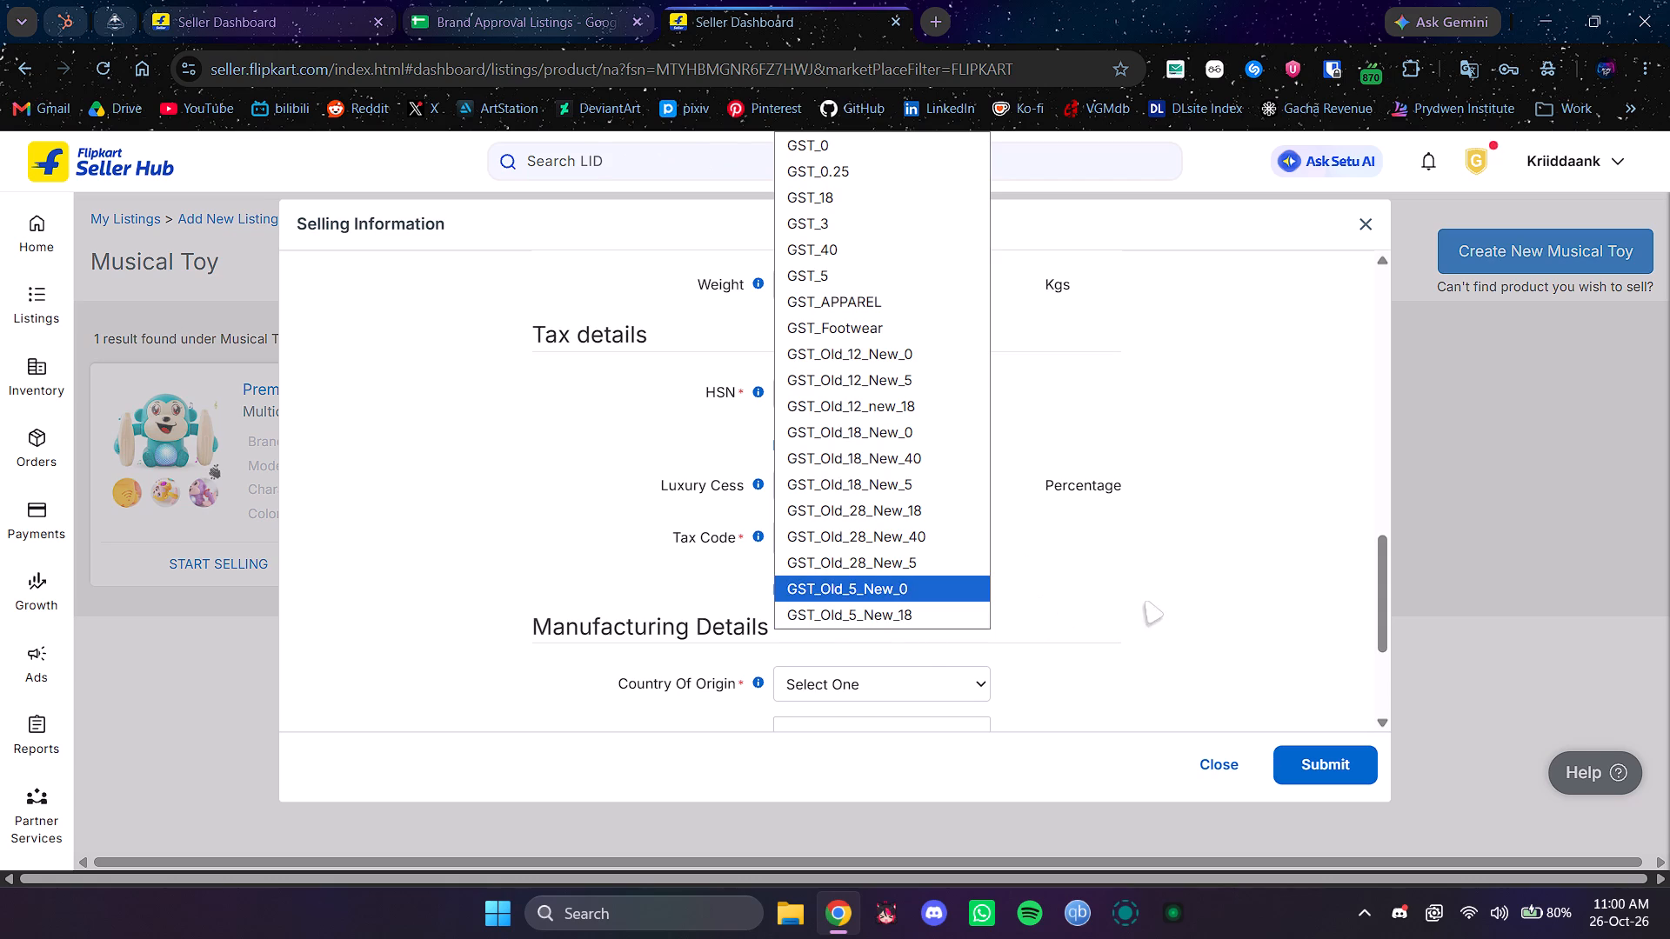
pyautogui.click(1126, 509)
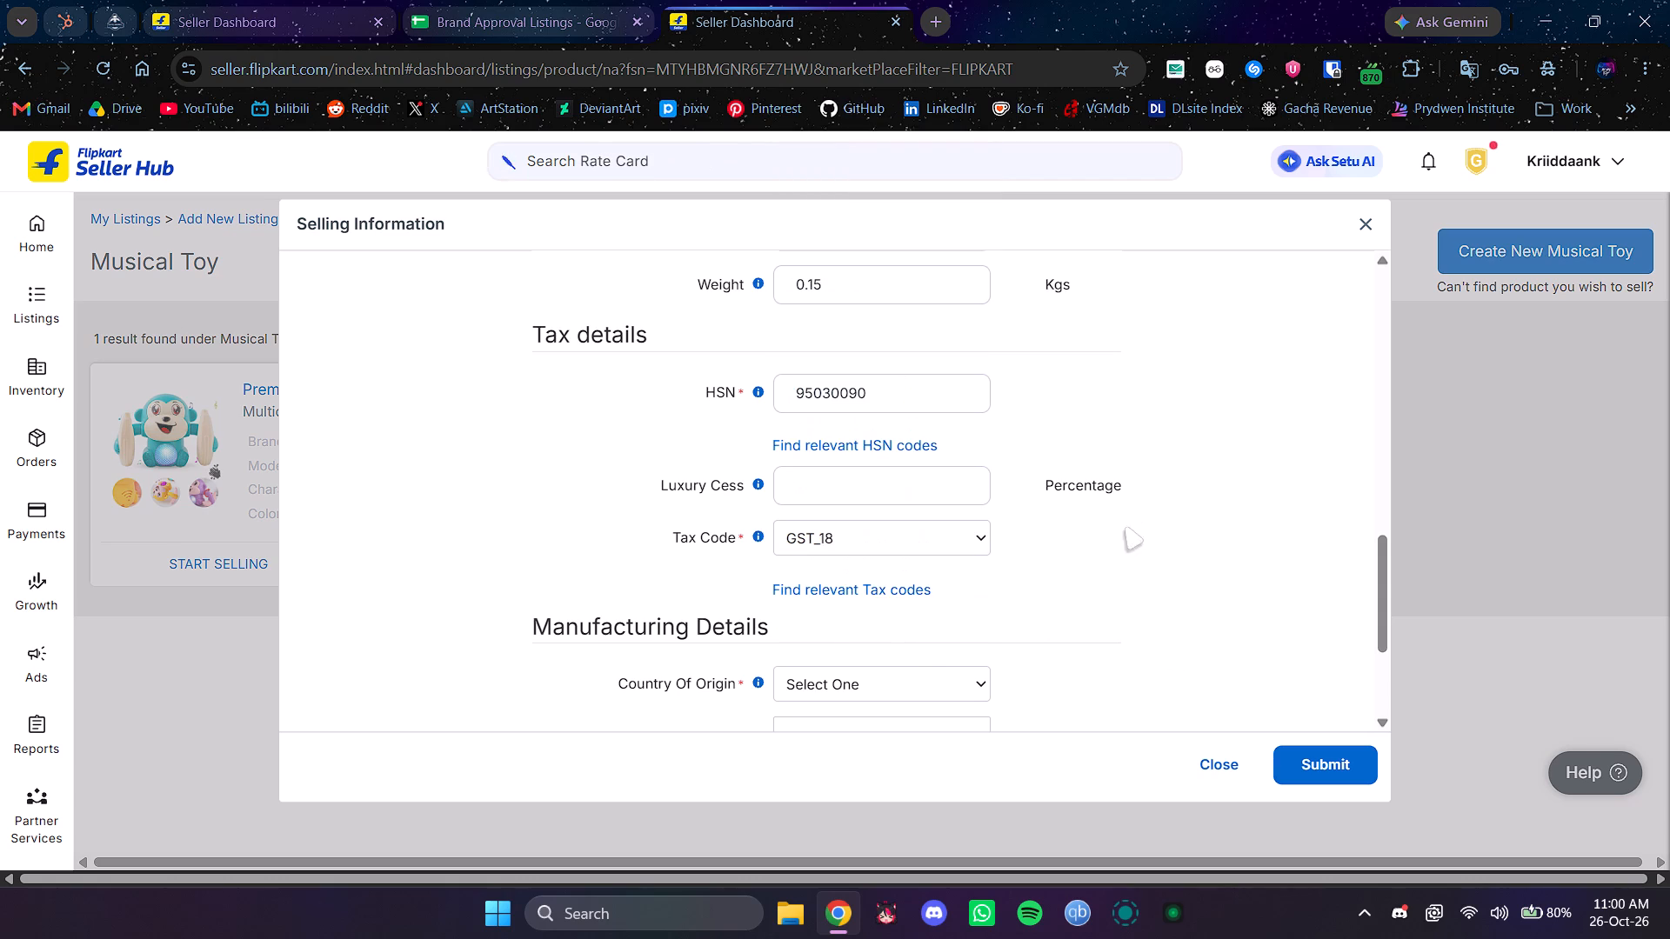
# Open the Country Of Origin choices in the manufacturing details.
pyautogui.scroll(-3, 1131, 577)
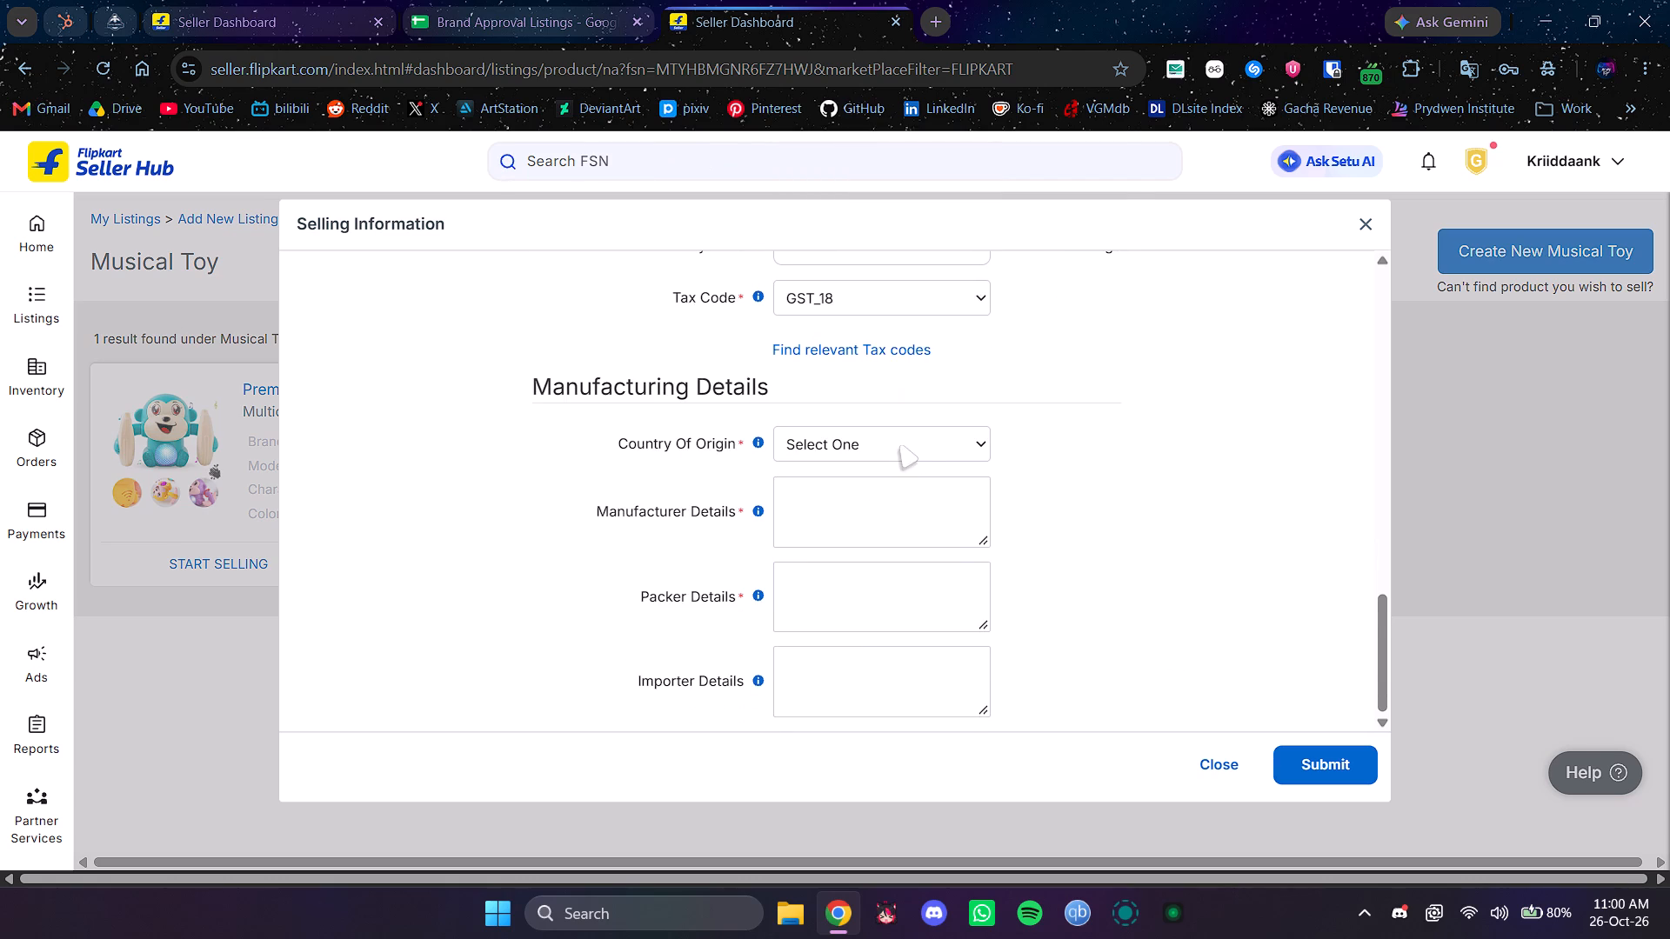
pyautogui.click(900, 447)
pyautogui.click(1371, 908)
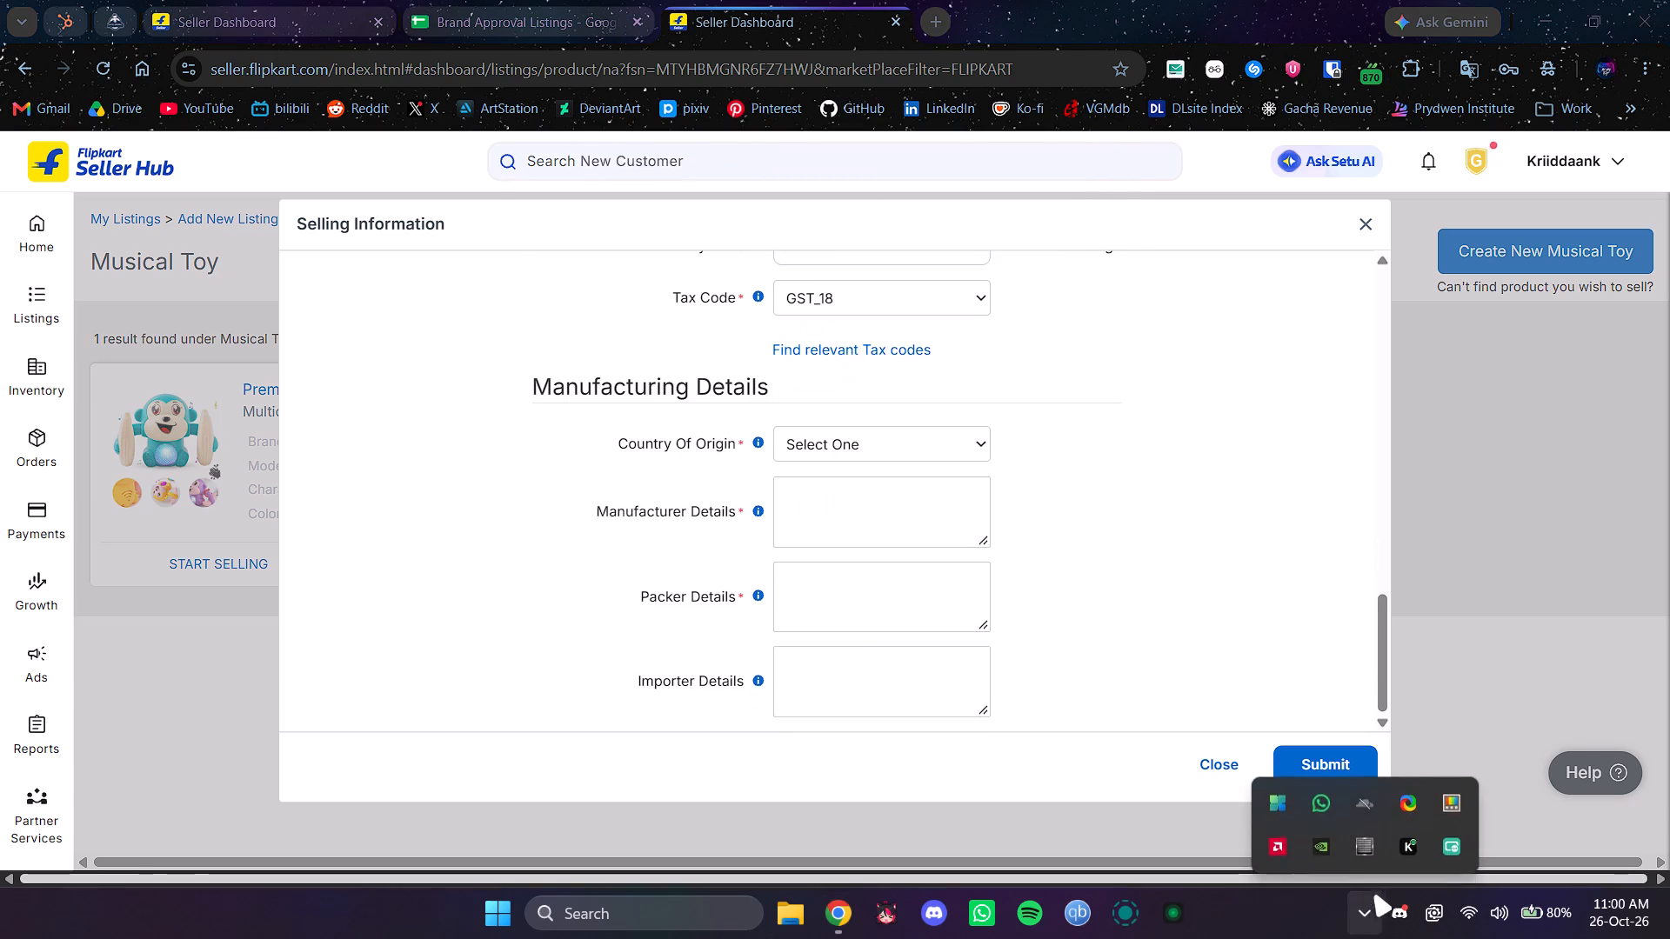
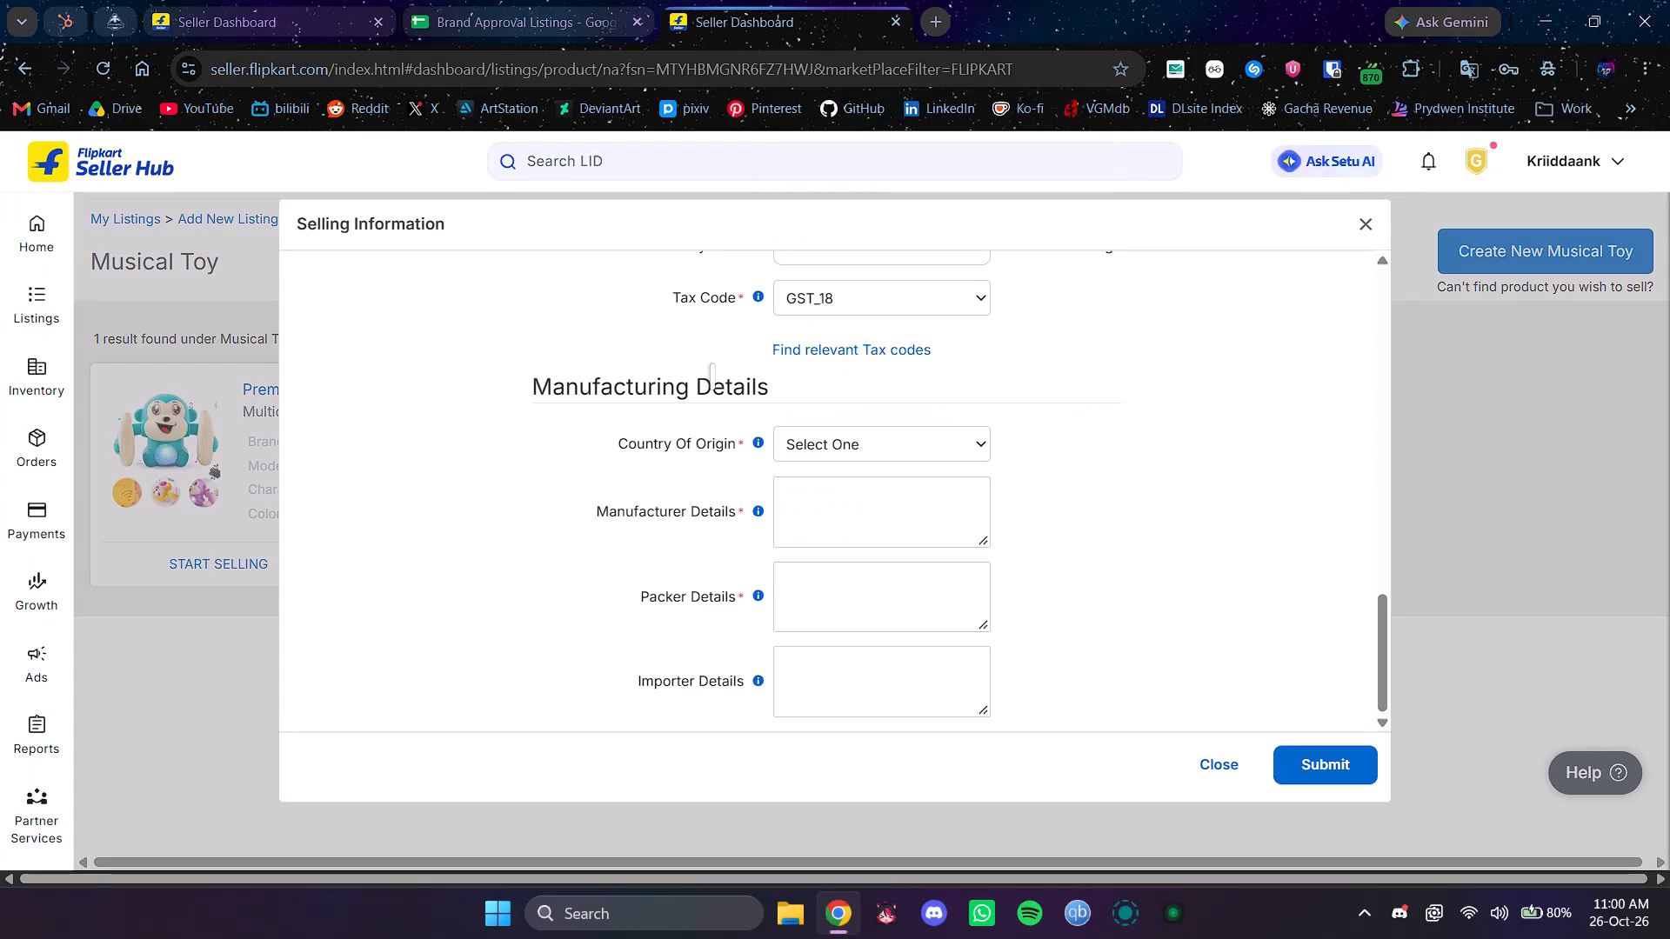
# Set the country of origin to India, enter Khushi Export as manufacturer and packer, and try to submit the selling information.
pyautogui.click(871, 440)
pyautogui.scroll(-2, 871, 440)
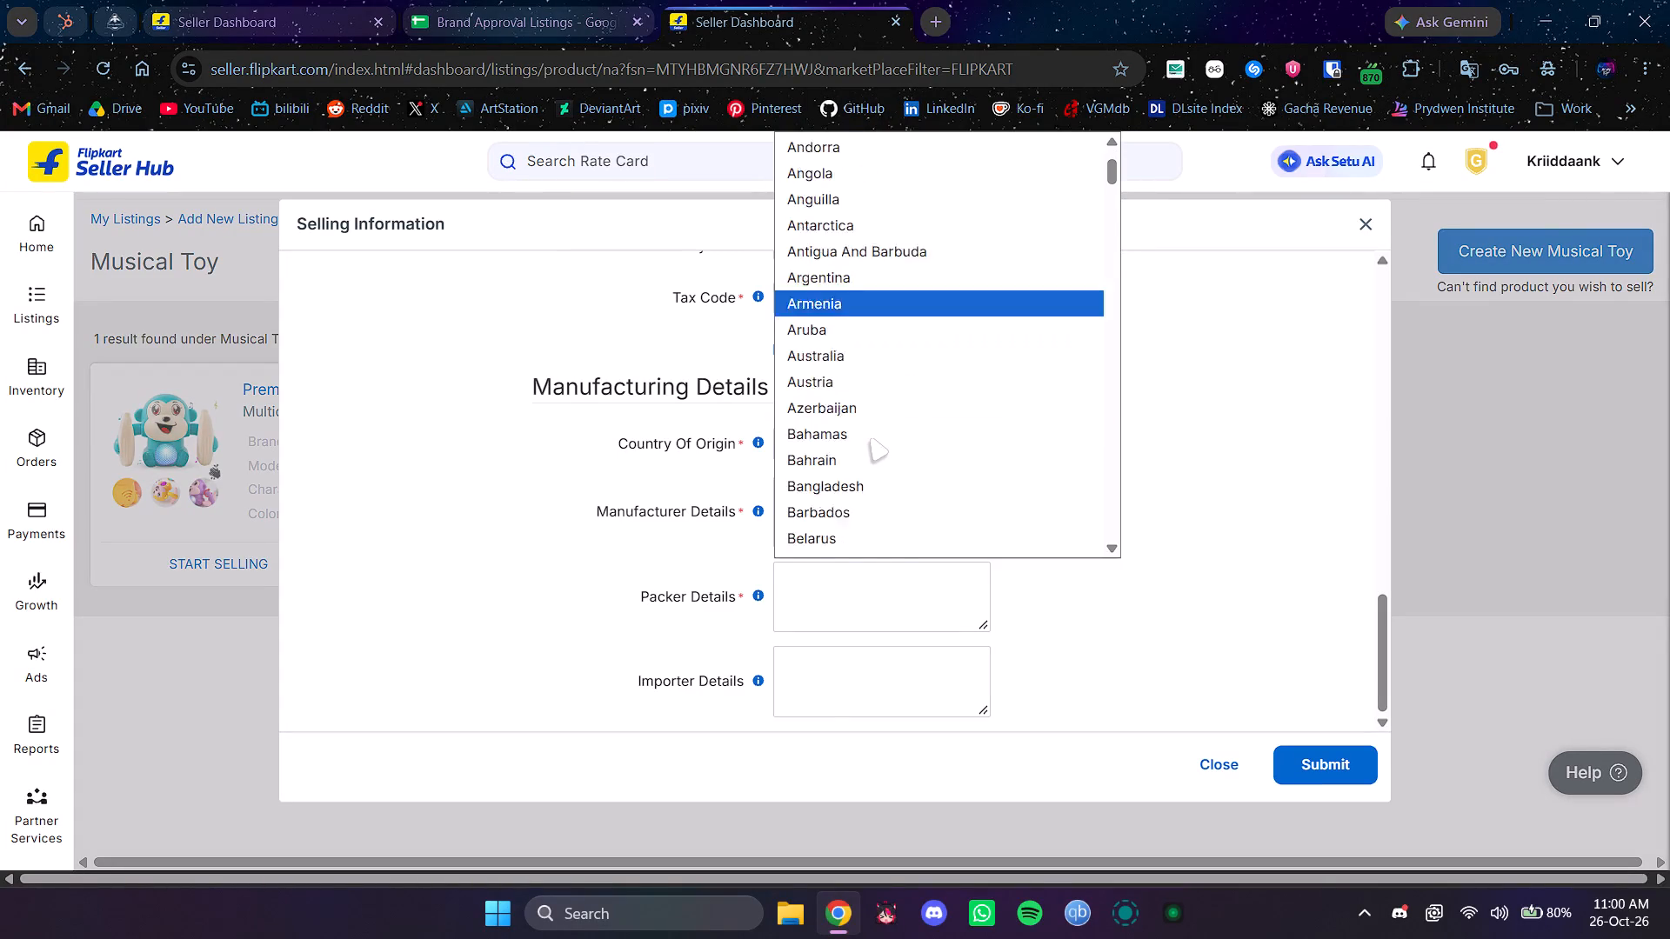
pyautogui.scroll(-9, 871, 440)
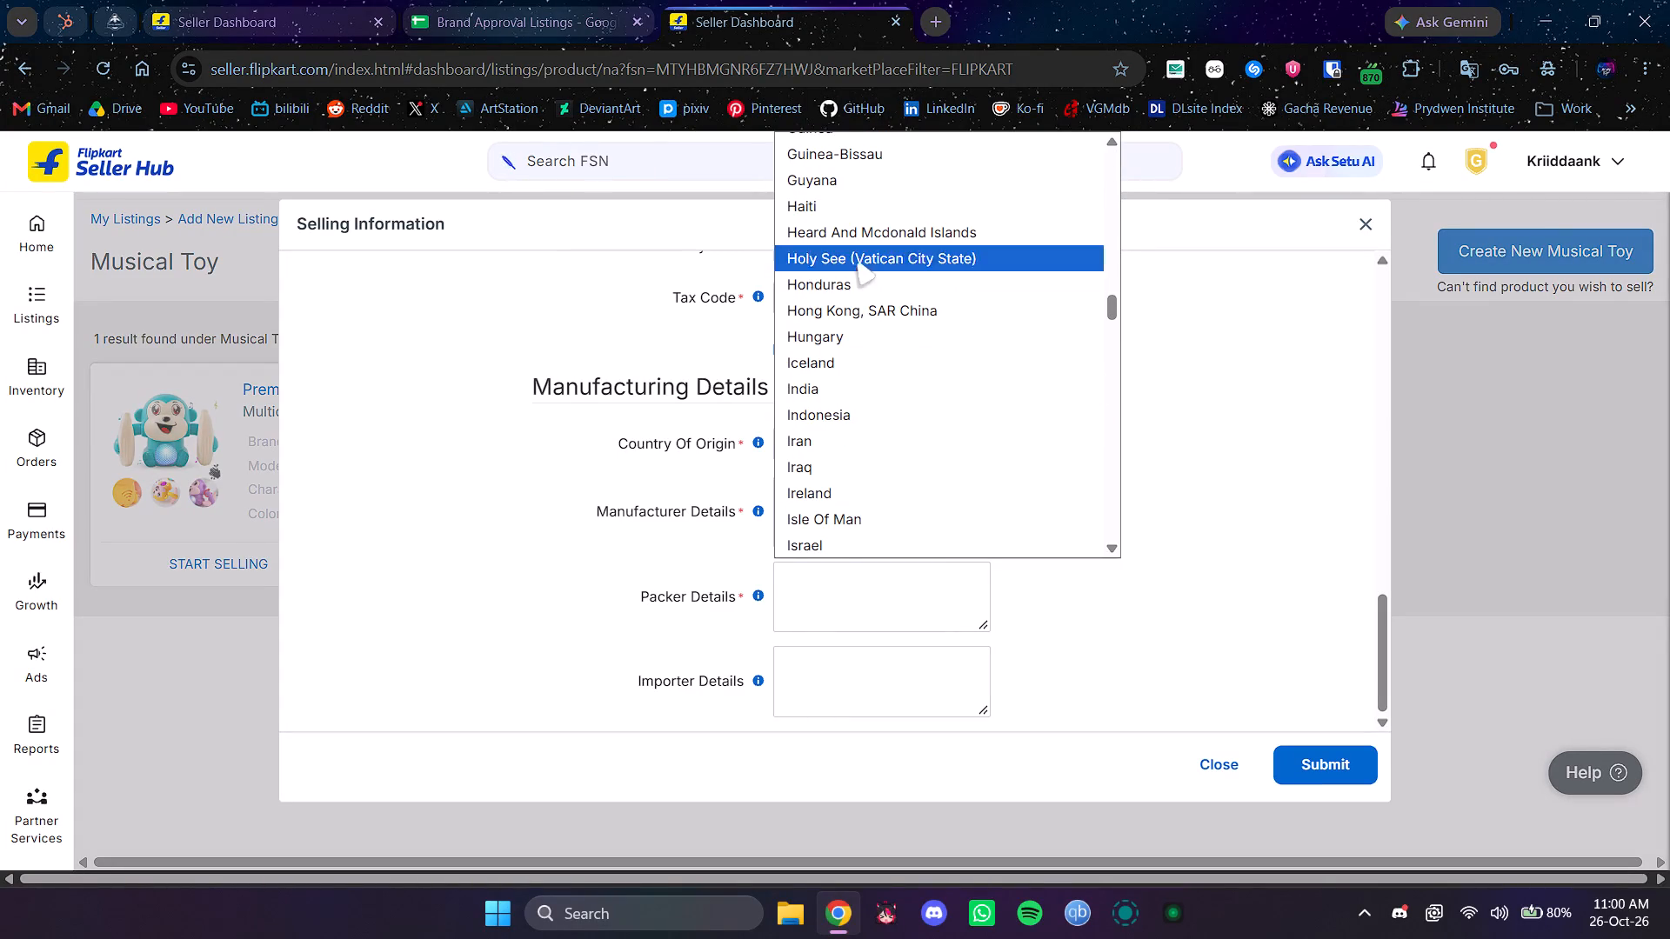
pyautogui.click(845, 377)
pyautogui.click(874, 583)
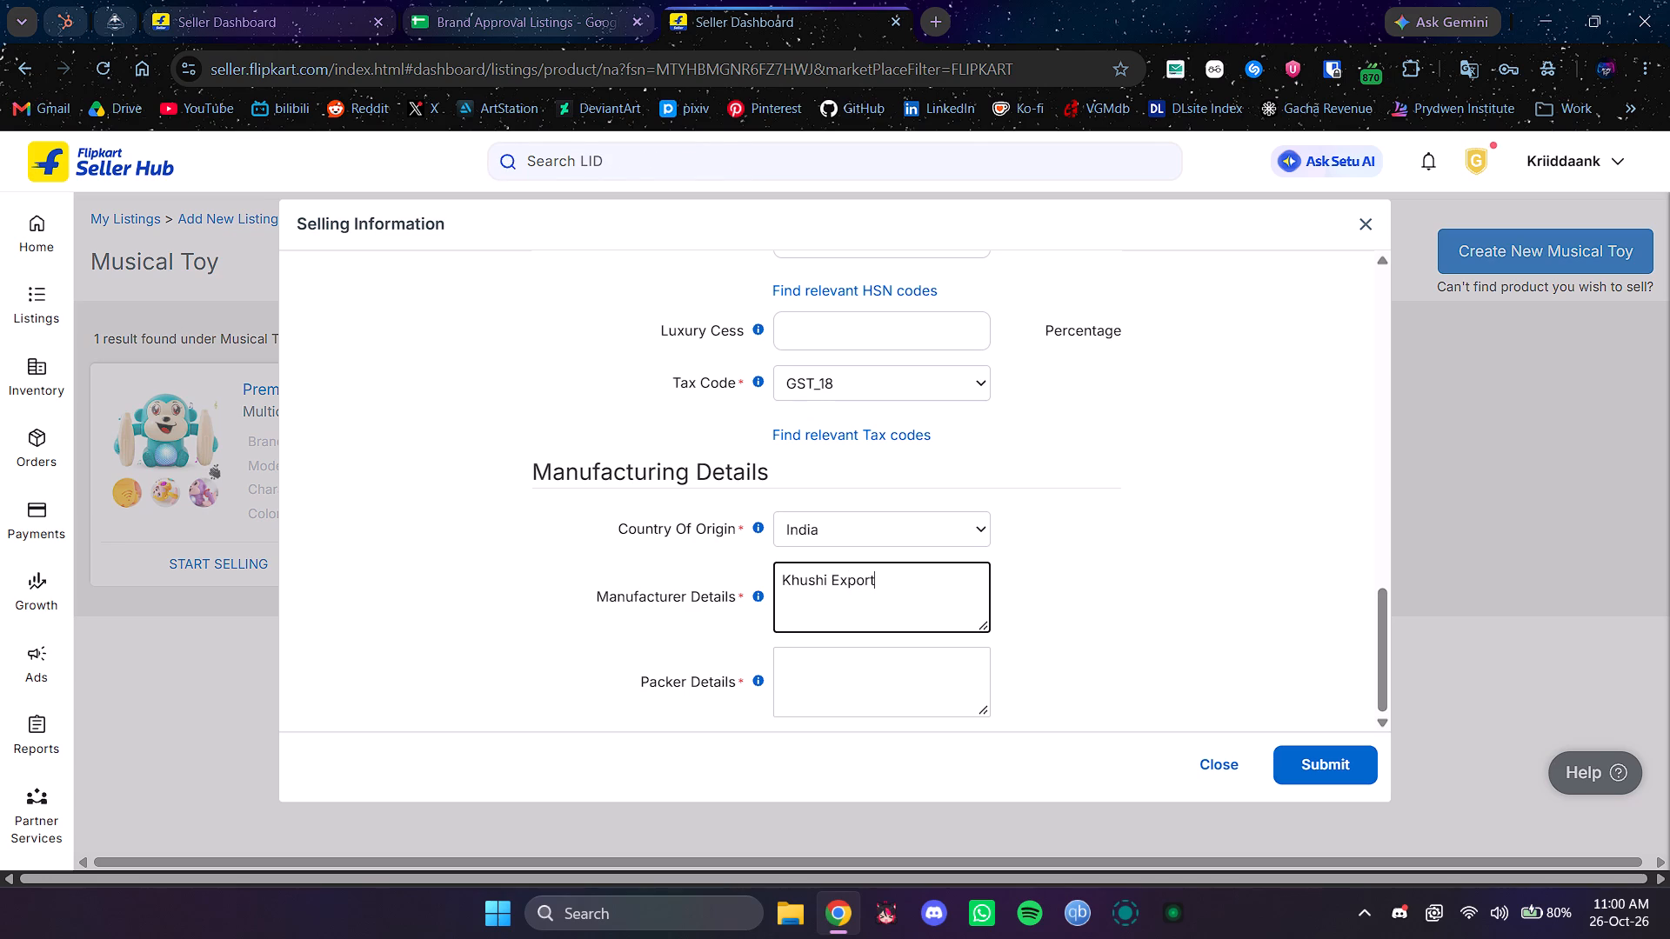
pyautogui.click(842, 683)
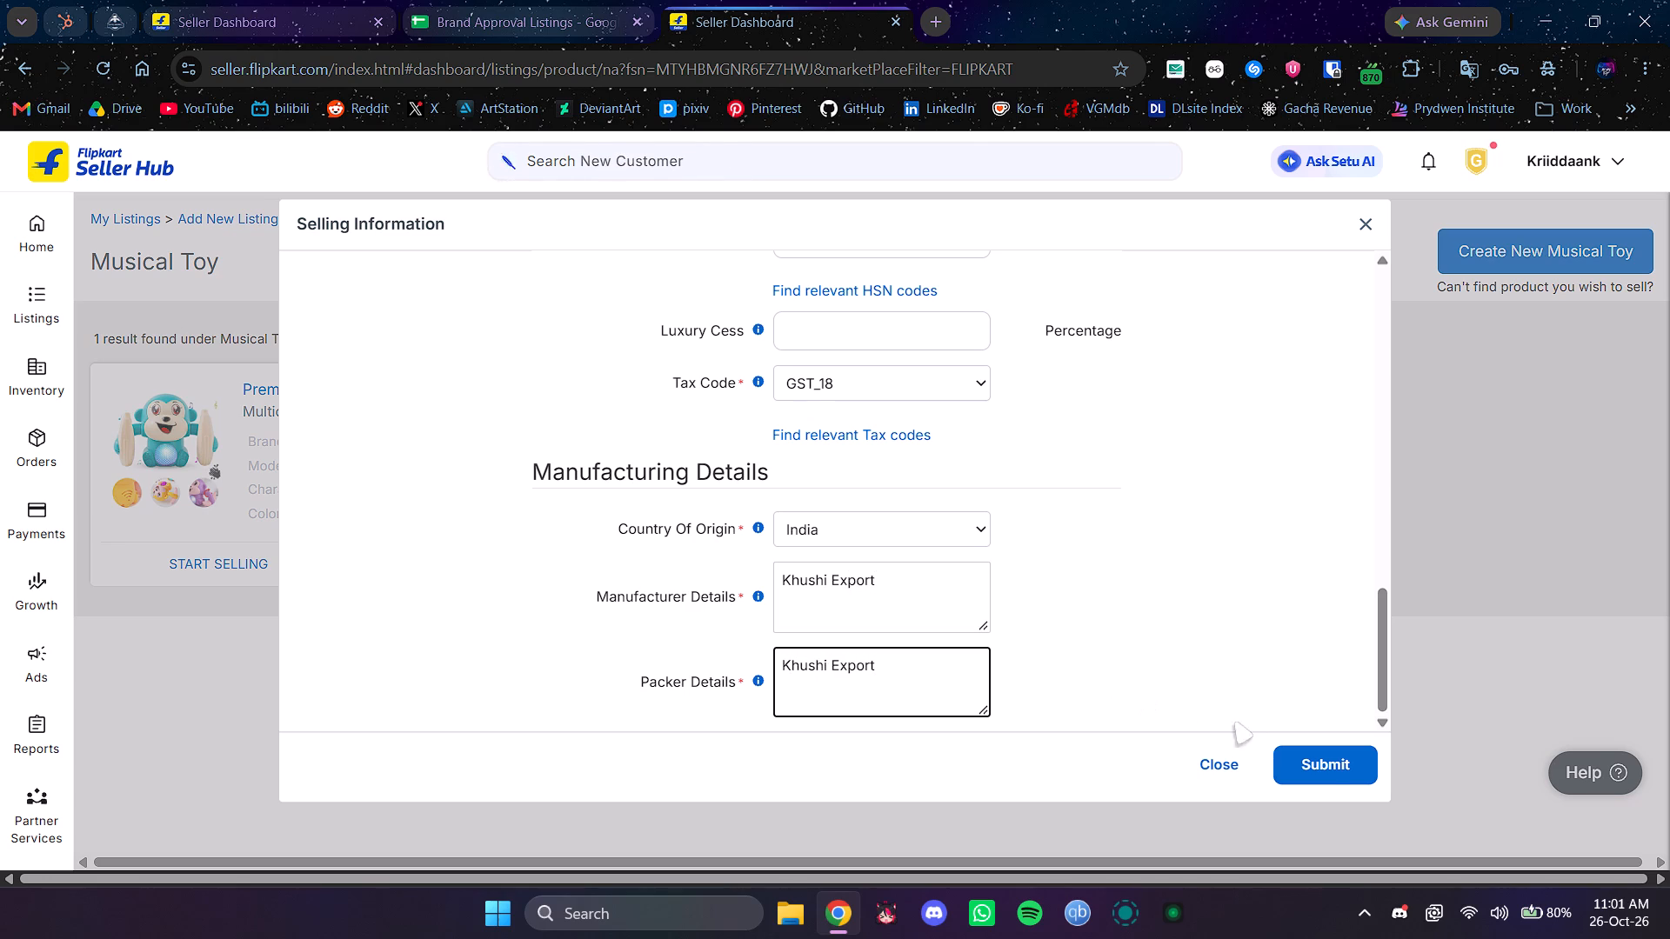
pyautogui.click(1331, 765)
# Set both the MRP and the selling price to 1499 INR, submit the listing and dismiss the confirmation.
pyautogui.scroll(4, 1065, 584)
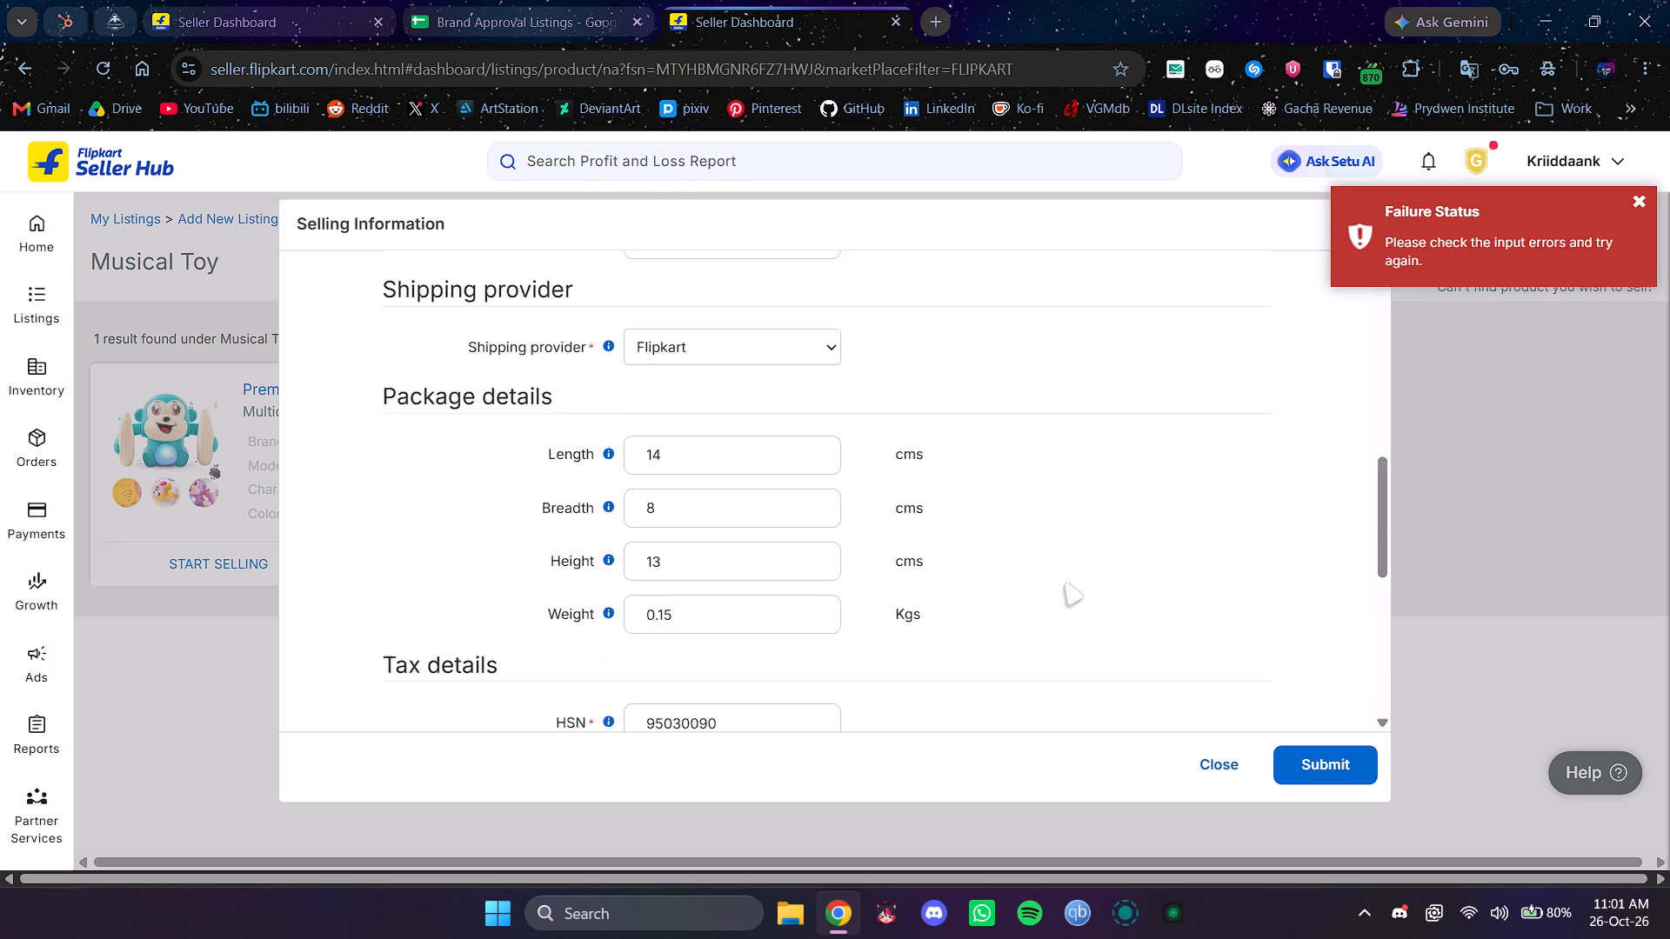
pyautogui.scroll(9, 1065, 584)
pyautogui.scroll(-2, 1066, 584)
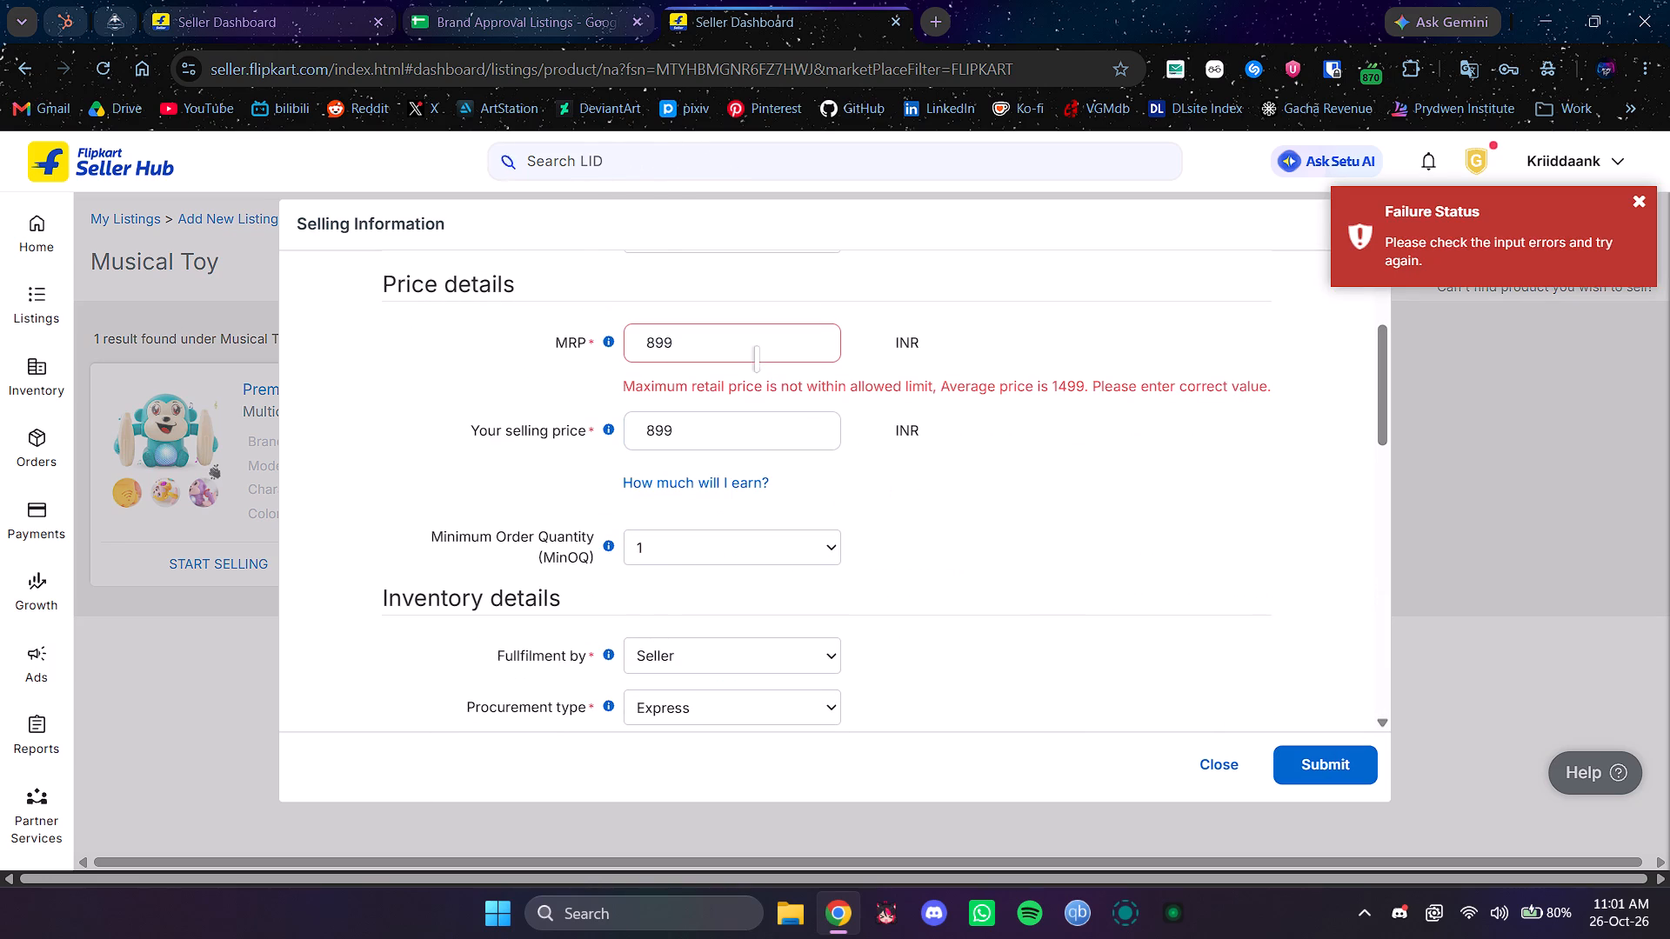
pyautogui.click(752, 343)
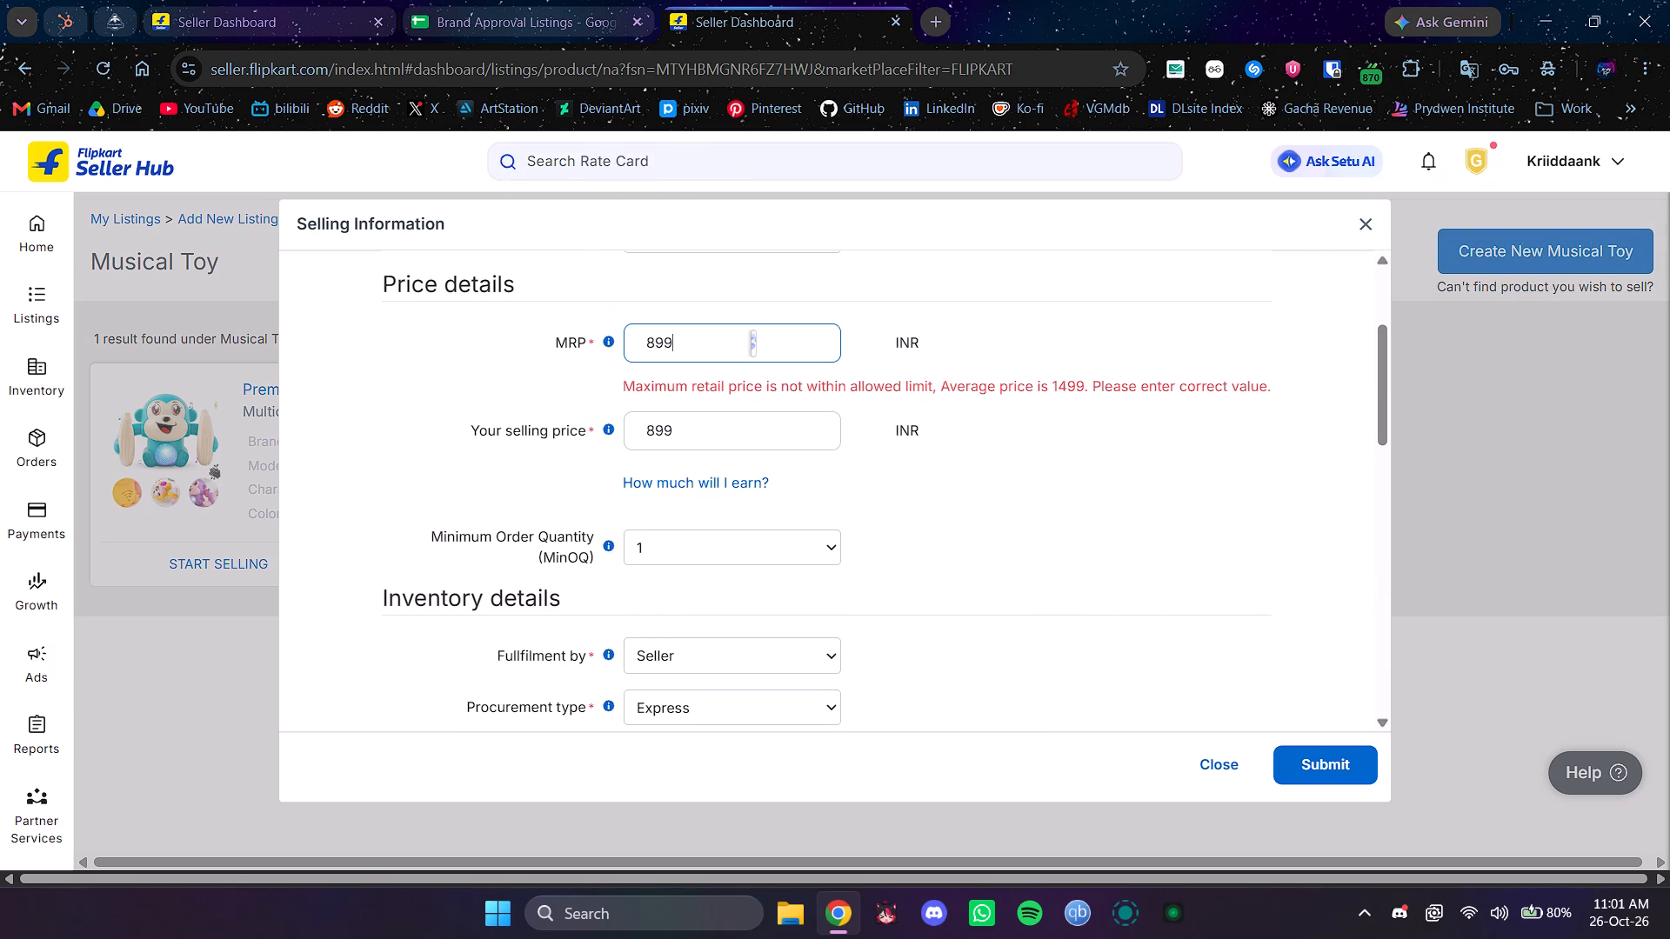
pyautogui.press('BackSpace')
pyautogui.press('BackSpace')
pyautogui.press('BackSpace')
pyautogui.press('BackSpace')
pyautogui.press('BackSpace')
pyautogui.press('BackSpace')
pyautogui.press('BackSpace')
pyautogui.press('BackSpace')
pyautogui.press('BackSpace')
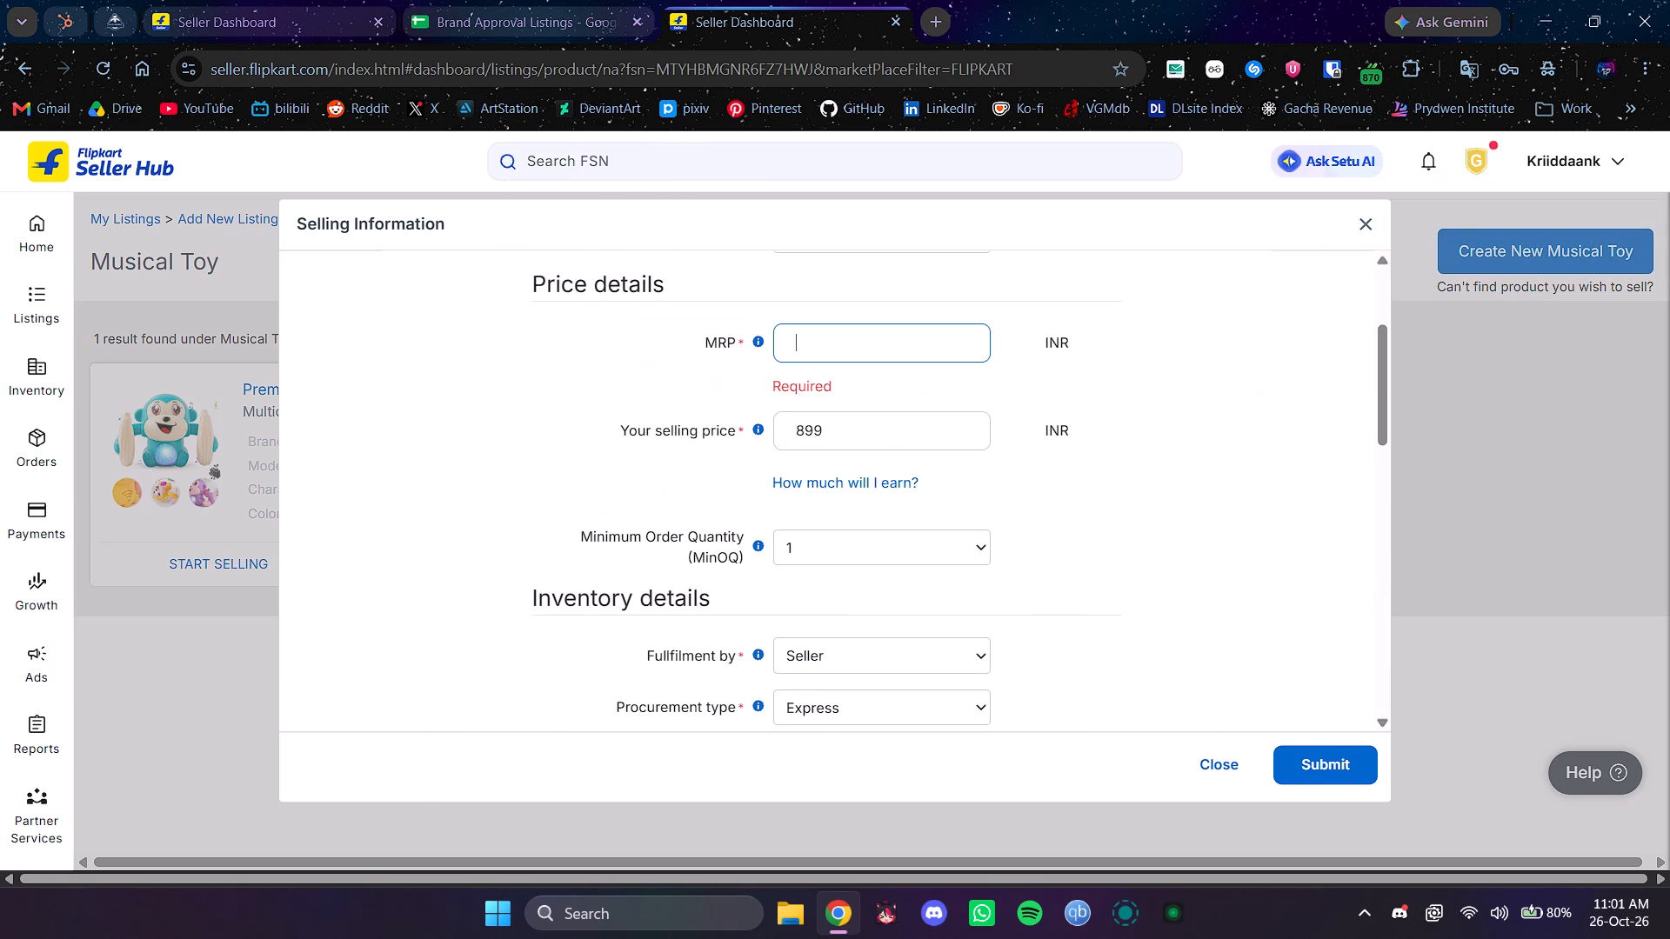
pyautogui.write('1499')
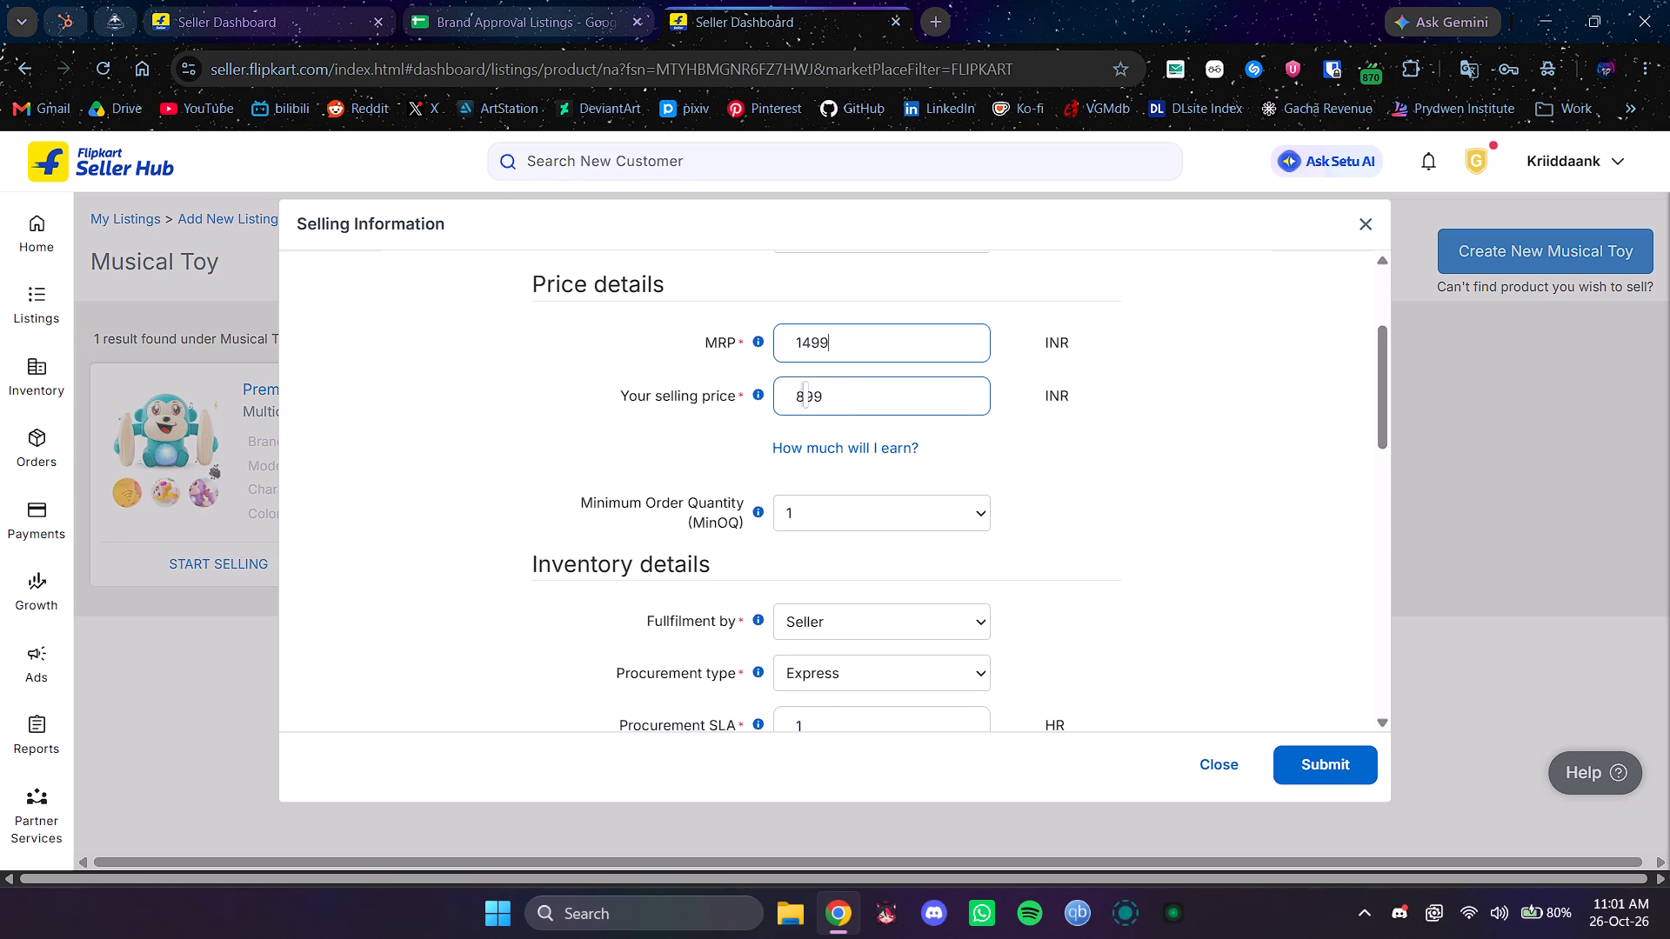
pyautogui.moveTo(840, 397); pyautogui.dragTo(718, 432)
pyautogui.write('1499')
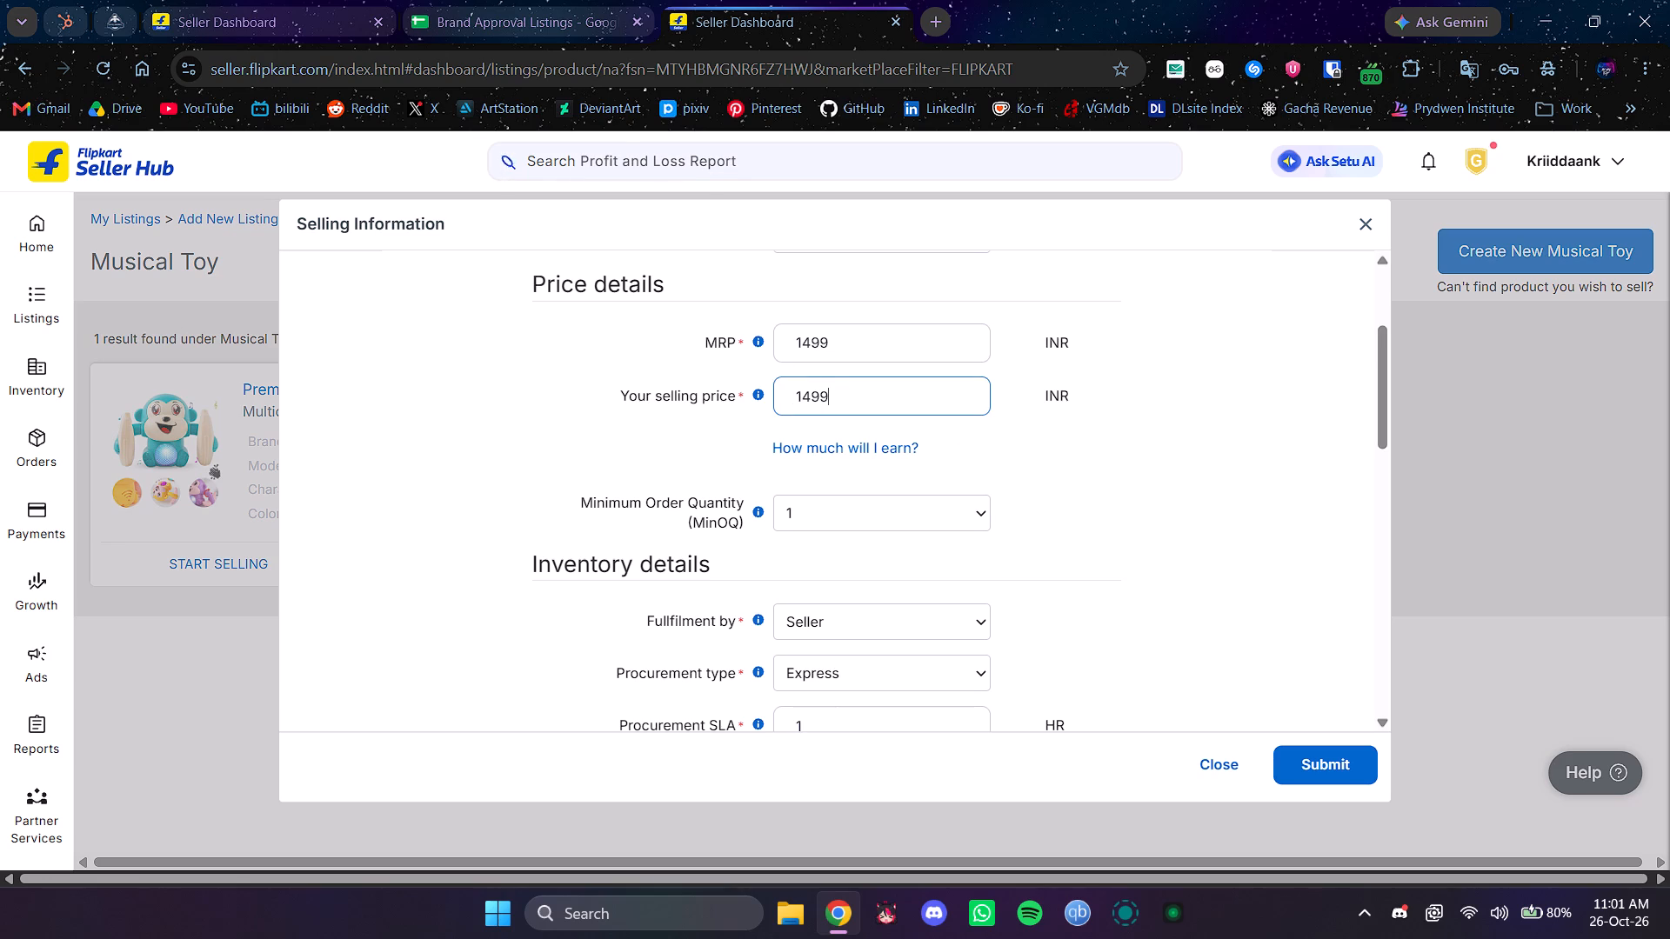
pyautogui.click(1335, 755)
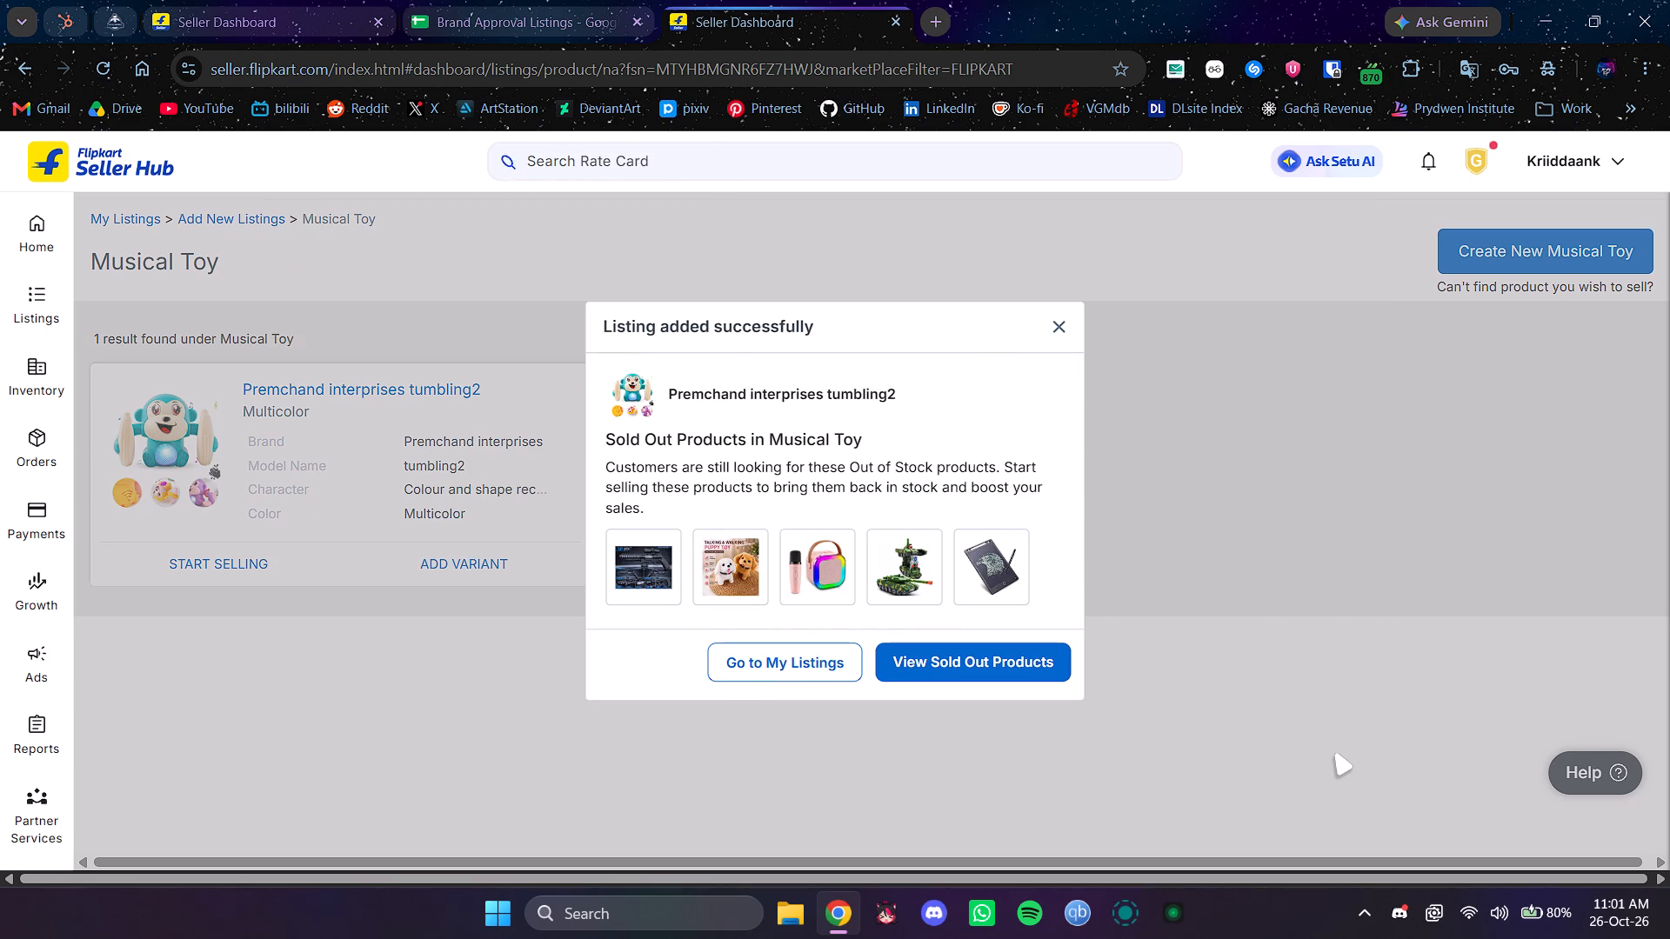
pyautogui.click(1063, 330)
# In the Brand Approval Listings sheet, fill A770:B770 with the custom green and enter 1499 in G770.
pyautogui.click(509, 6)
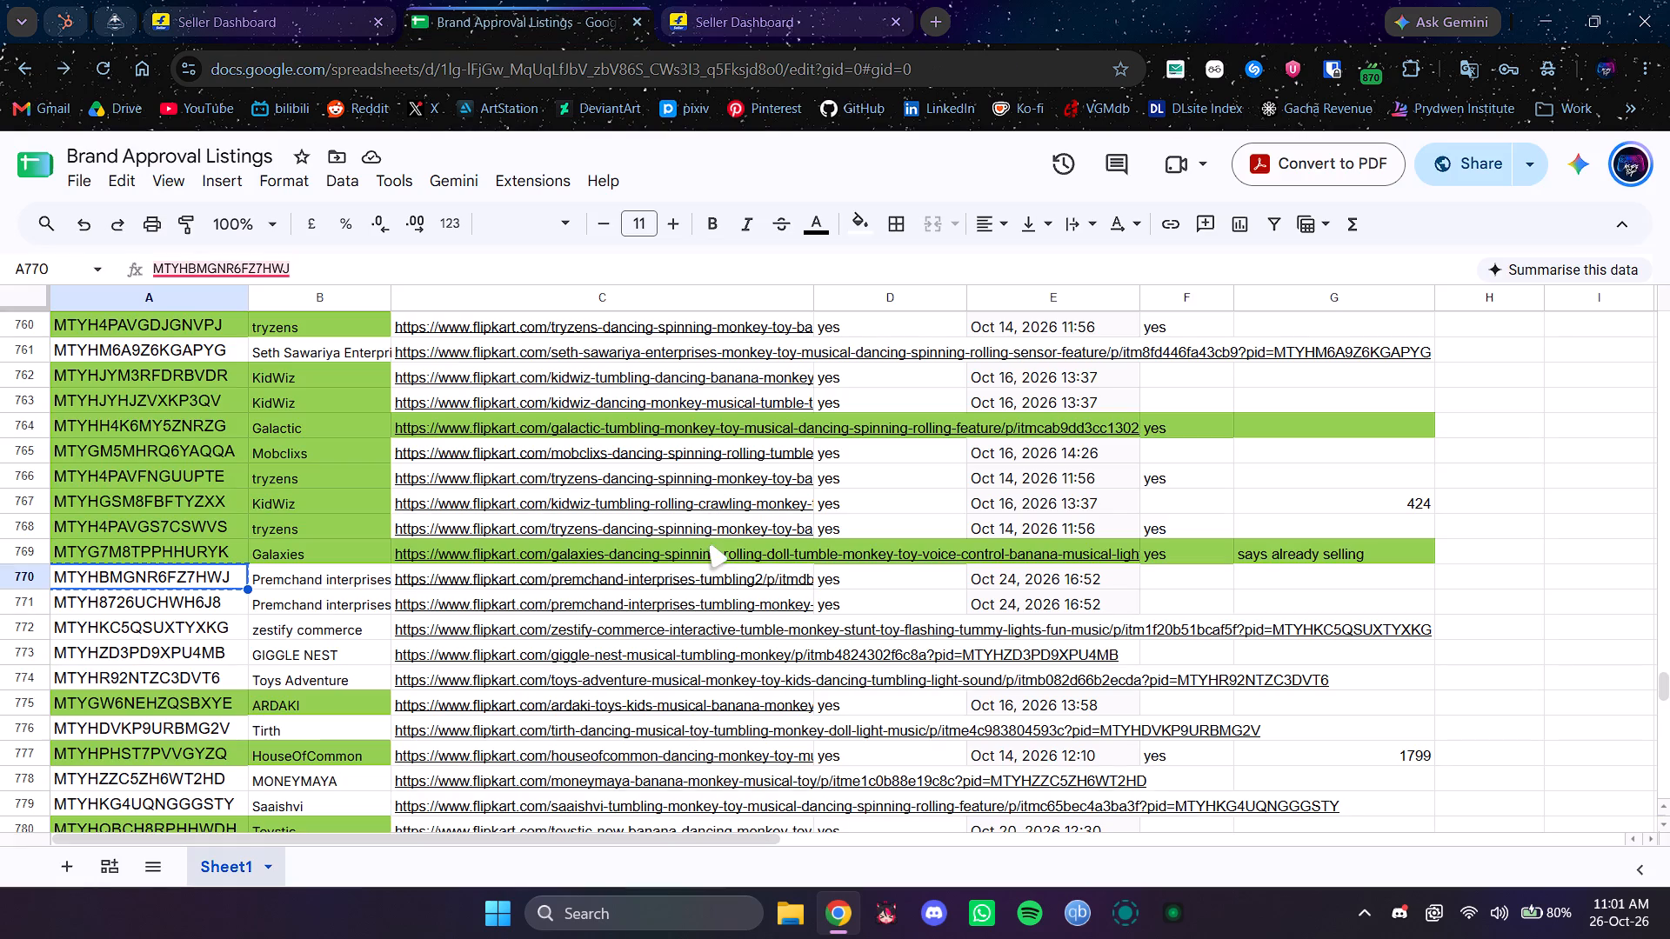
pyautogui.moveTo(185, 584); pyautogui.dragTo(286, 583)
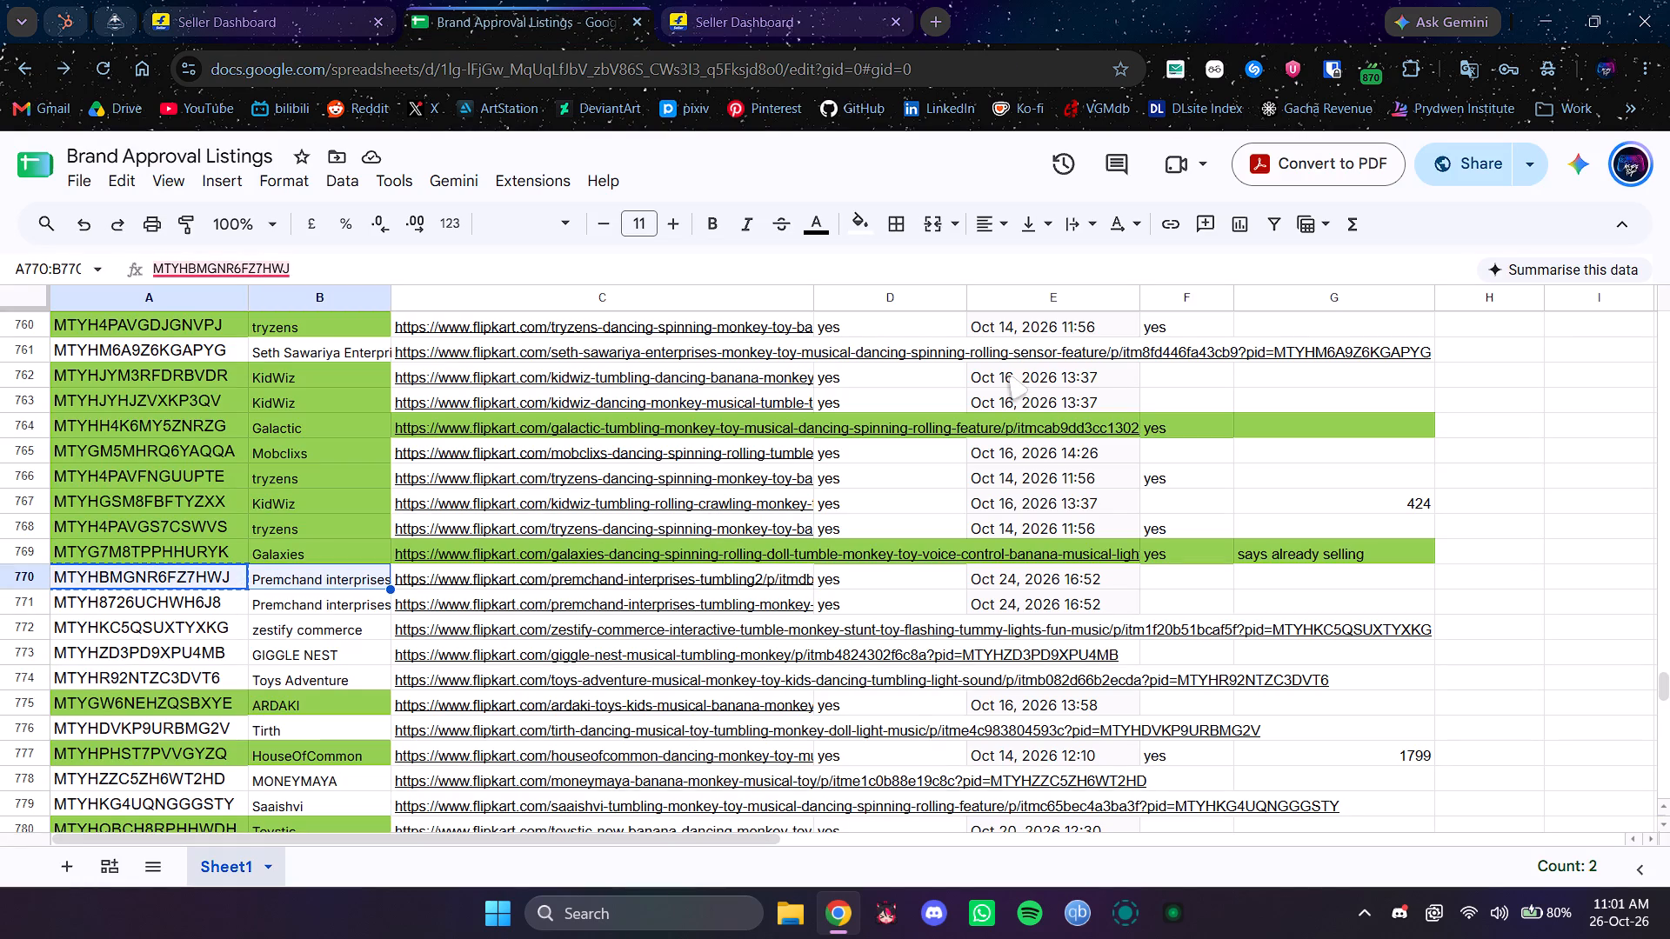
pyautogui.click(858, 227)
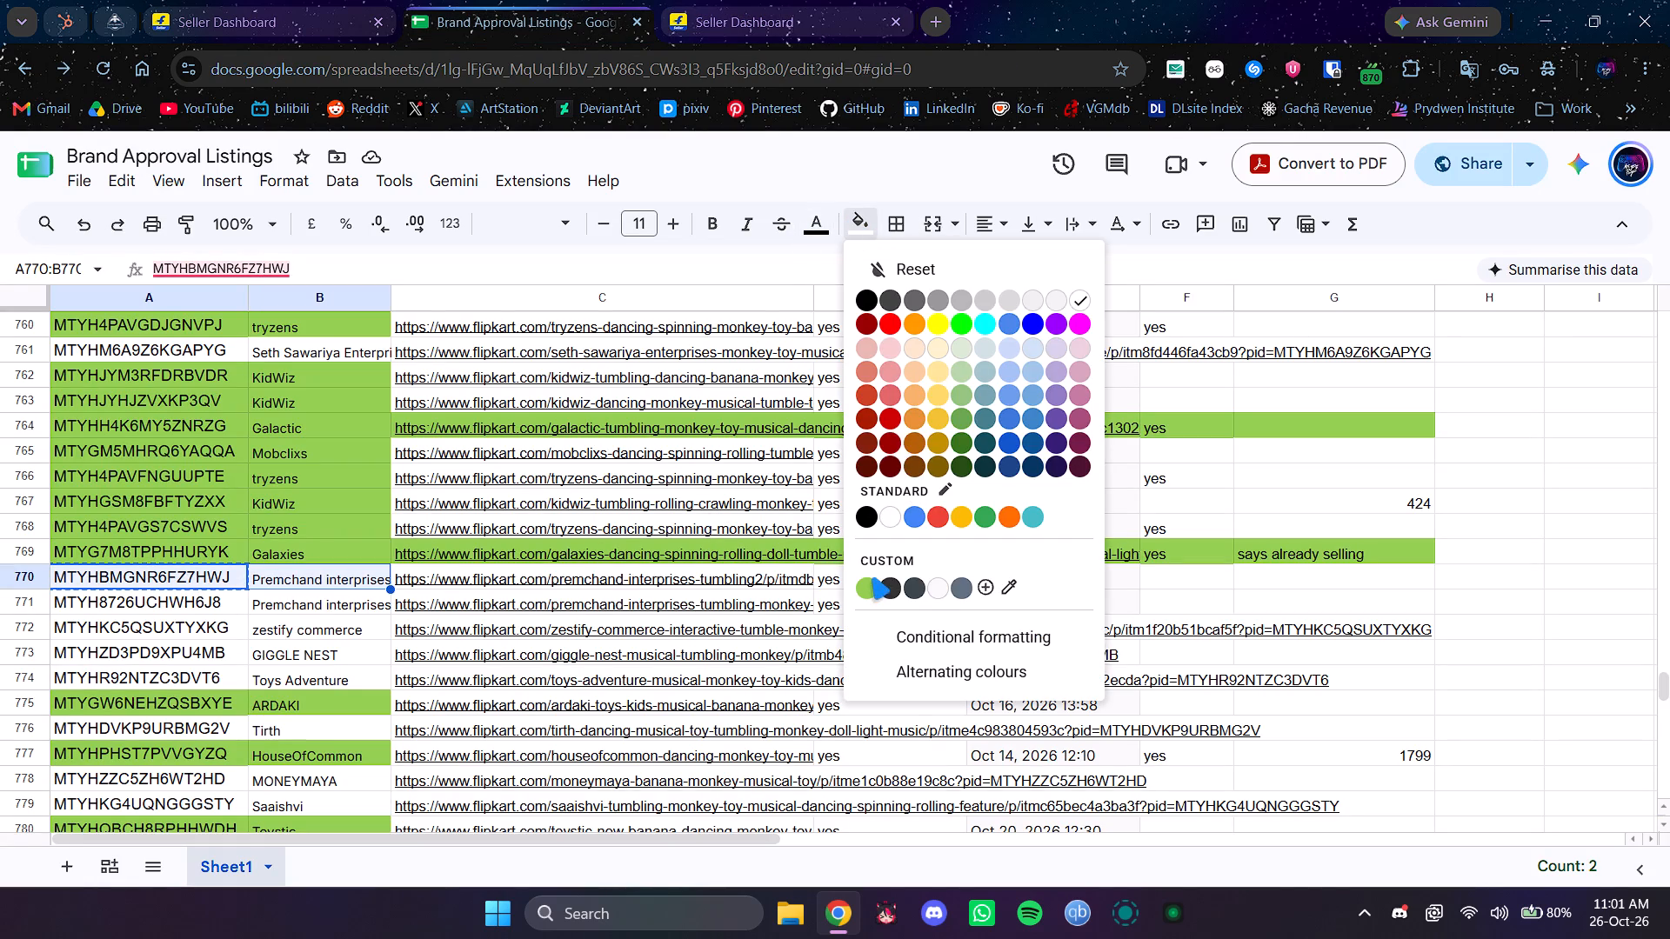
pyautogui.click(871, 581)
pyautogui.click(1266, 576)
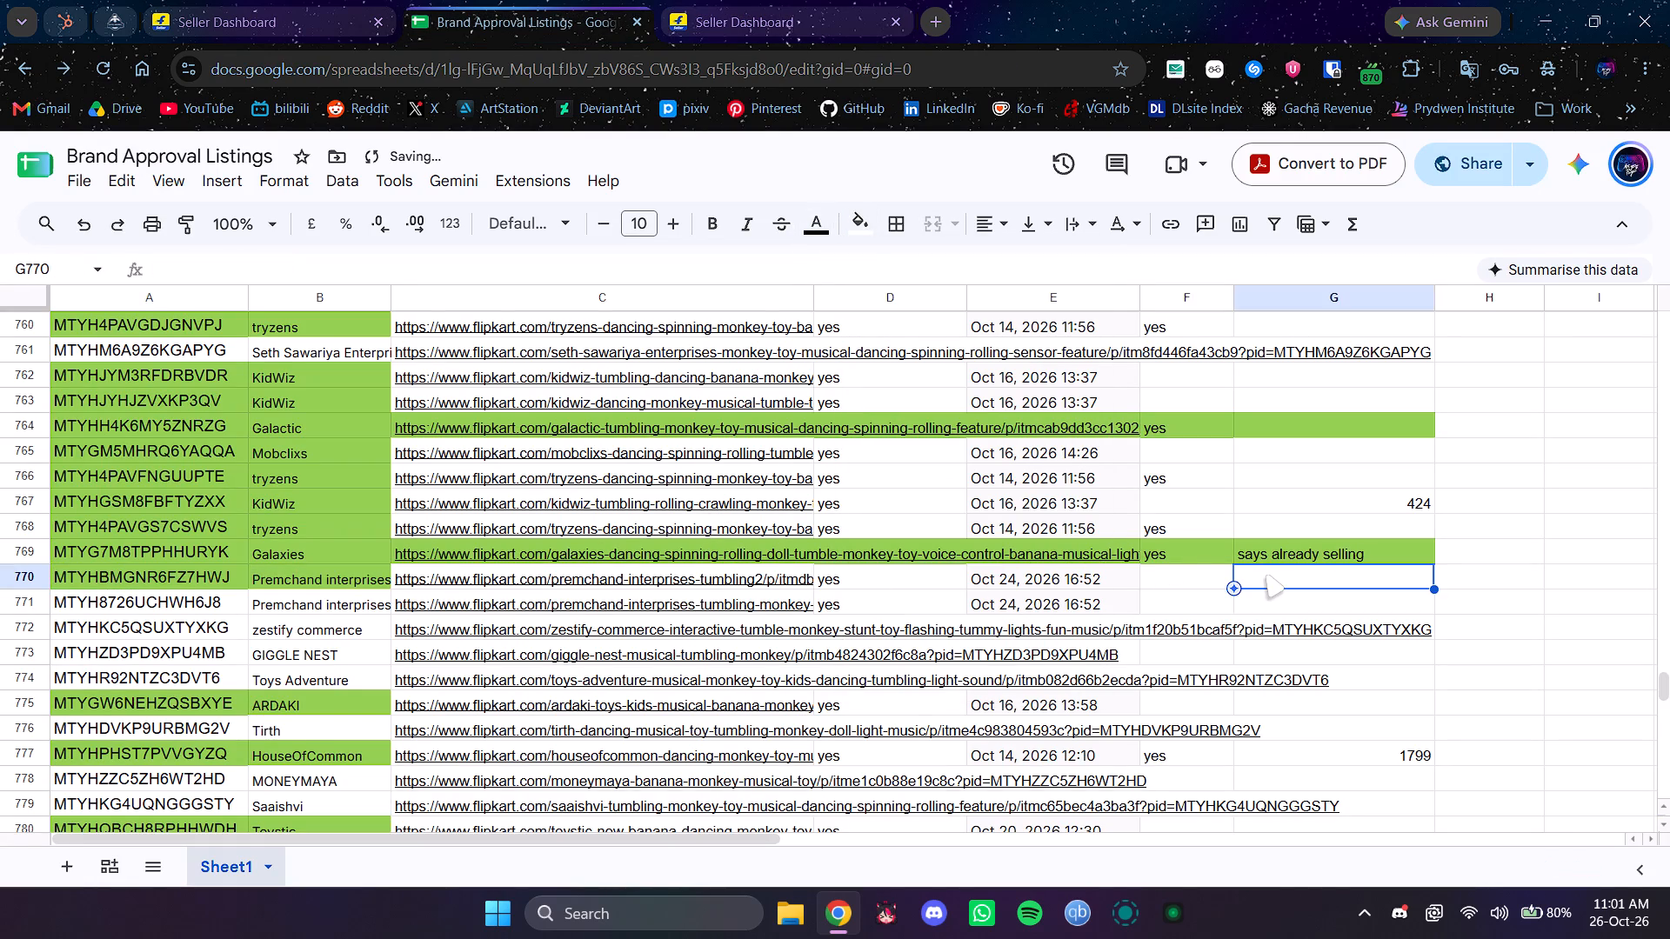
pyautogui.write('1499')
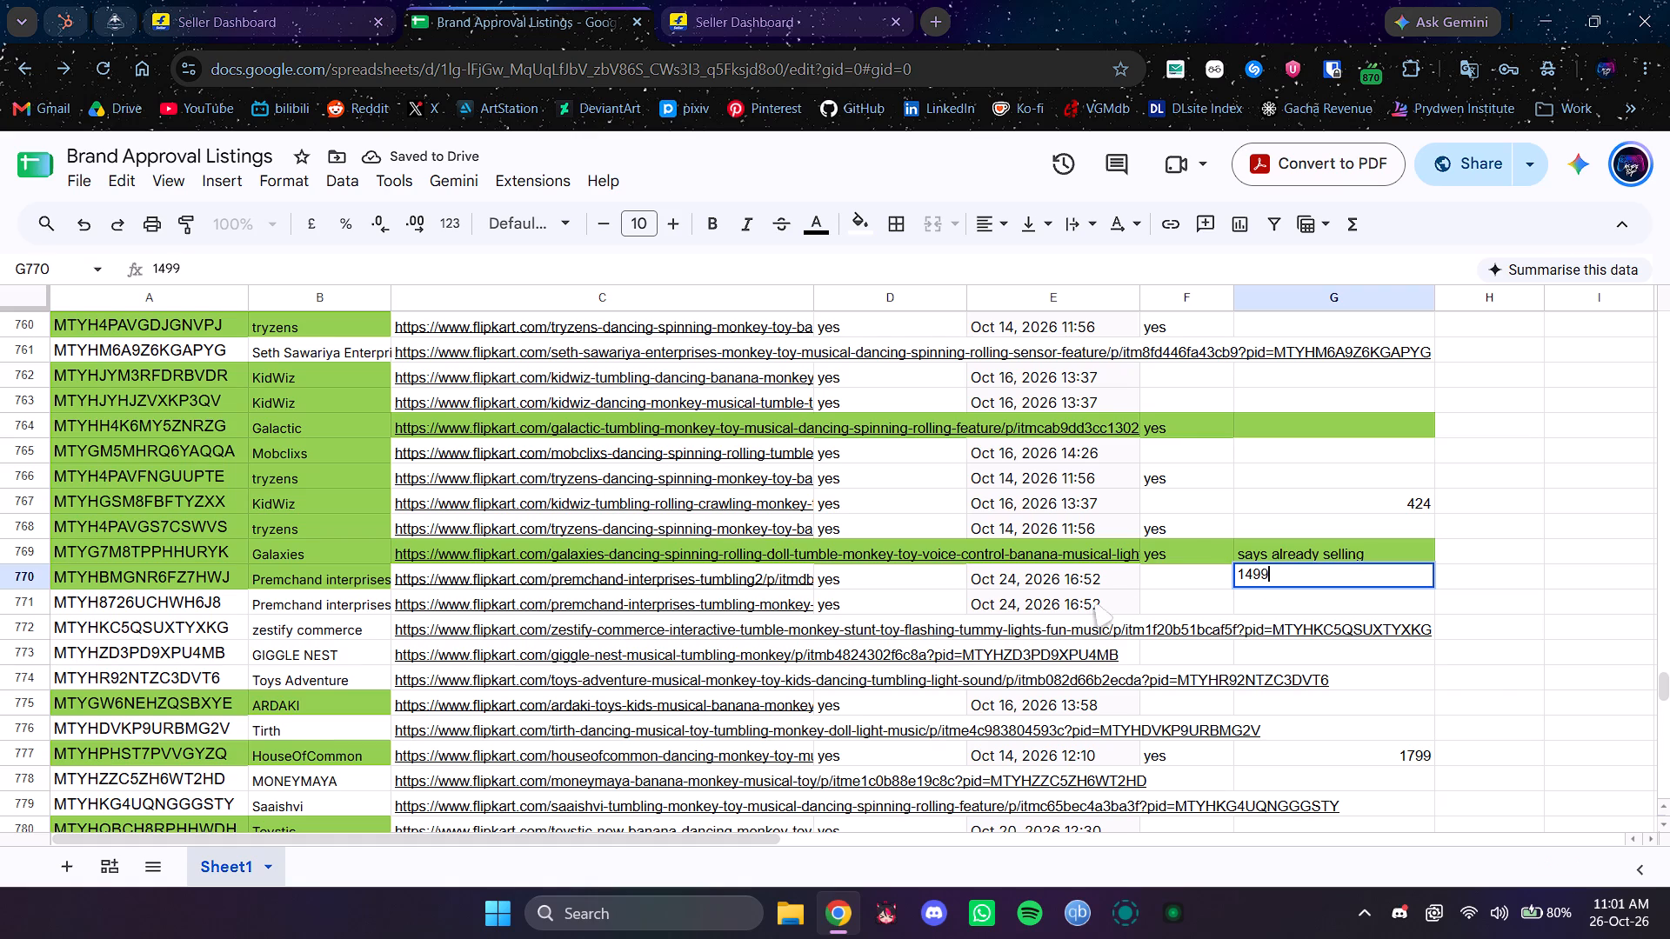
# Copy the product code in A771 and search for it on Flipkart Seller Hub's Listing Creation page.
pyautogui.click(226, 603)
pyautogui.rightClick(226, 603)
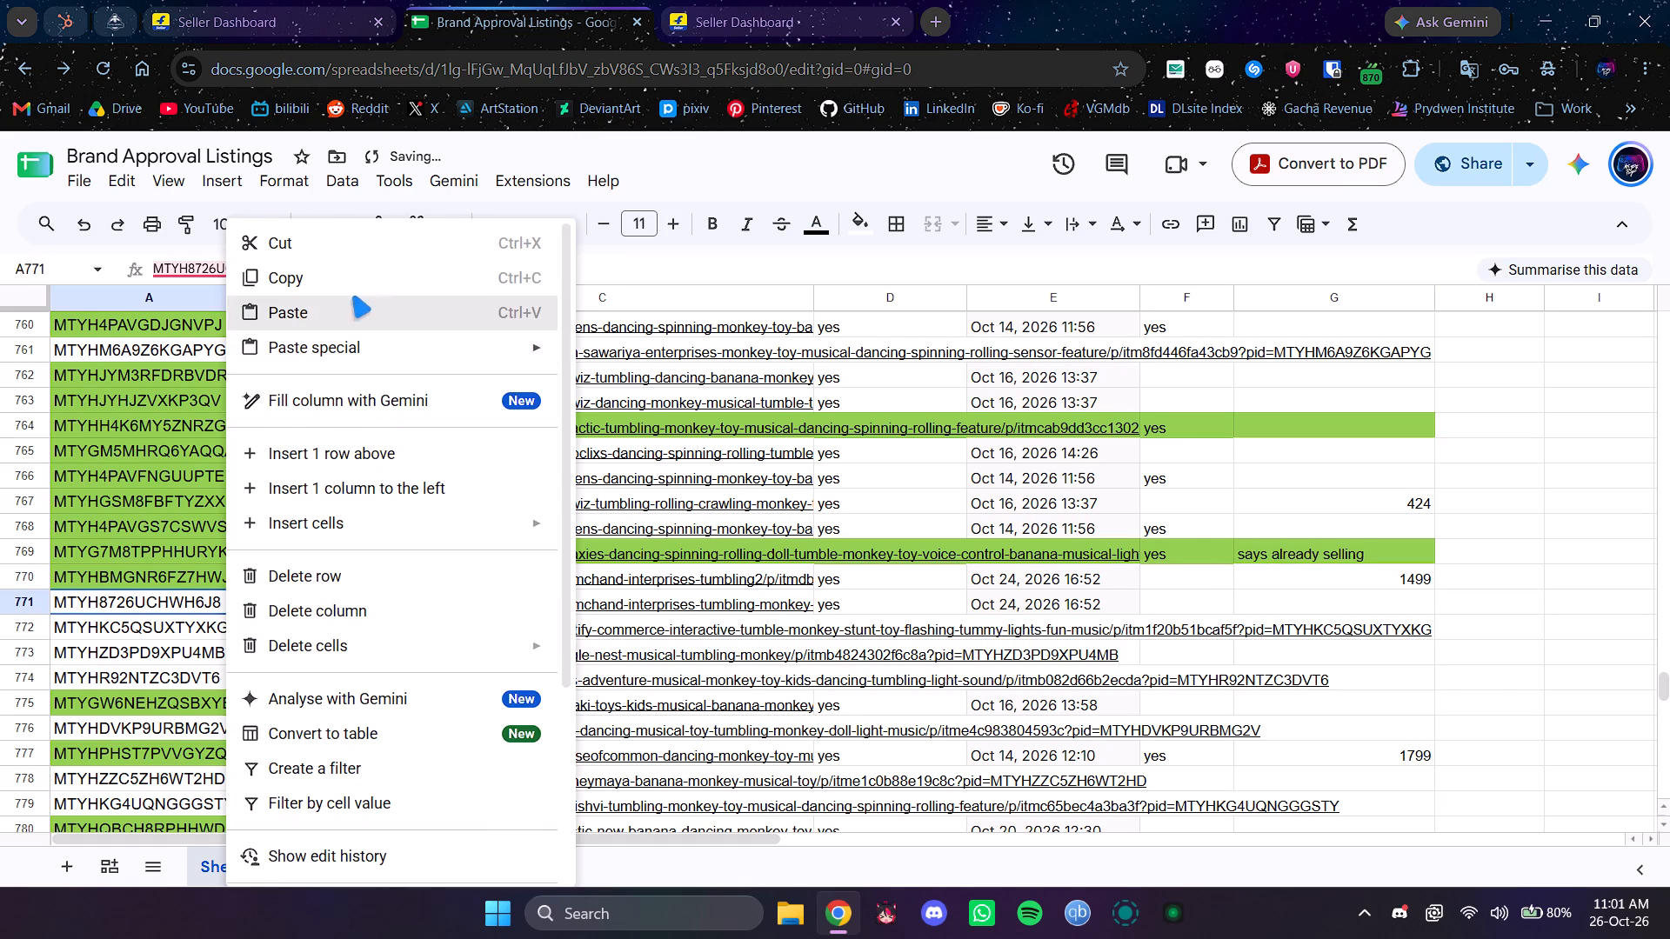
pyautogui.click(359, 285)
pyautogui.click(849, 0)
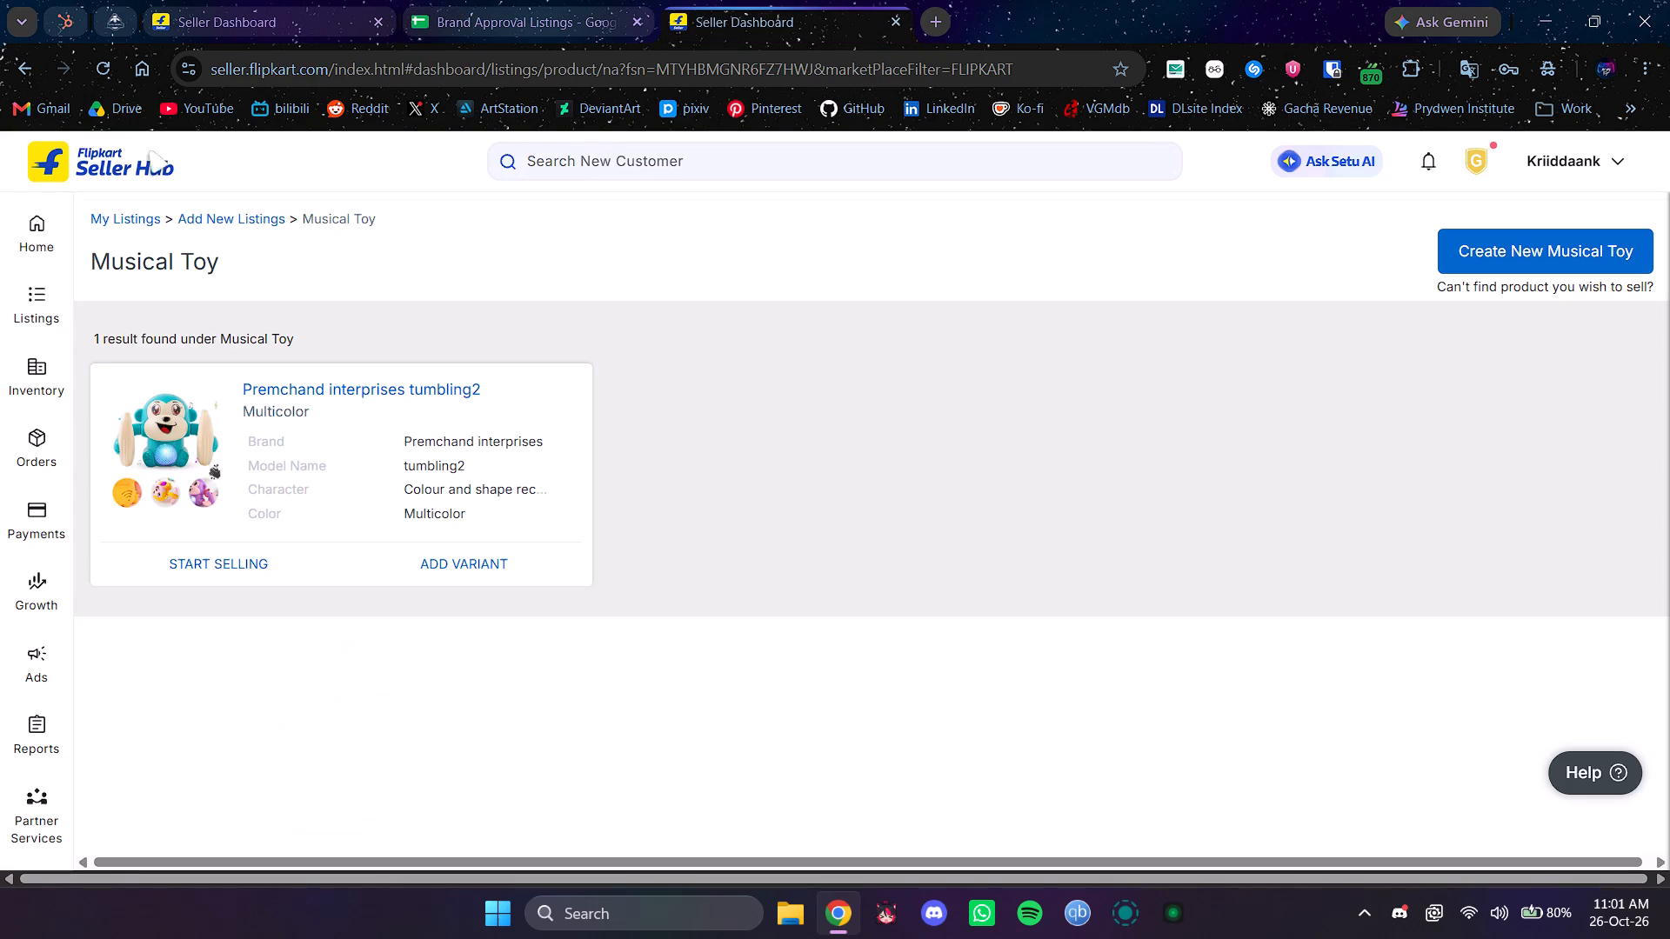
pyautogui.click(22, 76)
pyautogui.click(632, 315)
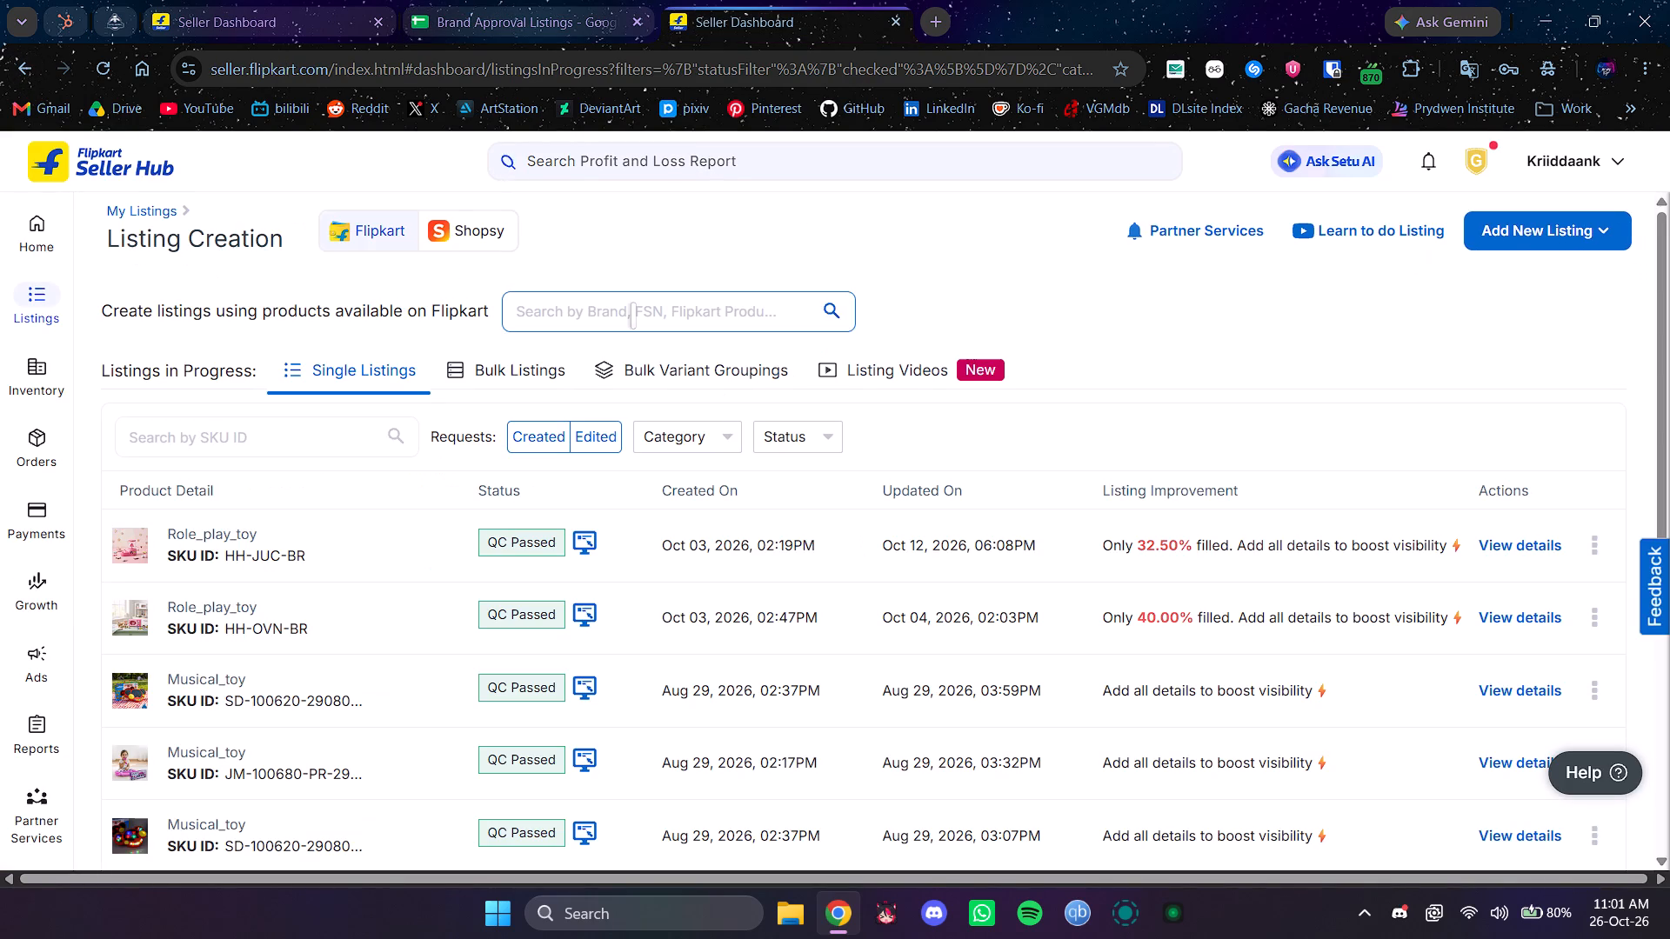
pyautogui.rightClick(632, 315)
pyautogui.click(694, 524)
pyautogui.click(832, 308)
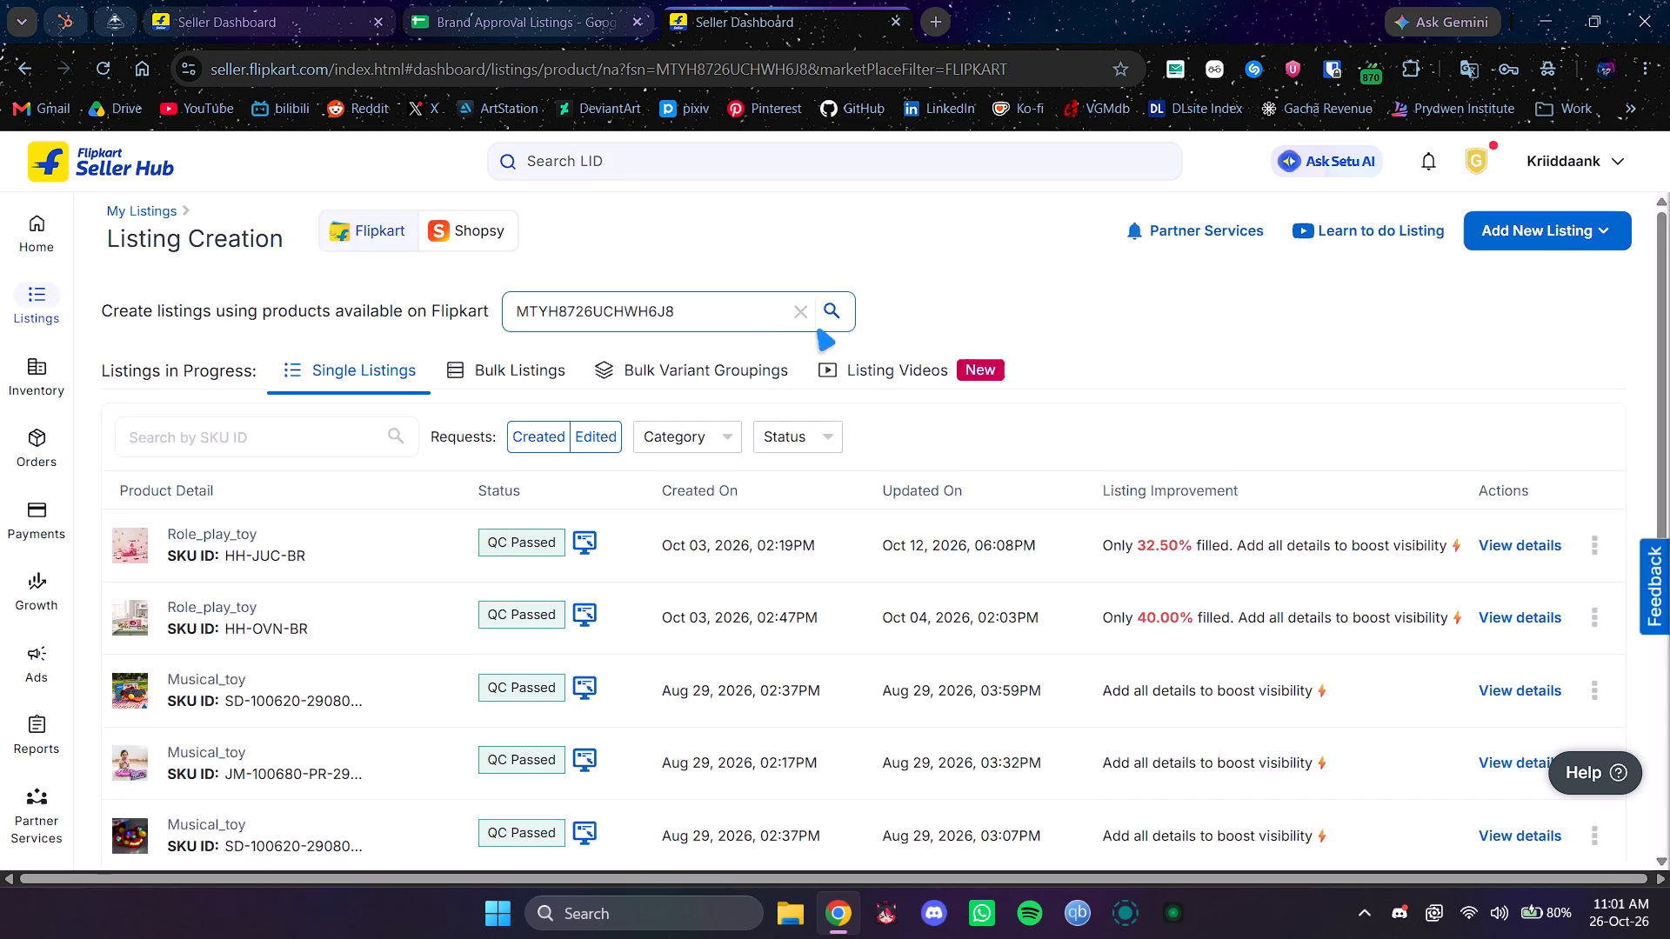
# Examine the full specifications on the Premchand interprises Tumbling - Monkey Toy product page for dimensions and weight, and close the page.
pyautogui.click(412, 395)
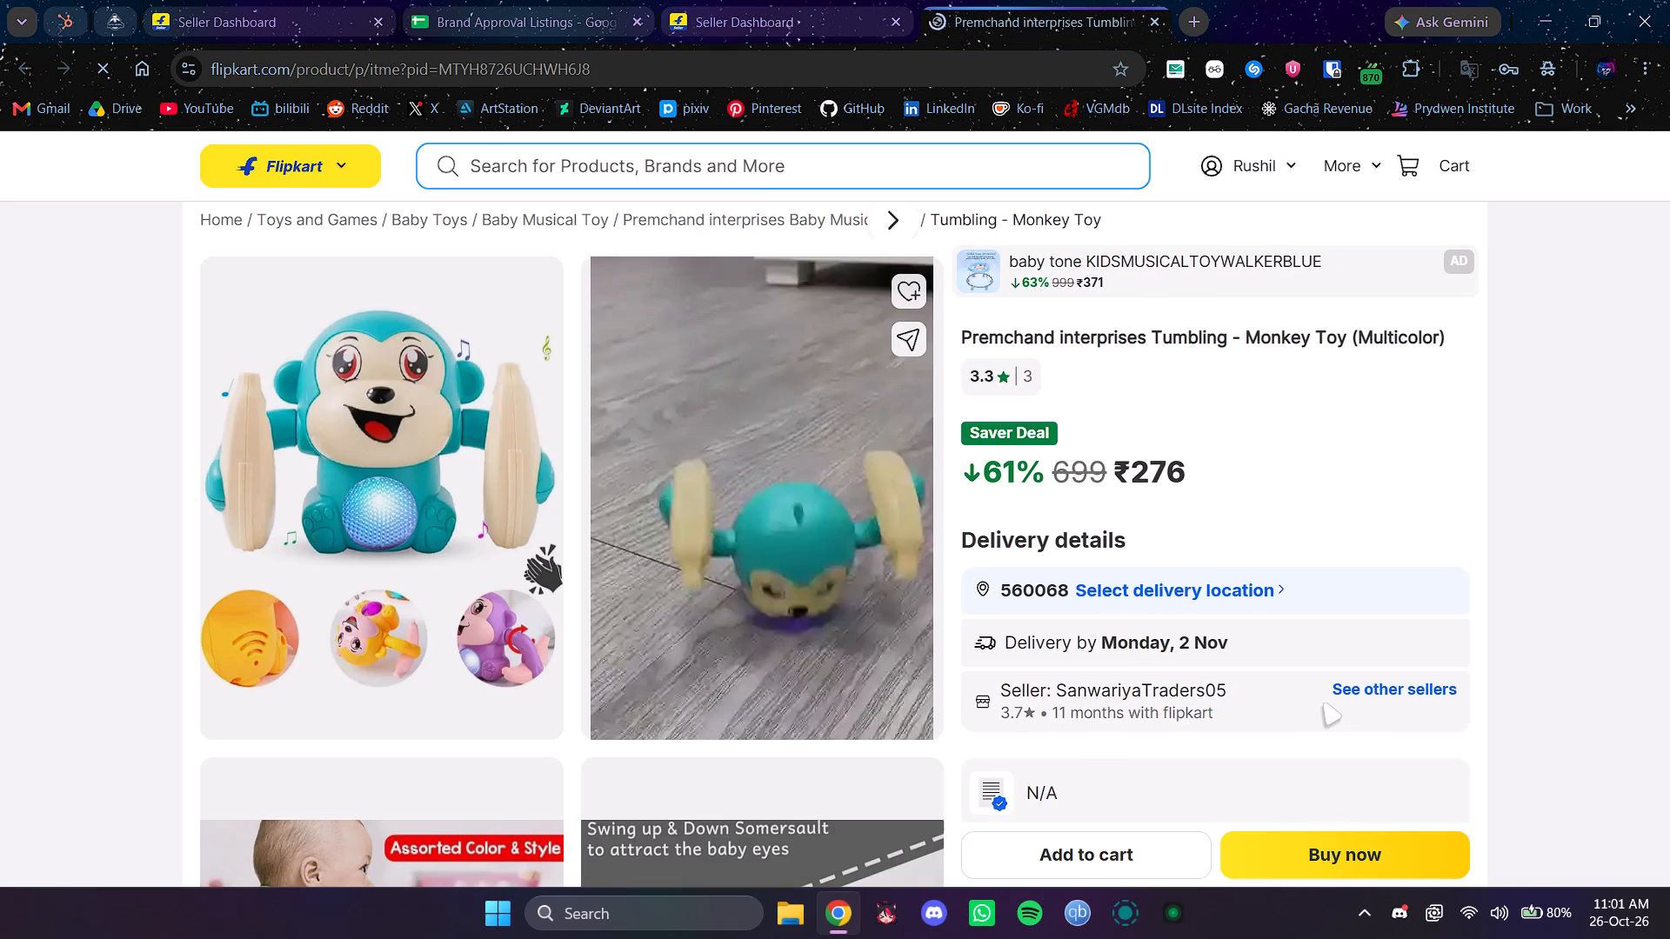
pyautogui.scroll(-17, 1324, 704)
pyautogui.scroll(-4, 1119, 696)
pyautogui.click(1158, 481)
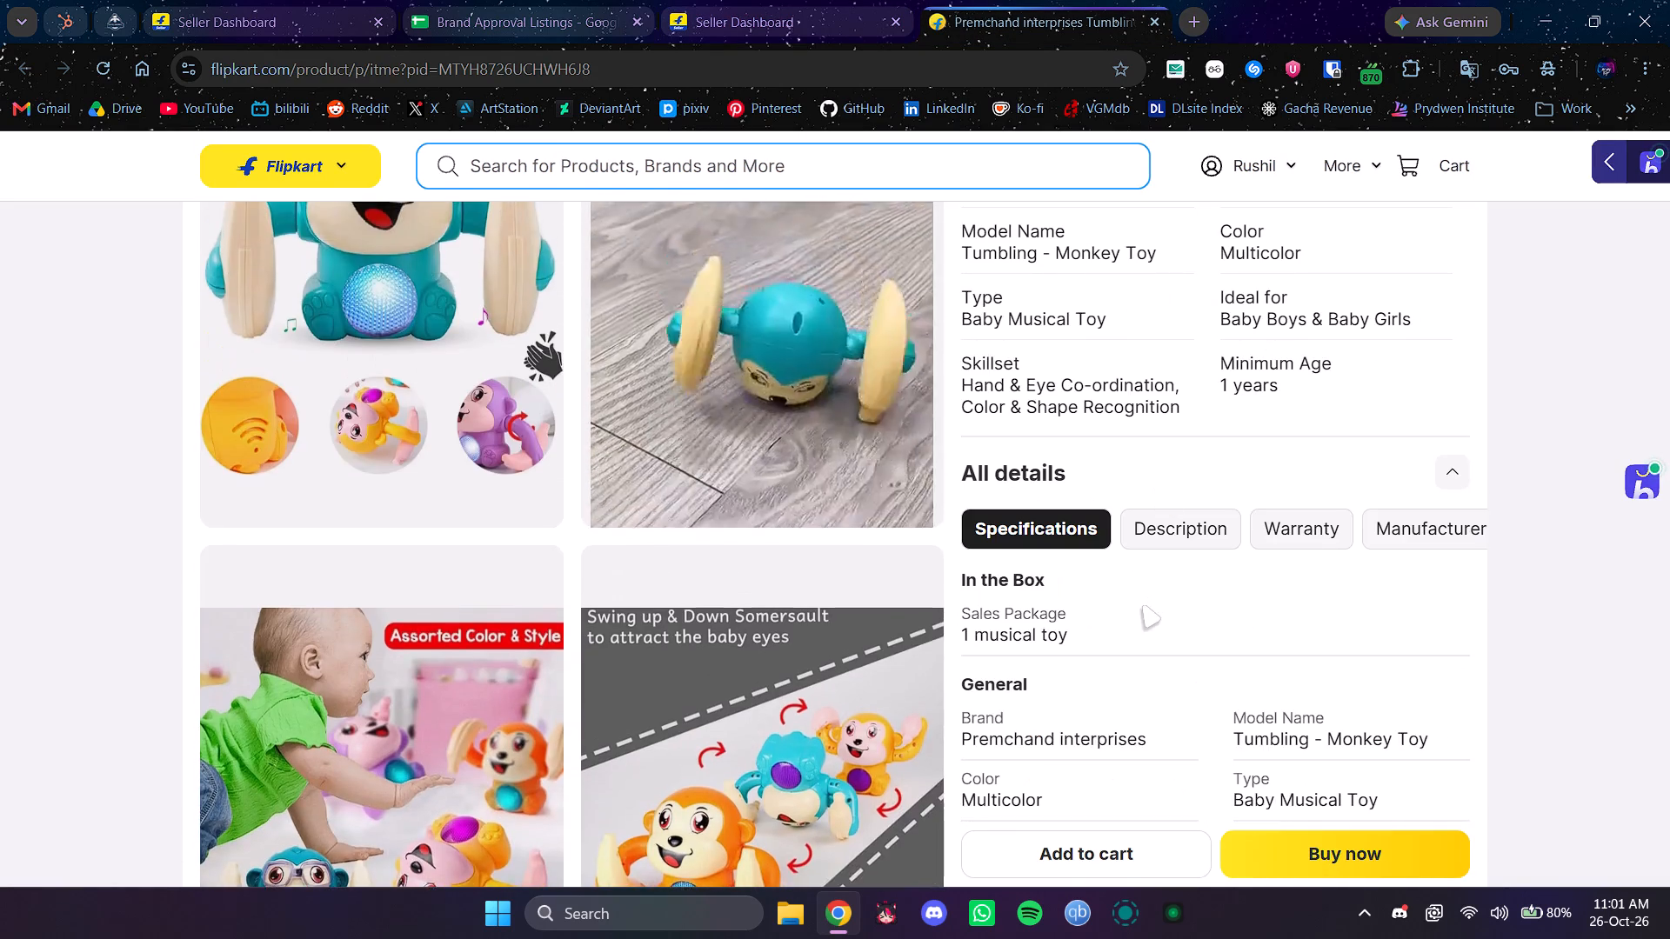
pyautogui.scroll(-4, 1143, 609)
pyautogui.click(1237, 697)
pyautogui.scroll(-4, 1237, 697)
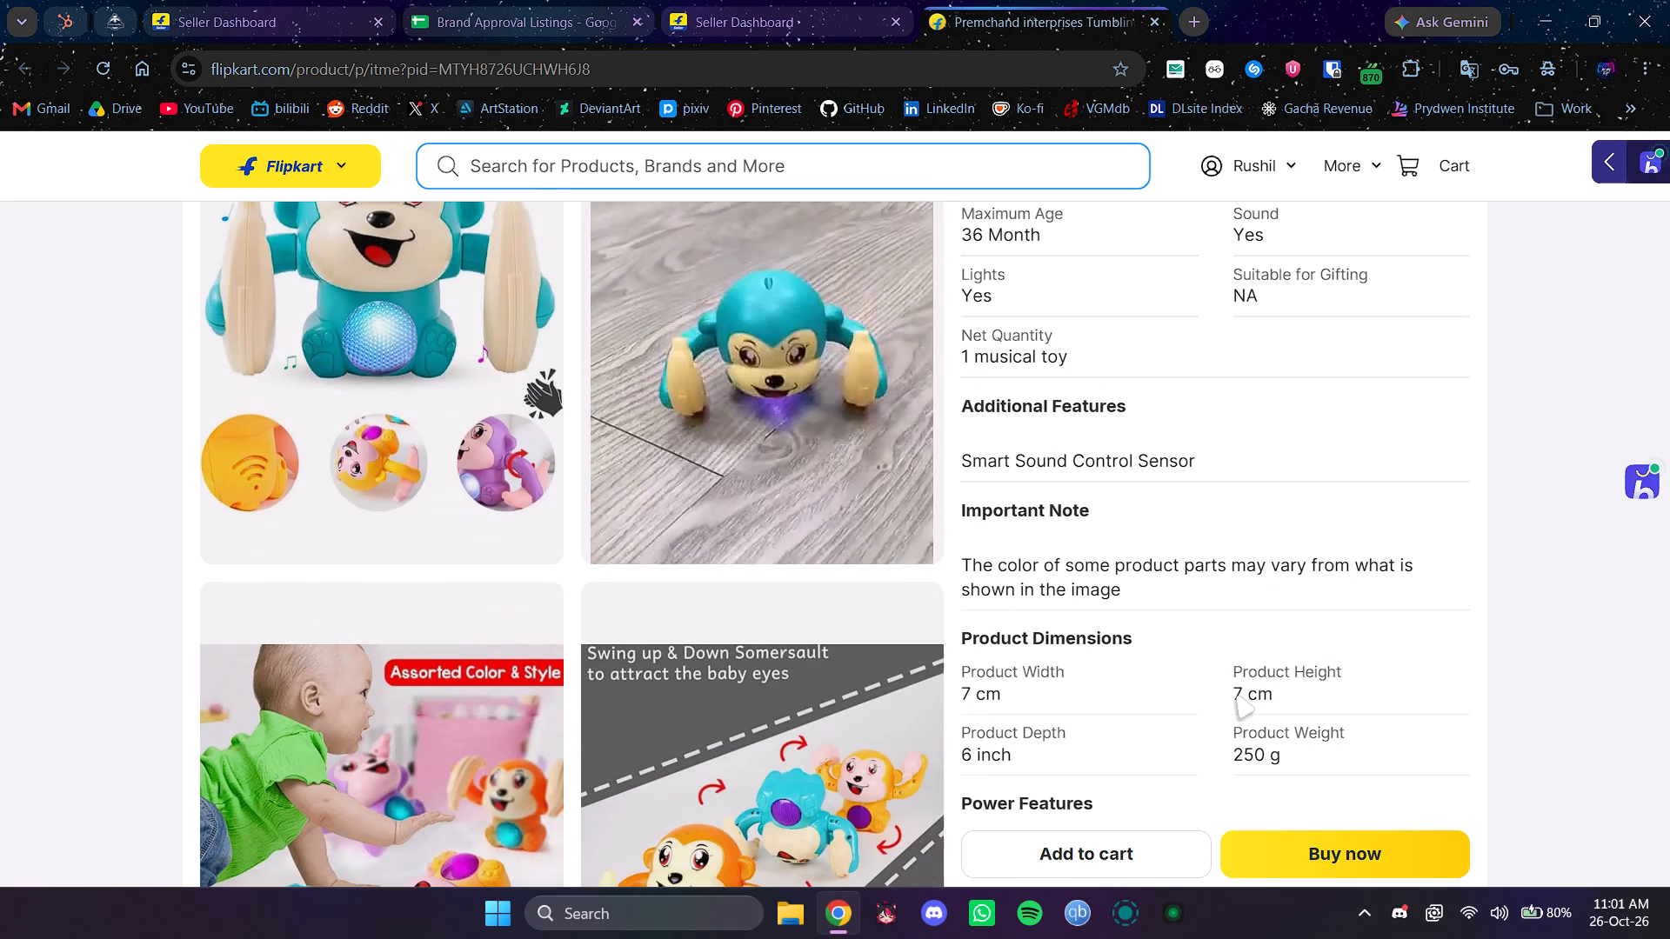
pyautogui.scroll(-2, 1237, 697)
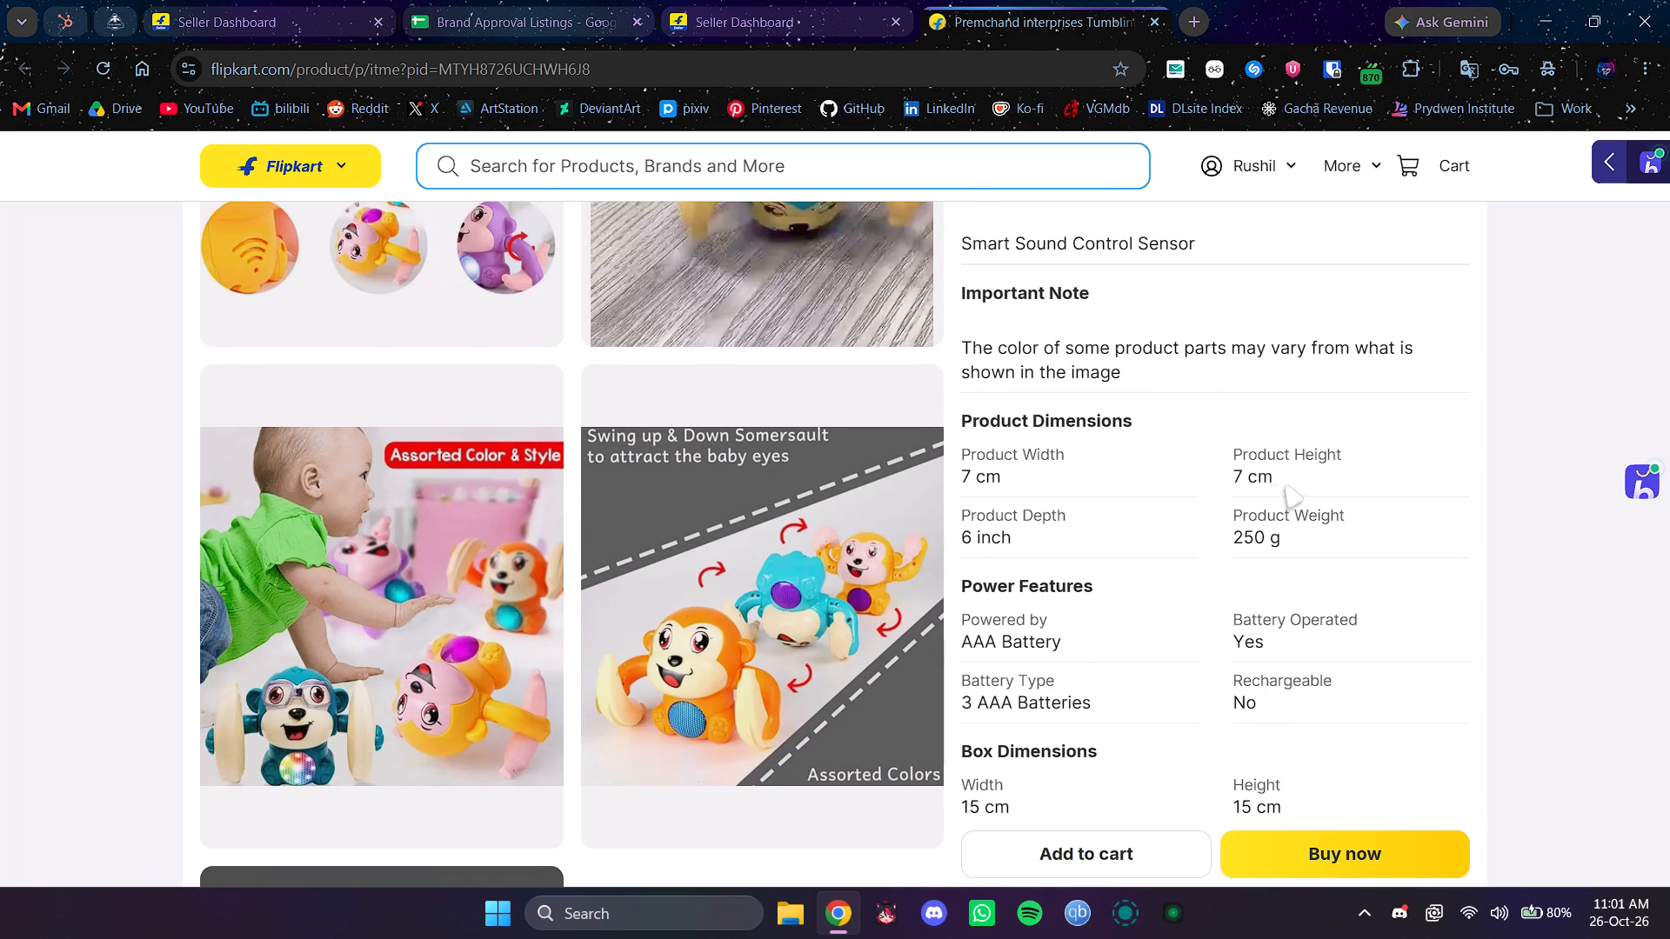
pyautogui.click(1157, 20)
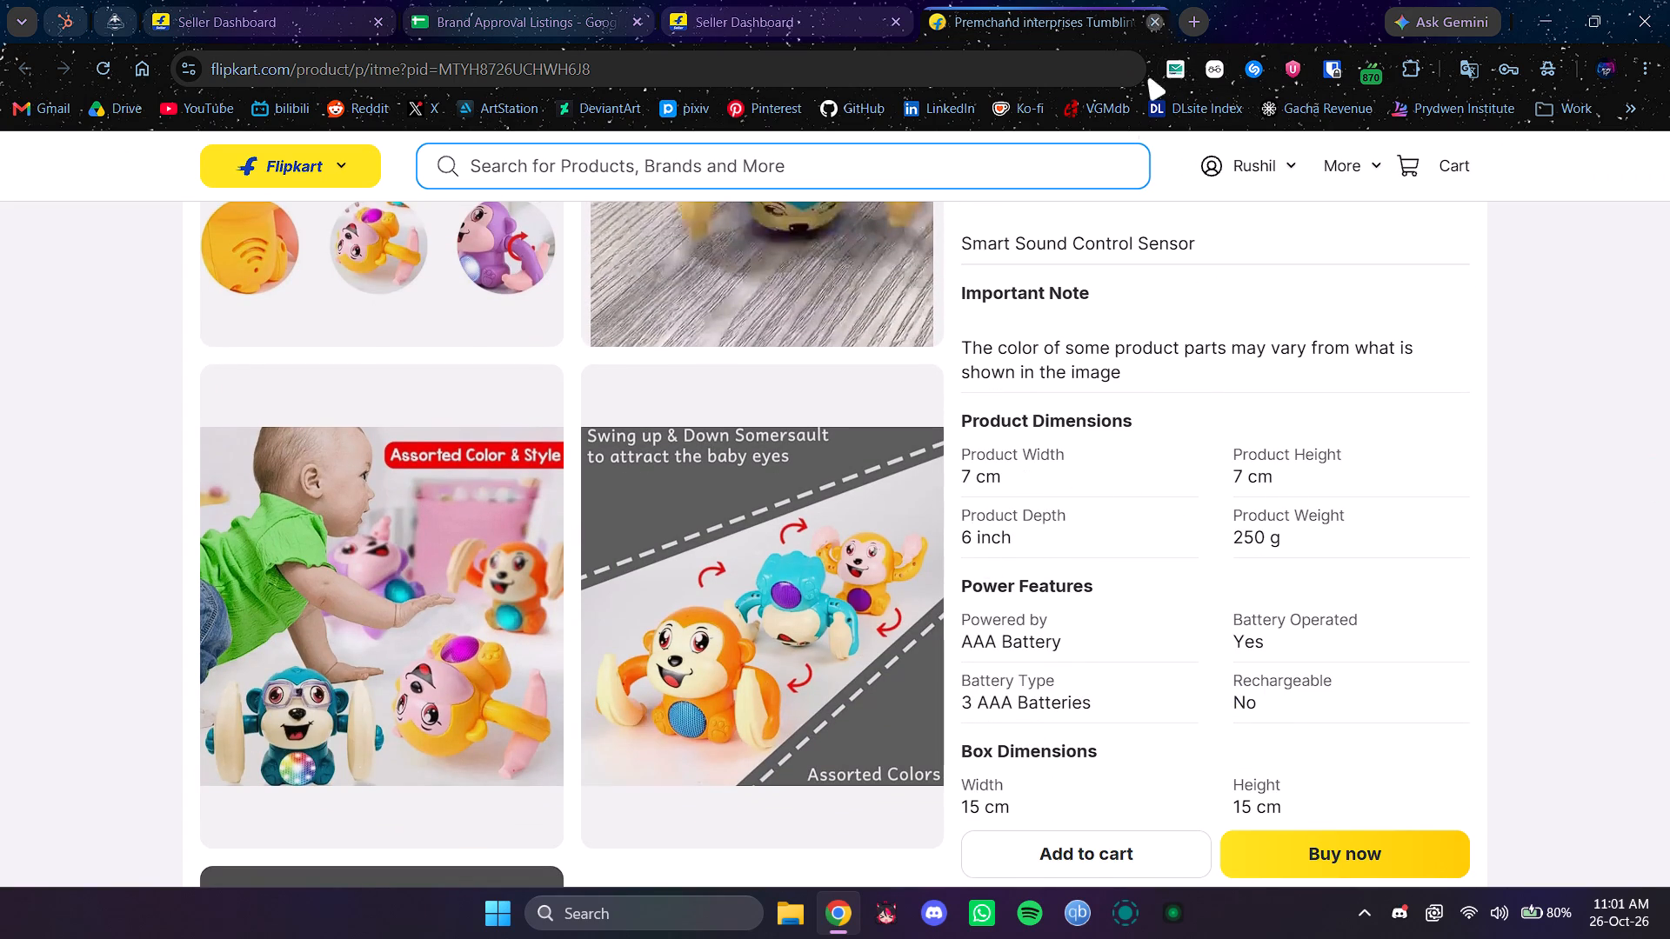
# Start selling the found Premchand interprises musical toy and enter Dancing-monkey- as the Seller SKU ID.
pyautogui.click(219, 571)
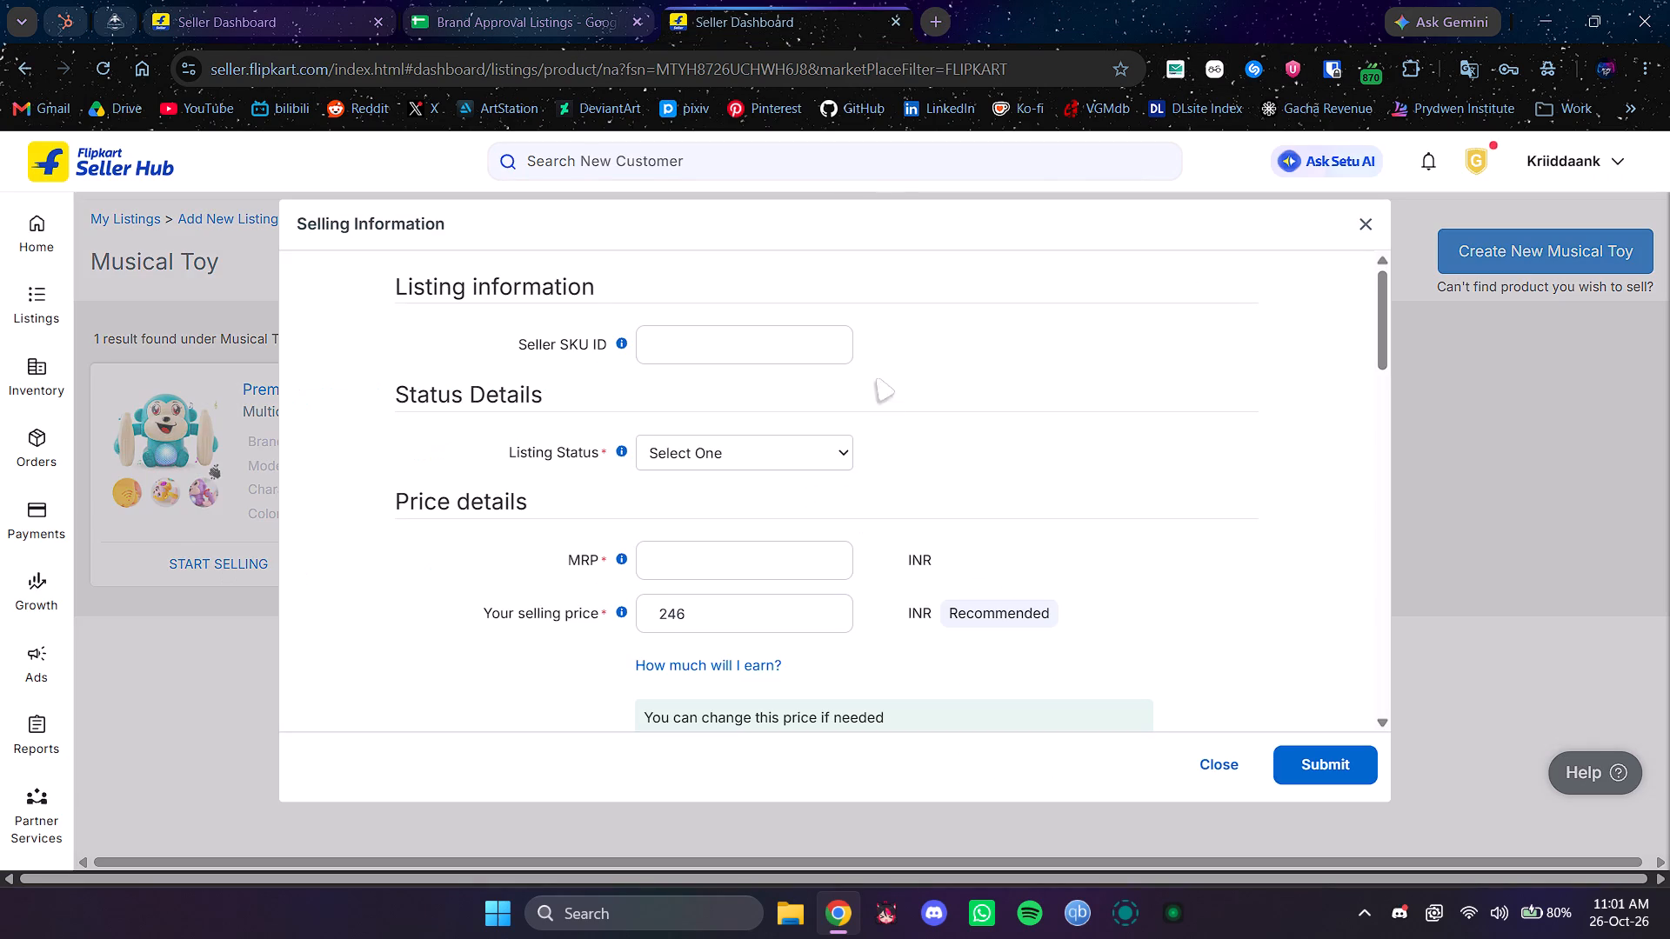
pyautogui.click(804, 348)
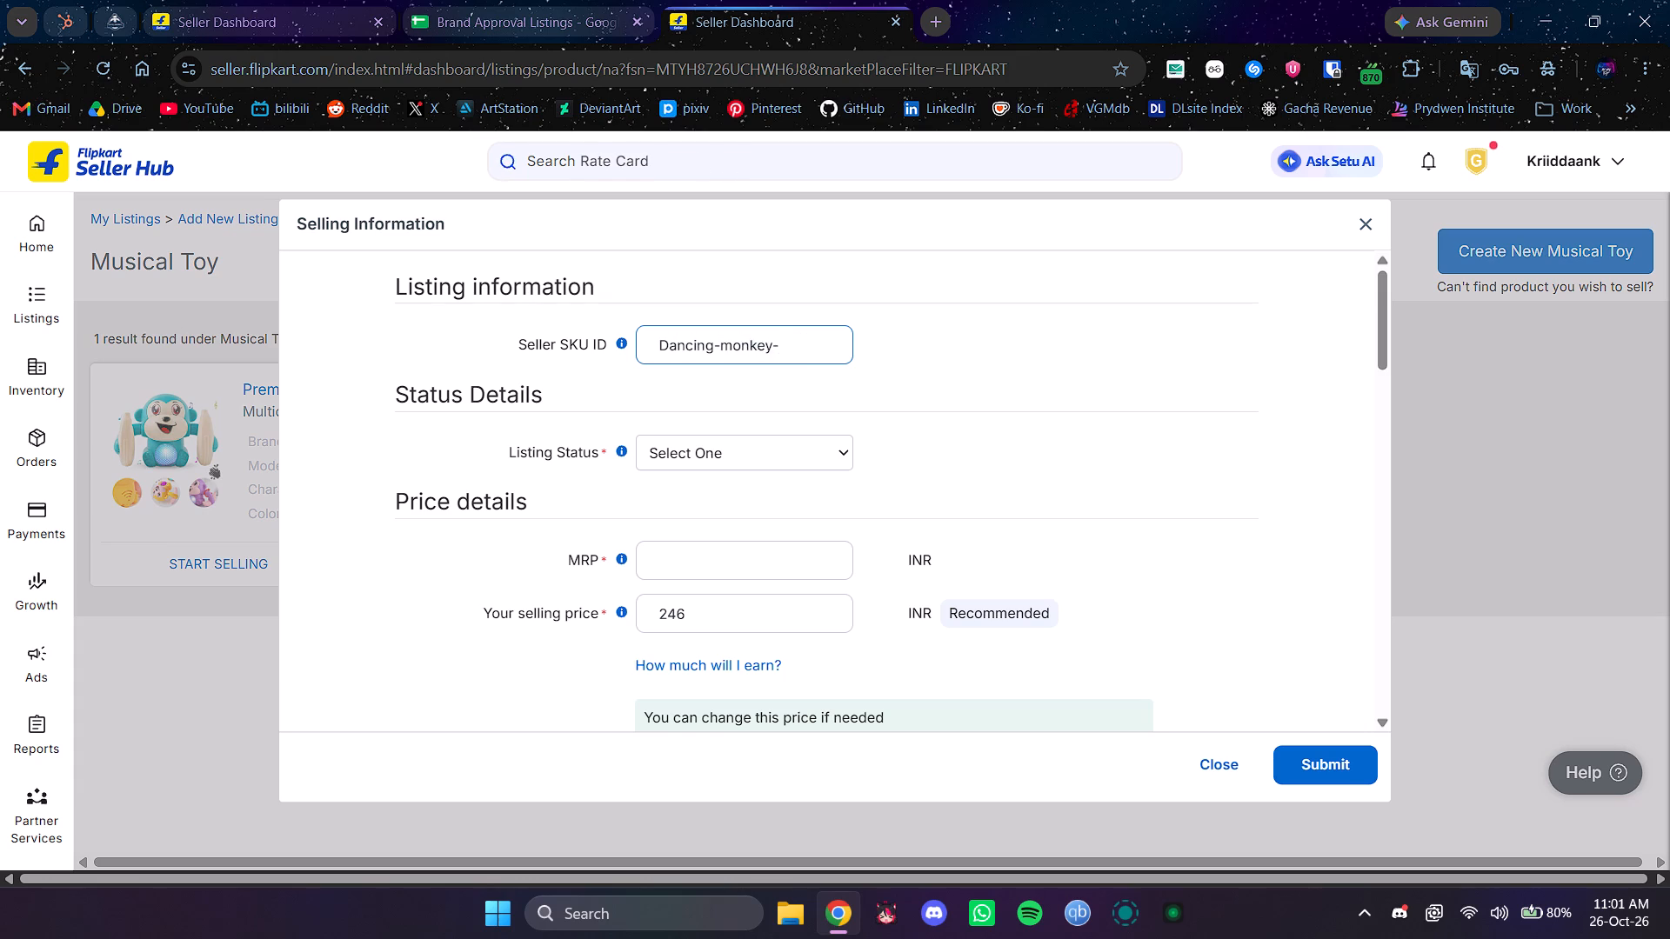
# Set the package length to 6 cm, breadth to 7 cm and height to 7 cm.
pyautogui.scroll(-8, 1040, 416)
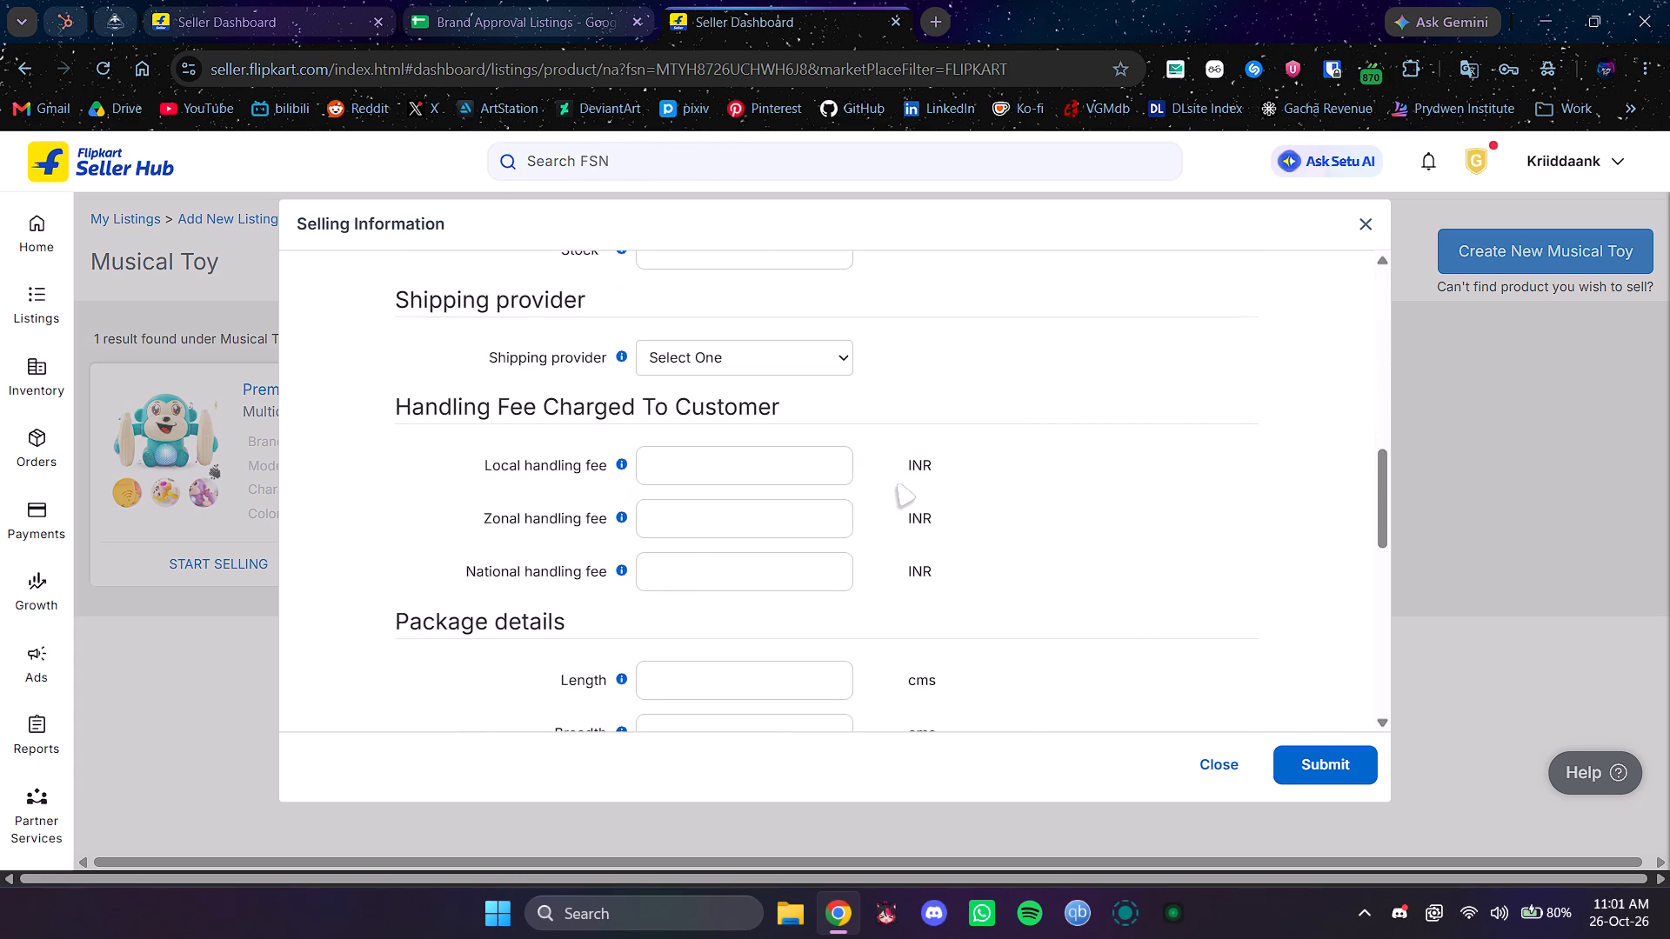
pyautogui.scroll(-3, 798, 485)
pyautogui.click(753, 358)
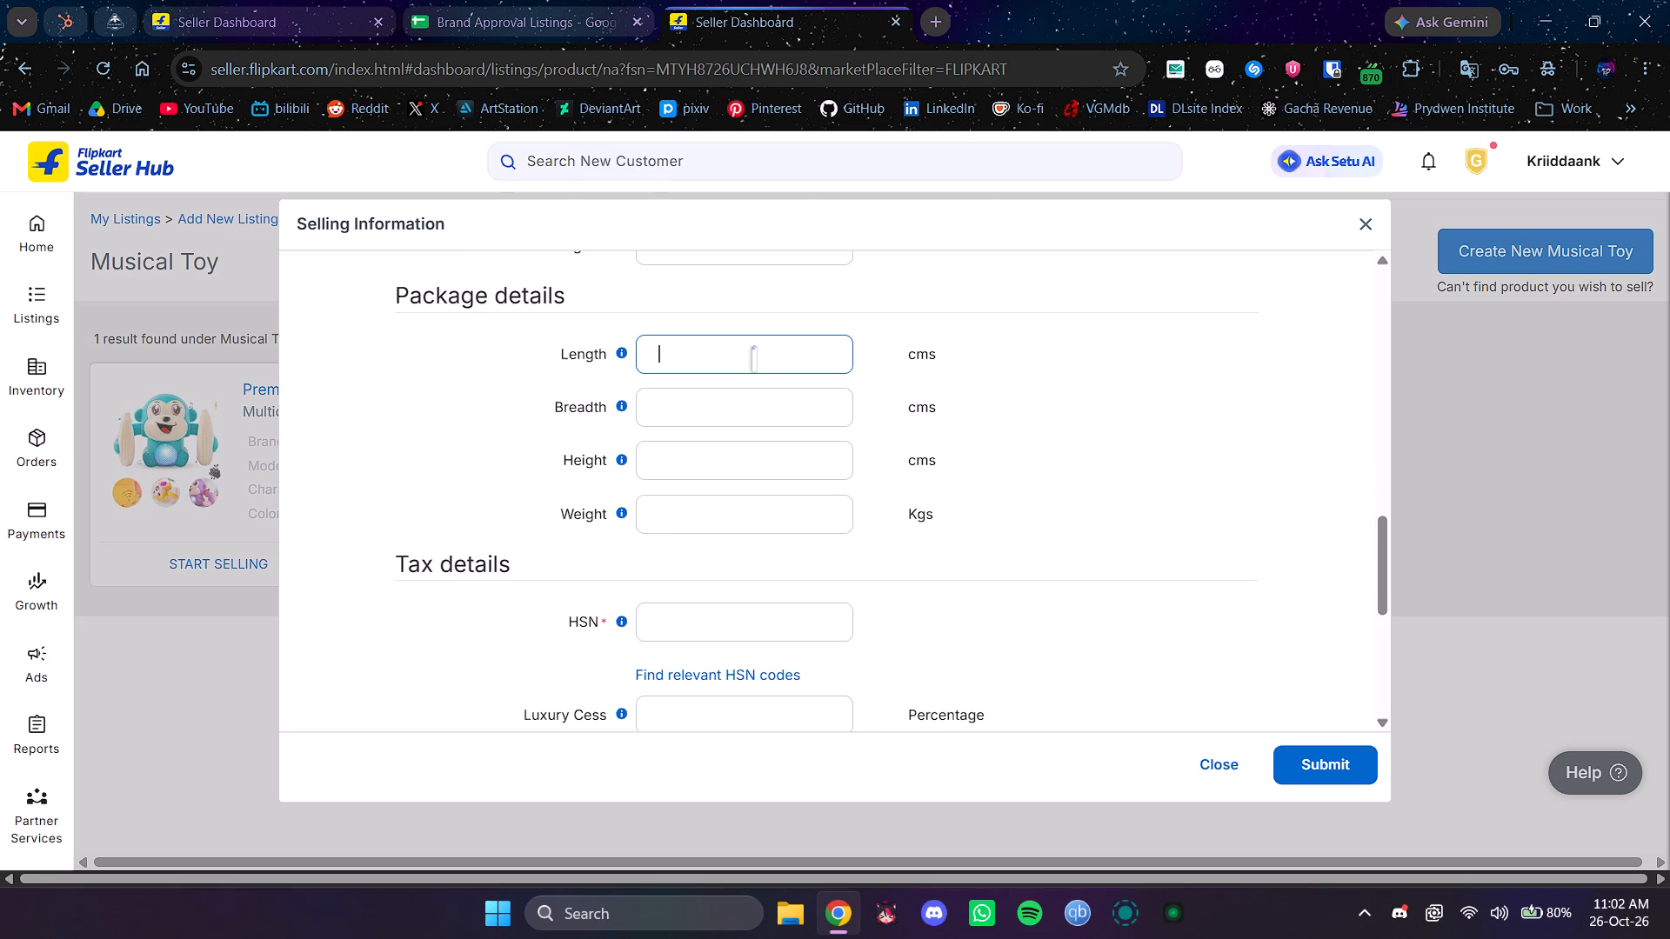
pyautogui.press('6')
pyautogui.click(711, 399)
pyautogui.press('7')
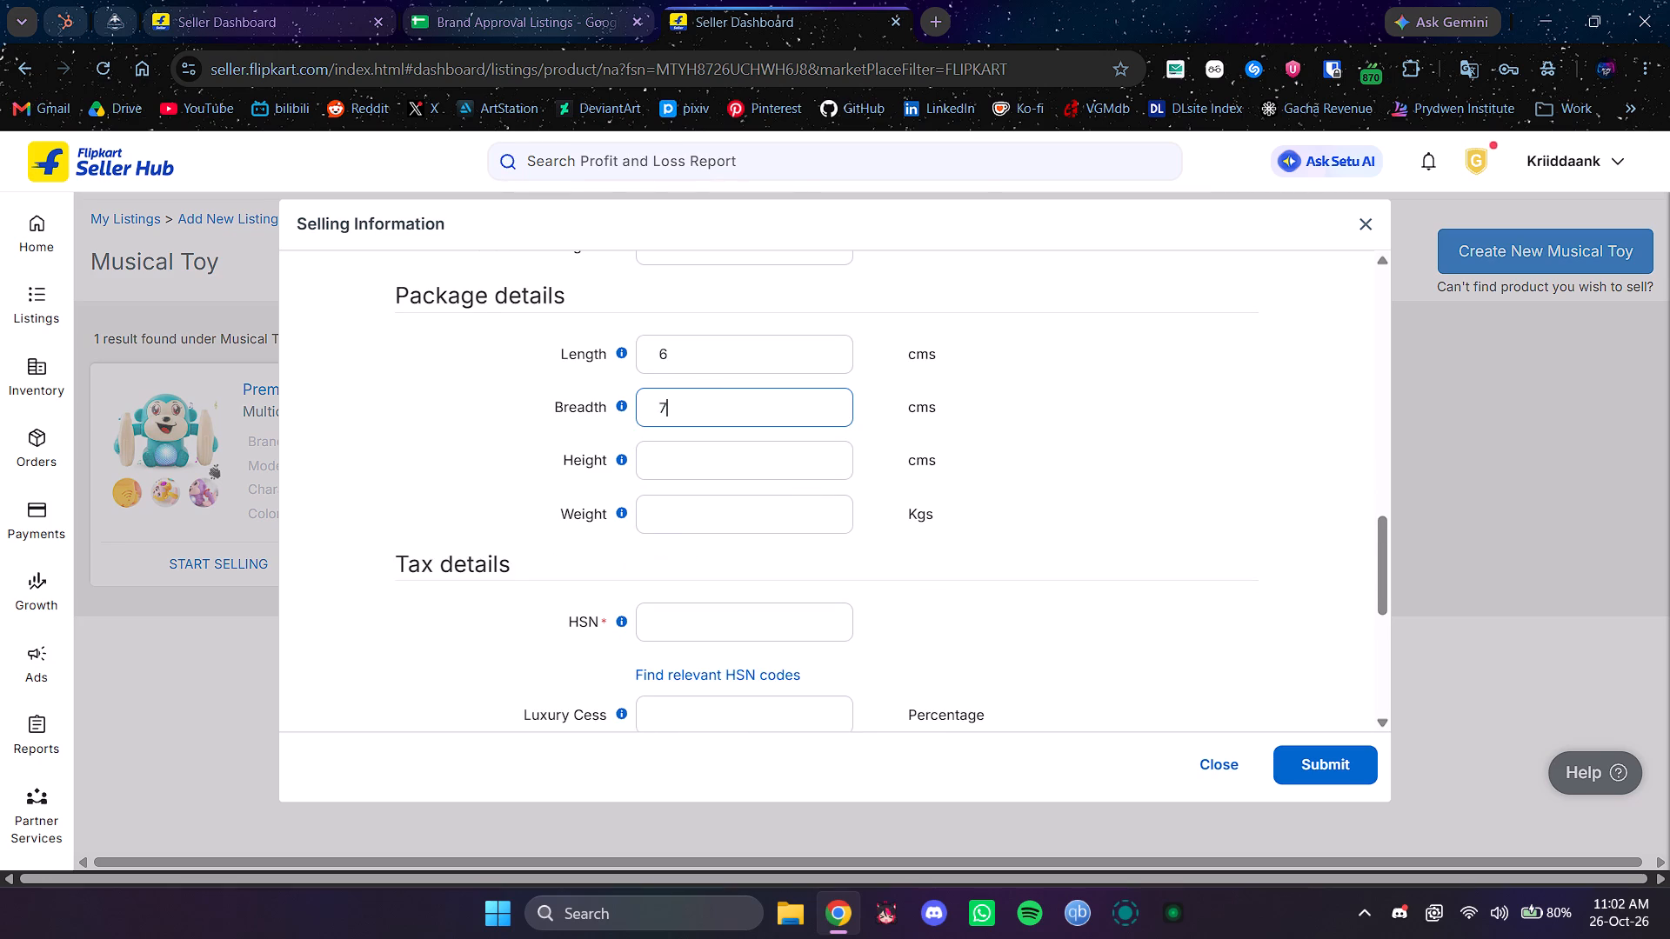
pyautogui.click(716, 459)
pyautogui.press('7')
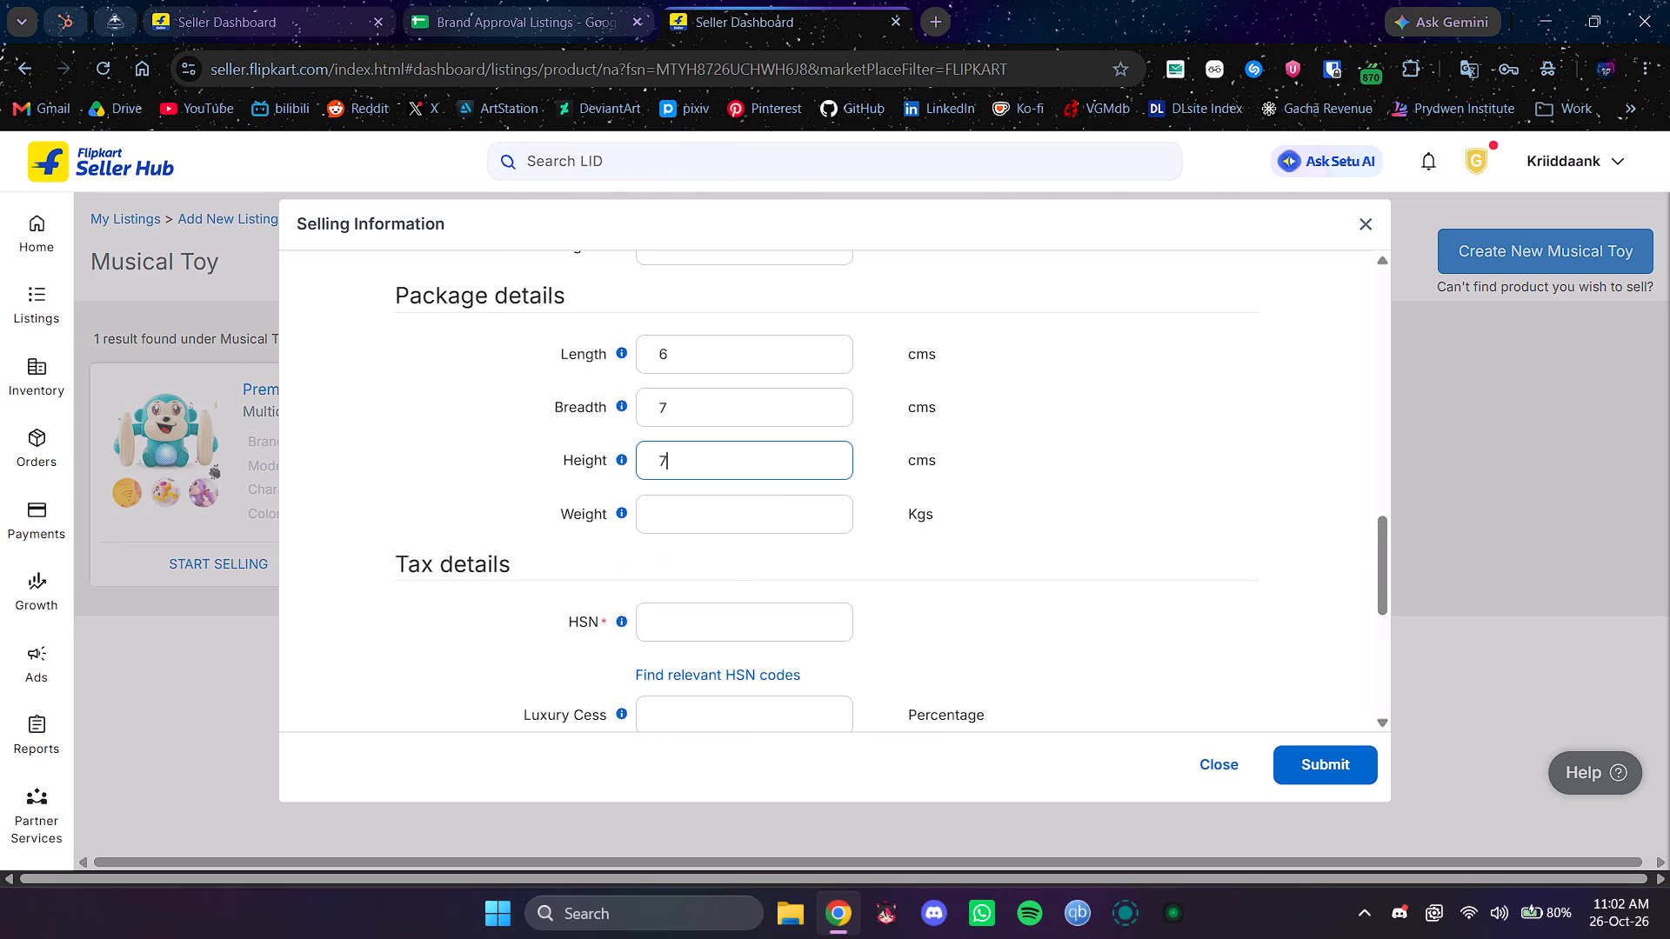
pyautogui.click(740, 511)
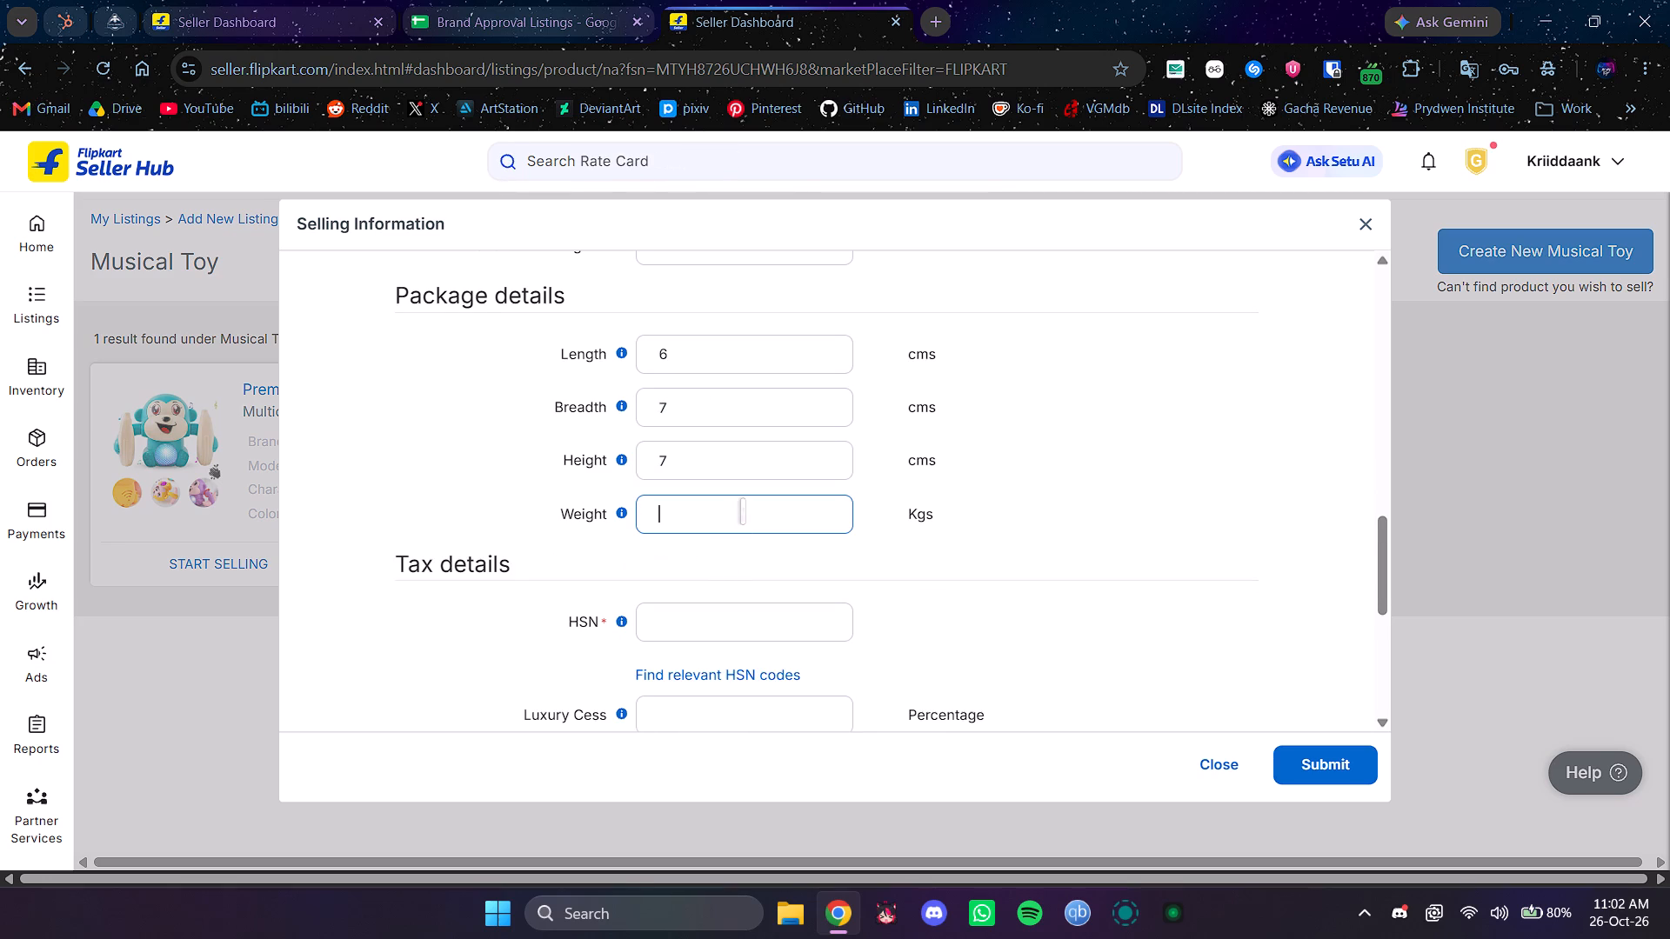
# Set the package length to 12 cm, breadth to 8.5 cm, height to 12 cm and weight to 0.25 kg.
pyautogui.moveTo(714, 356); pyautogui.dragTo(645, 365)
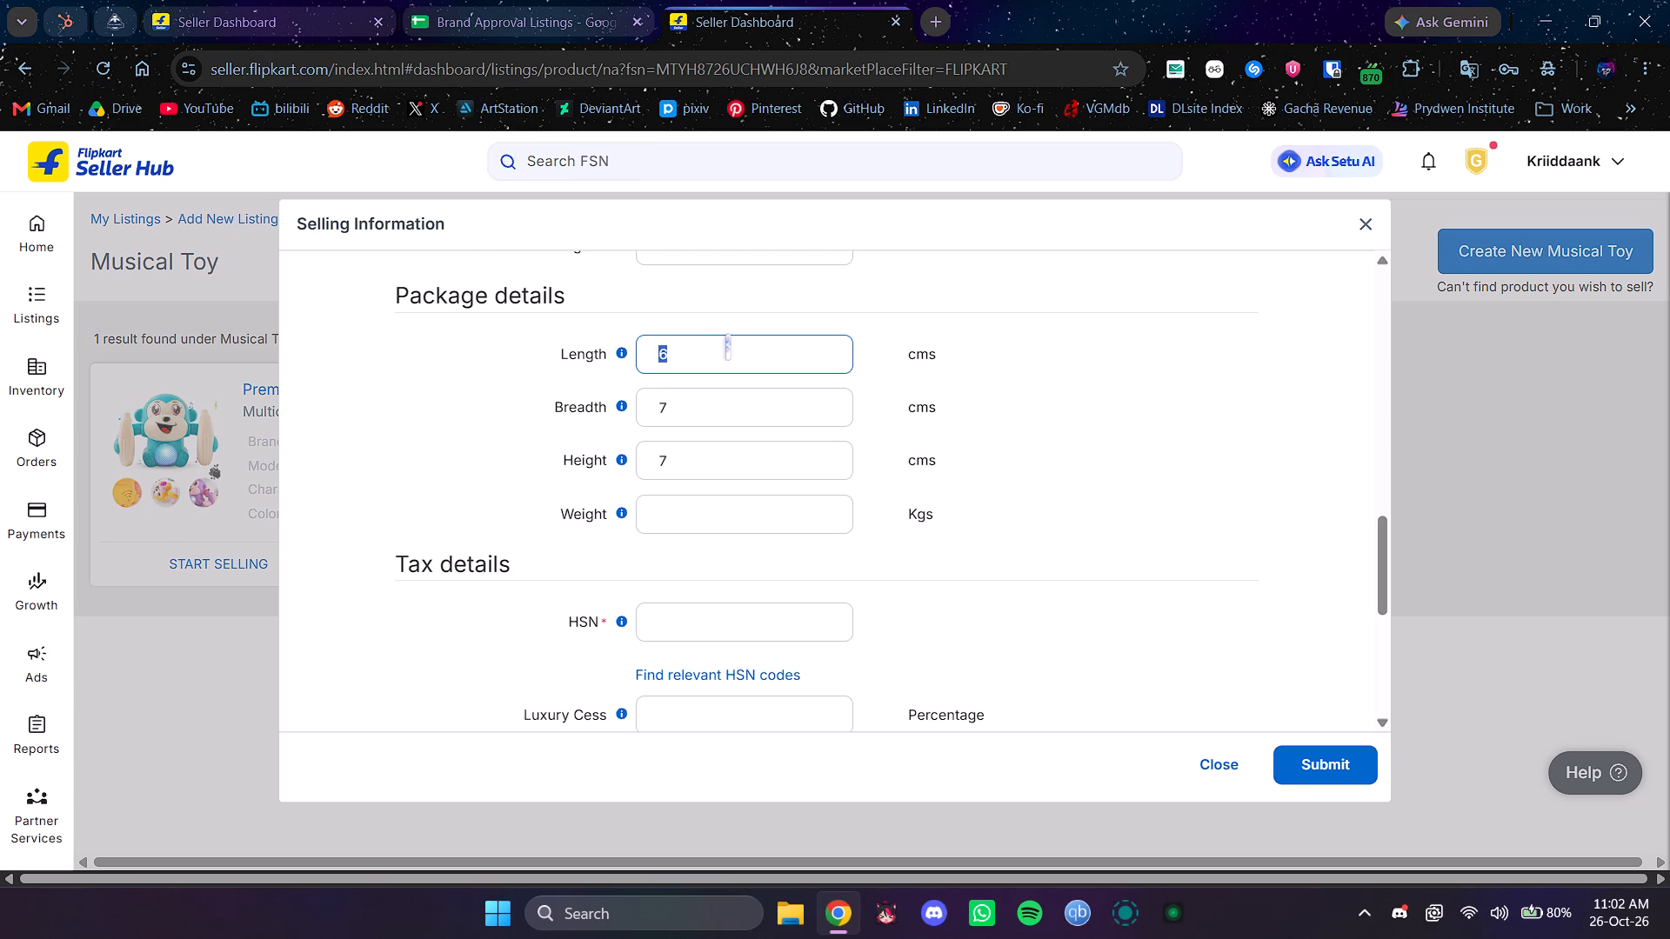
pyautogui.write('12')
pyautogui.moveTo(745, 410); pyautogui.dragTo(623, 422)
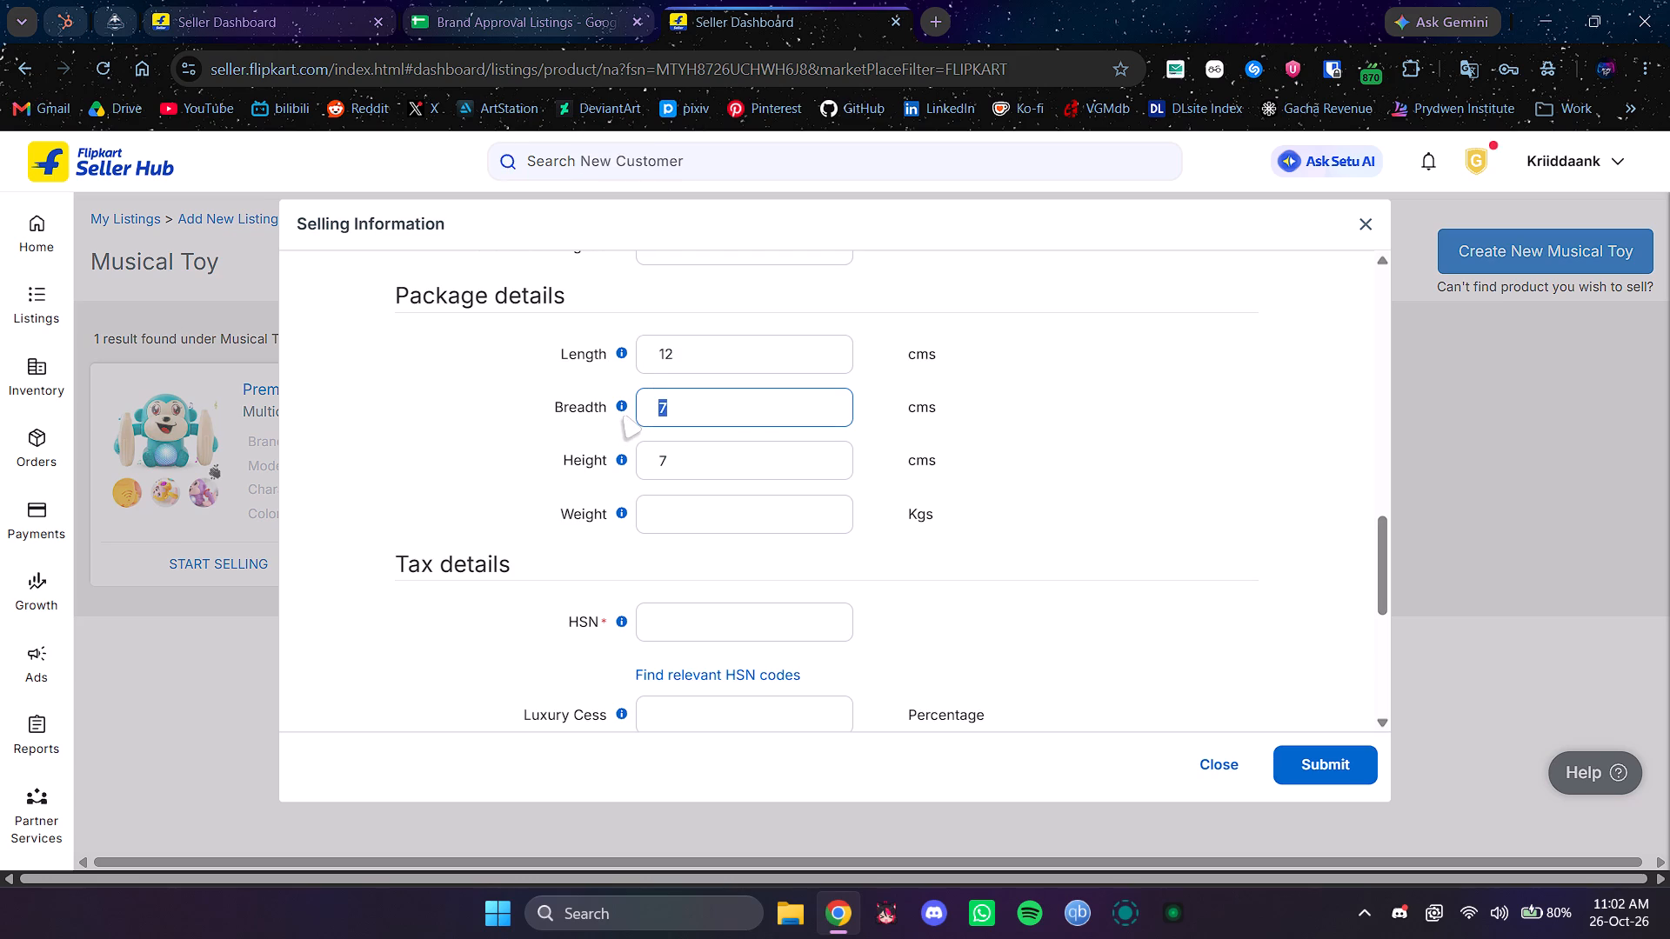
pyautogui.write('8.5')
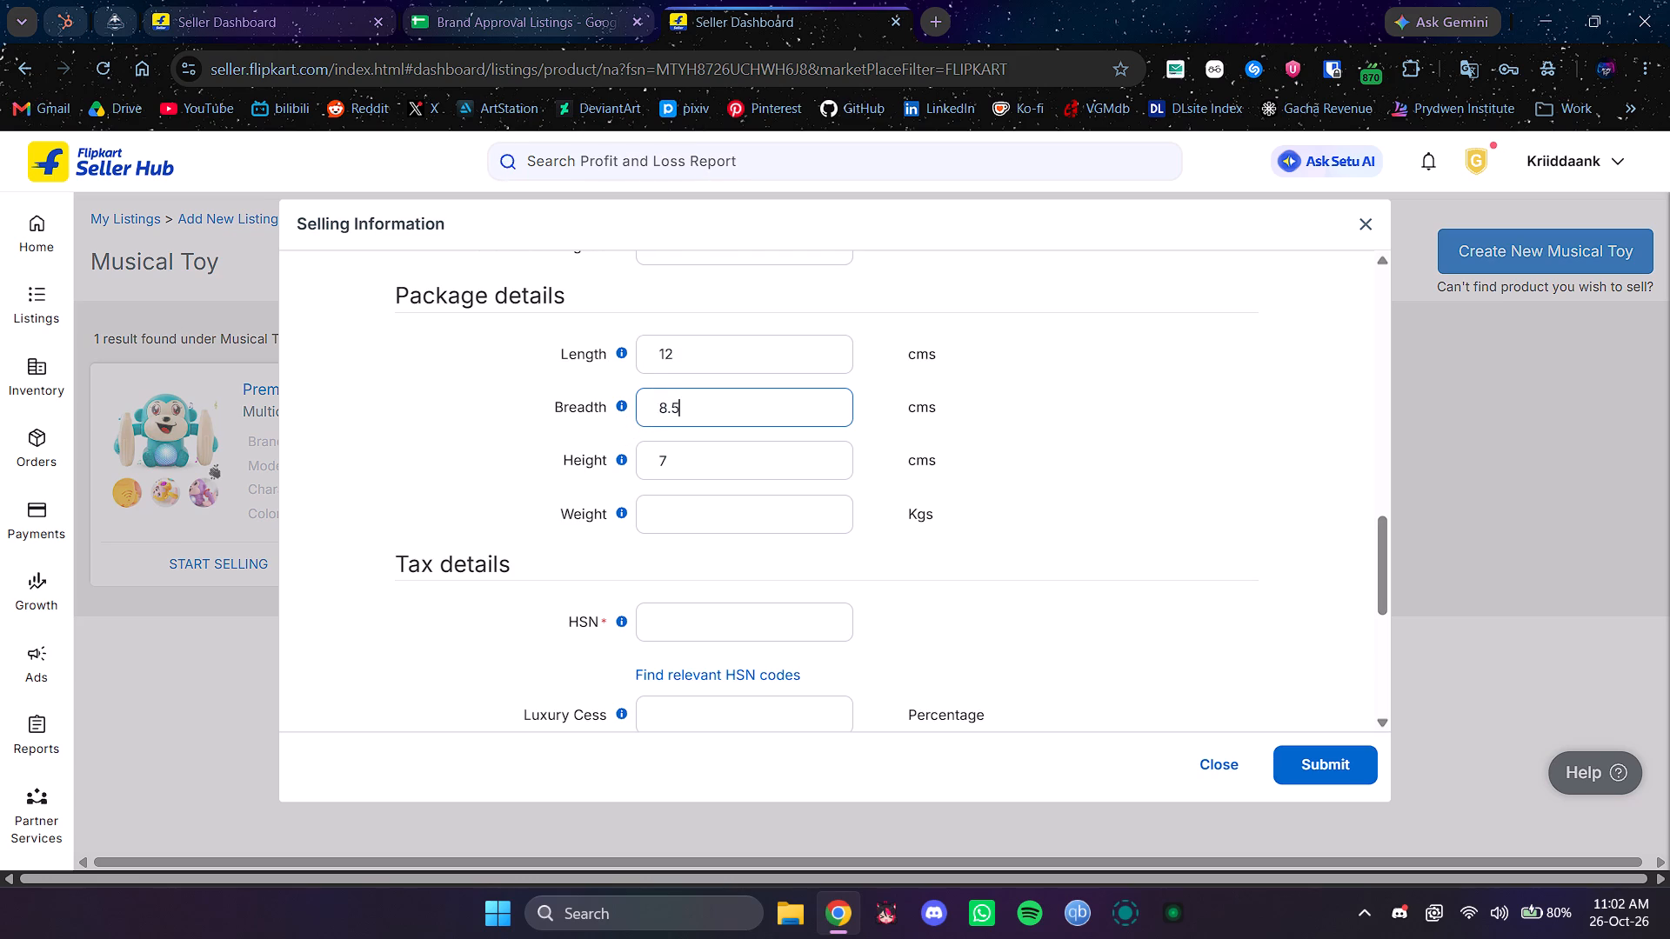
pyautogui.moveTo(661, 457); pyautogui.dragTo(671, 458)
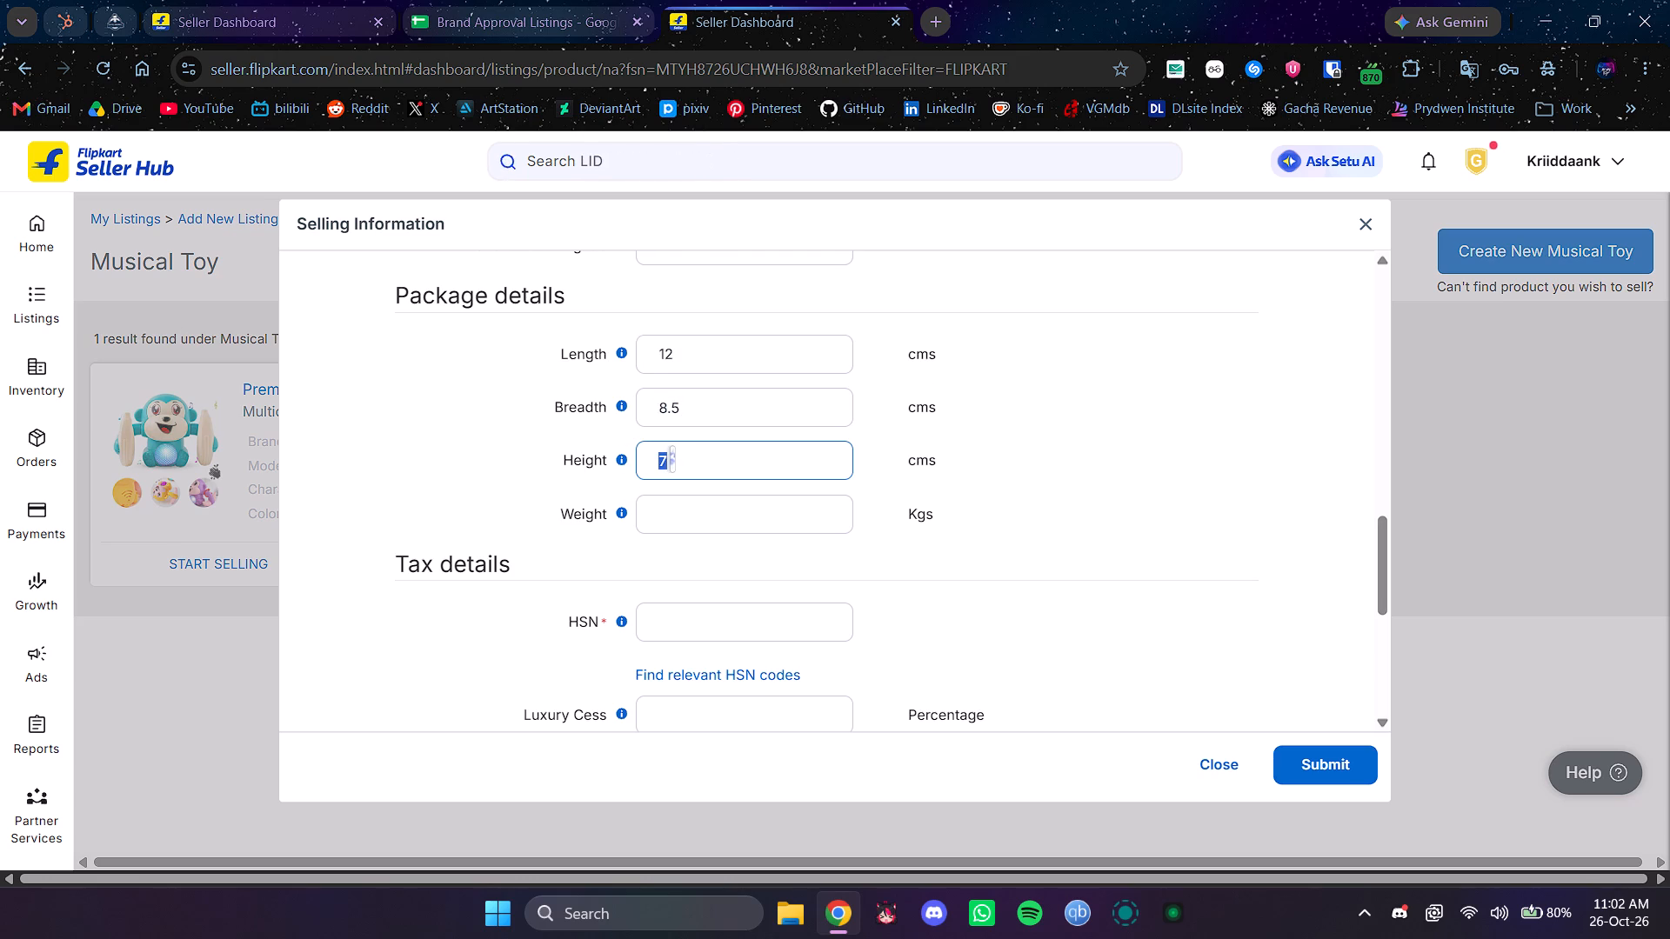
pyautogui.write('12')
pyautogui.click(670, 509)
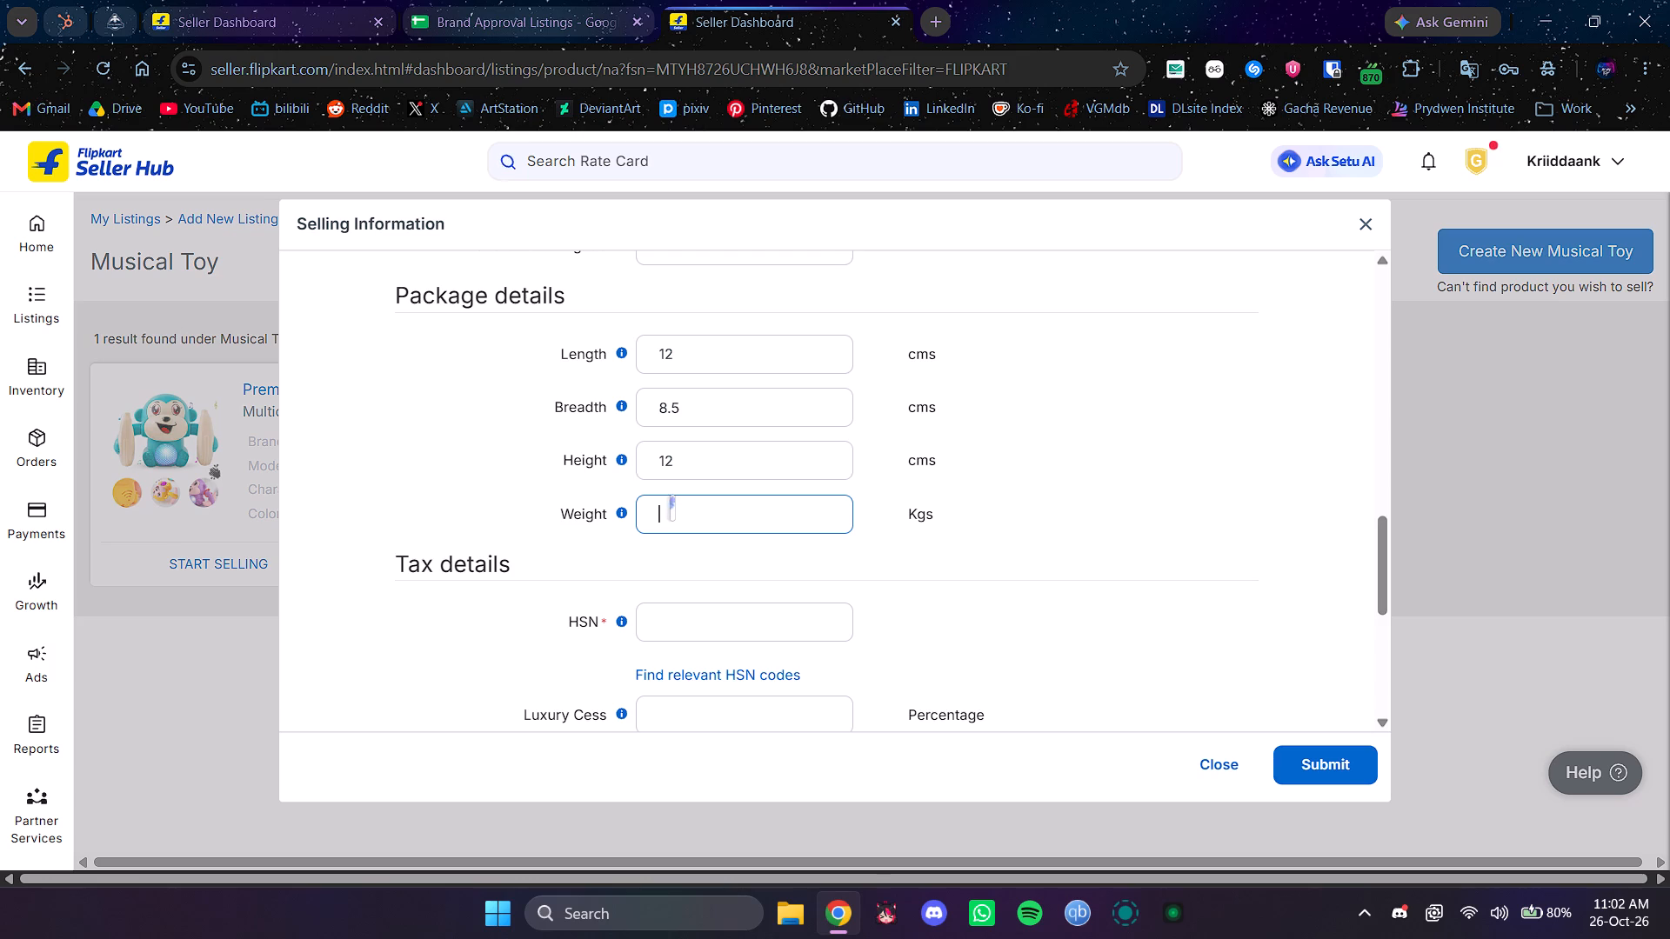
pyautogui.write('0.25')
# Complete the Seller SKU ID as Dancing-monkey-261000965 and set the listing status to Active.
pyautogui.scroll(14, 1023, 553)
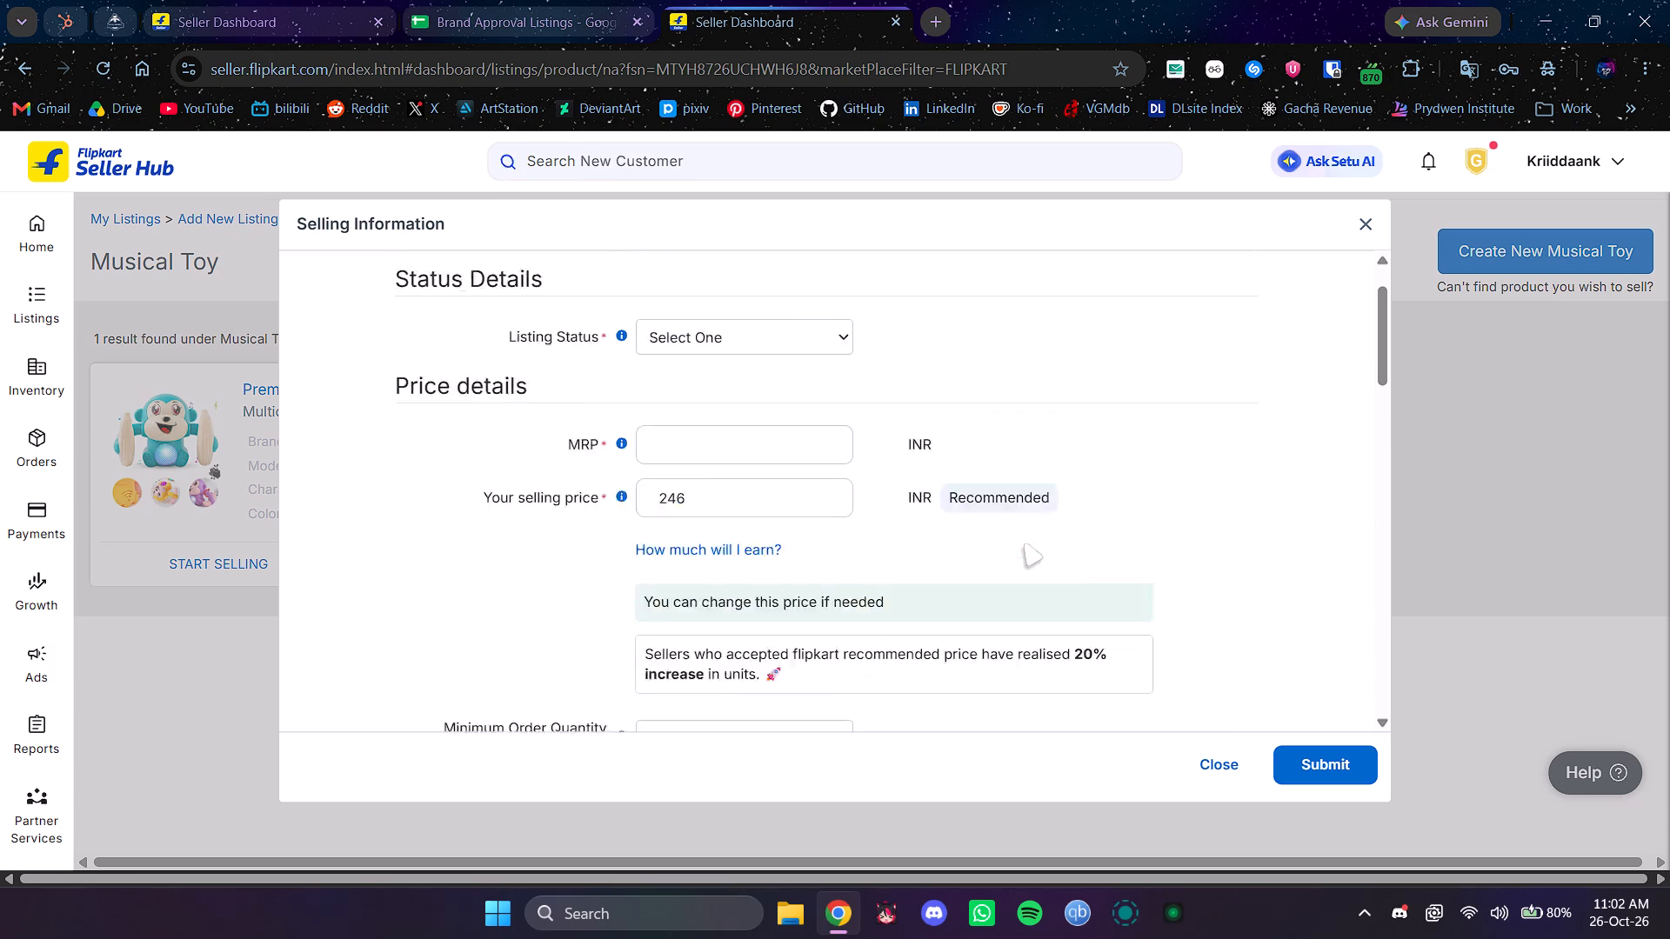
pyautogui.click(812, 343)
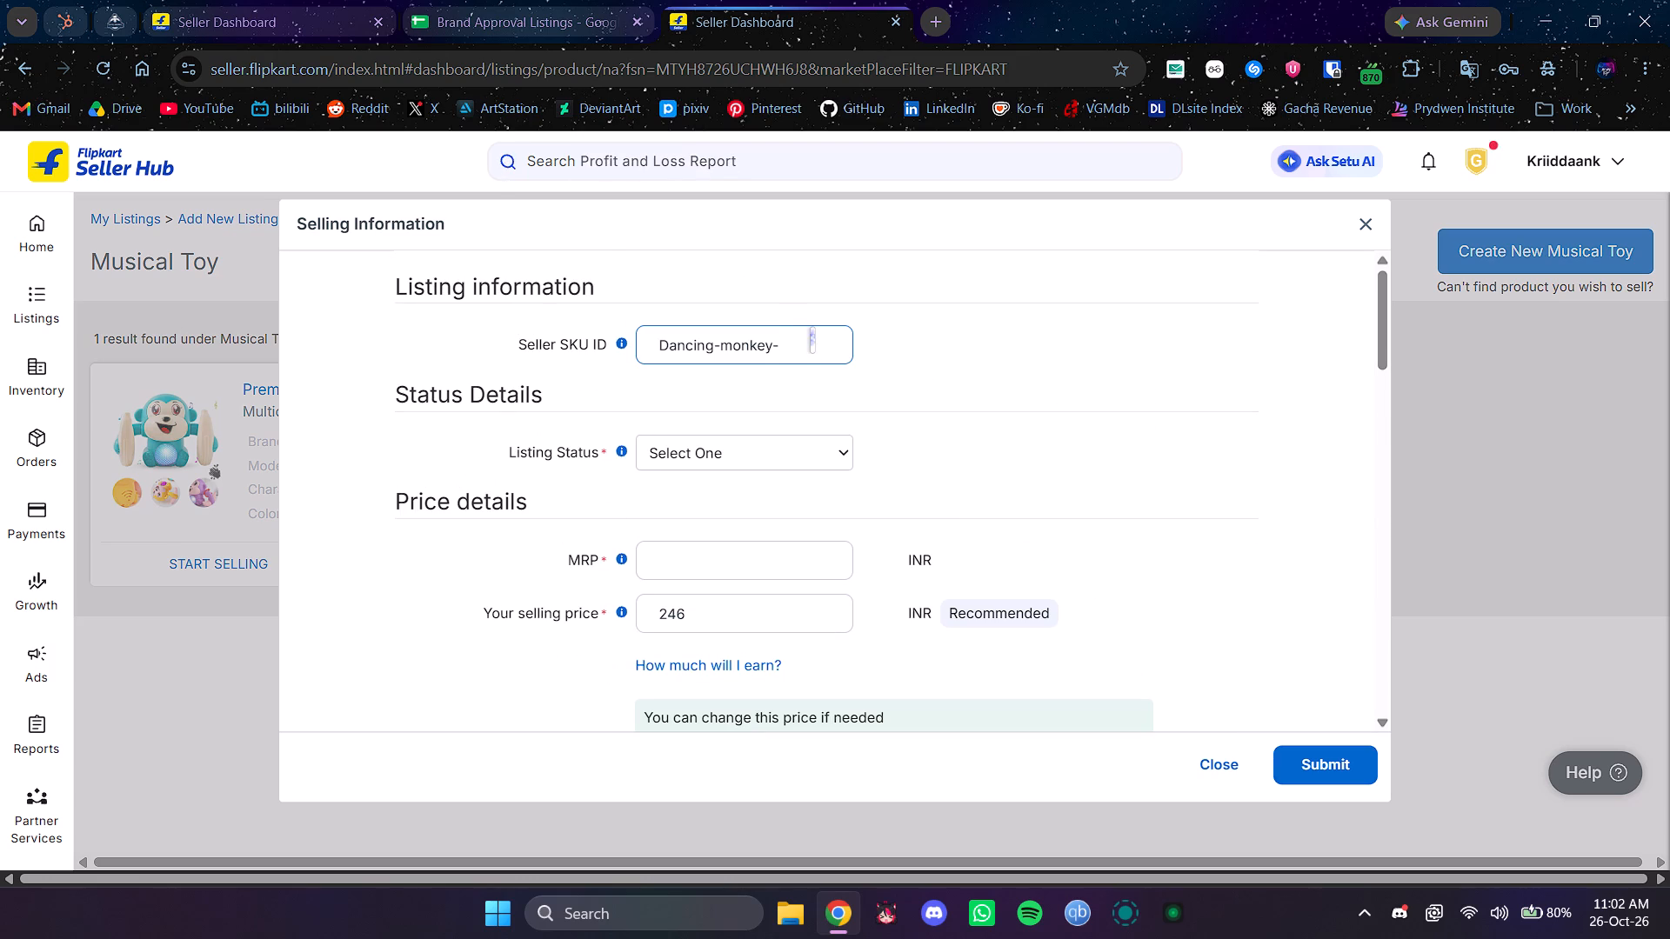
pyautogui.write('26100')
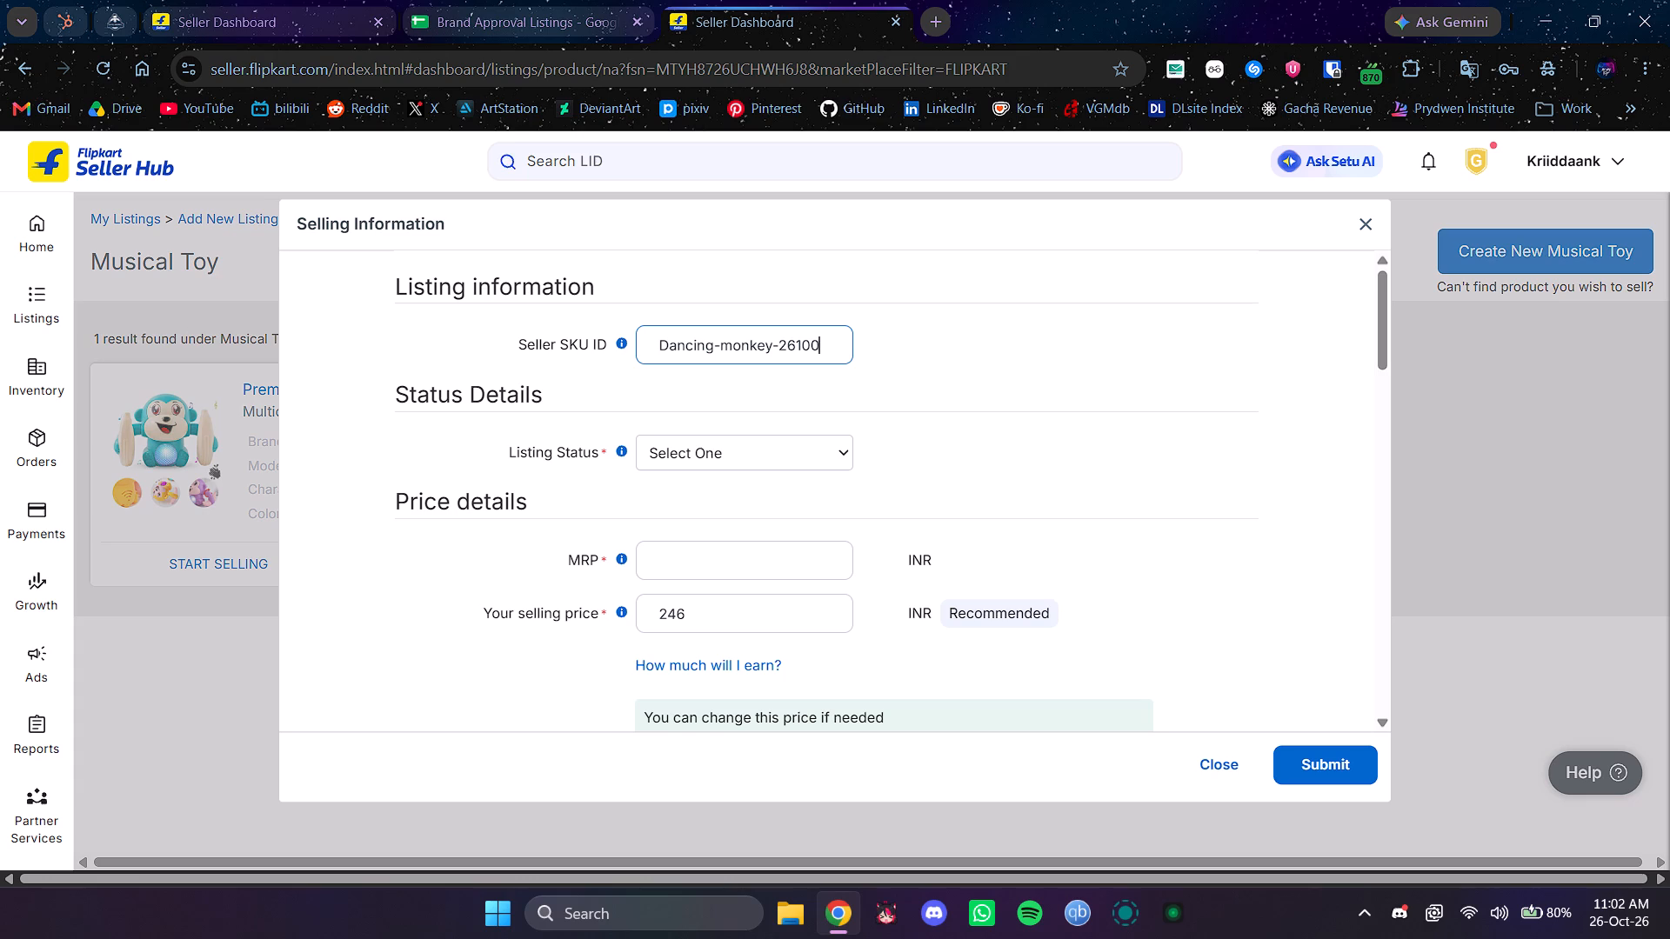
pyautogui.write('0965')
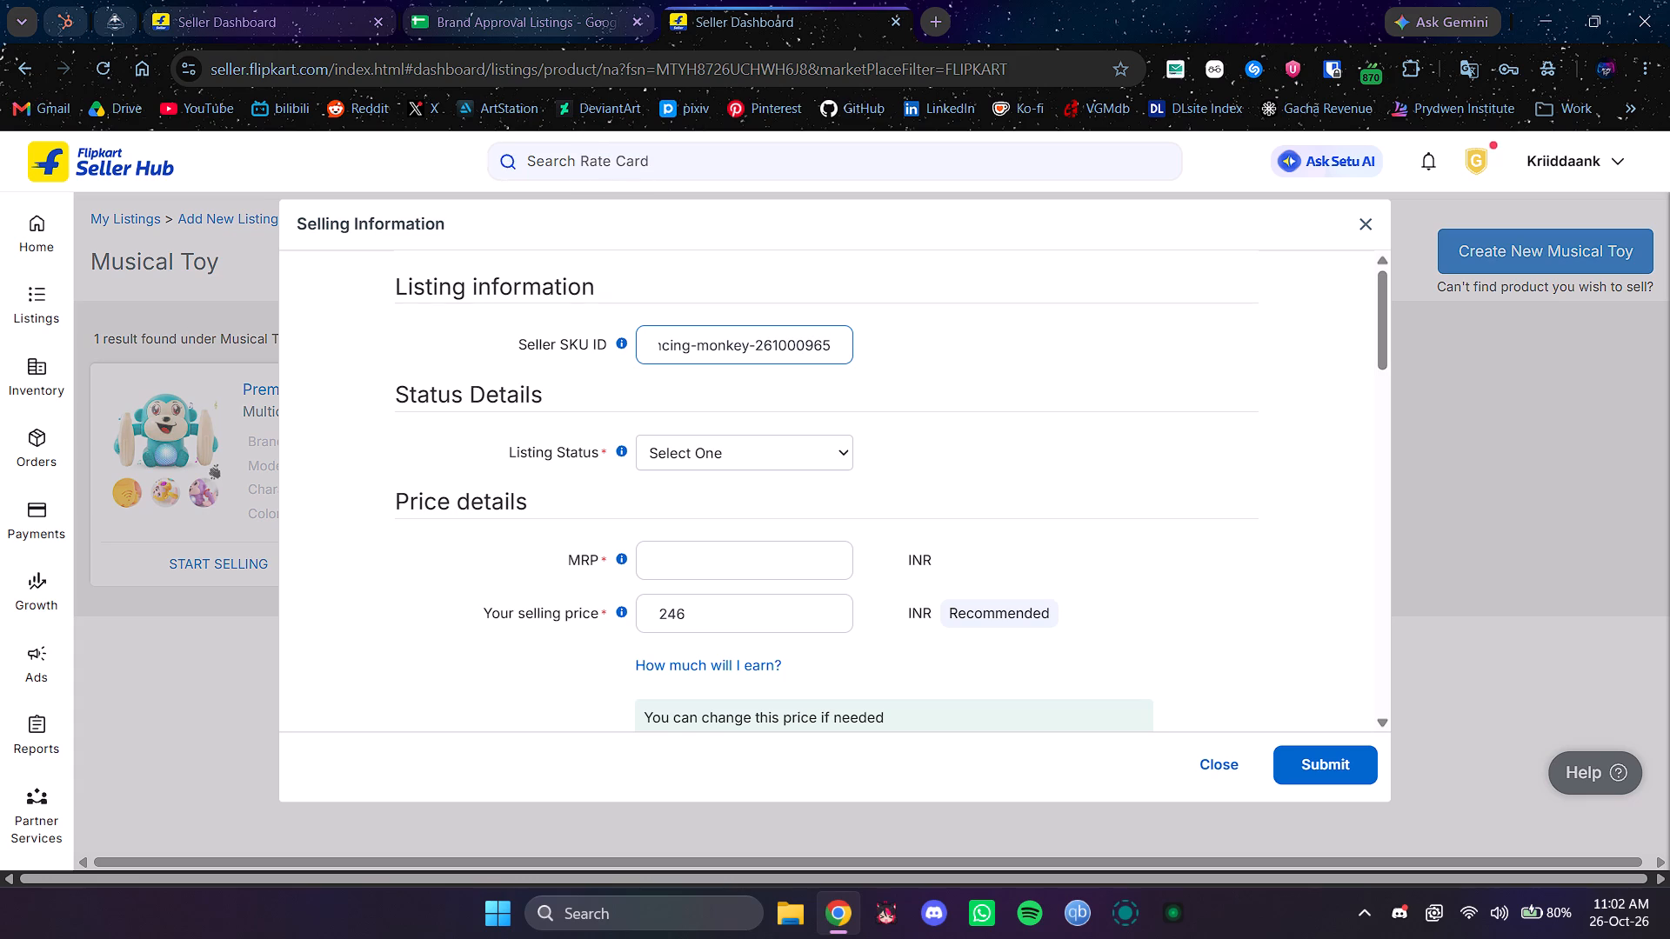
pyautogui.click(814, 439)
pyautogui.click(812, 480)
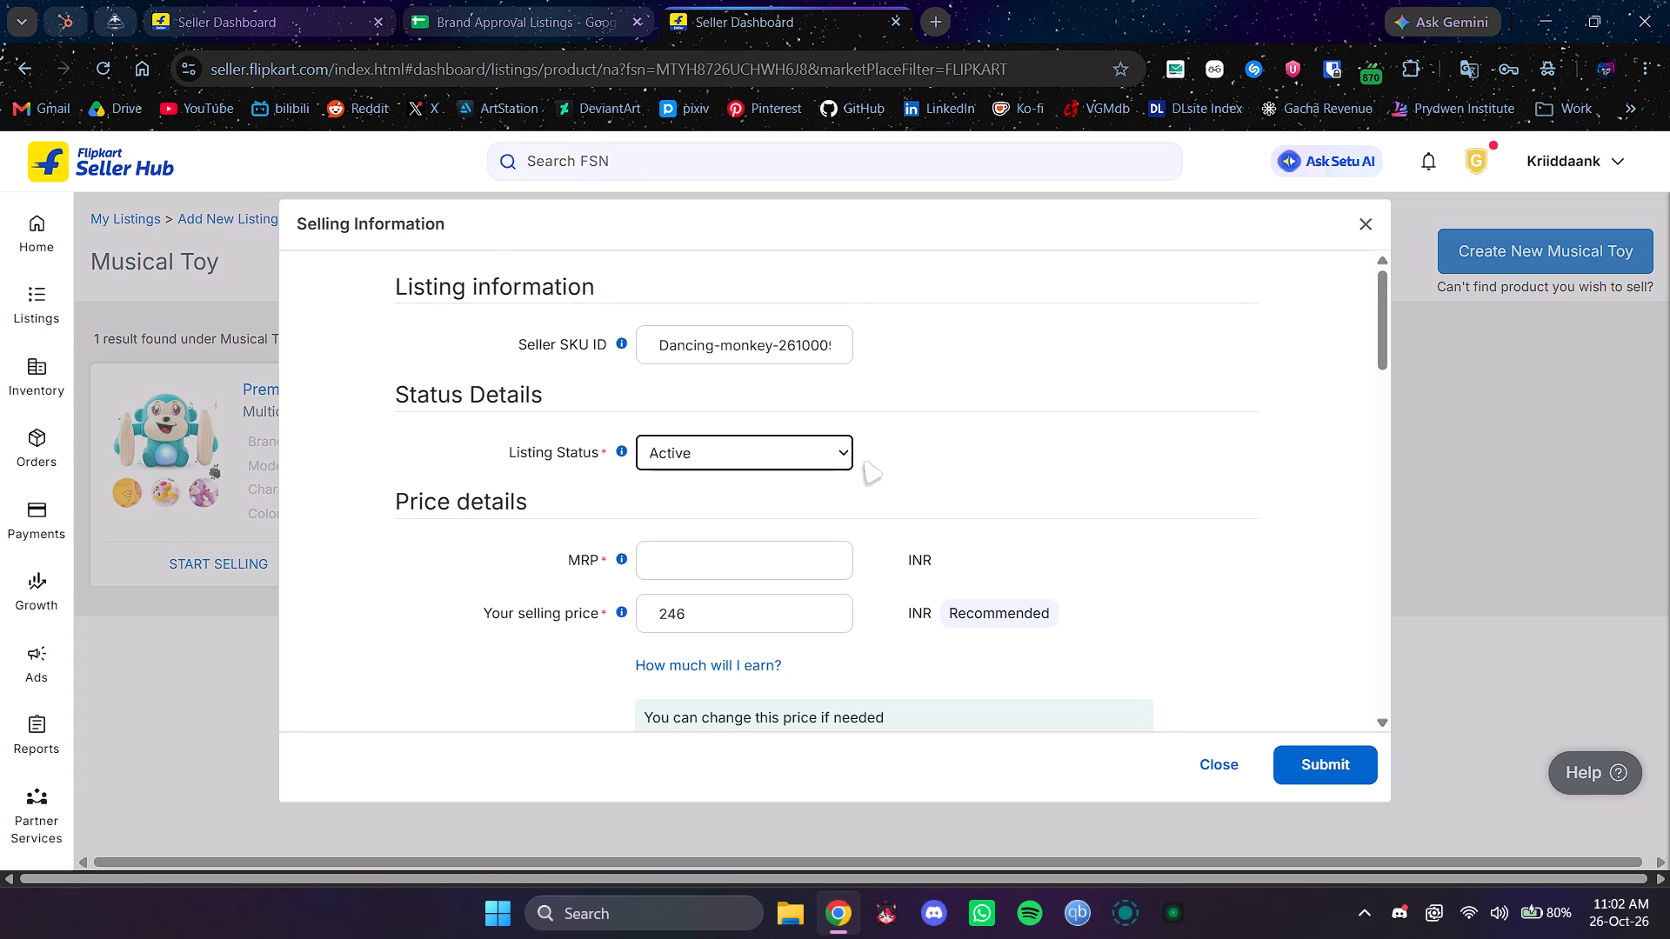
# Show the hidden background apps in the Windows system tray.
pyautogui.click(1363, 898)
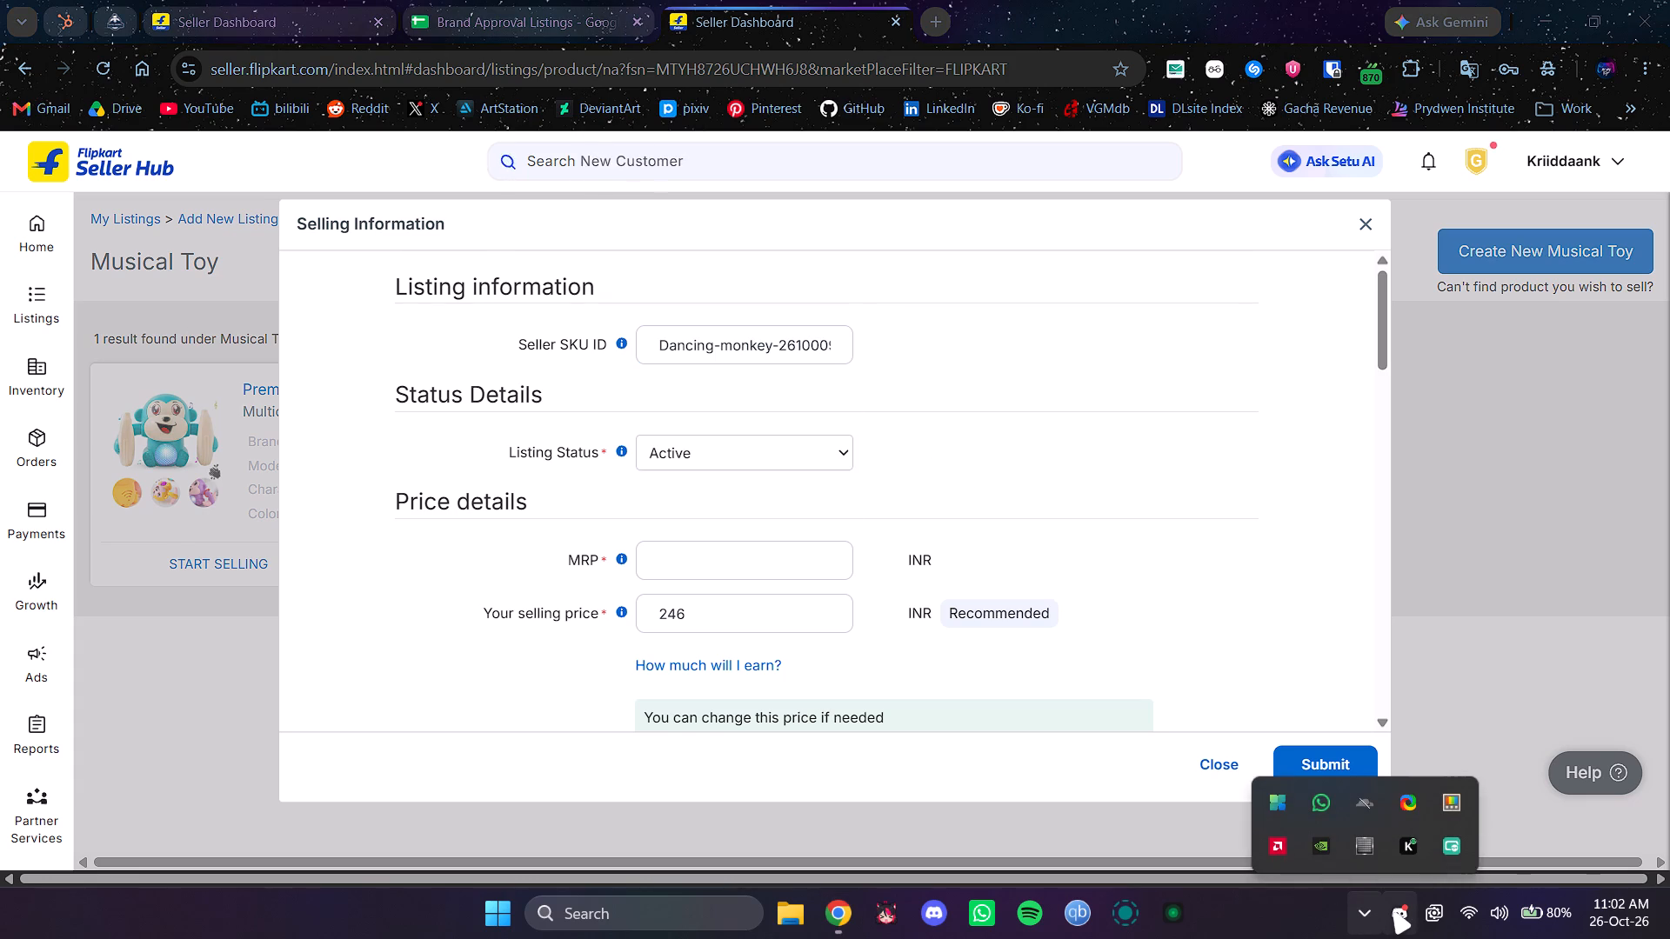
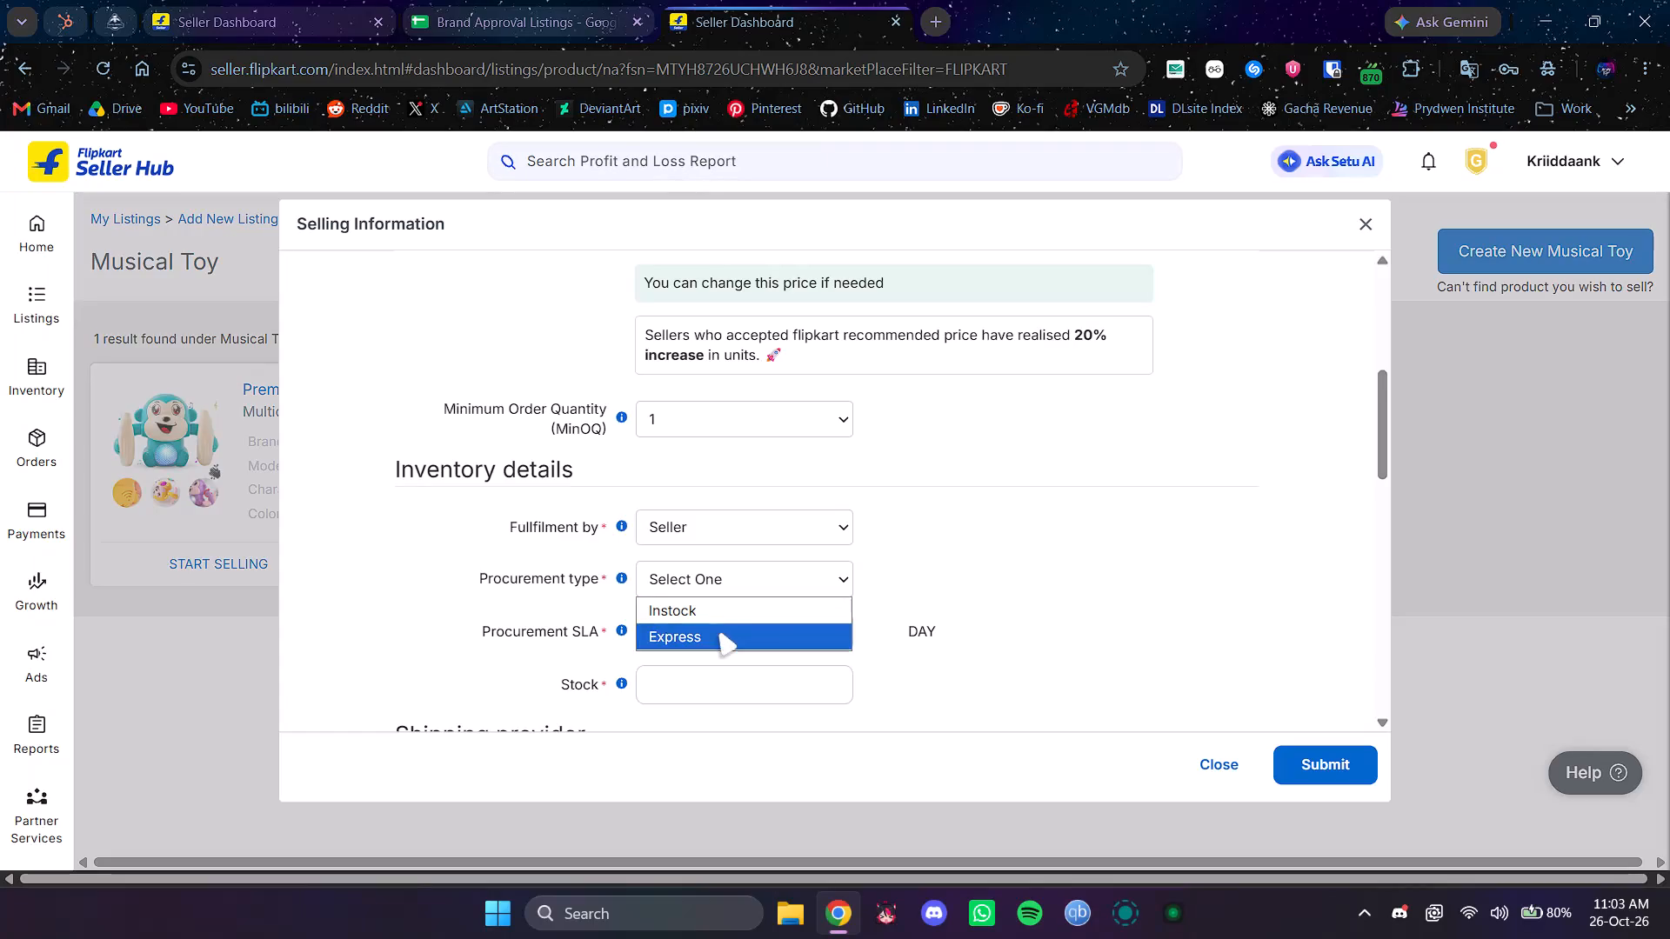
# Set the procurement type to Express, procurement SLA to 1 hour and stock to 50.
pyautogui.click(719, 635)
pyautogui.scroll(-1, 939, 608)
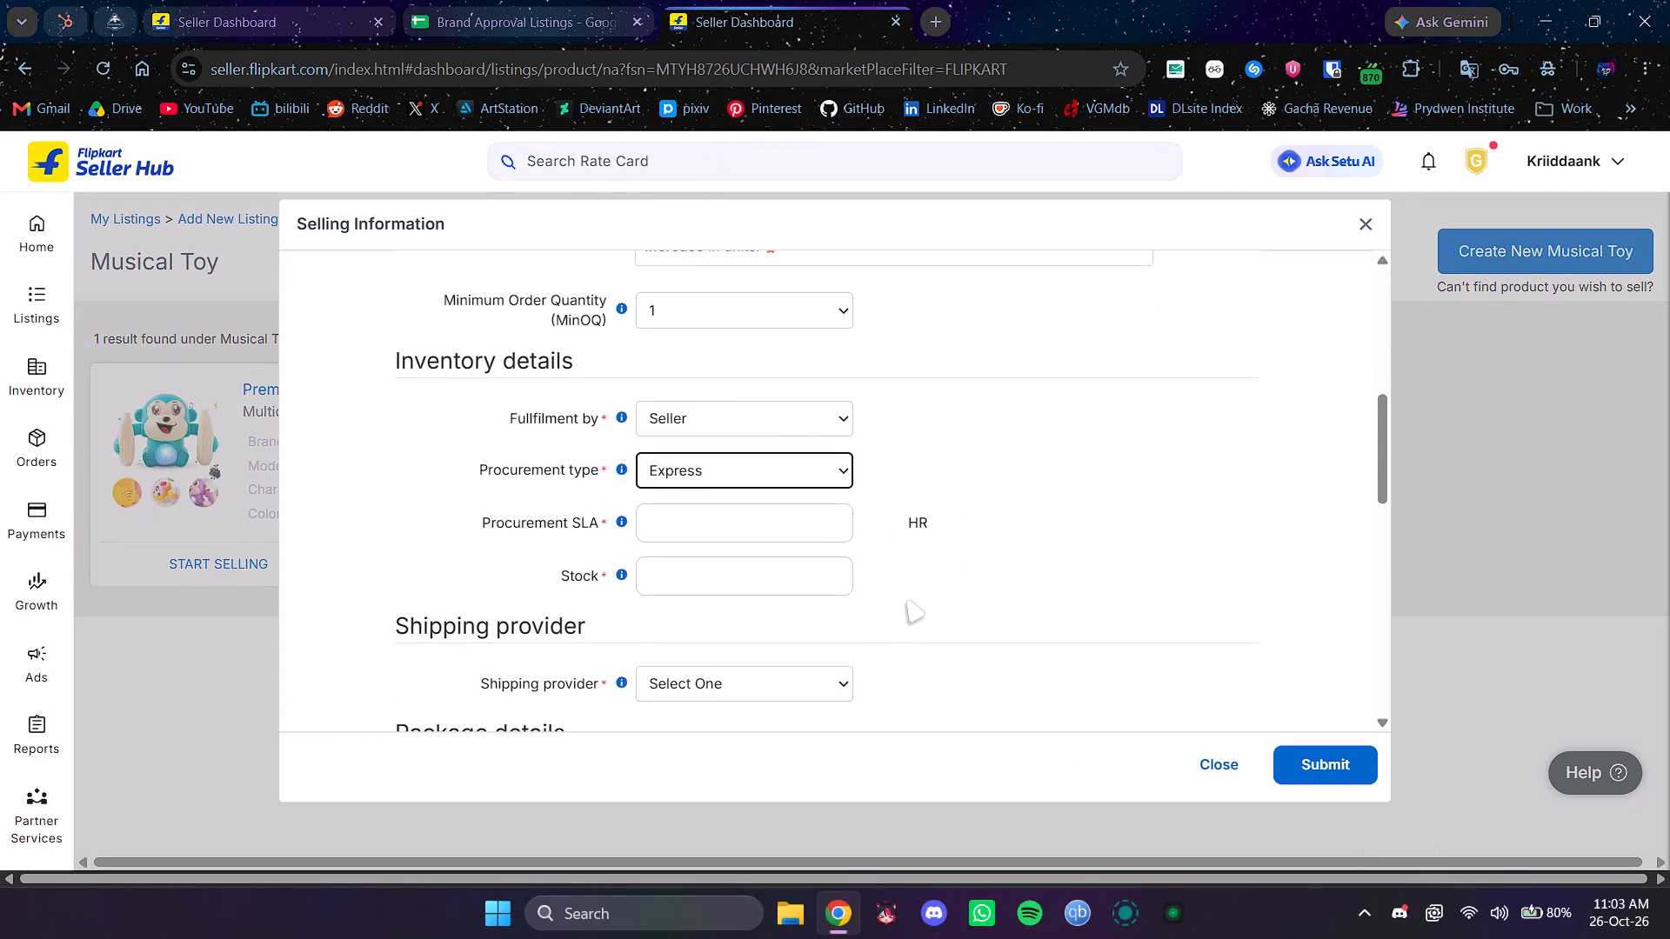
pyautogui.click(764, 521)
pyautogui.press('1')
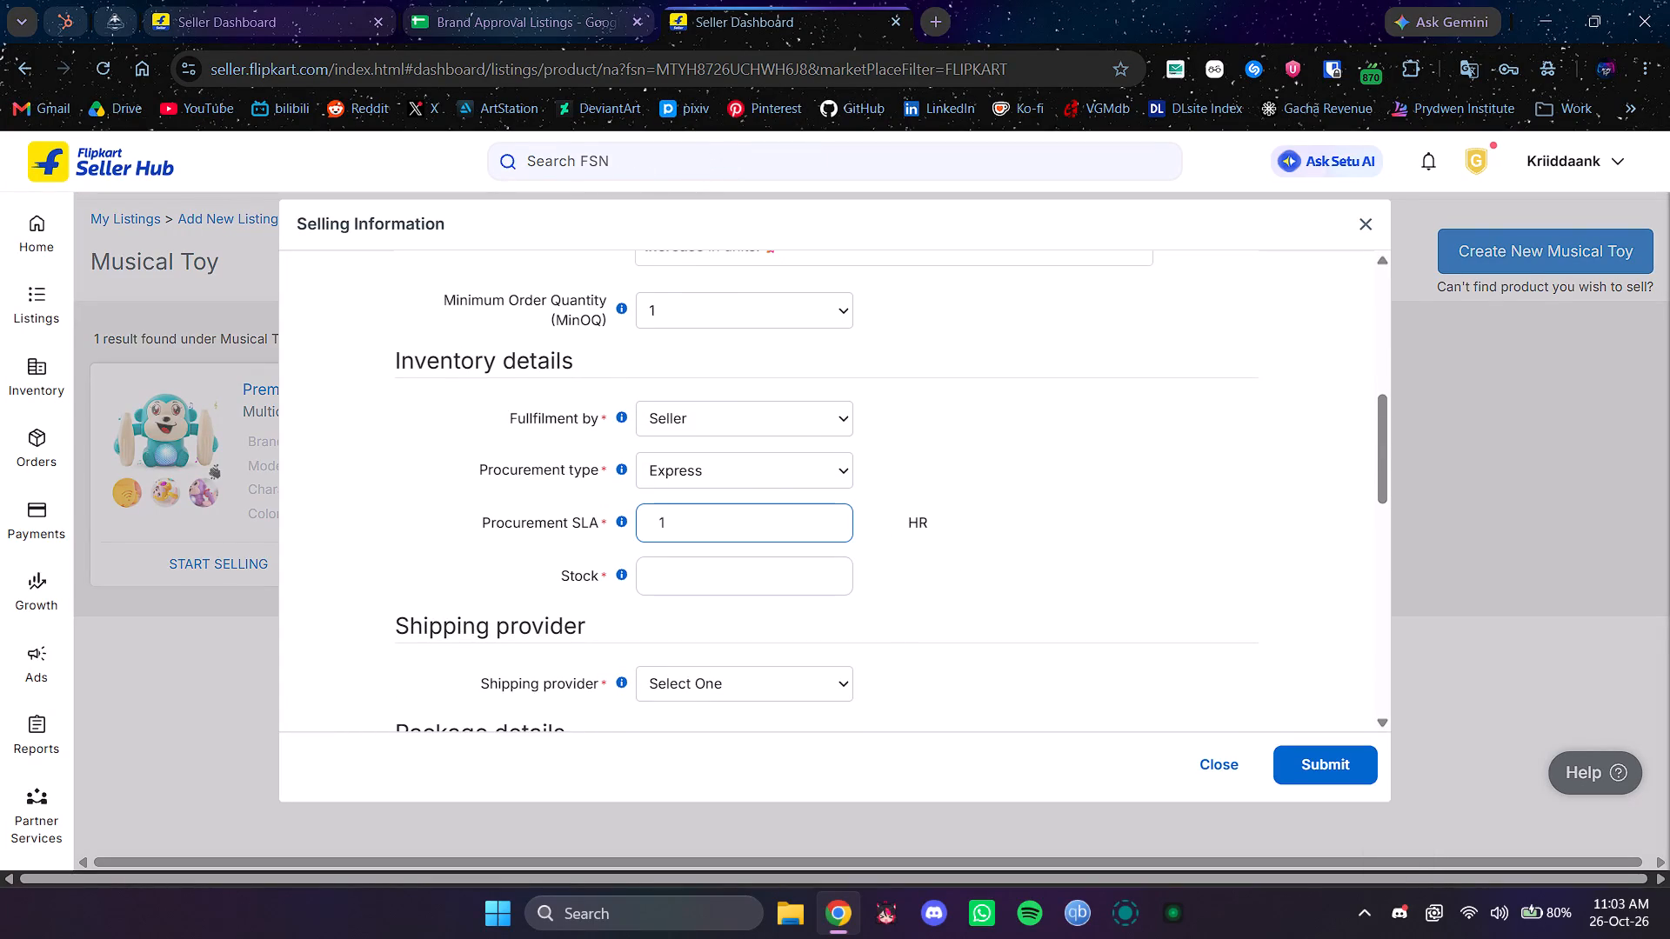
pyautogui.click(774, 576)
pyautogui.write('50')
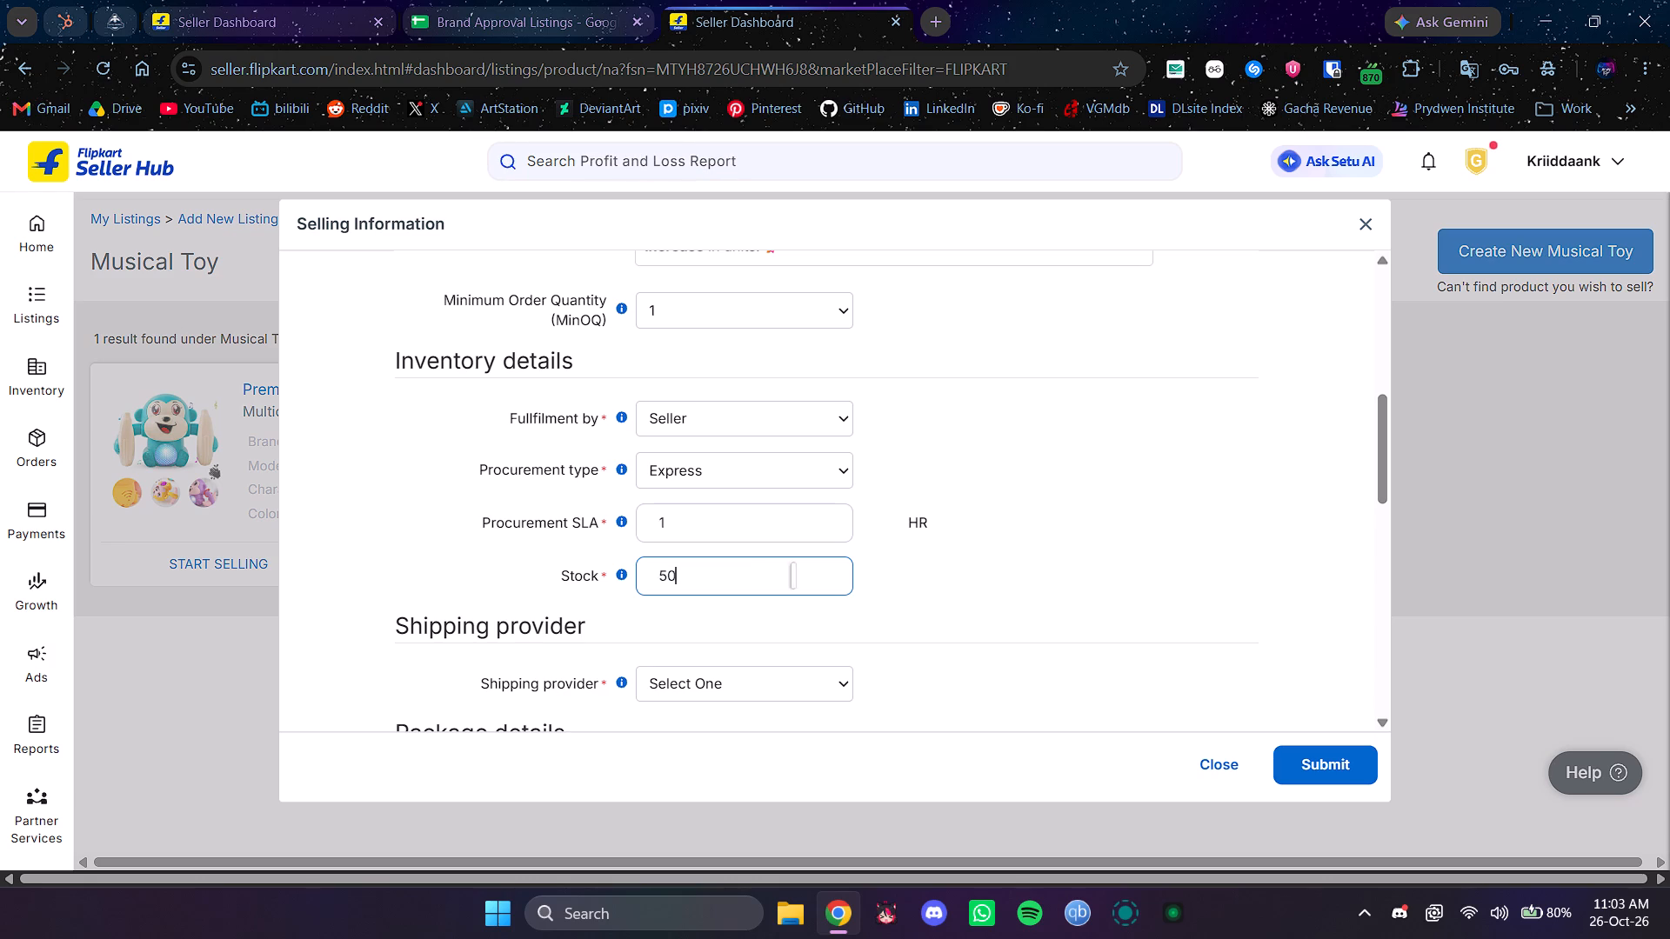
# Choose Flipkart as the shipping provider.
pyautogui.scroll(-2, 933, 565)
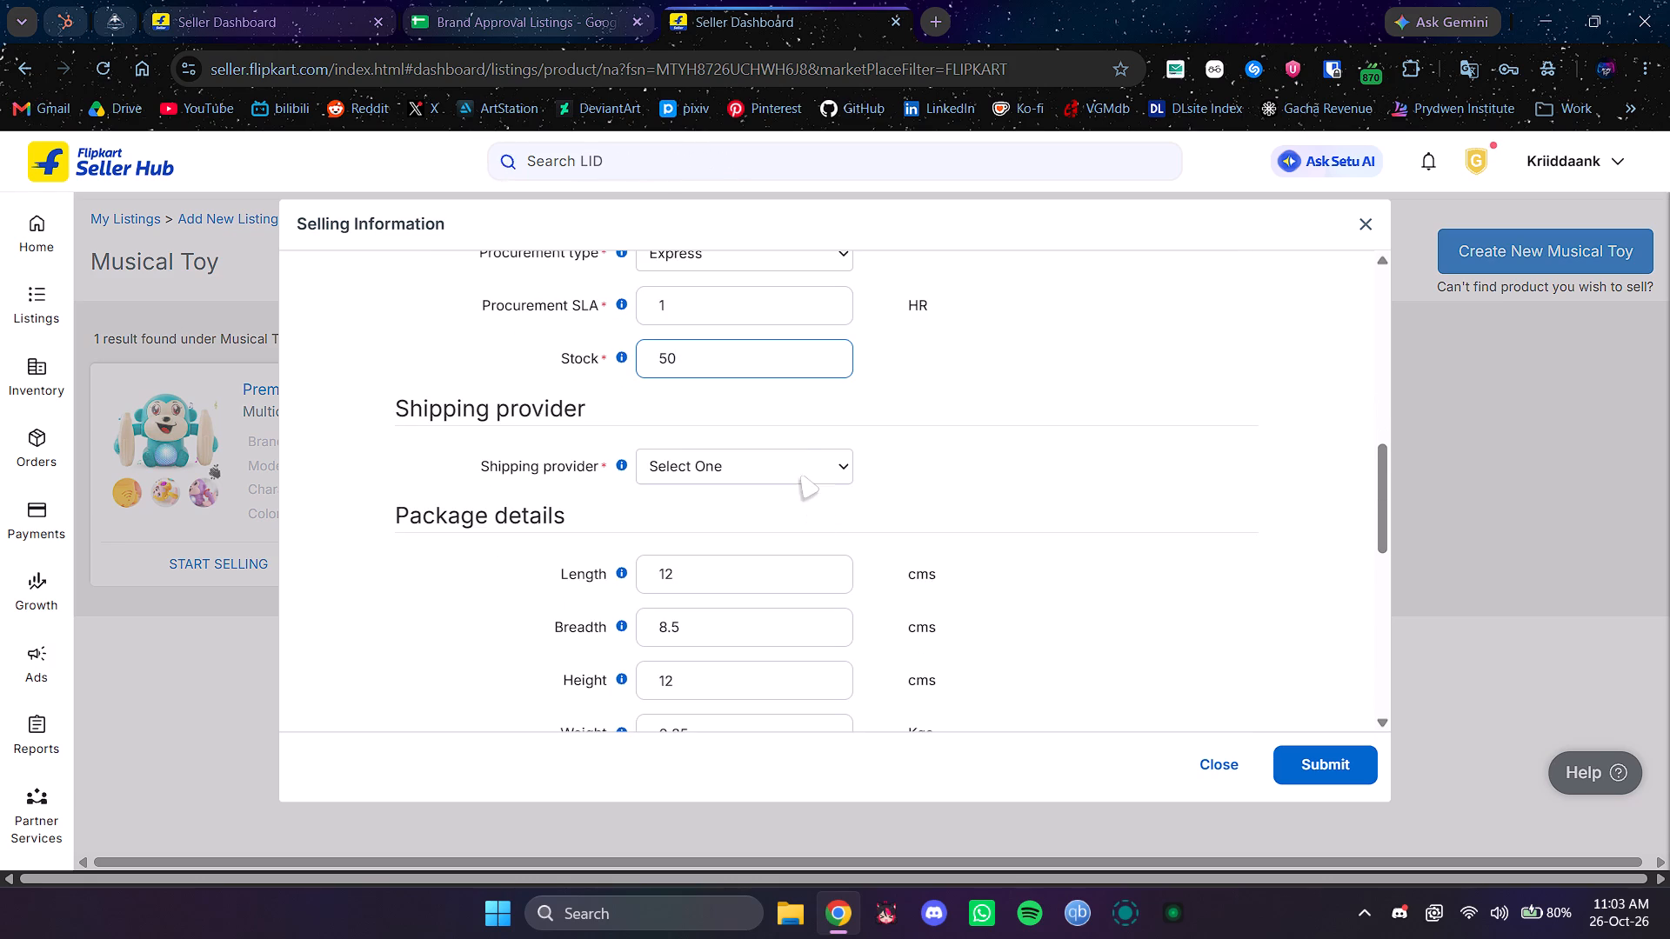
pyautogui.click(801, 455)
pyautogui.click(772, 489)
# Enter 95030090 as the HSN code in the tax details.
pyautogui.scroll(-1, 910, 498)
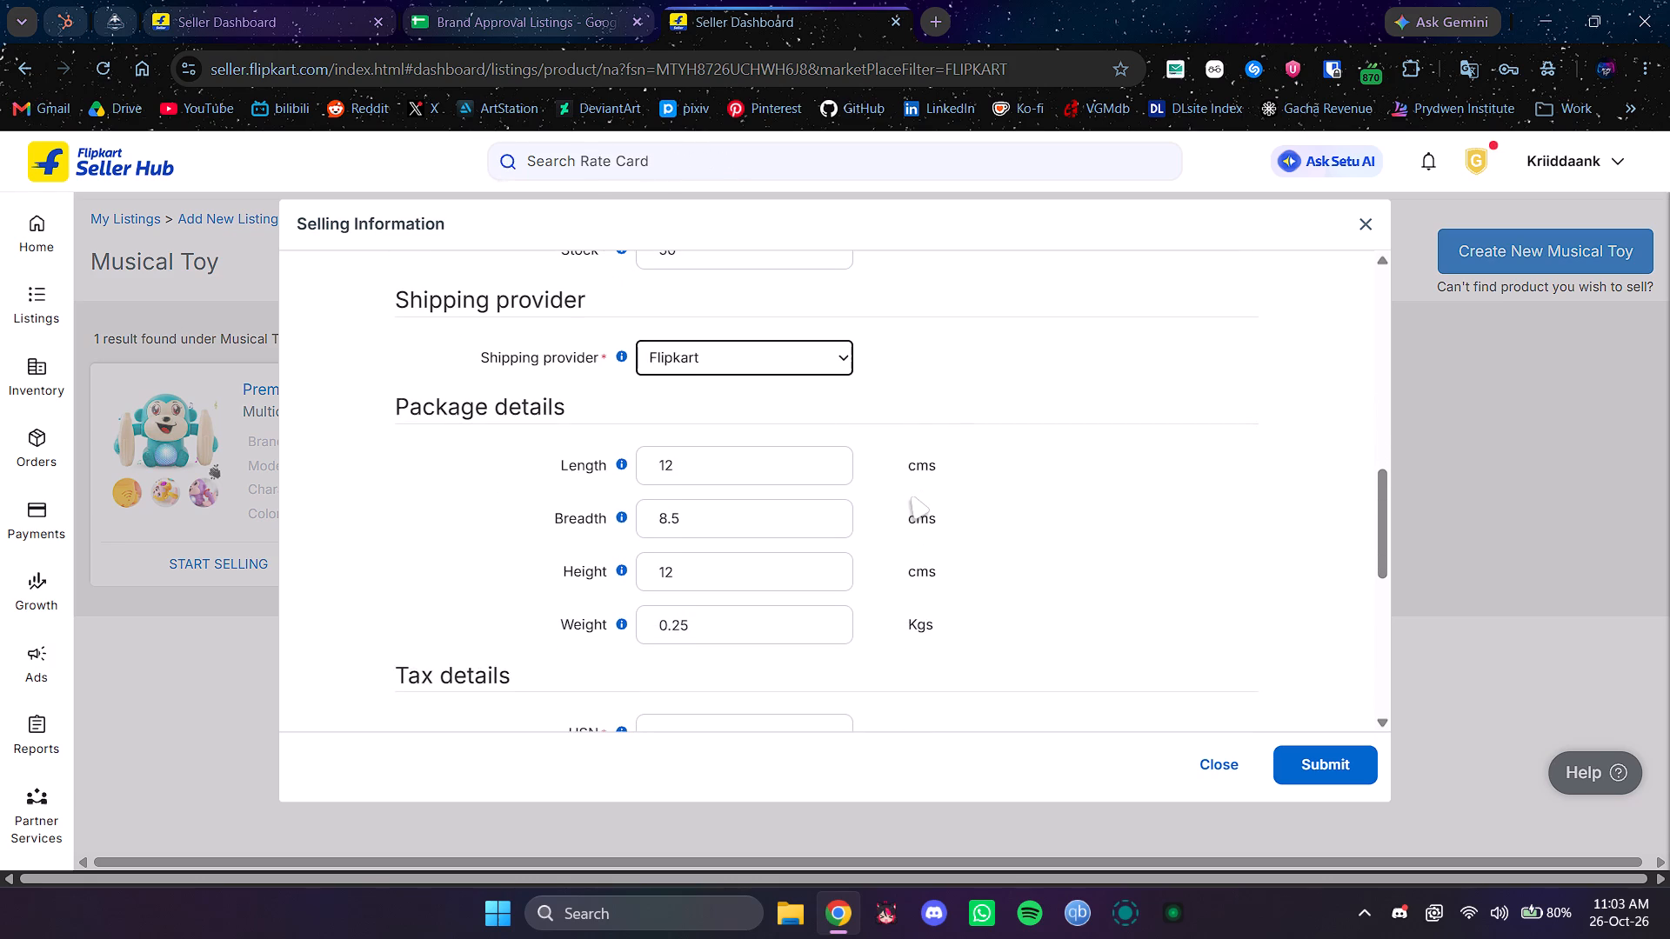
pyautogui.scroll(-4, 956, 531)
pyautogui.scroll(1, 956, 531)
pyautogui.click(778, 399)
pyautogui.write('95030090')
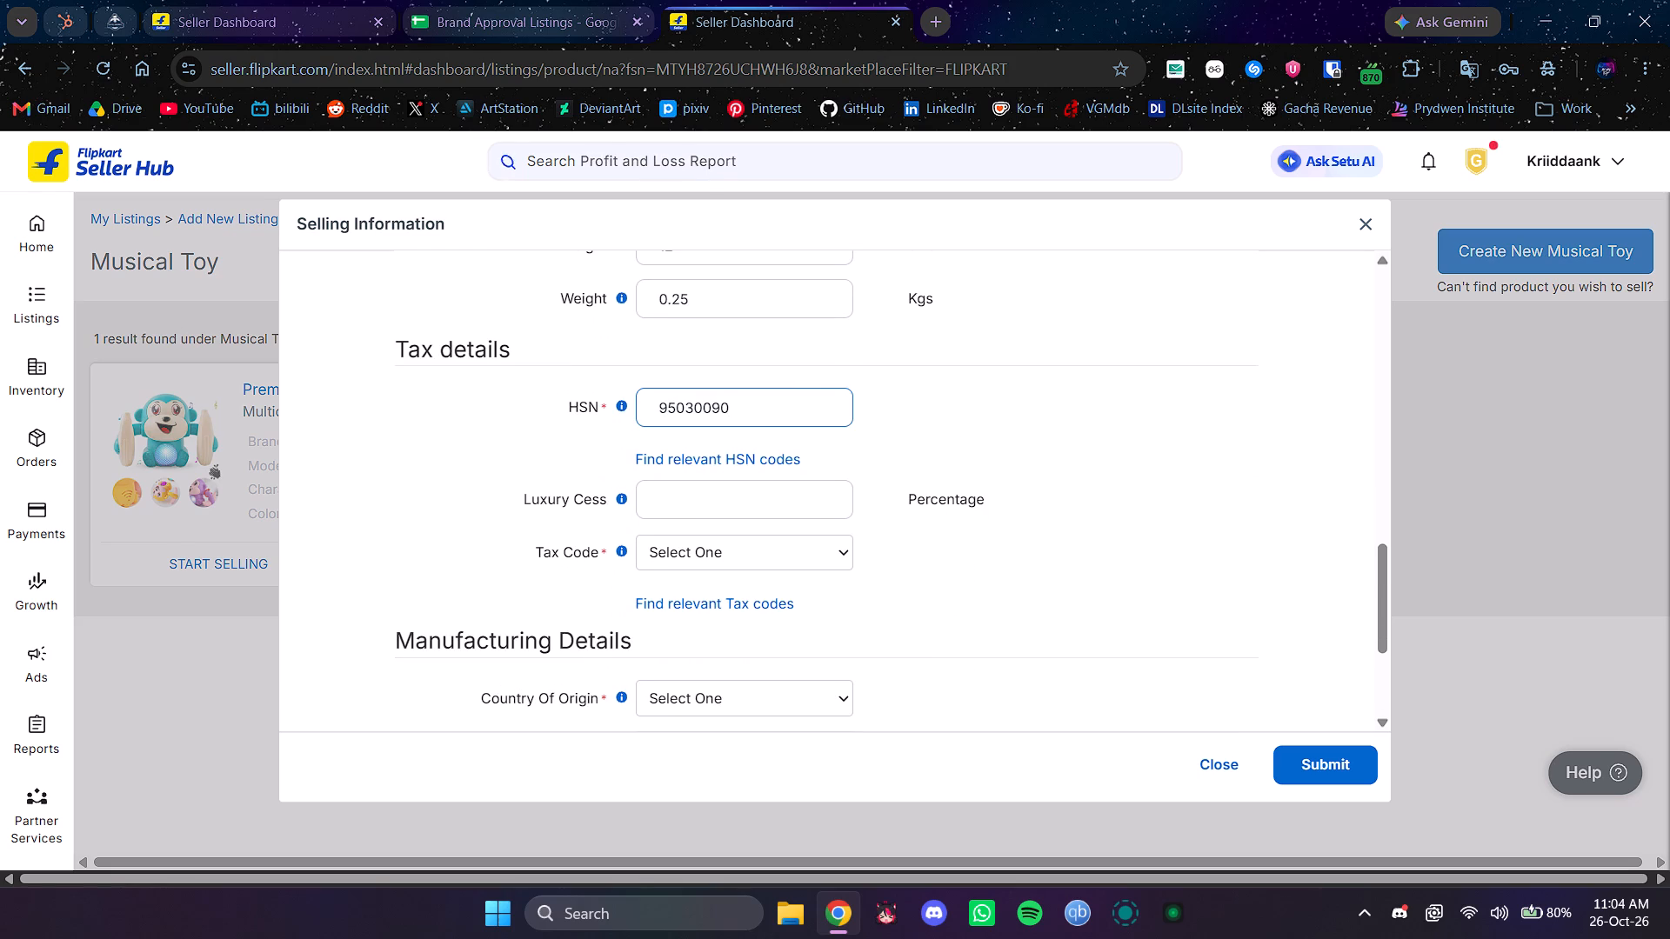
# Find the Flipkart shopping site through Google in a new tab and open the account's wishlist.
pyautogui.click(920, 11)
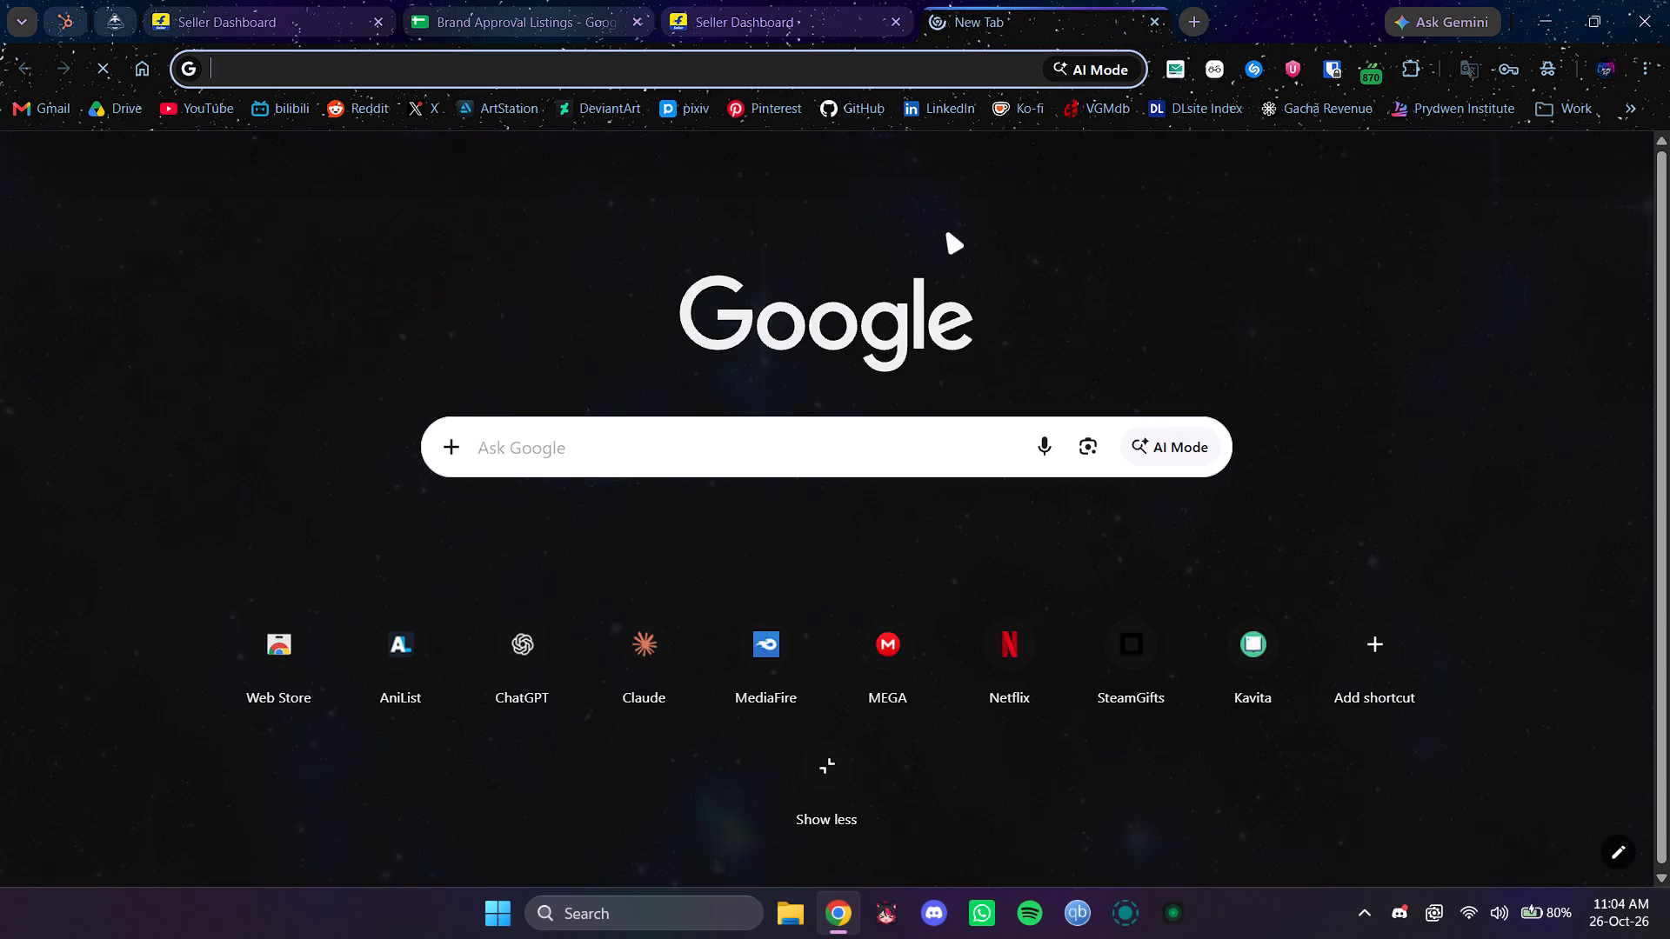
pyautogui.click(824, 441)
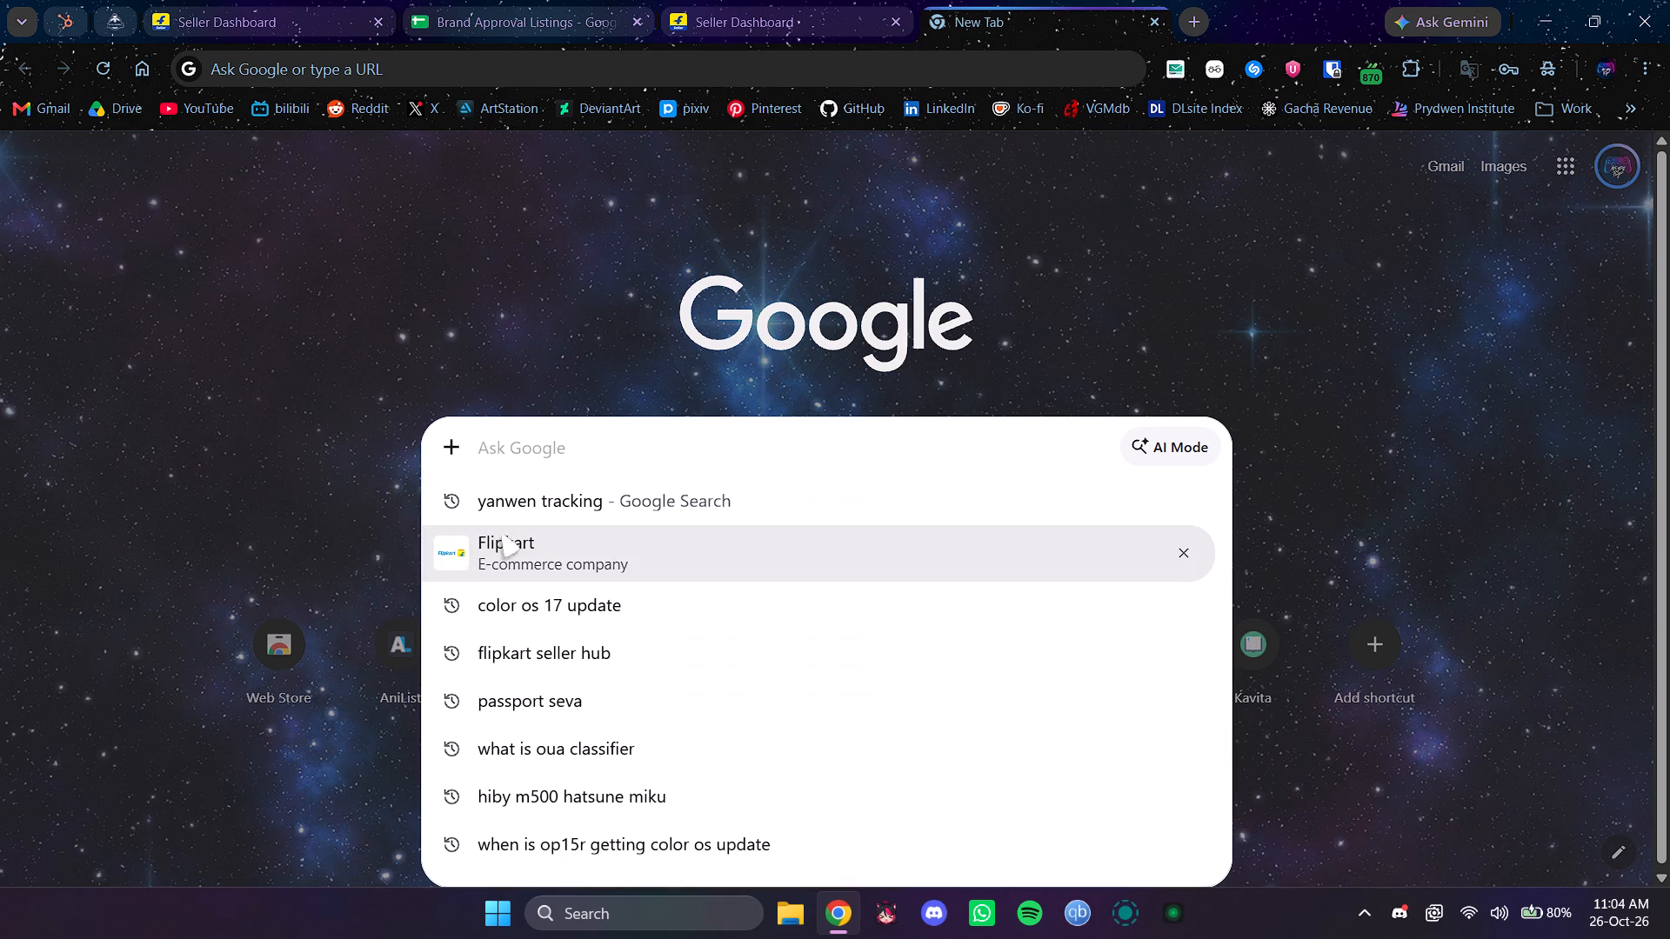
pyautogui.click(555, 543)
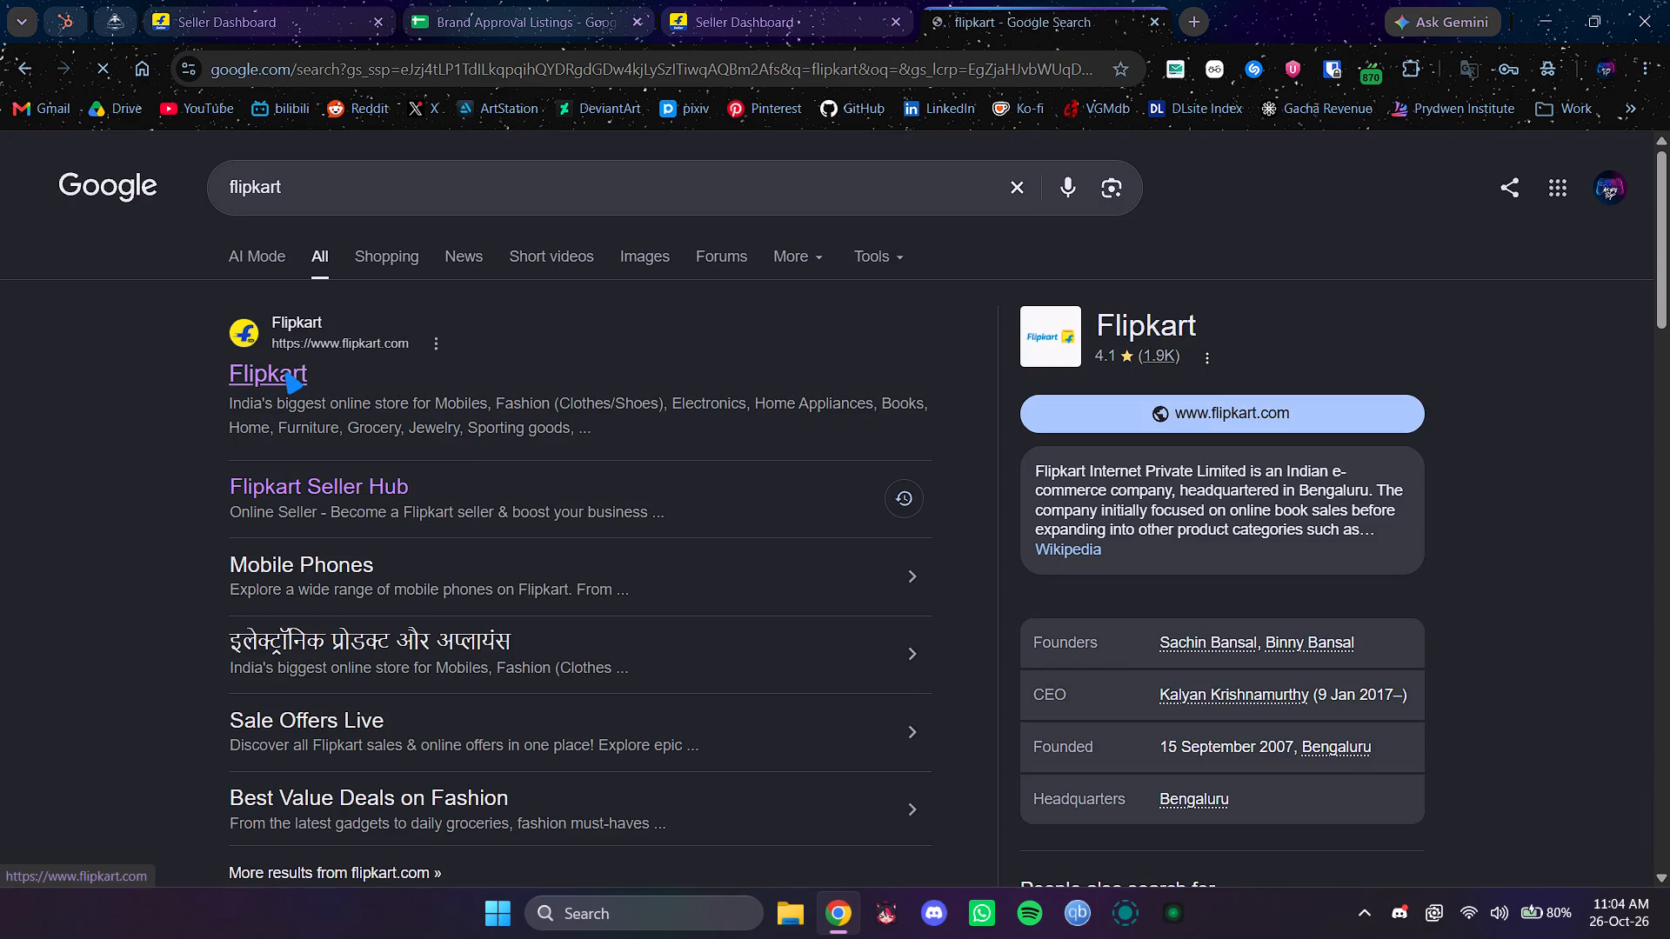
pyautogui.click(285, 373)
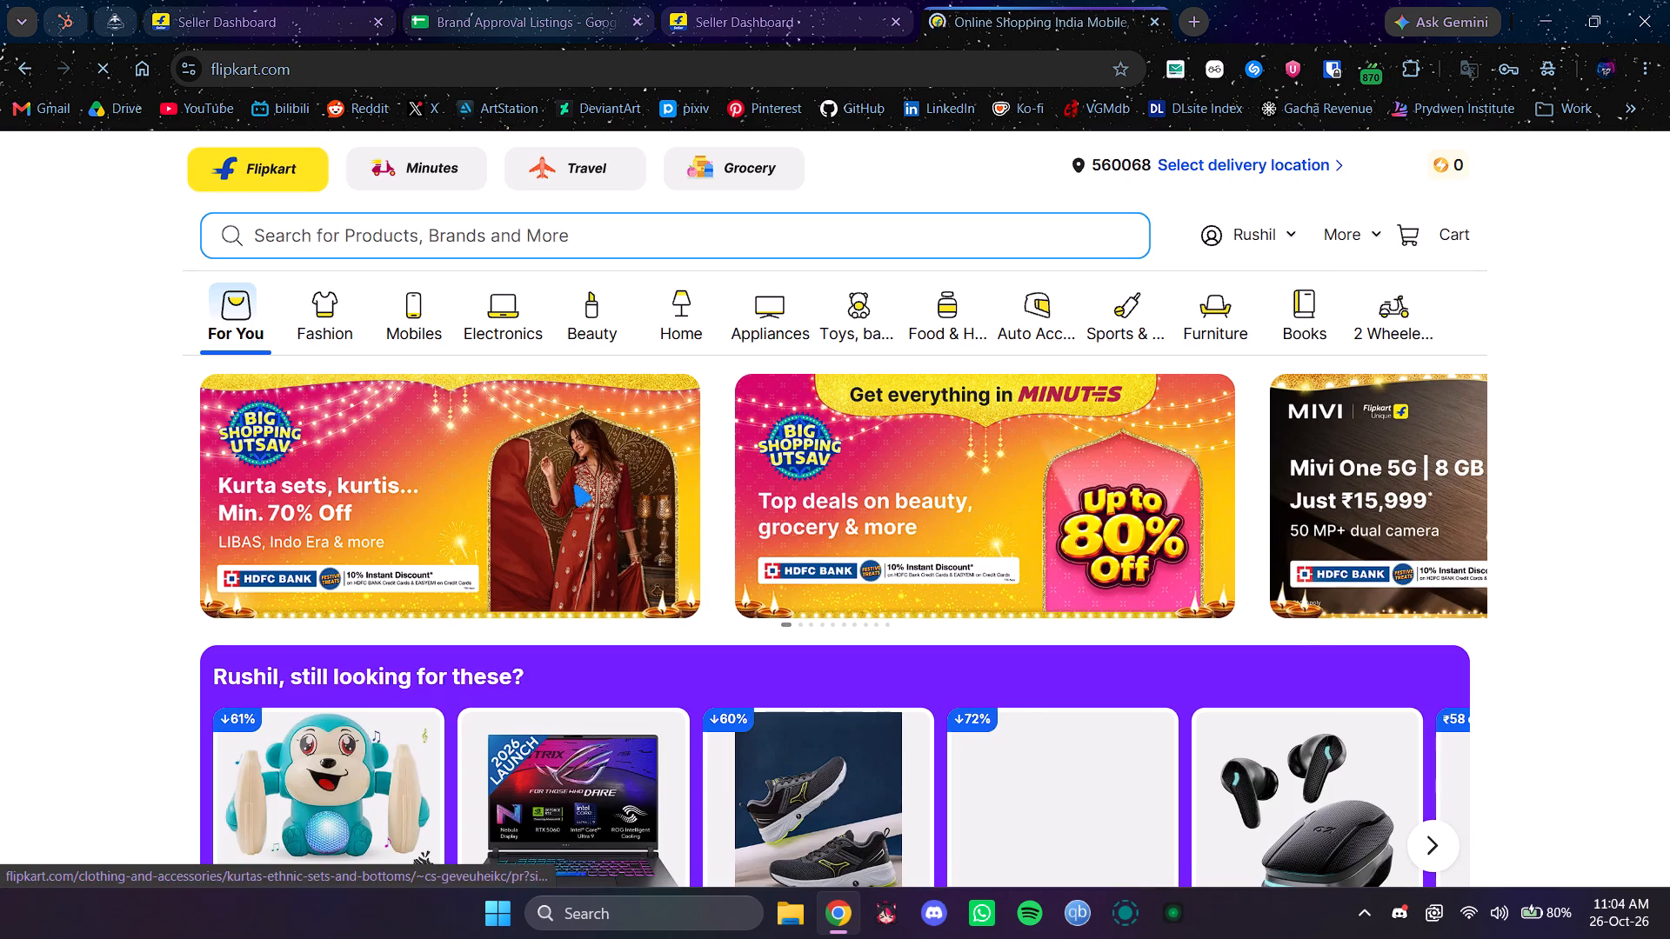
pyautogui.click(1066, 661)
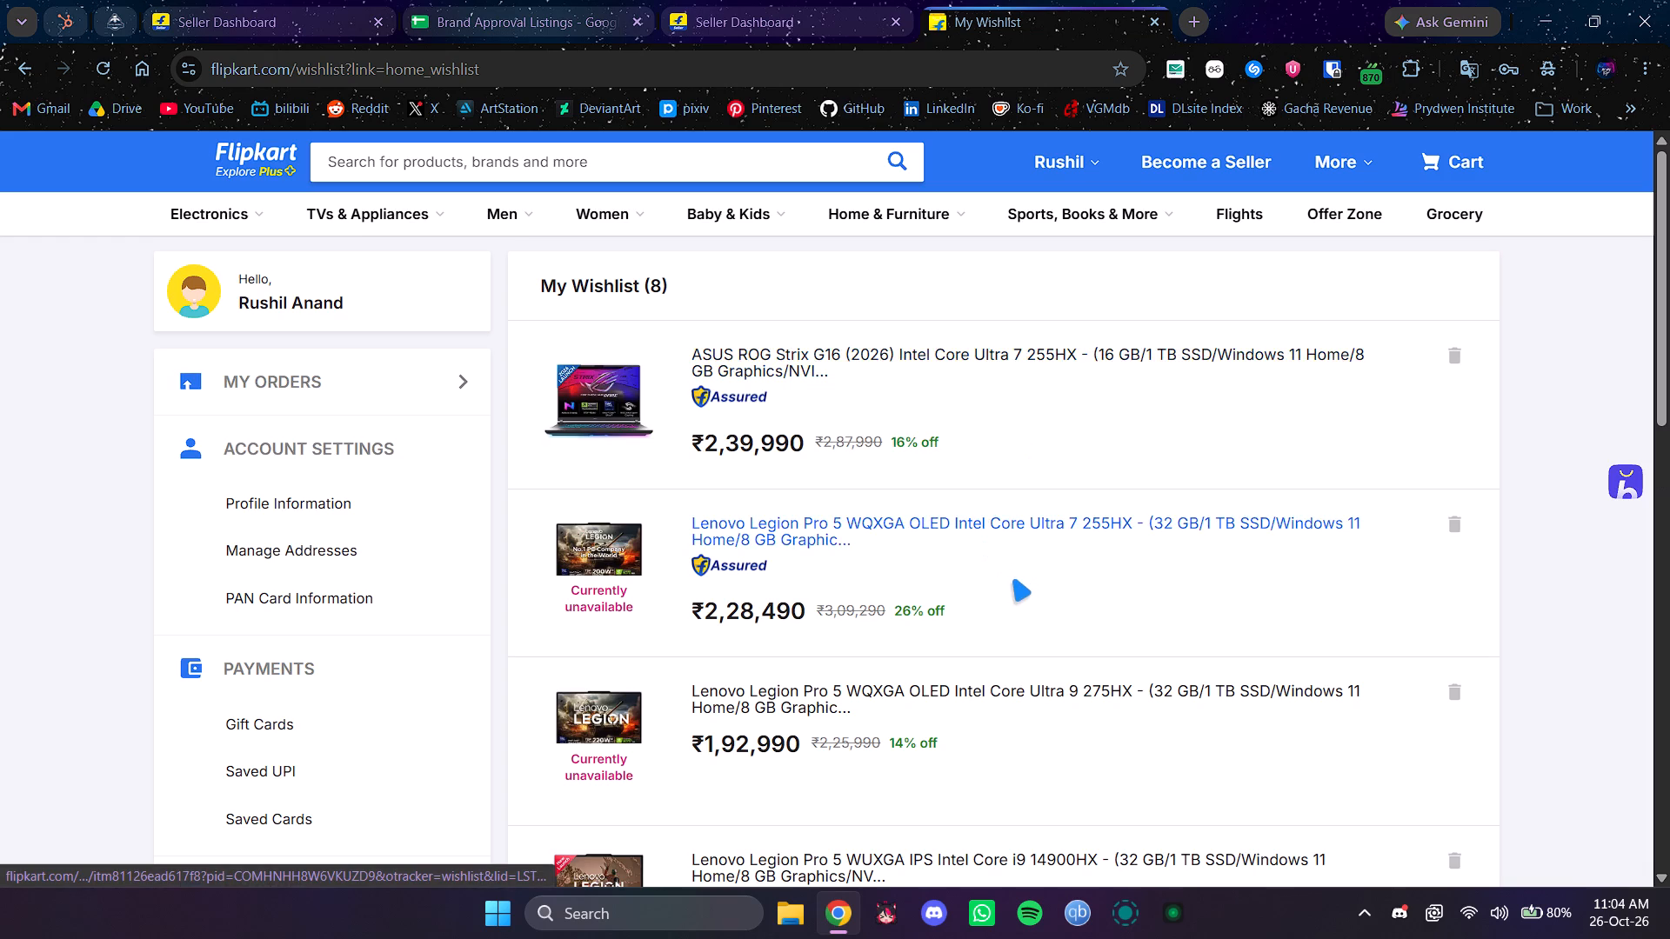
# View the wishlisted Lenovo Legion Pro 5 Ultra 7 255 HX and ASUS ROG Strix G16 Ultra 9 275HX product pages, closing each.
pyautogui.scroll(-8, 1013, 581)
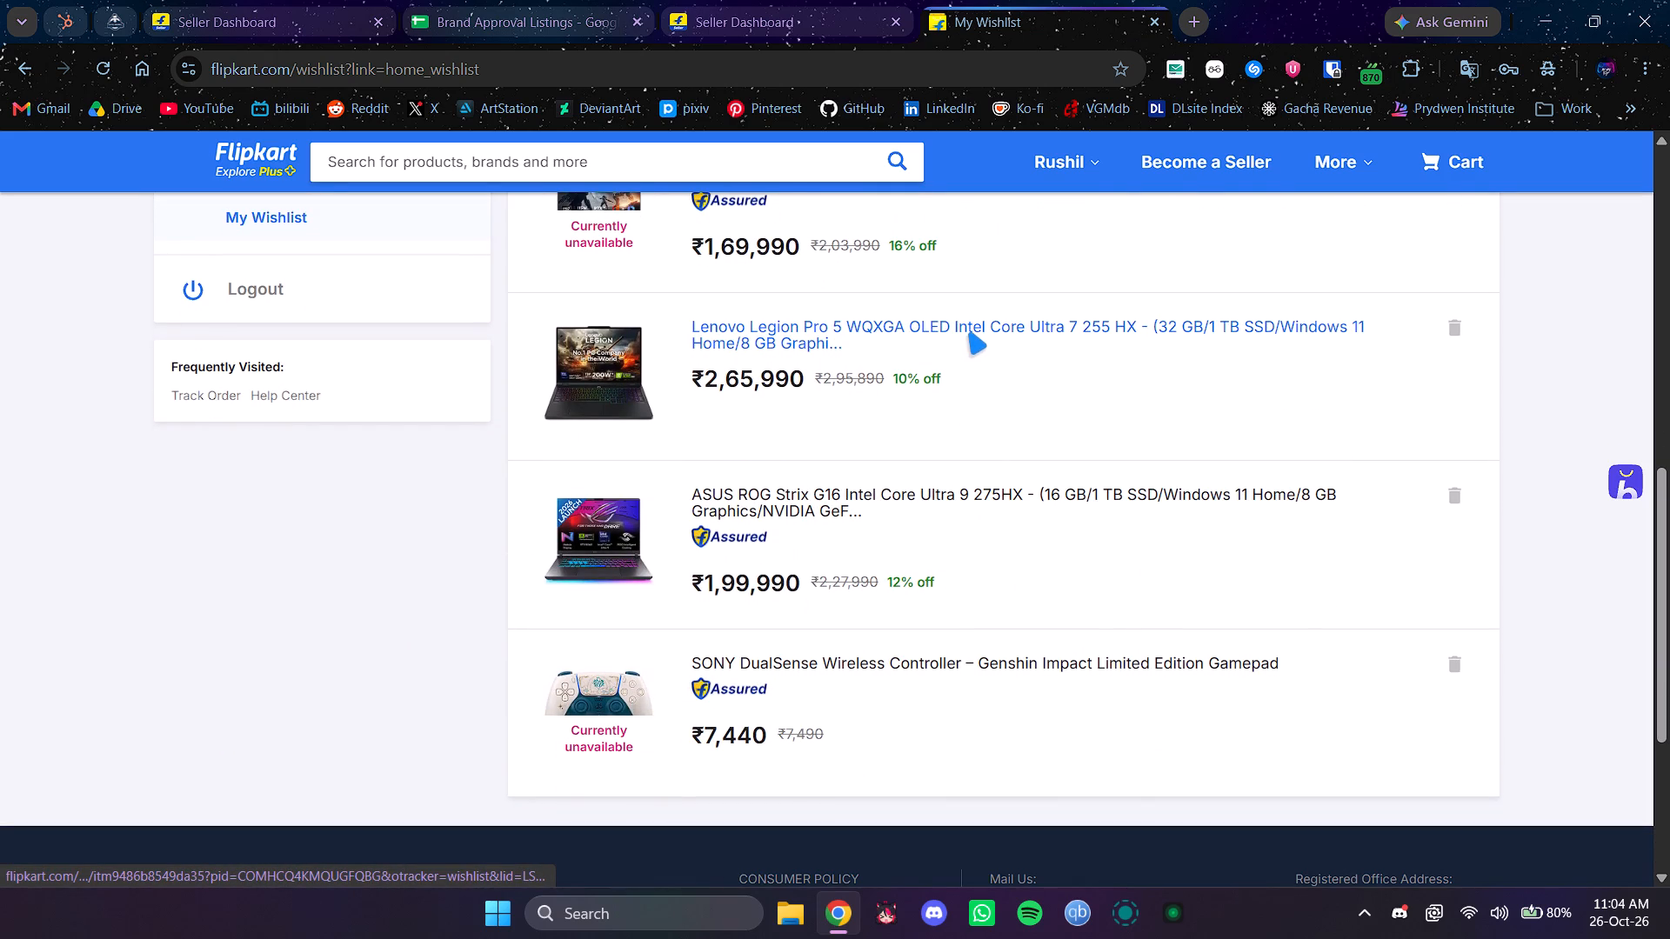
pyautogui.click(969, 334)
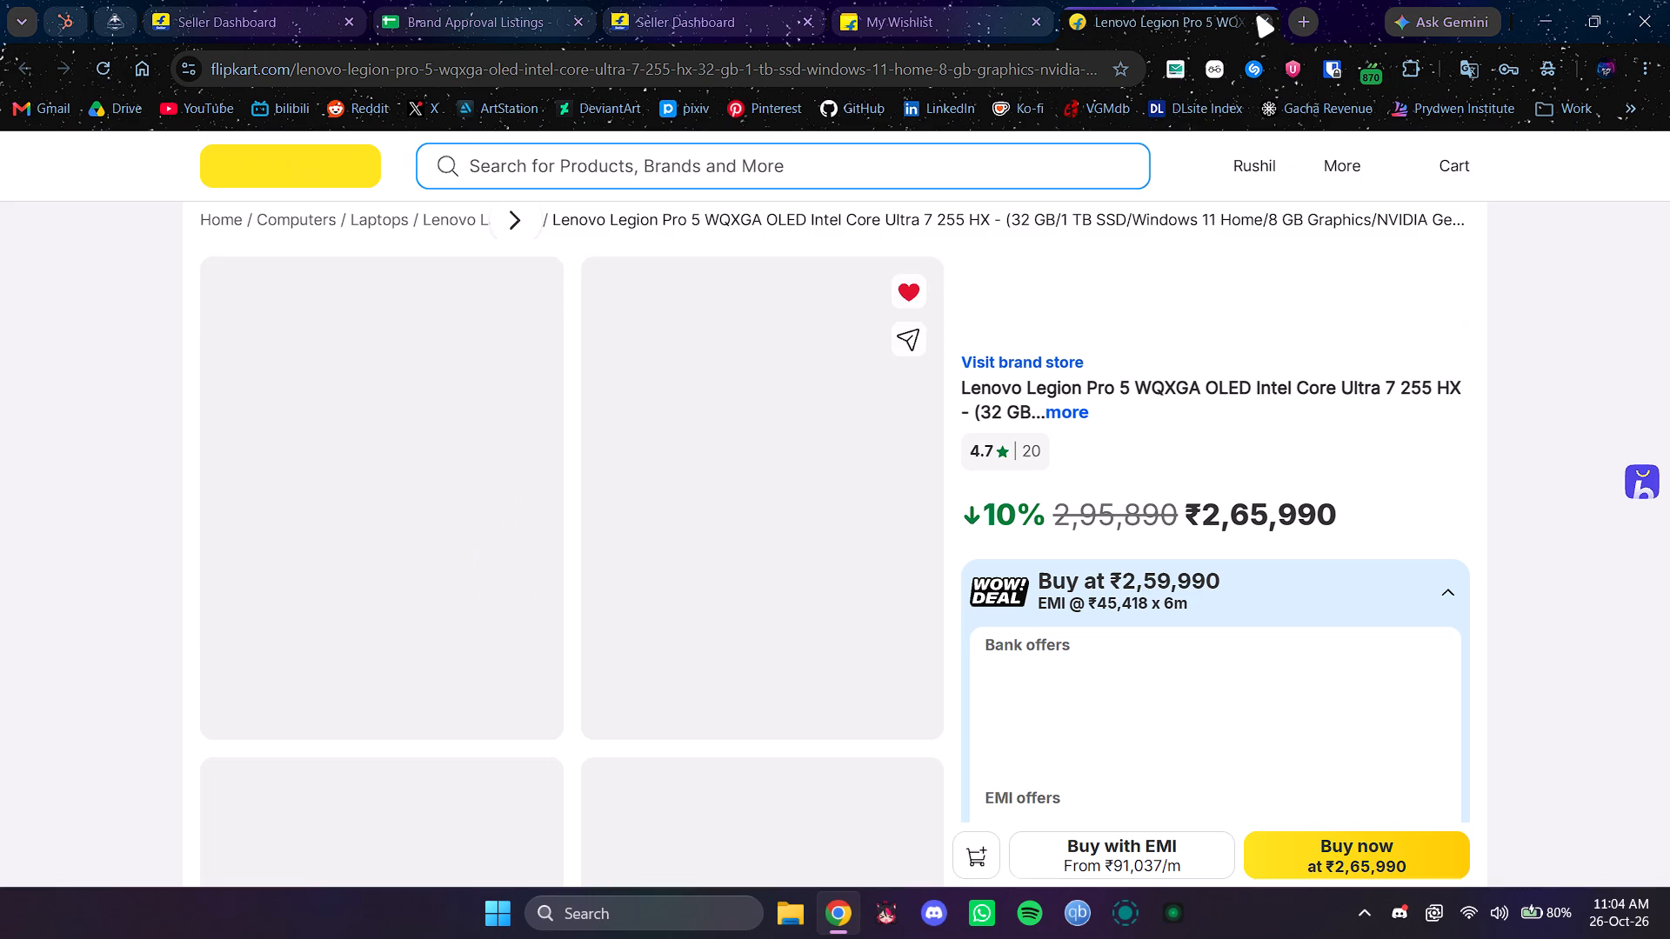
pyautogui.click(1266, 20)
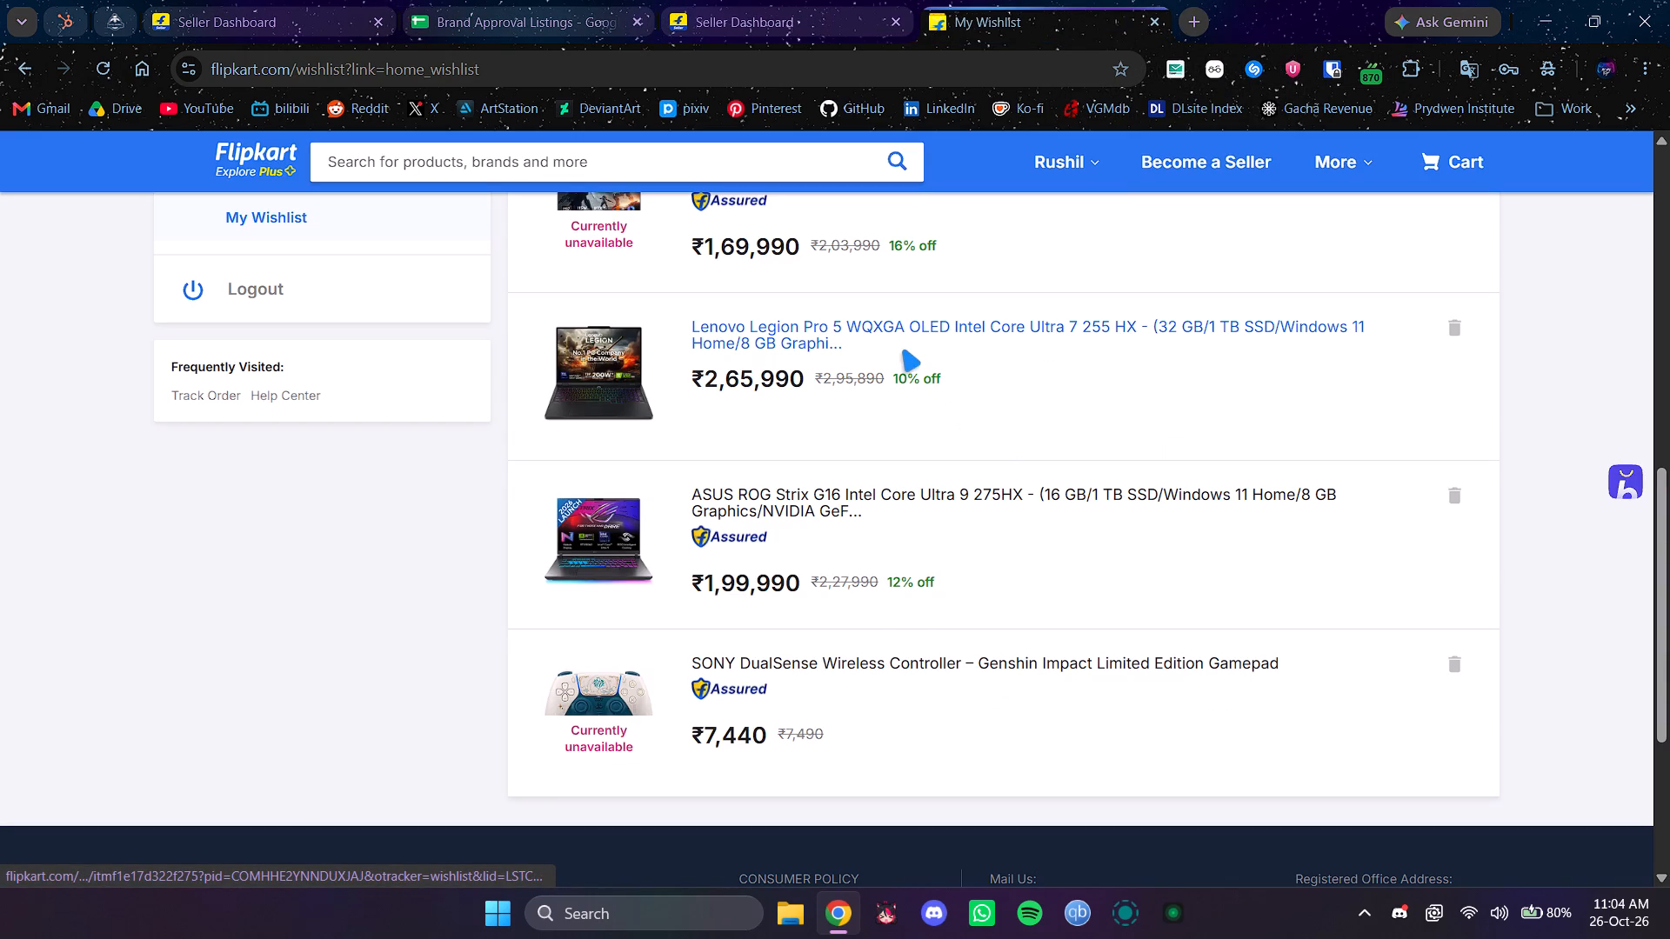
pyautogui.click(888, 517)
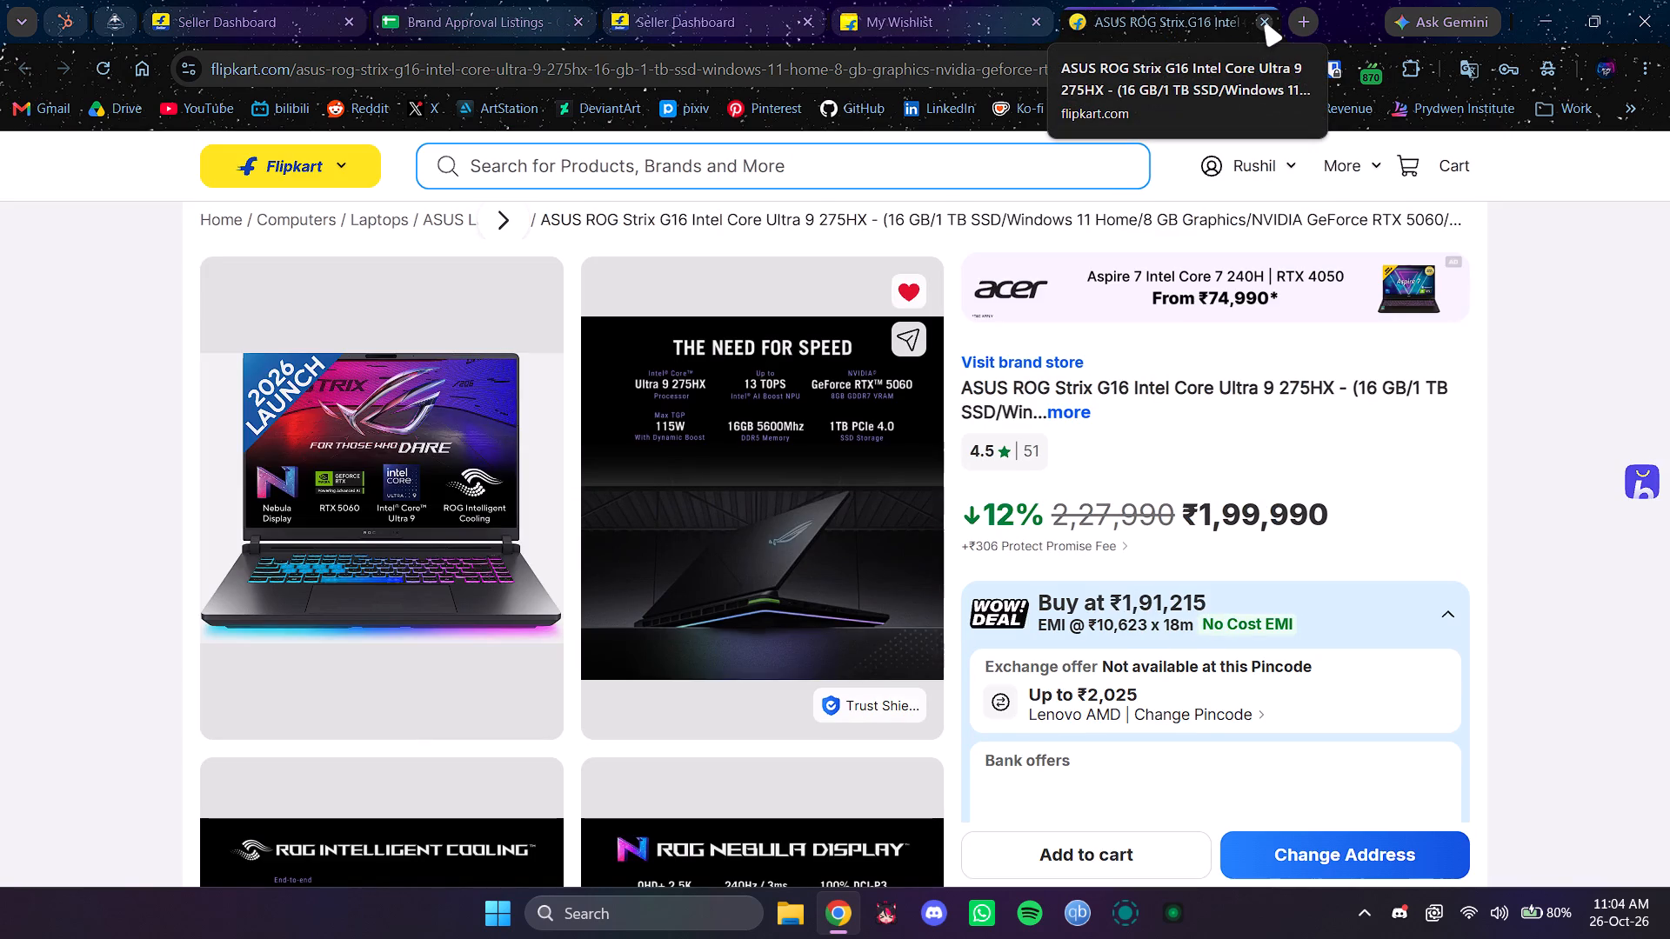
pyautogui.click(1265, 26)
# Examine the wishlisted ASUS ROG Strix G16 (2025) Ryzen 9 8940HX product page and its variants, and close it.
pyautogui.scroll(5, 1057, 475)
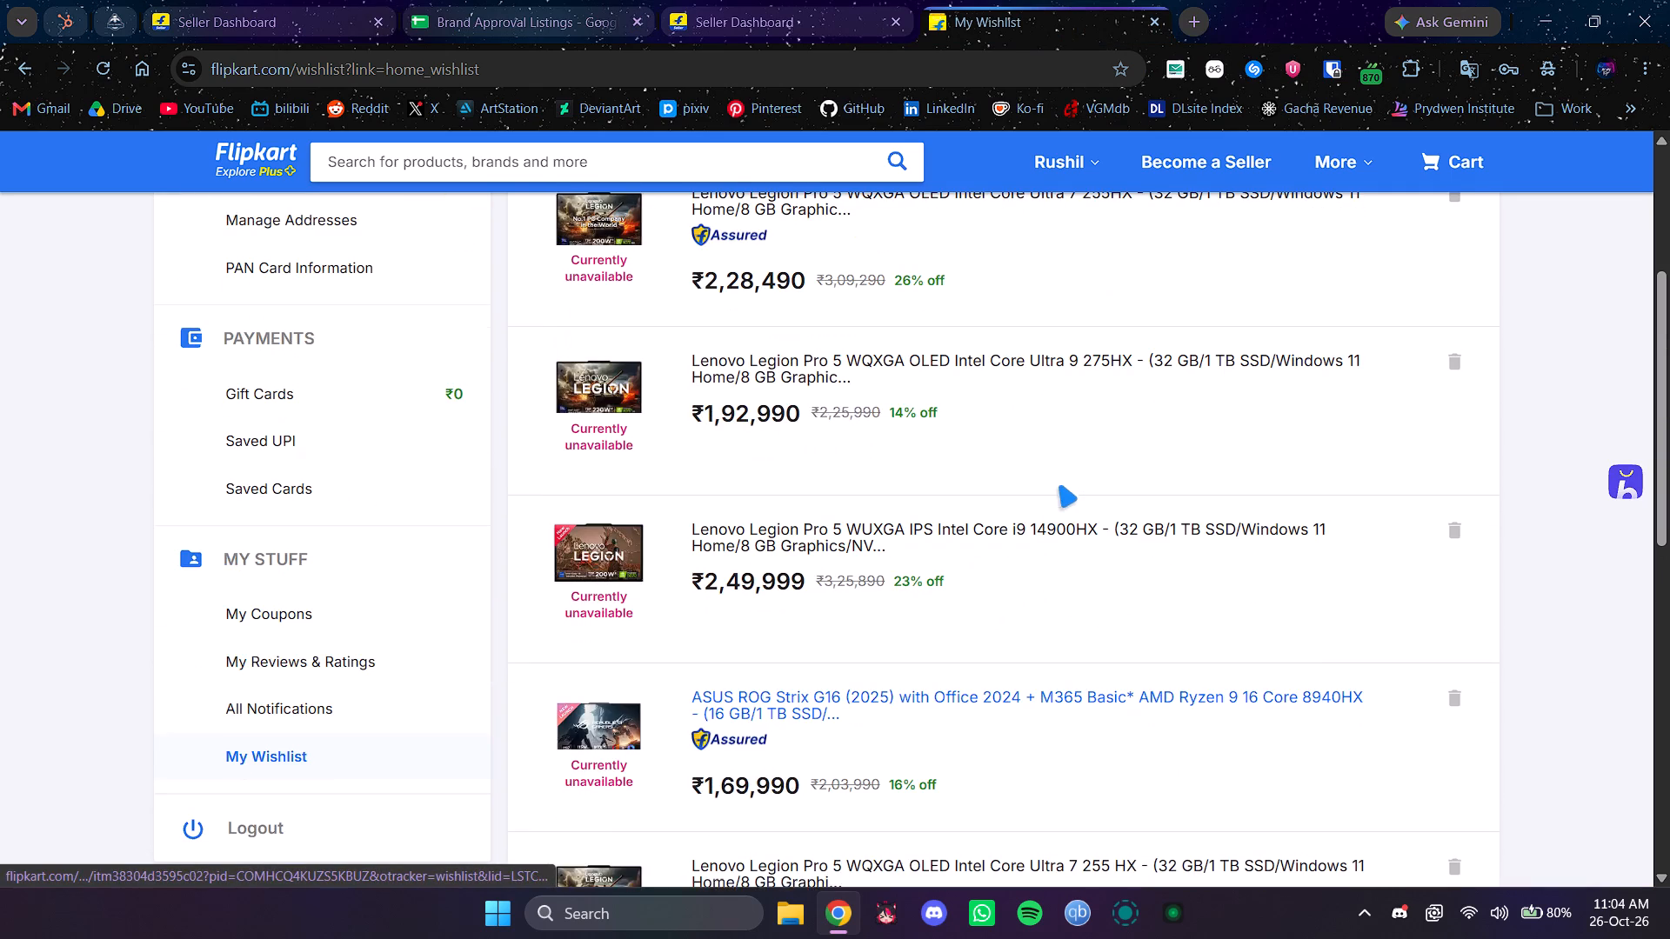
pyautogui.click(1025, 733)
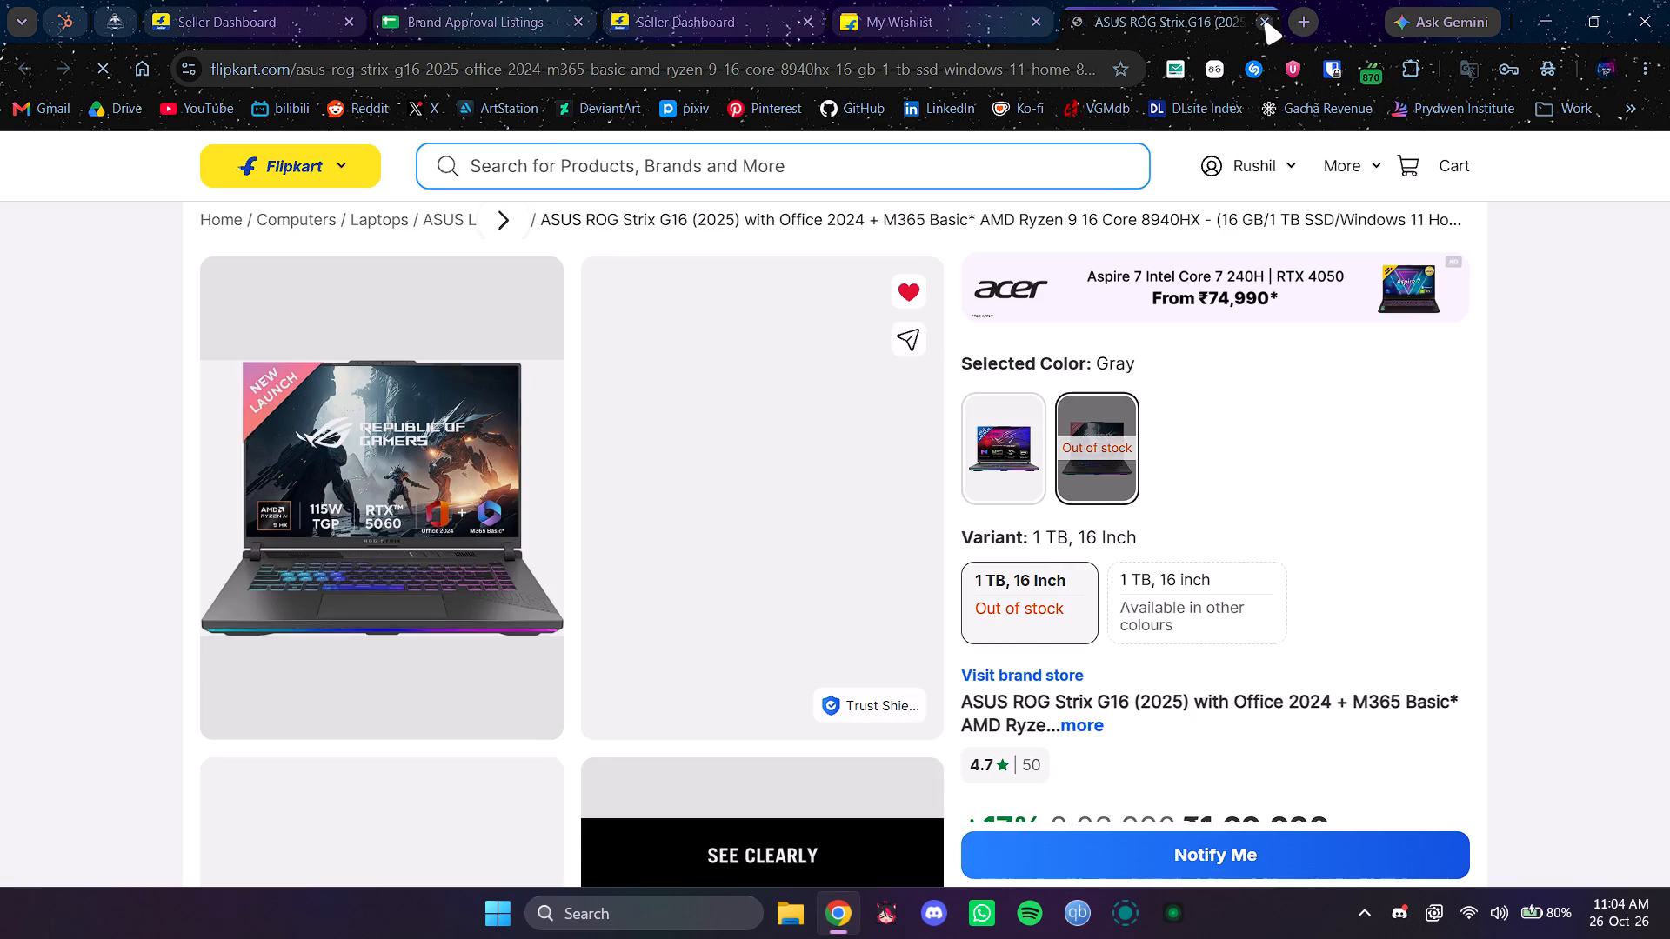
pyautogui.click(1265, 24)
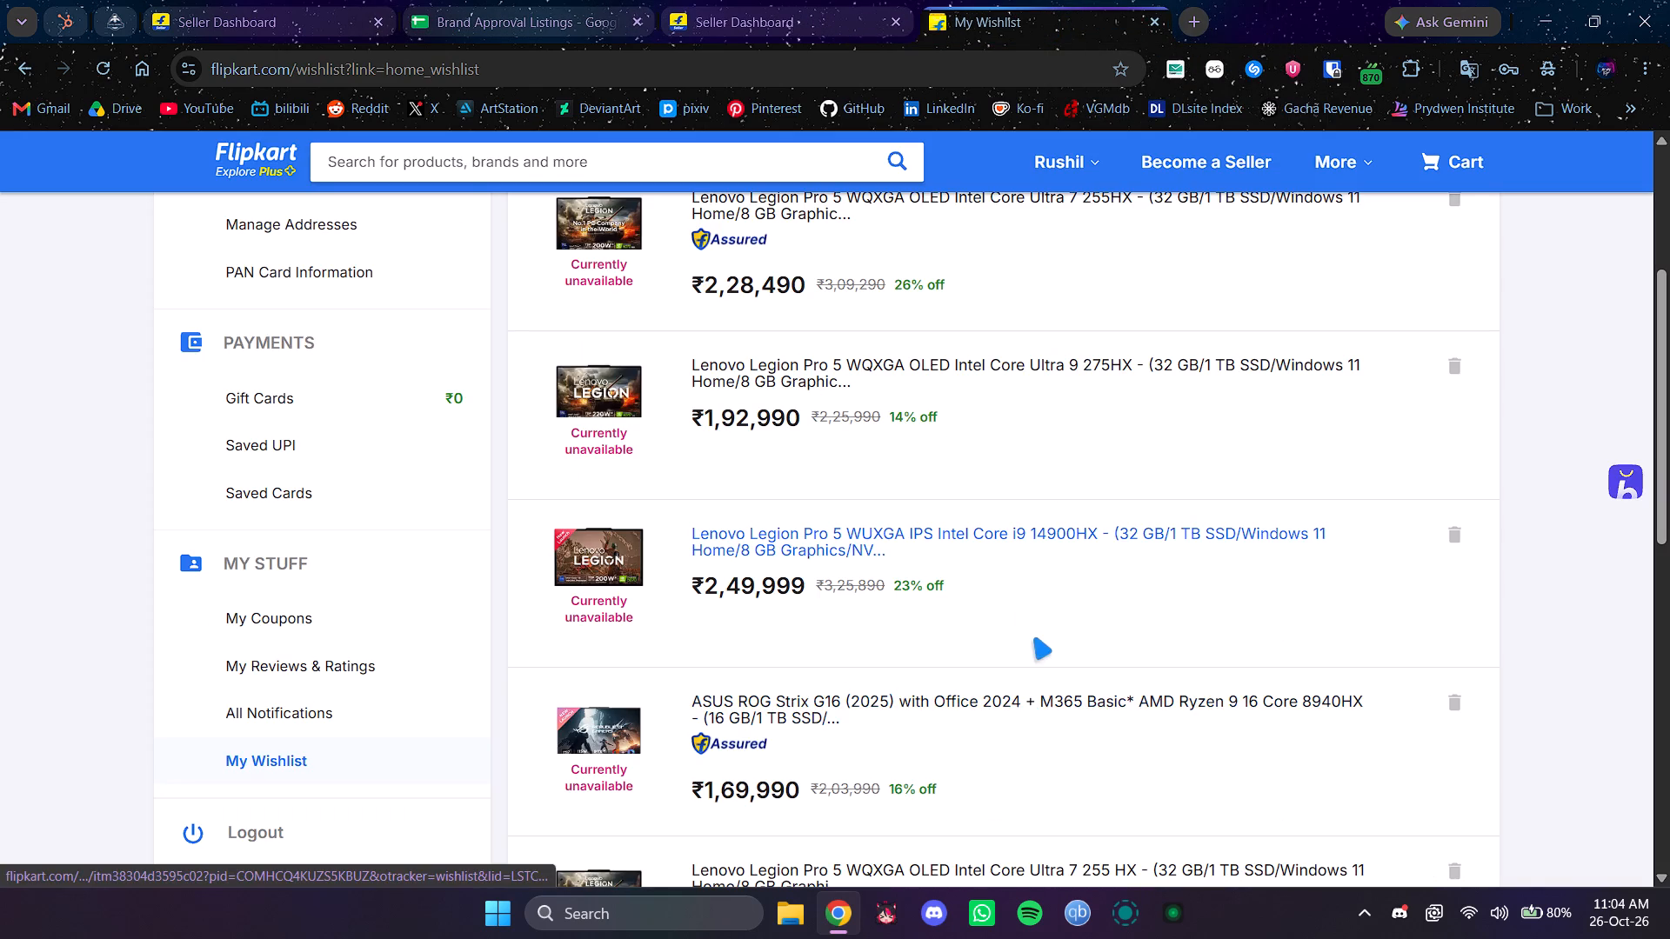
pyautogui.click(1038, 685)
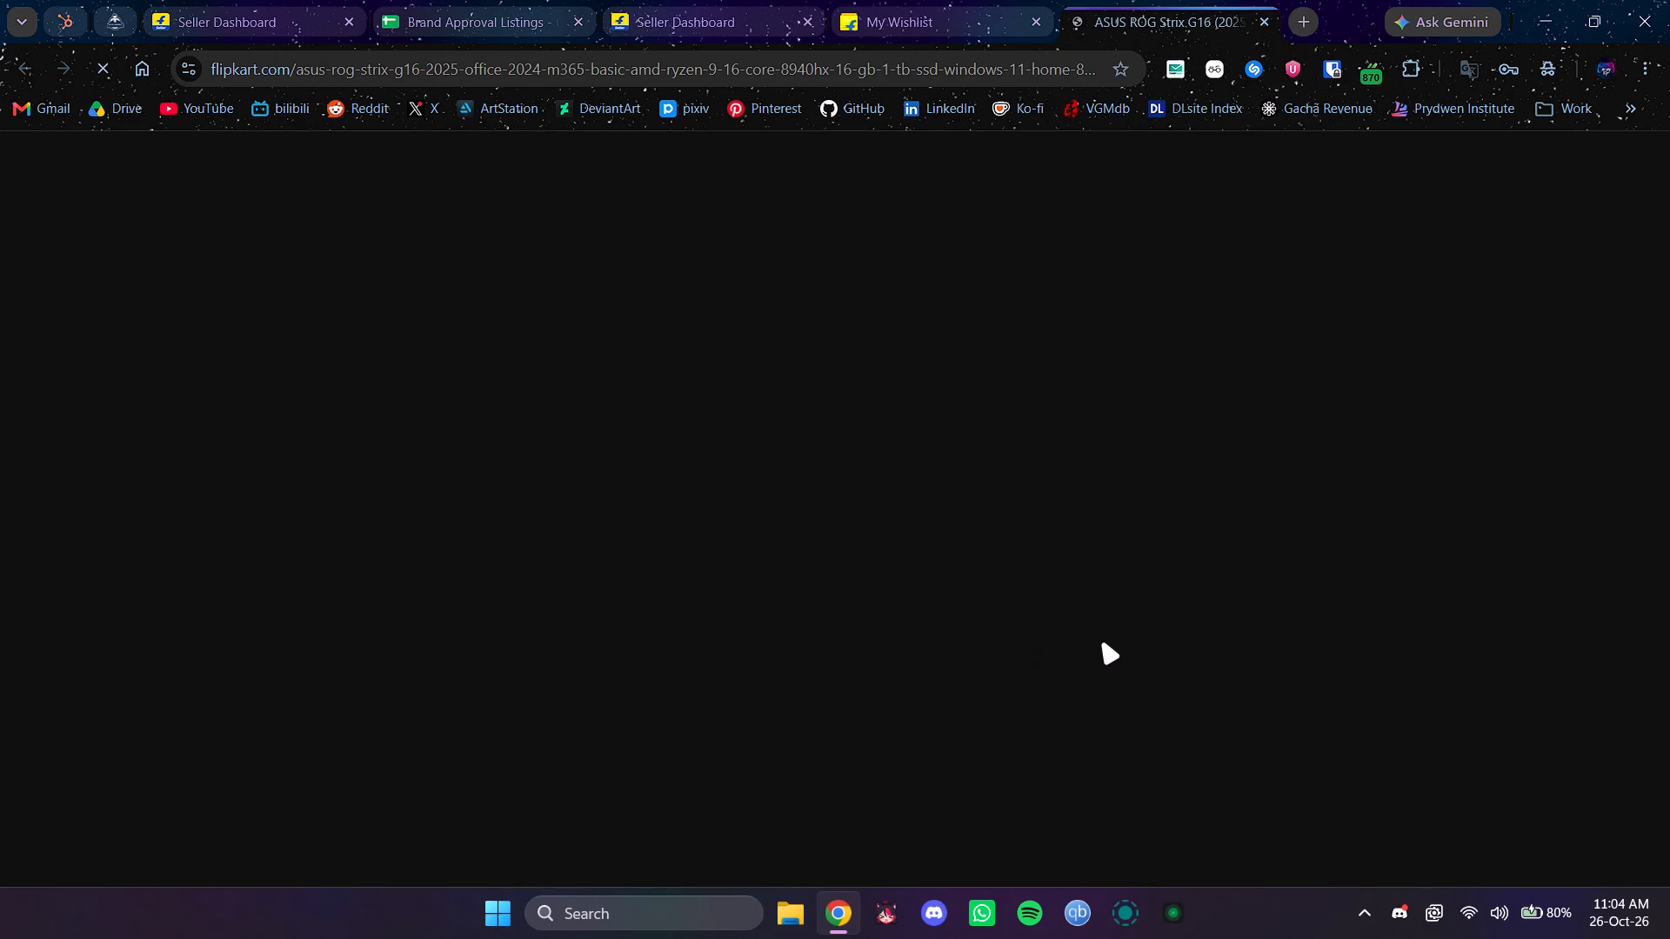
pyautogui.click(1181, 621)
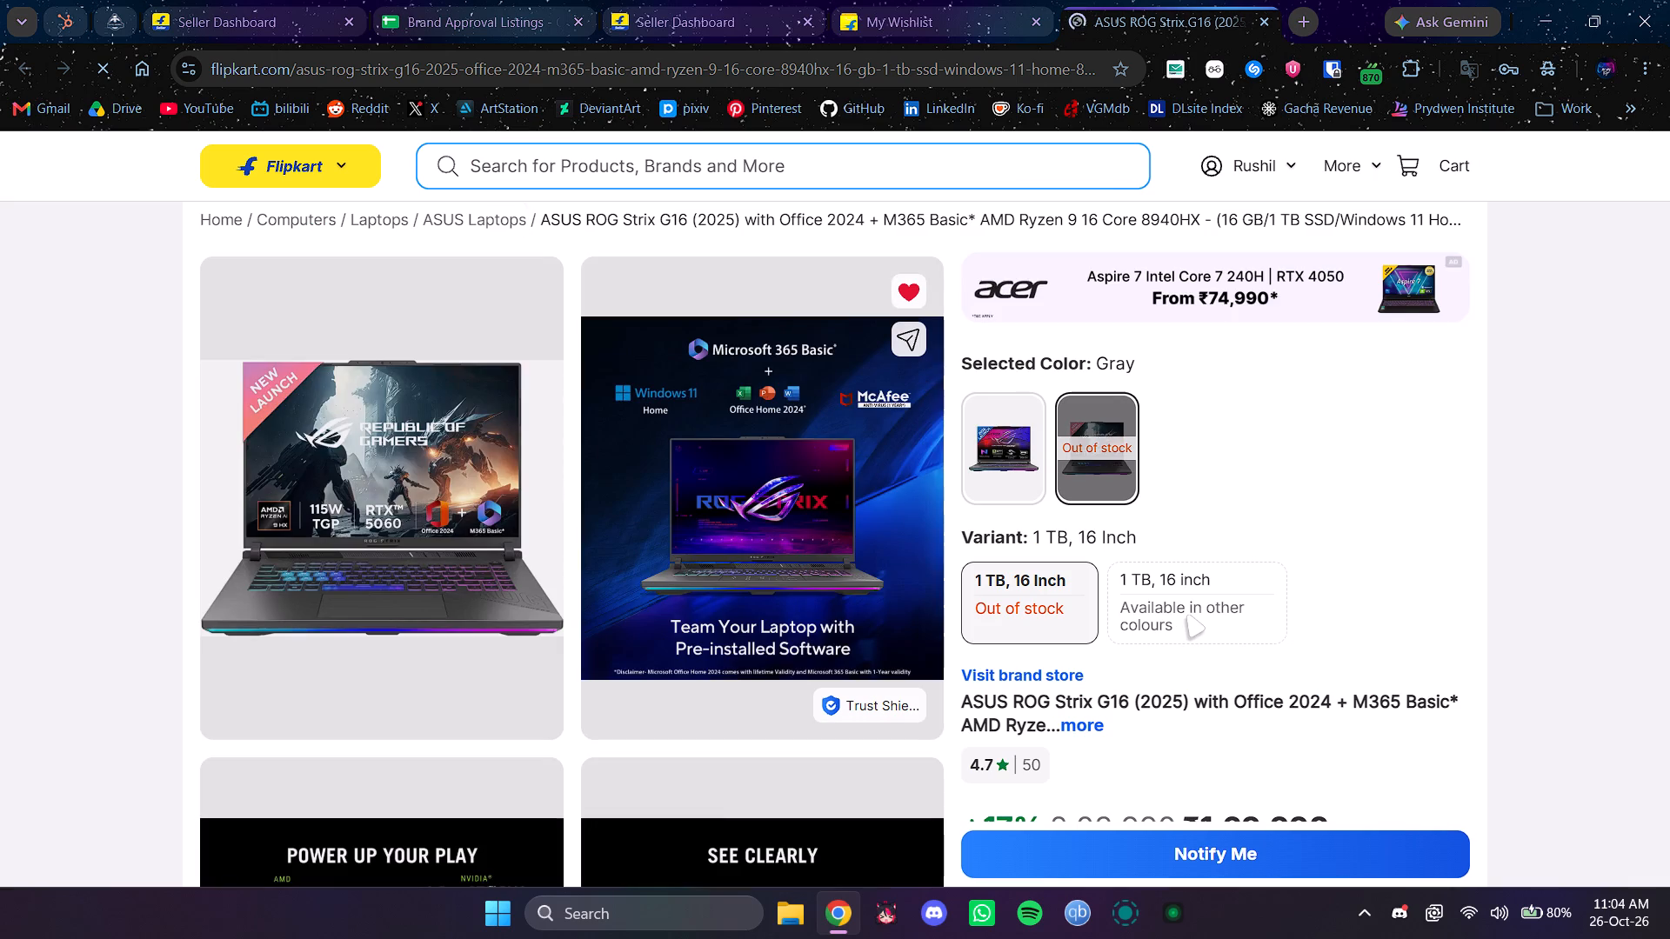
pyautogui.click(1207, 589)
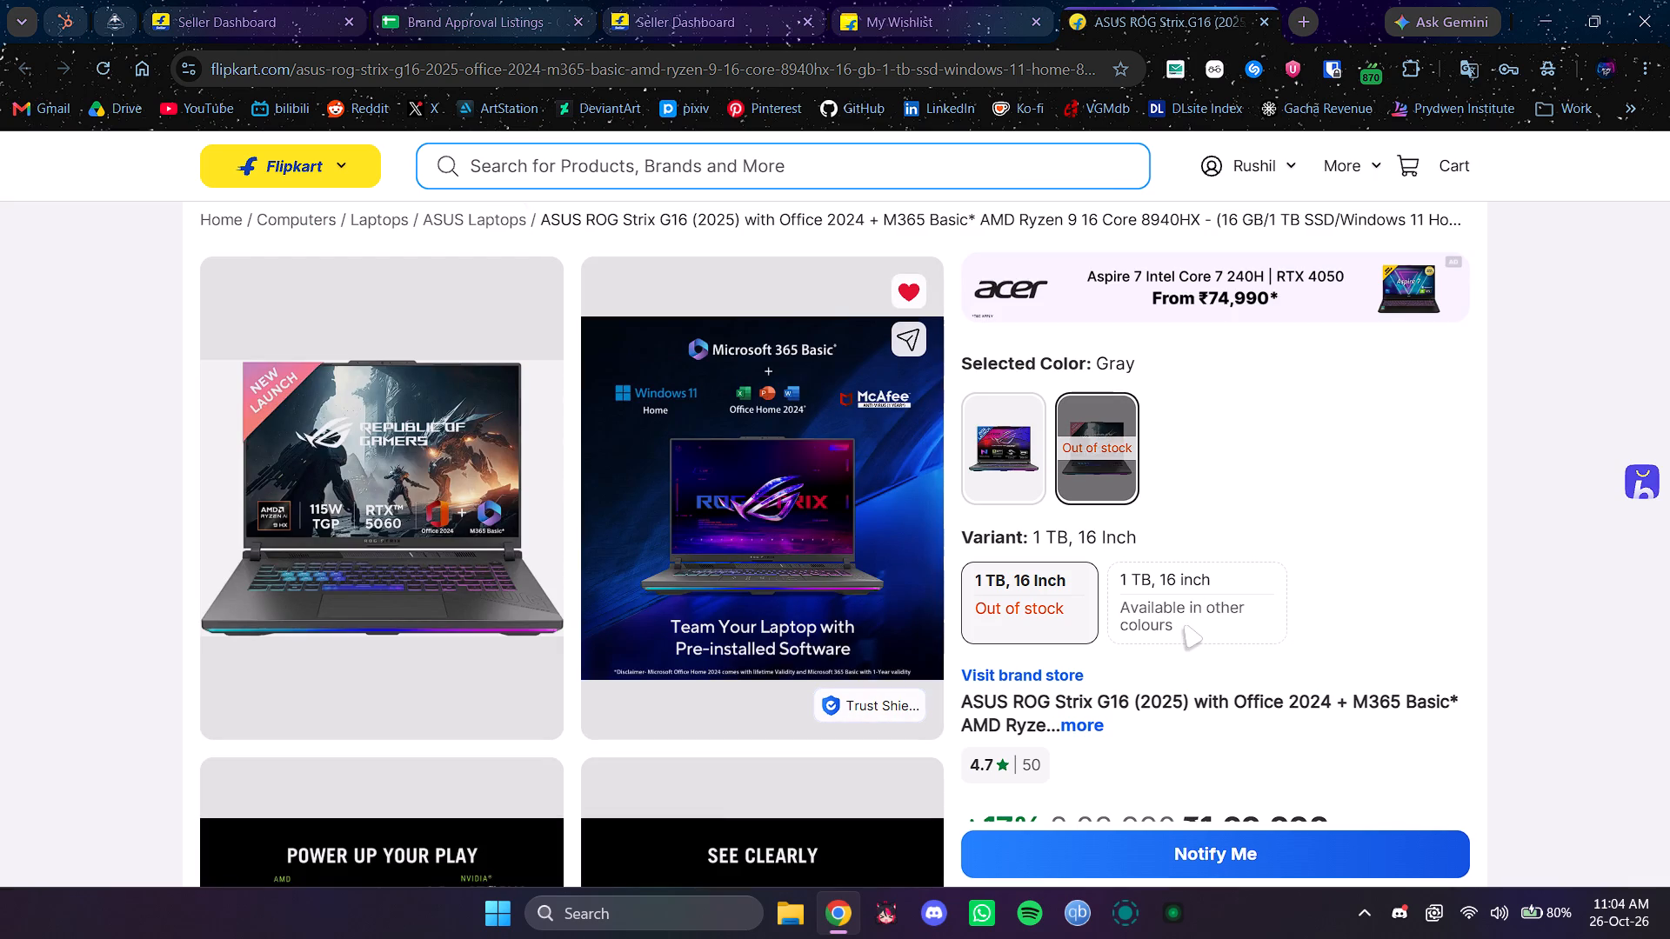
pyautogui.click(1185, 627)
pyautogui.scroll(-1, 1185, 627)
pyautogui.click(1193, 513)
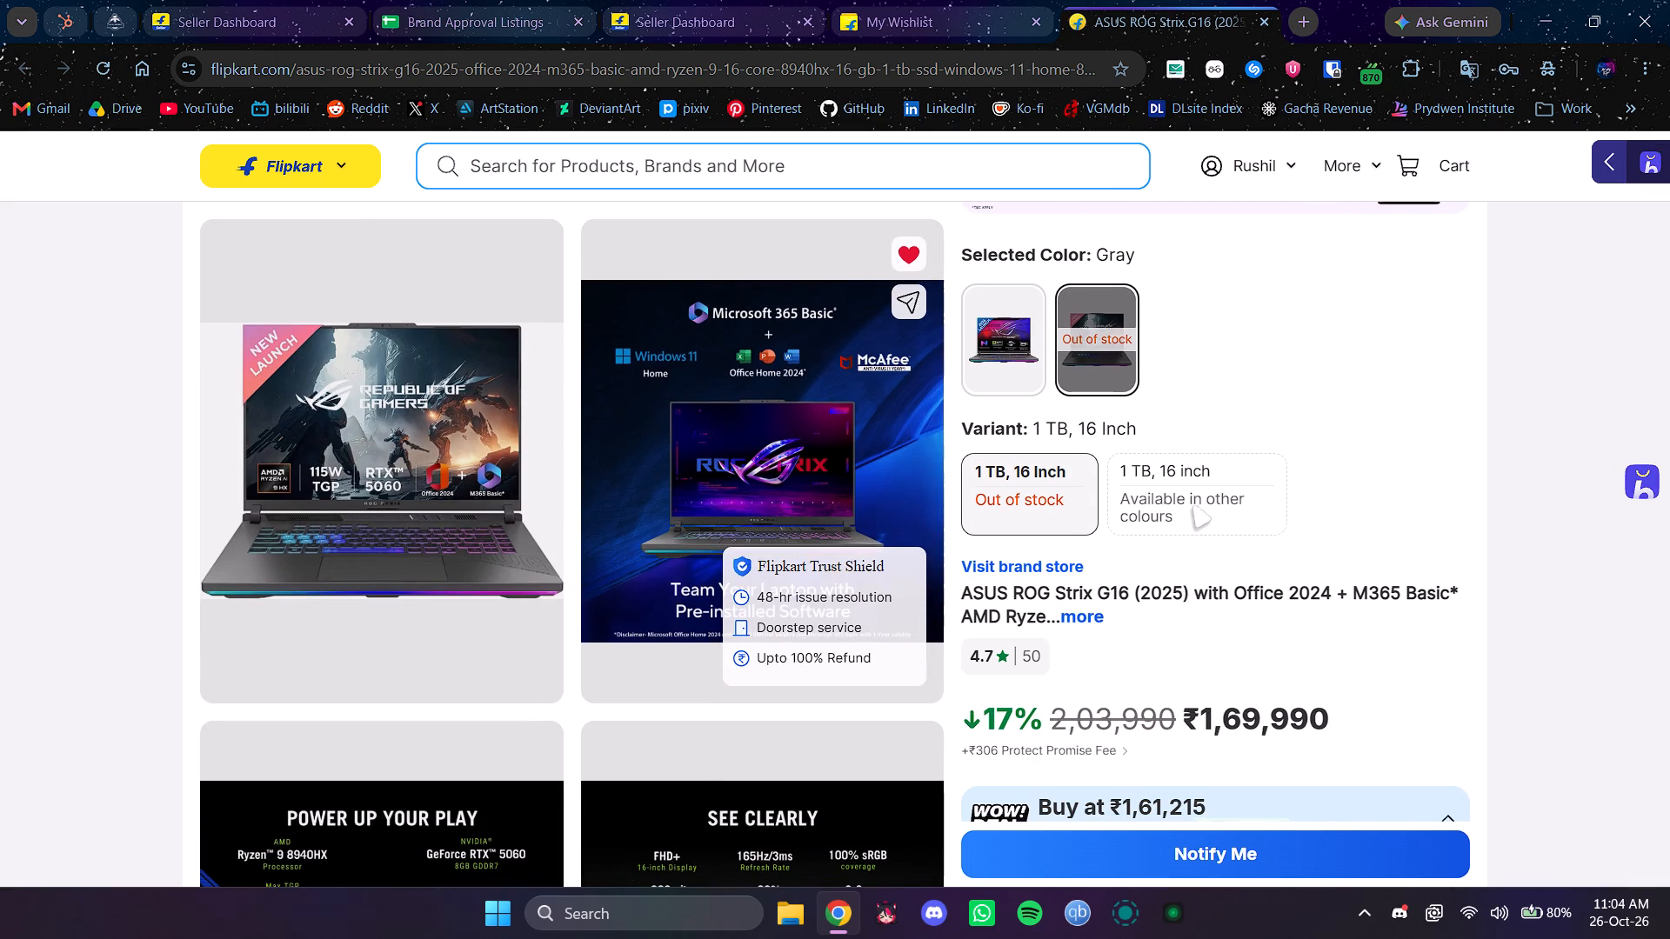
pyautogui.click(1255, 17)
pyautogui.click(1268, 18)
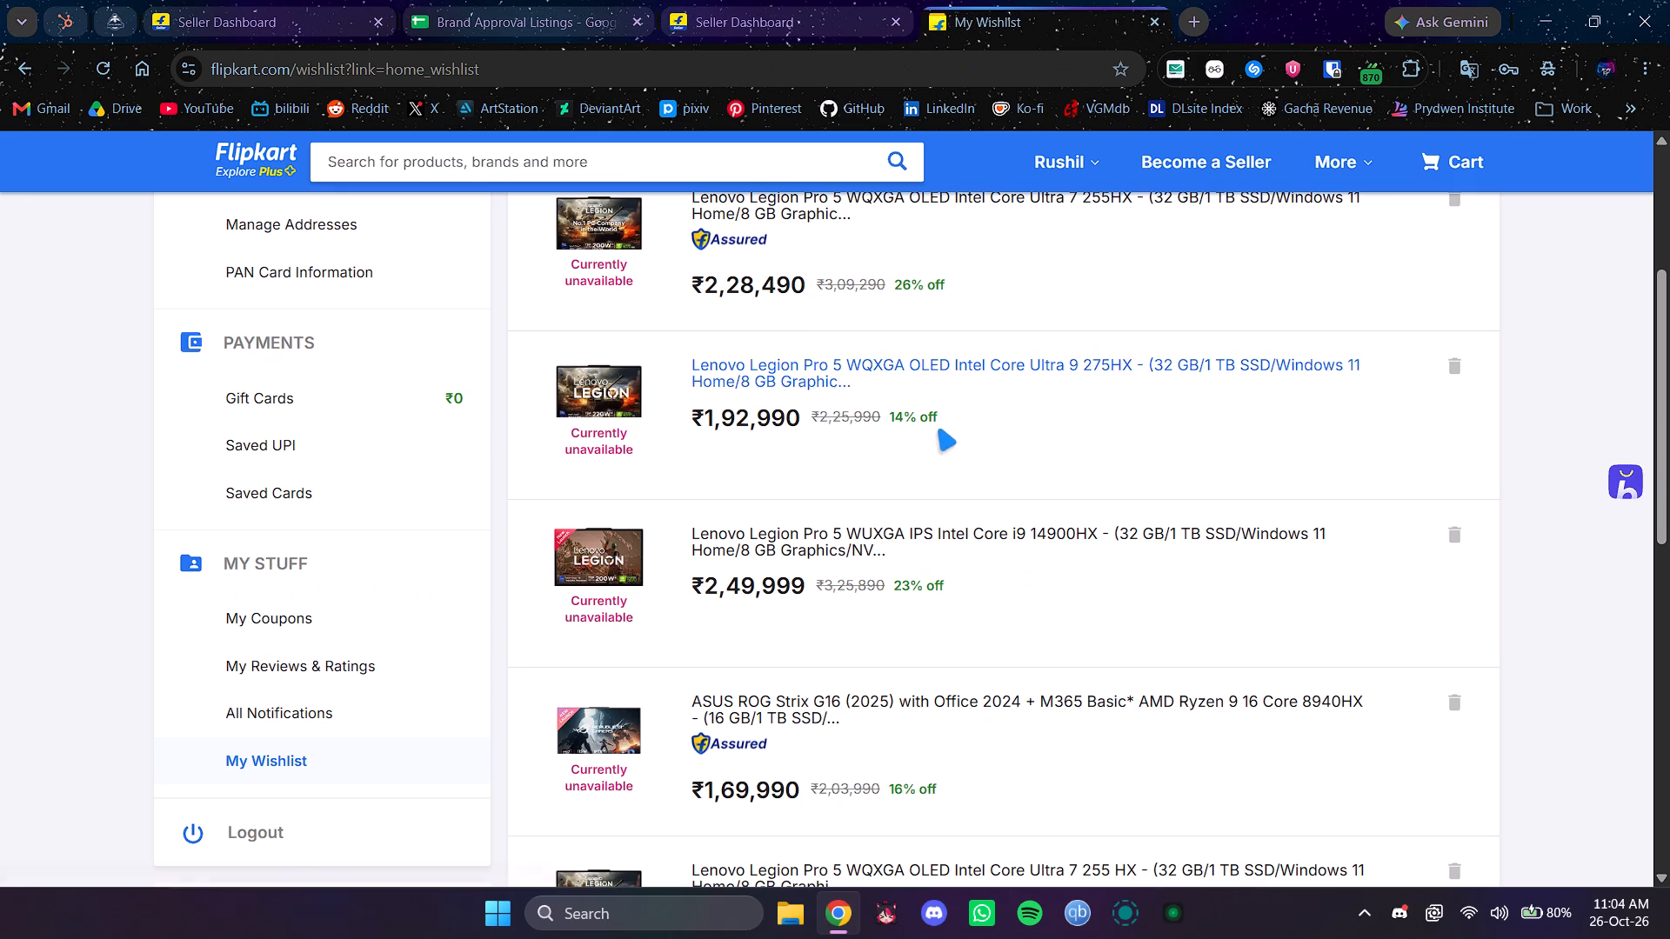
# View the wishlisted Lenovo Legion Pro 5 Ultra 9 275HX and Ultra 7 255HX product pages, closing each.
pyautogui.click(1020, 384)
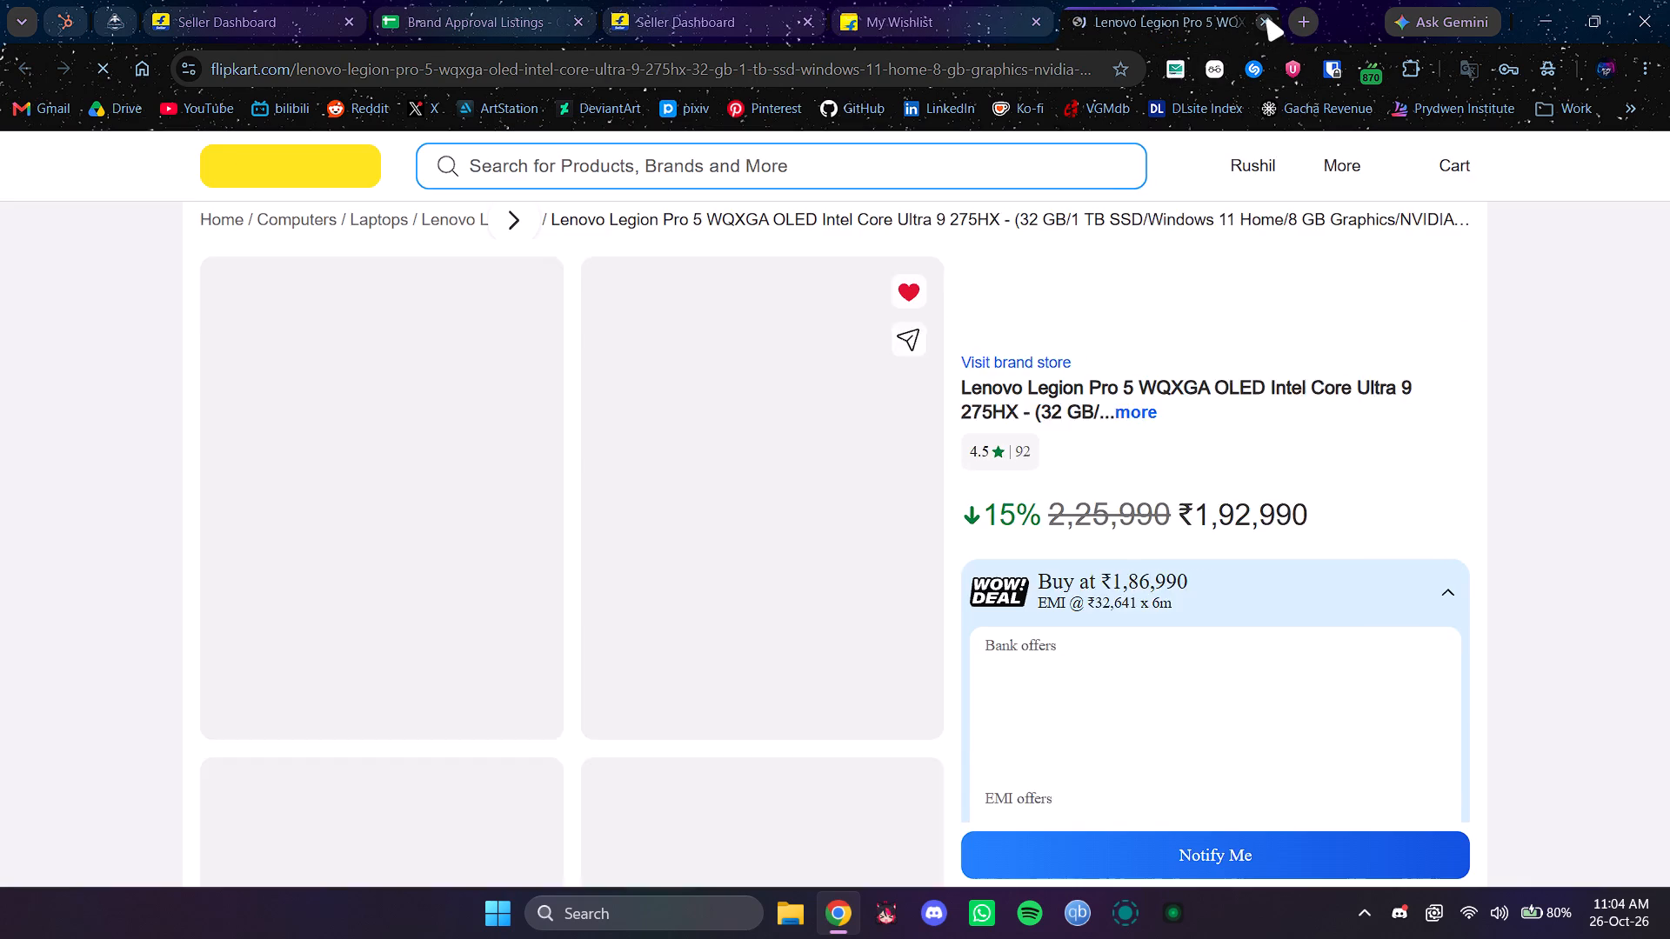
pyautogui.click(1266, 21)
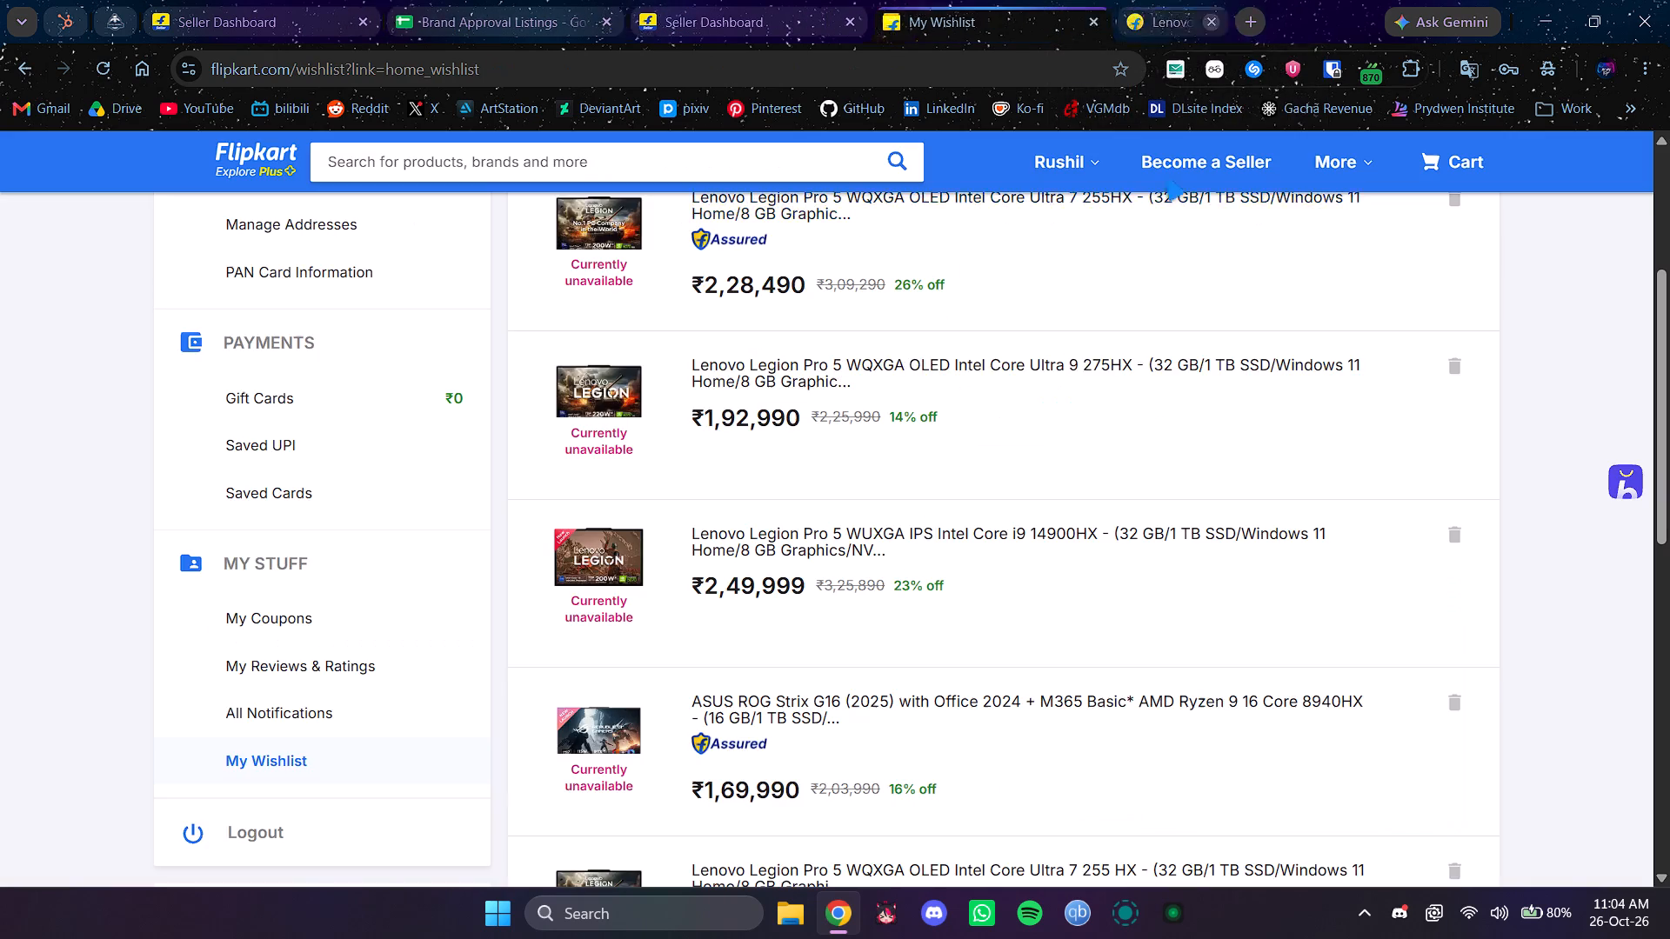
pyautogui.scroll(1, 1062, 486)
pyautogui.click(1059, 506)
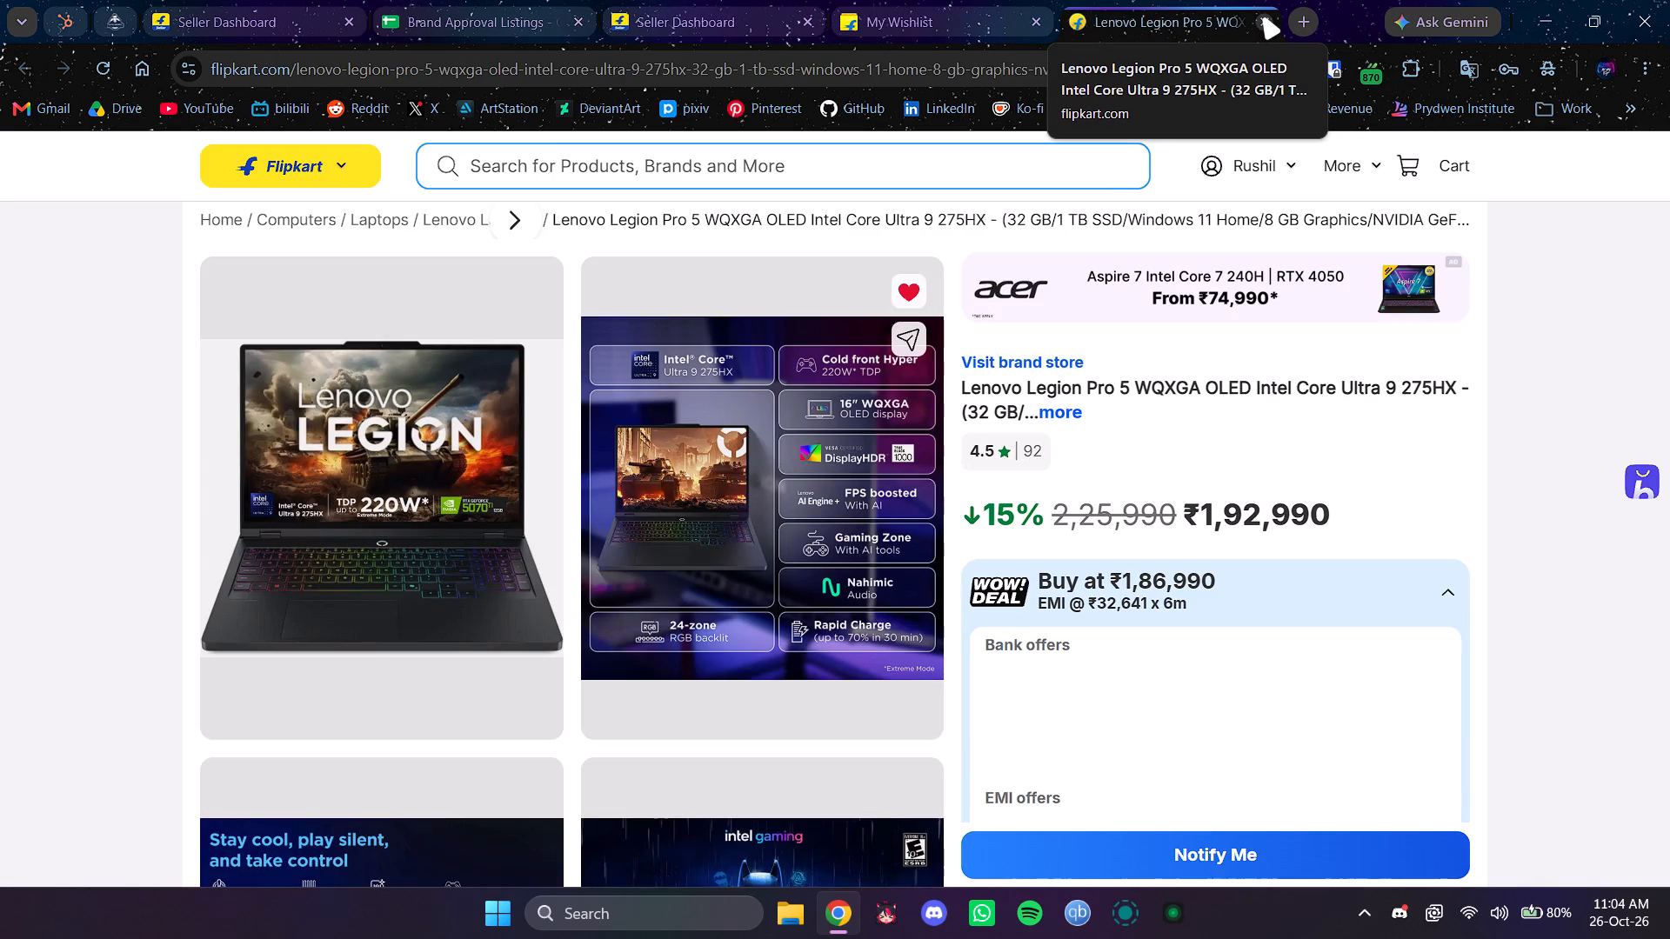
pyautogui.click(1263, 19)
pyautogui.scroll(1, 1098, 422)
pyautogui.click(1110, 399)
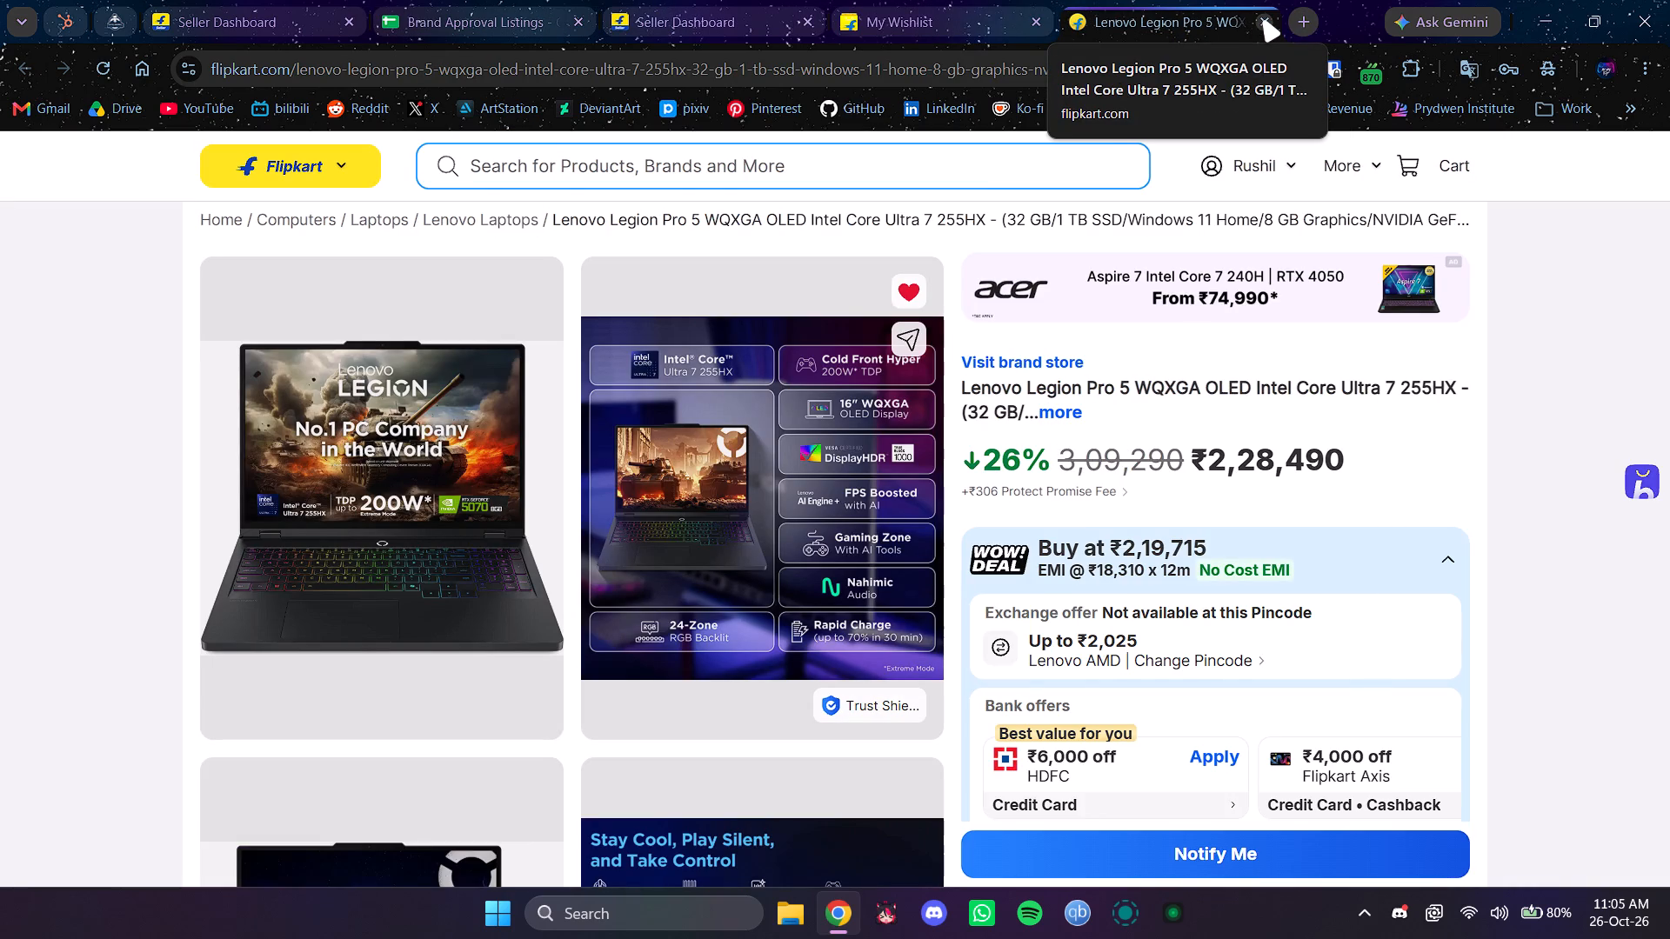
pyautogui.click(1263, 22)
# View the ASUS ROG Strix G16 (2026) and Lenovo Legion Pro 5 Ultra 9 275HX pages, and close the wishlist to return to Seller Hub.
pyautogui.scroll(2, 908, 502)
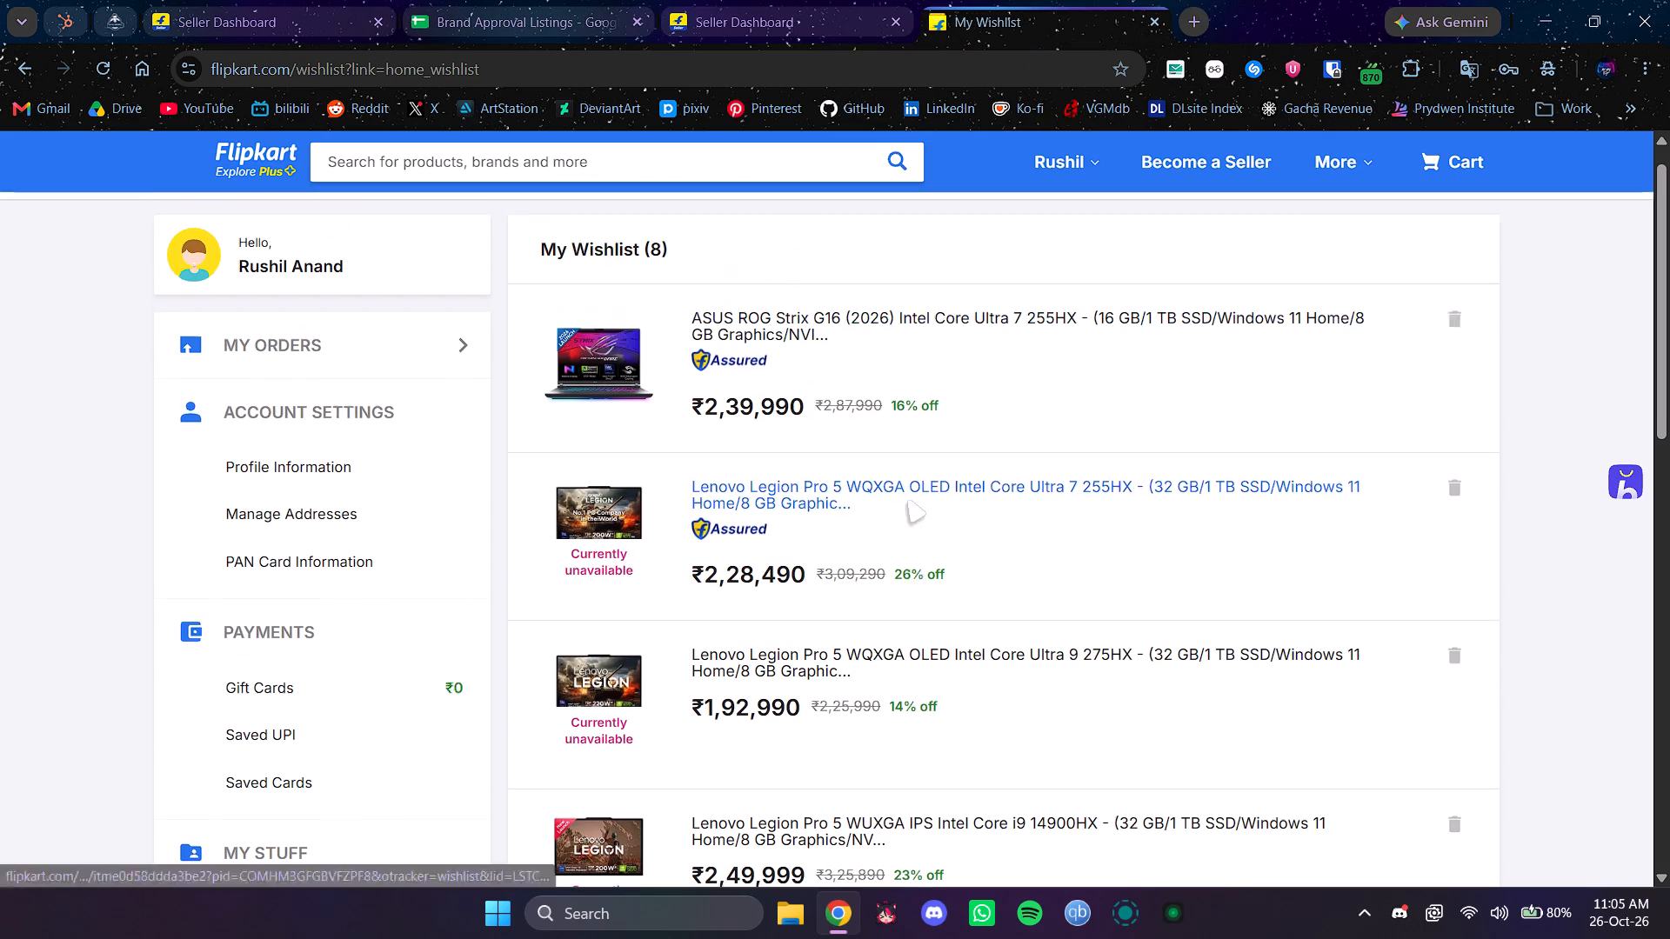
pyautogui.click(1036, 356)
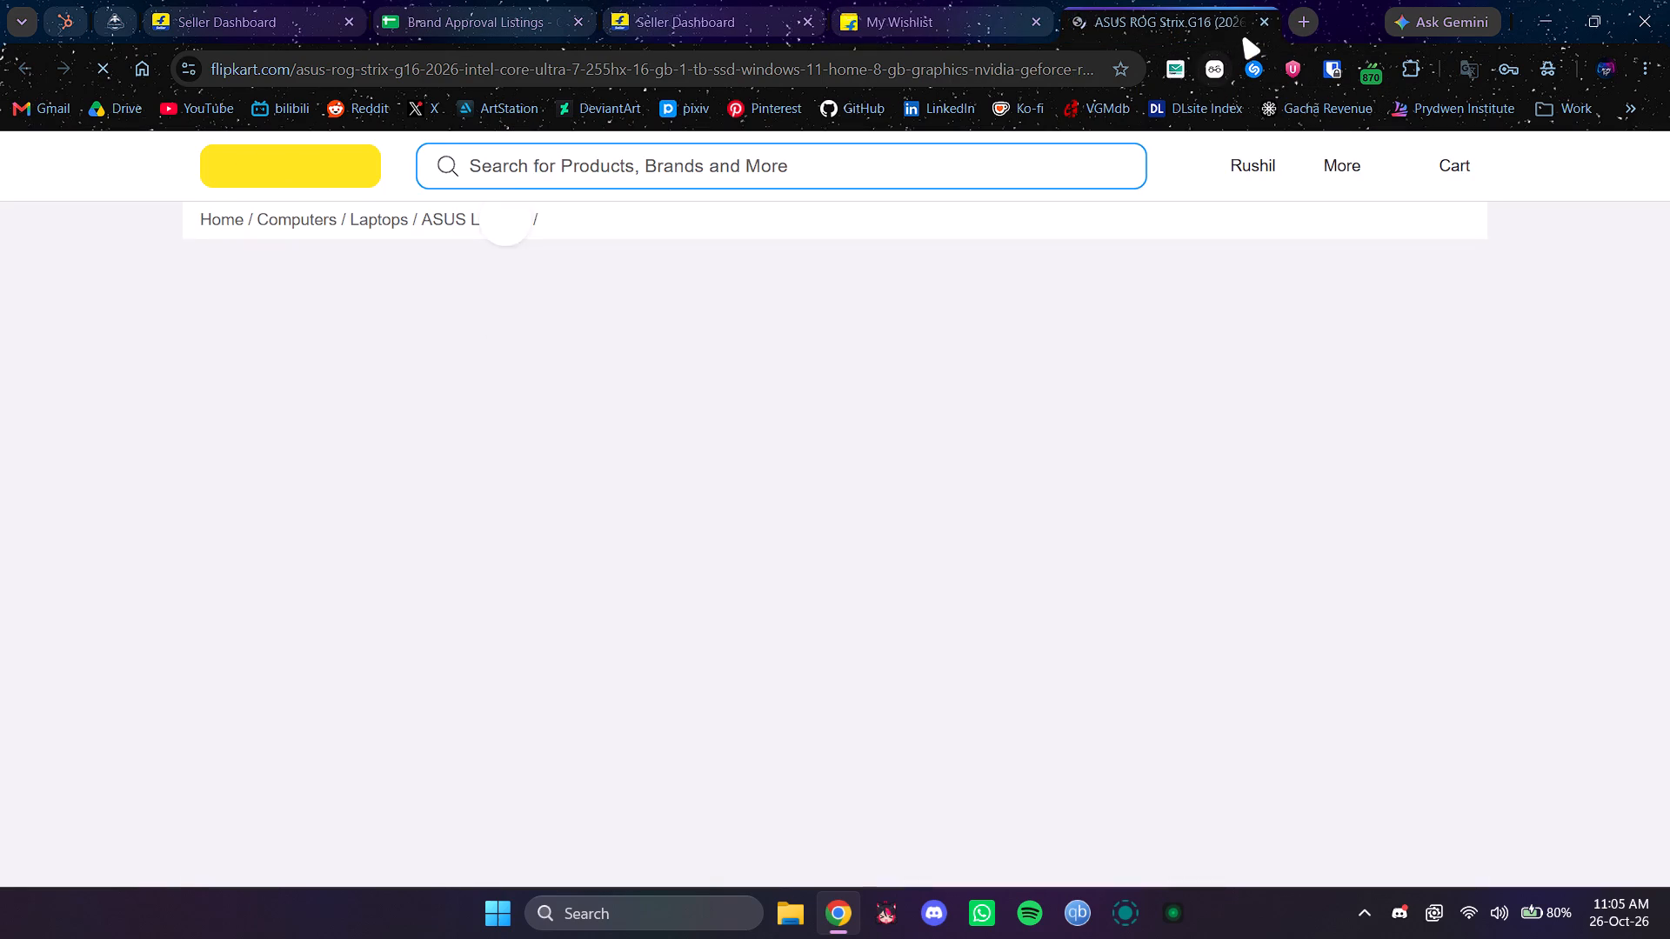
pyautogui.click(1266, 21)
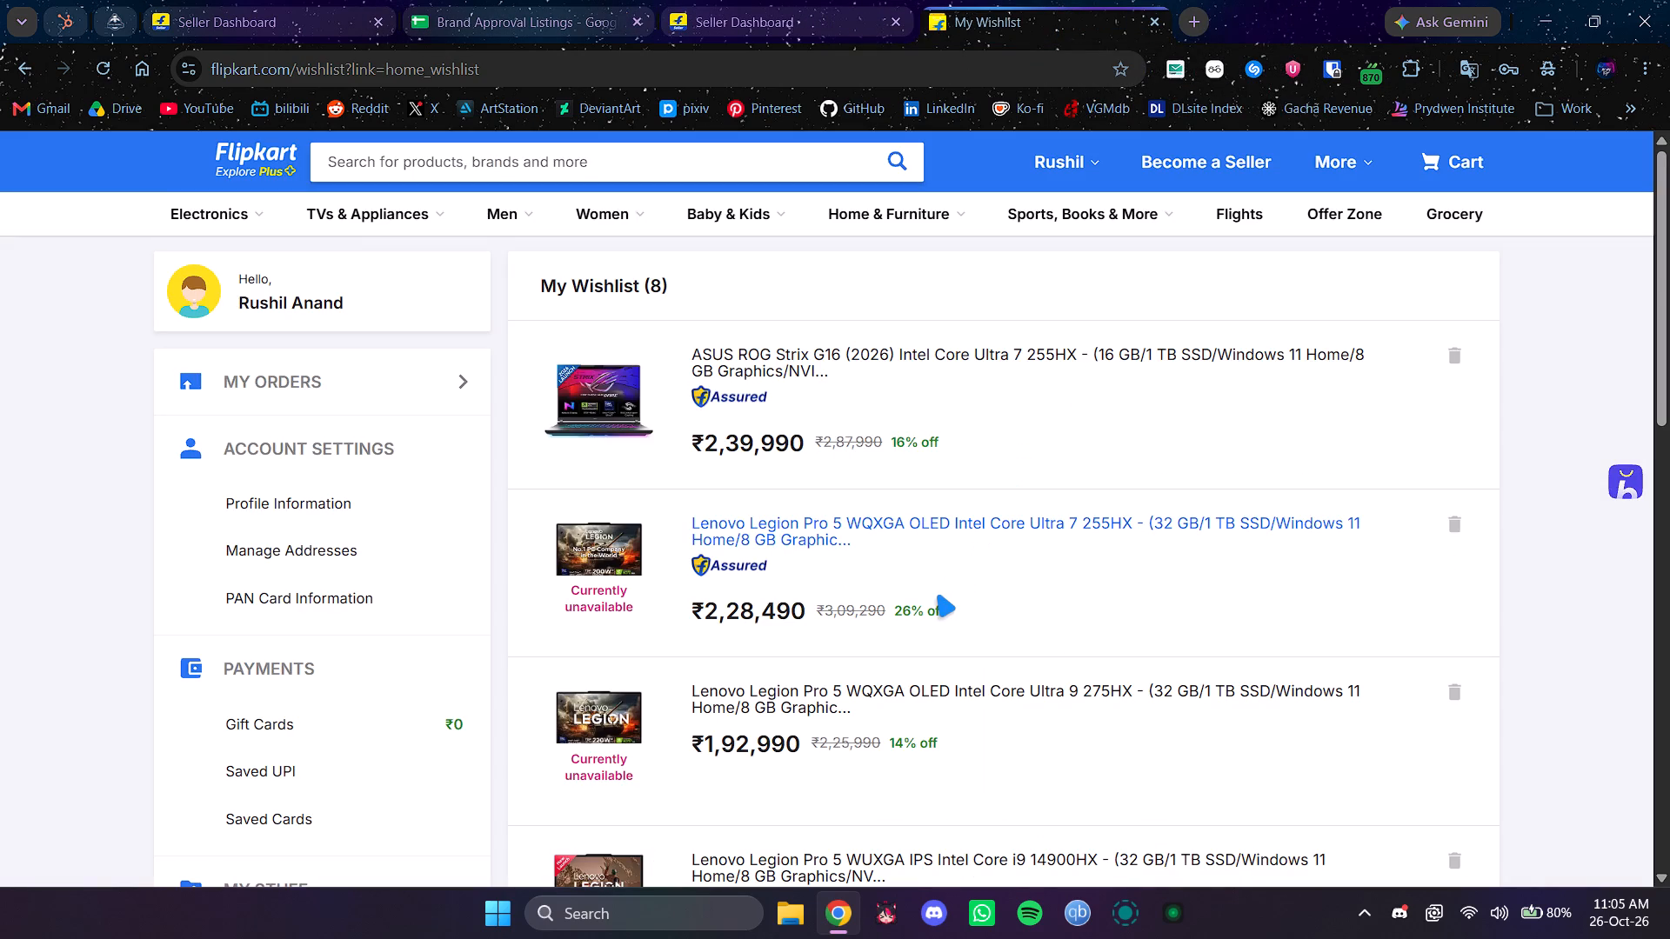
pyautogui.scroll(-1, 939, 589)
pyautogui.click(945, 583)
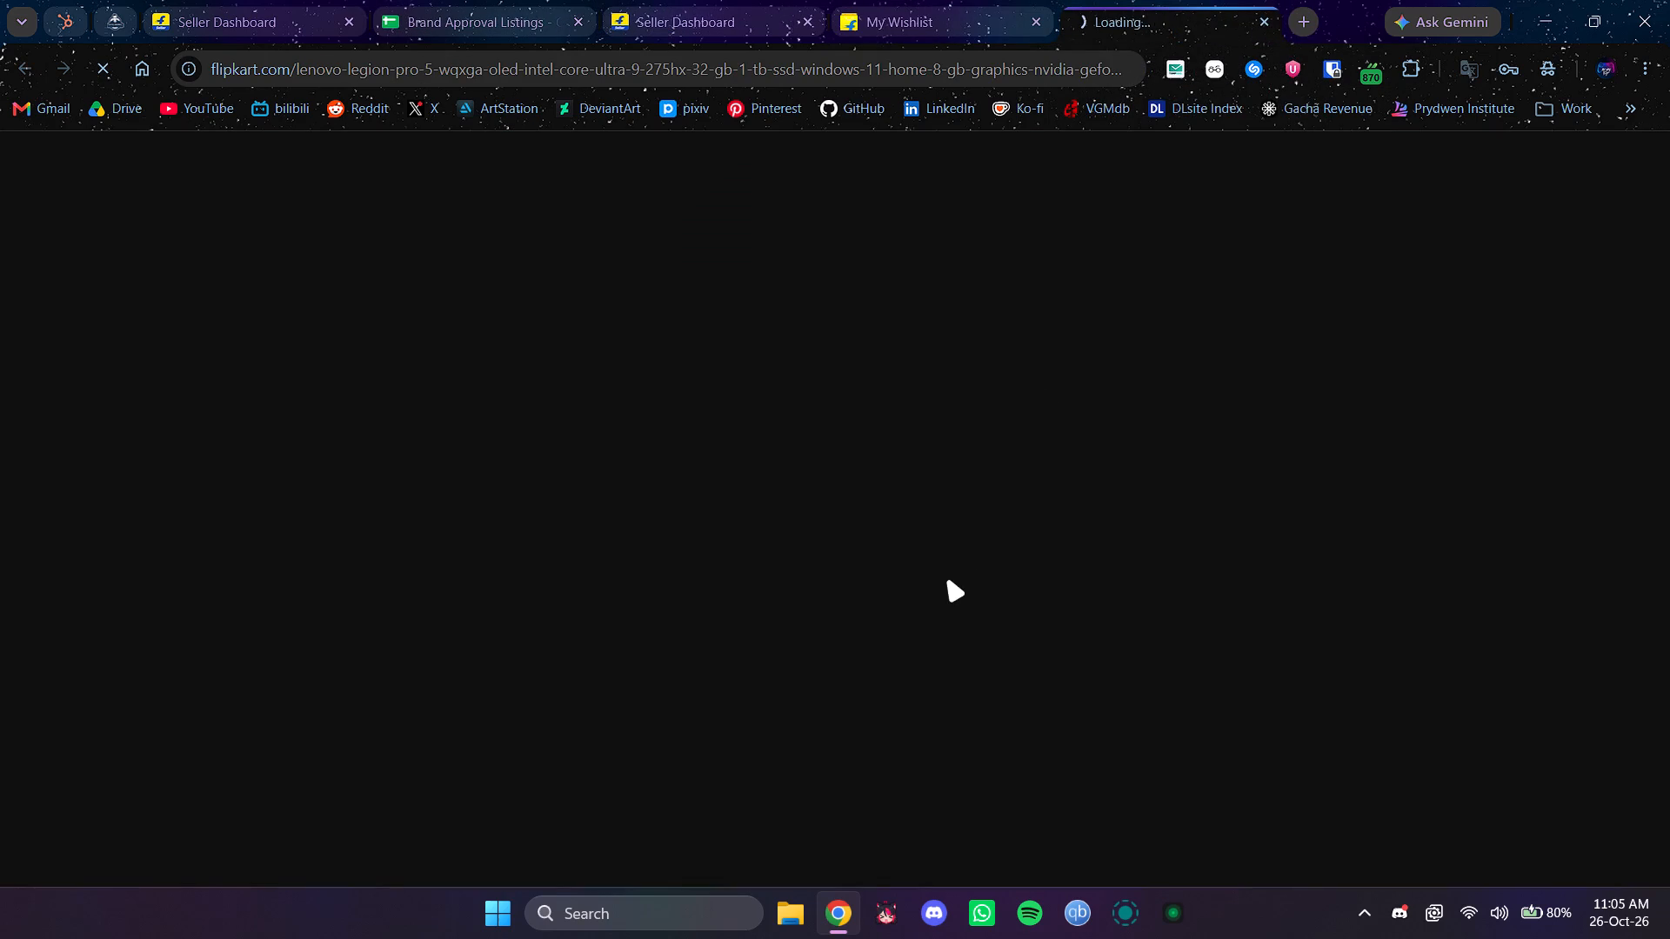
pyautogui.click(1269, 22)
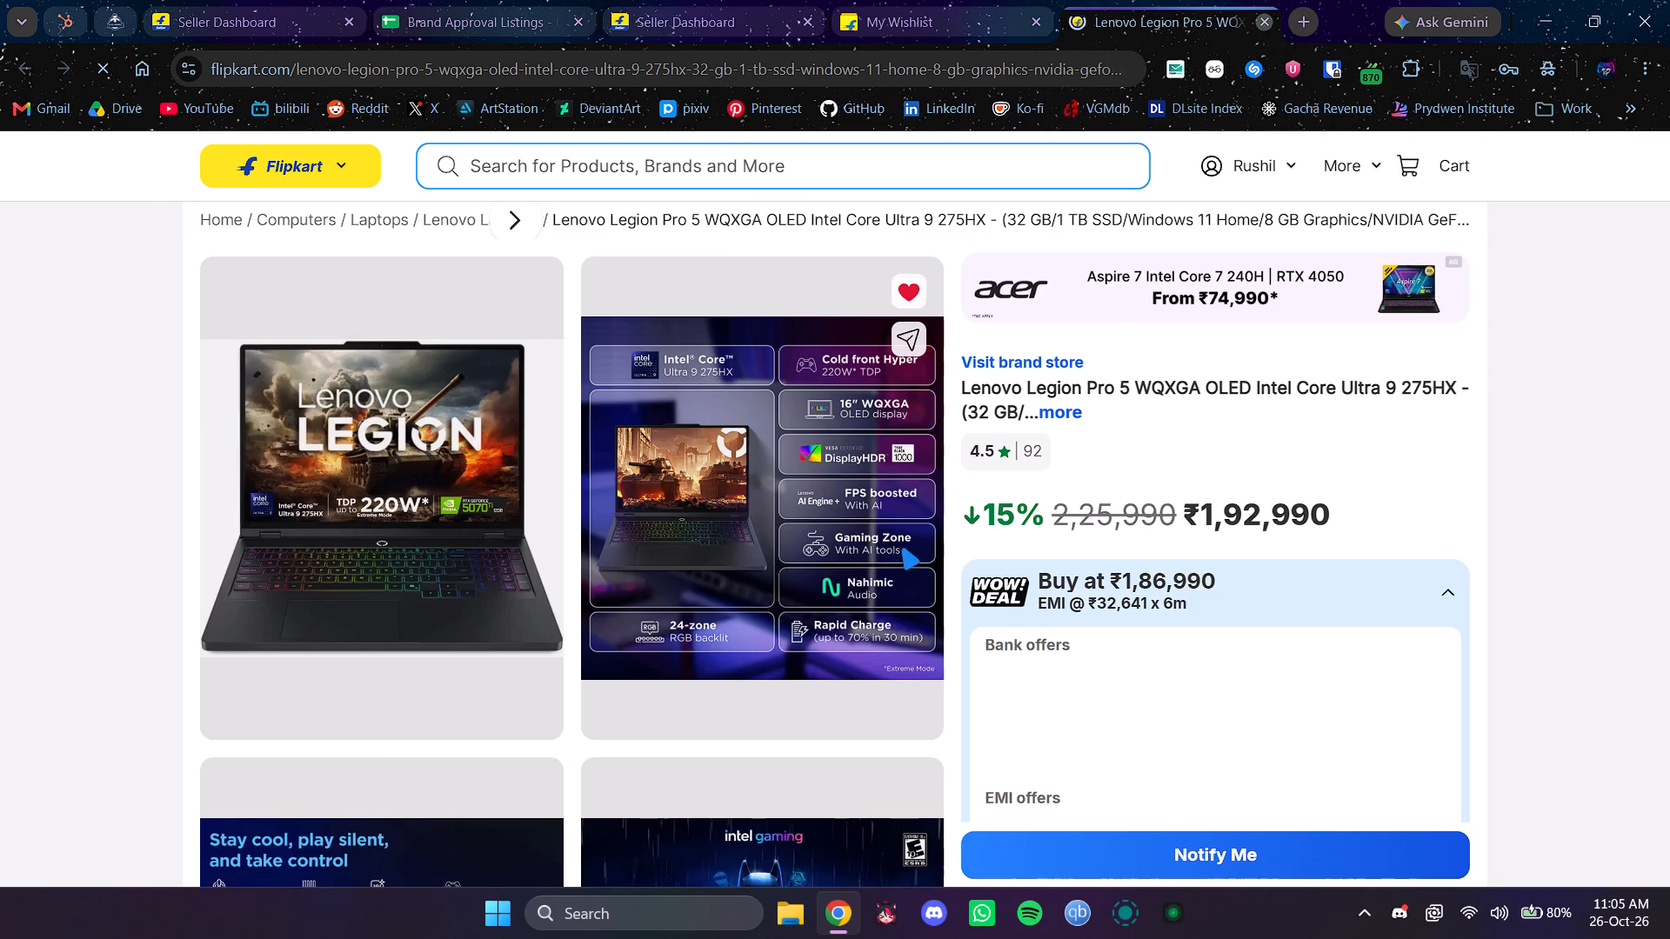
pyautogui.click(1151, 23)
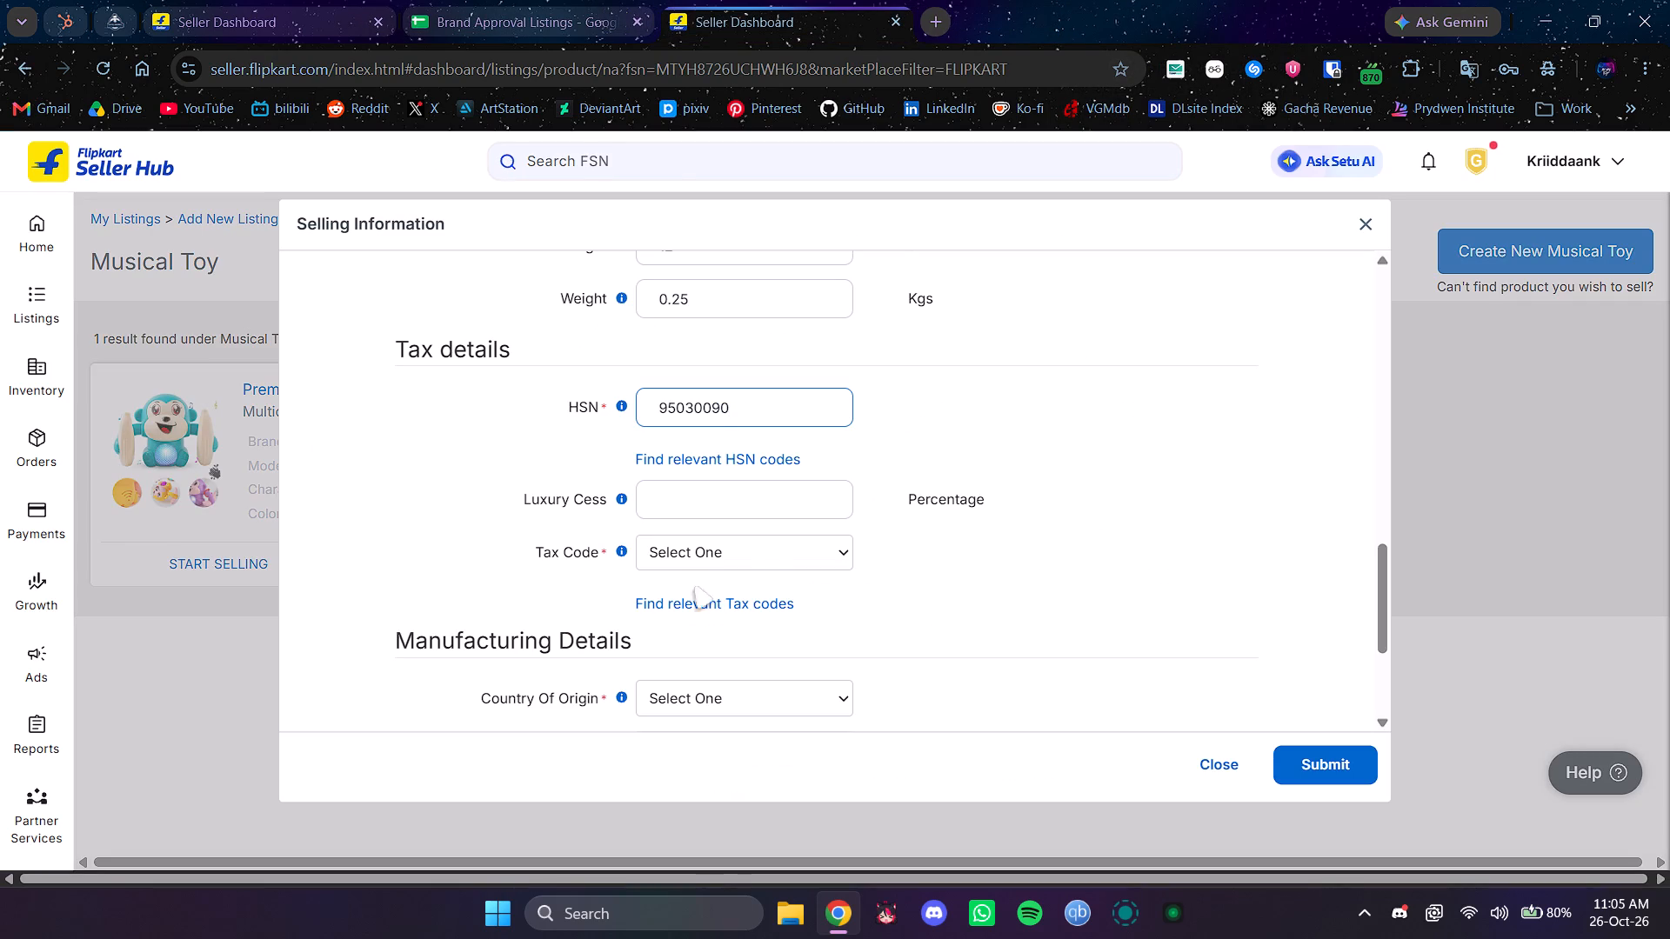
# Set the tax code to GST_18.
pyautogui.click(748, 549)
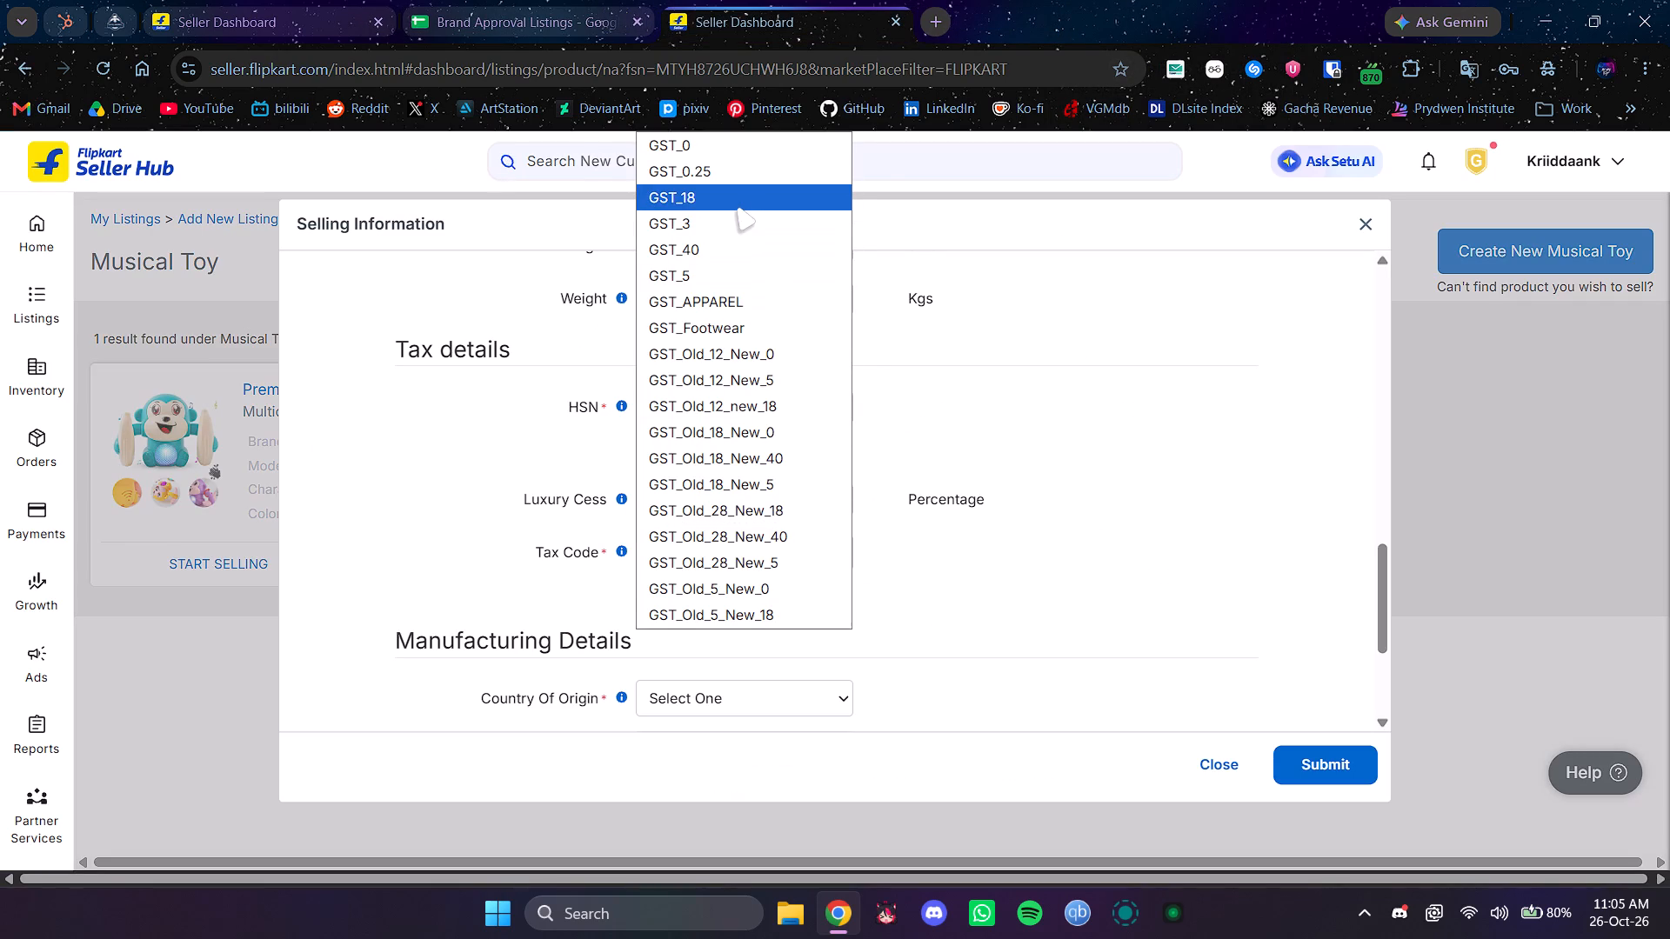
pyautogui.click(738, 210)
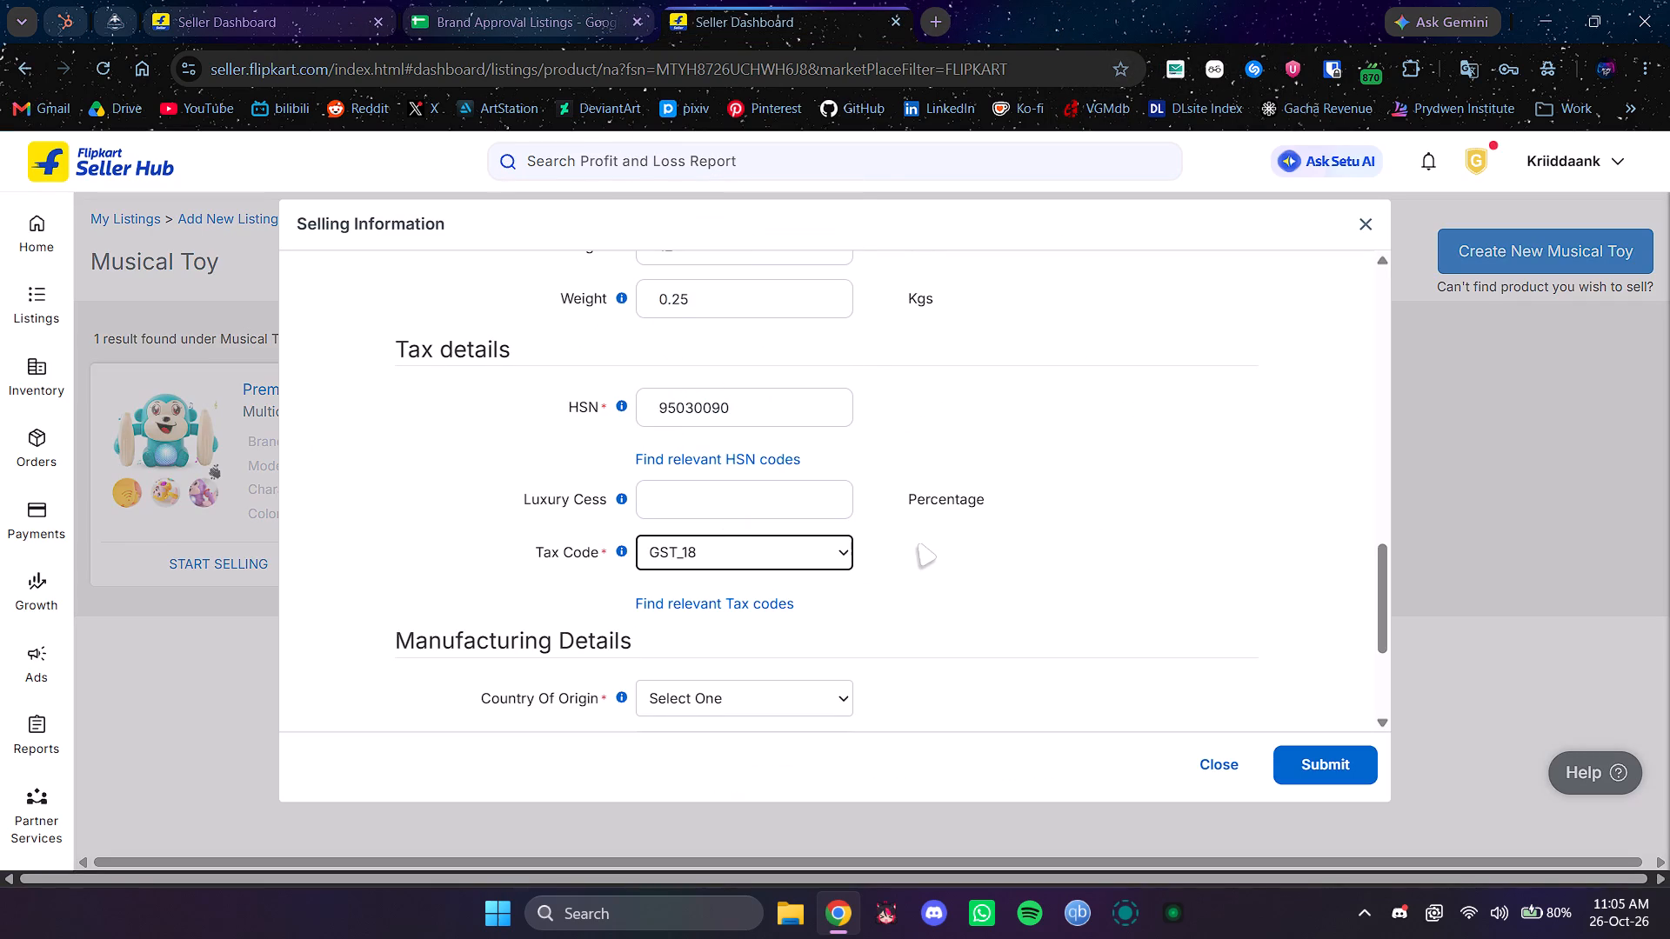
# Set the country of origin to India in the manufacturing details.
pyautogui.scroll(-2, 918, 545)
pyautogui.click(755, 484)
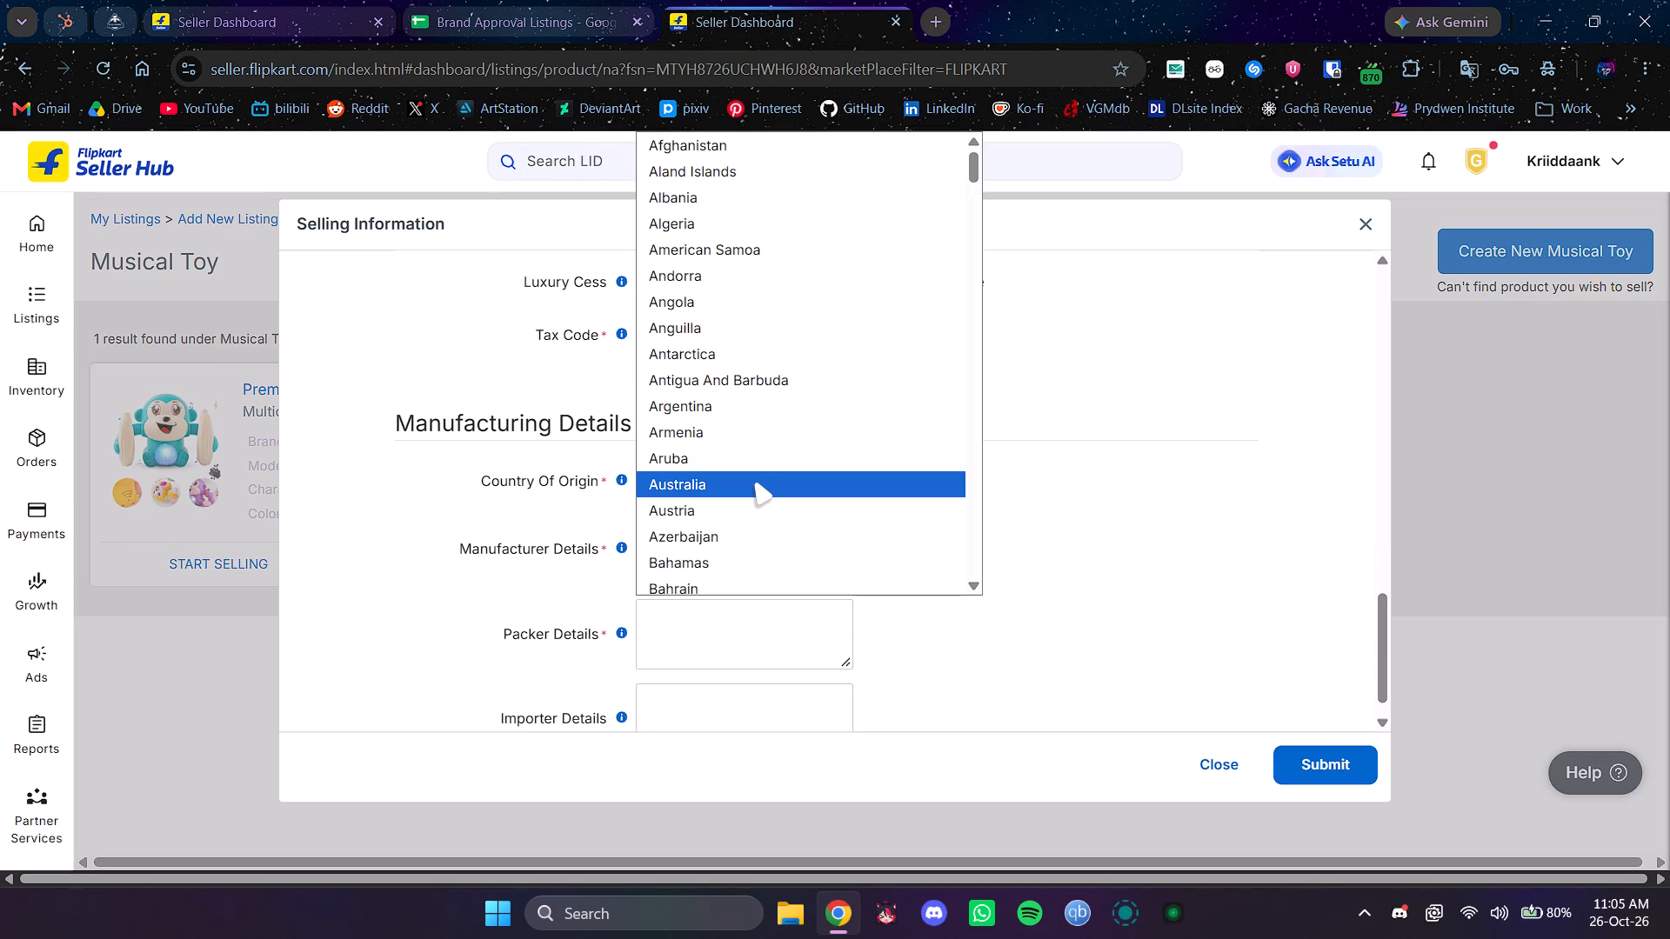
pyautogui.scroll(-2, 755, 484)
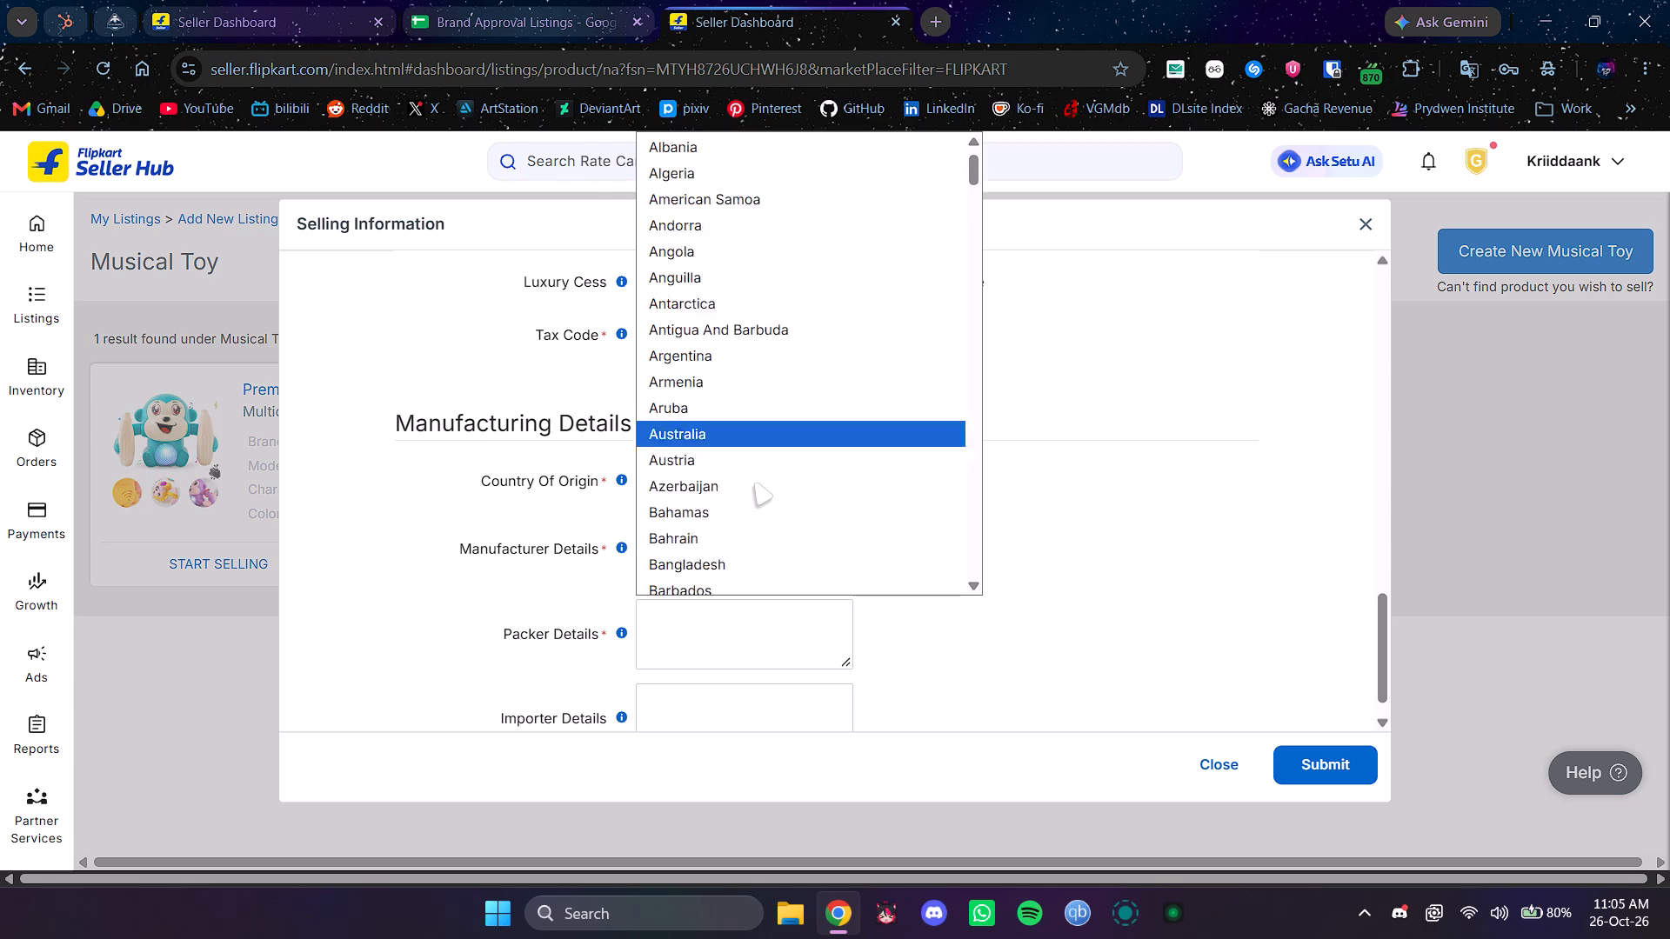
pyautogui.scroll(-4, 755, 484)
pyautogui.scroll(-1, 662, 511)
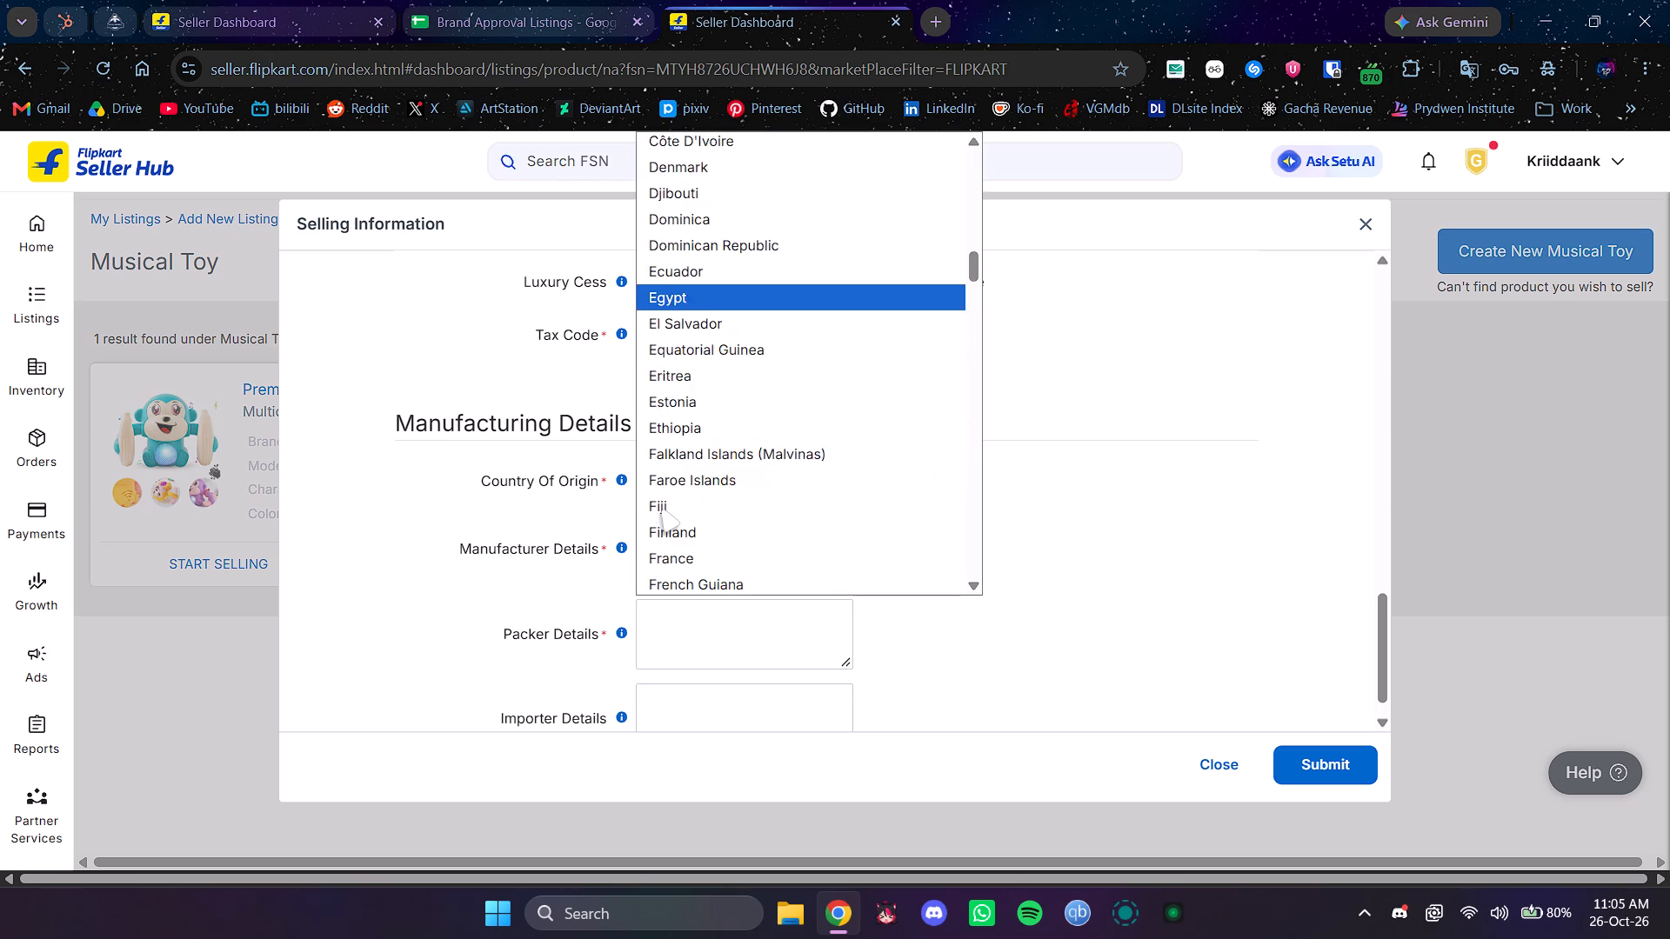
pyautogui.scroll(-1, 662, 511)
pyautogui.scroll(-2, 672, 396)
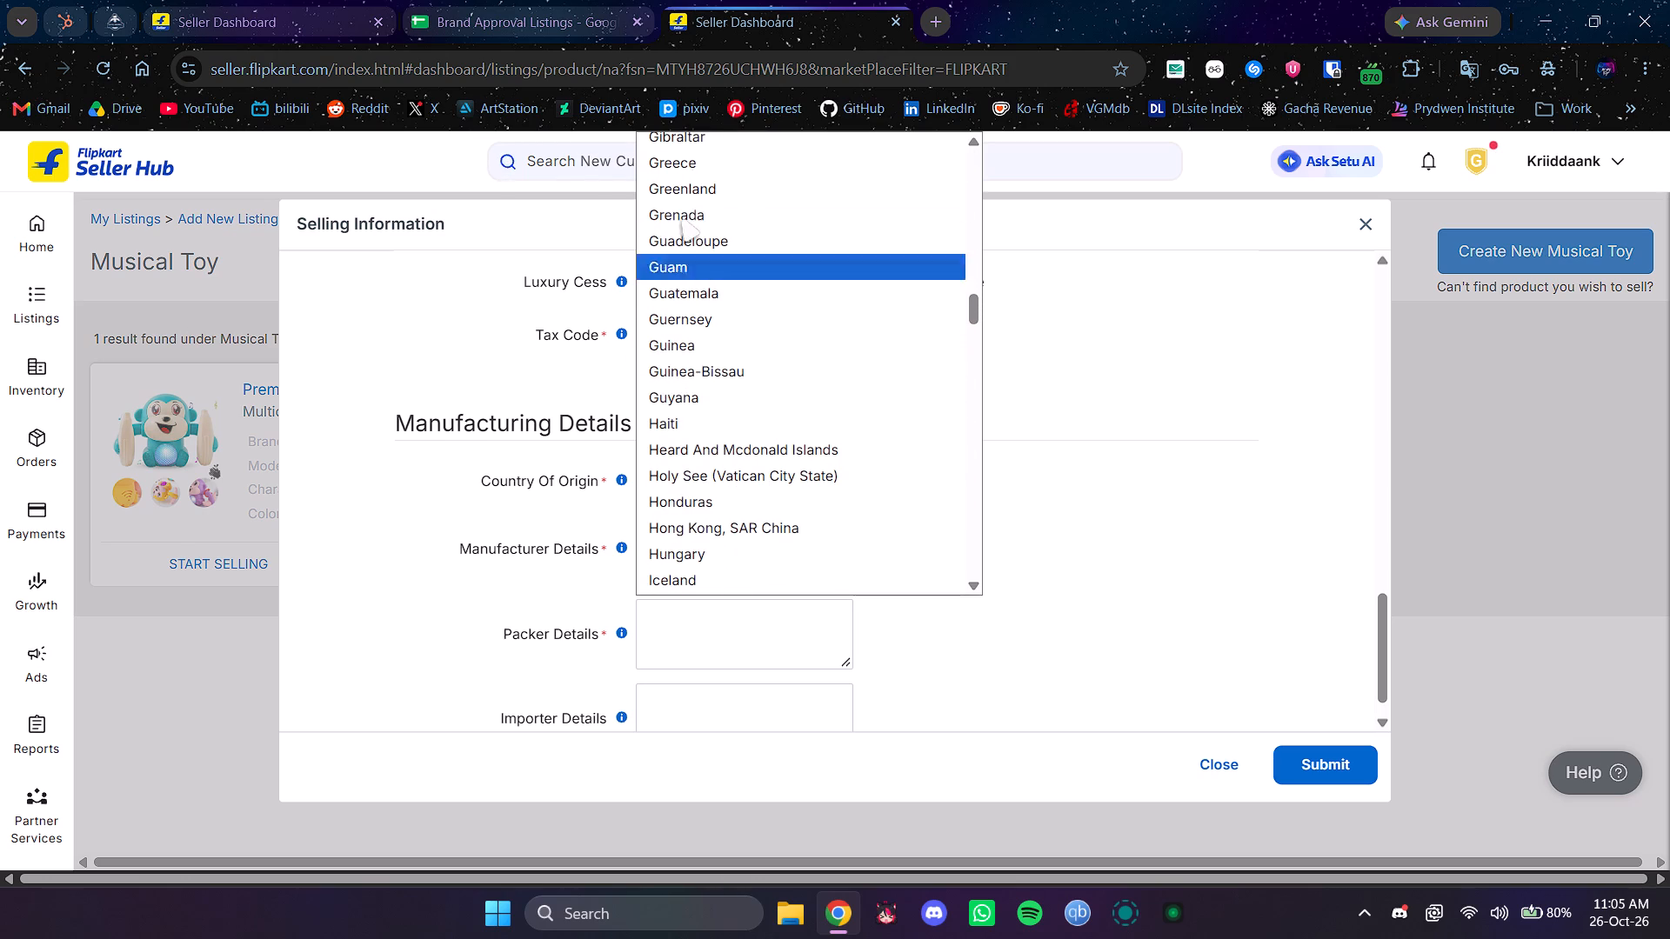
pyautogui.scroll(-1, 683, 524)
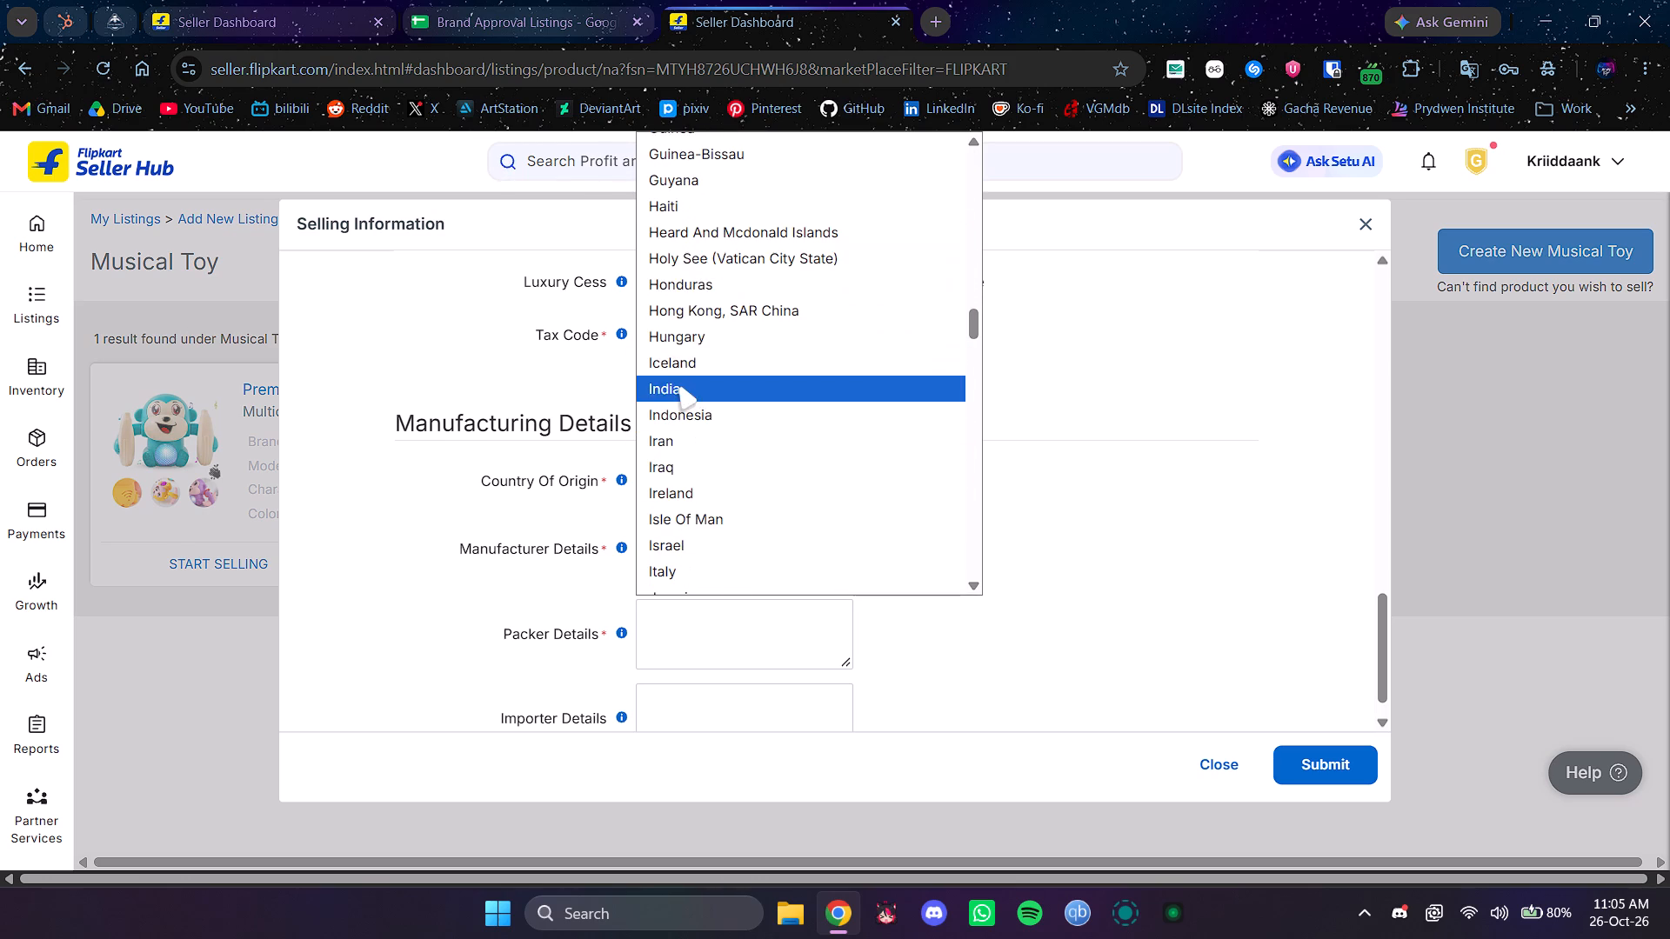
pyautogui.click(679, 389)
# Enter Khushi Export as the manufacturer and packer details, submit the Tumbling - Monkey Toy listing, and dismiss the best-seller suggestions.
pyautogui.click(788, 572)
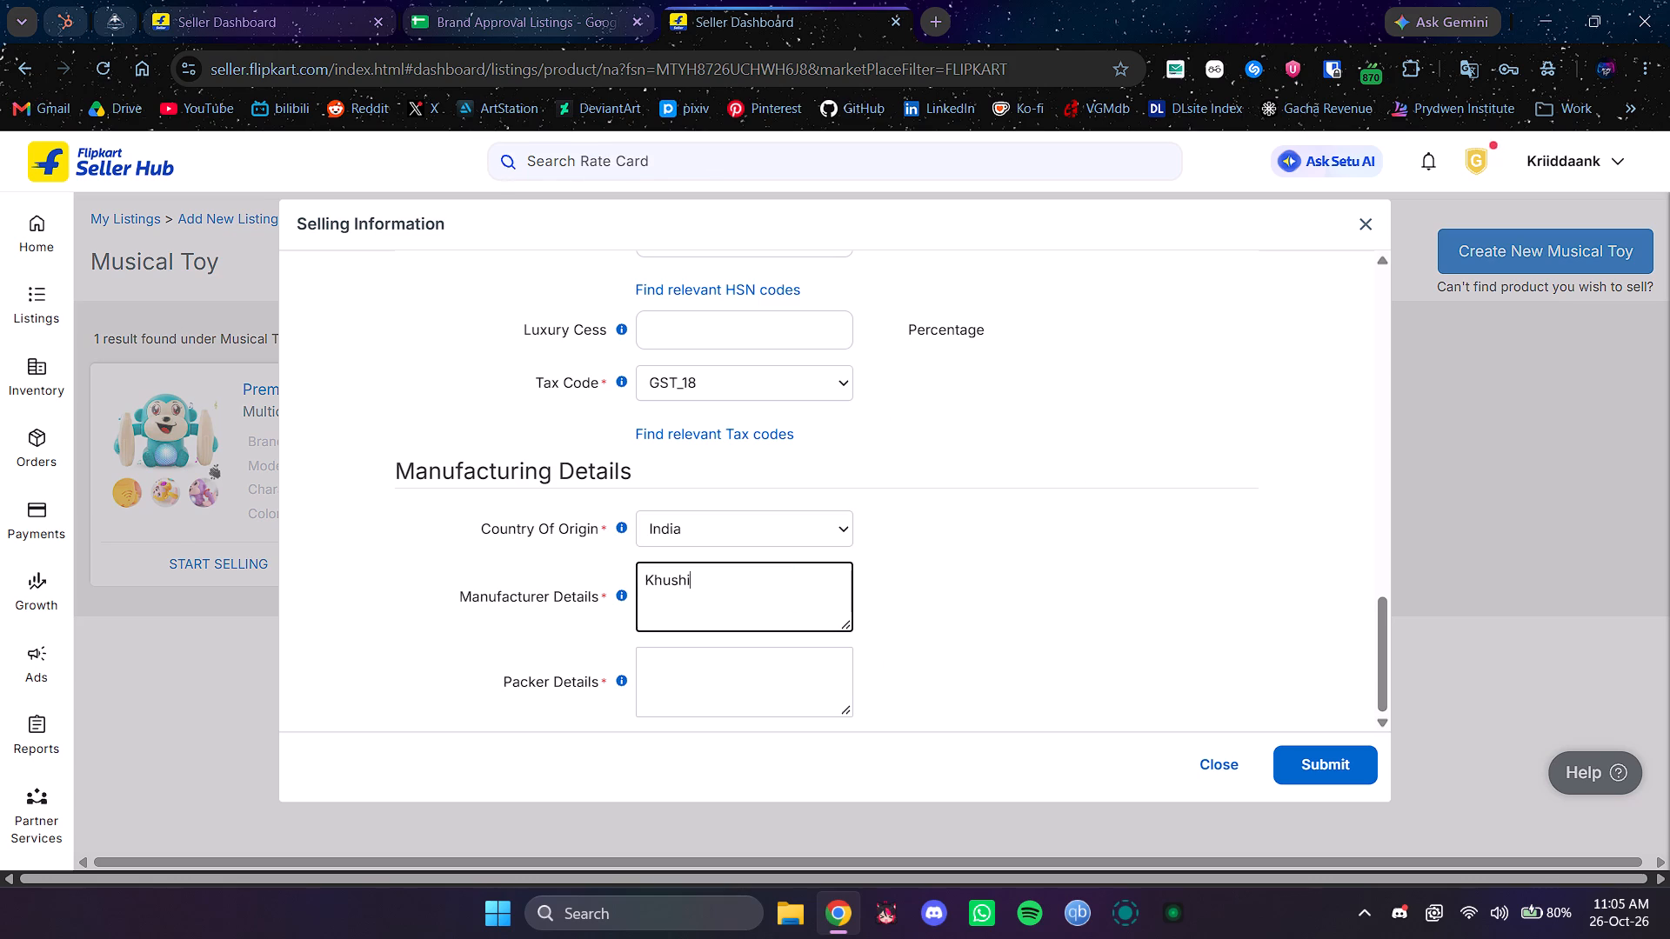
pyautogui.press('r')
pyautogui.press('BackSpace')
pyautogui.write('xport')
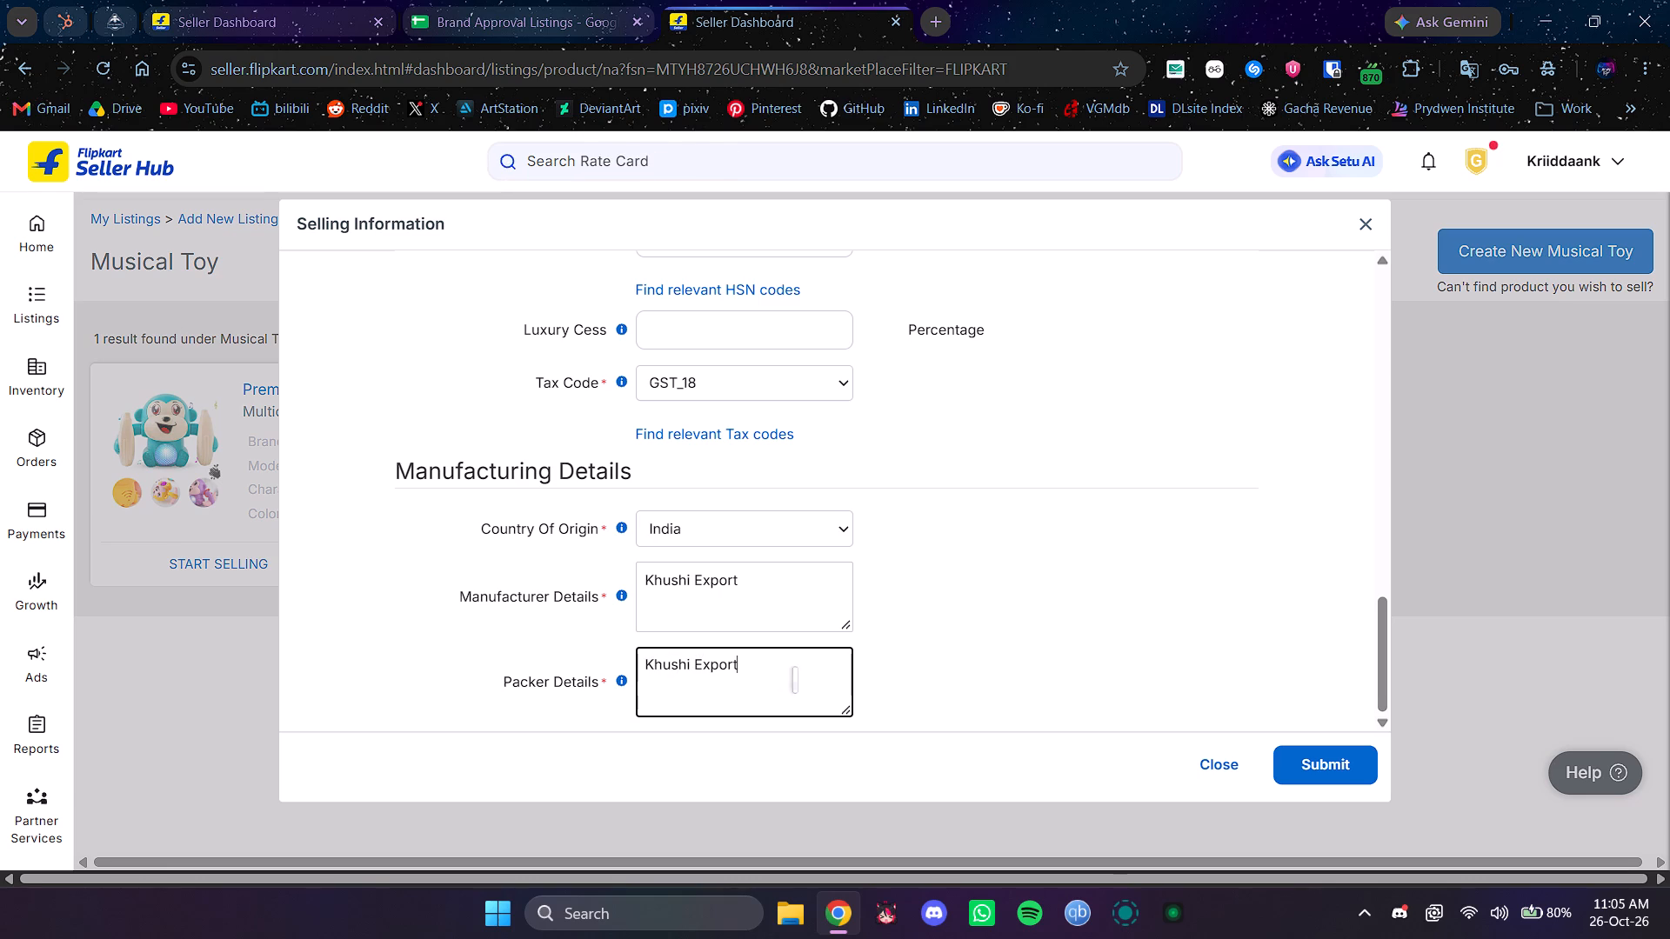
pyautogui.click(1324, 773)
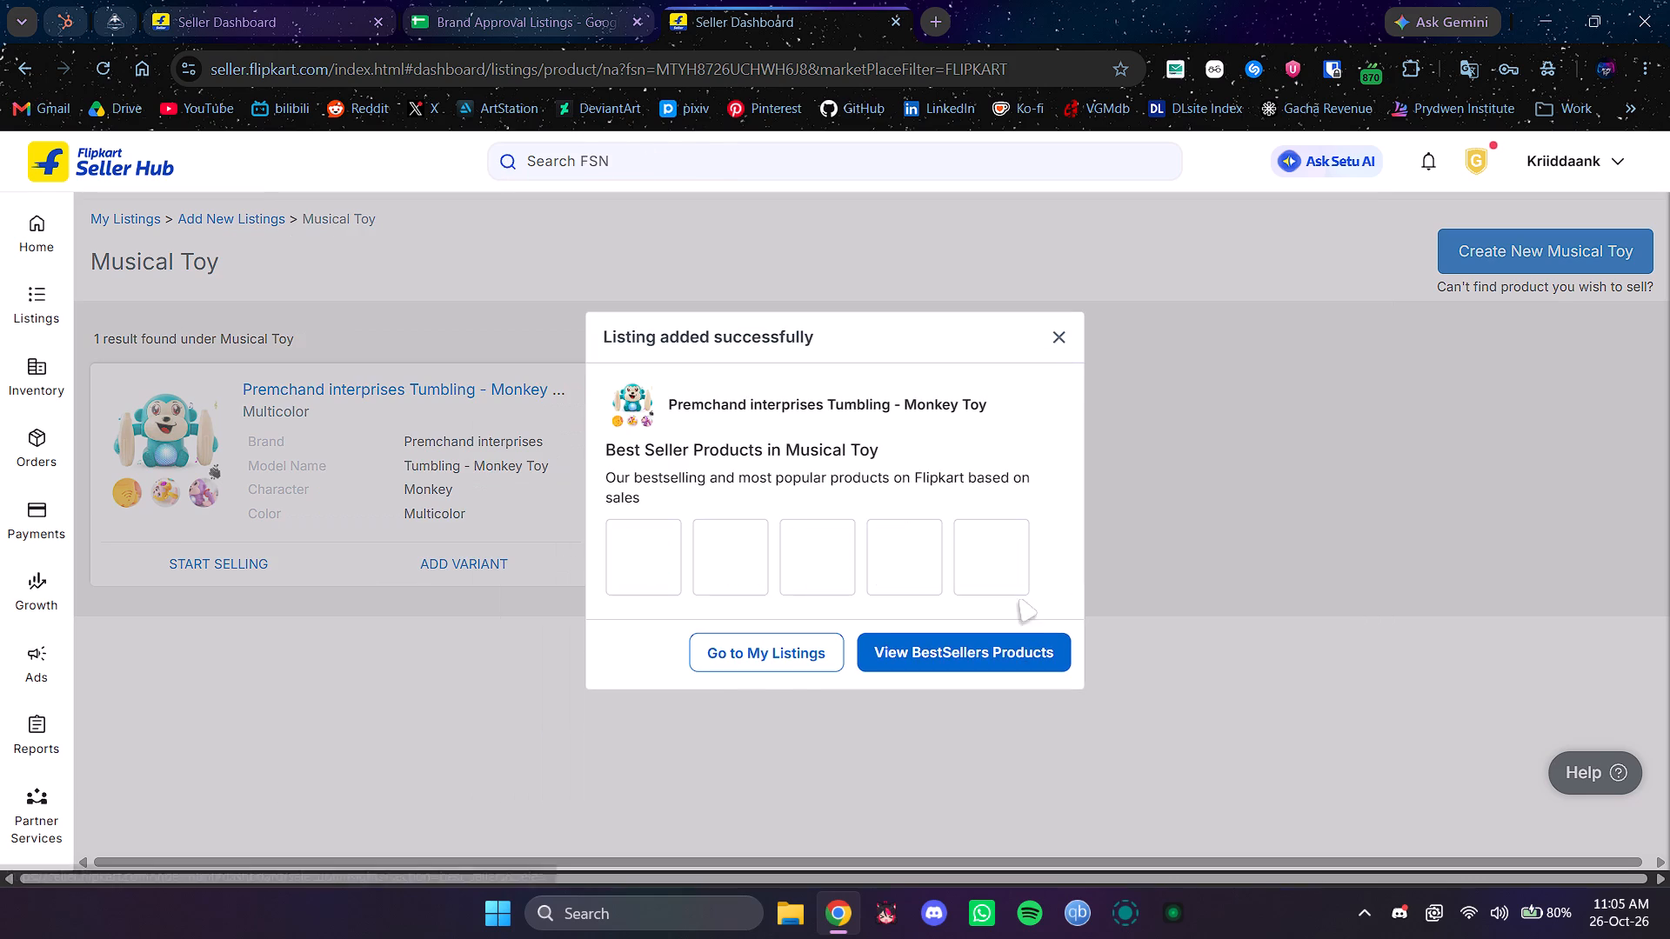
pyautogui.click(1059, 339)
# In the Brand Approval Listings sheet, fill the product code and brand cells of row 771 with the custom green.
pyautogui.click(470, 6)
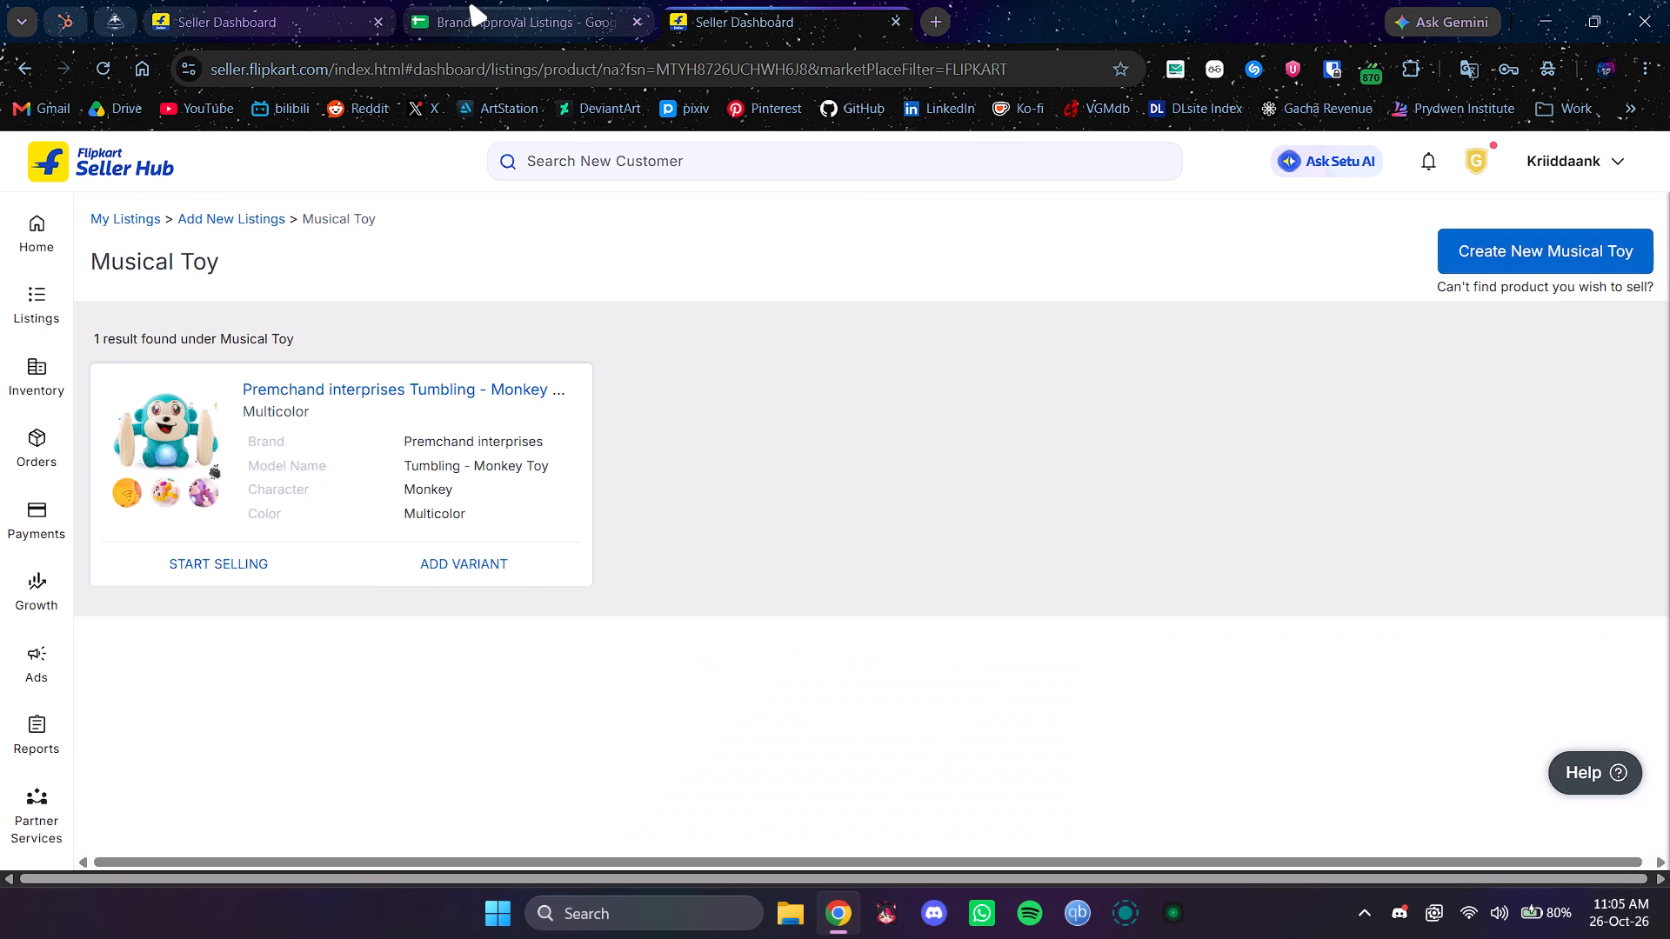
pyautogui.moveTo(179, 601); pyautogui.dragTo(365, 601)
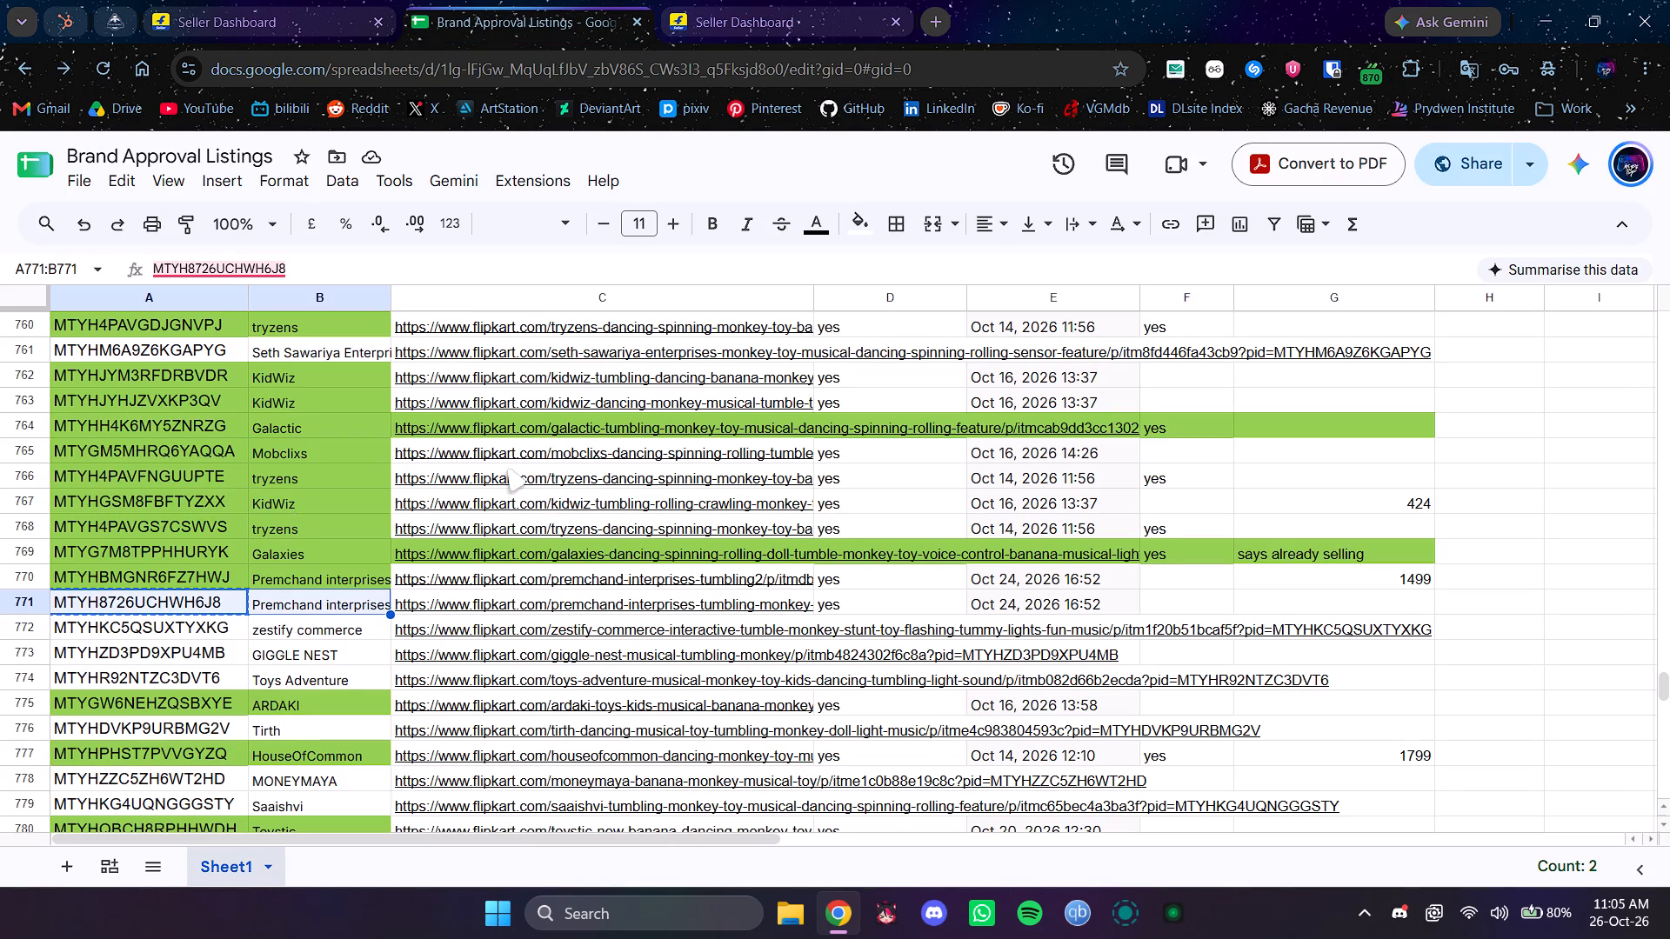
pyautogui.click(863, 219)
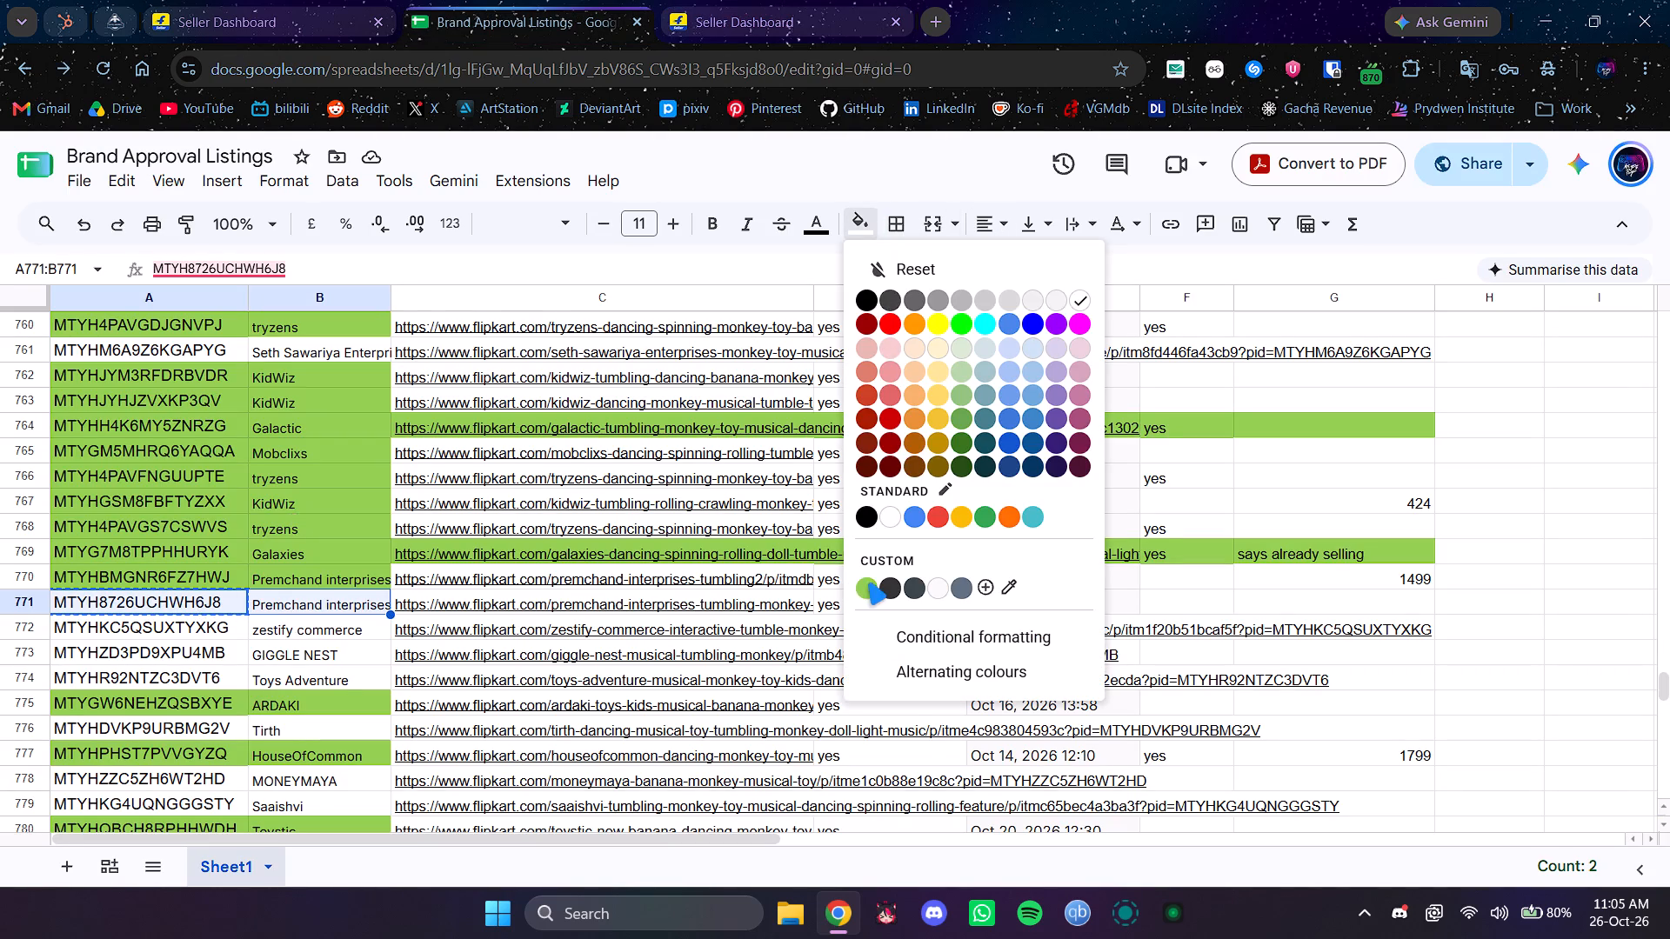
pyautogui.click(869, 584)
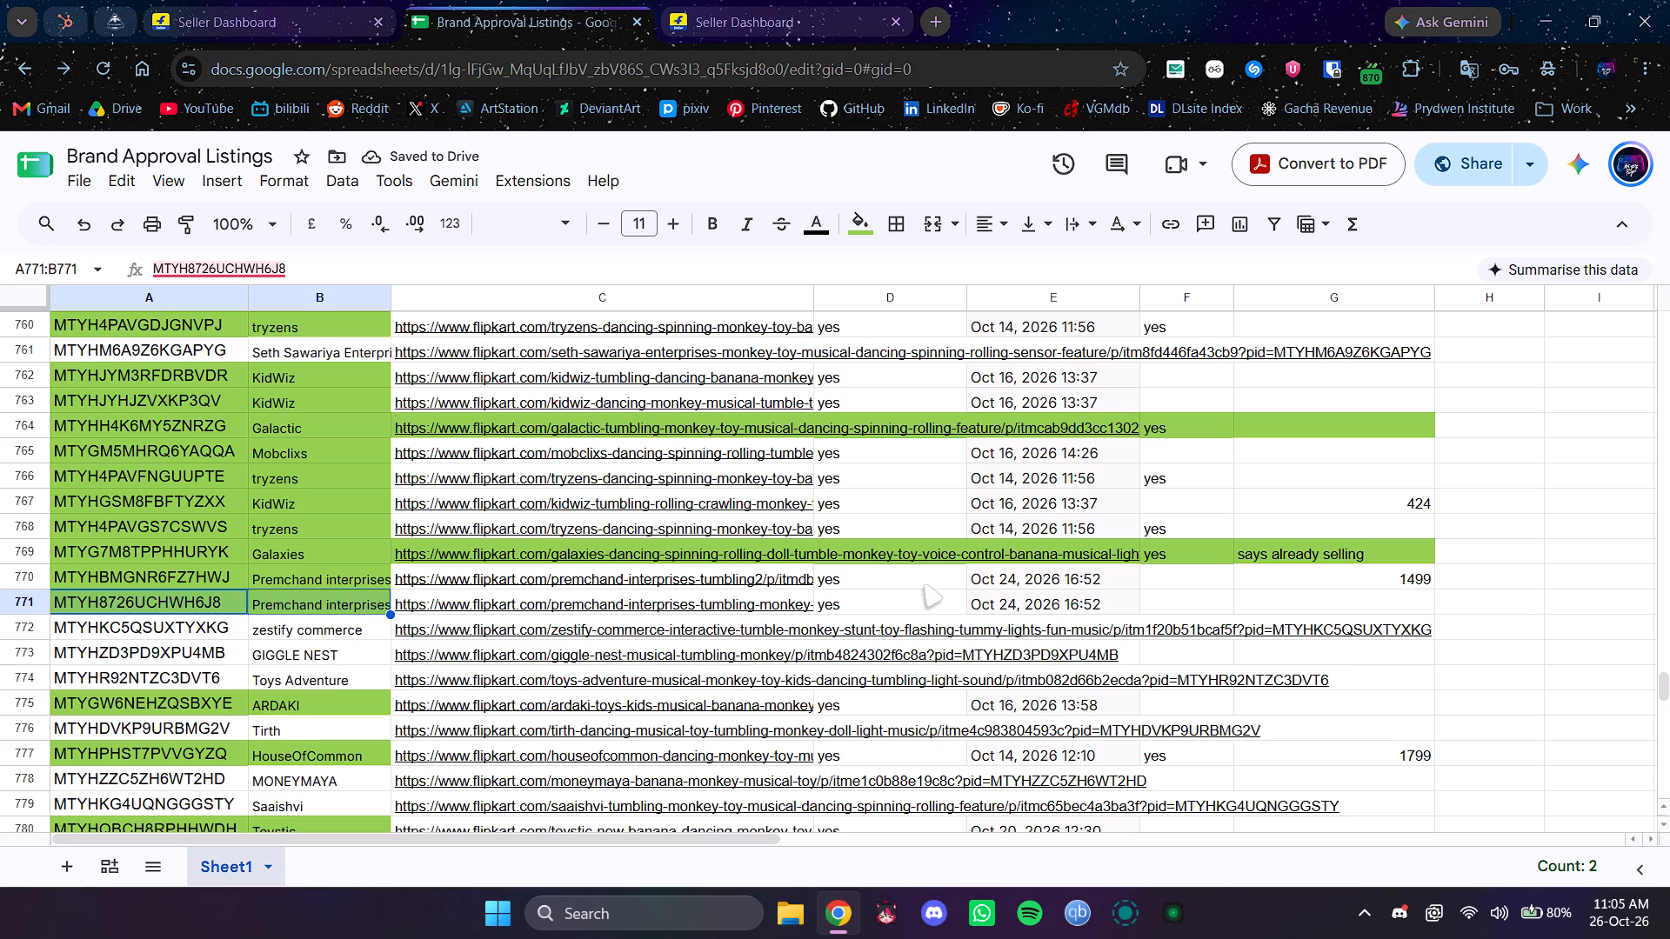
# Check the brands on the Approval Requests page and search the Brand Approval Listings sheet for "little".
pyautogui.click(311, 33)
pyautogui.click(369, 503)
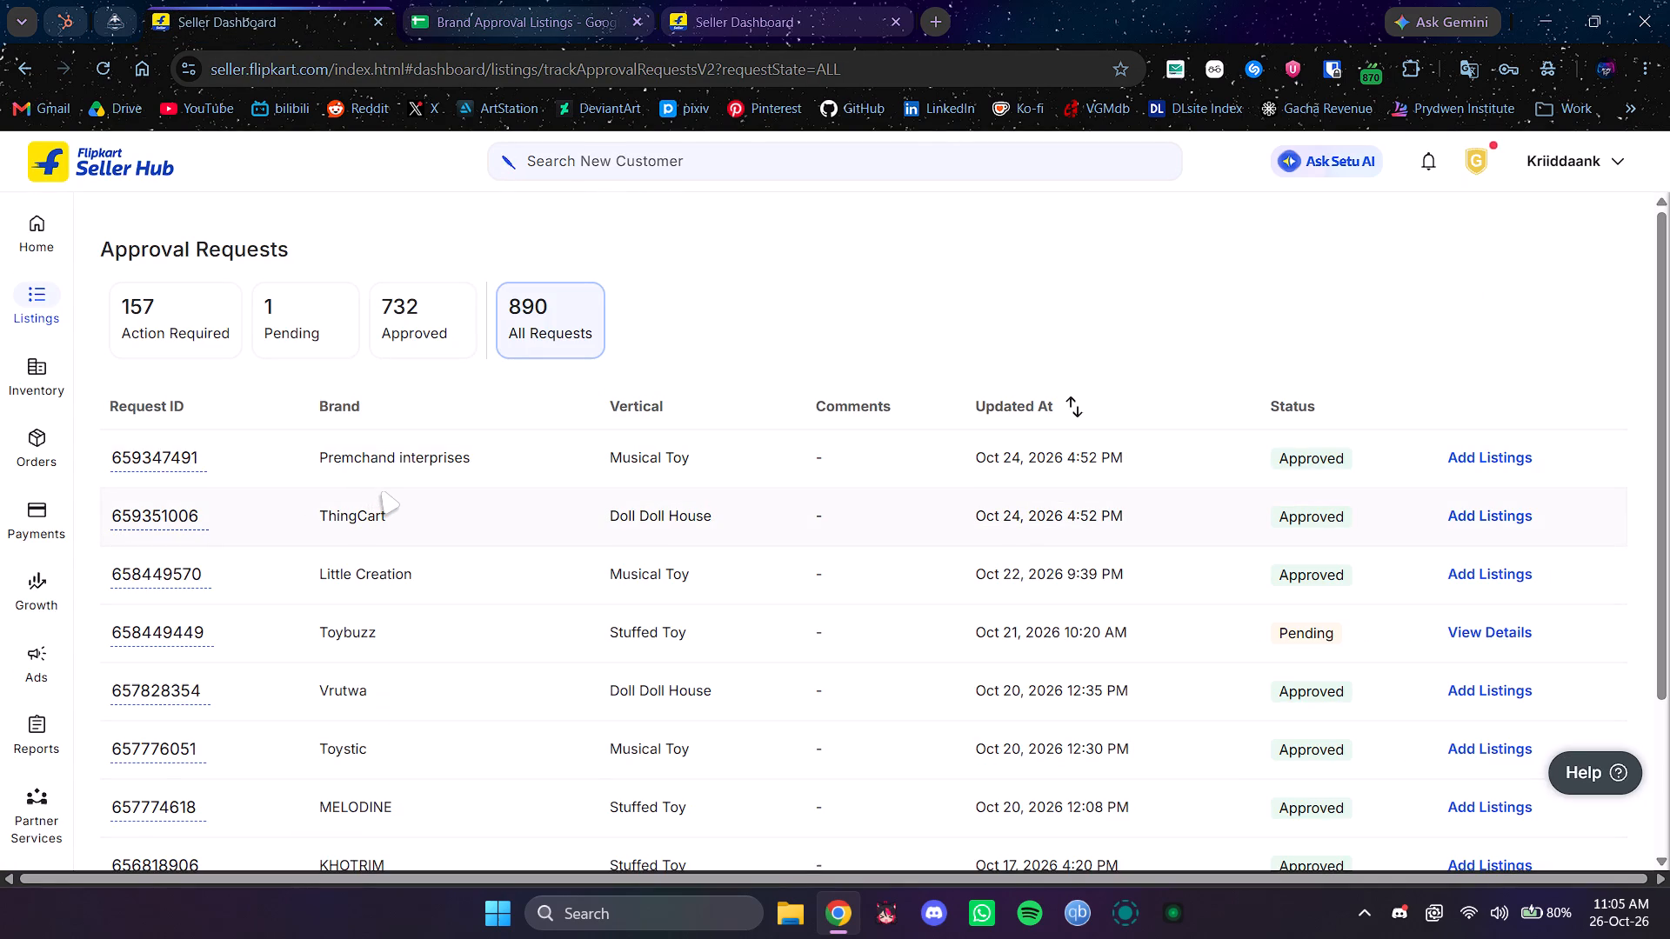
pyautogui.click(504, 0)
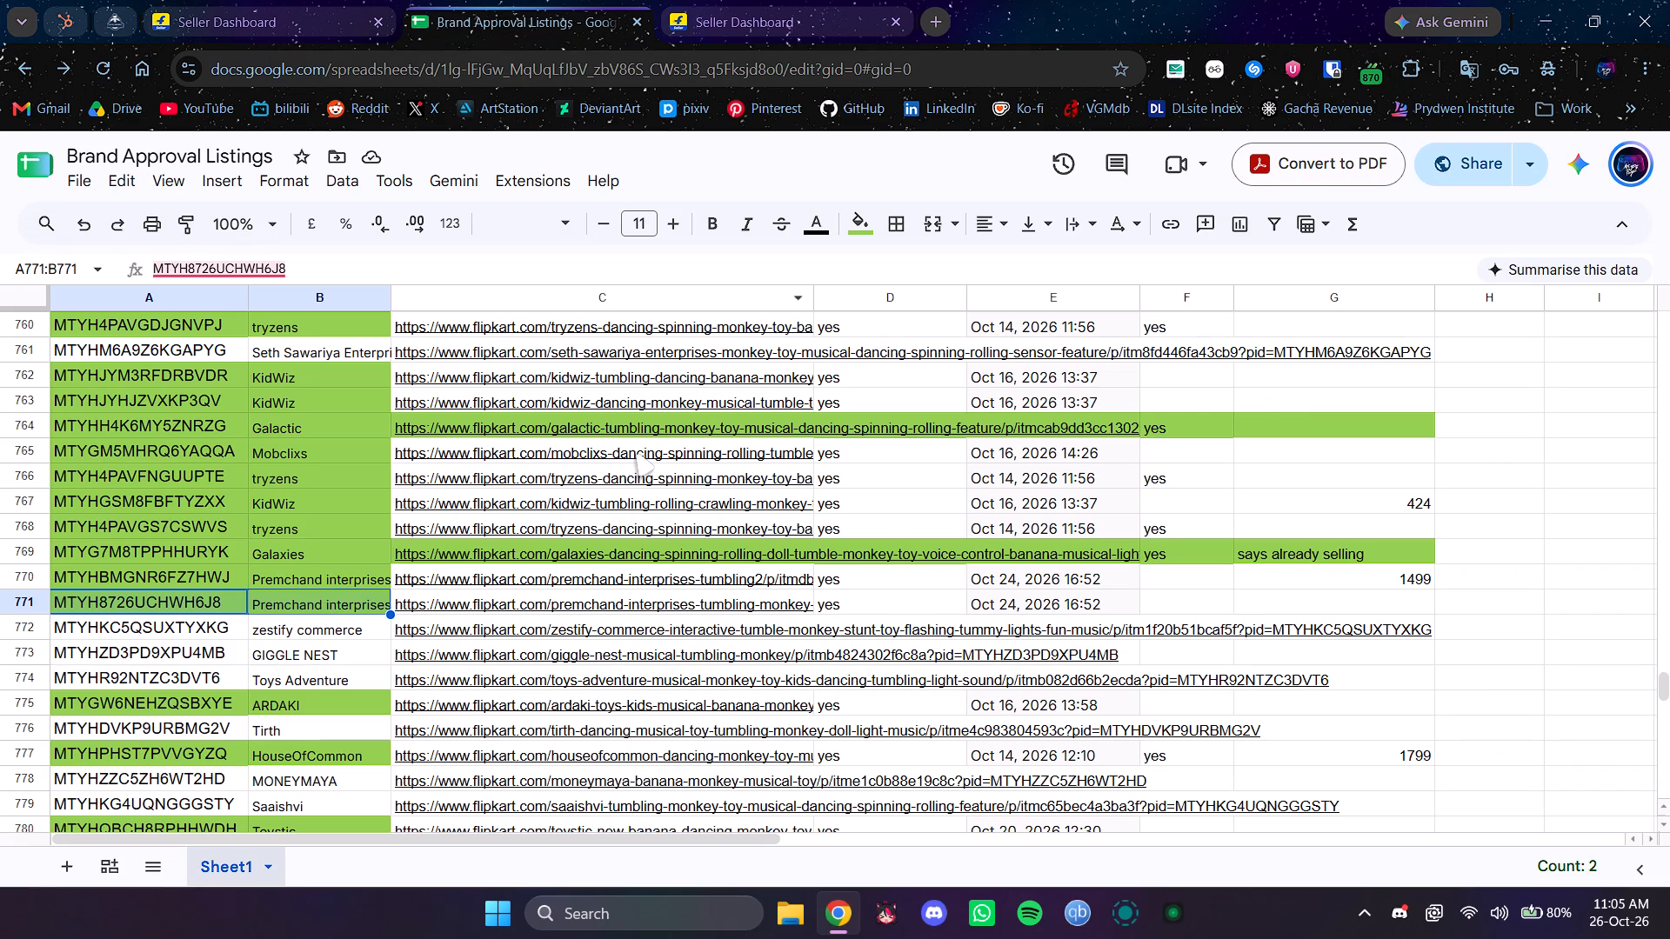
pyautogui.hotkey('ctrl', 'f')
pyautogui.write('lir')
pyautogui.press('BackSpace')
pyautogui.write('ttle')
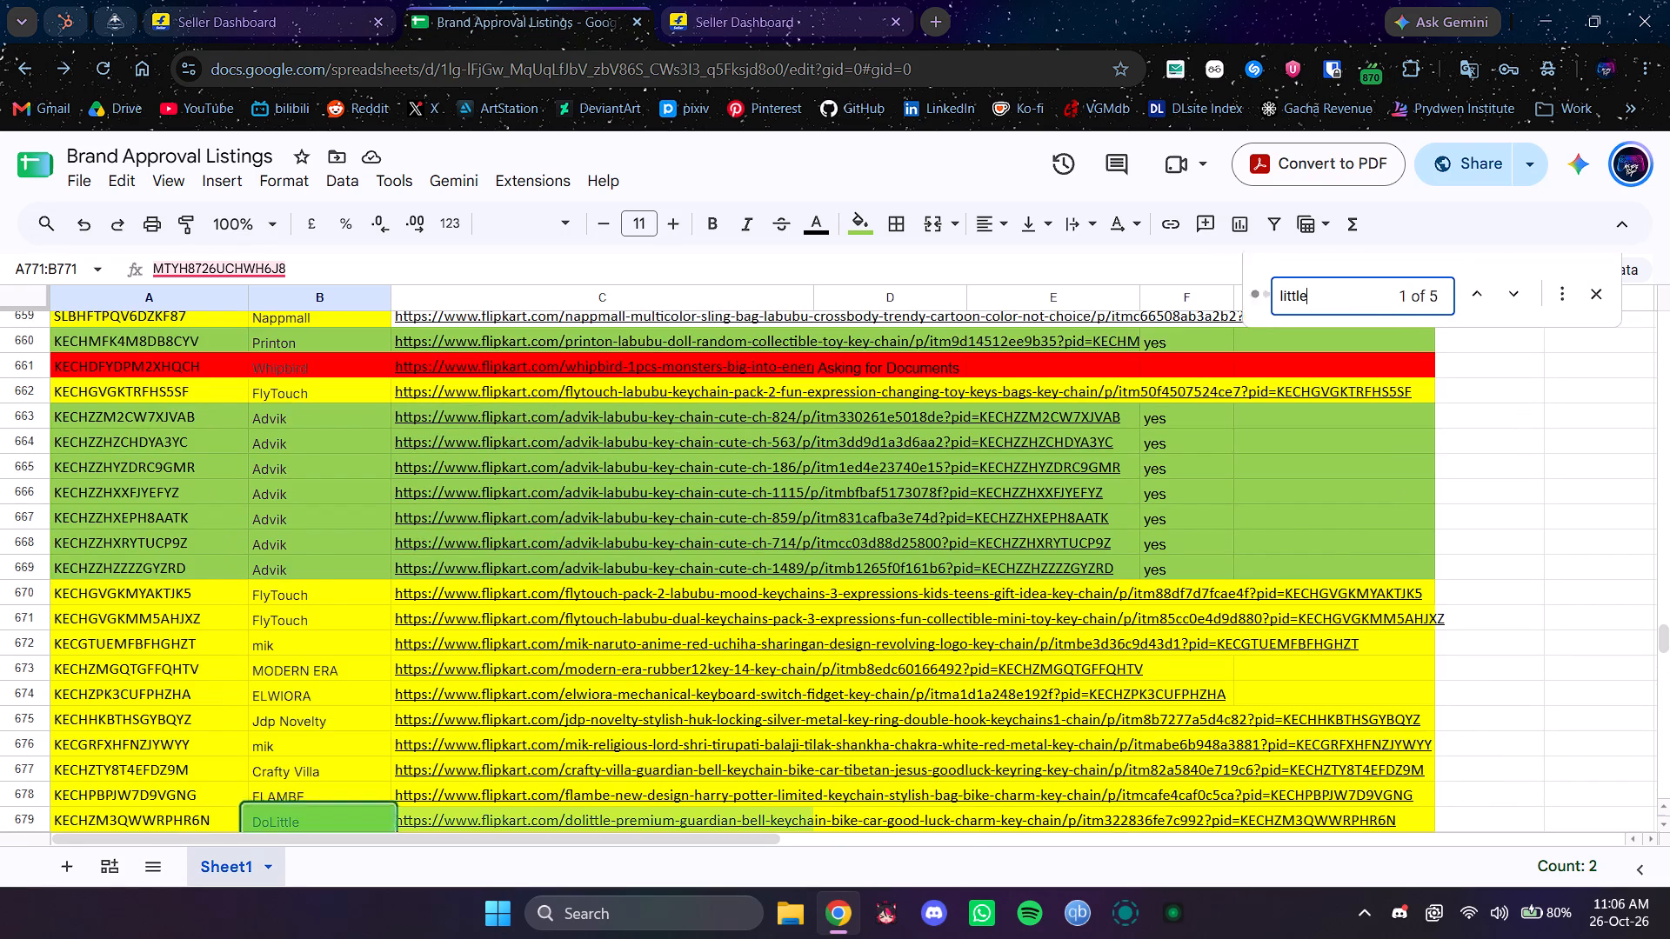
pyautogui.press('space')
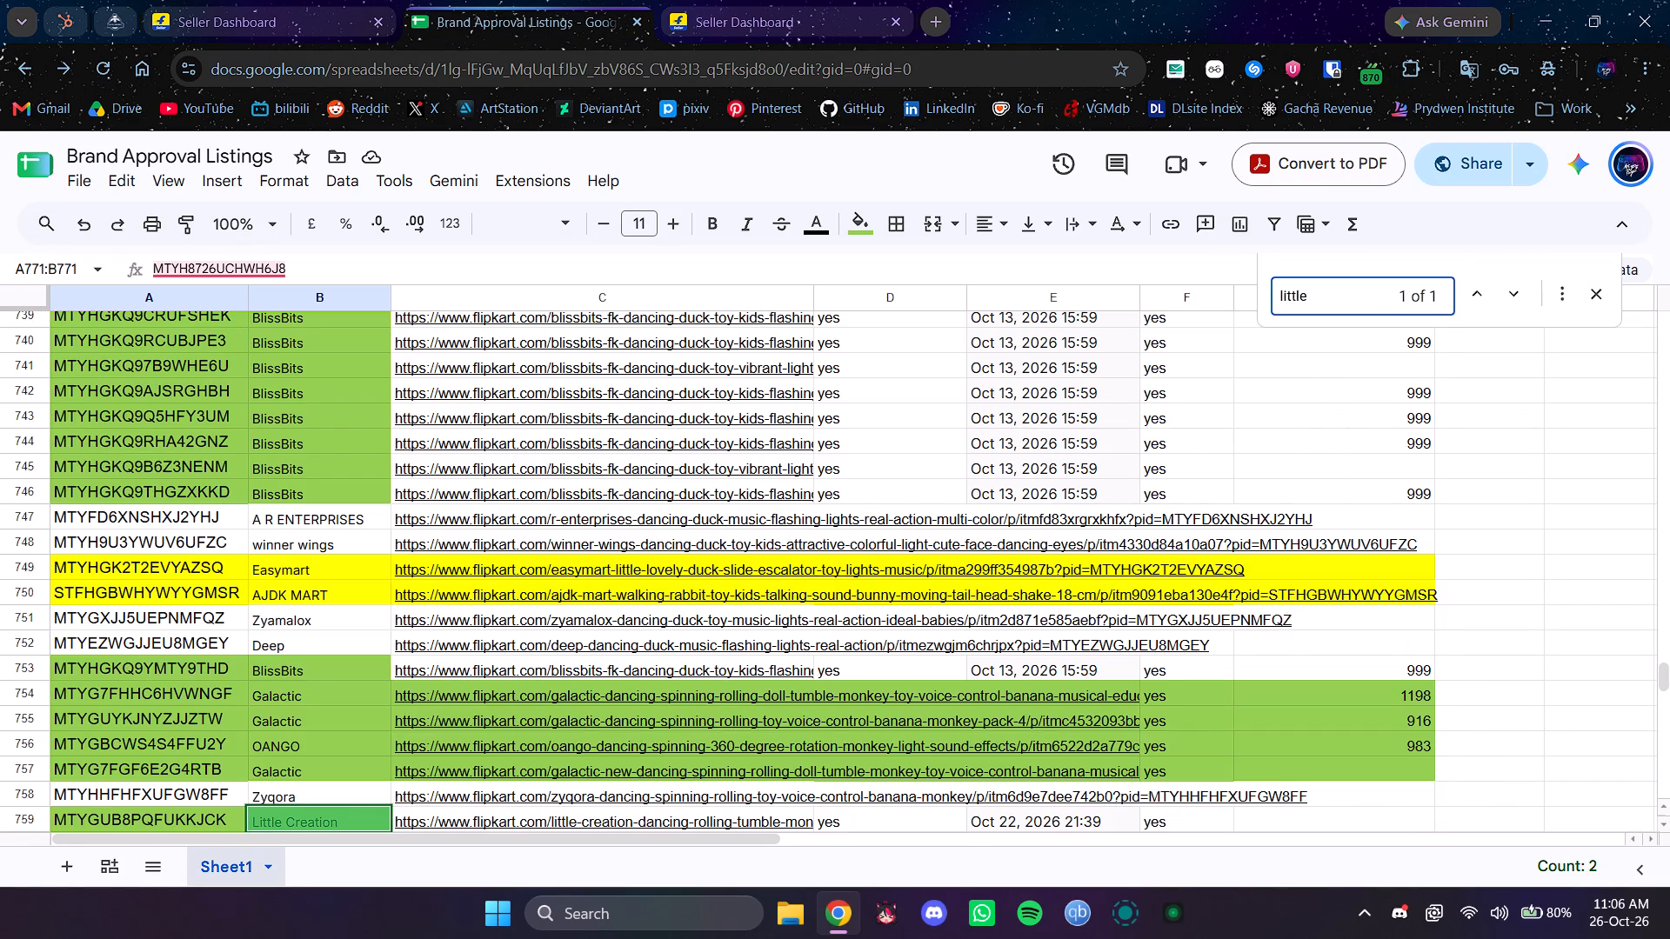
# Search the sheet for "thingcar" and copy the ThingCart product code DDHHHA5WVVB2GMHW from row 589.
pyautogui.press('BackSpace')
pyautogui.press('BackSpace')
pyautogui.press('BackSpace')
pyautogui.press('BackSpace')
pyautogui.press('BackSpace')
pyautogui.press('BackSpace')
pyautogui.press('BackSpace')
pyautogui.press('BackSpace')
pyautogui.press('BackSpace')
pyautogui.press('BackSpace')
pyautogui.press('BackSpace')
pyautogui.press('BackSpace')
pyautogui.press('BackSpace')
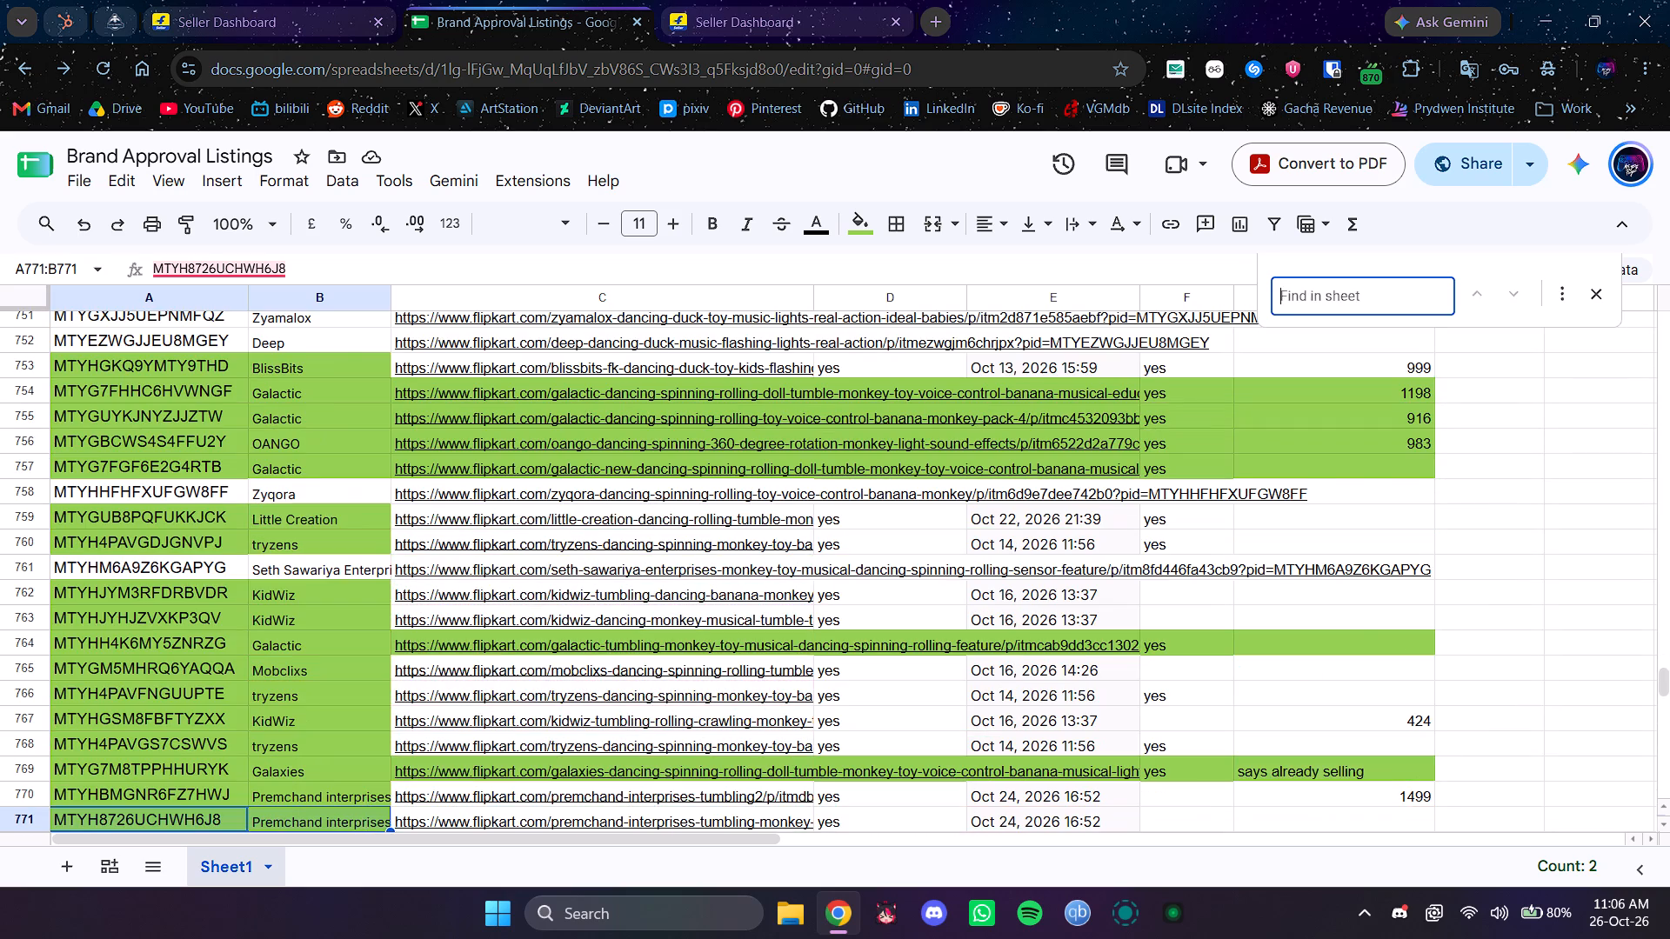
pyautogui.write('thingcar')
pyautogui.scroll(-2, 424, 683)
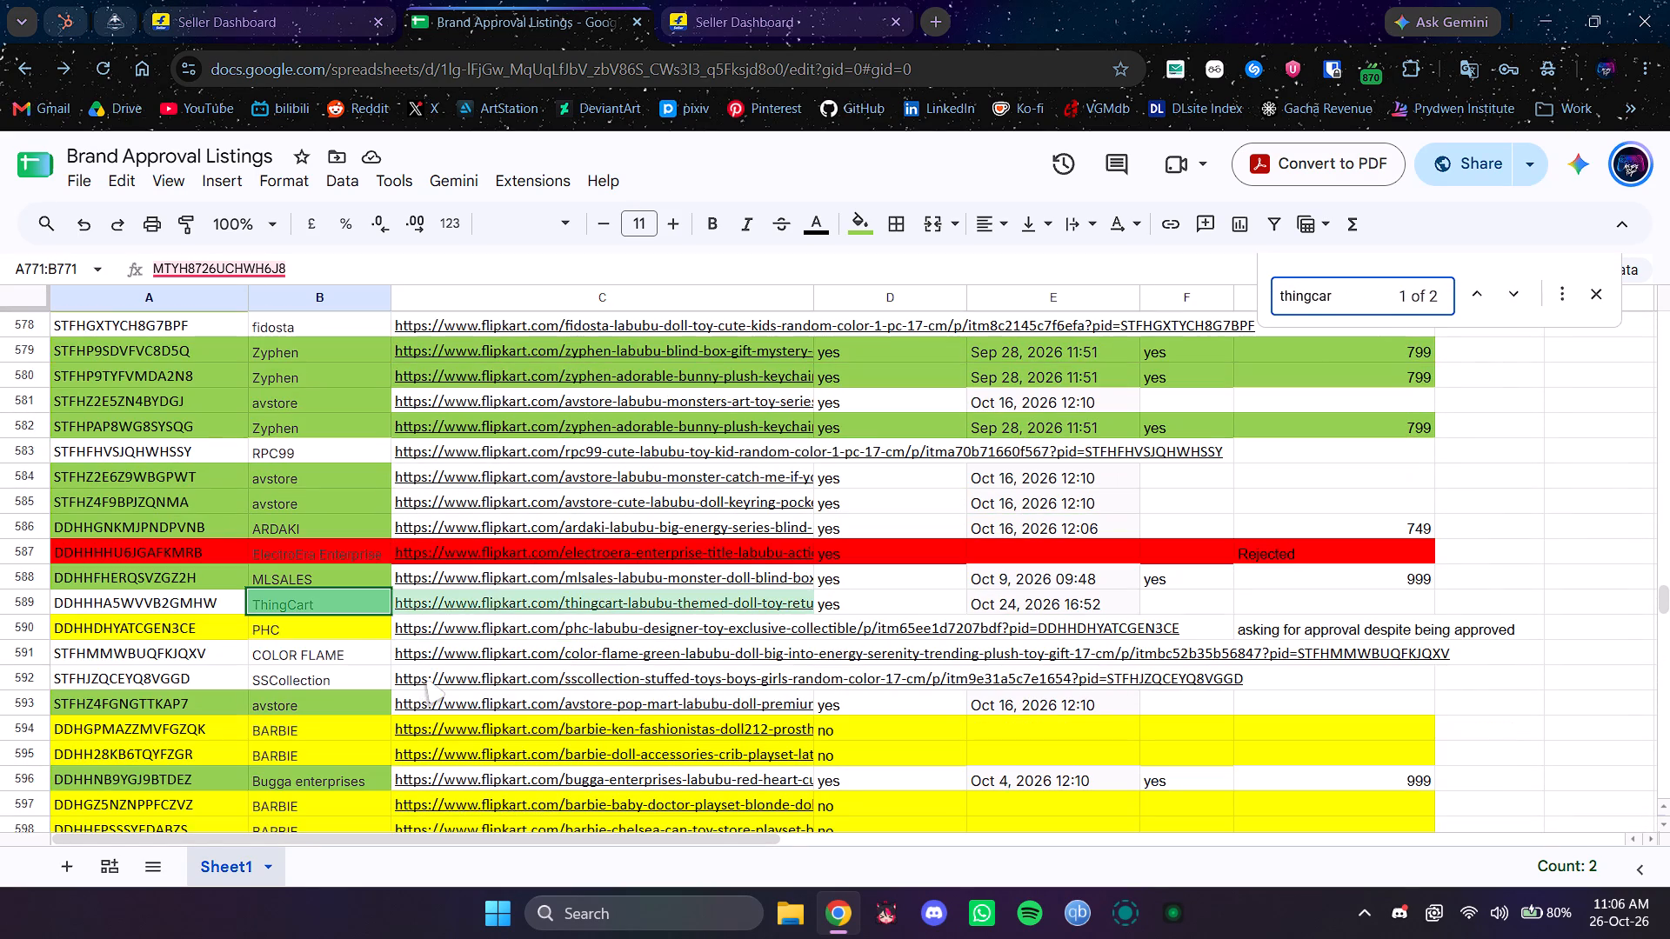
pyautogui.click(209, 604)
pyautogui.rightClick(209, 604)
pyautogui.click(416, 284)
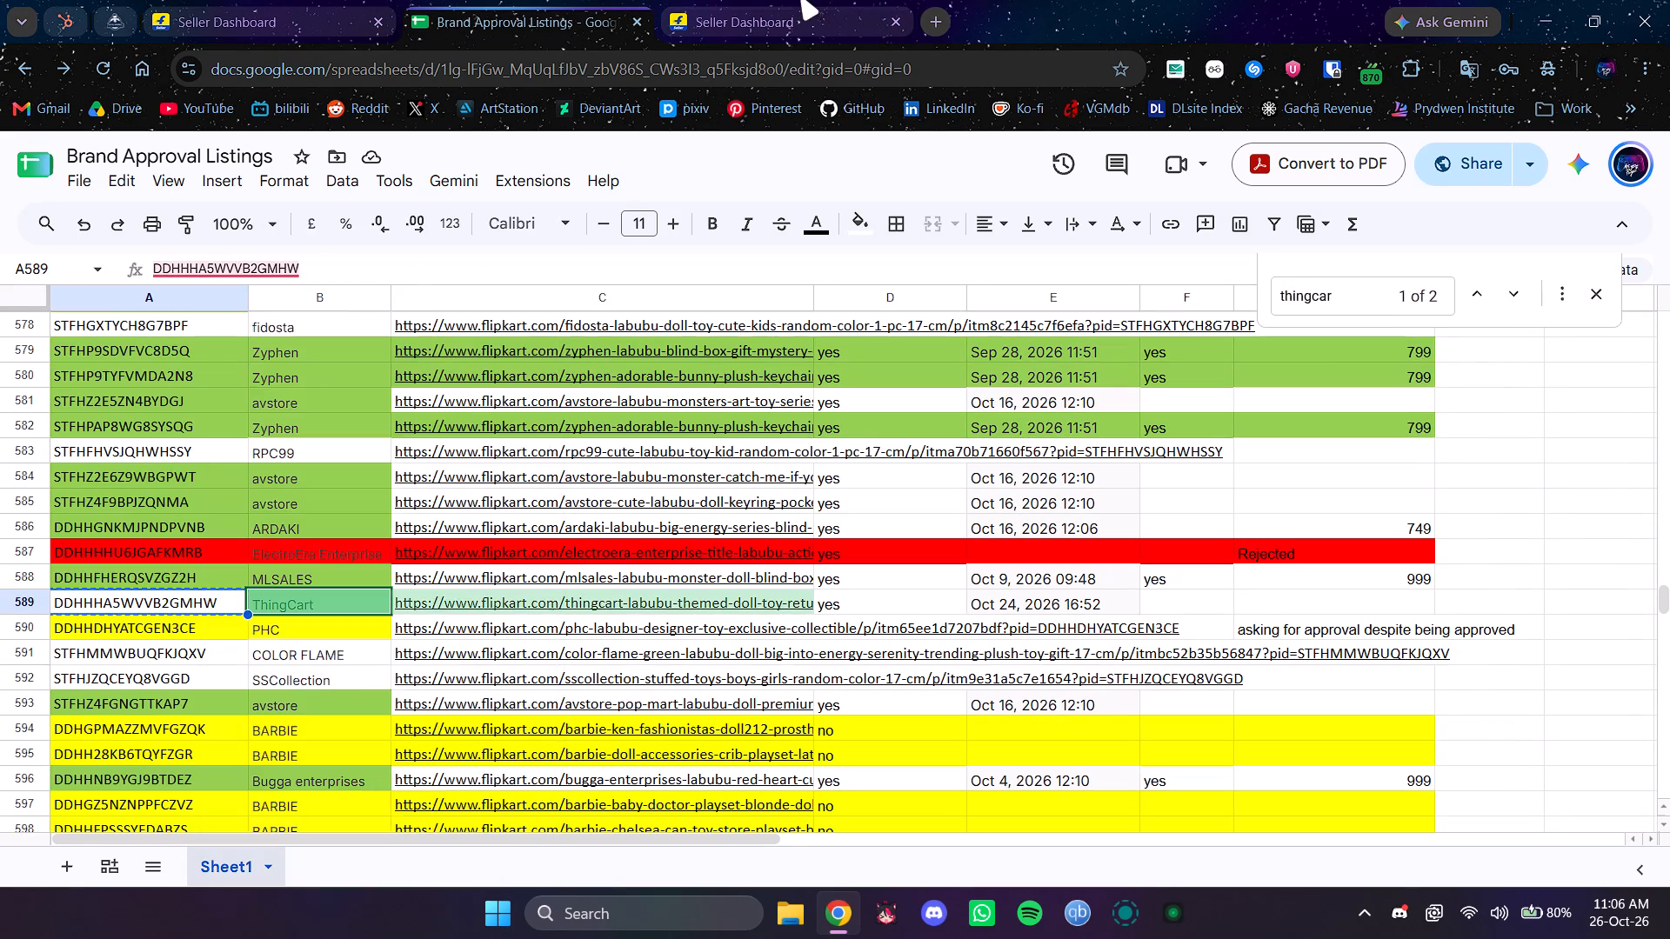
# Return to Listing Creation in Seller Hub and search the Flipkart products for the copied code DDHHHA5WVVB2GMHW.
pyautogui.click(803, 0)
pyautogui.click(25, 71)
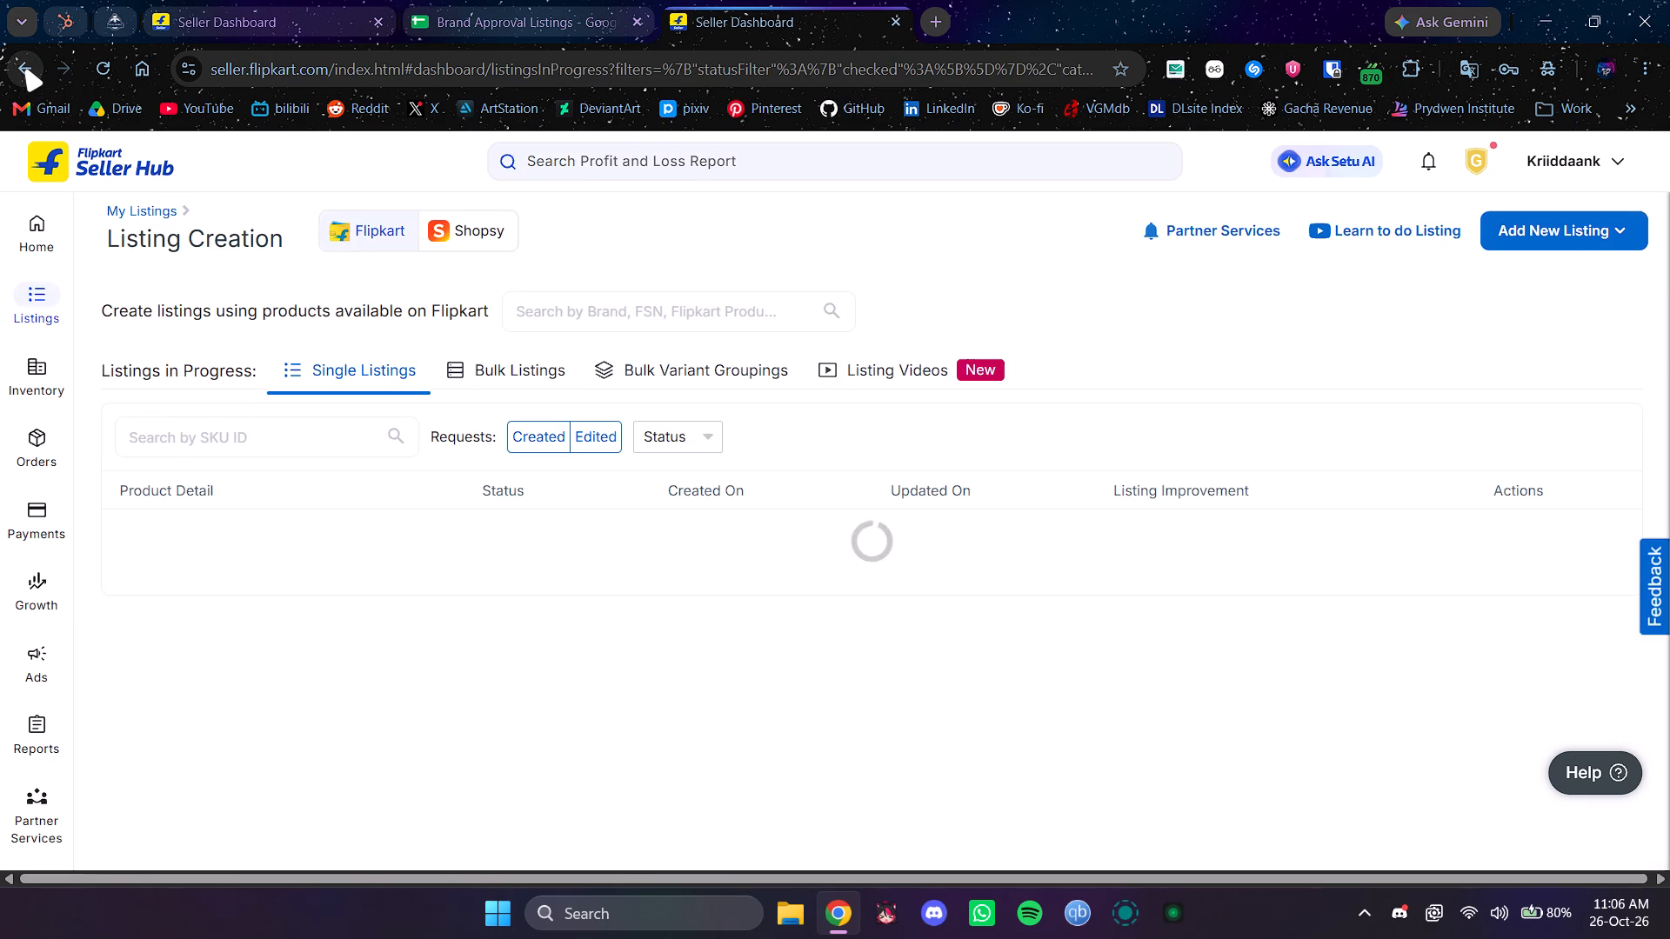
pyautogui.rightClick(623, 326)
pyautogui.click(718, 528)
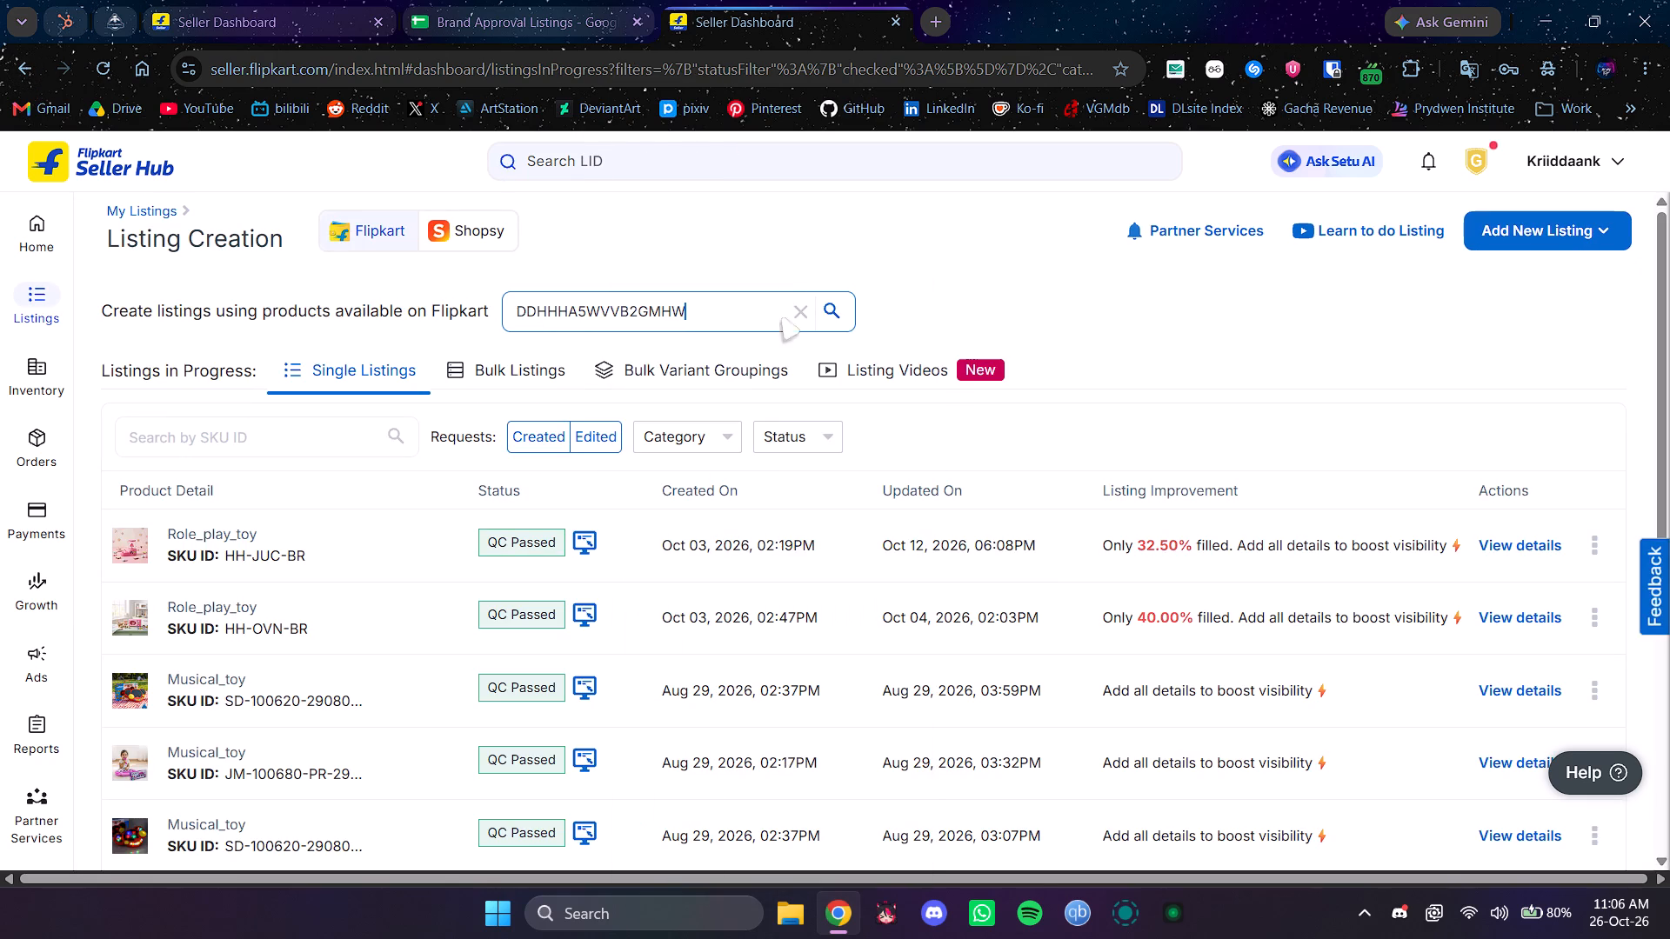
pyautogui.click(832, 313)
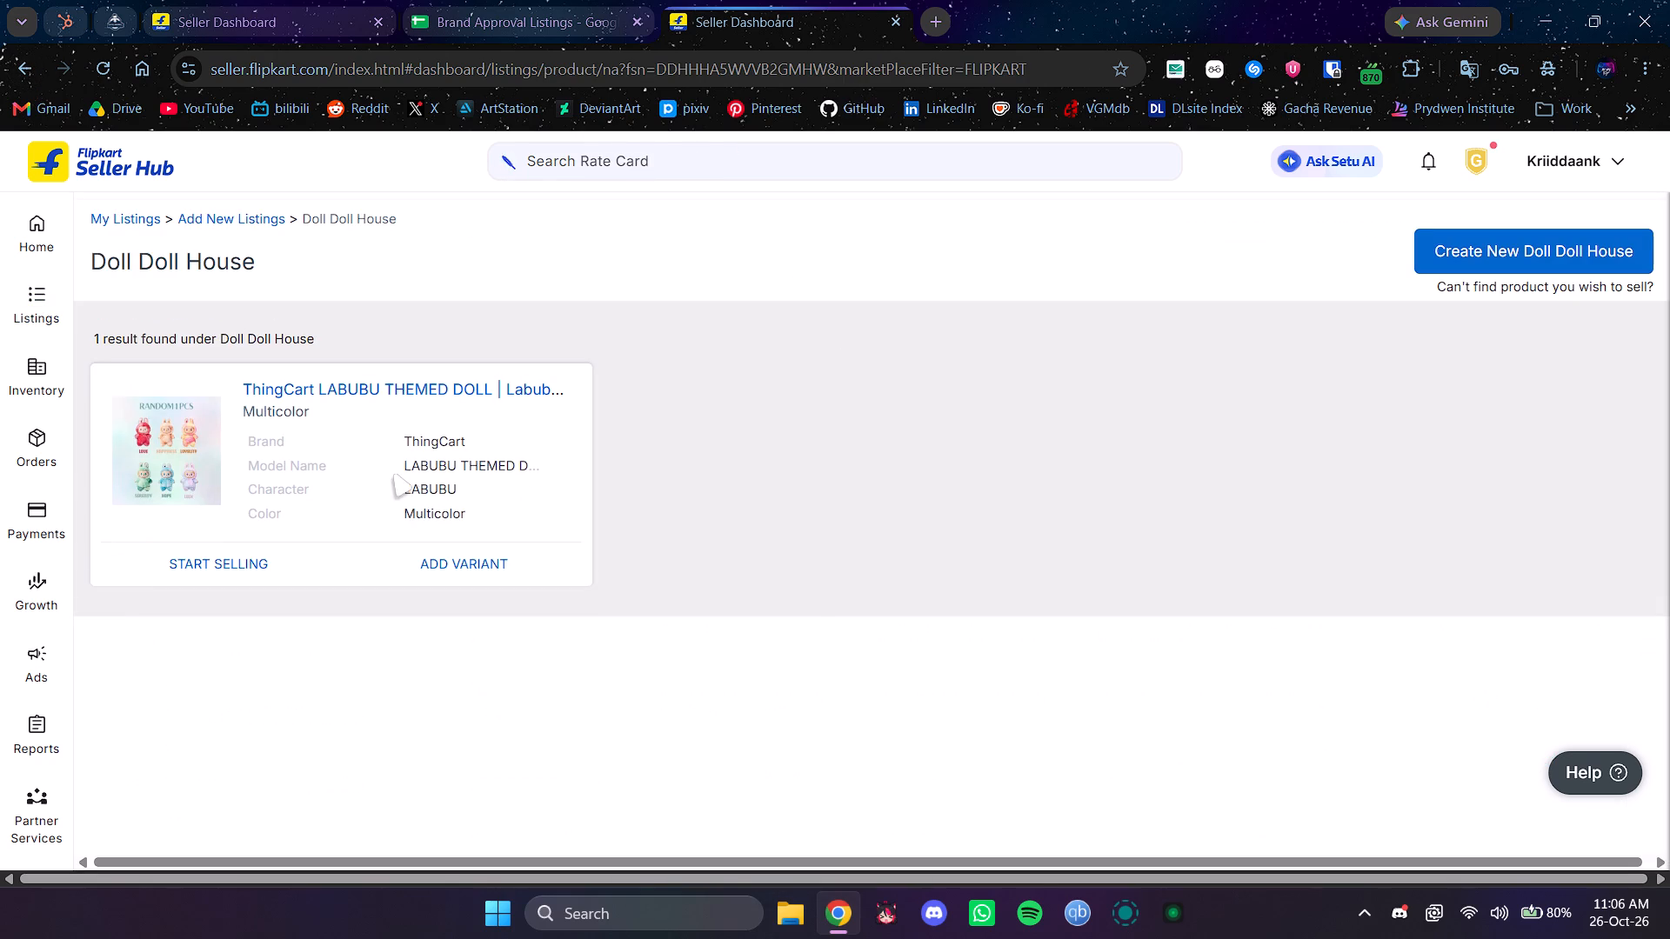
# Examine the highlights on the ThingCart LABUBU THEMED DOLL product page on Flipkart, and close it.
pyautogui.click(405, 403)
pyautogui.click(410, 394)
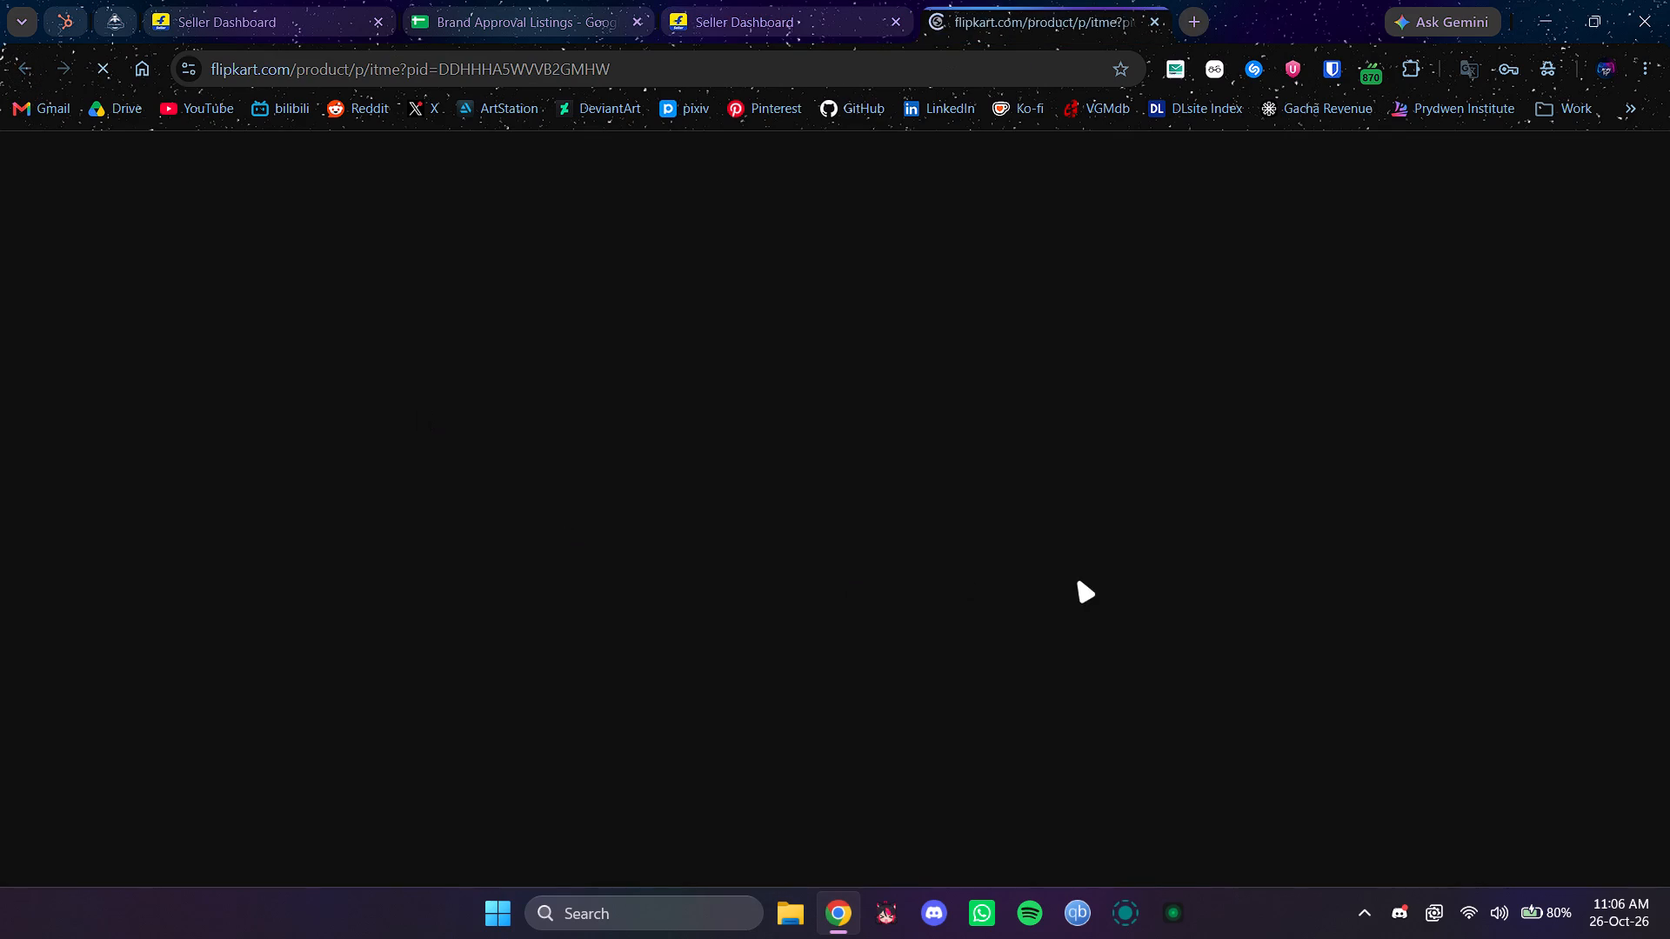
pyautogui.scroll(-3, 1074, 599)
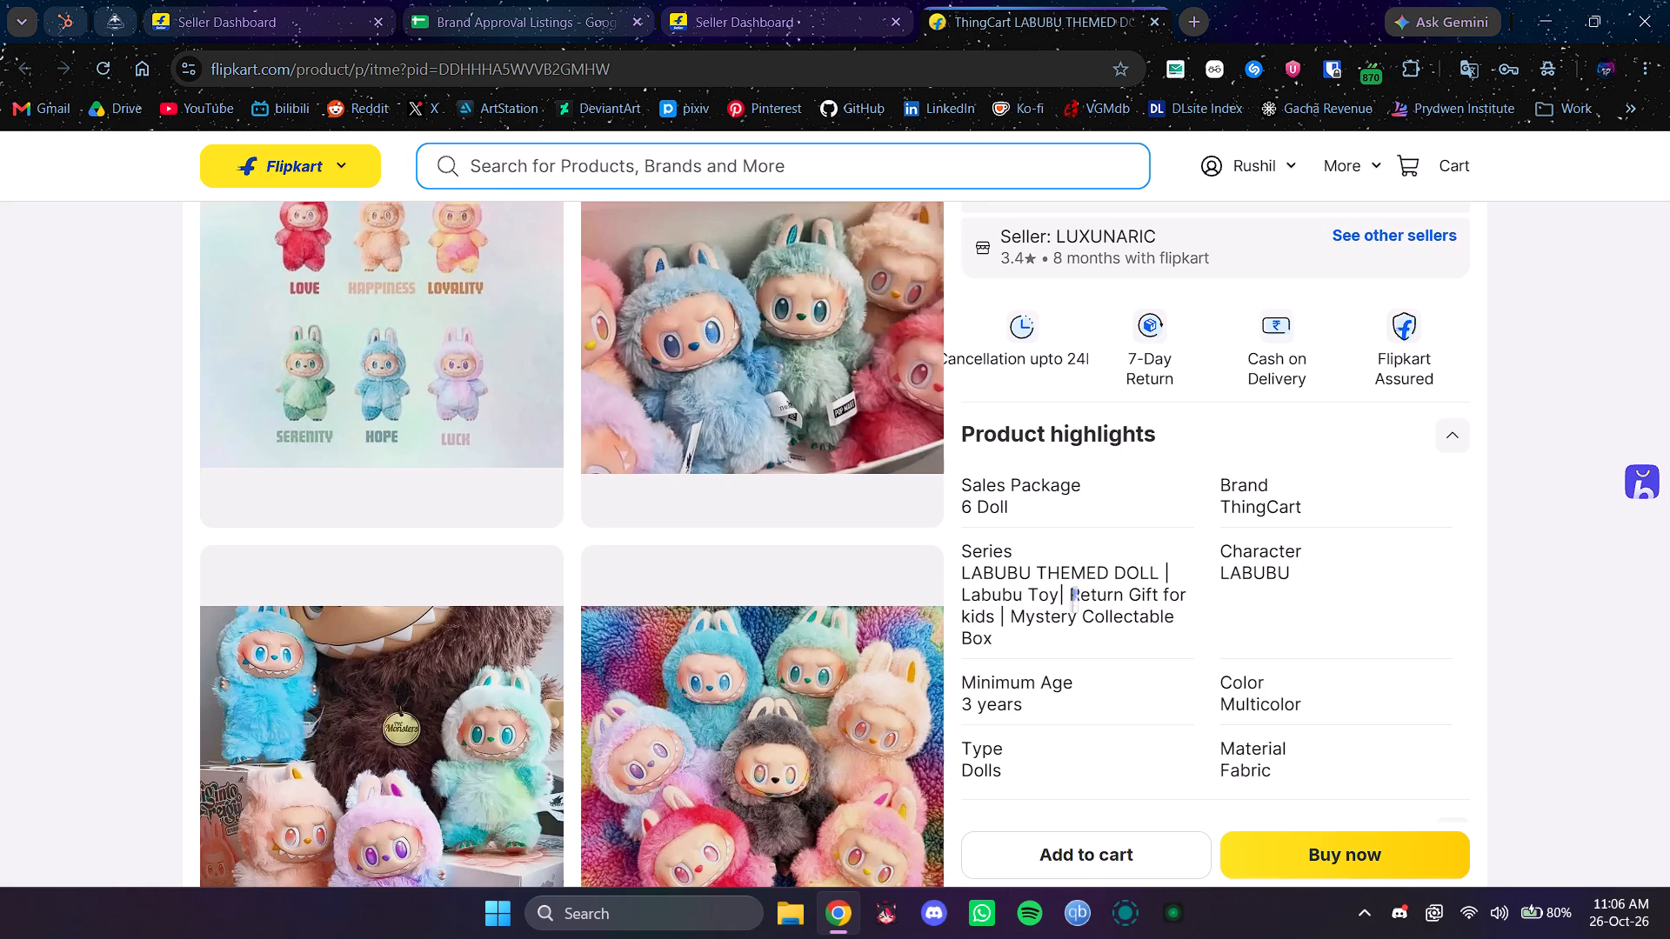
pyautogui.scroll(-2, 1030, 611)
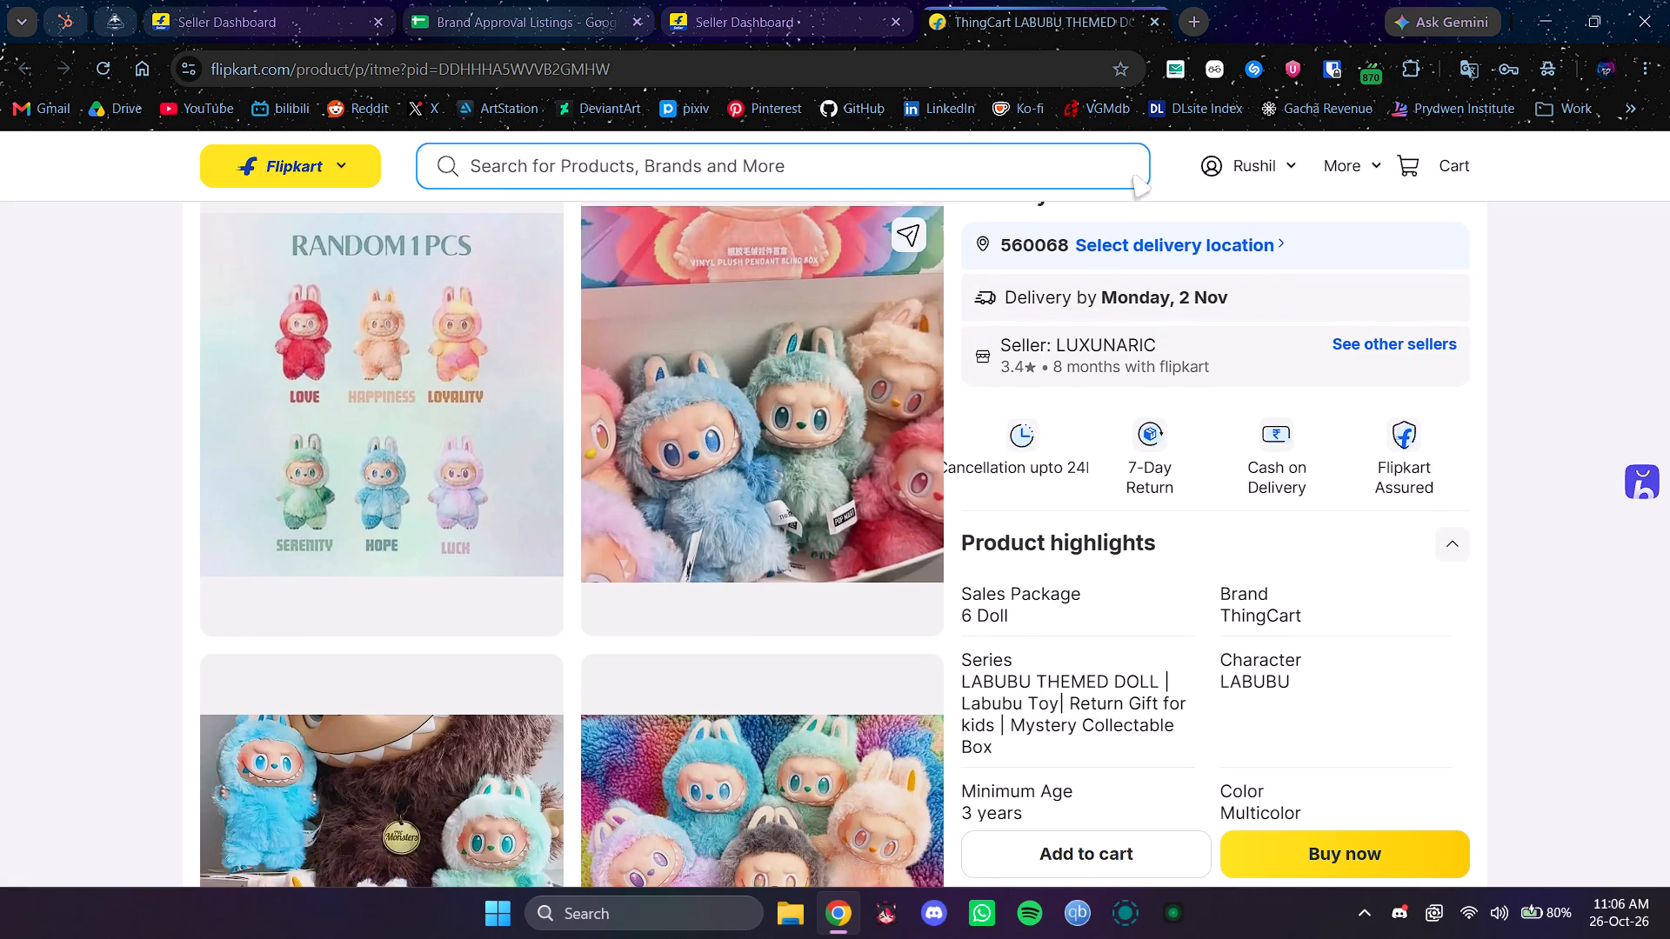
pyautogui.click(1159, 30)
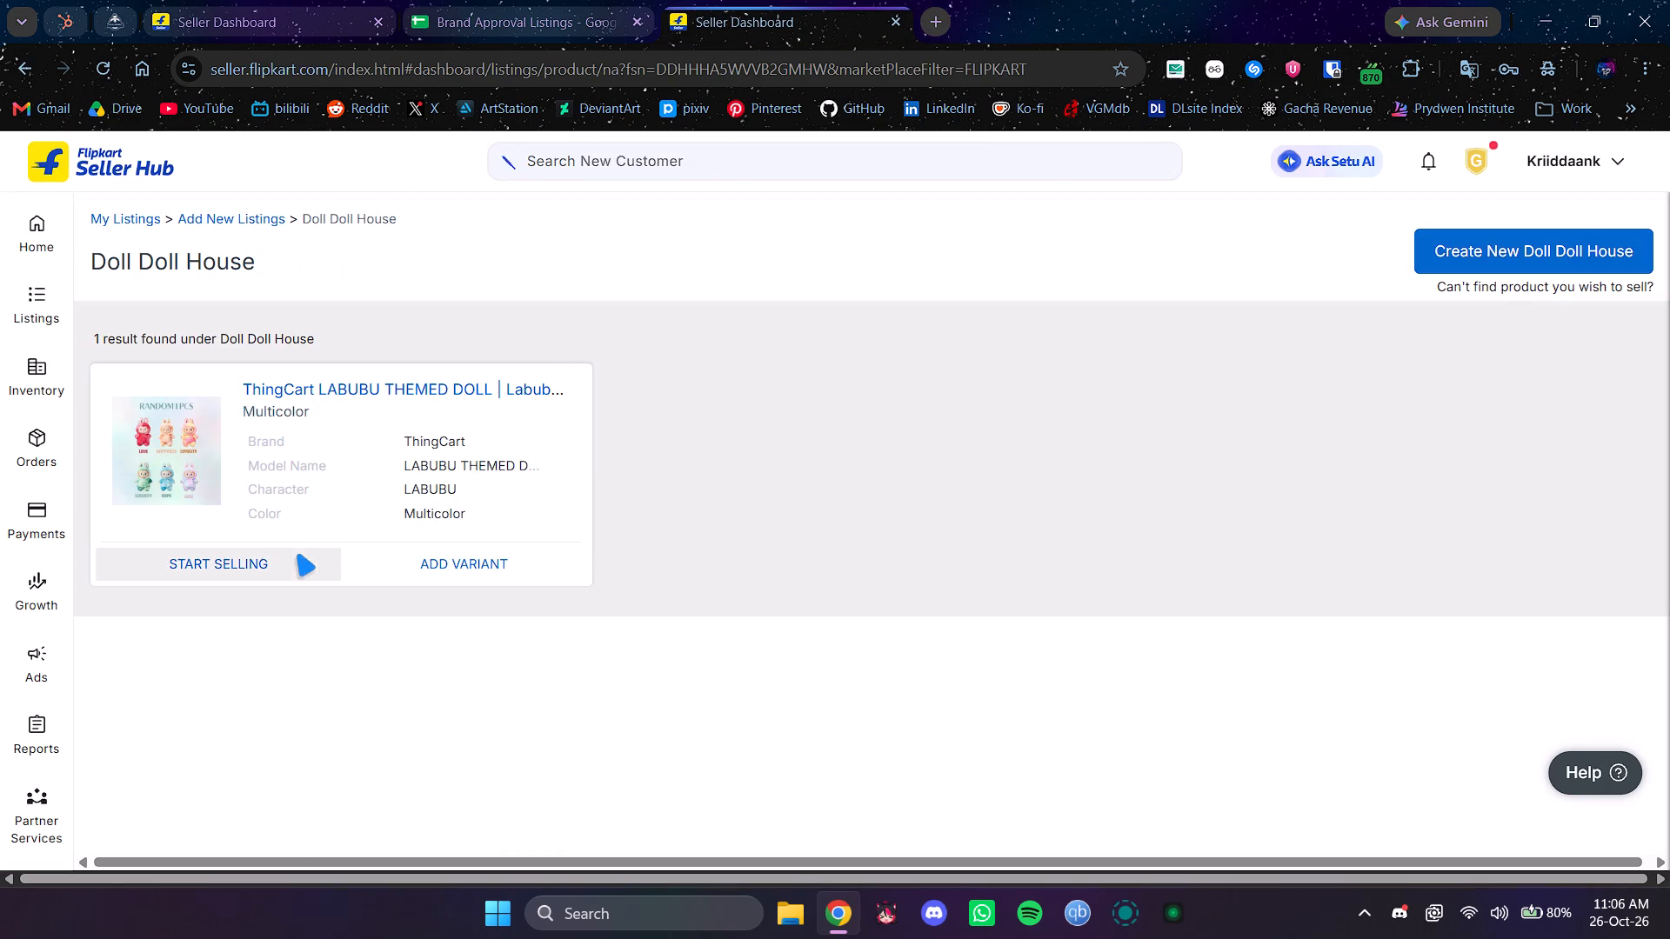
pyautogui.click(297, 556)
pyautogui.click(851, 337)
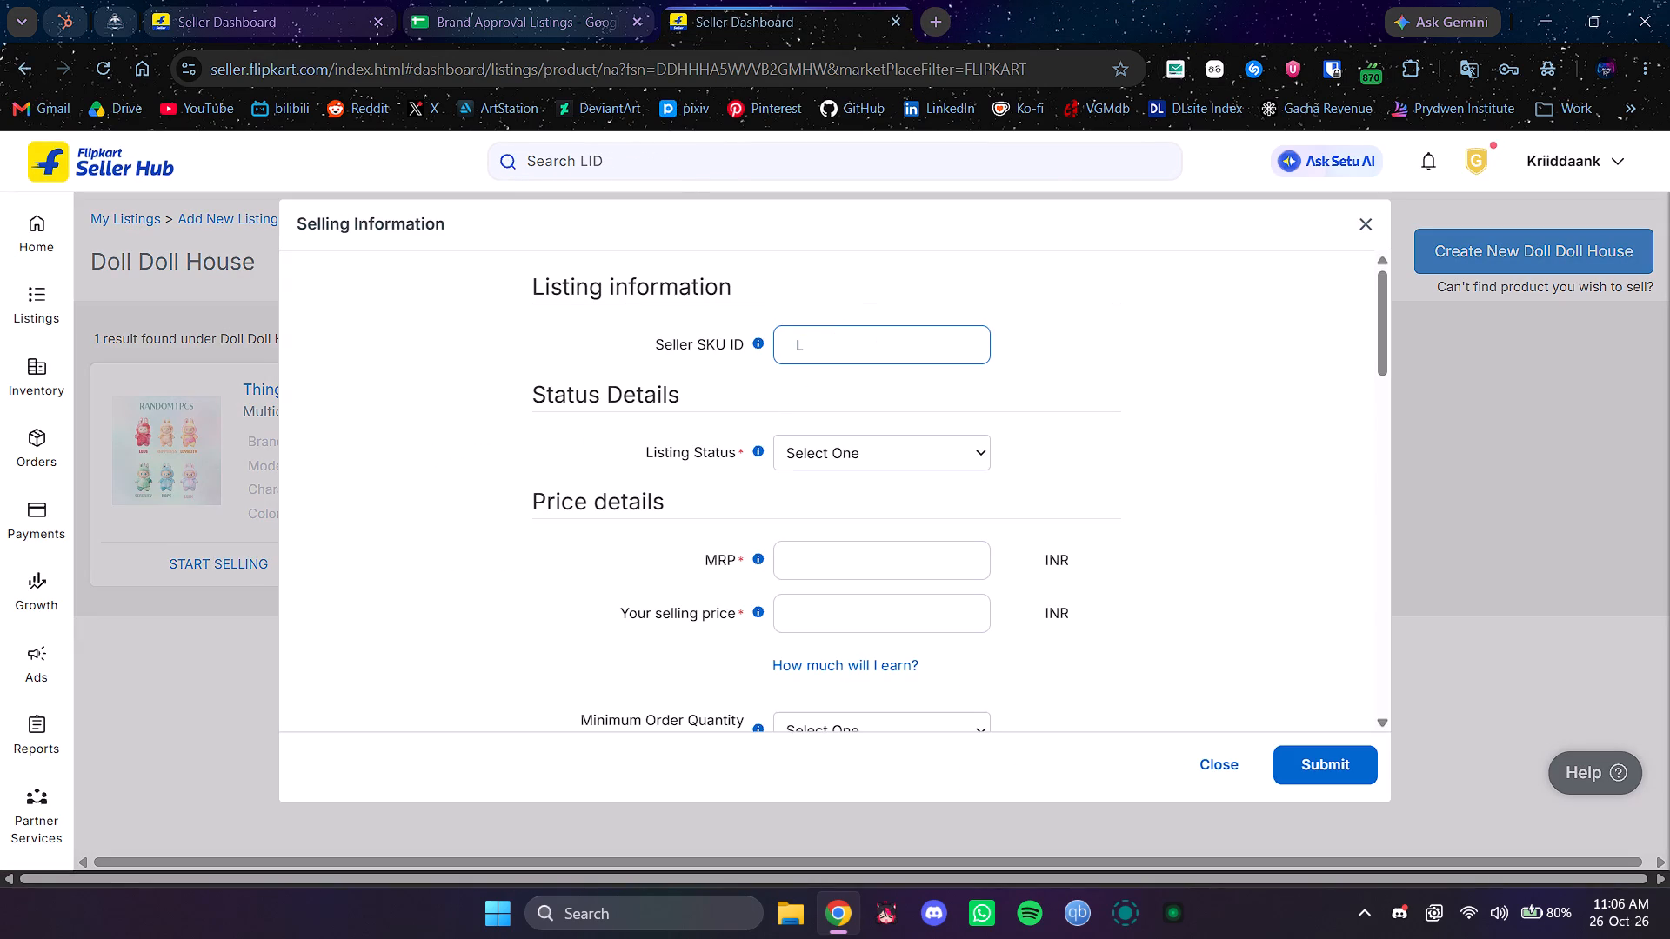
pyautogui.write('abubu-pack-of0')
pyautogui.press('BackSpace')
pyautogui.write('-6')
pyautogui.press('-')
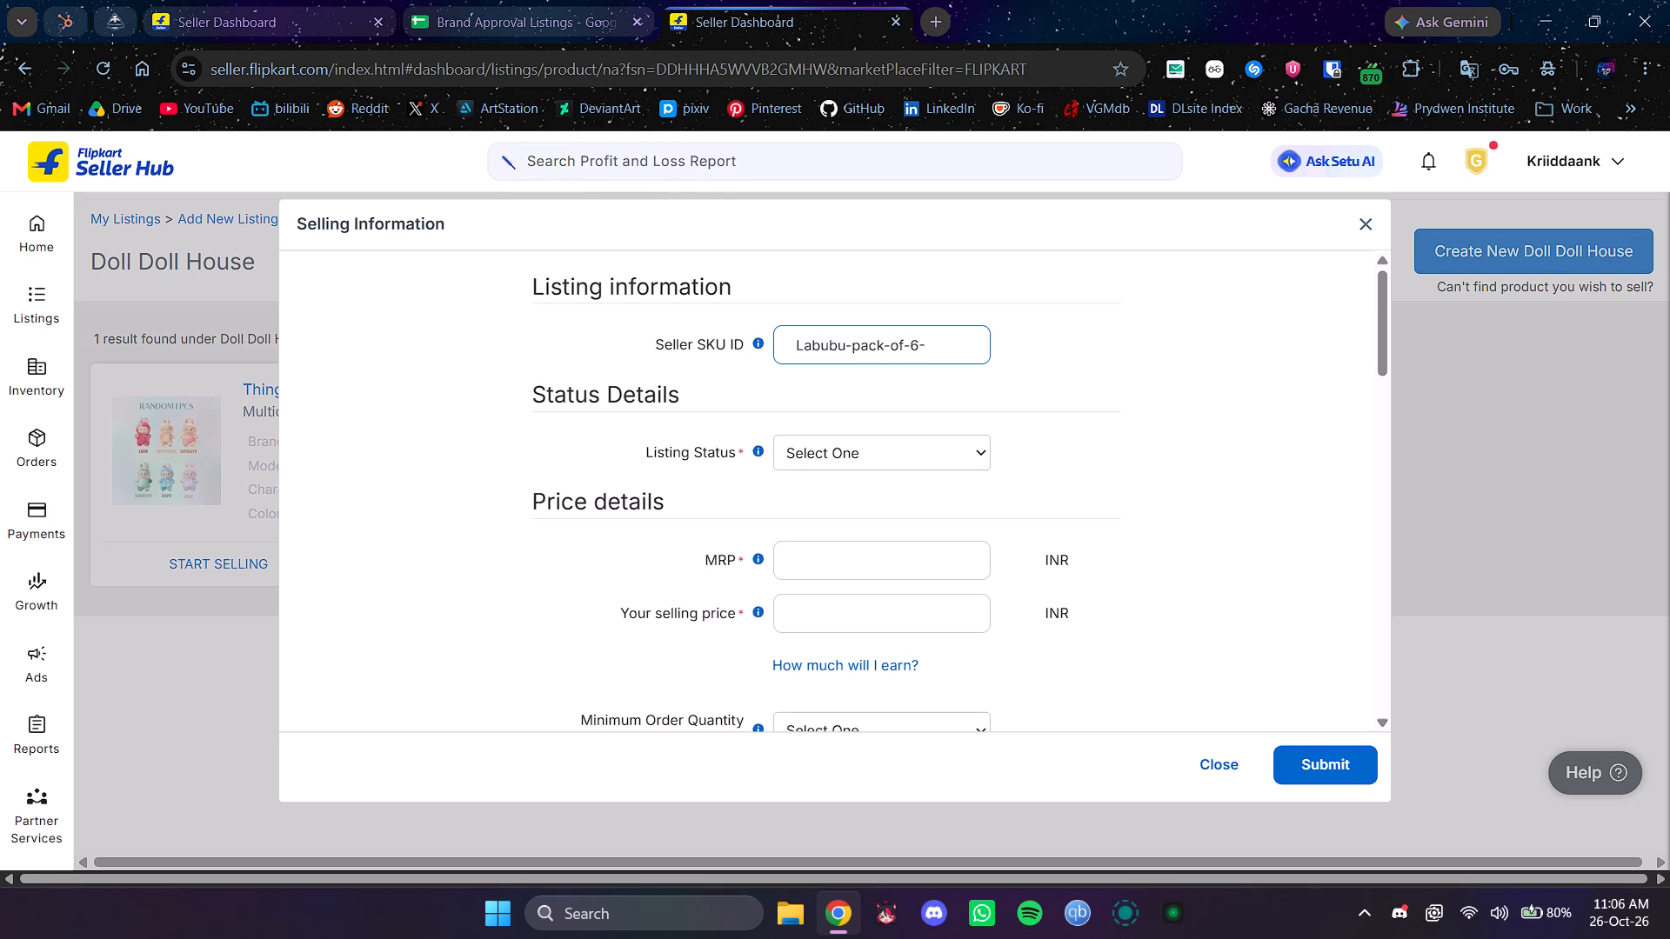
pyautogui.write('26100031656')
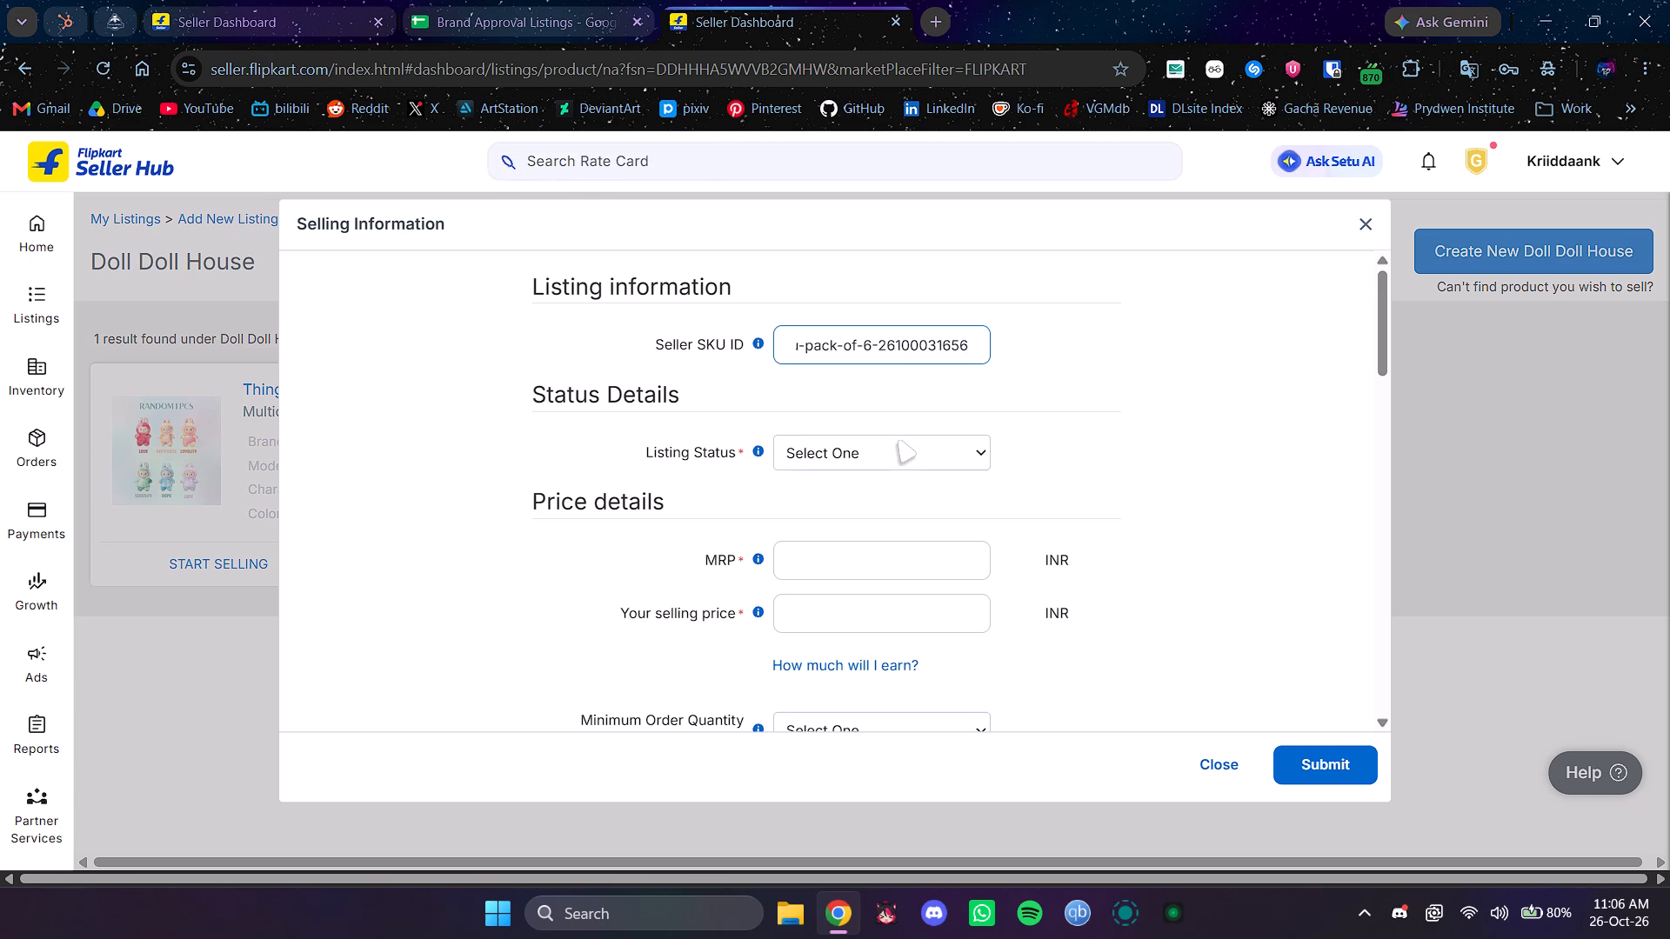
# Set the listing status to Active, and both the MRP and the selling price to 699 INR.
pyautogui.click(898, 442)
pyautogui.click(898, 471)
pyautogui.click(892, 556)
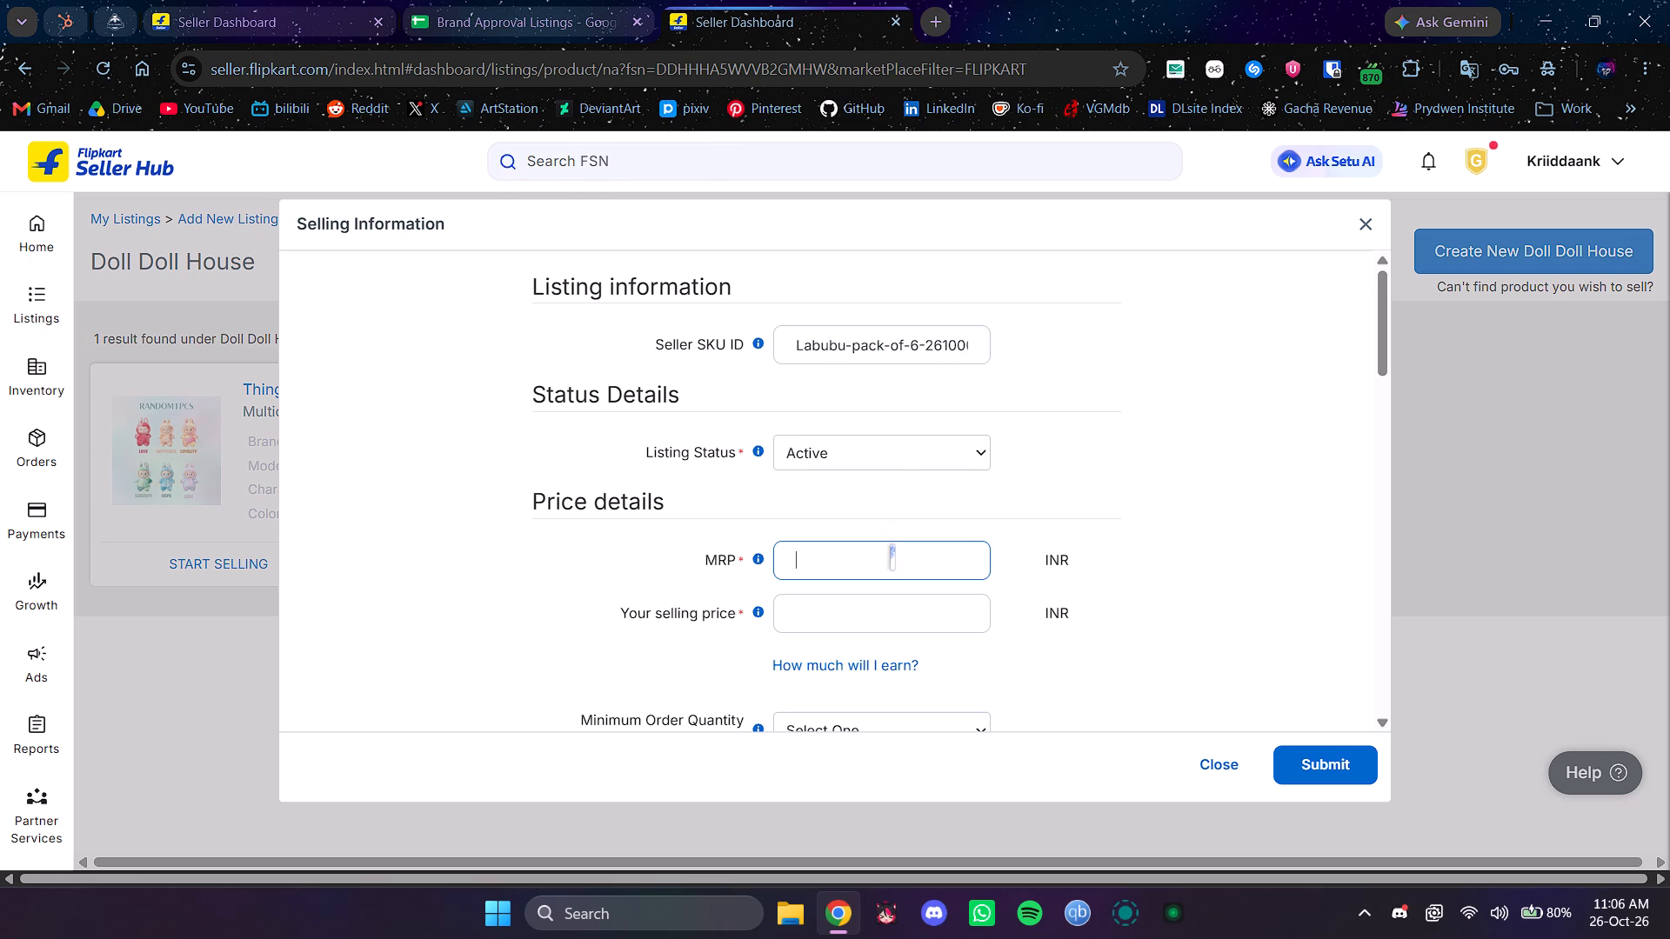
pyautogui.write('699')
pyautogui.click(885, 623)
pyautogui.write('699')
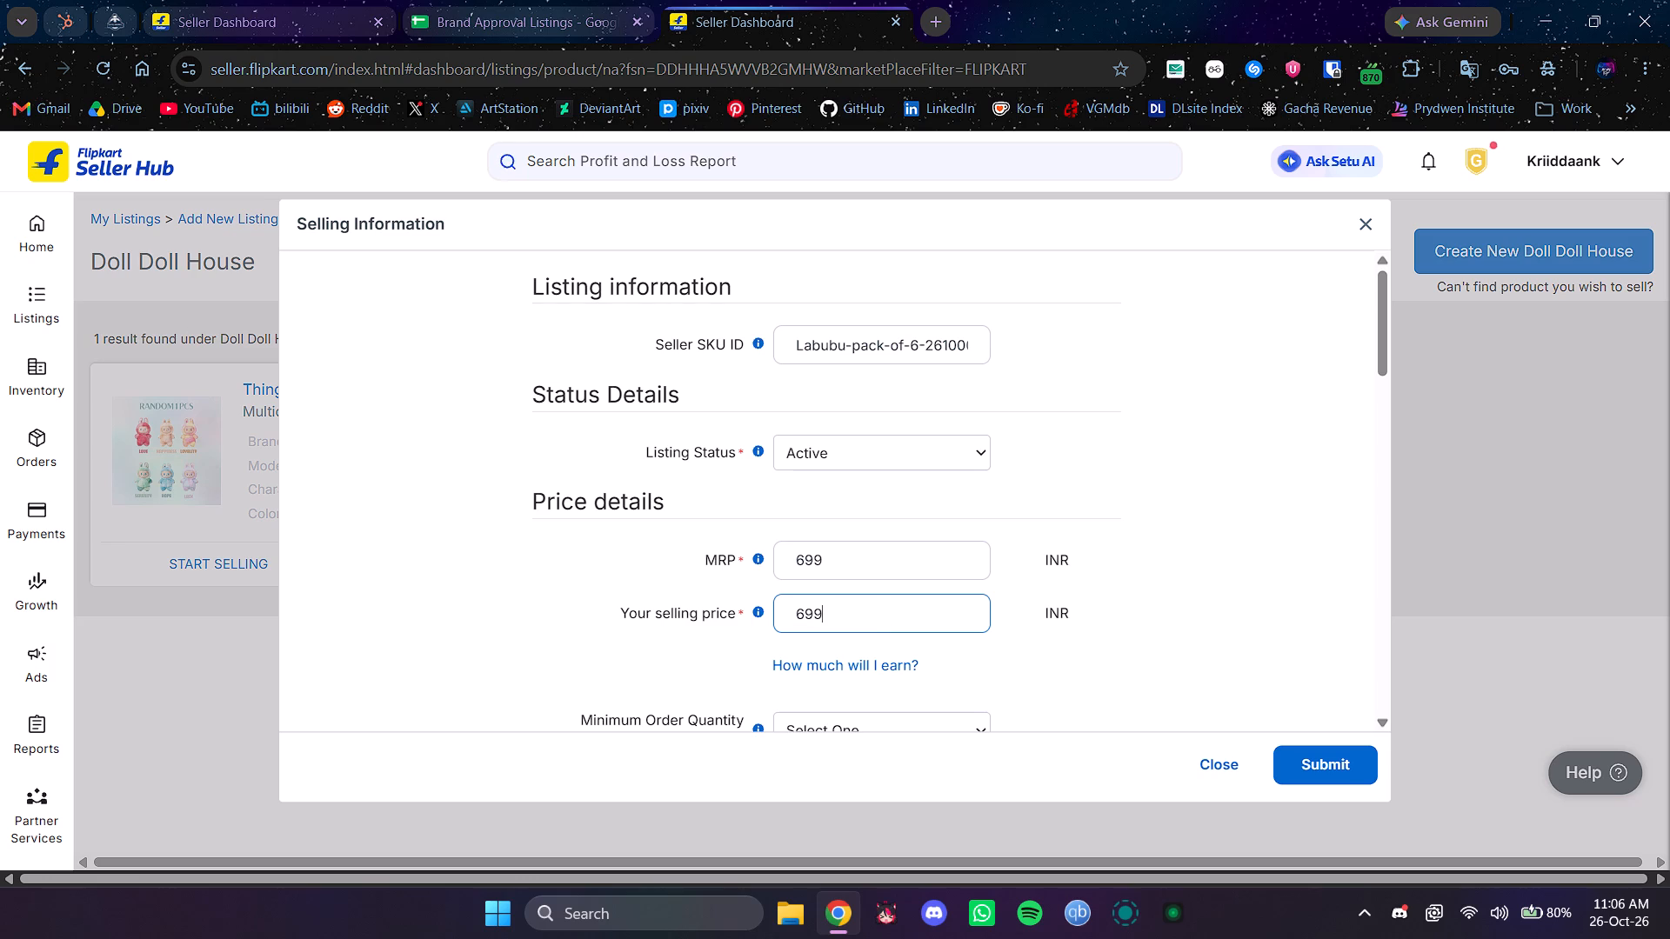
# Set minimum order quantity to 1, fulfilment by Seller, procurement type Express, procurement SLA to 1 HR and stock to 50.
pyautogui.scroll(-3, 1101, 488)
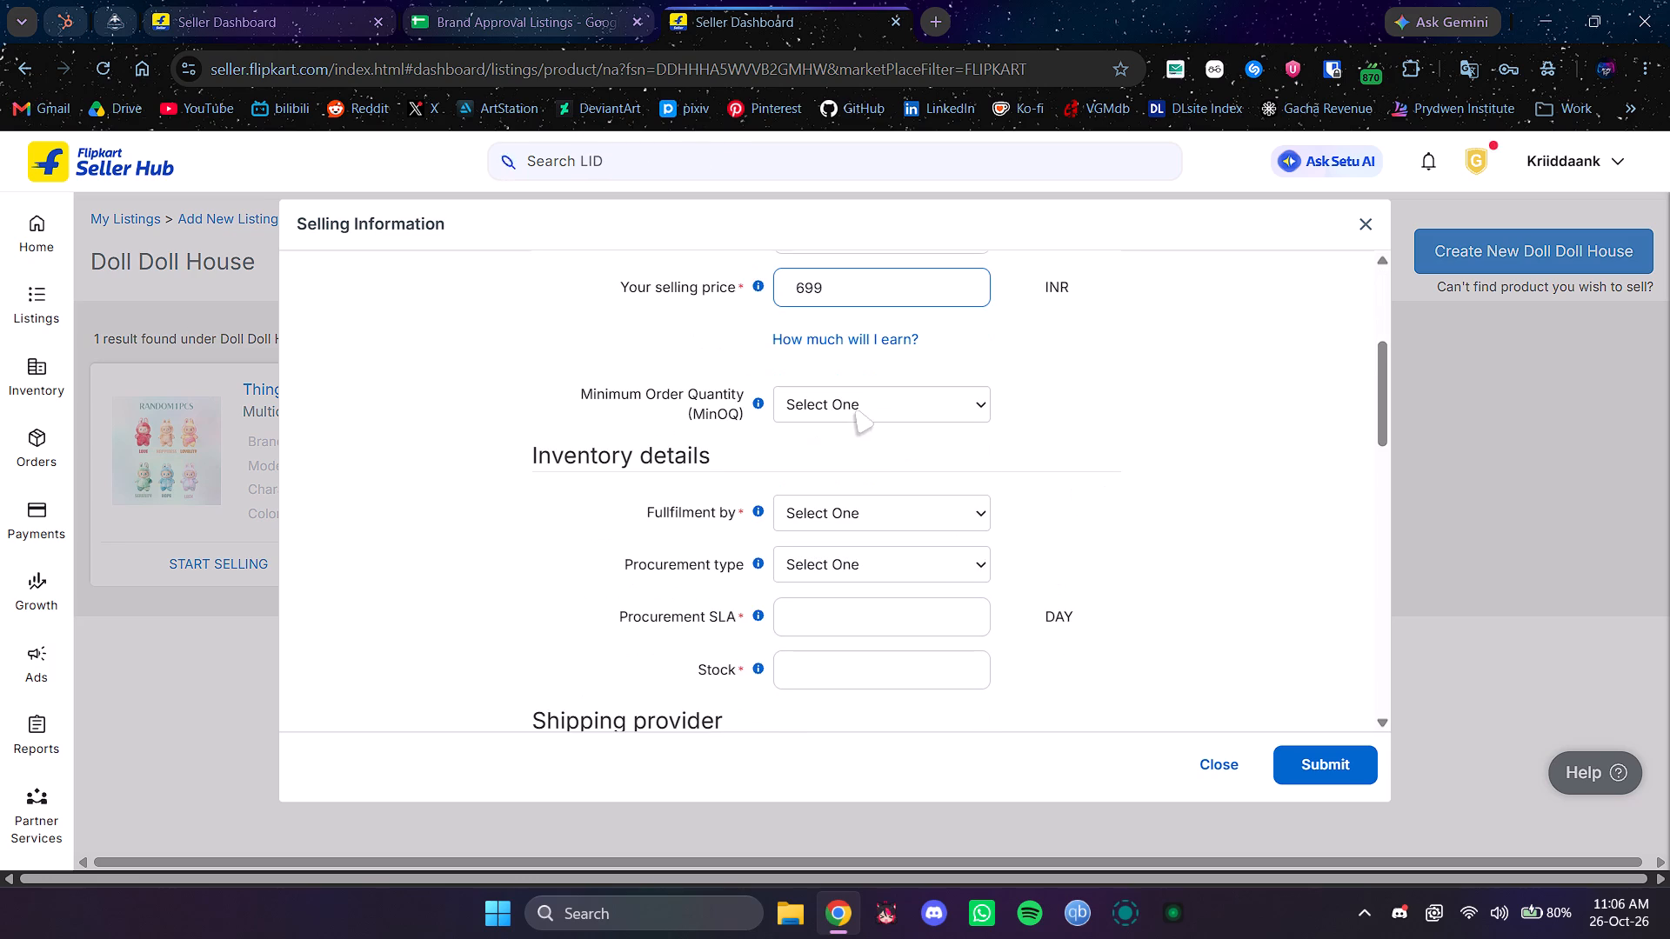
pyautogui.click(856, 412)
pyautogui.click(861, 441)
pyautogui.click(892, 511)
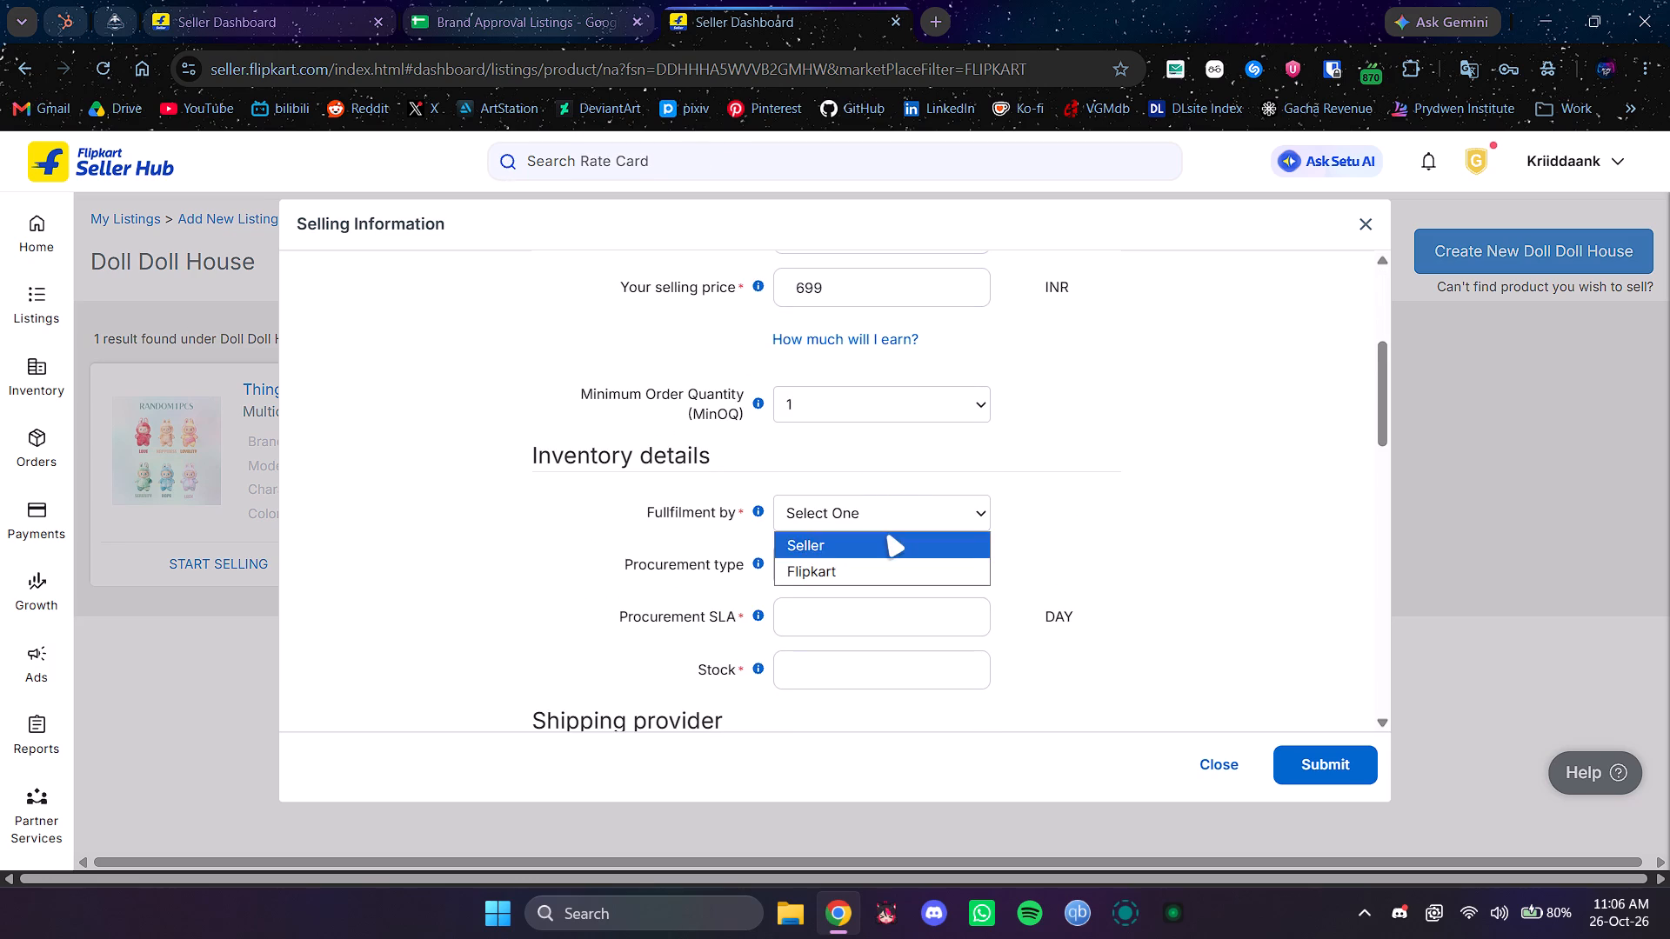
pyautogui.click(887, 536)
pyautogui.click(889, 557)
pyautogui.click(893, 624)
pyautogui.click(900, 624)
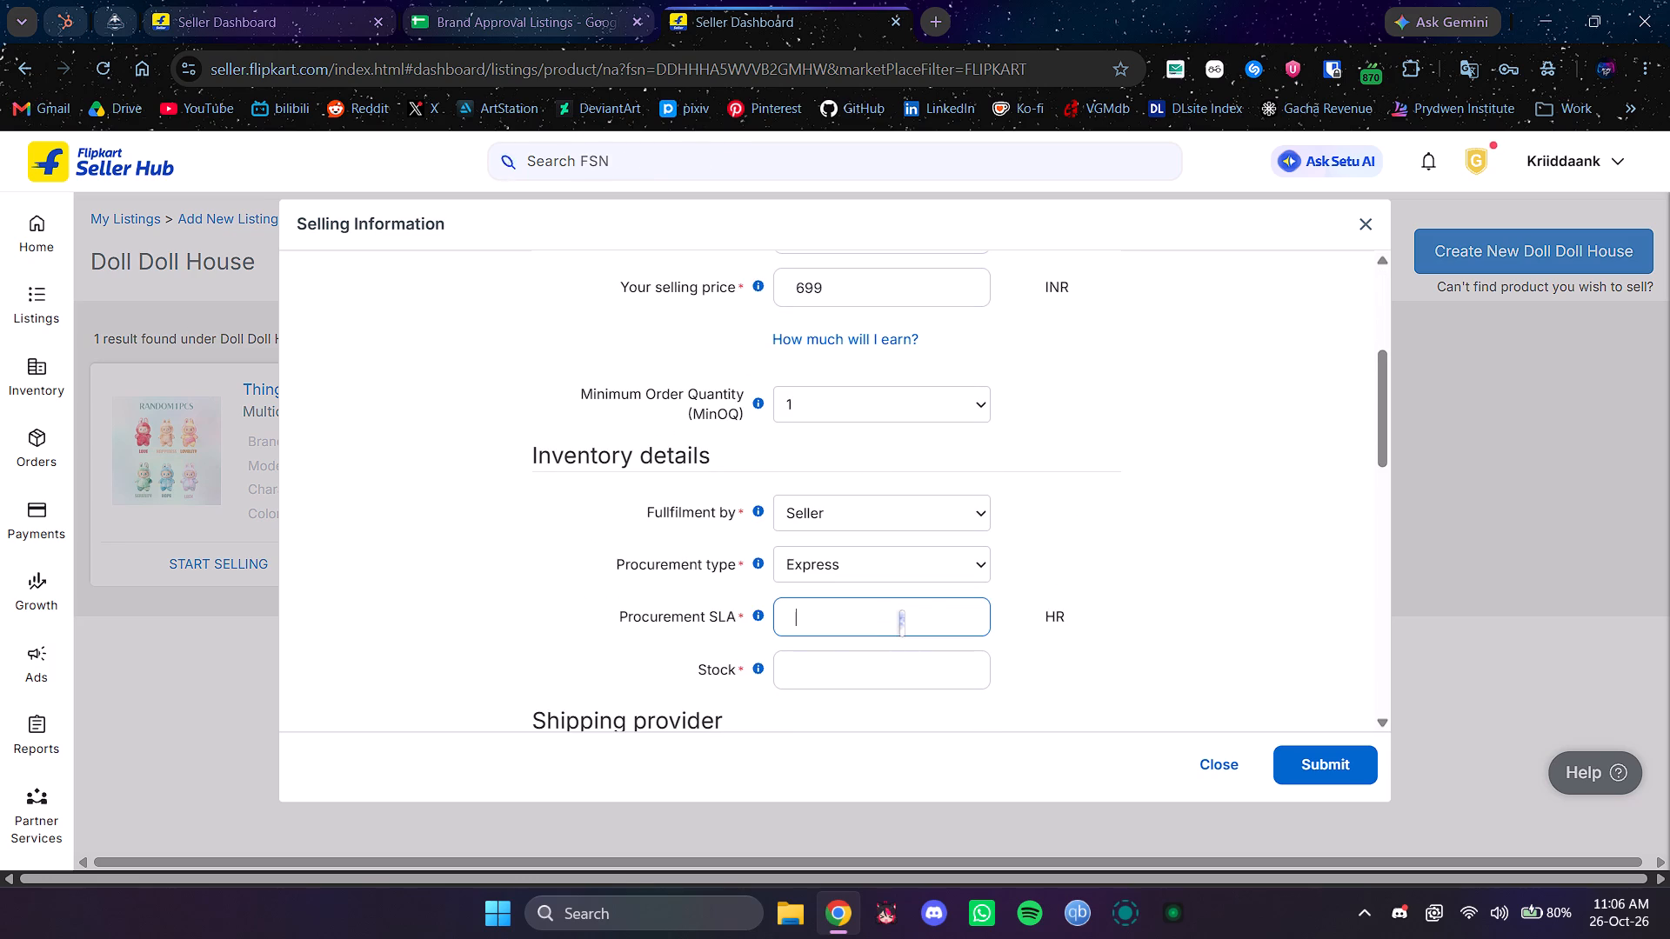
pyautogui.press('1')
pyautogui.click(936, 663)
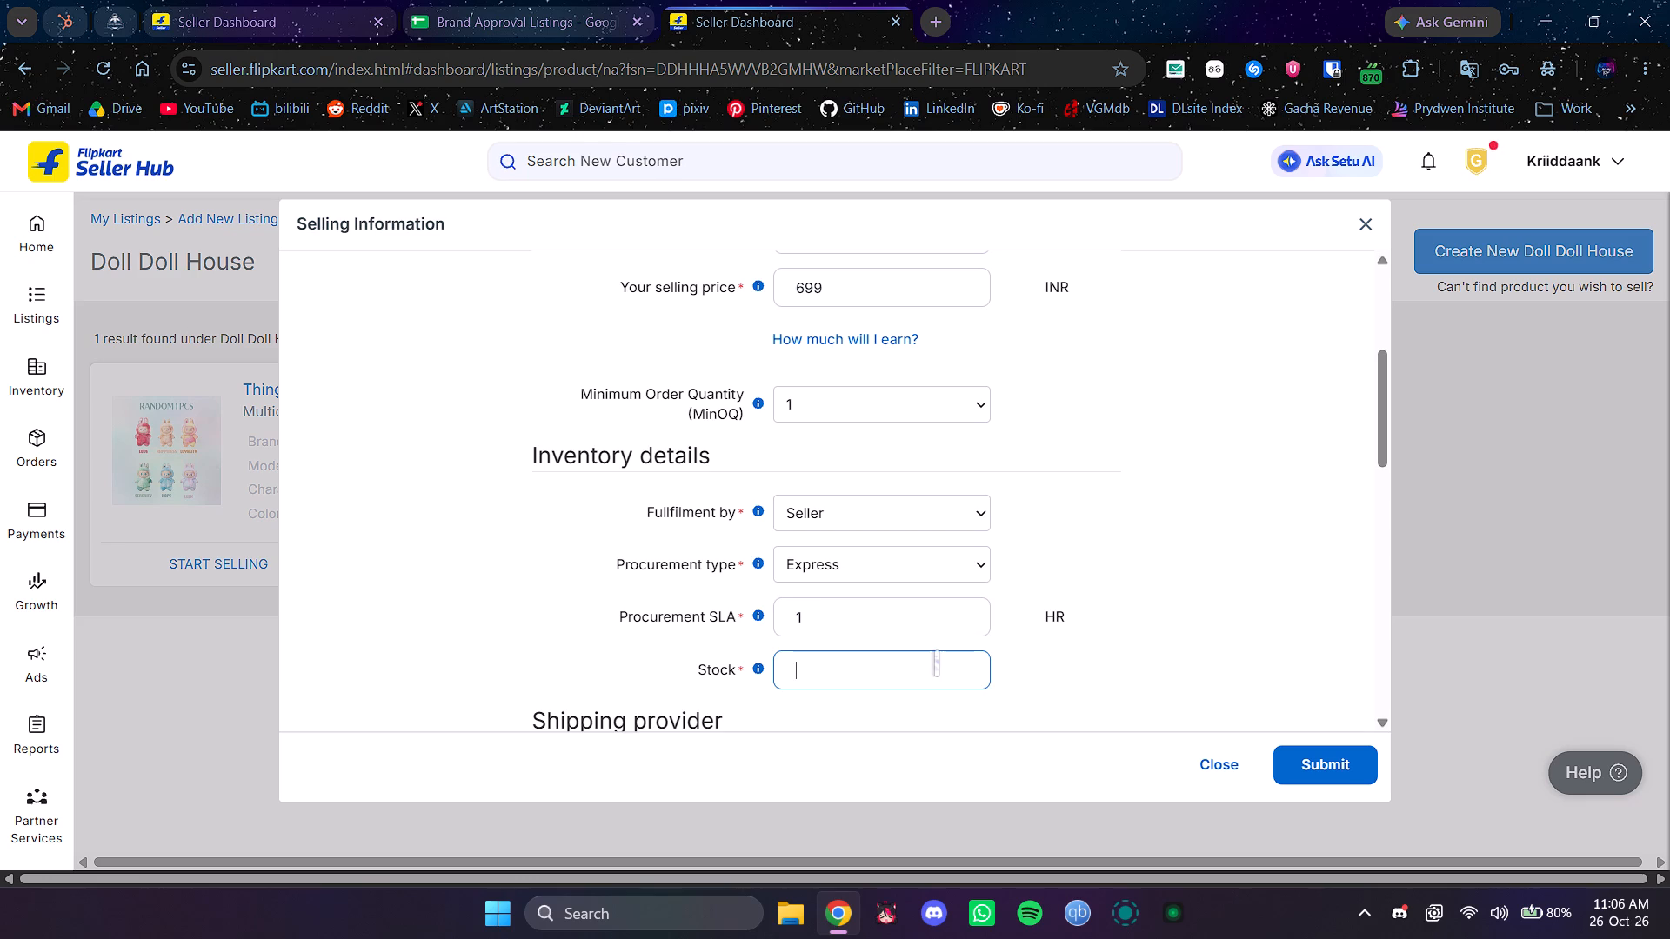
pyautogui.write('50')
# Choose Flipkart as the shipping provider for the Labubu doll listing.
pyautogui.scroll(-2, 1191, 559)
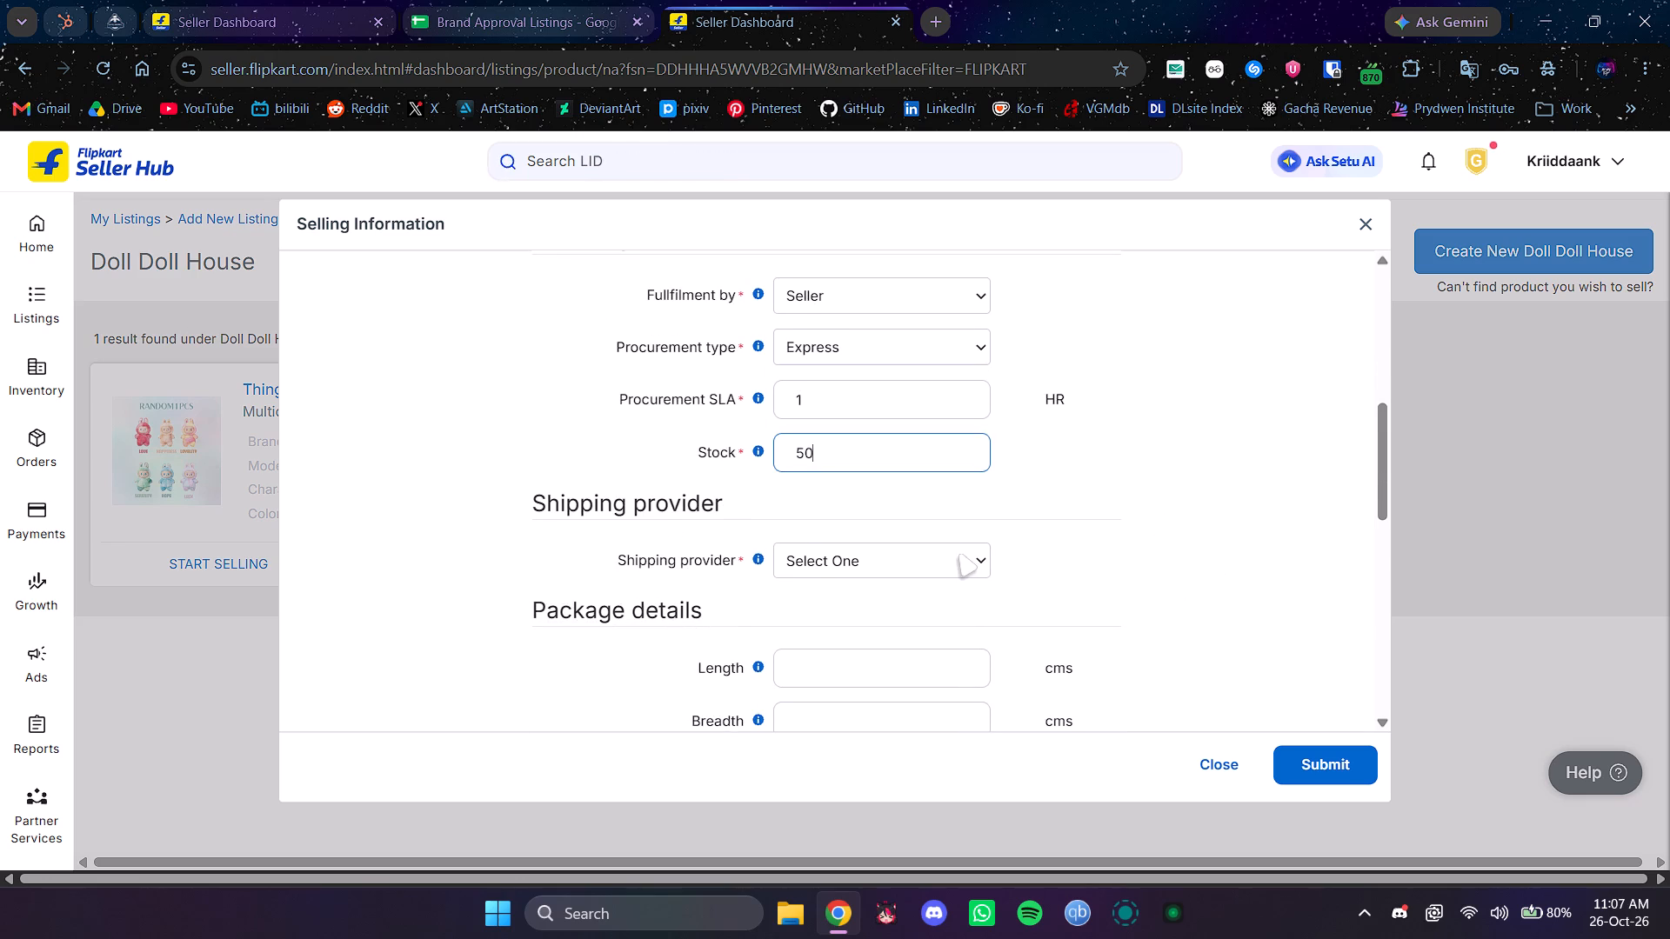
pyautogui.click(957, 556)
pyautogui.click(922, 600)
# Fill in the package details with length 10 cm, breadth 8 cm, height 17 cm and weight 0.15 kg.
pyautogui.scroll(-2, 1060, 603)
pyautogui.click(858, 416)
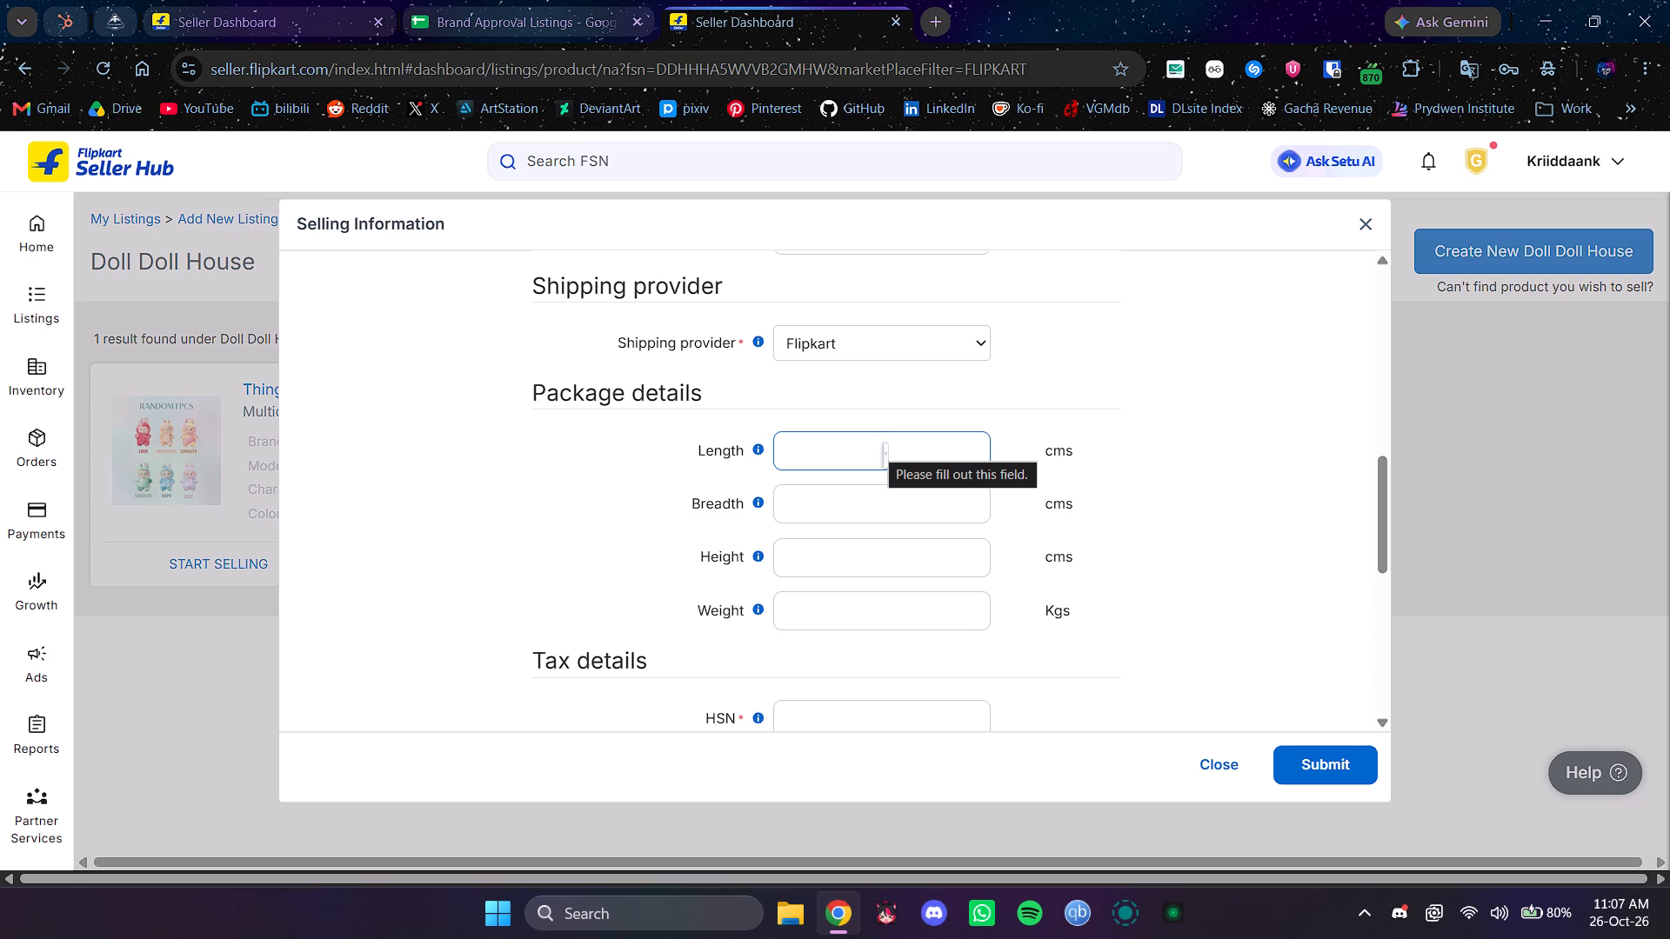
pyautogui.click(885, 455)
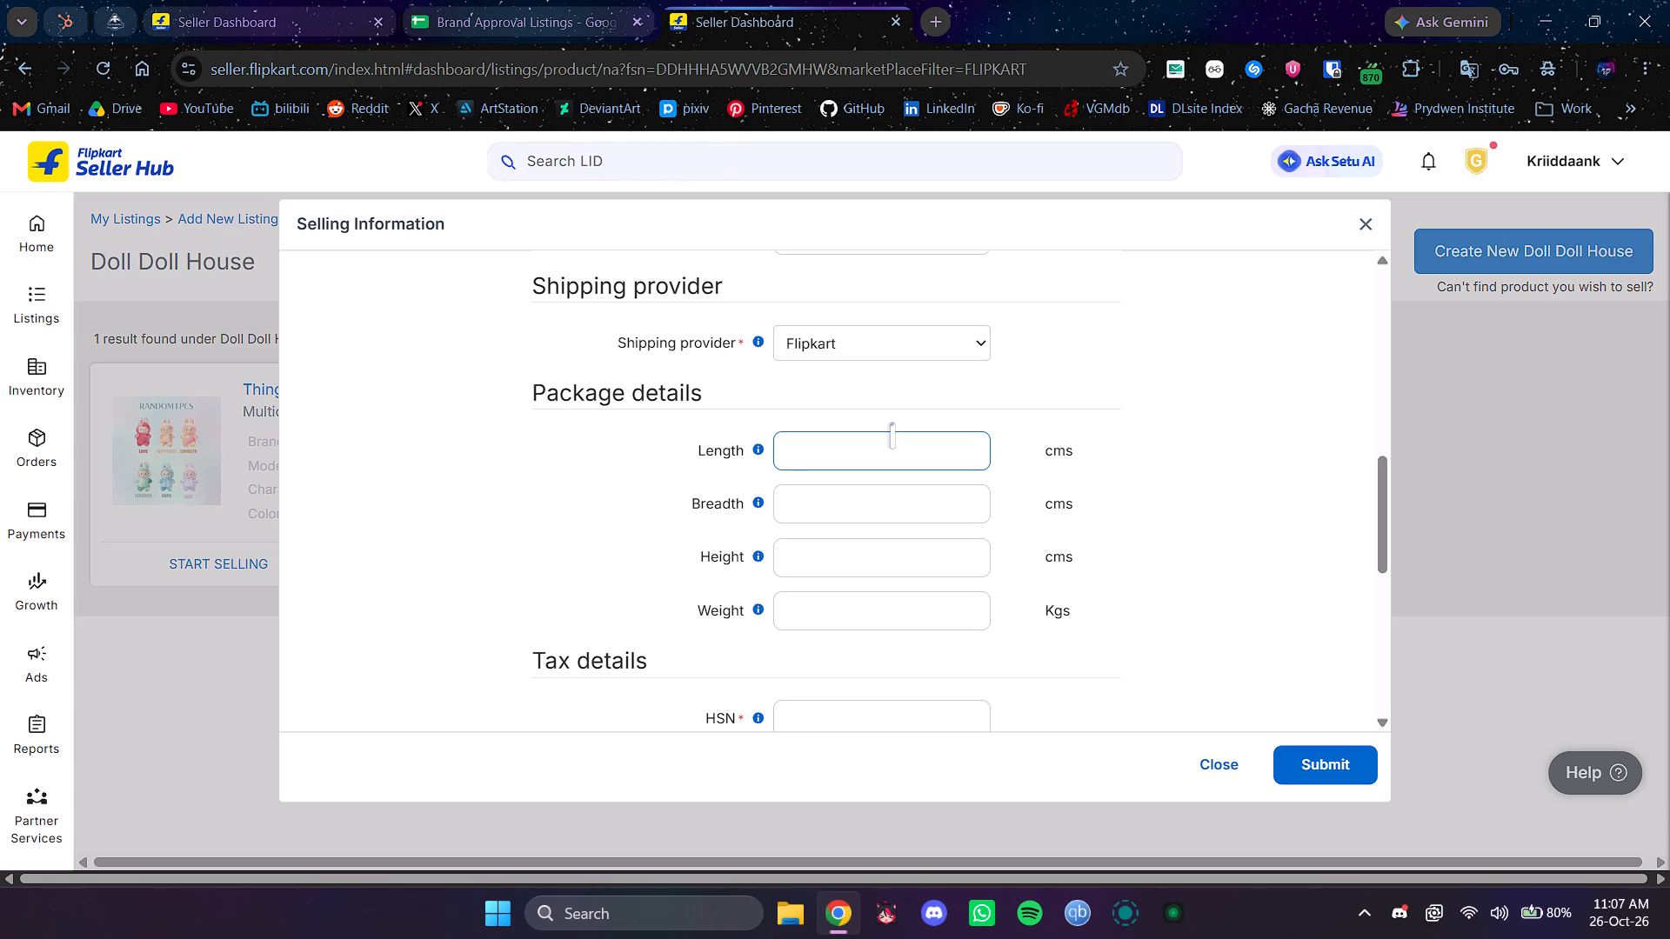
pyautogui.write('10')
pyautogui.click(903, 502)
pyautogui.press('8')
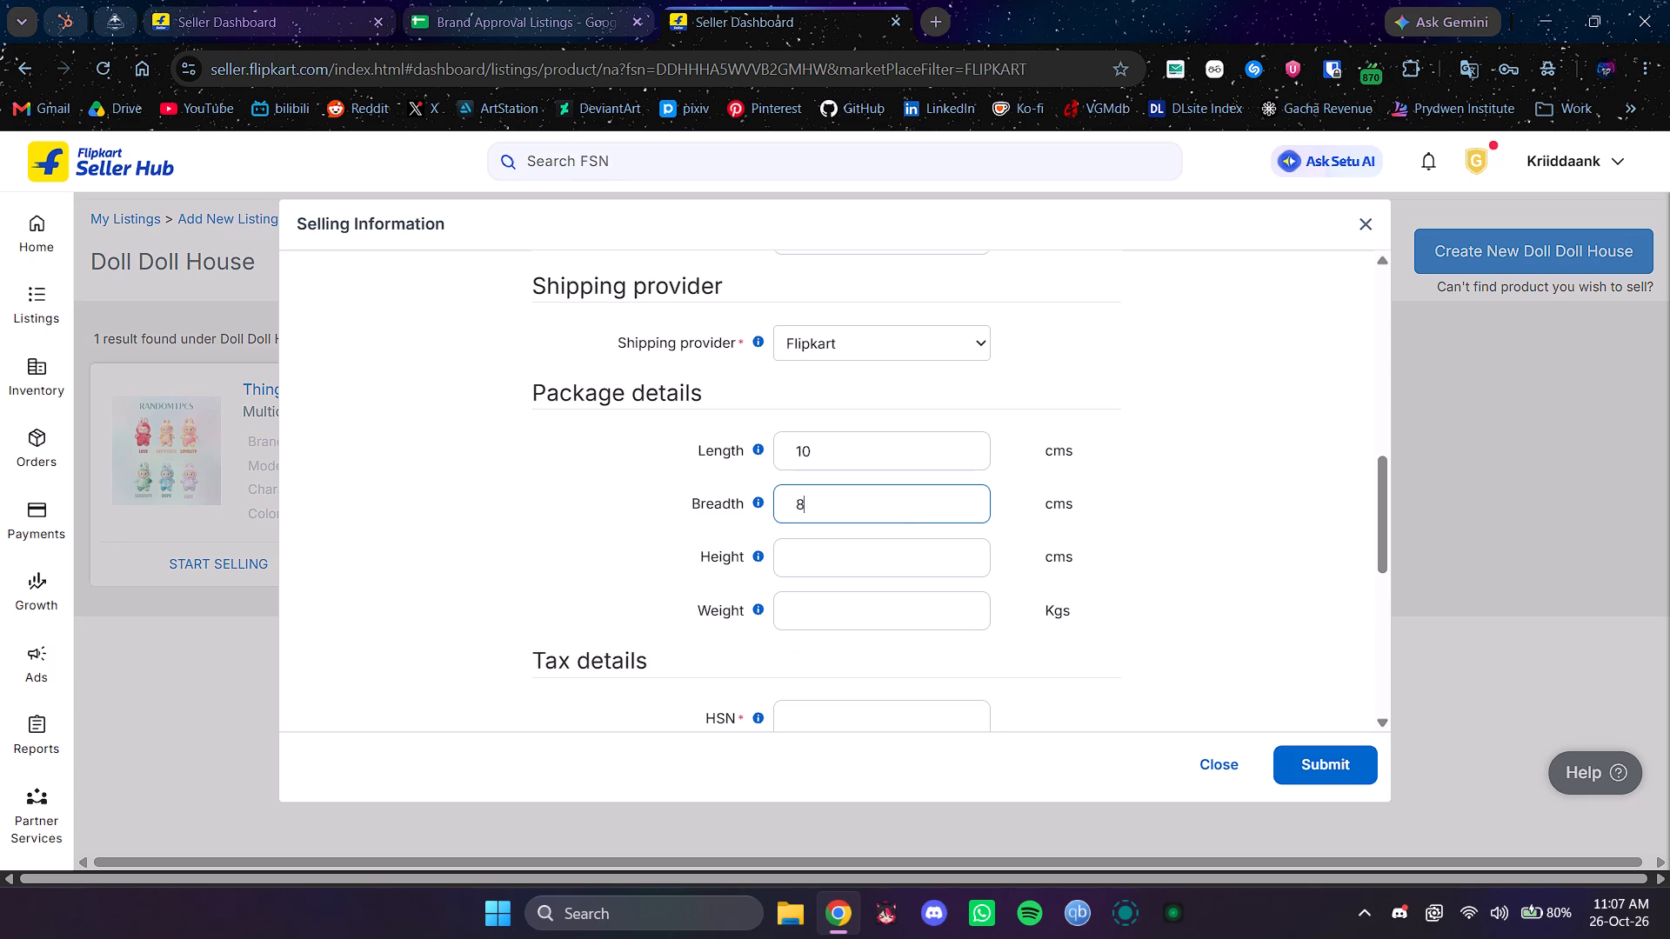
pyautogui.click(886, 557)
pyautogui.write('17')
pyautogui.scroll(-1, 1050, 483)
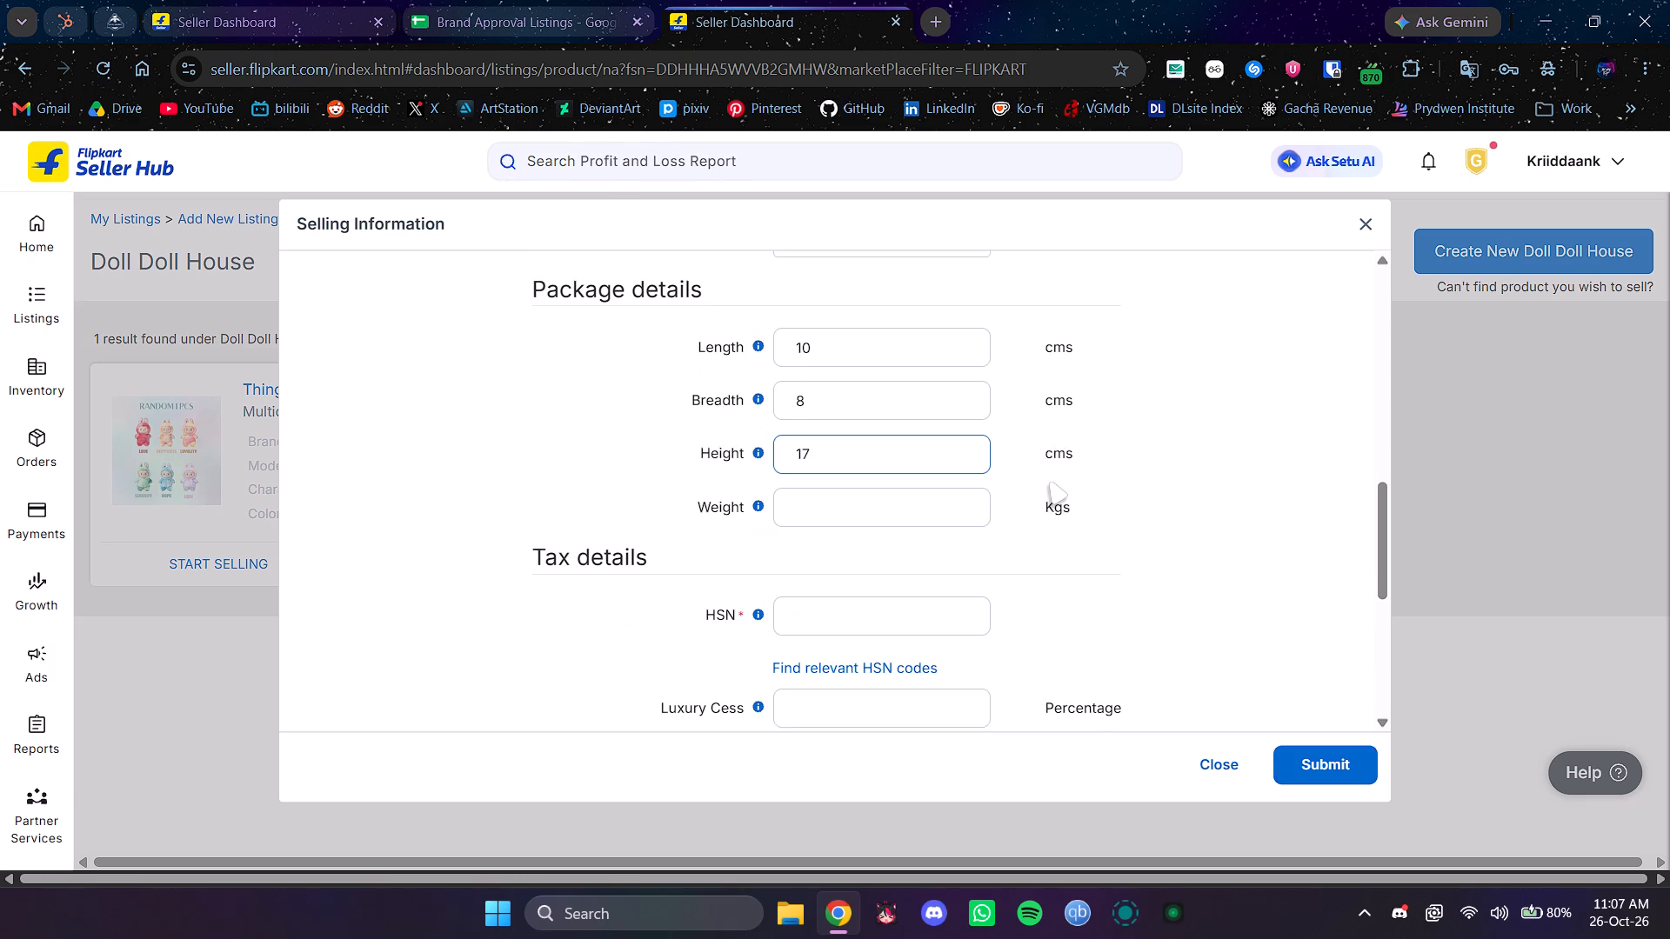
pyautogui.click(845, 503)
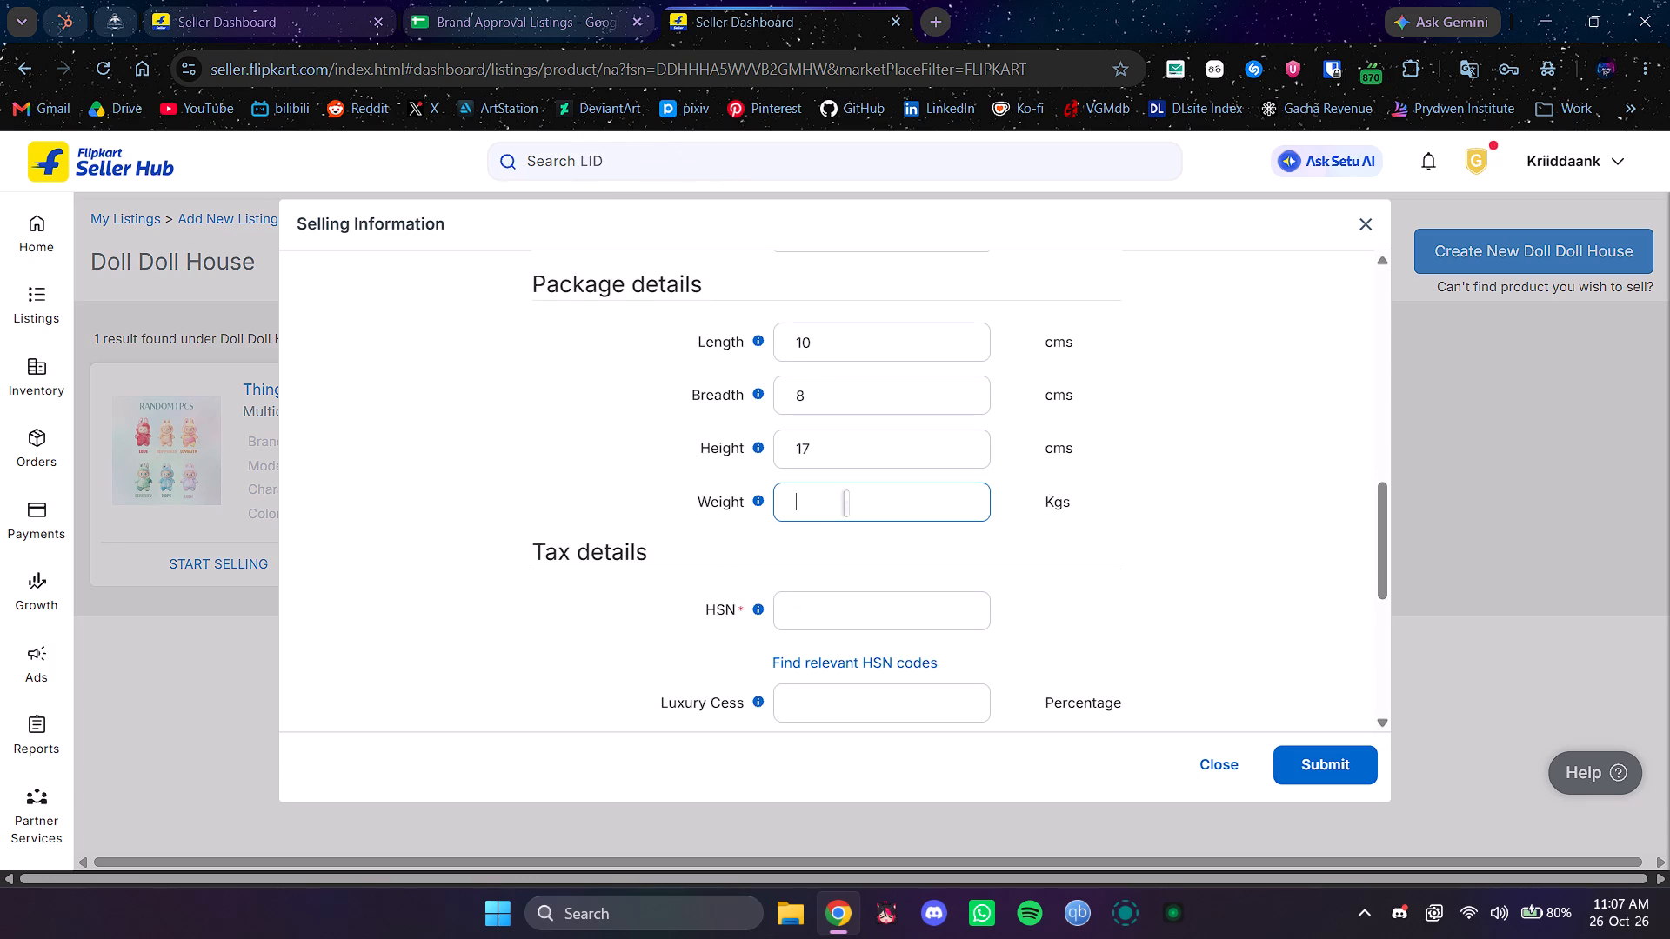
pyautogui.write('0.15')
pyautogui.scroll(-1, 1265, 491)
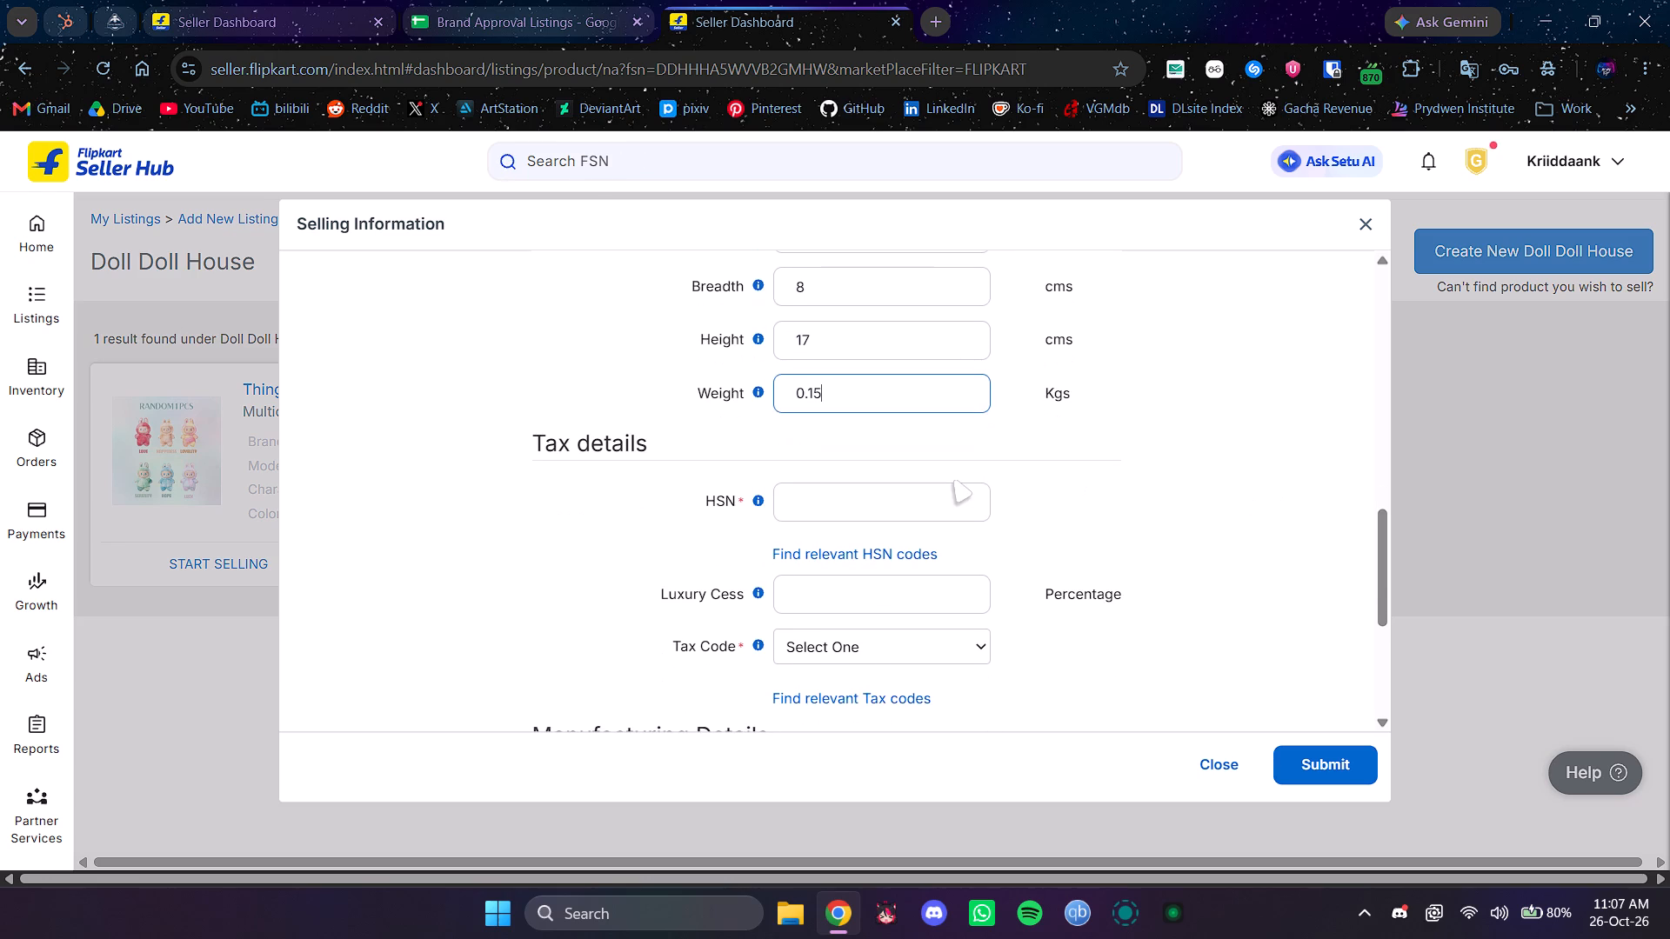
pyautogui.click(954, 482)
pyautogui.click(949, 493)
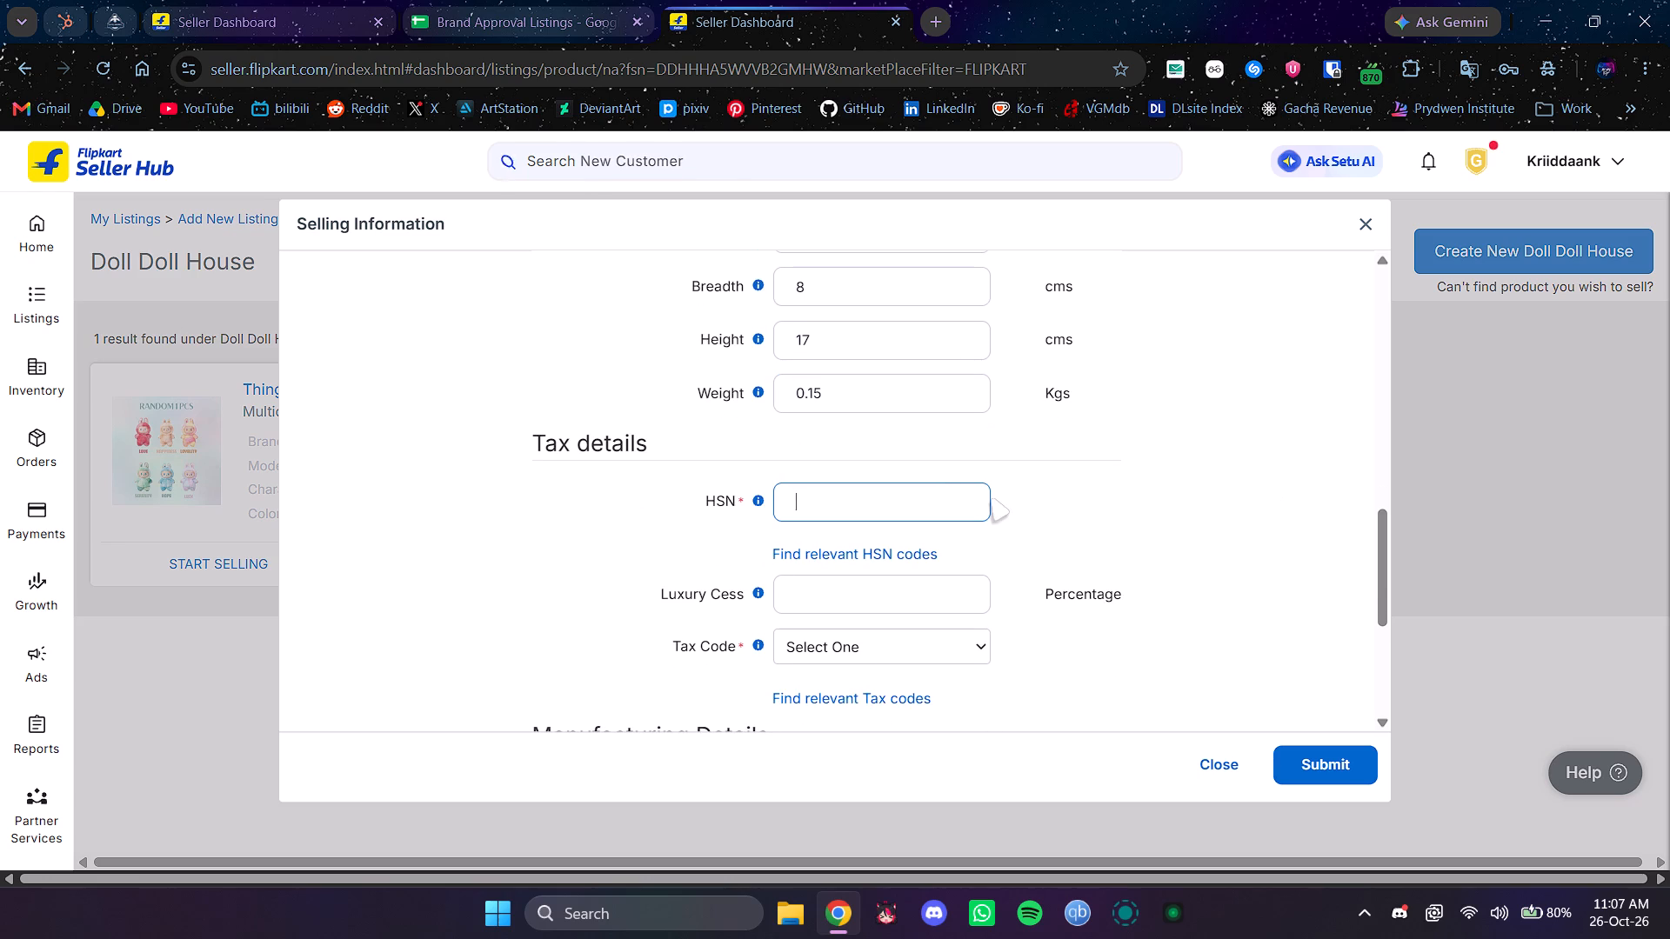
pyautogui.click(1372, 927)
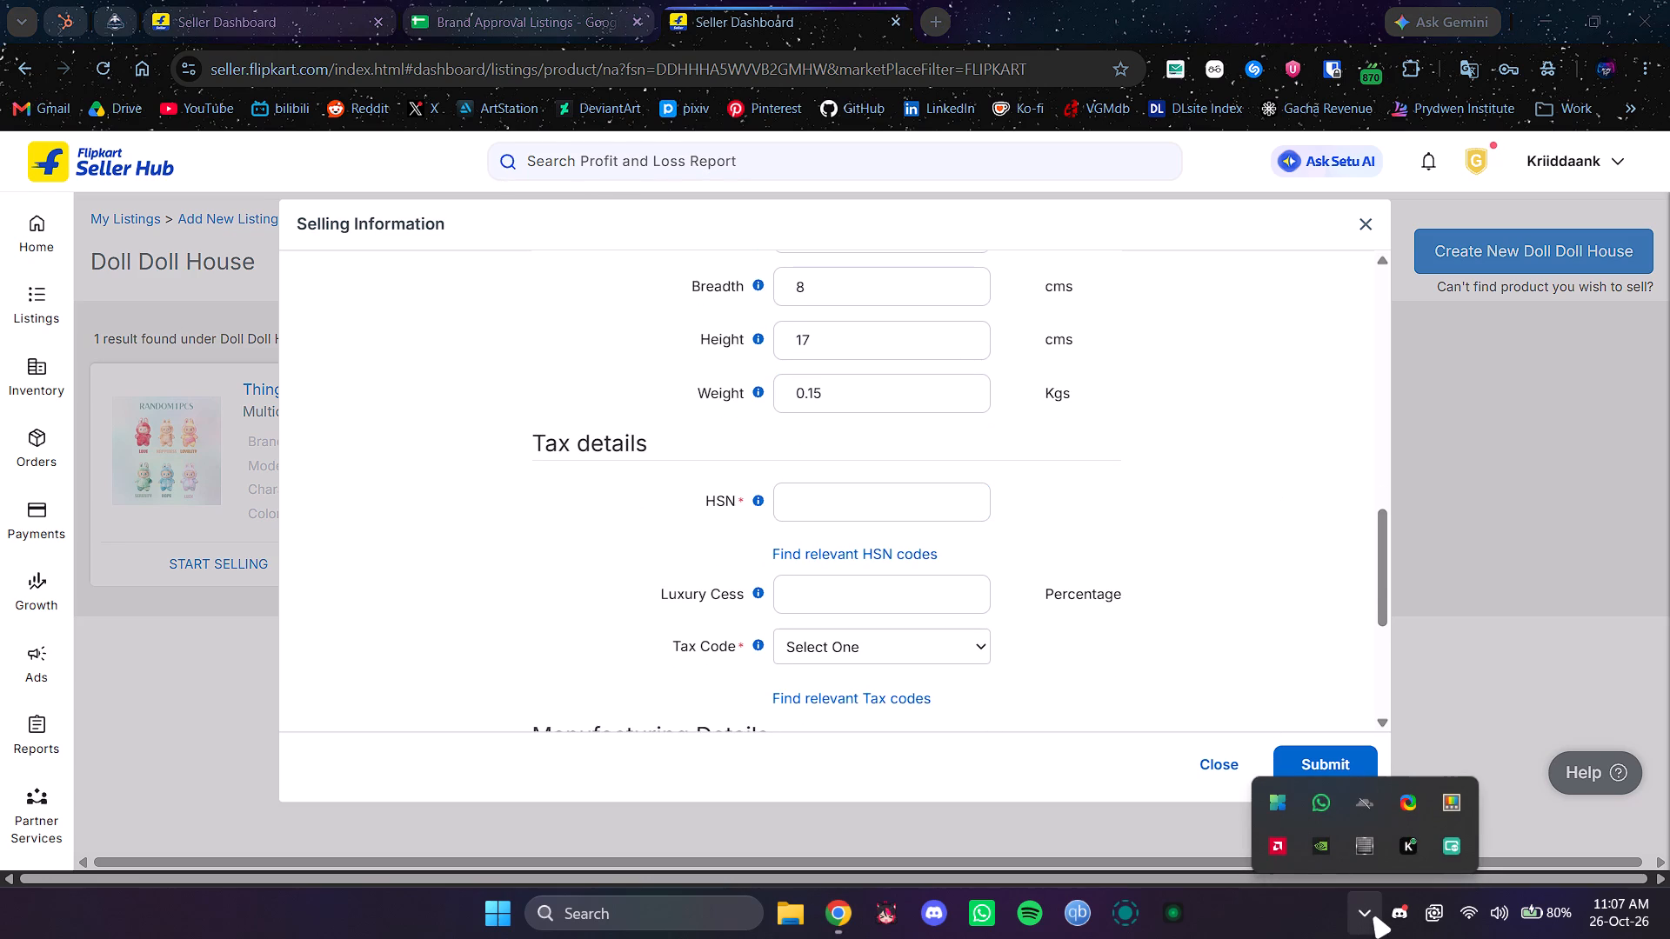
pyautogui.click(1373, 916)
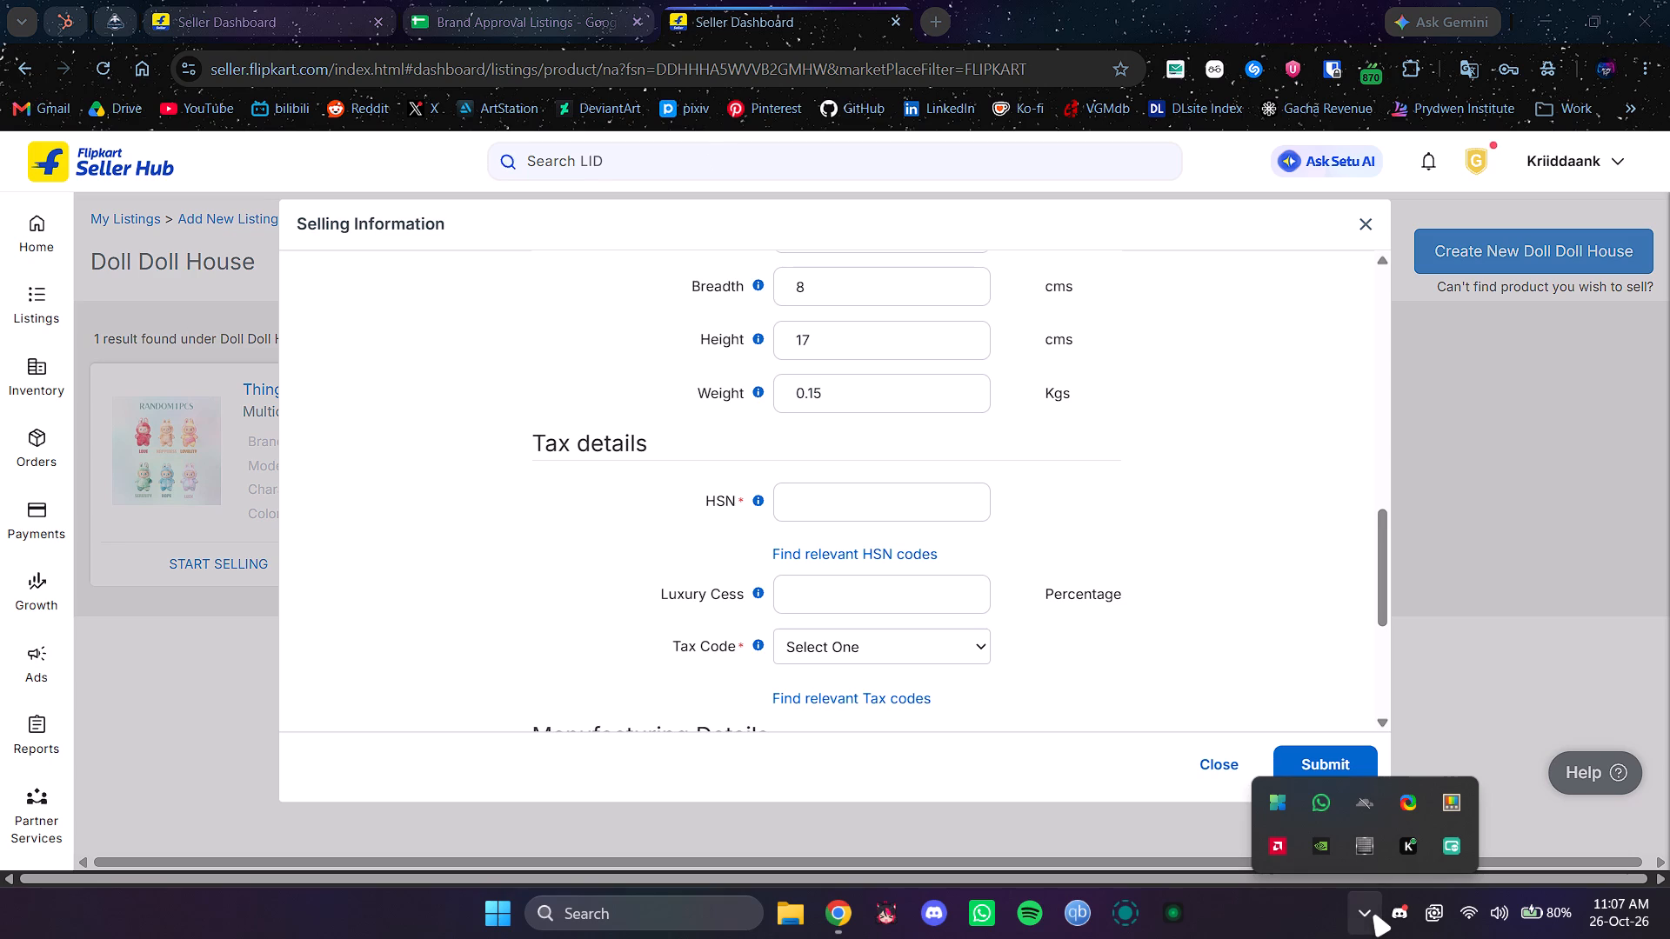
# Open the yapcash extension and collect today's free Daily Pack reward.
pyautogui.click(1363, 73)
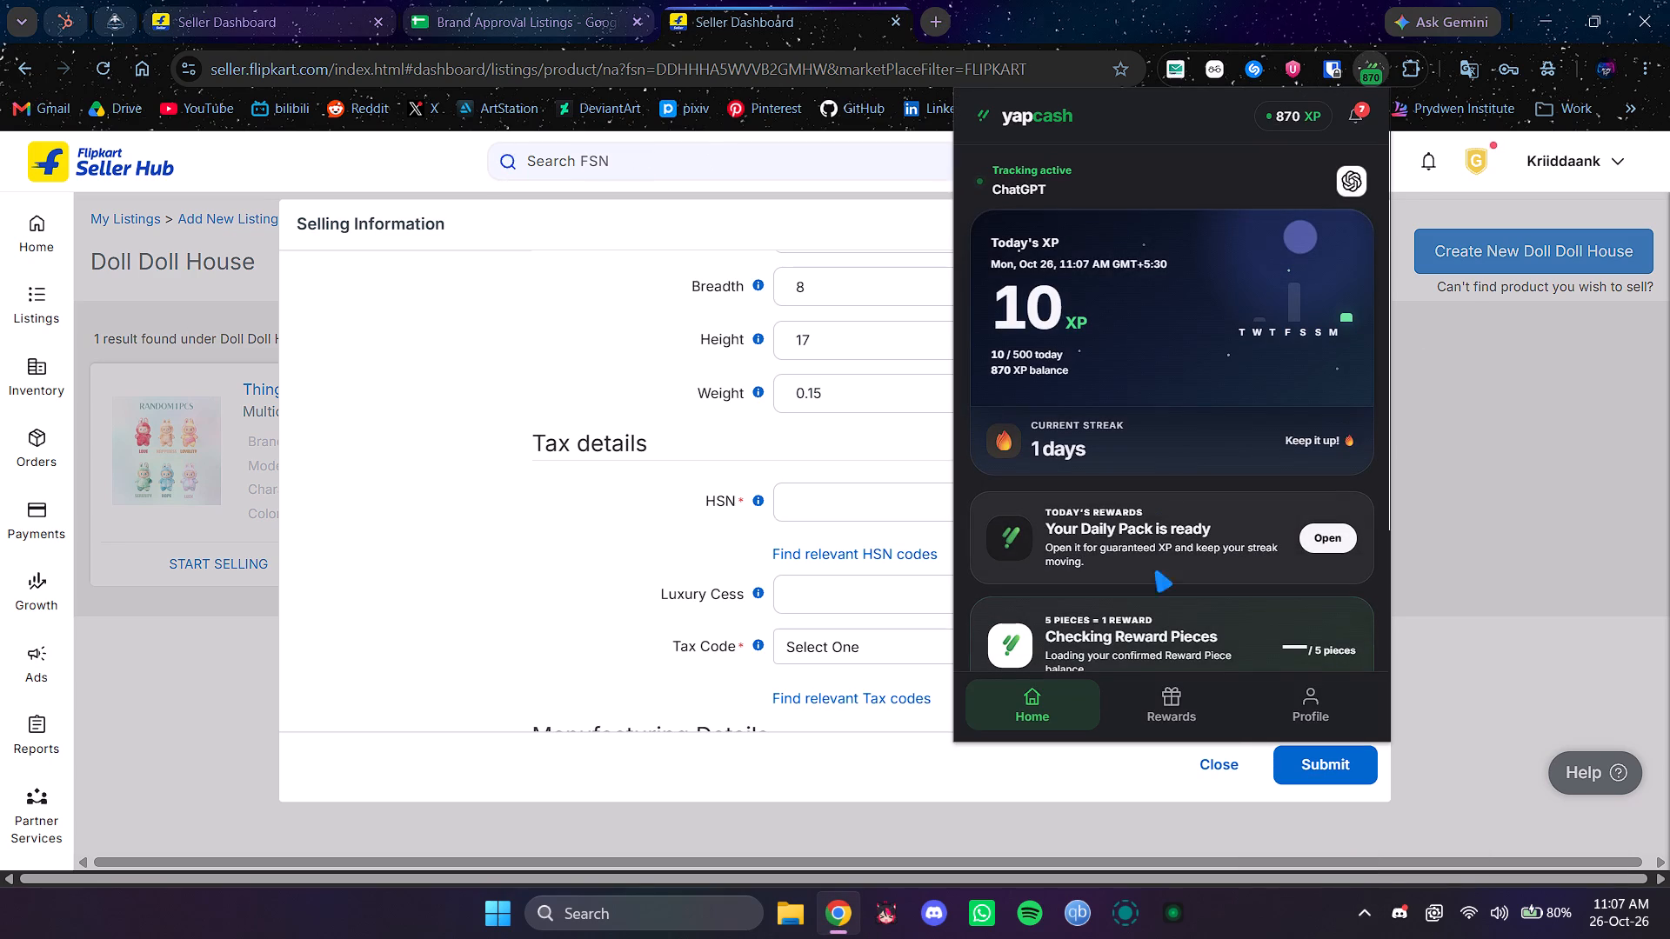
pyautogui.click(1186, 654)
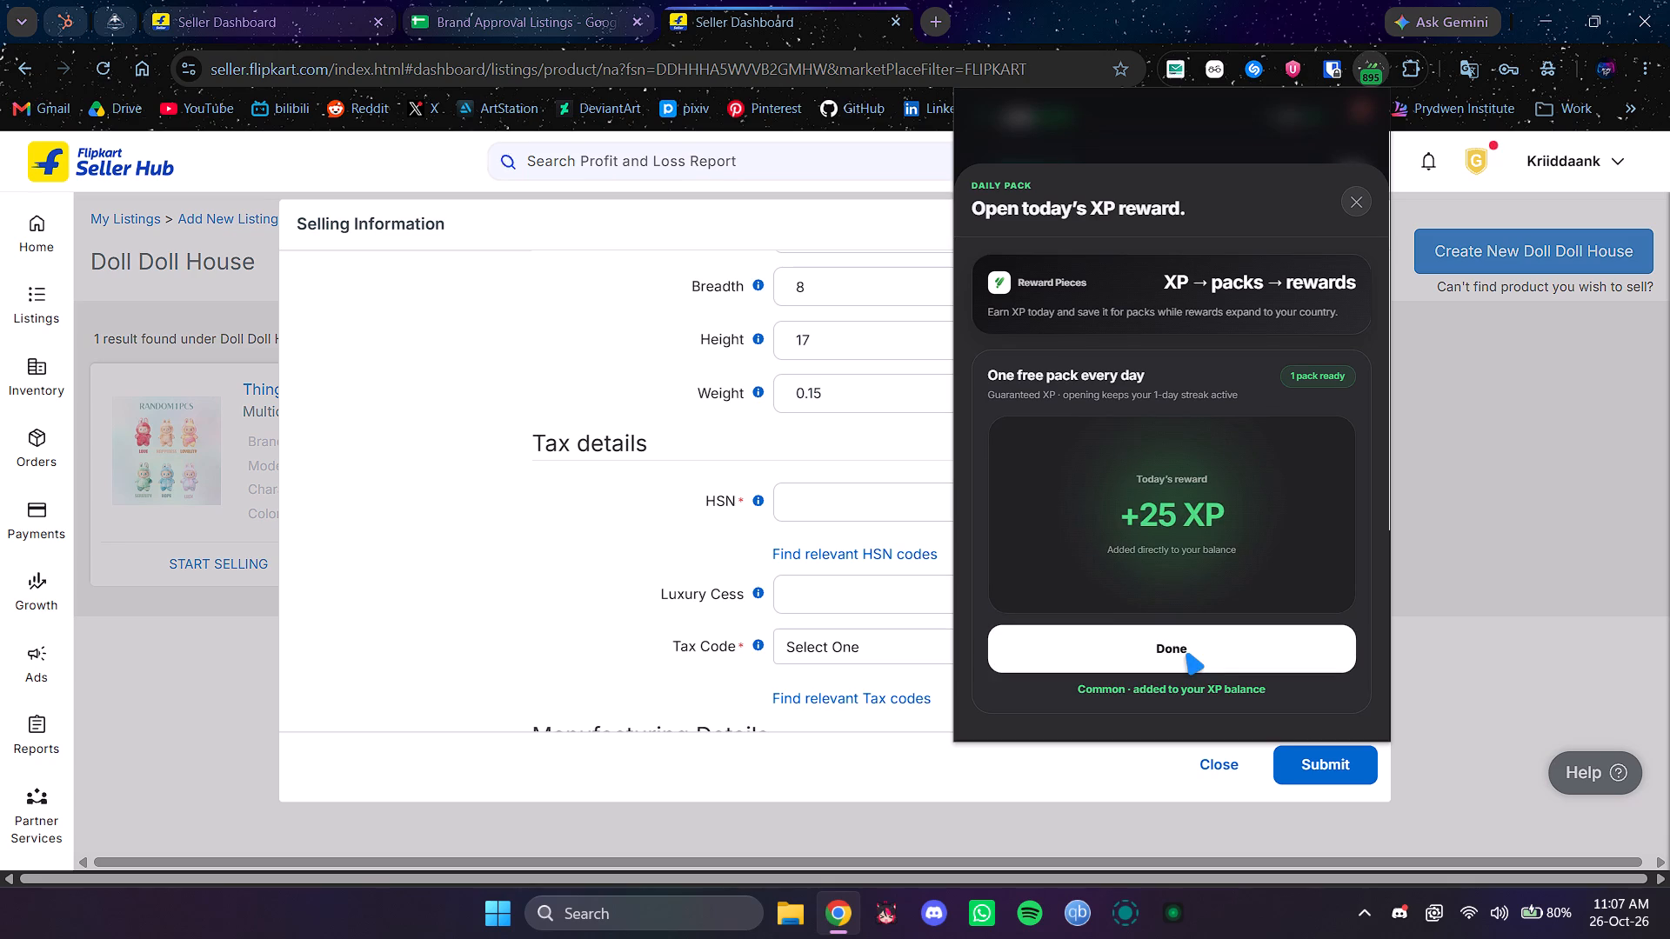
pyautogui.click(1186, 655)
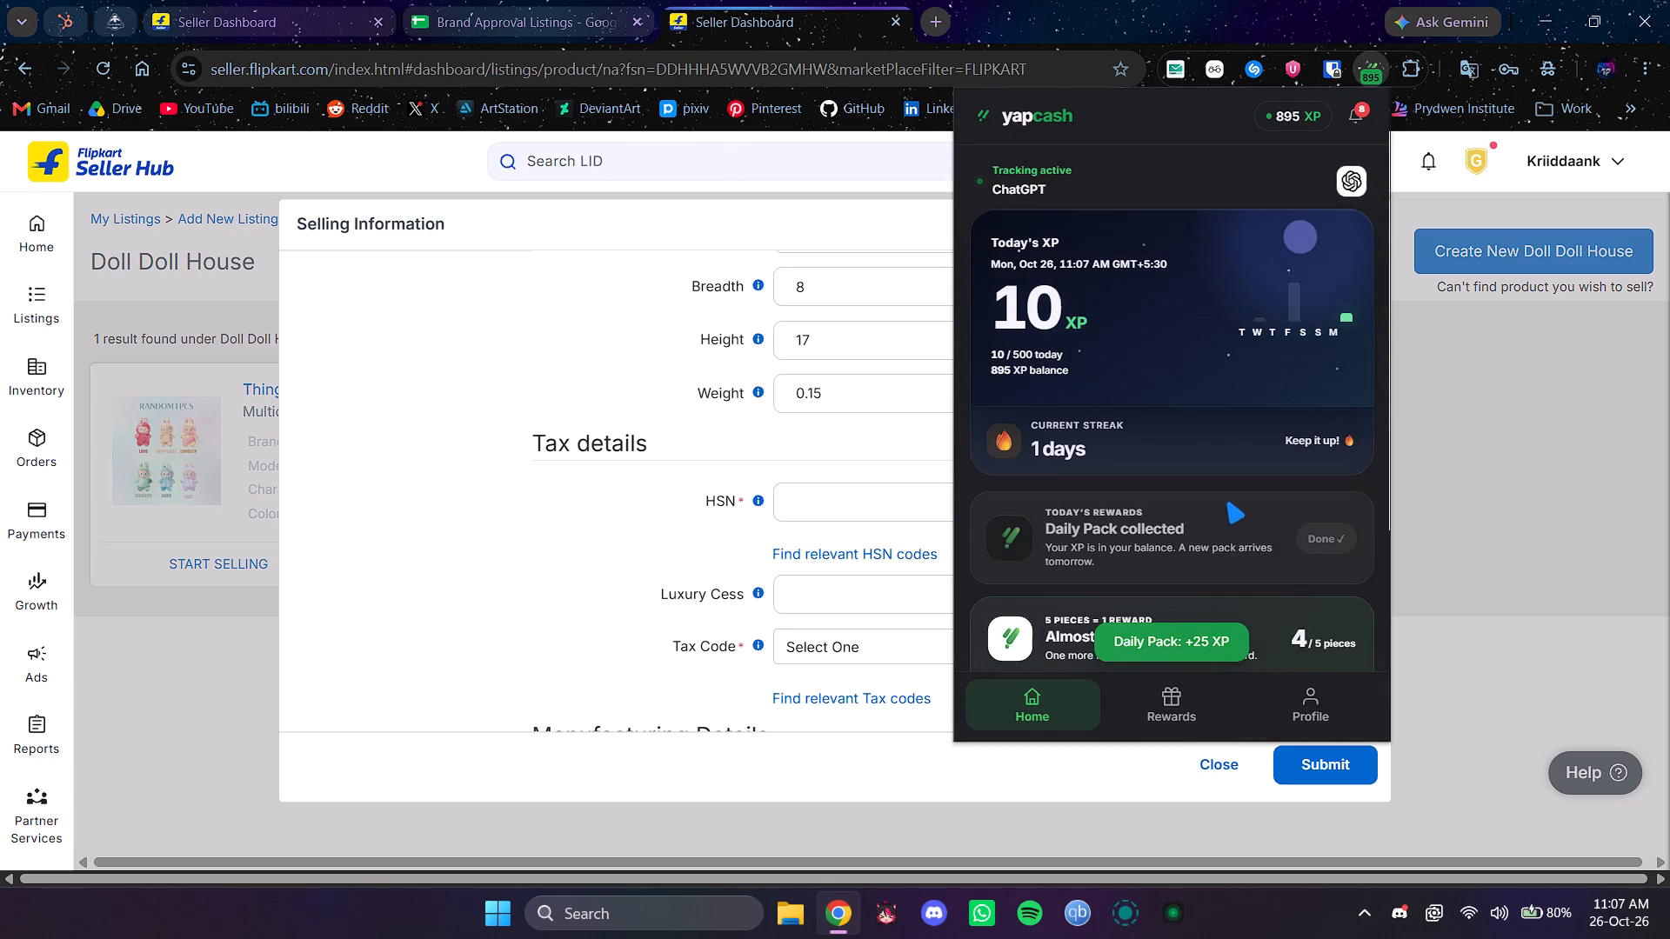
# Look over the available reward packs and their XP requirements in yapcash, and close the extension.
pyautogui.scroll(-4, 1227, 503)
pyautogui.click(1178, 703)
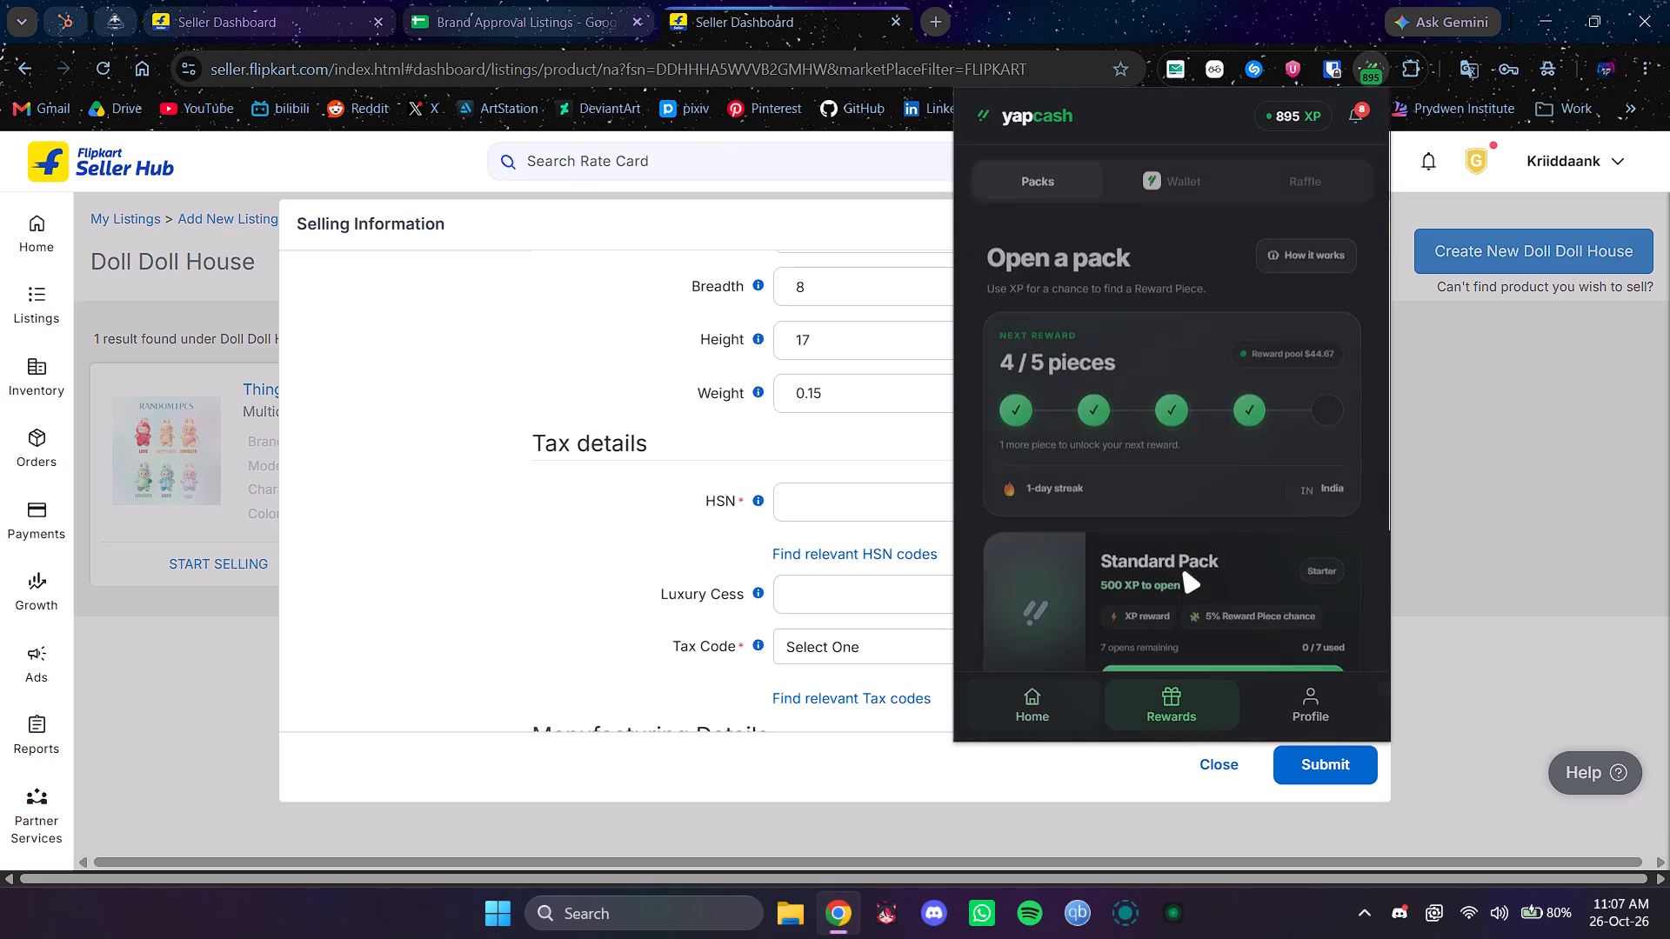
pyautogui.scroll(-5, 1183, 572)
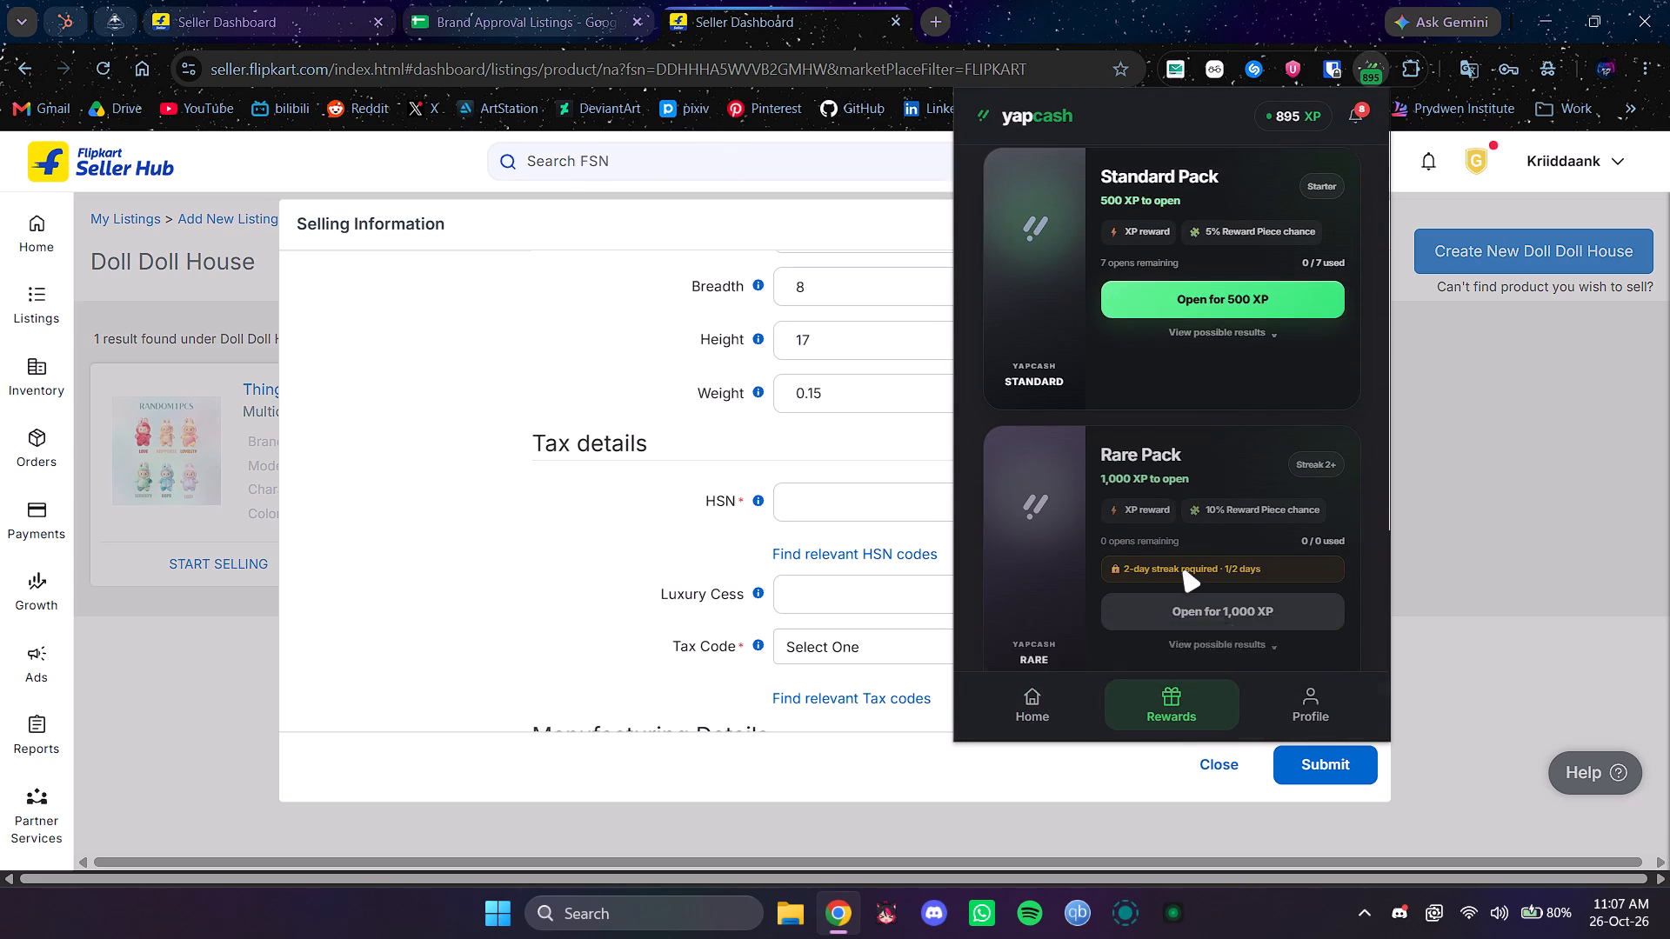
pyautogui.scroll(5, 1183, 572)
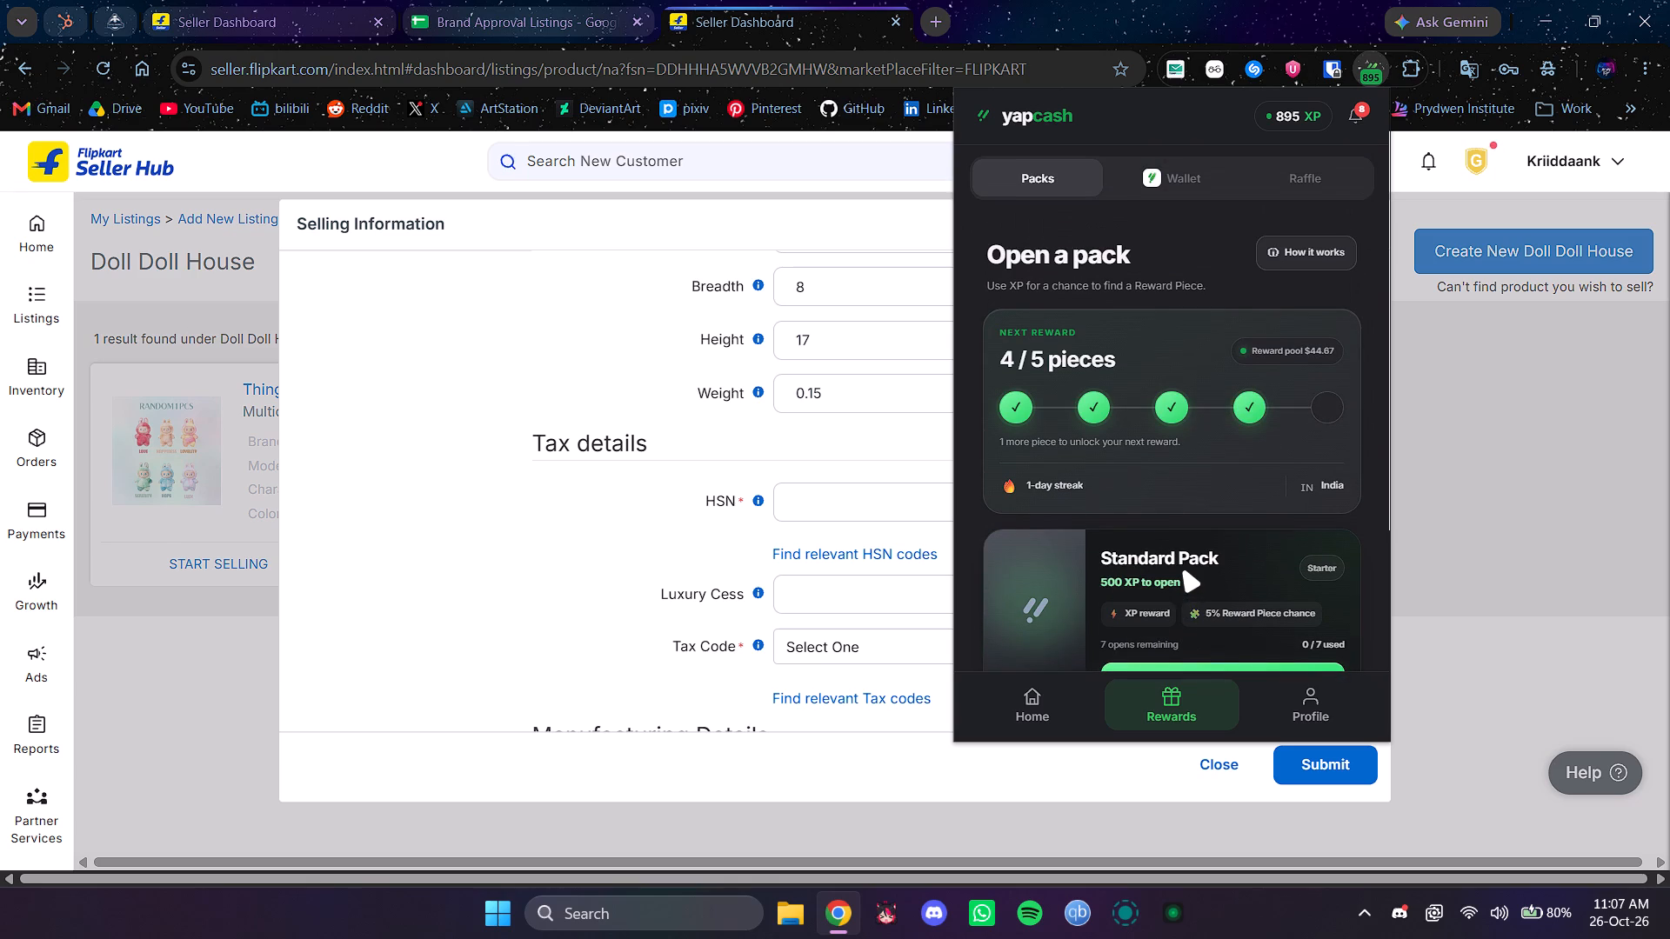
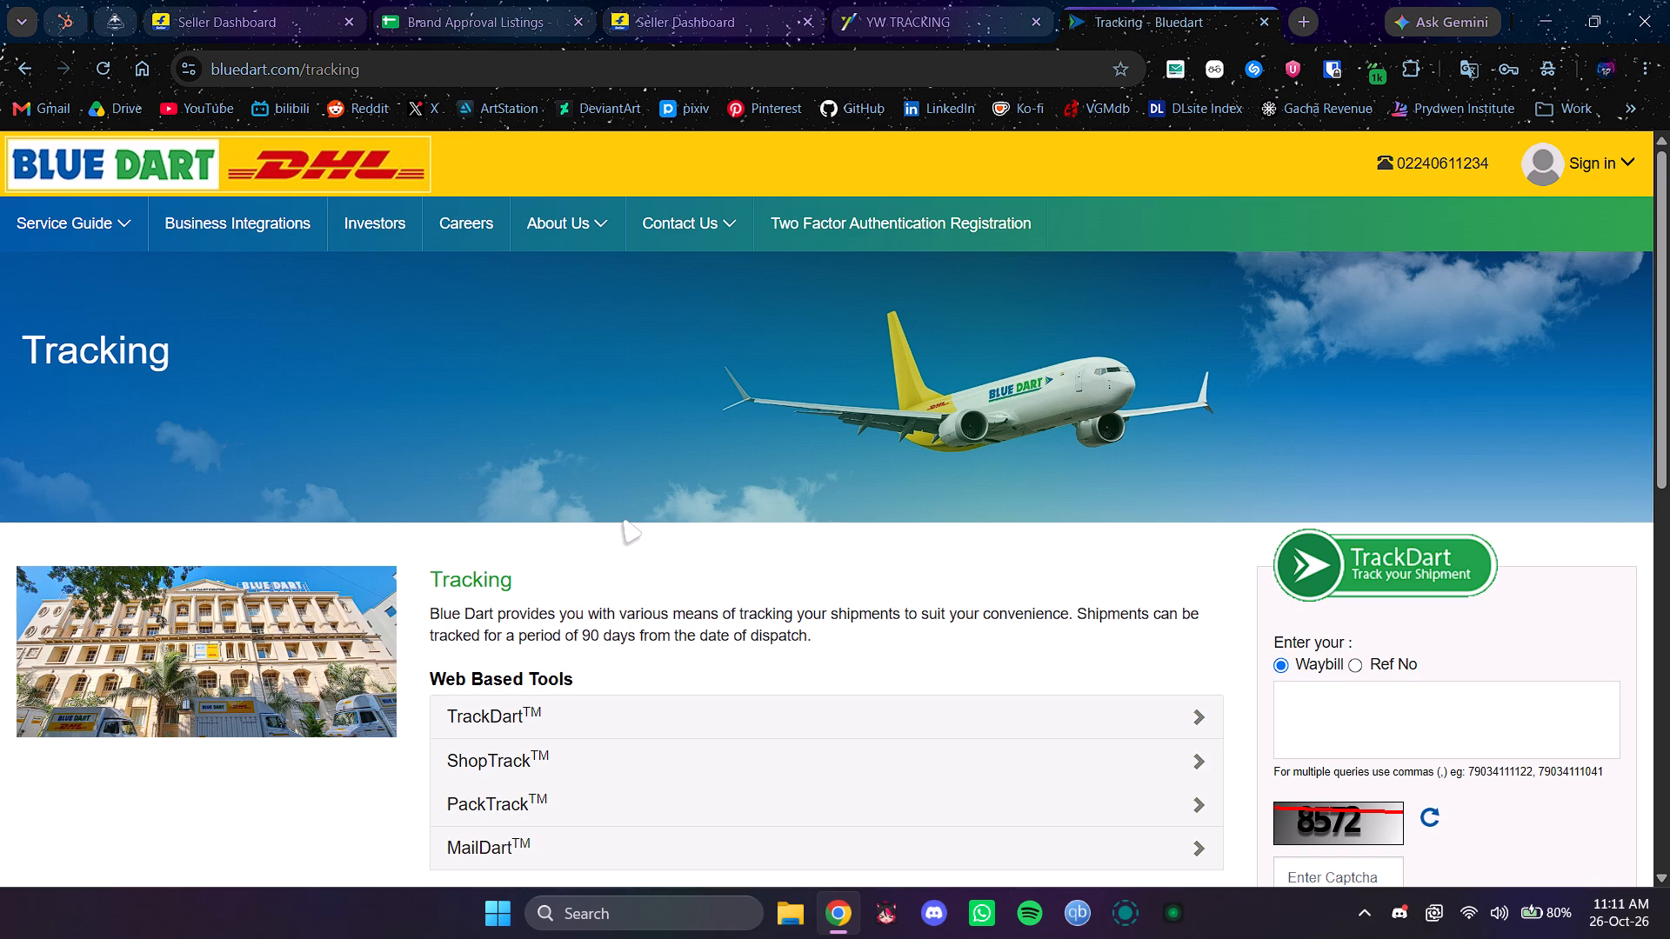
# Try to track the copied last mile number on Blue Dart as a Ref No, completing the captcha and resubmitting the query.
pyautogui.scroll(-4, 625, 524)
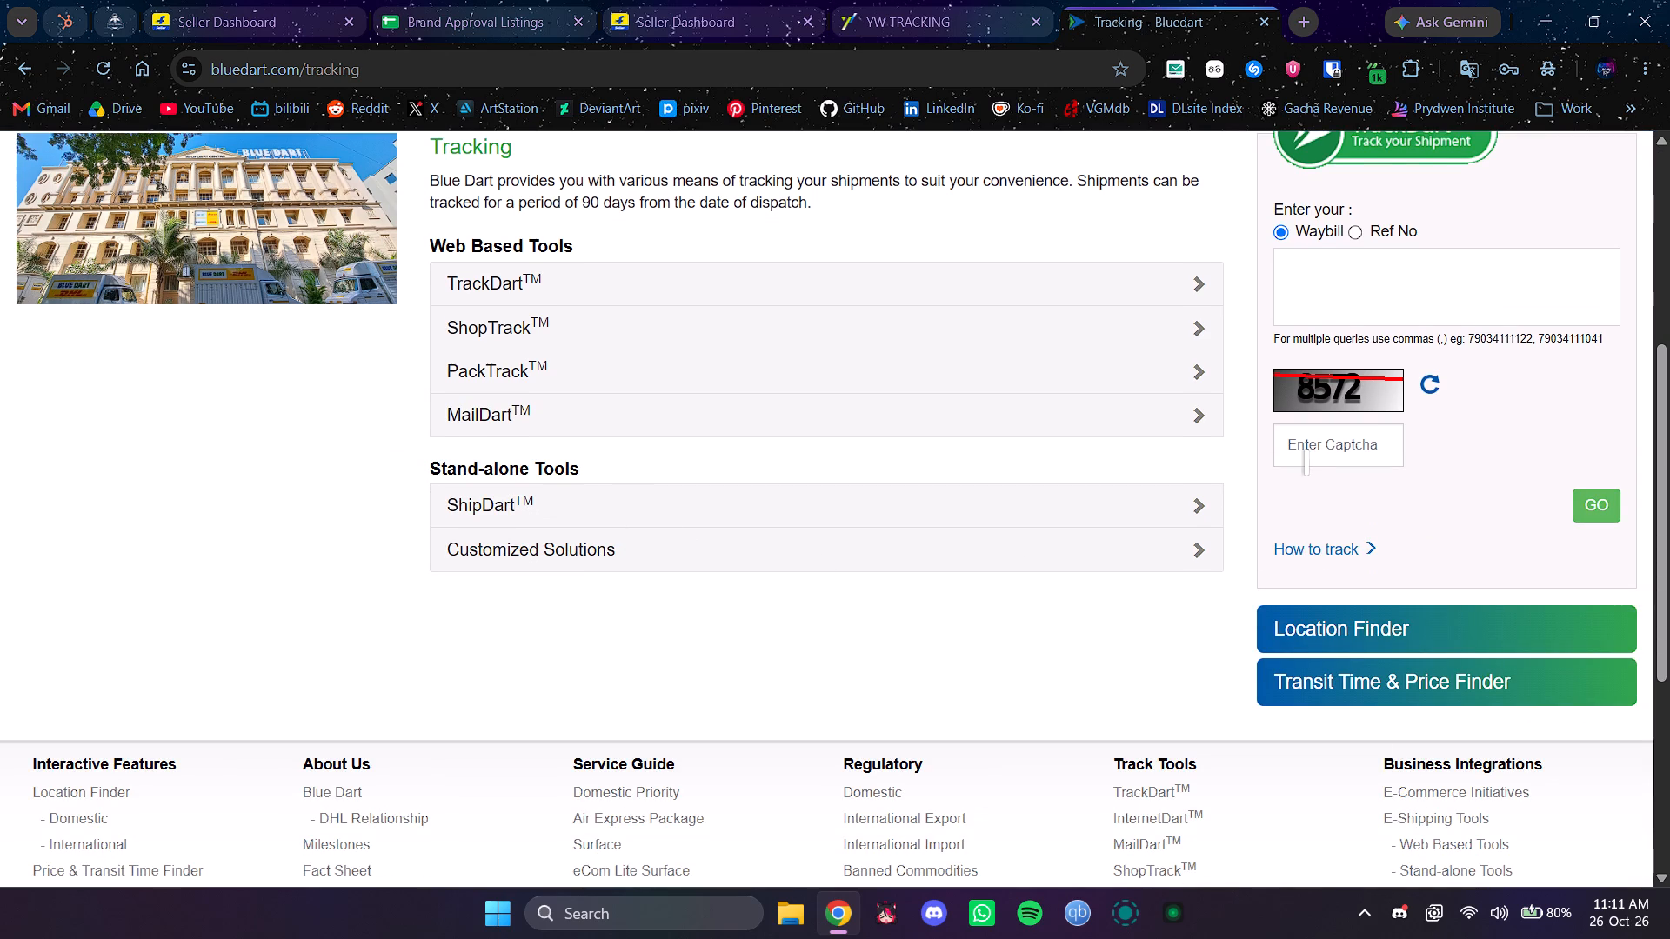
pyautogui.click(1333, 272)
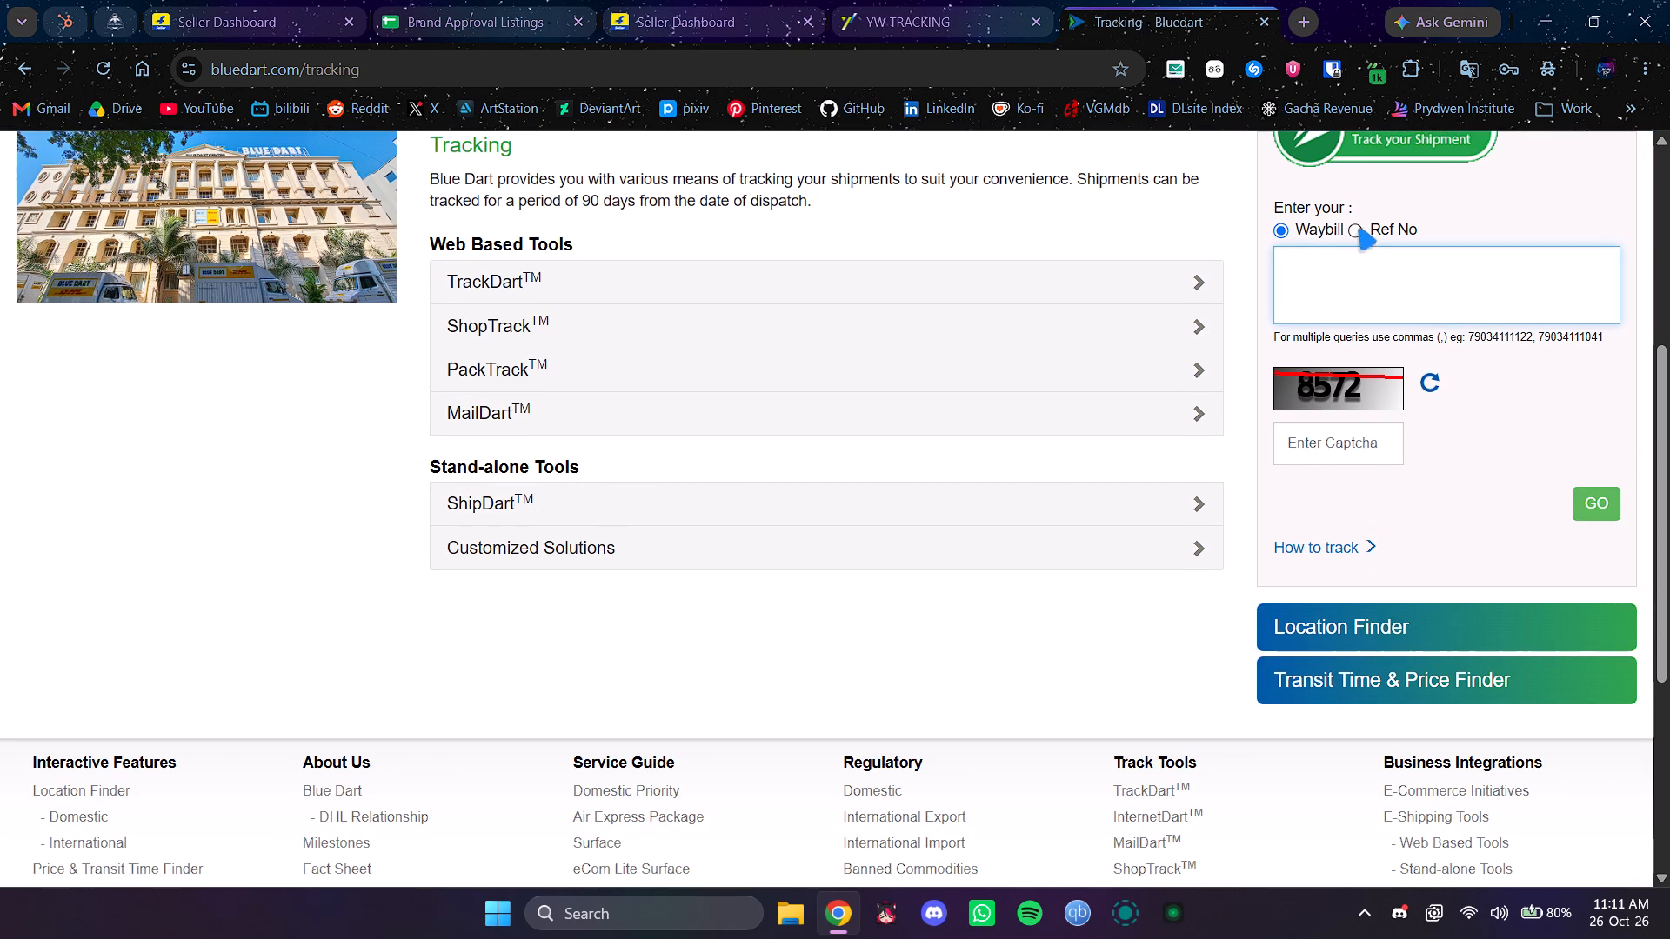
pyautogui.click(1361, 230)
pyautogui.click(1284, 230)
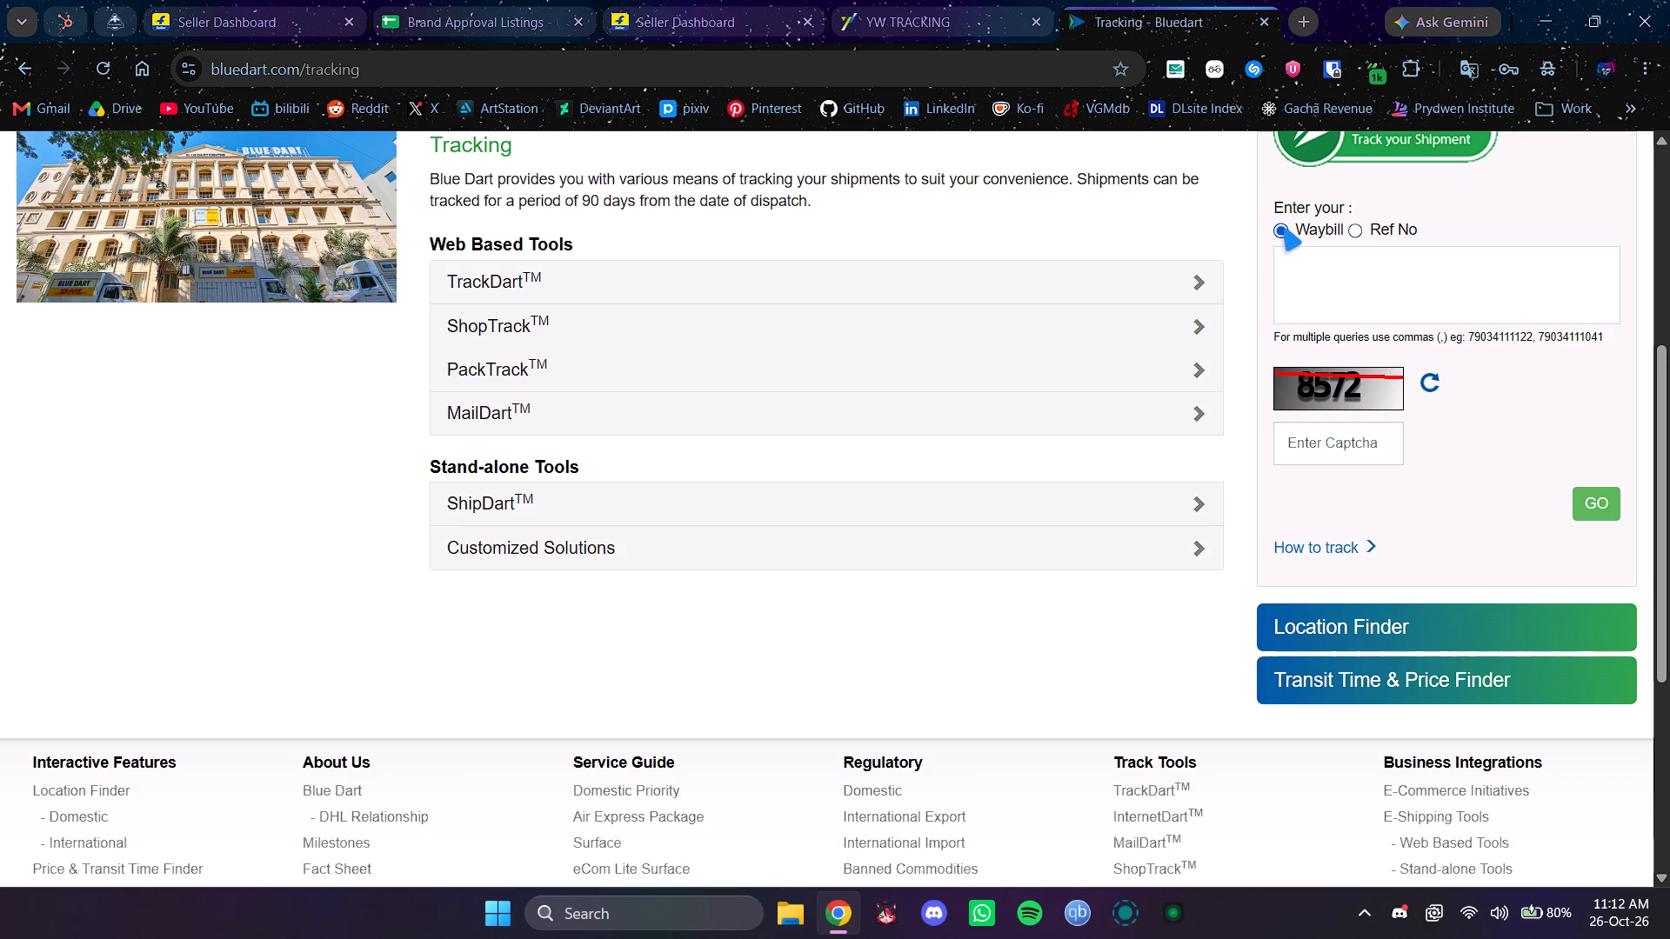
pyautogui.click(1353, 232)
pyautogui.rightClick(1317, 303)
pyautogui.click(1397, 541)
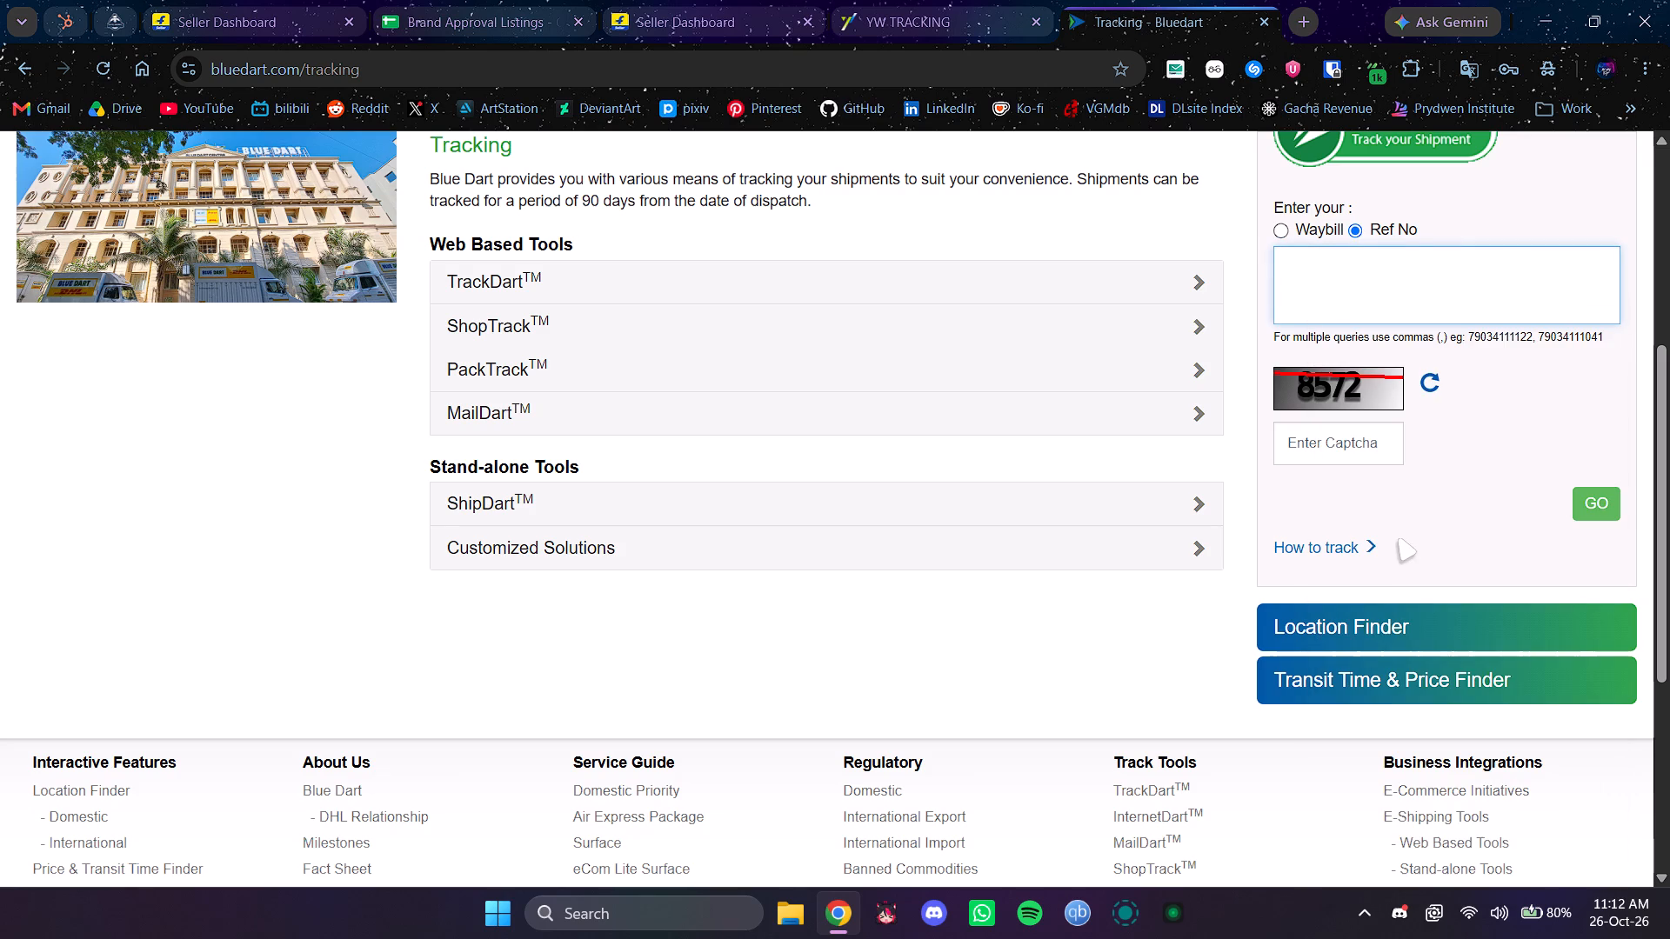
pyautogui.click(1302, 441)
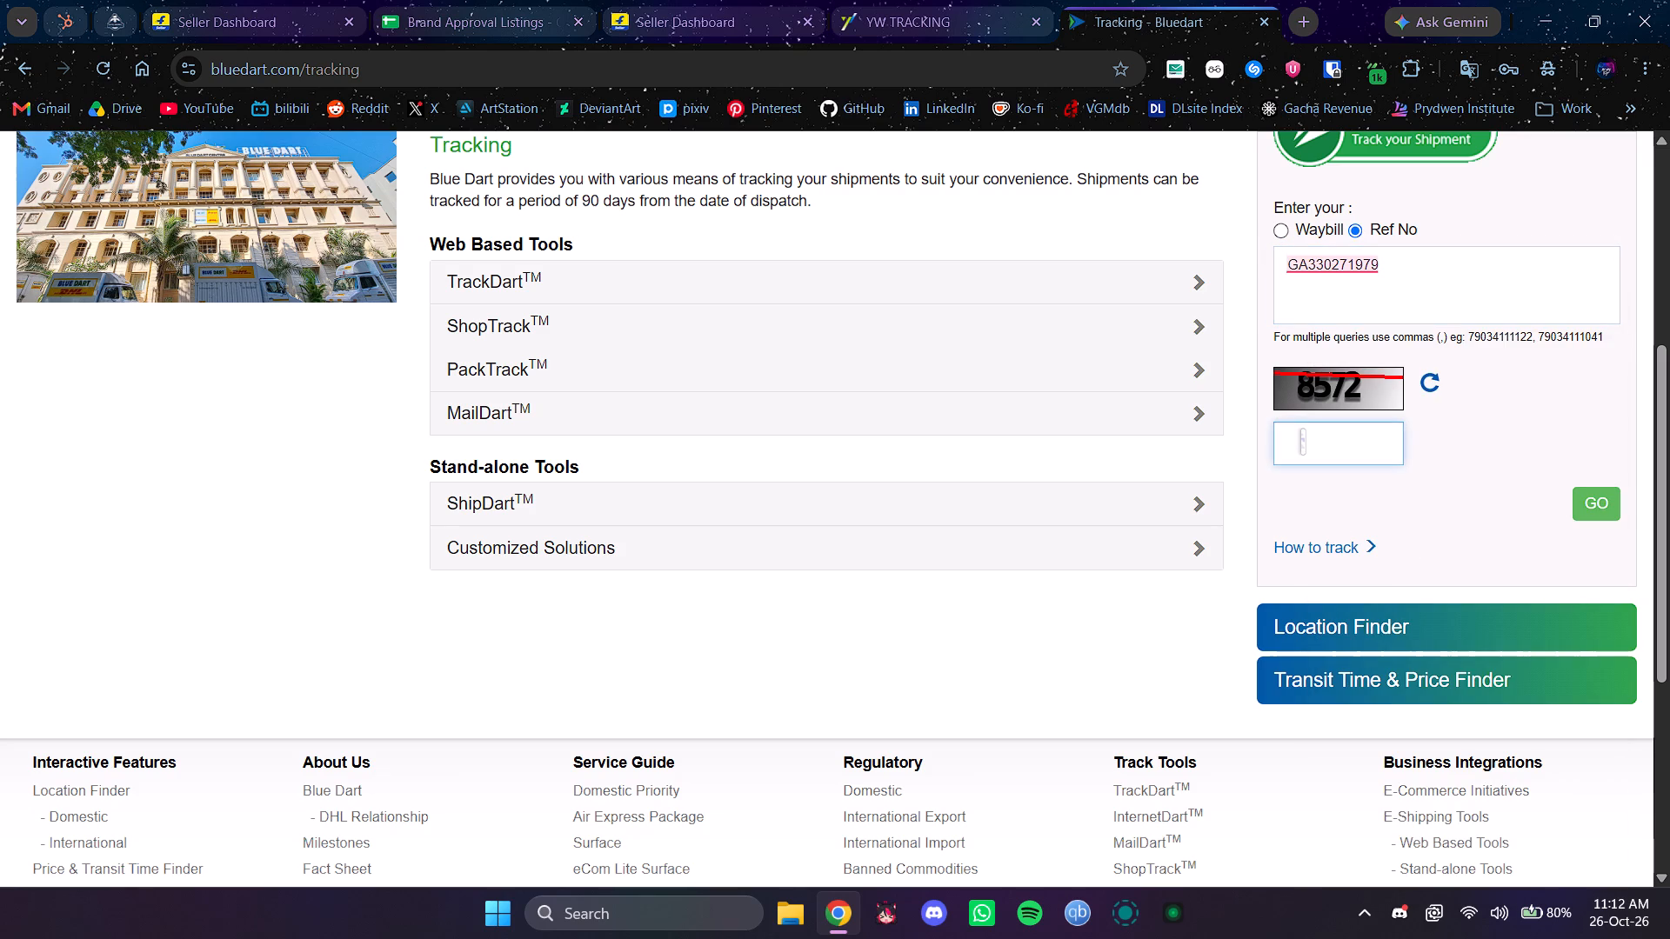
pyautogui.write('8572')
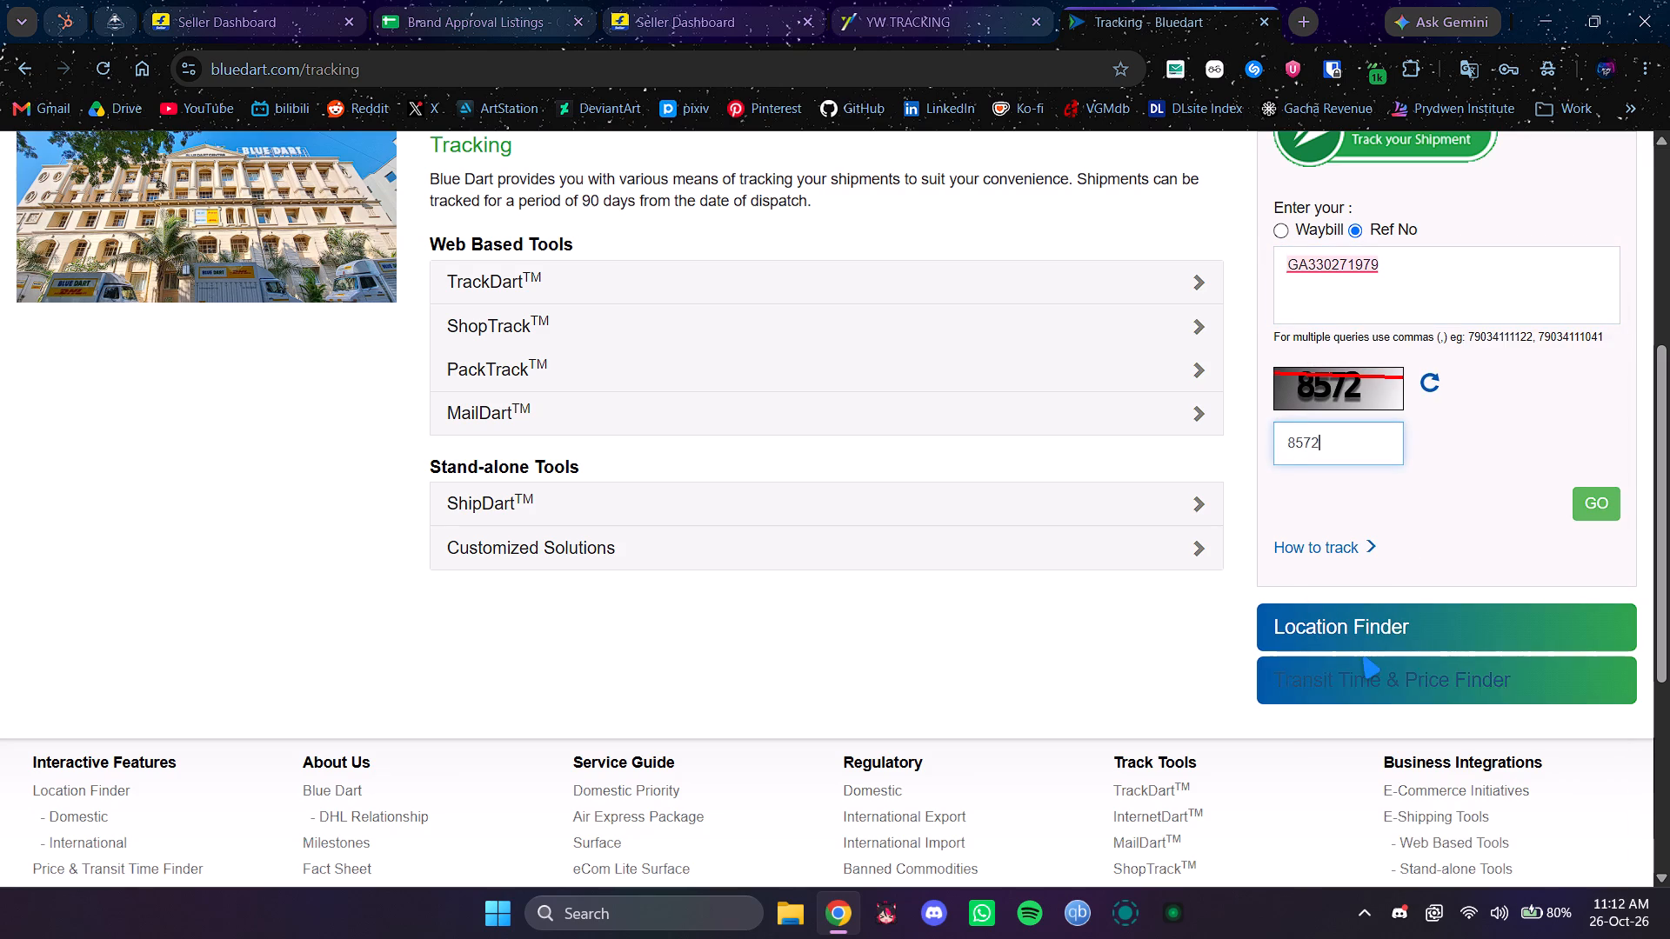
pyautogui.click(1600, 508)
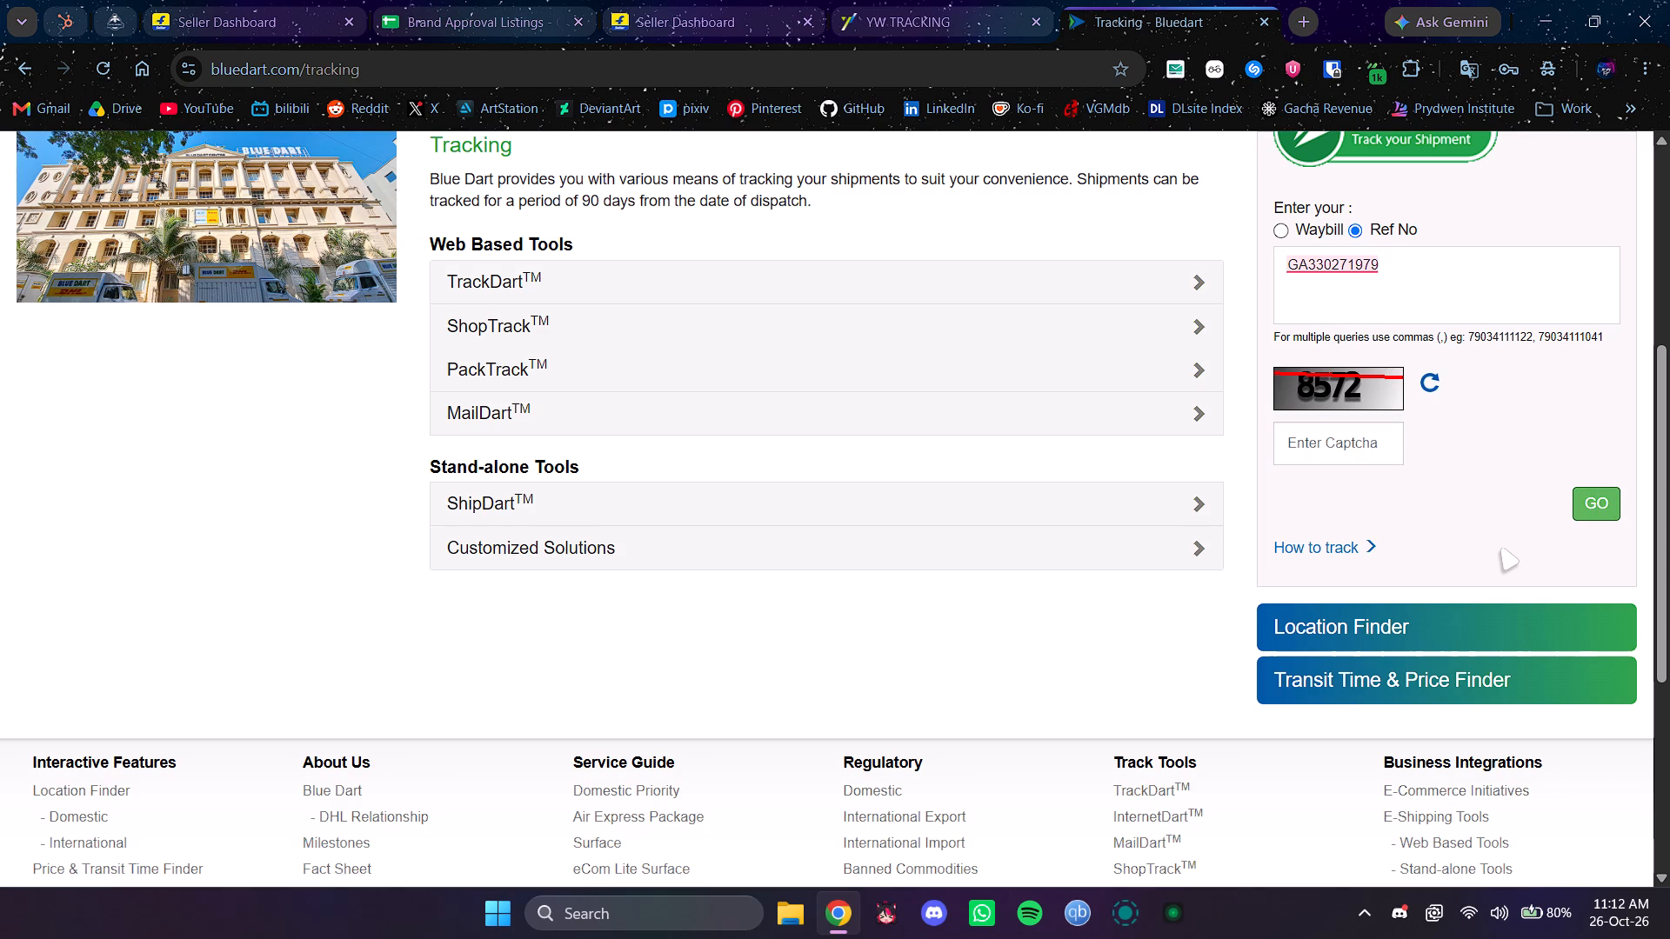
pyautogui.click(1607, 503)
pyautogui.click(1343, 437)
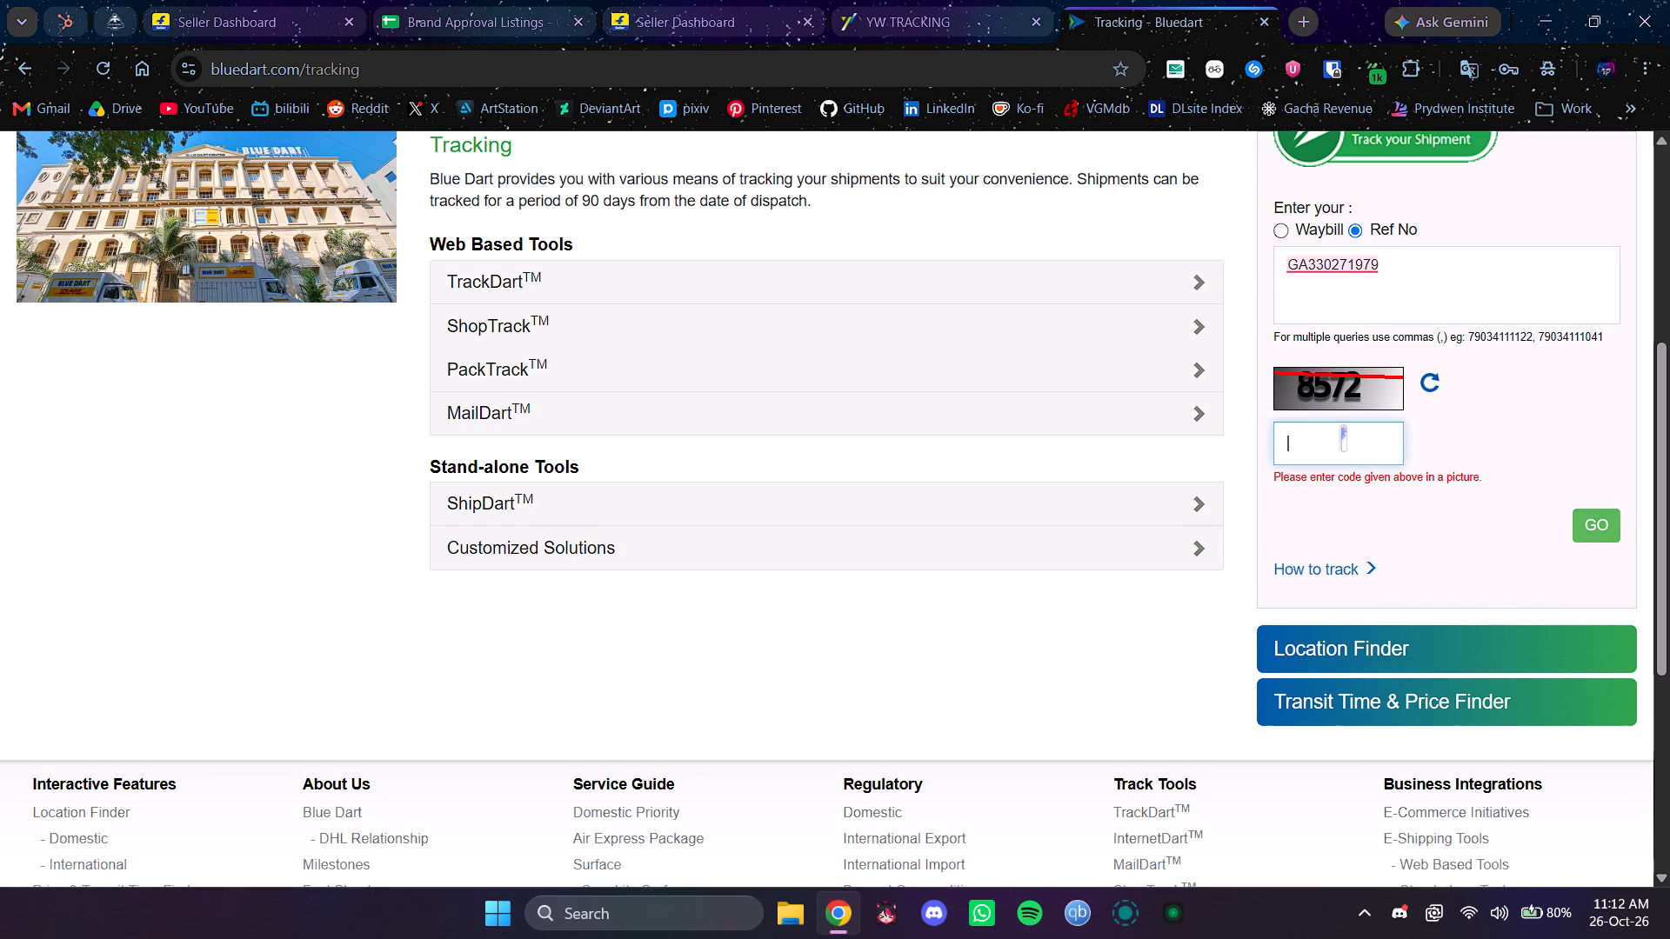
pyautogui.write('8572')
pyautogui.click(1595, 527)
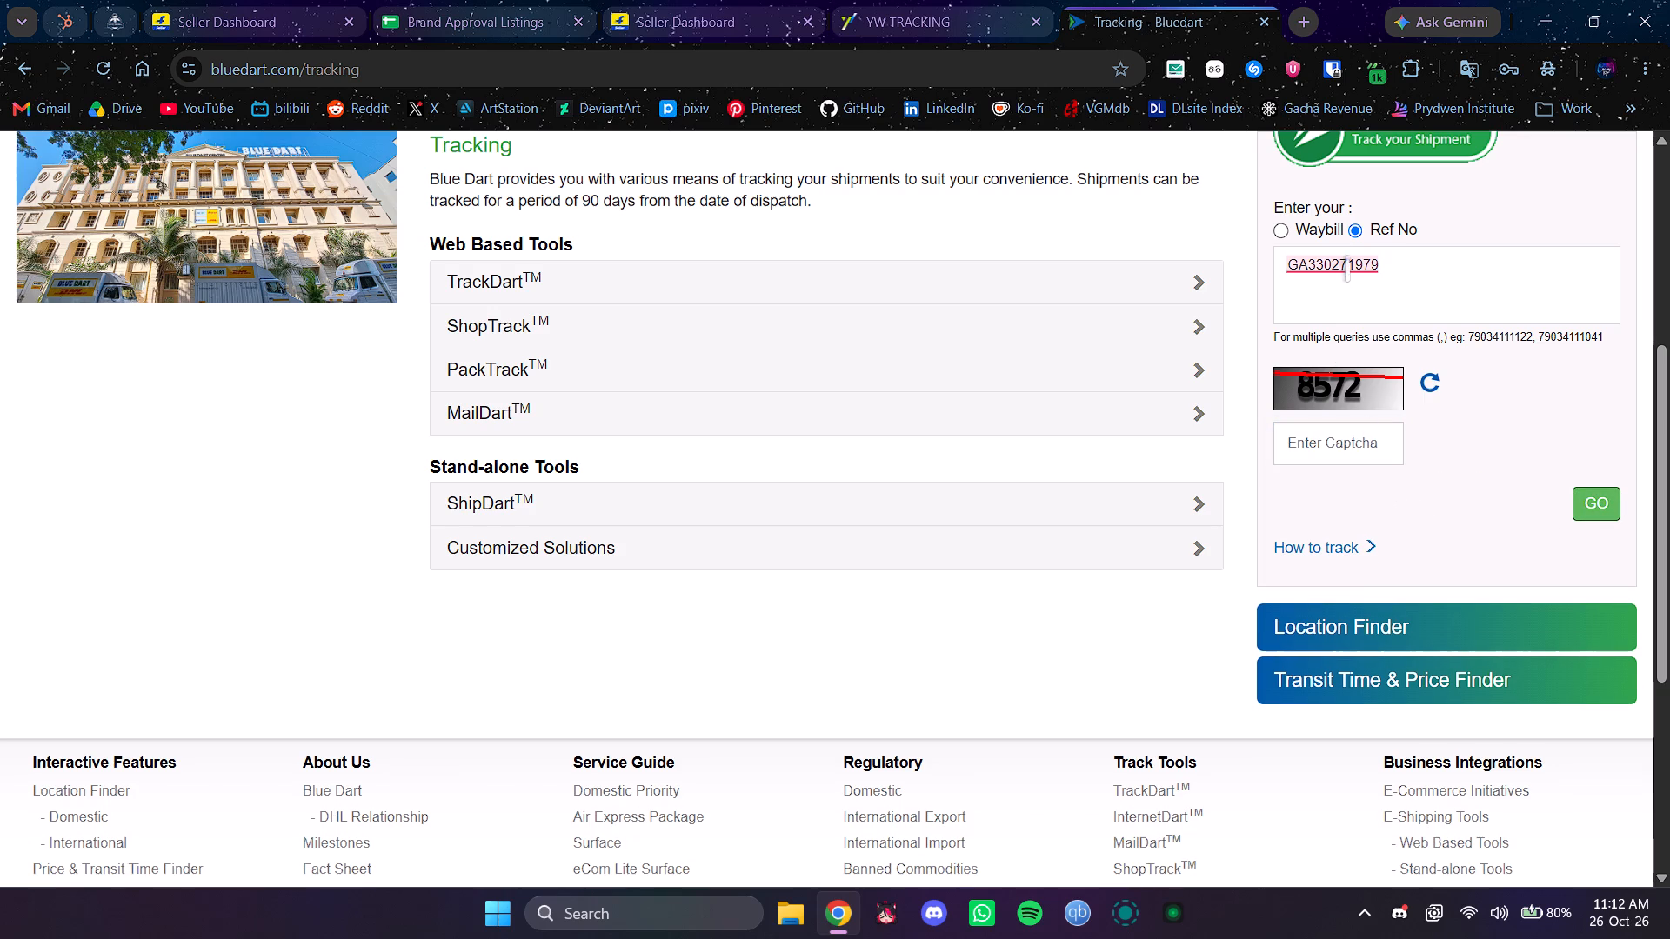
# Try to track the same number on Blue Dart as a Waybill, completing the captcha again.
pyautogui.click(1282, 230)
pyautogui.click(1354, 453)
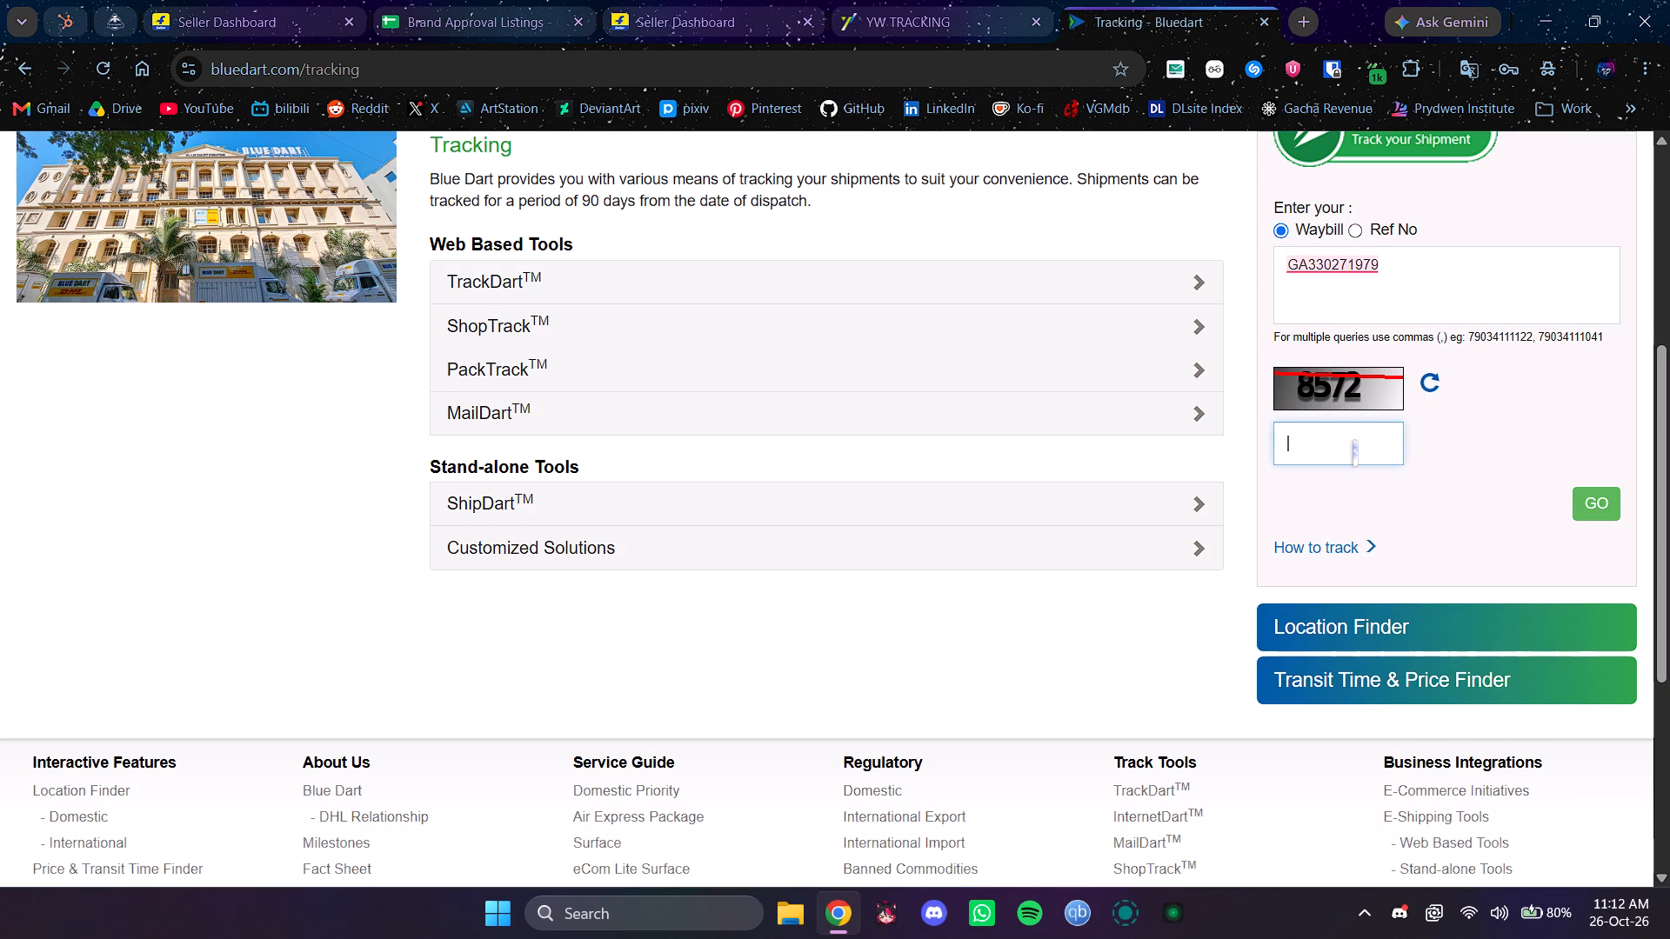
pyautogui.write('8572')
pyautogui.click(1596, 500)
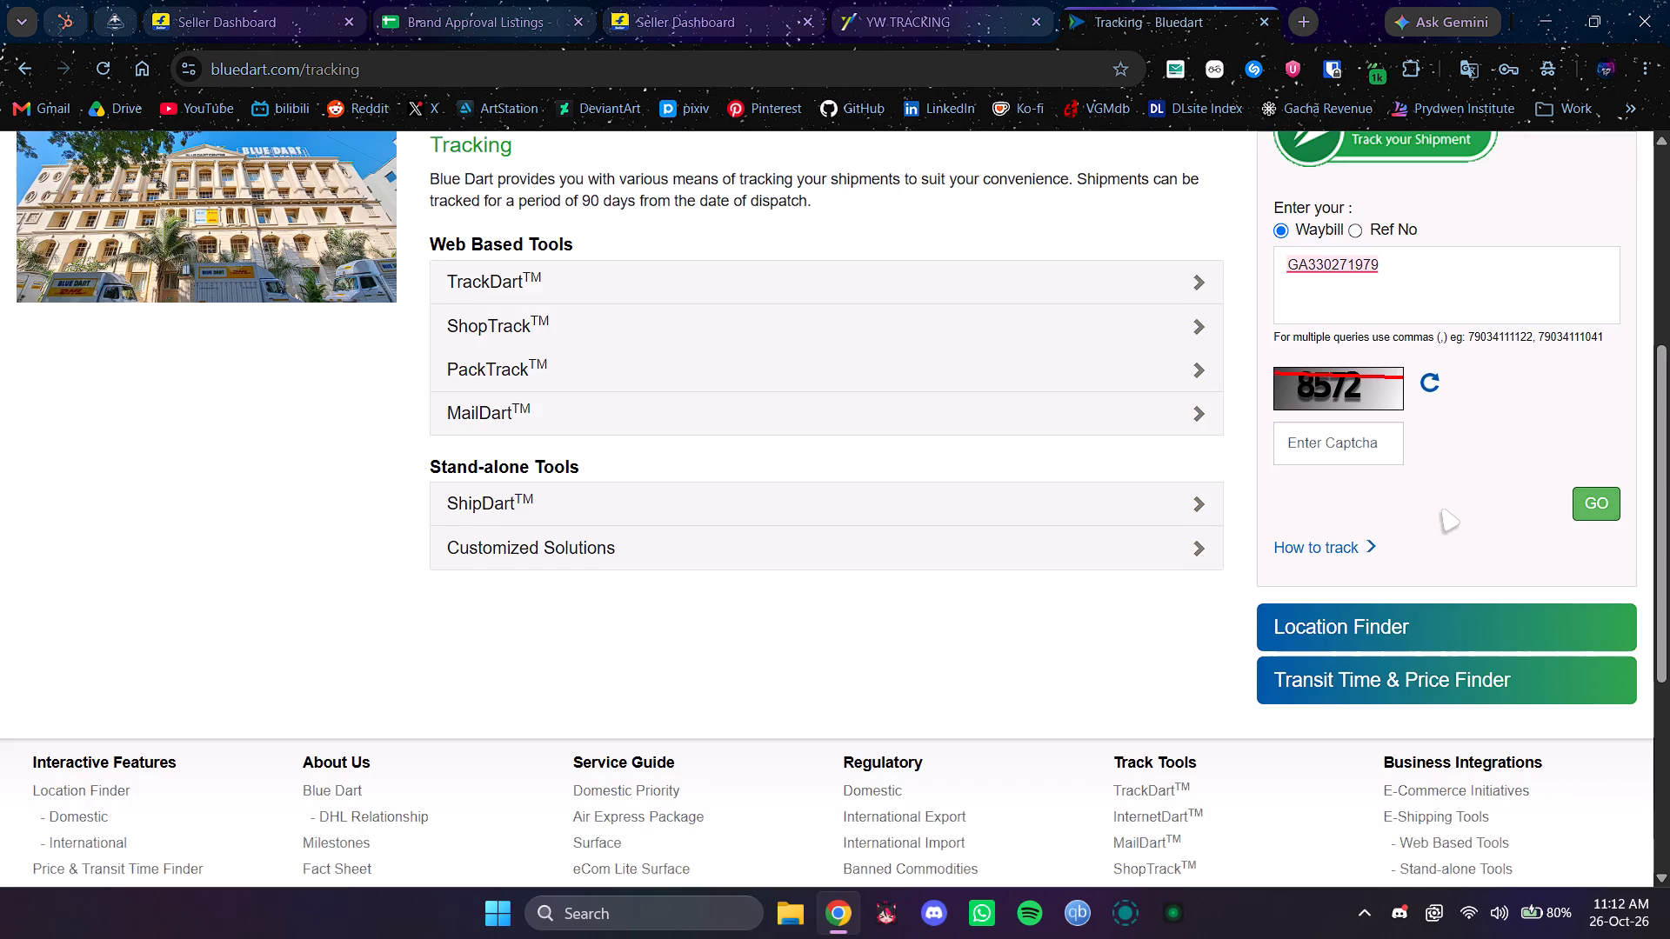
pyautogui.scroll(3, 1441, 510)
pyautogui.scroll(-3, 1467, 683)
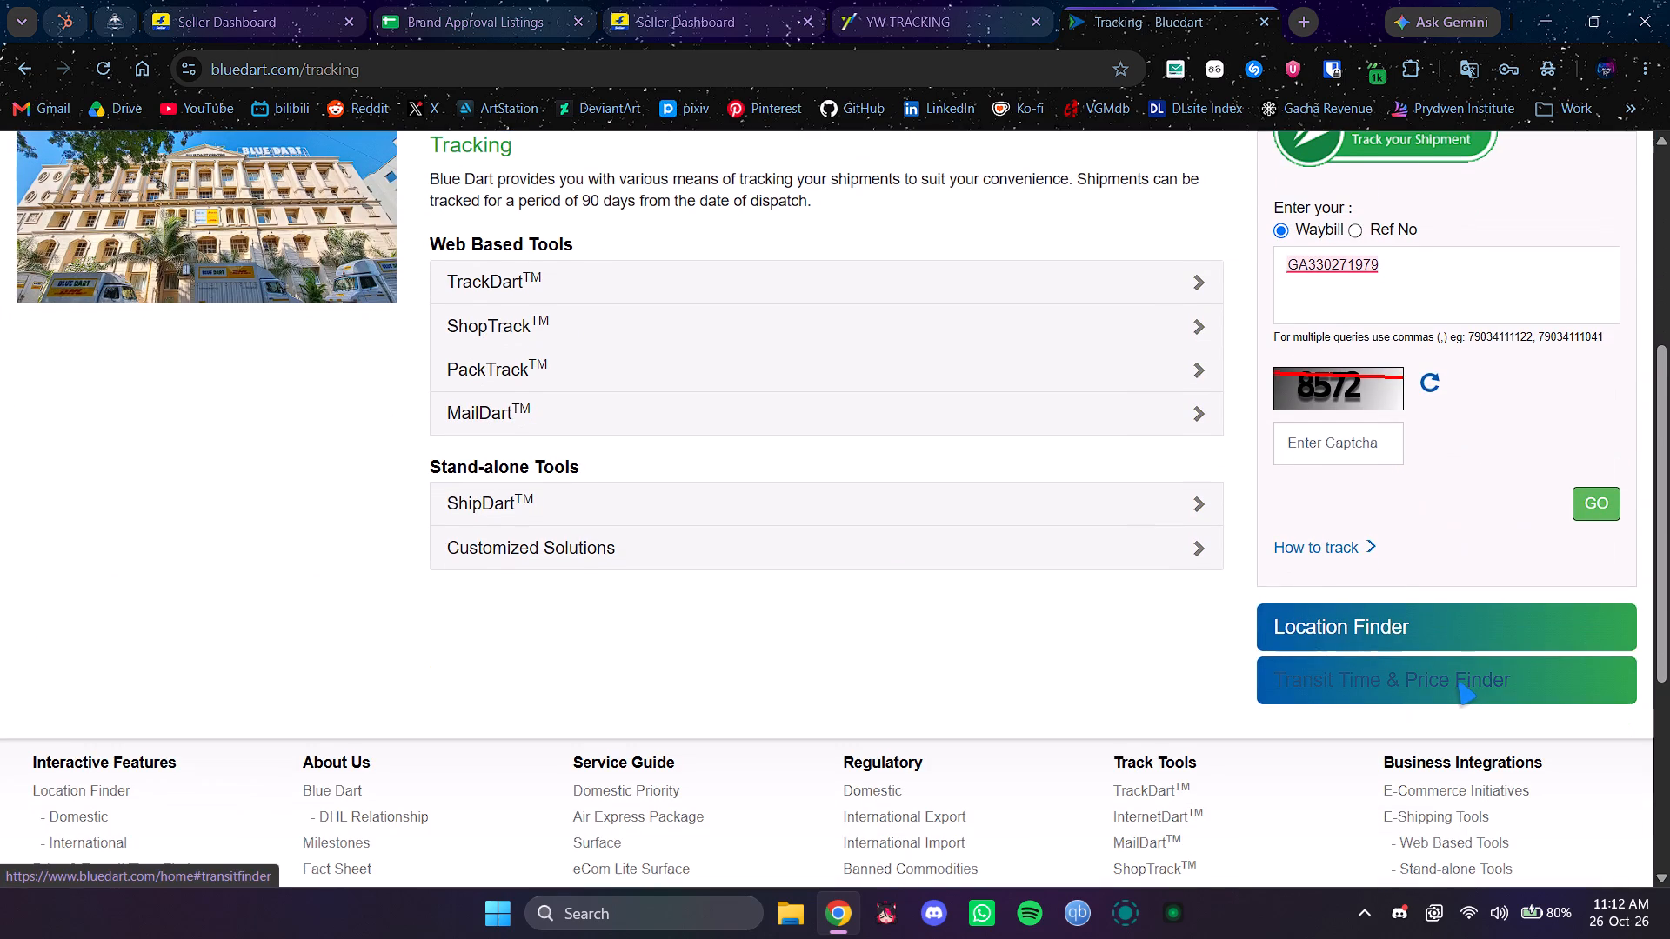
# Open Blue Dart's Transit Time & Price Finder to check what it offers, and close it.
pyautogui.click(1459, 684)
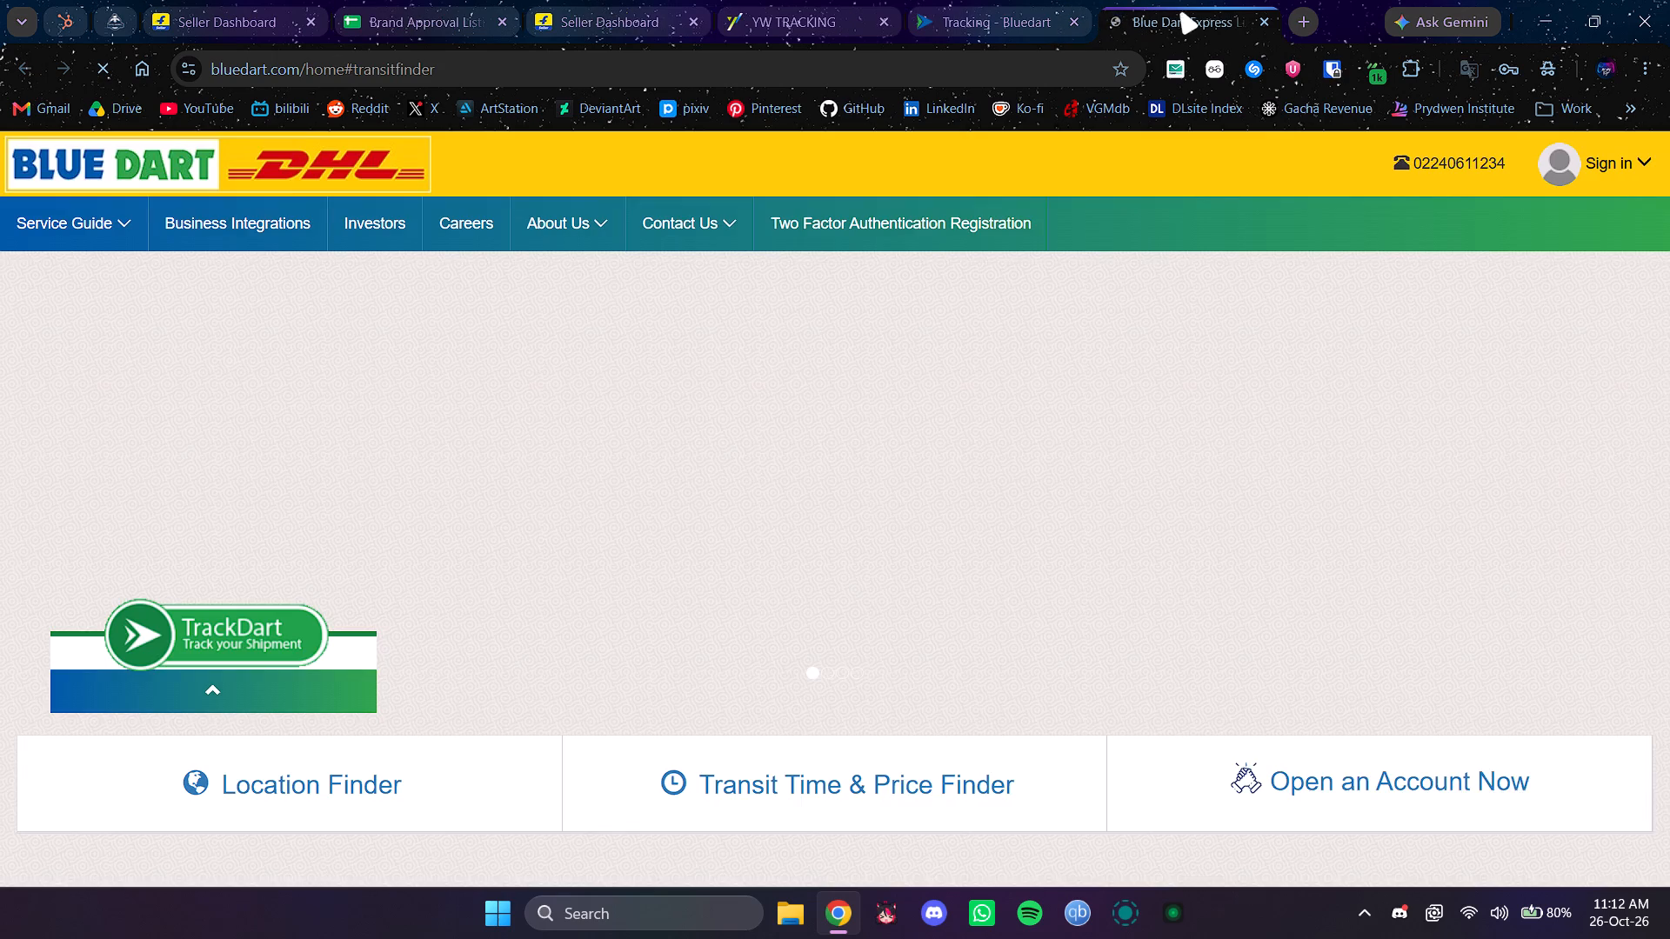
pyautogui.scroll(-4, 1066, 633)
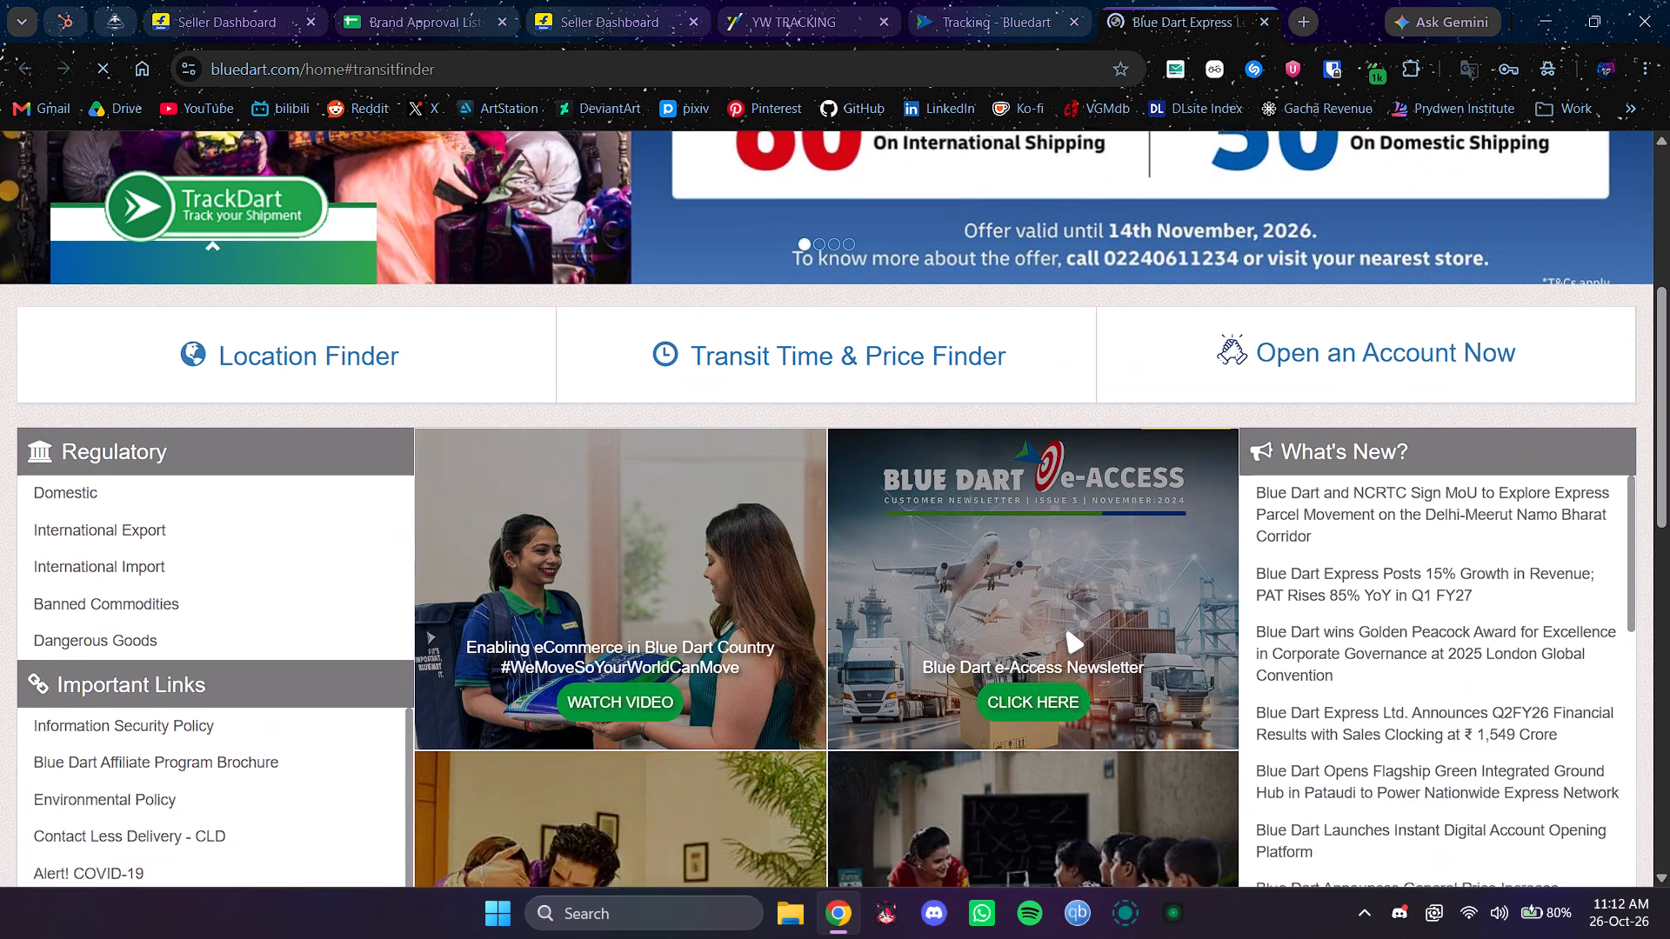
pyautogui.click(1264, 21)
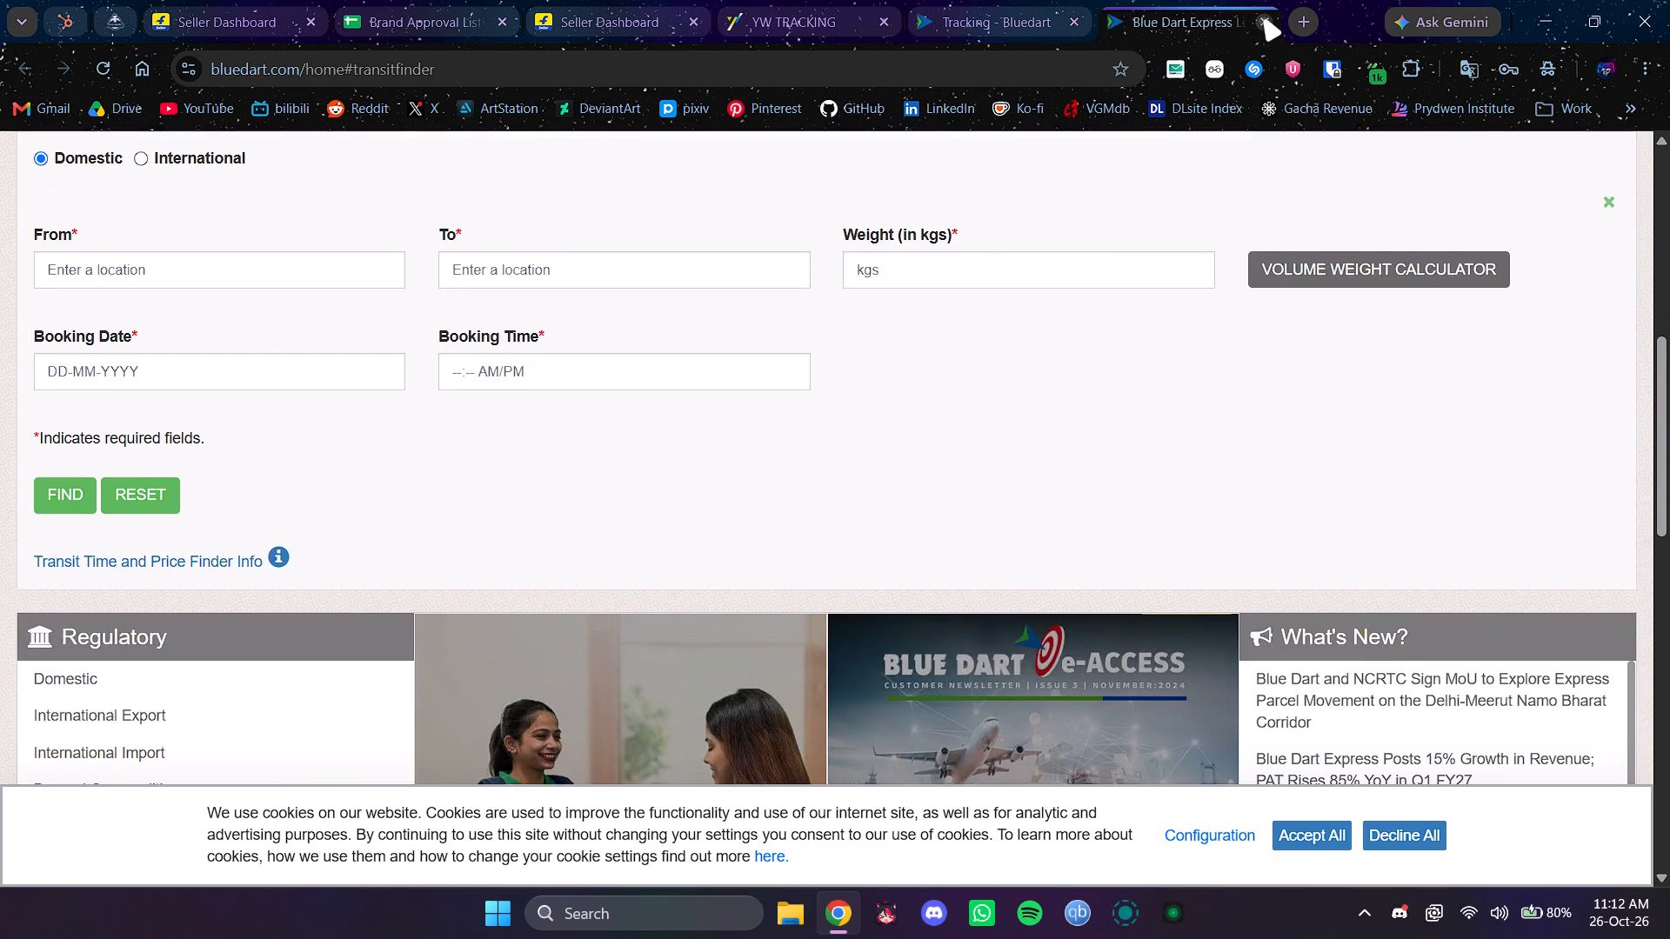
# Close the Blue Dart and Yanwen tracking pages to return to the Seller Hub listing's Selling Information.
pyautogui.click(1264, 20)
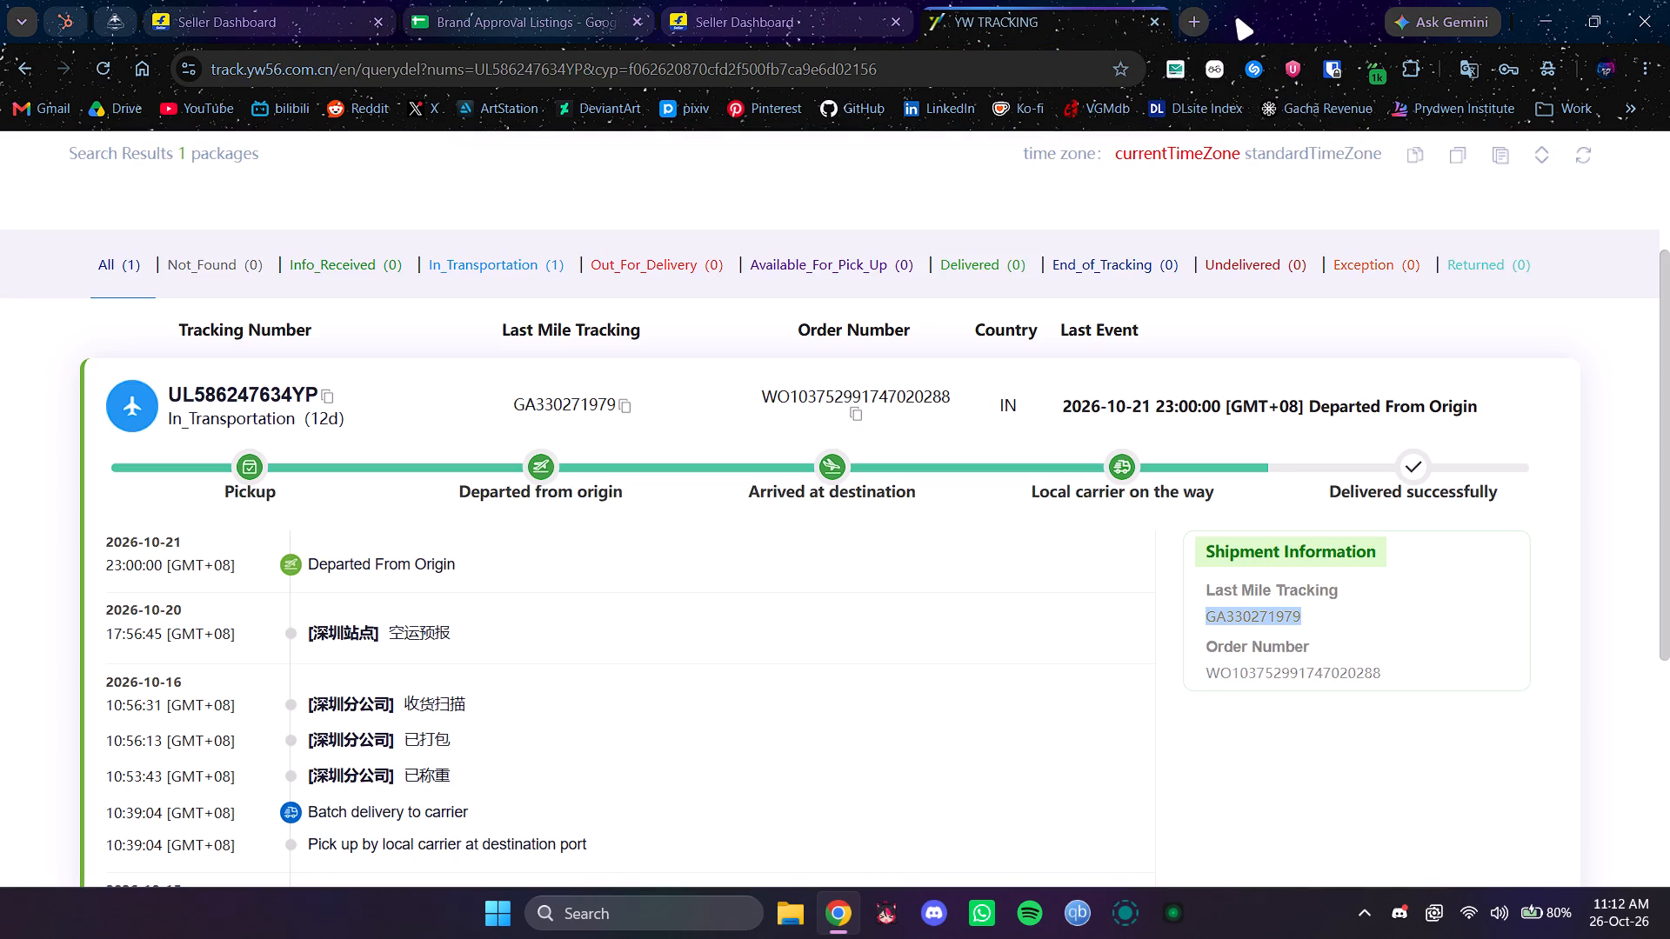
pyautogui.click(1069, 633)
pyautogui.click(1154, 24)
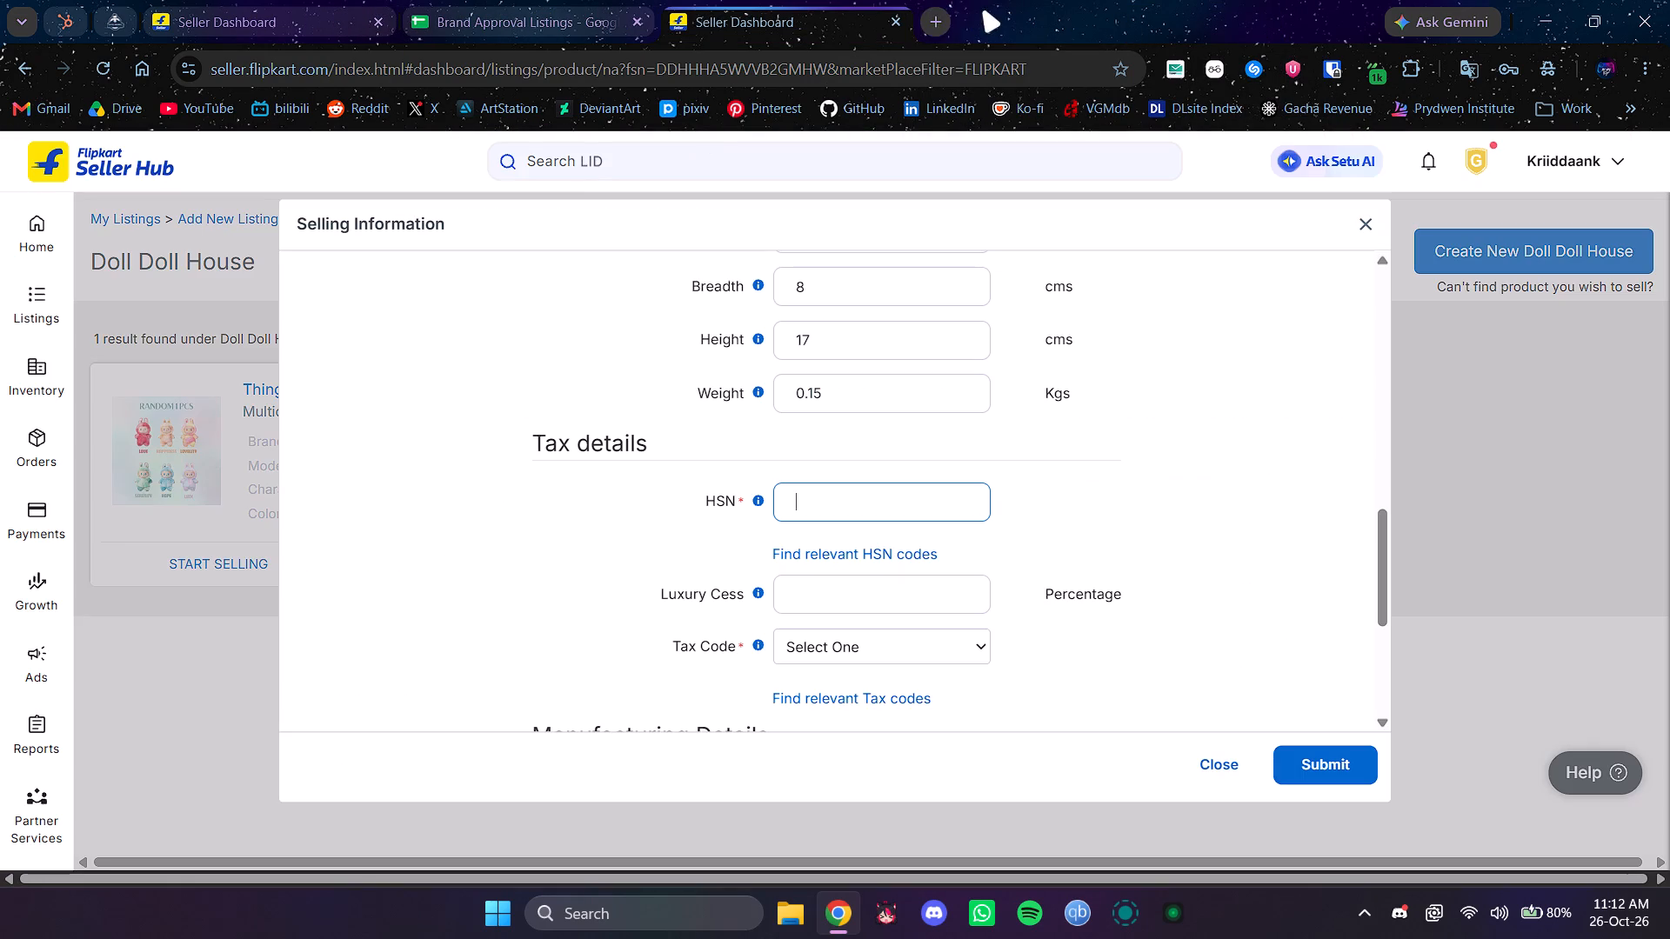
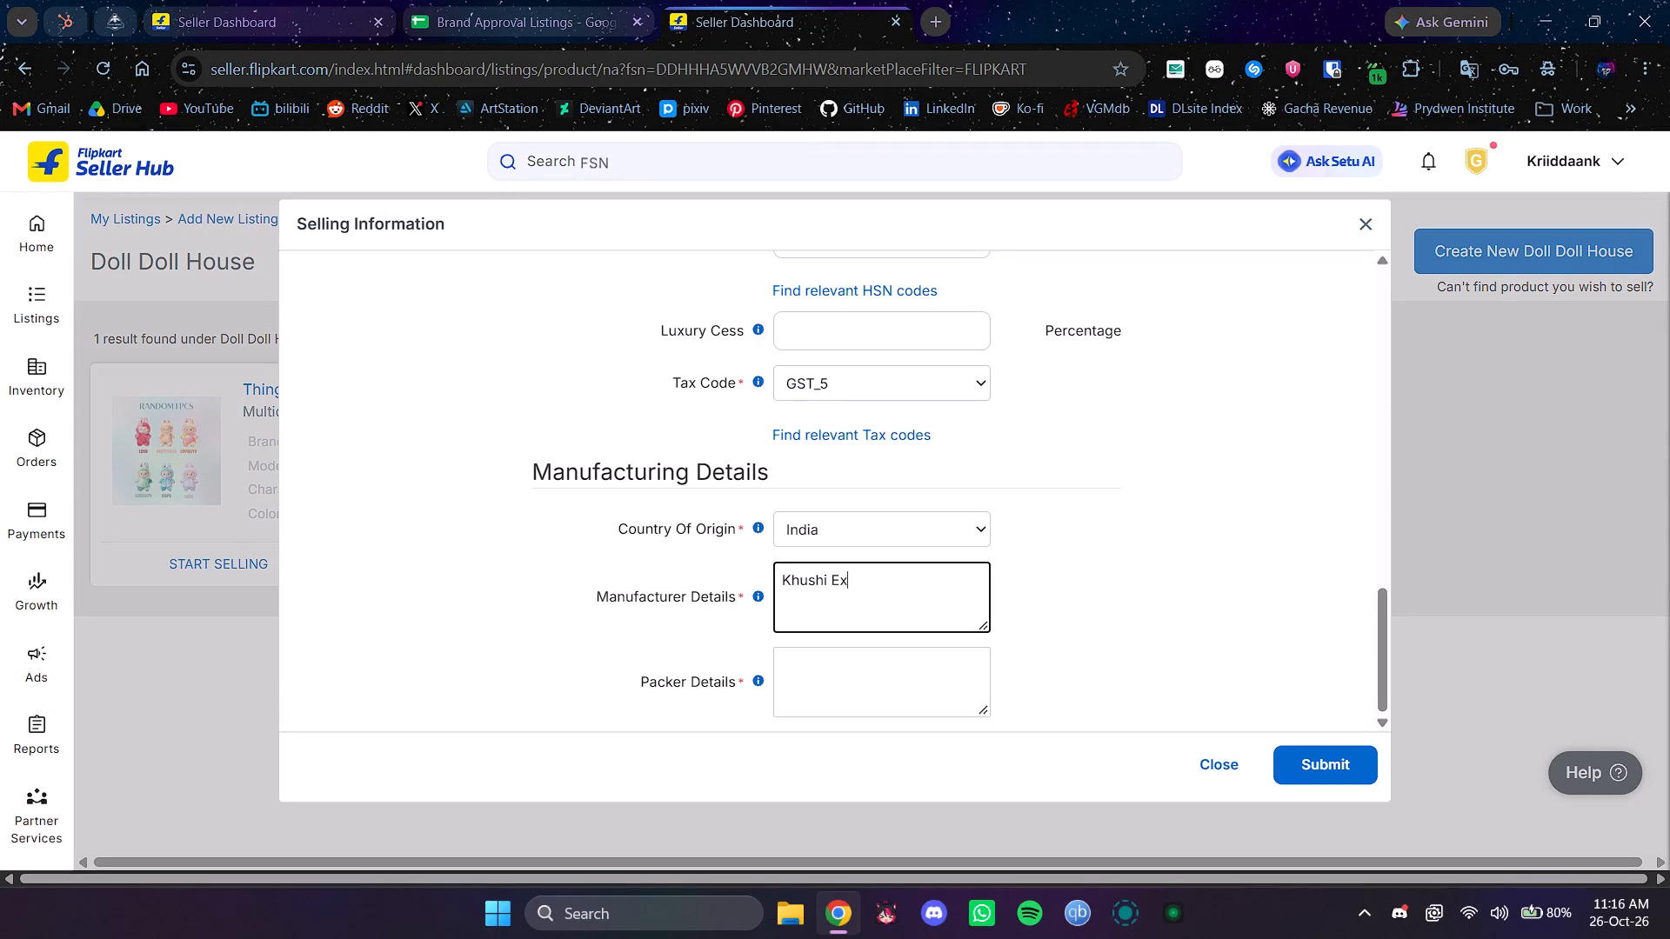
# Enter Khushi Export as the packer details and submit the ThingCart listing's selling information.
pyautogui.click(865, 678)
pyautogui.press('BackSpace')
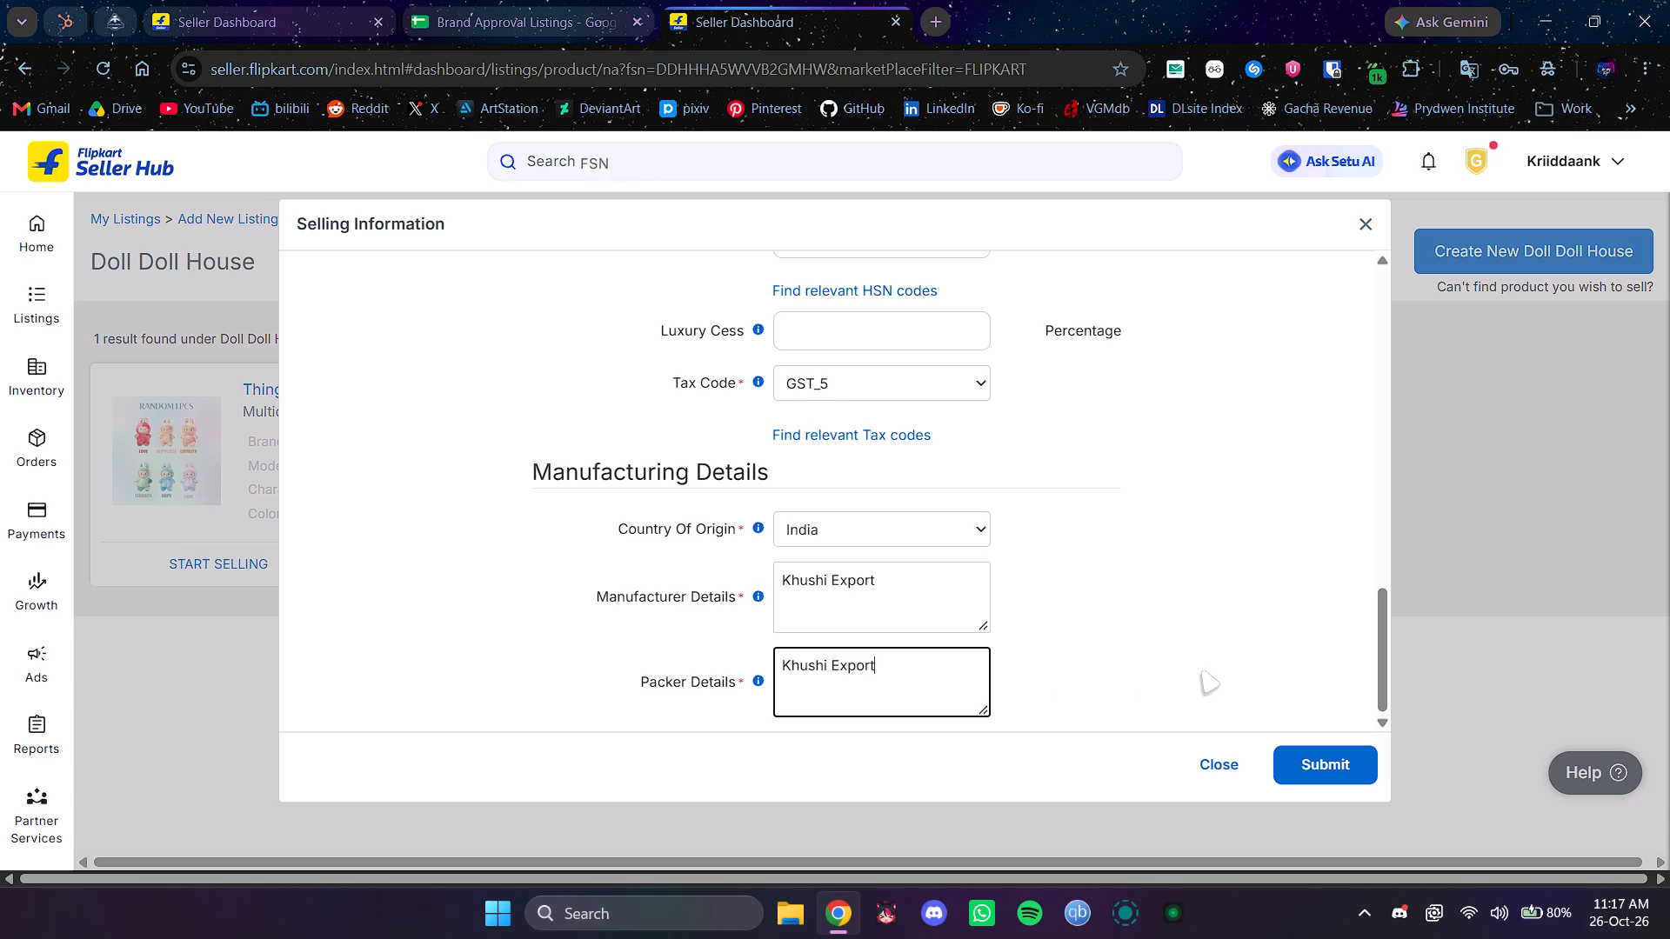
pyautogui.click(1304, 758)
# Set the ThingCart listing's MRP and selling price to 999 INR, resubmit it, and dismiss the closing dialog.
pyautogui.scroll(5, 1027, 596)
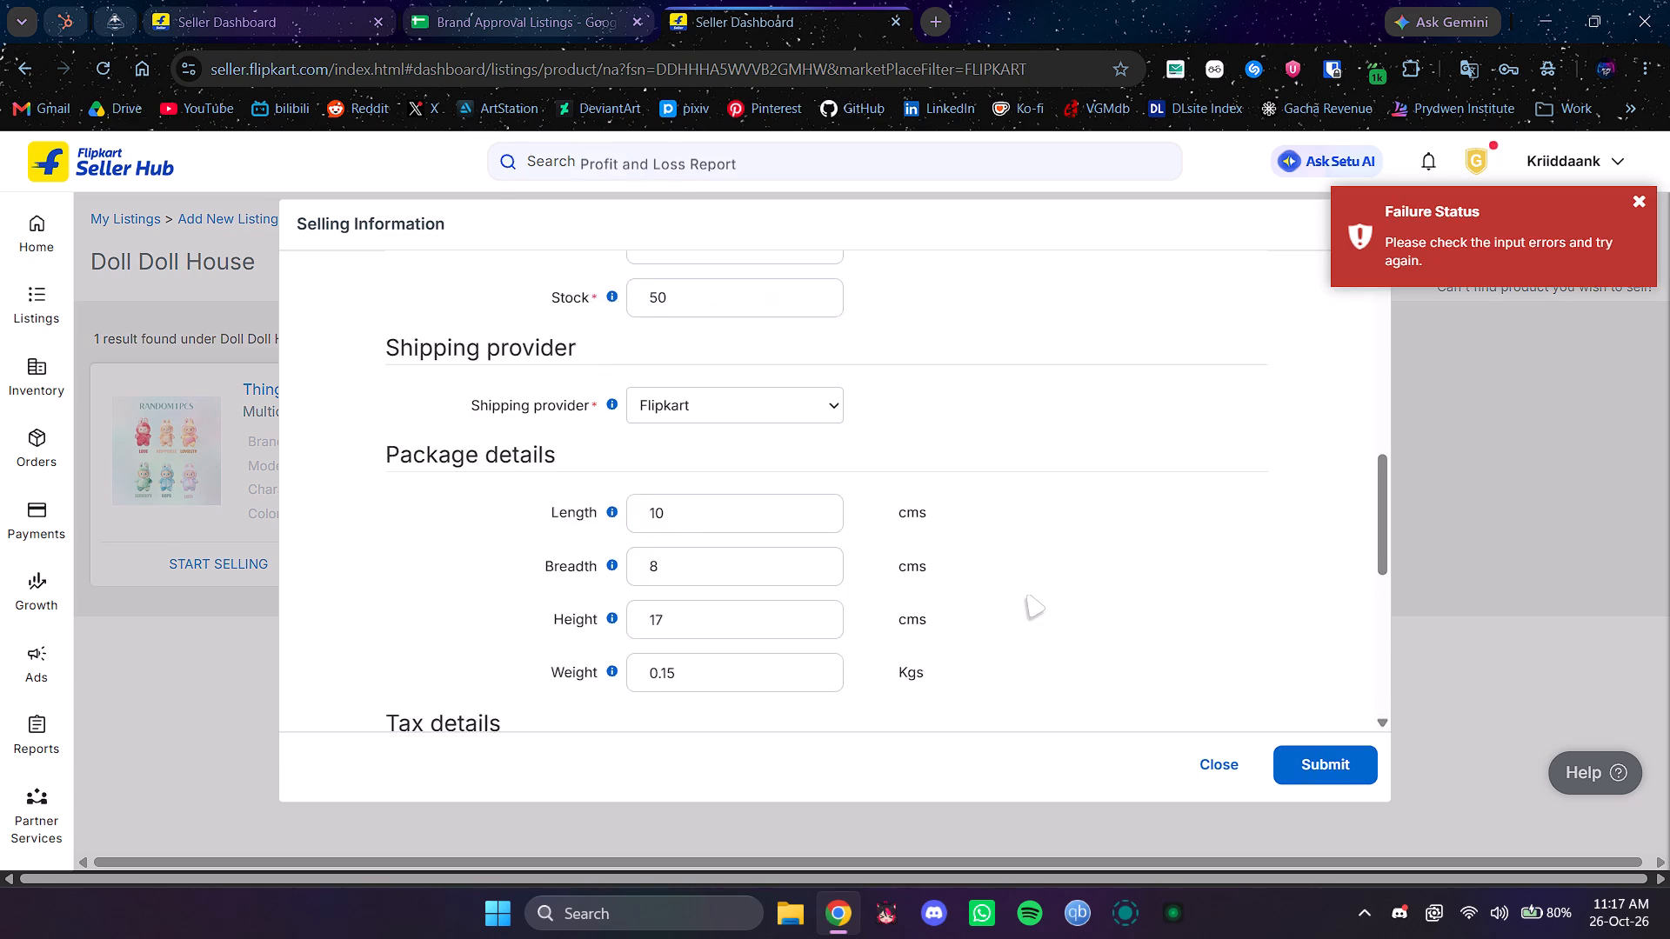
pyautogui.scroll(11, 1027, 596)
pyautogui.moveTo(727, 559); pyautogui.dragTo(574, 563)
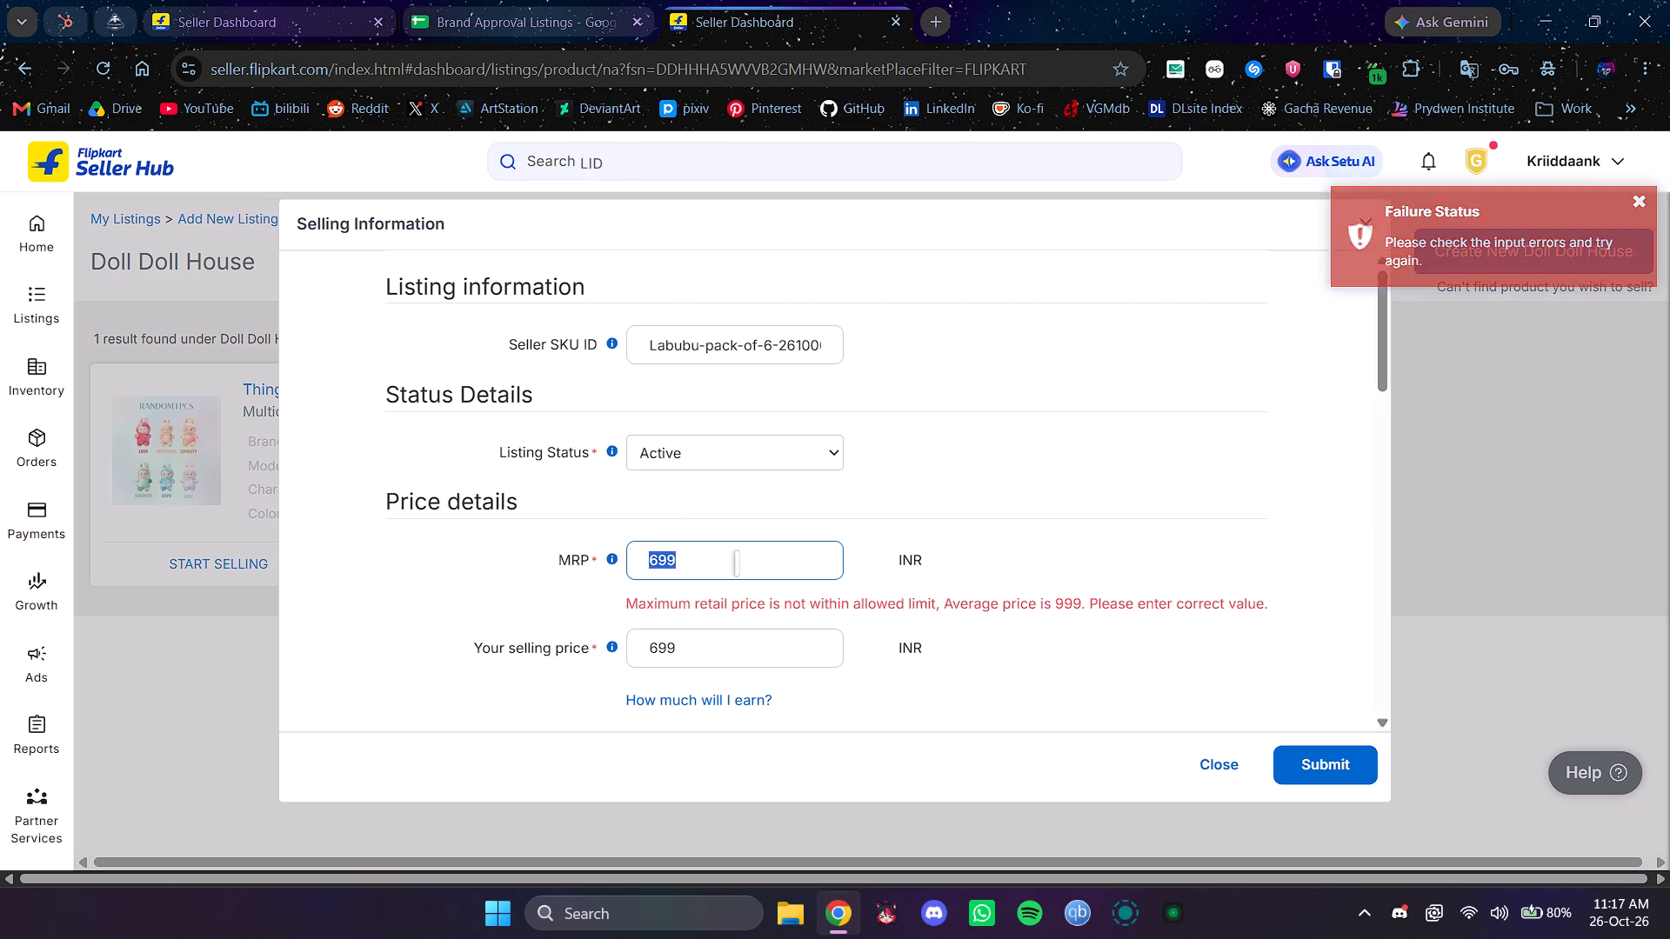
pyautogui.write('999')
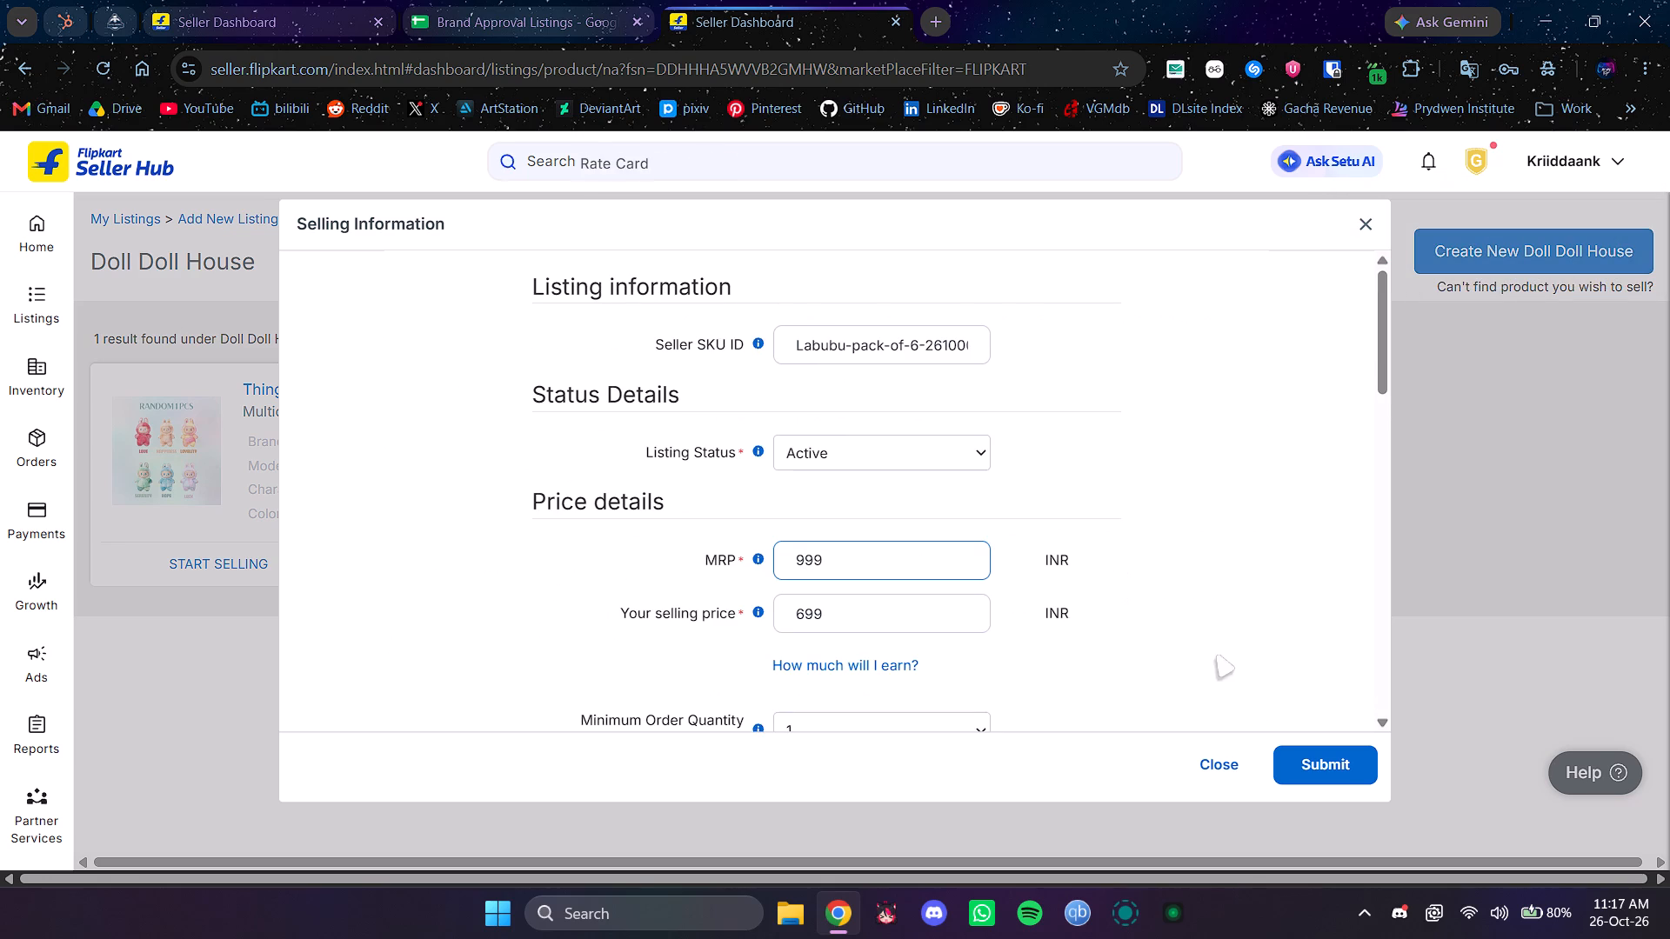
pyautogui.moveTo(887, 628); pyautogui.dragTo(698, 626)
pyautogui.write('999')
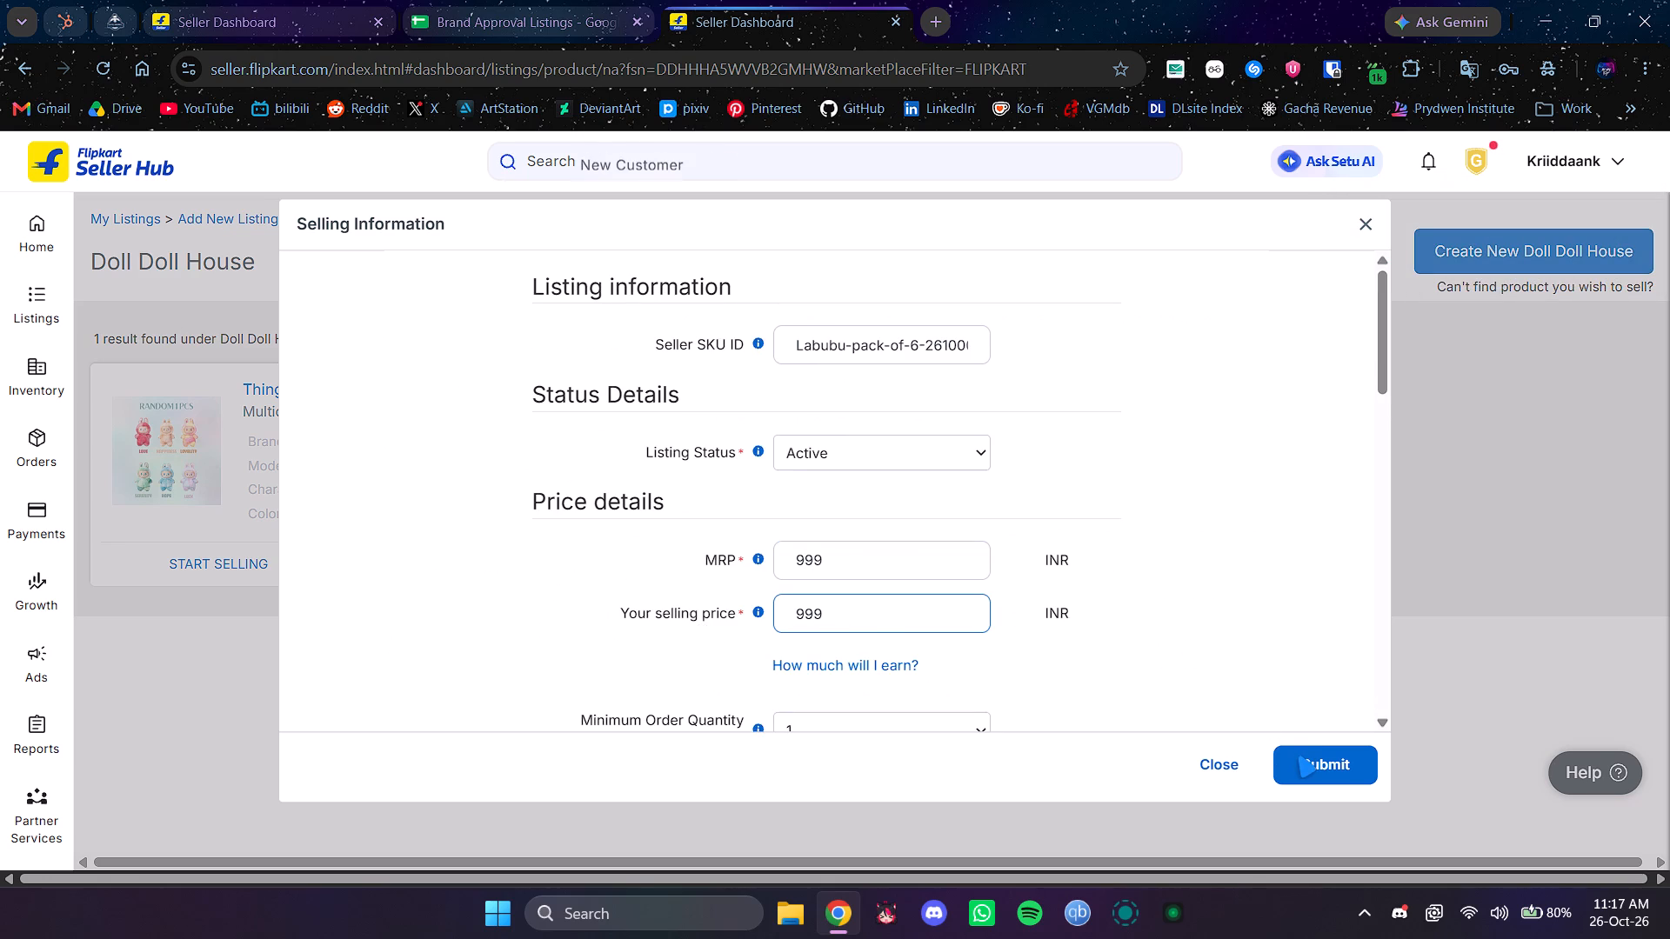
pyautogui.click(1299, 757)
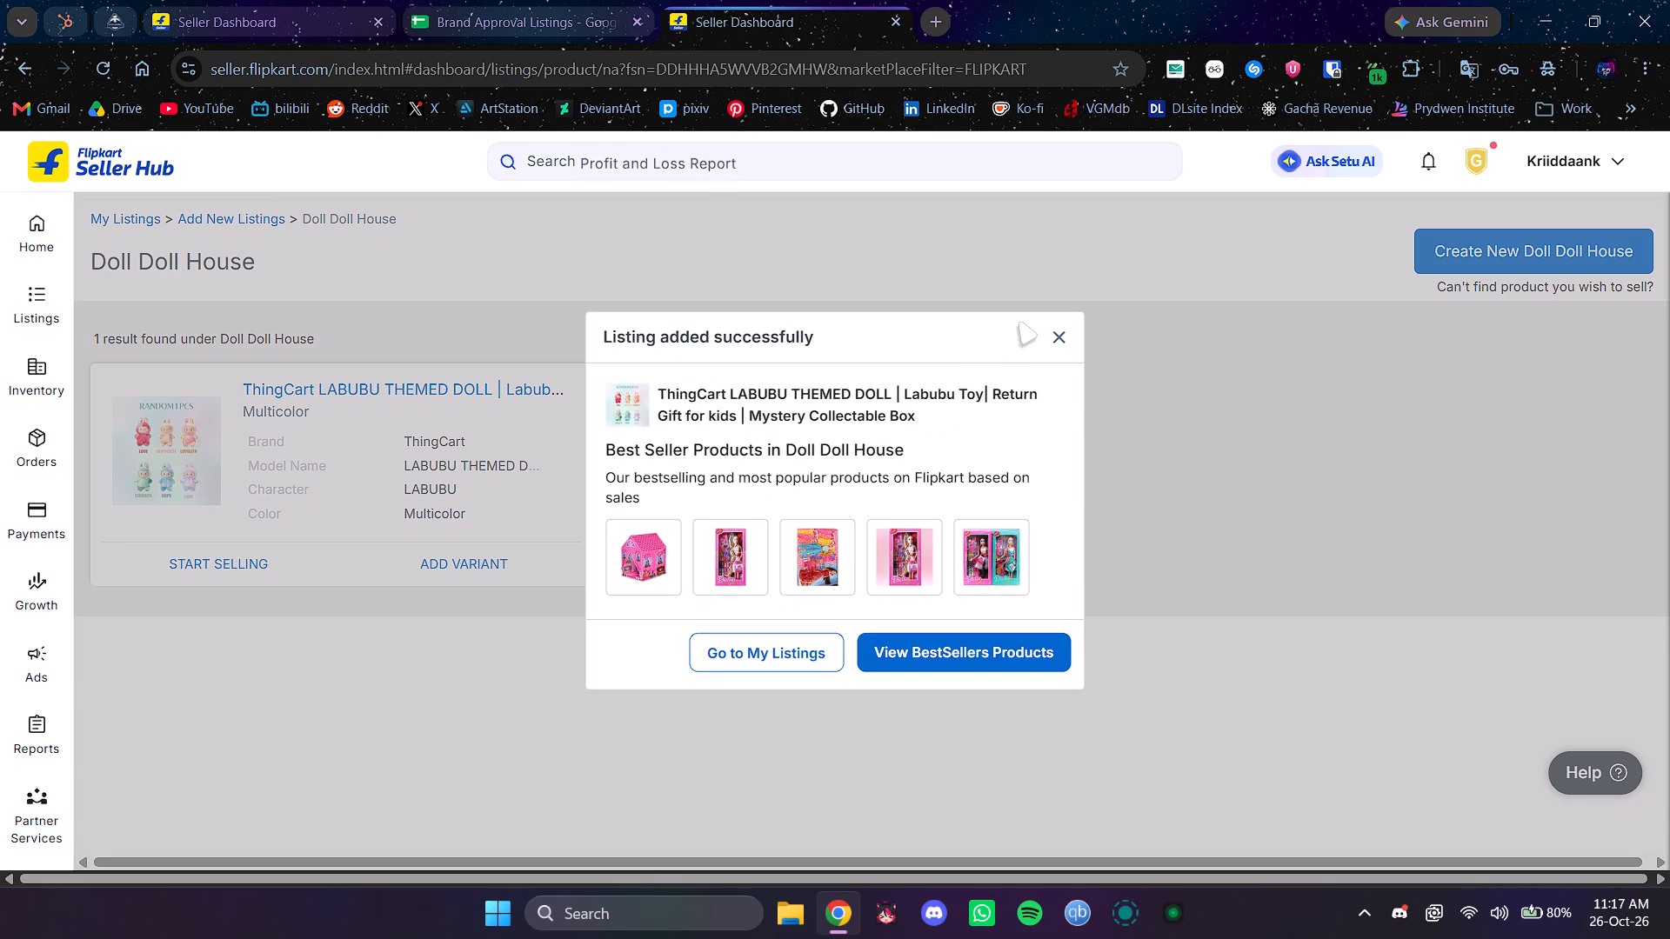
pyautogui.click(1055, 336)
# Record 999 as the price in the ThingCart row of the Brand Approval Listings sheet and fill its FSN and brand cells green.
pyautogui.click(444, 0)
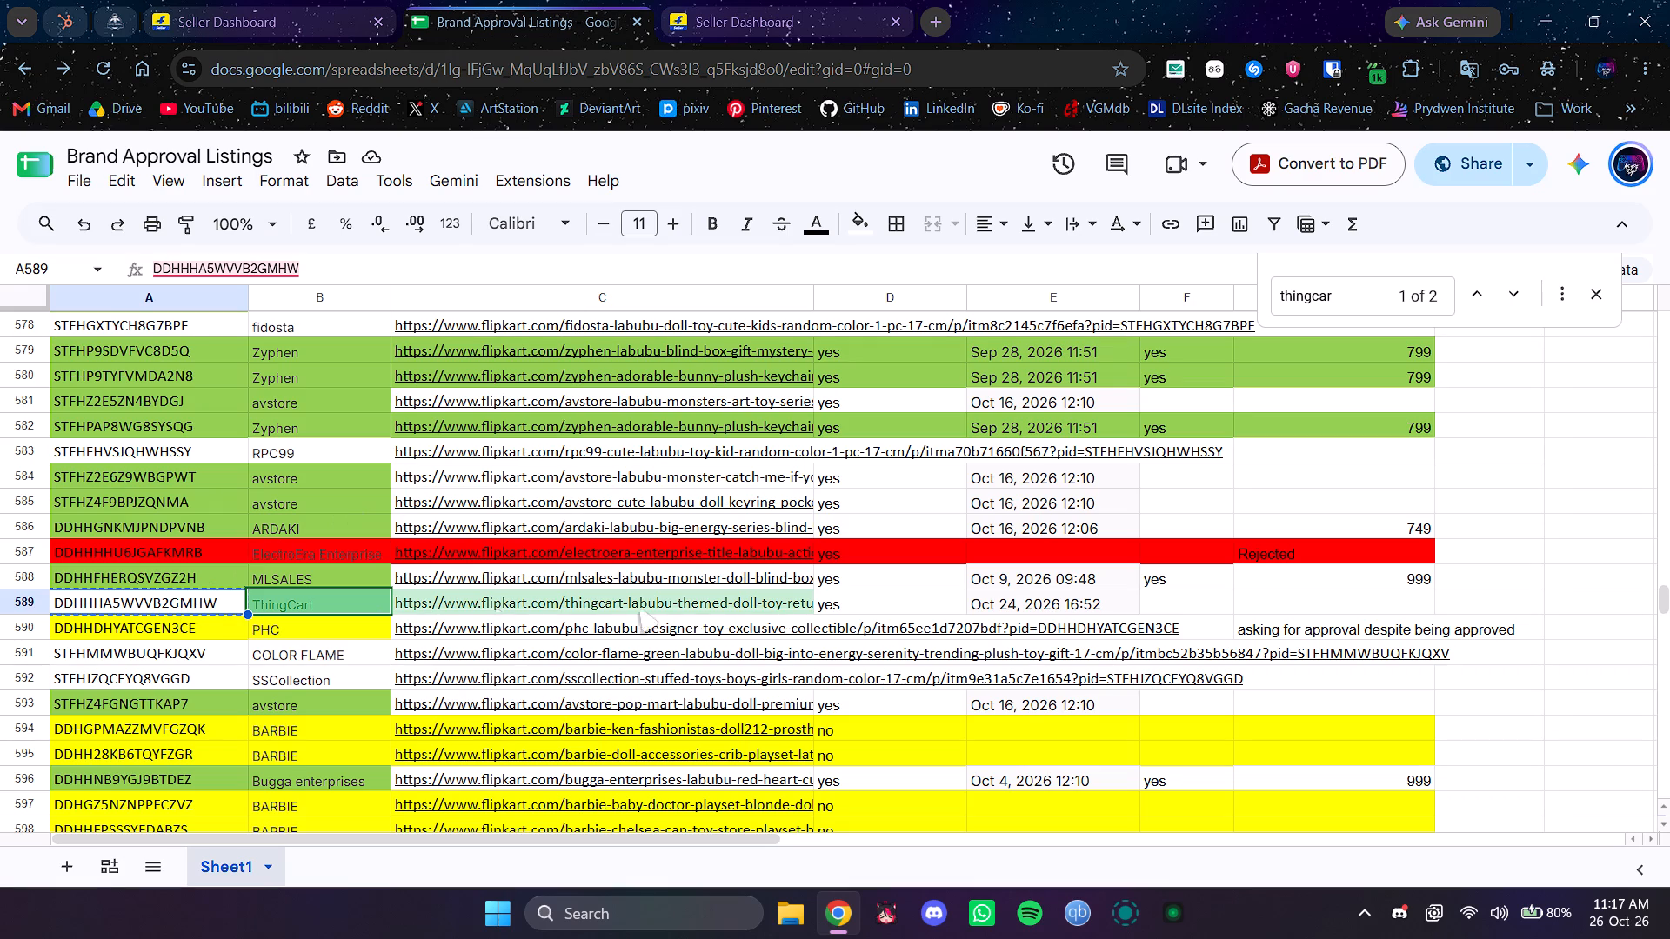
pyautogui.click(1381, 609)
pyautogui.write('999')
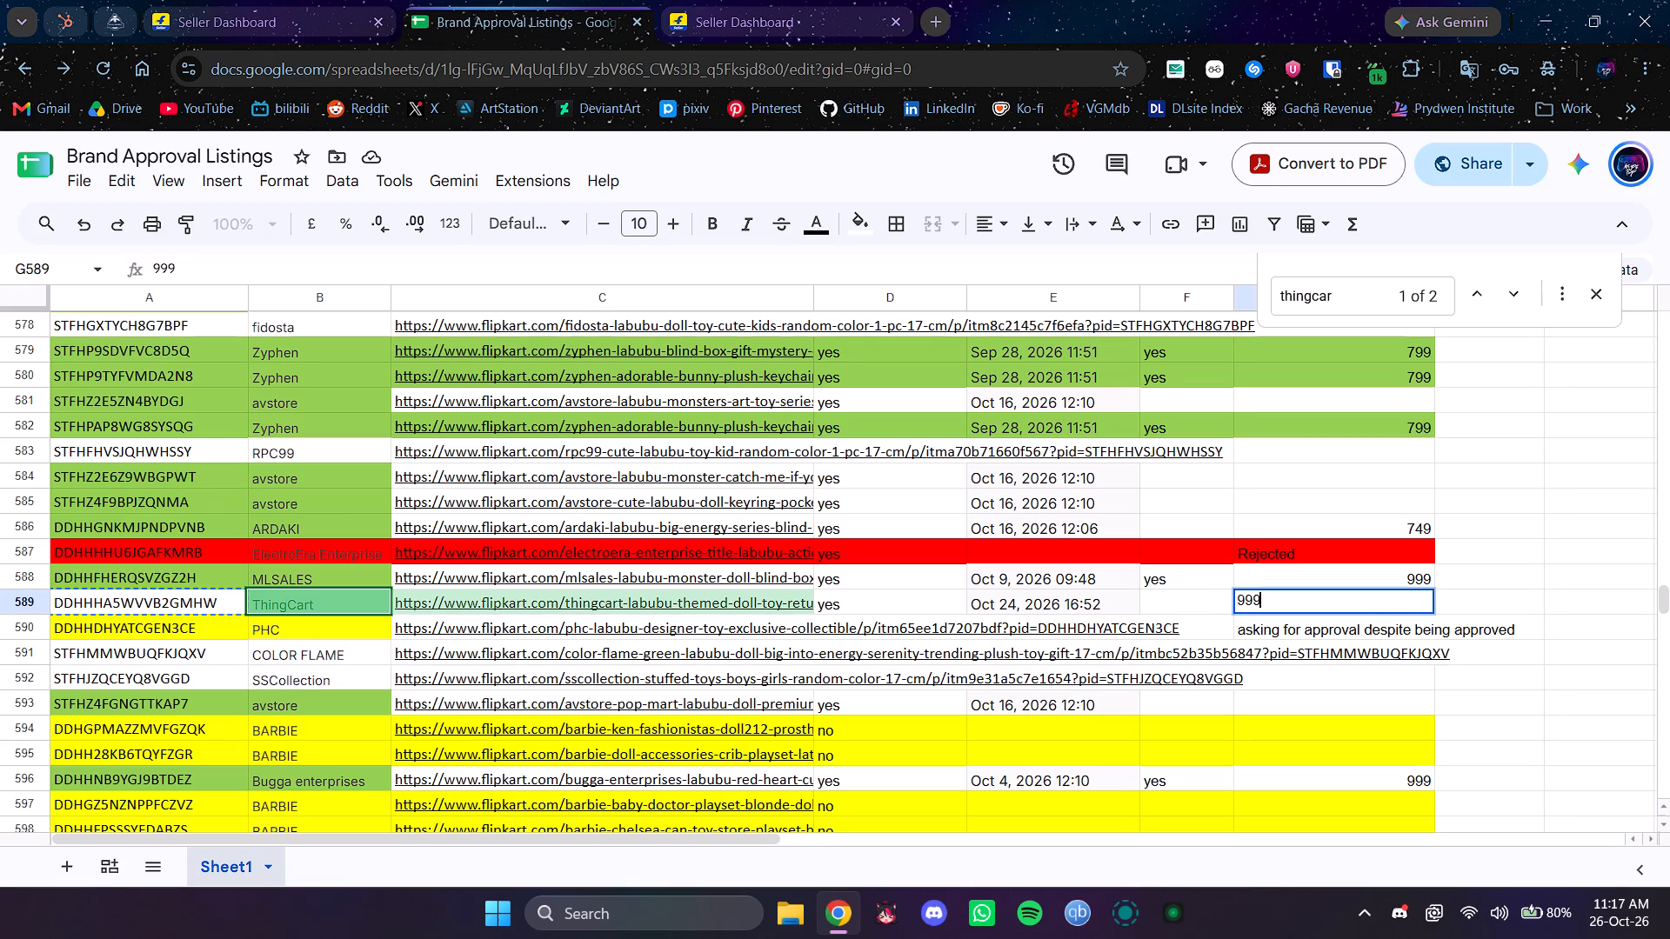
pyautogui.moveTo(167, 600); pyautogui.dragTo(478, 608)
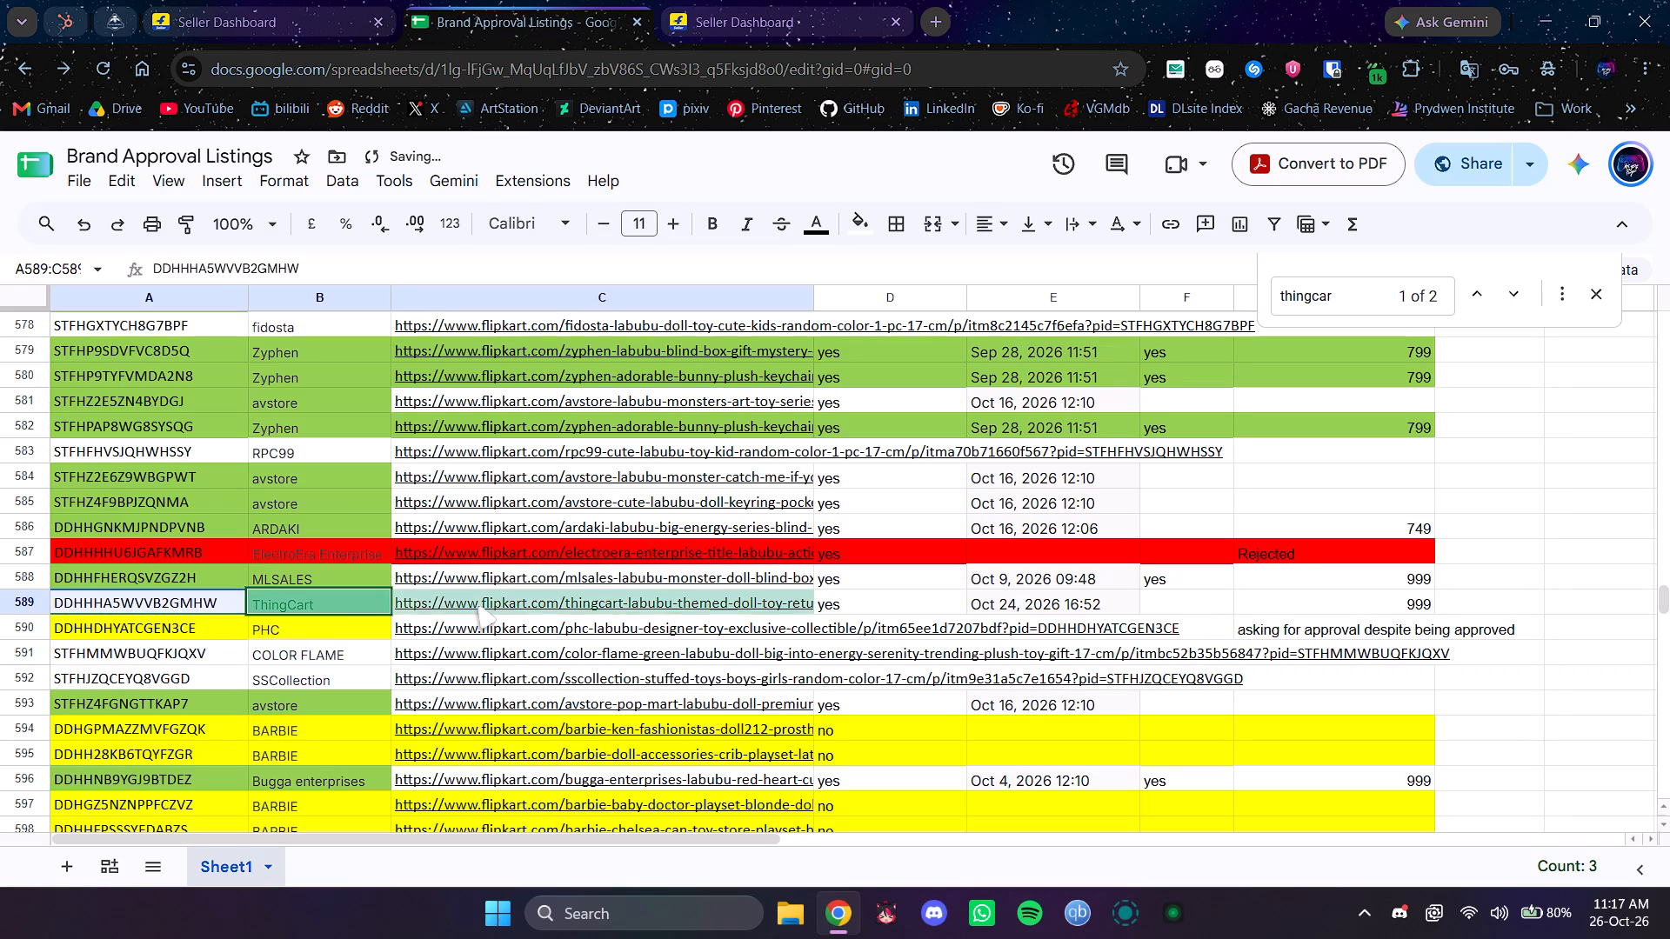
pyautogui.moveTo(478, 608); pyautogui.dragTo(357, 605)
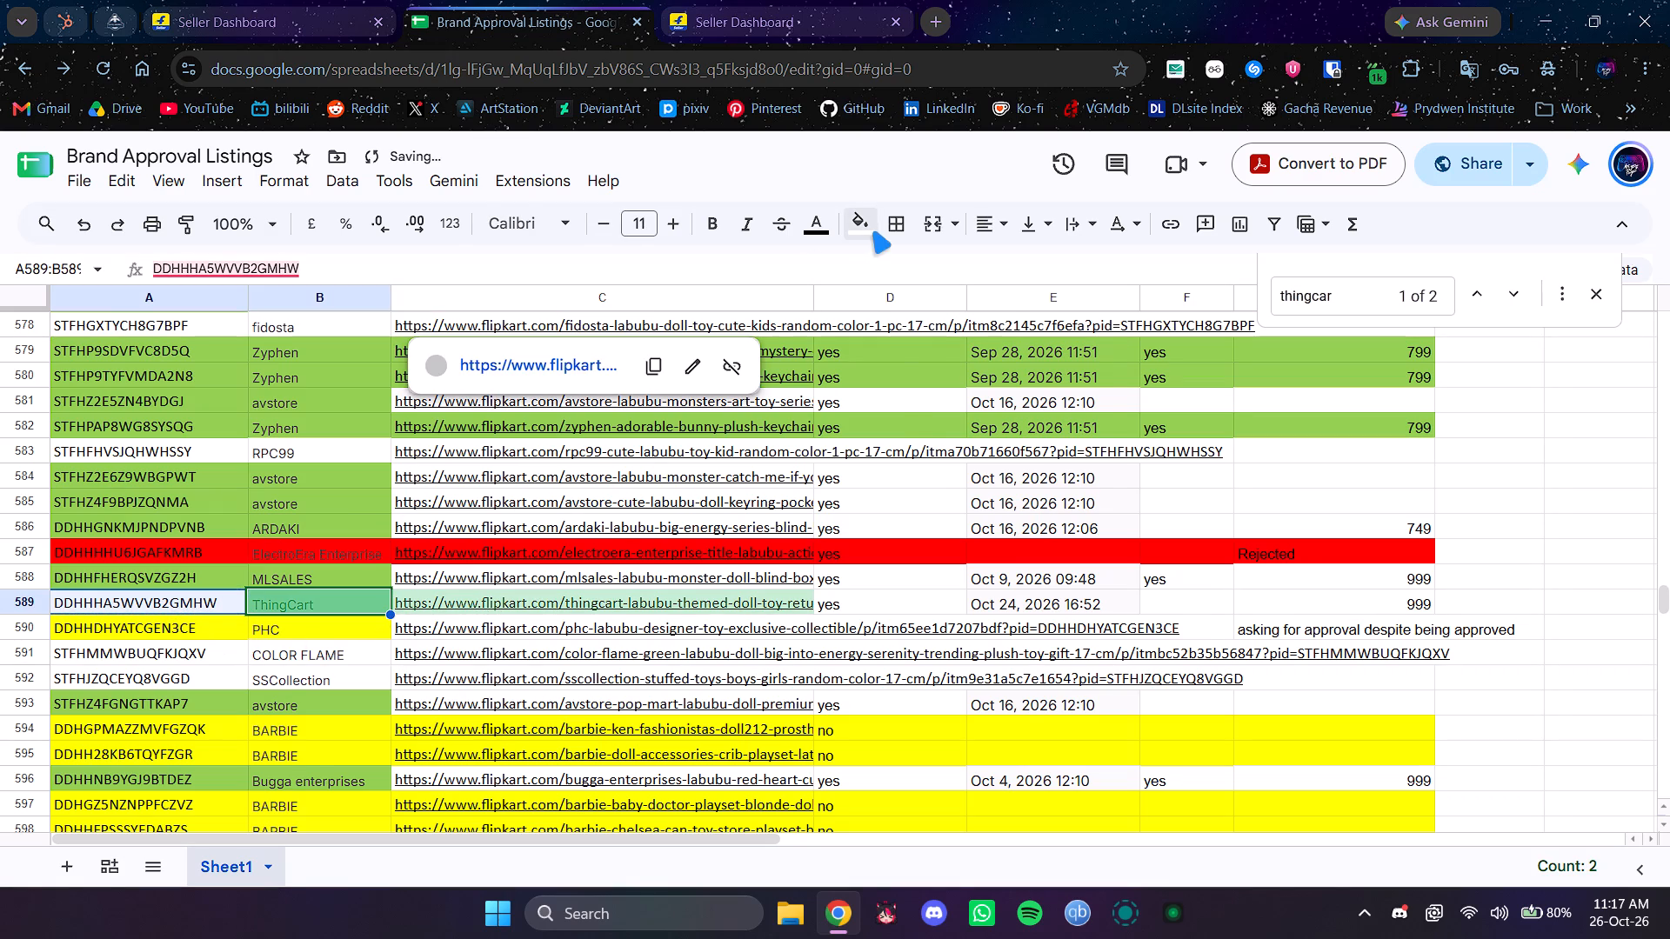
pyautogui.click(873, 233)
pyautogui.click(863, 587)
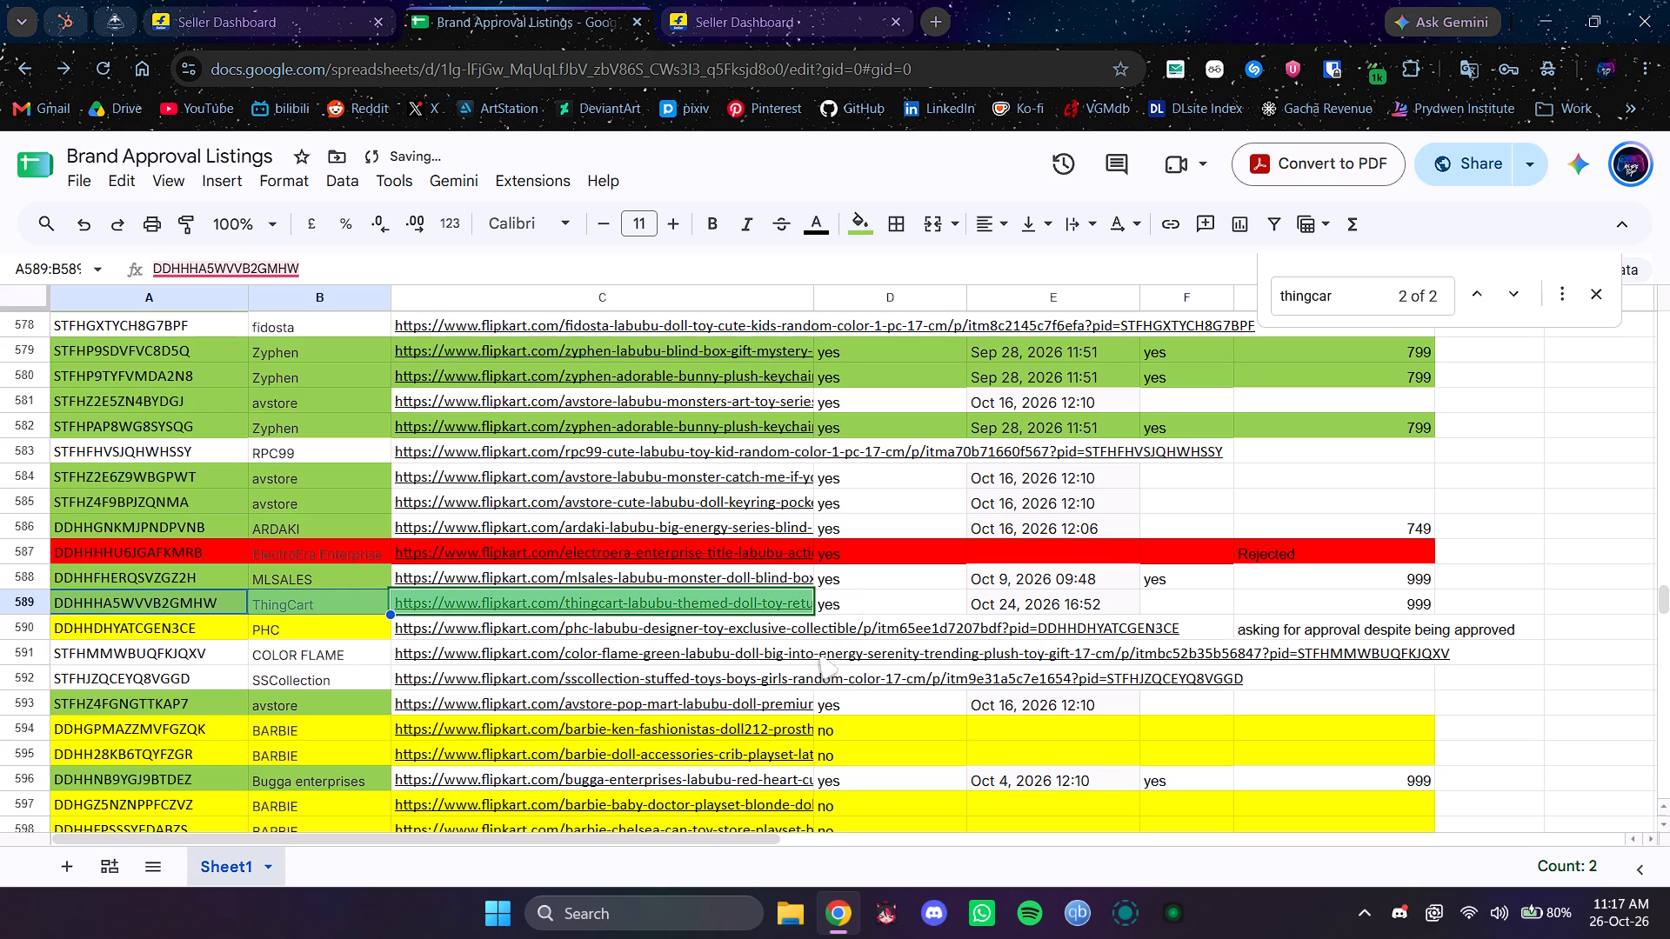
pyautogui.click(301, 654)
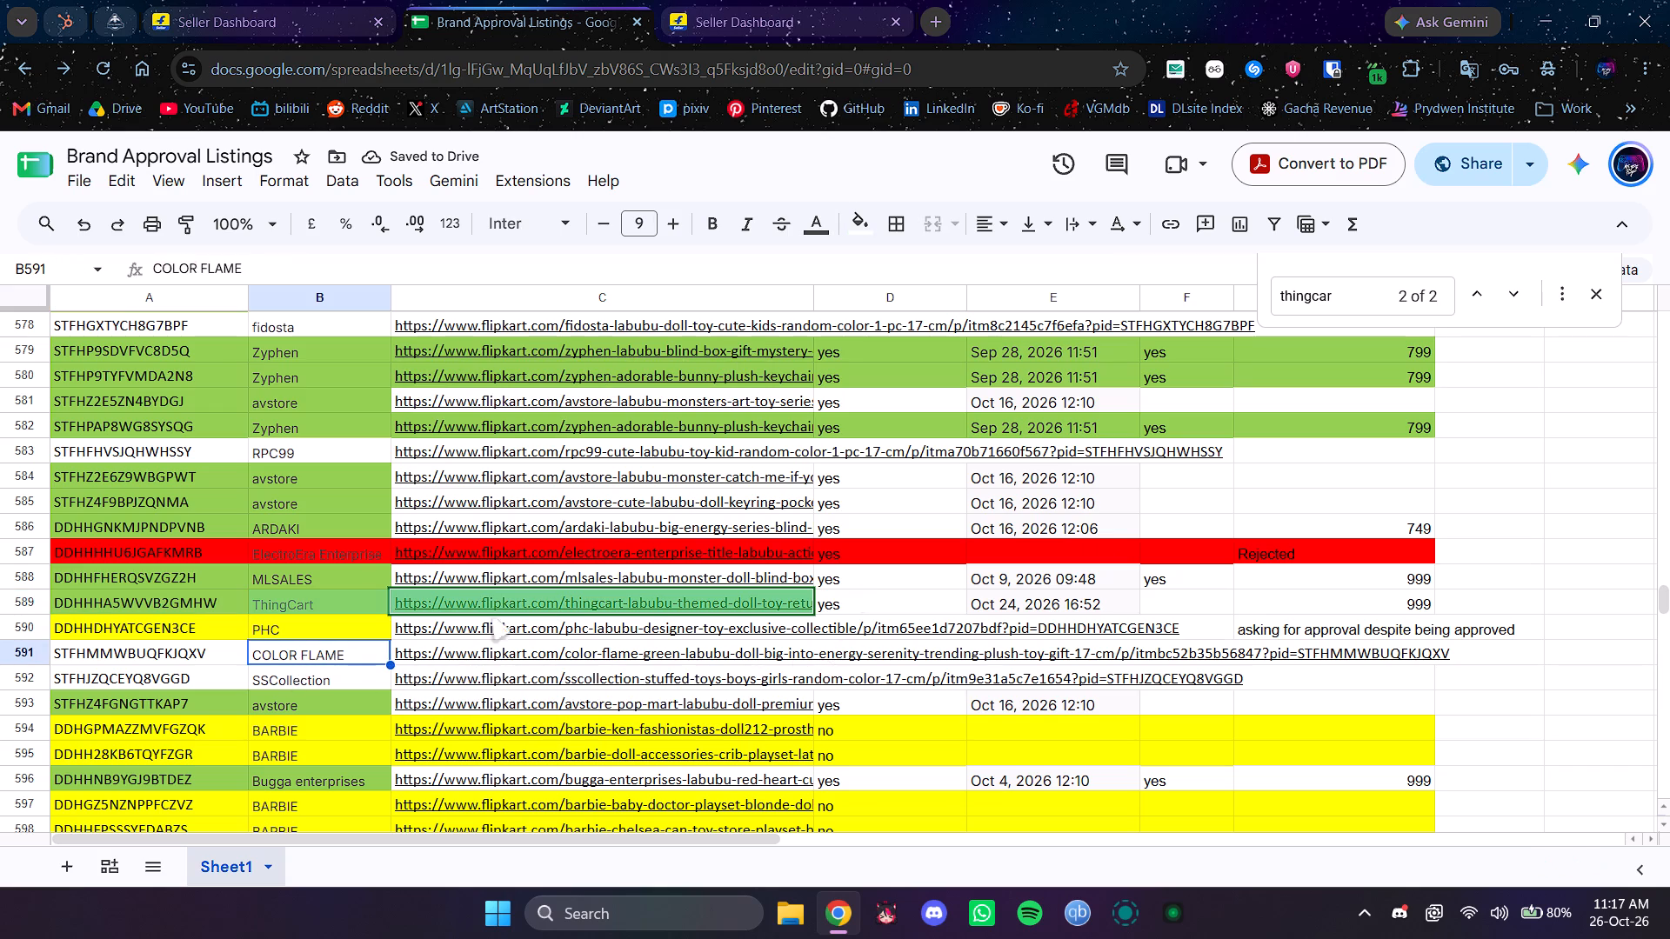
pyautogui.click(1595, 291)
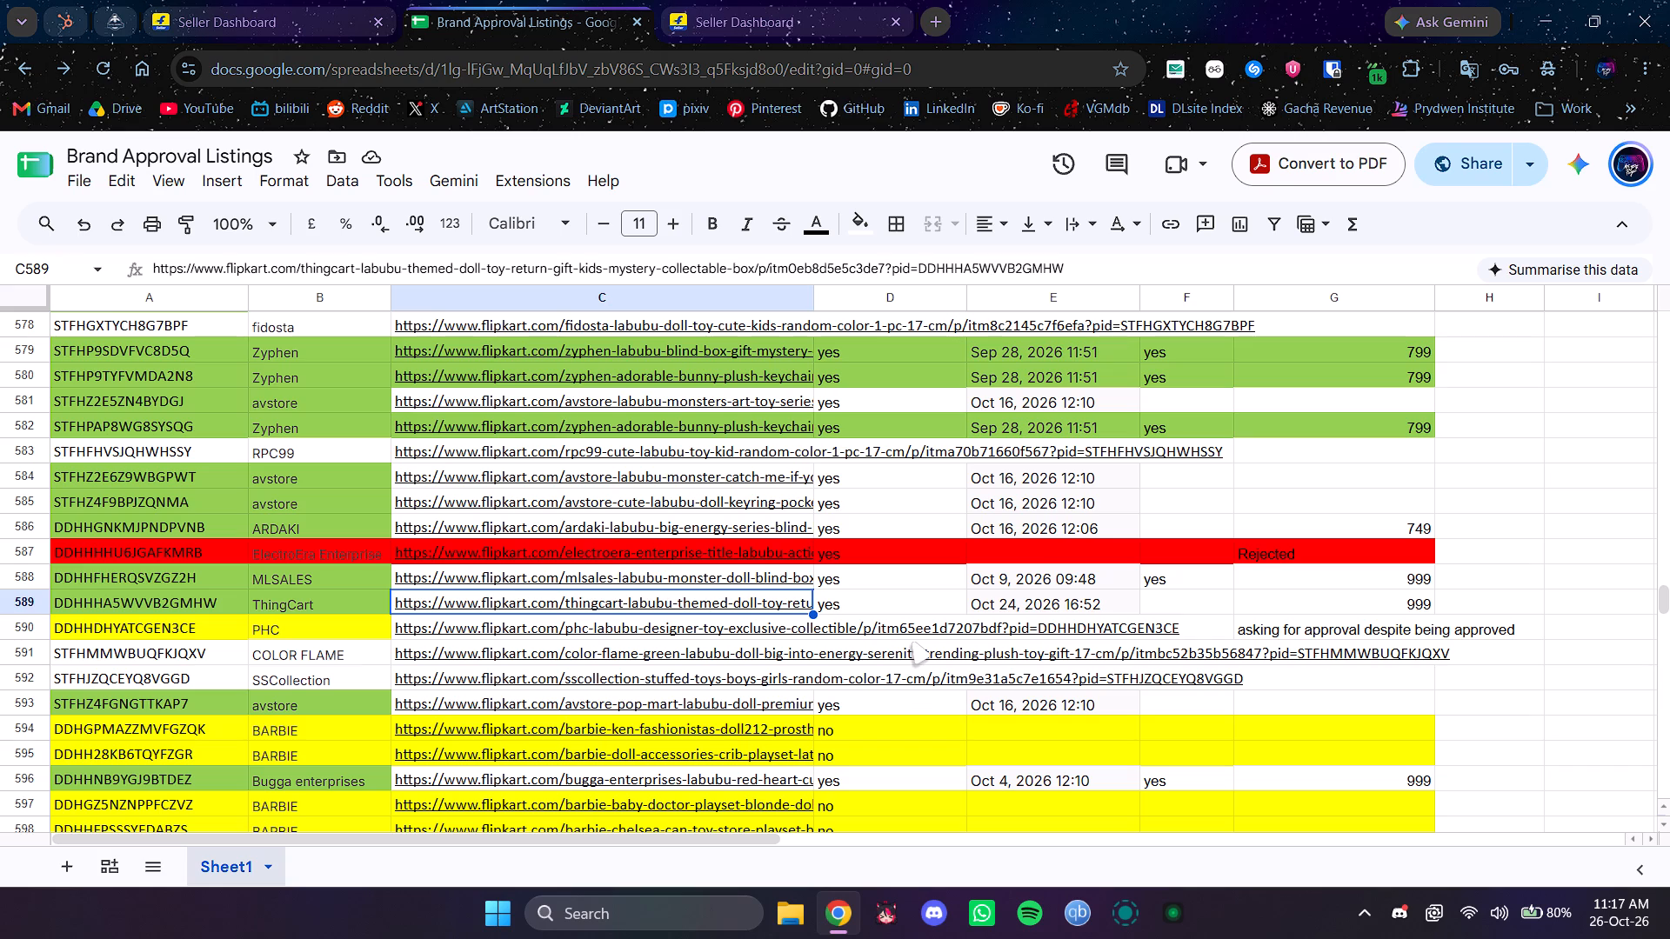
# Review the latest approval requests and look through the sheet's earlier rows for an uncoloured product with no approval recorded.
pyautogui.click(298, 0)
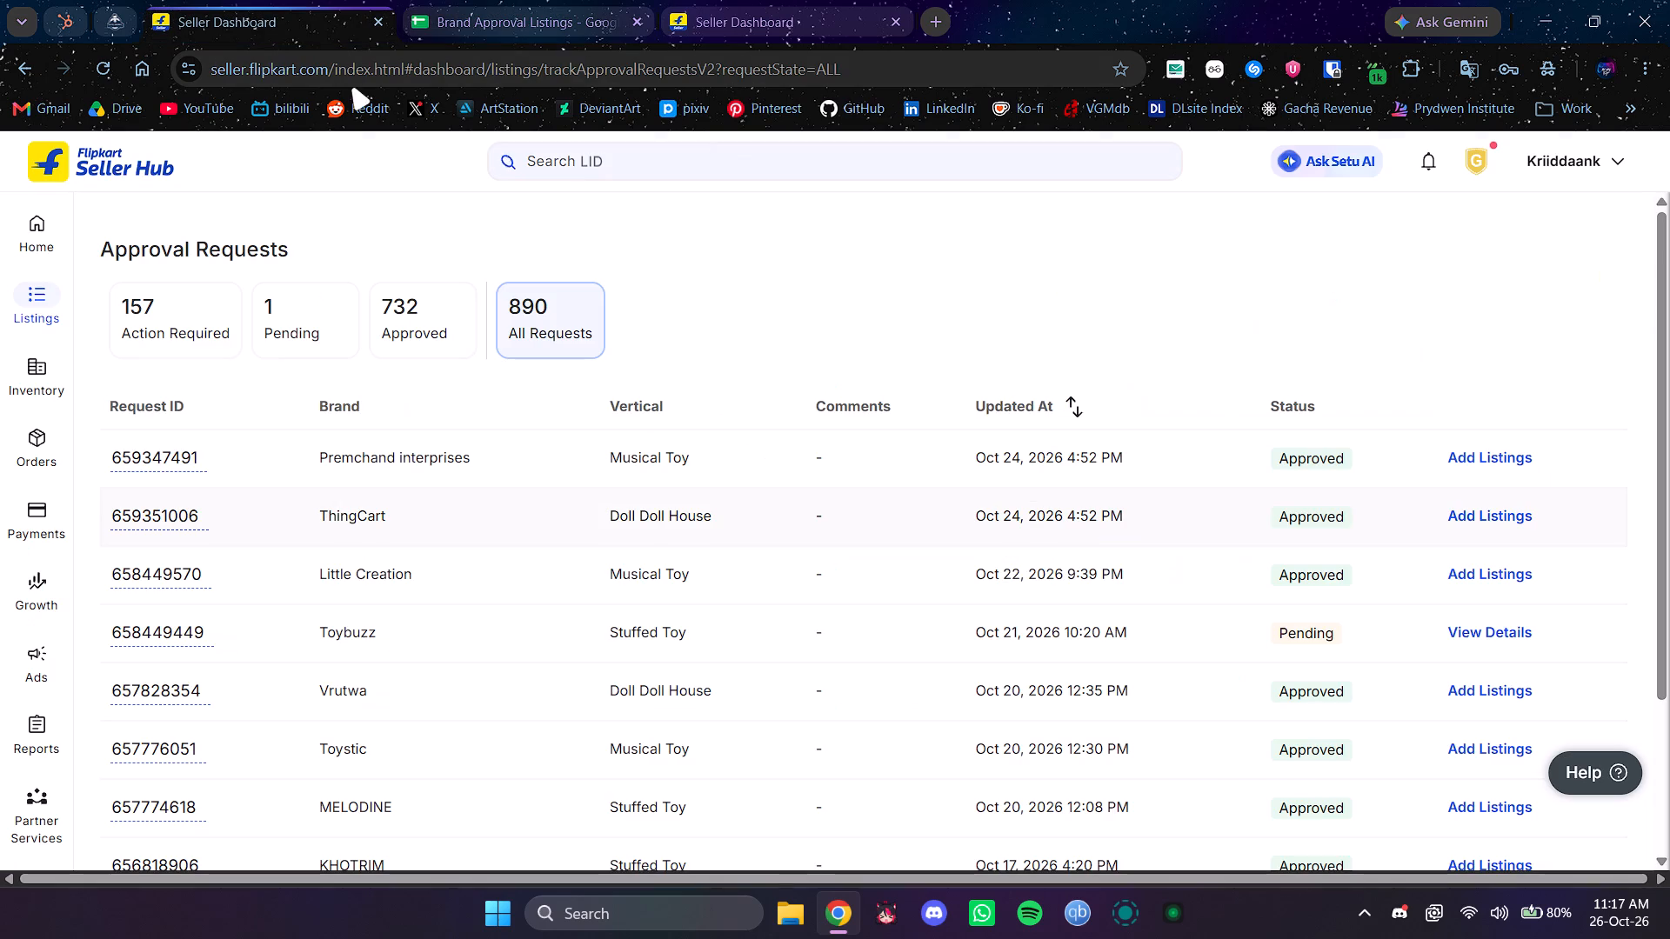
pyautogui.click(544, 9)
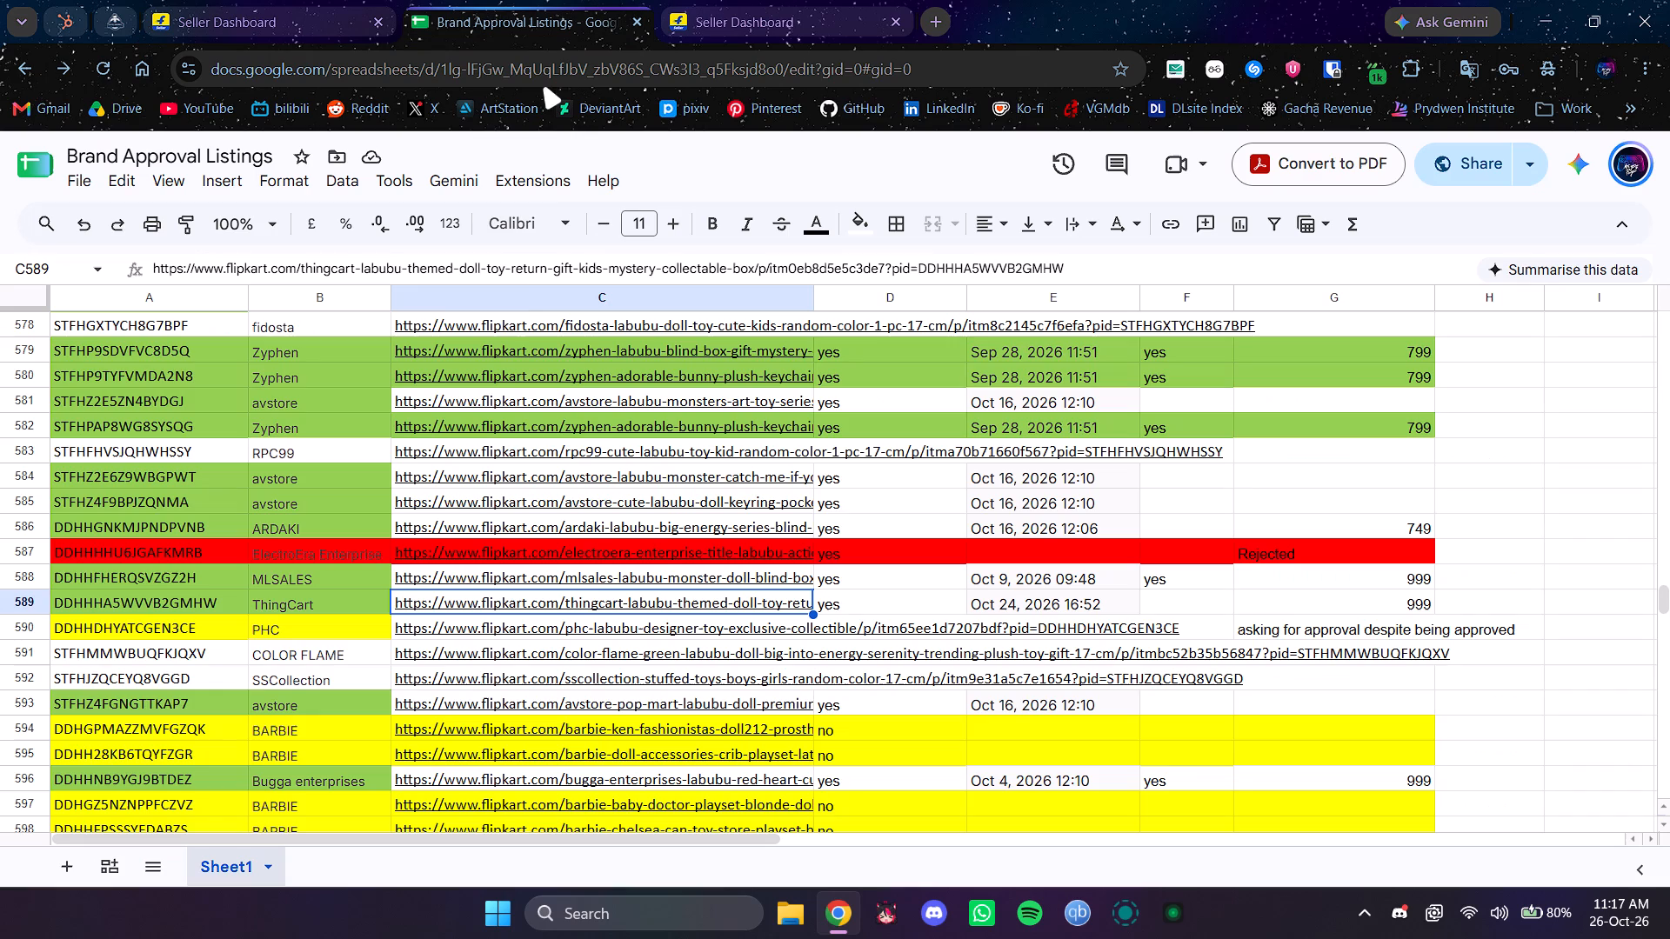
pyautogui.scroll(9, 392, 724)
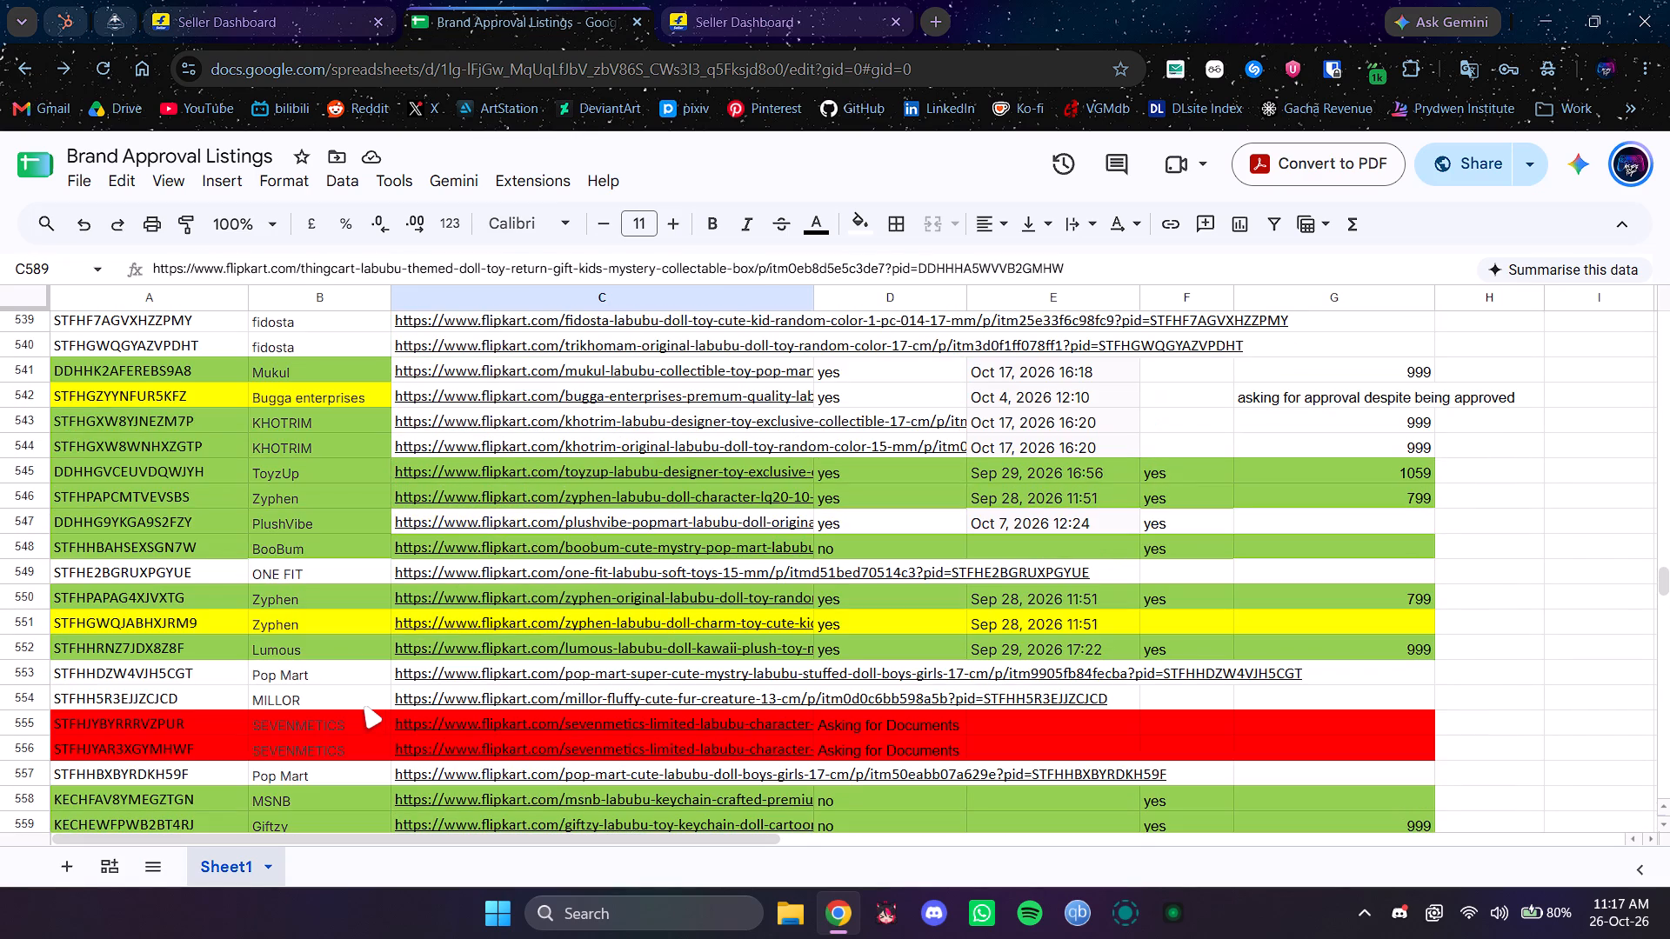
pyautogui.scroll(4, 346, 720)
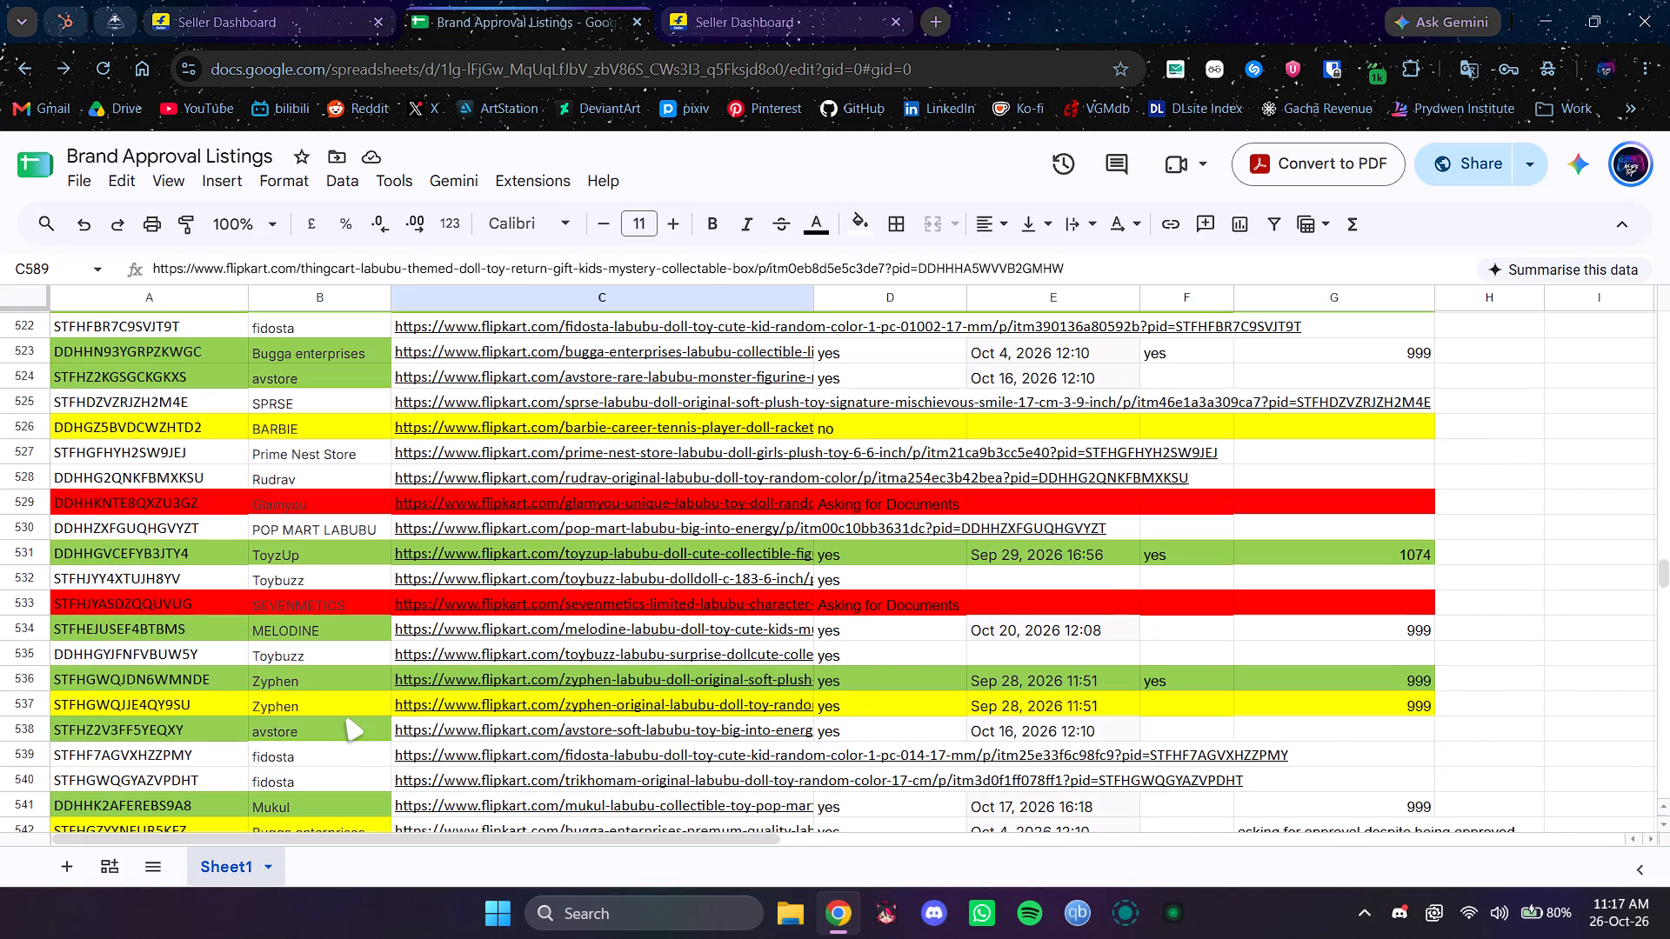
pyautogui.scroll(10, 346, 720)
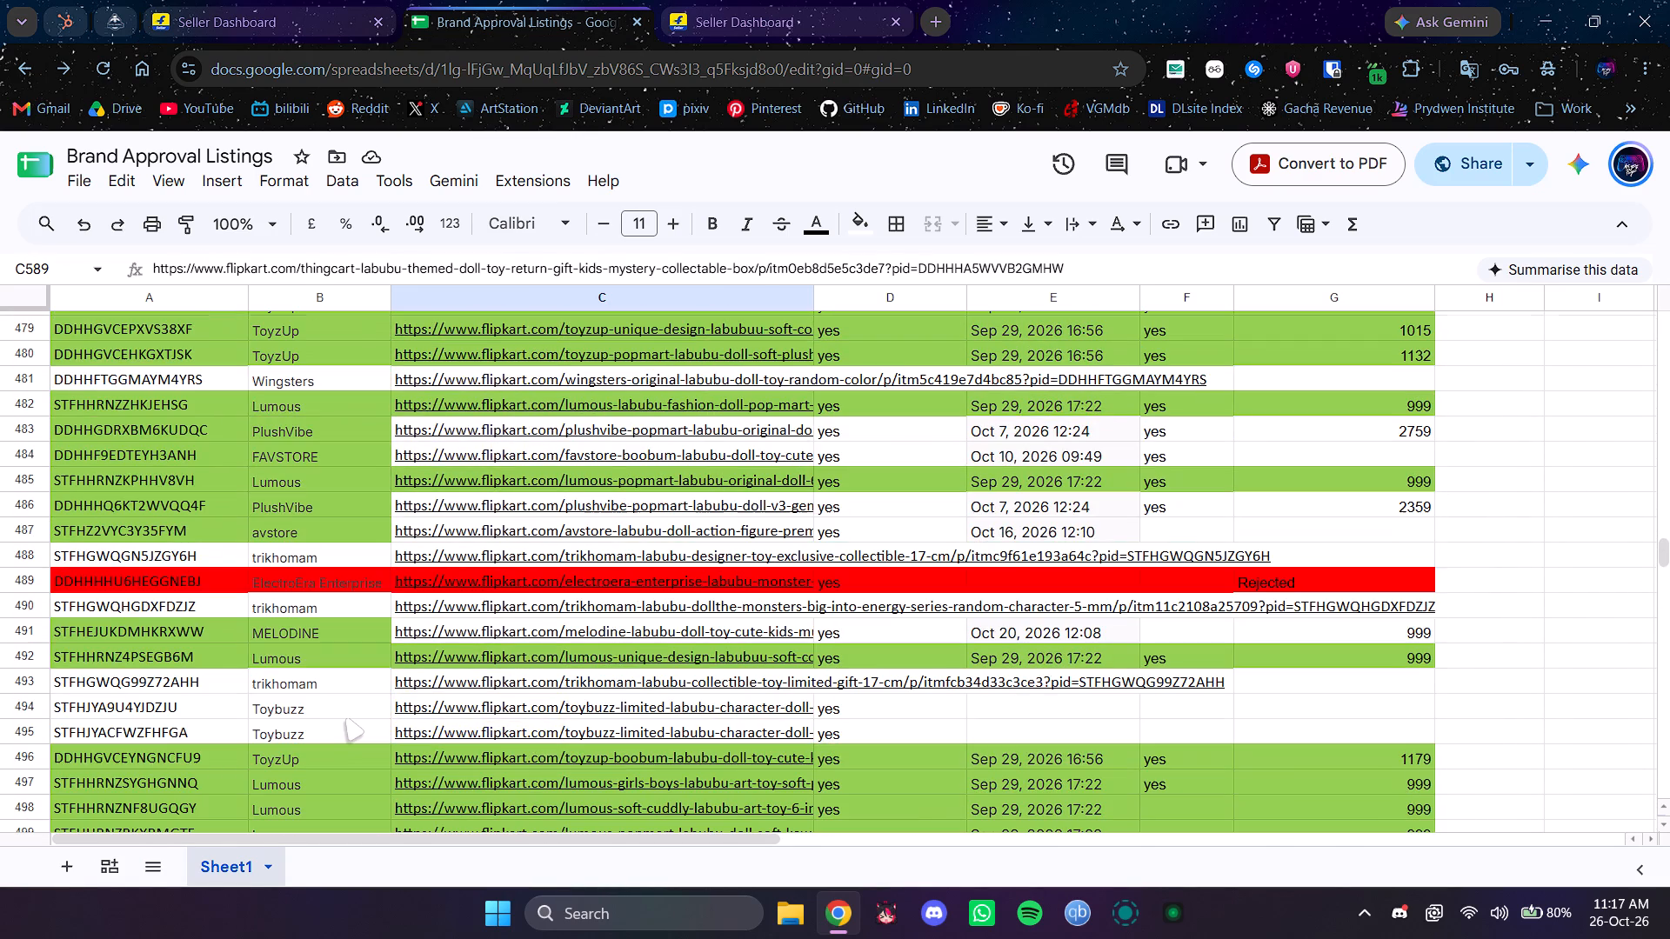
pyautogui.scroll(5, 346, 720)
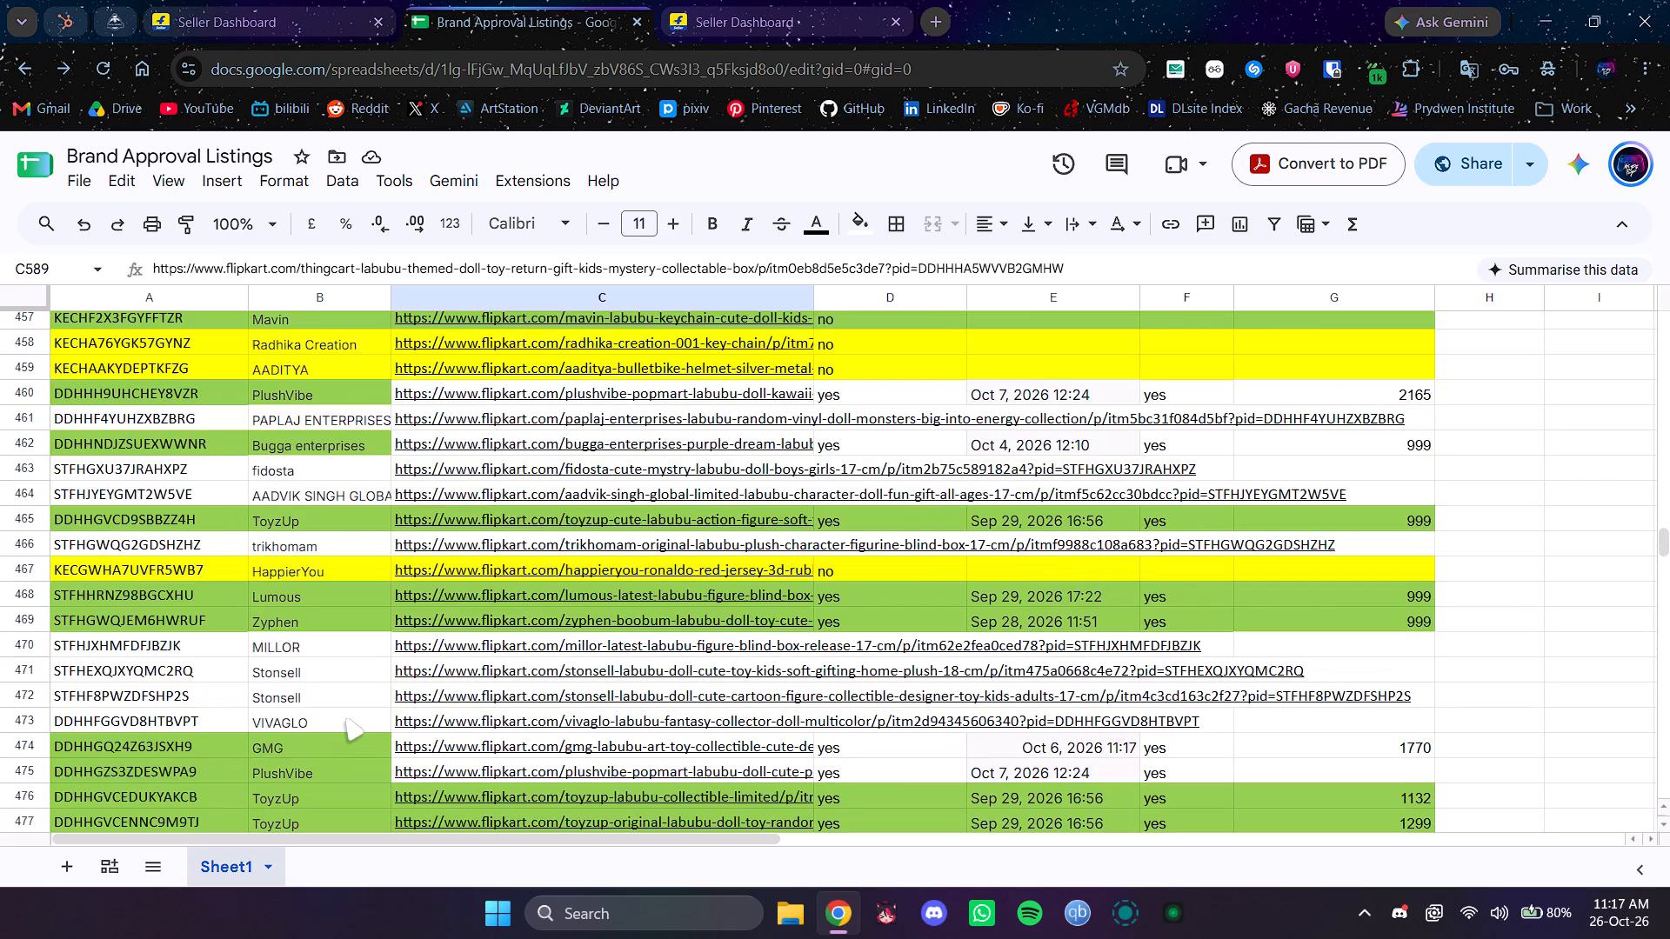
pyautogui.scroll(1, 346, 720)
pyautogui.scroll(-1, 346, 720)
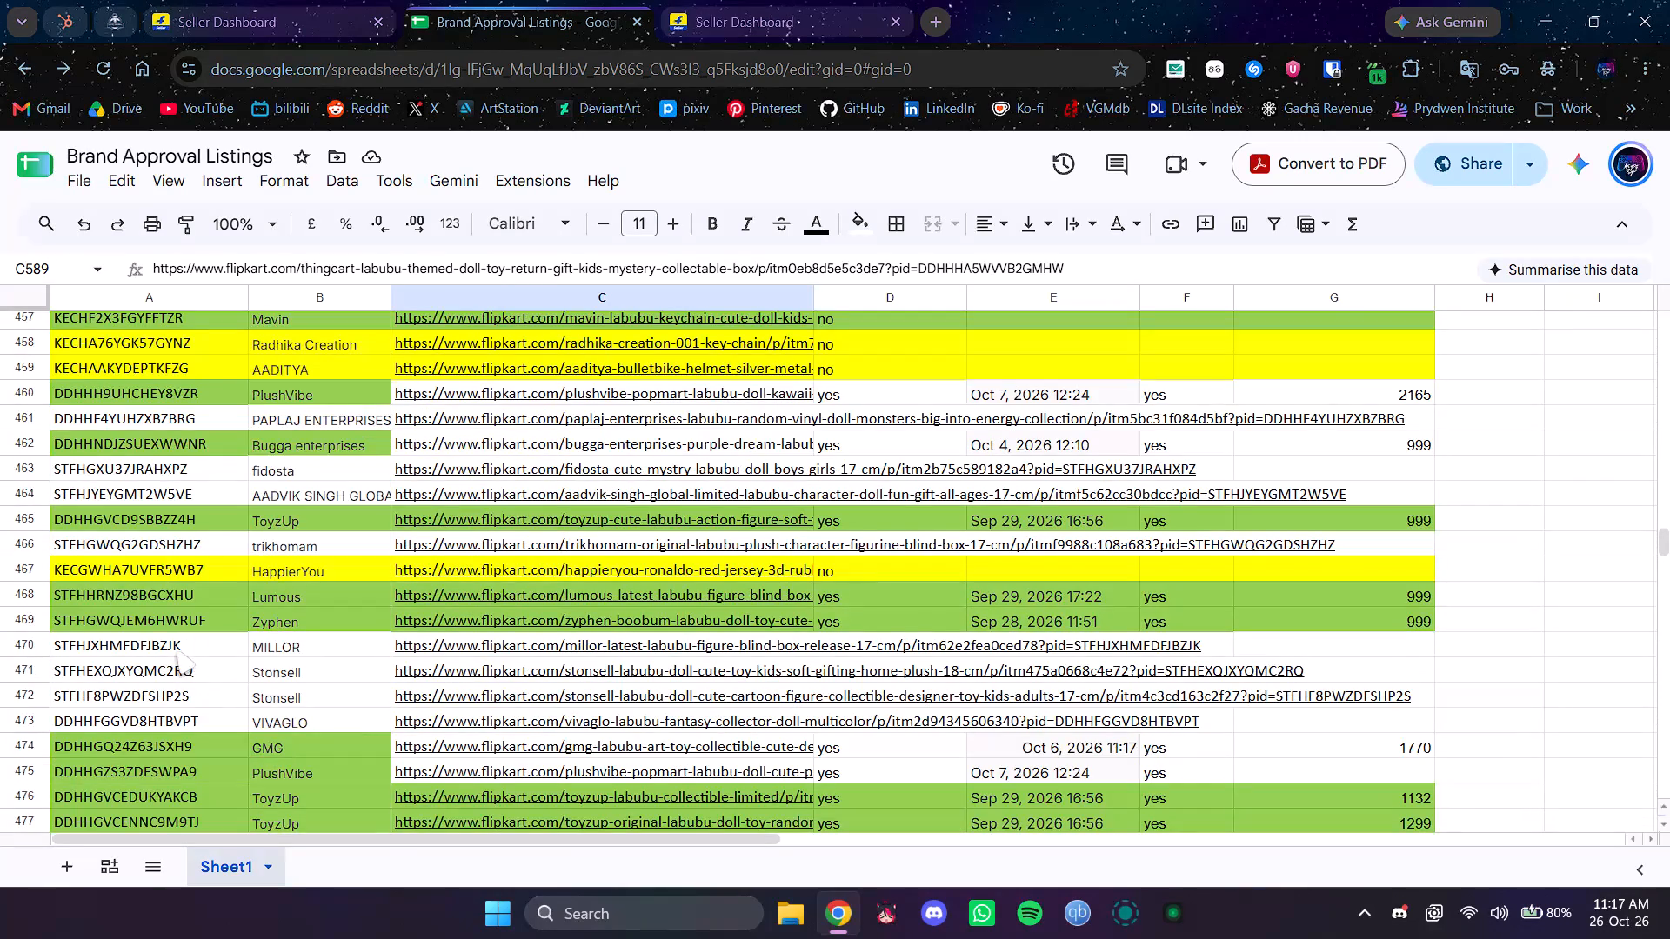
# Look up the MILLOR product STFHJXHMFDFJBZJK from the sheet in Listing Creation and try to apply for its brand approval.
pyautogui.click(174, 643)
pyautogui.rightClick(174, 643)
pyautogui.click(320, 283)
pyautogui.click(808, 0)
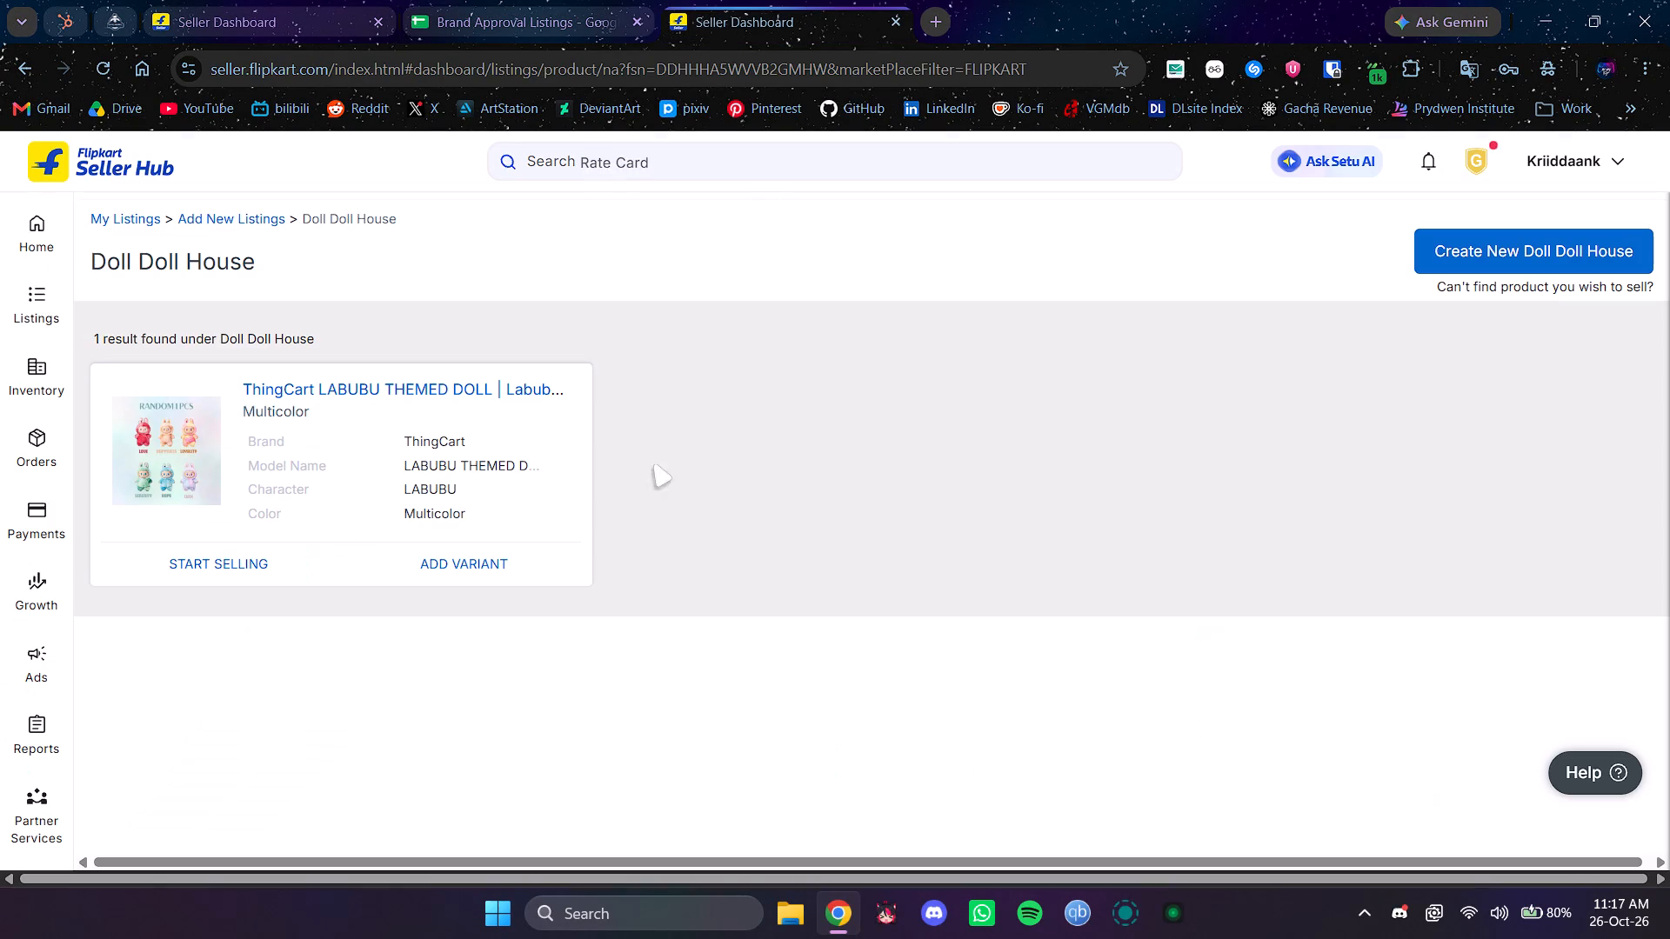
pyautogui.click(24, 65)
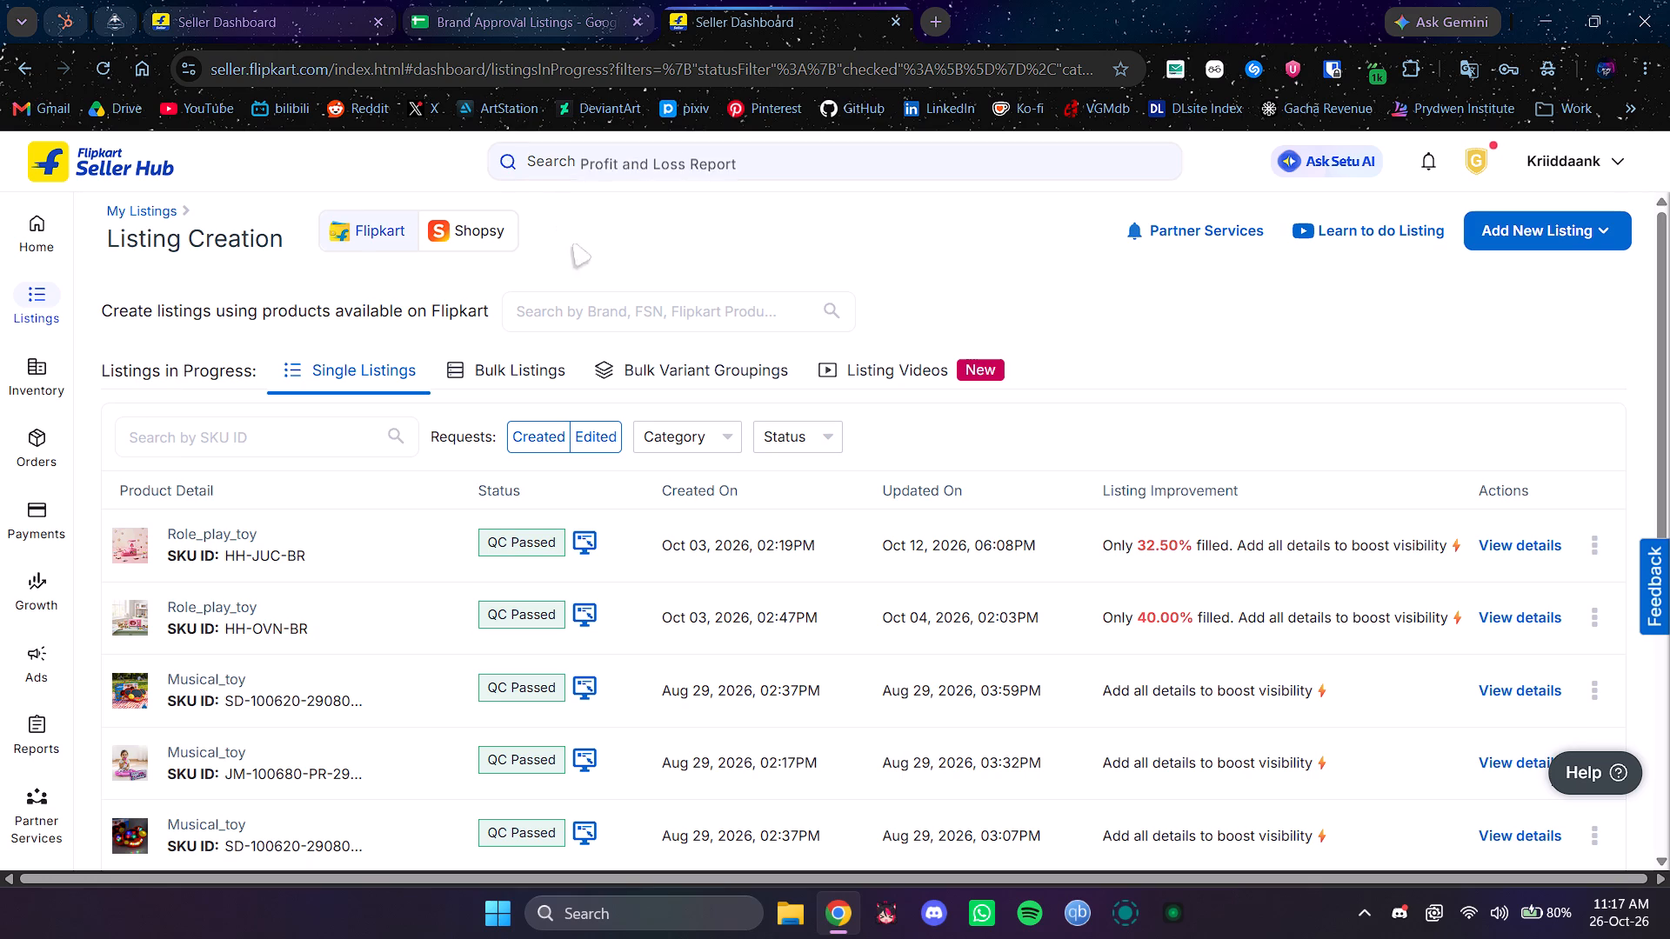
pyautogui.rightClick(625, 310)
pyautogui.click(717, 527)
pyautogui.click(831, 316)
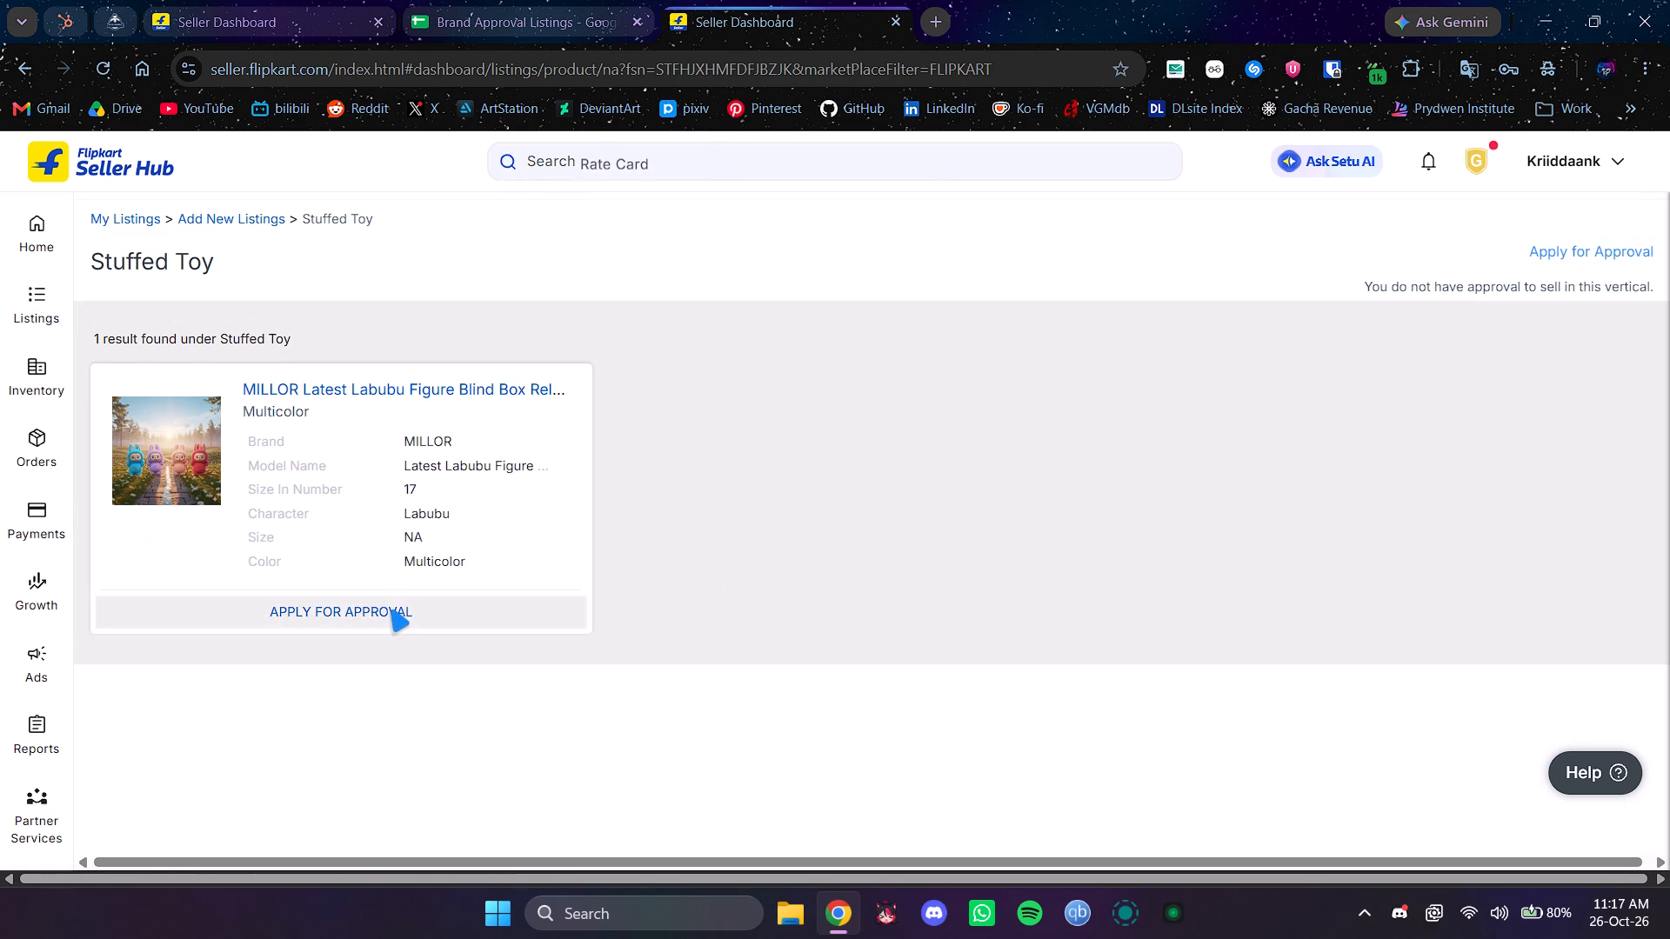
pyautogui.click(391, 611)
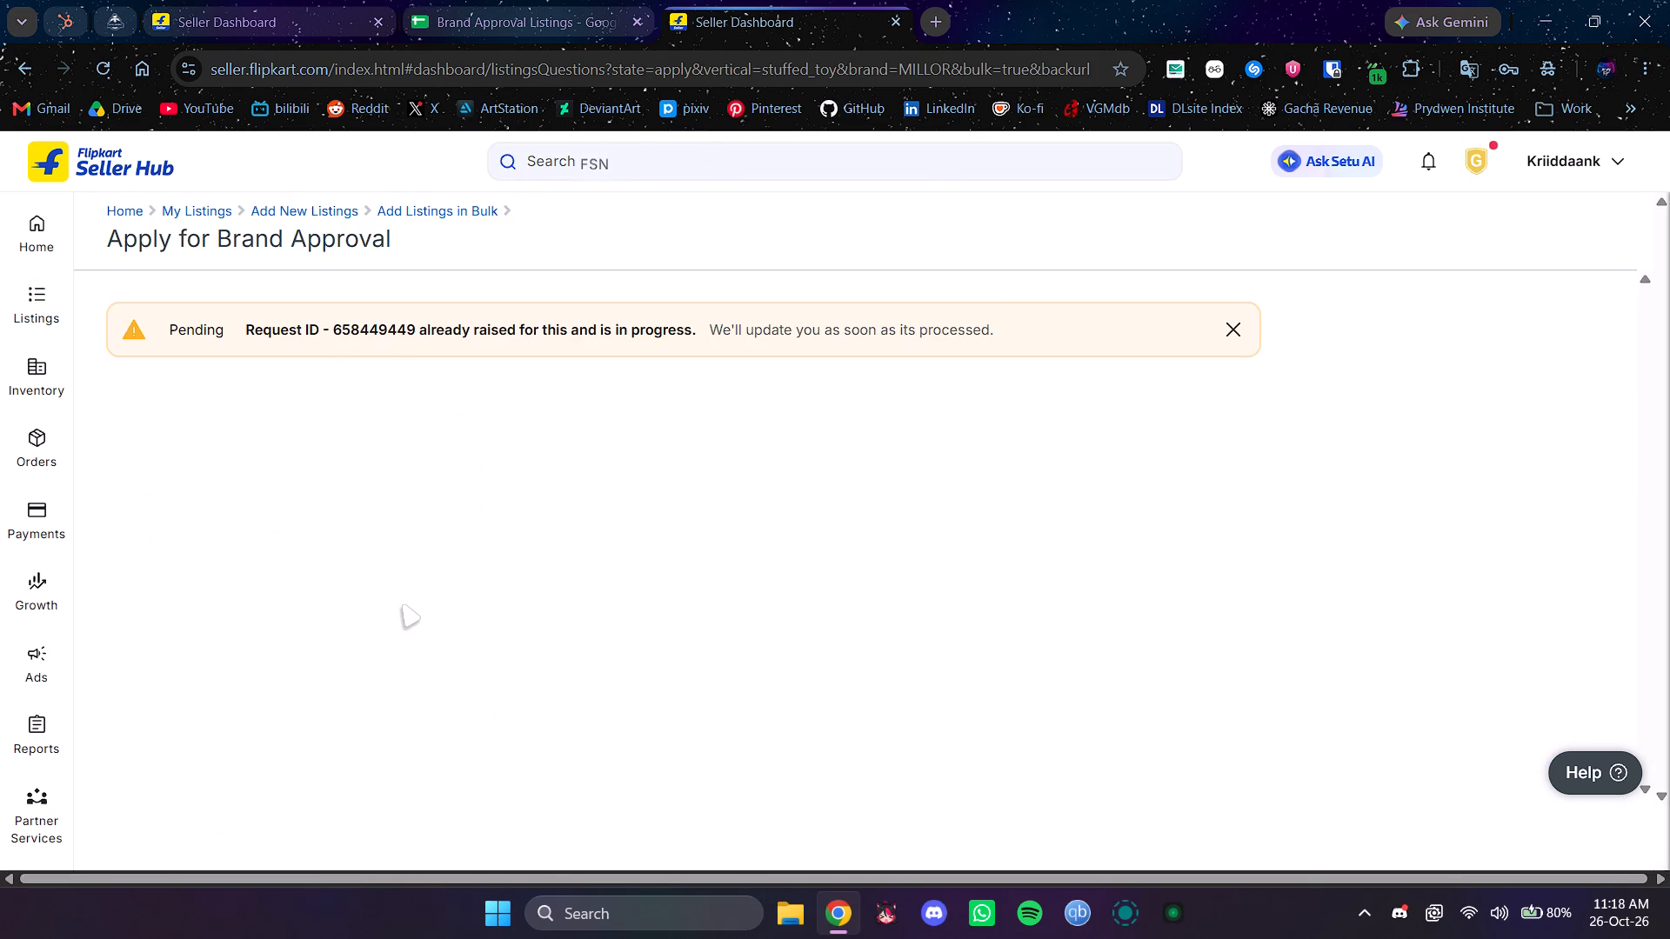
pyautogui.click(33, 63)
pyautogui.click(30, 66)
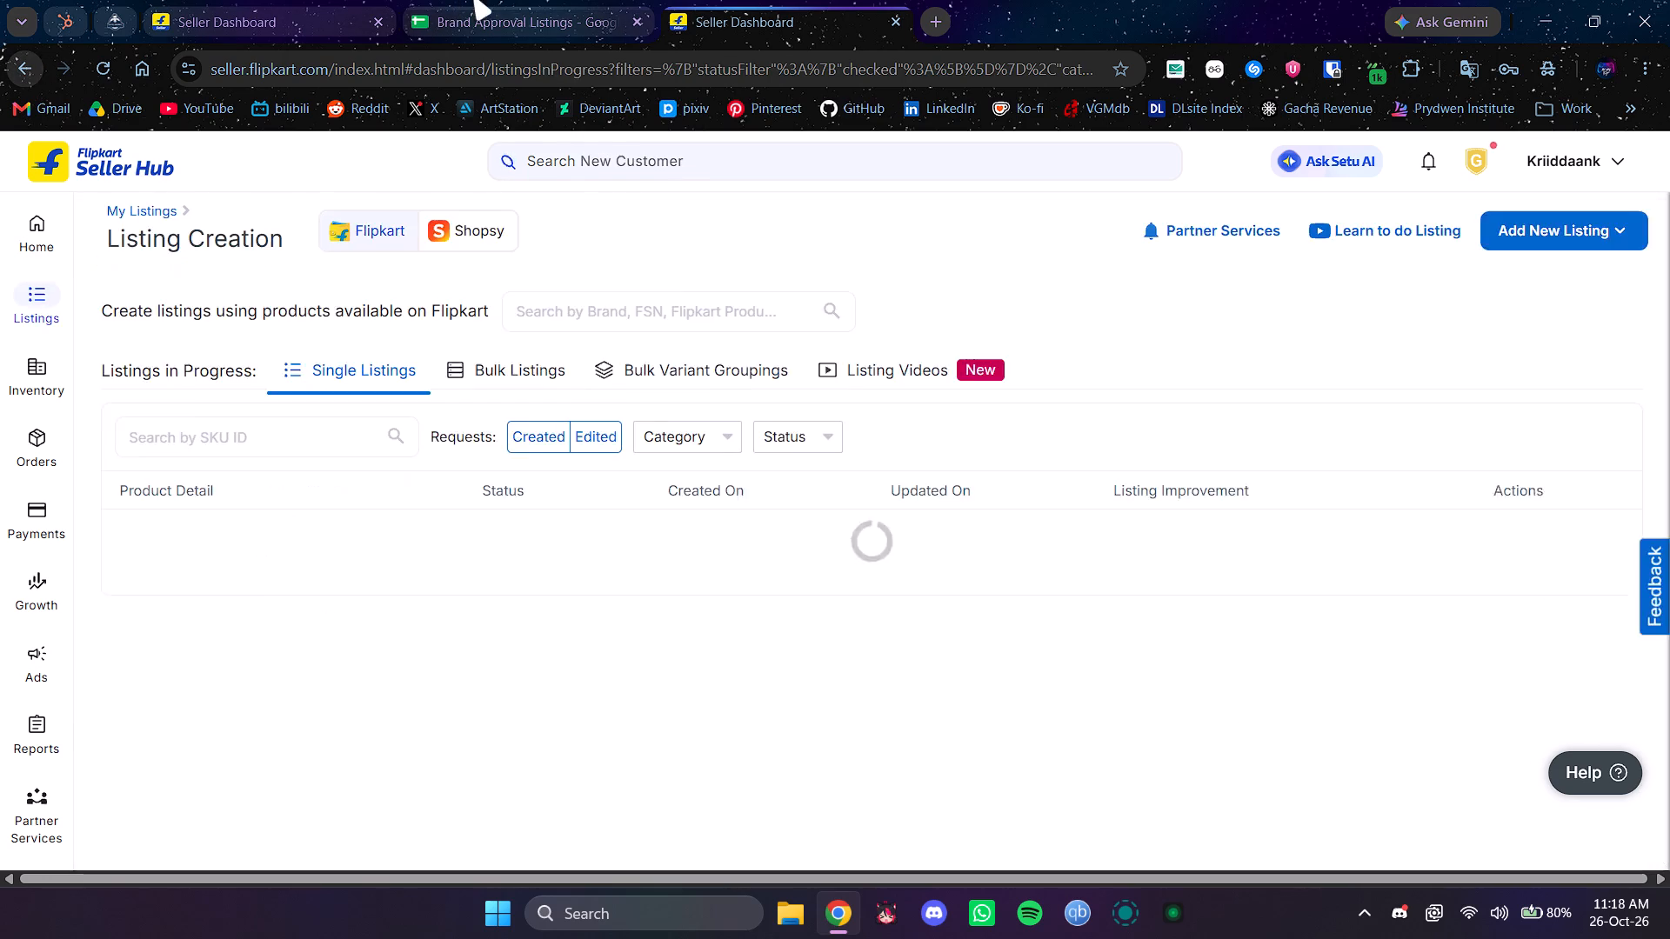
# Look through the Brand Approval Listings sheet for another uncoloured product with no approval recorded.
pyautogui.click(477, 0)
pyautogui.scroll(4, 399, 546)
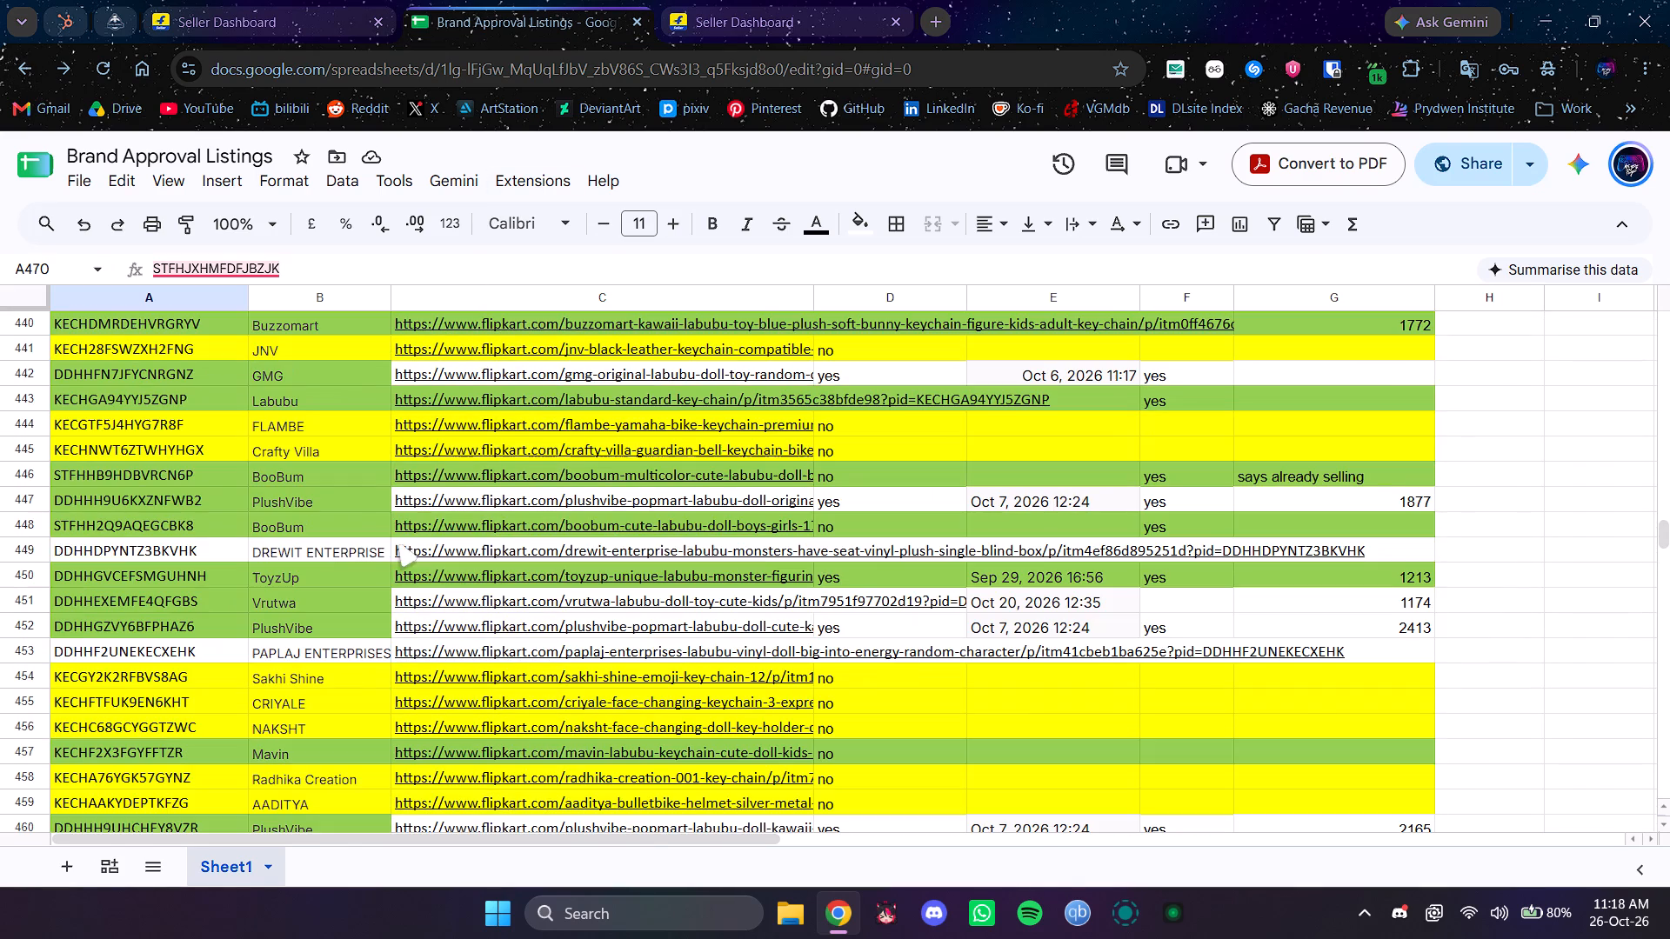
pyautogui.scroll(3, 421, 515)
pyautogui.scroll(3, 284, 456)
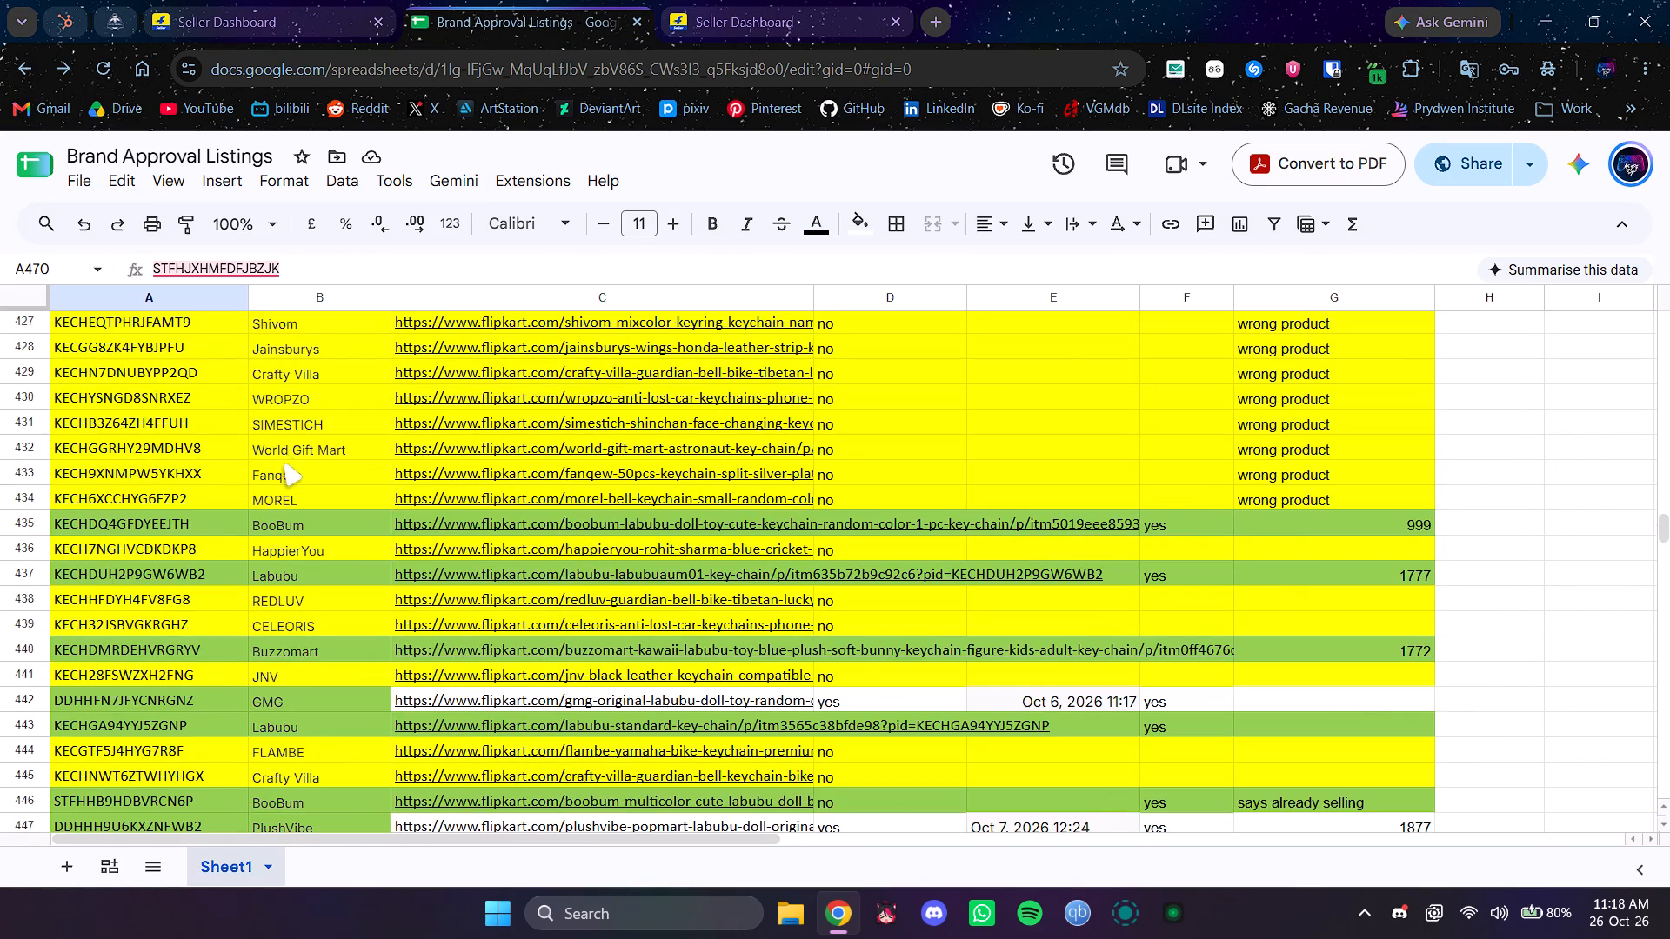
pyautogui.scroll(5, 284, 465)
pyautogui.scroll(-19, 284, 465)
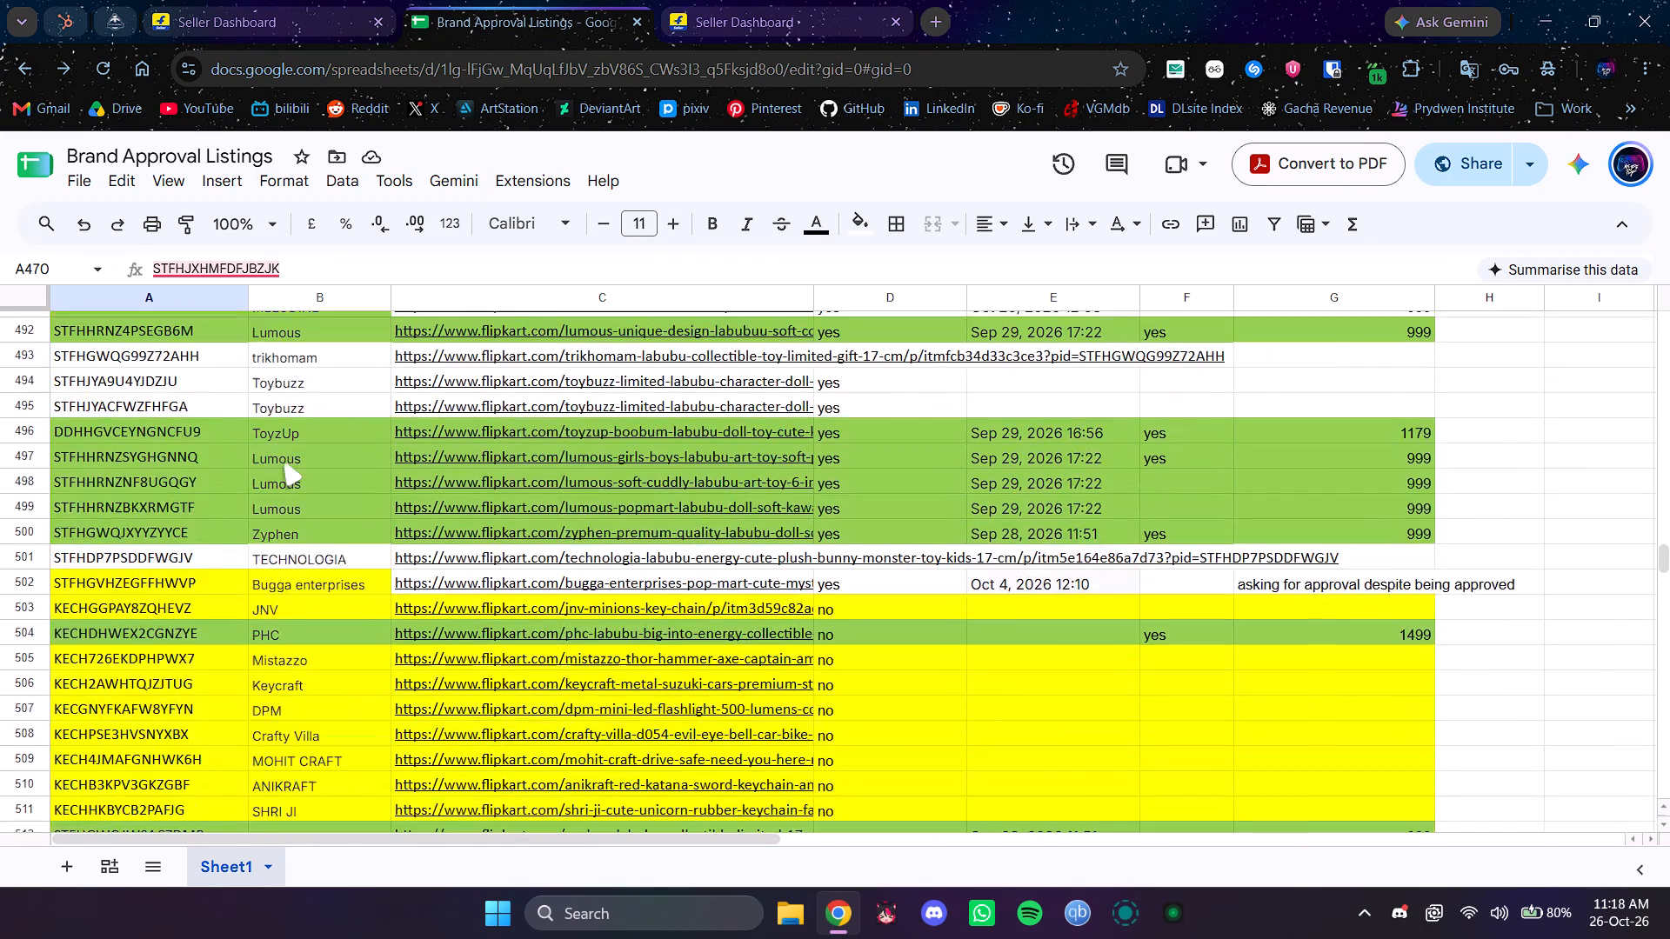
pyautogui.scroll(-20, 284, 465)
pyautogui.scroll(-7, 284, 465)
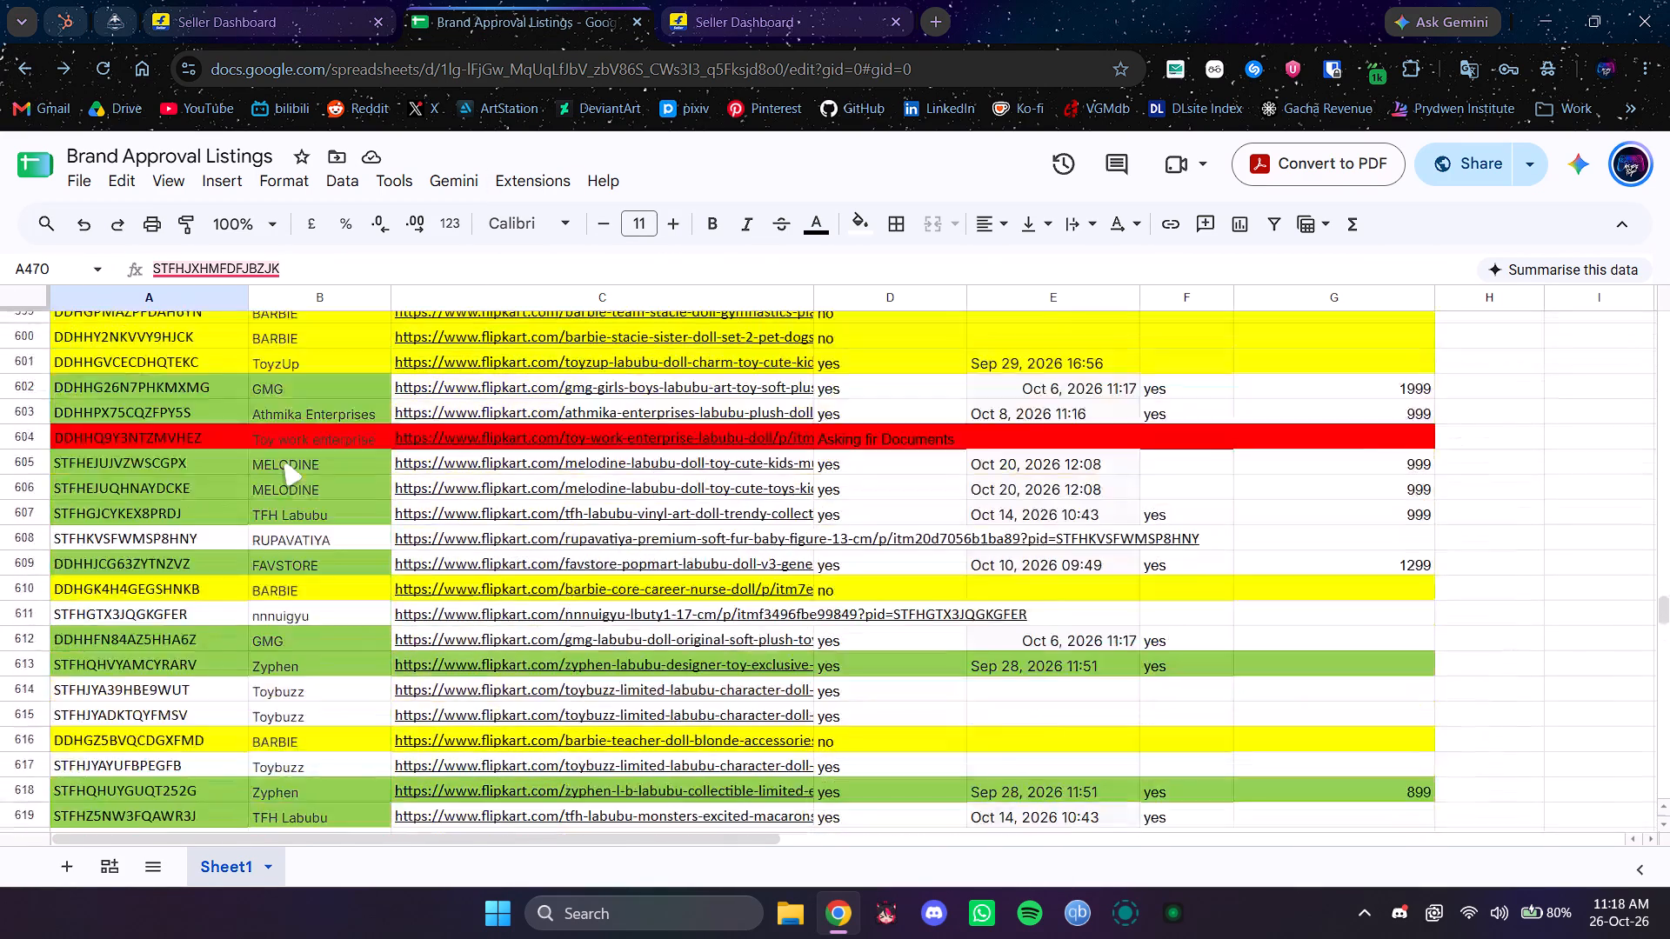
pyautogui.scroll(-2, 284, 465)
pyautogui.scroll(-10, 301, 550)
pyautogui.scroll(4, 304, 548)
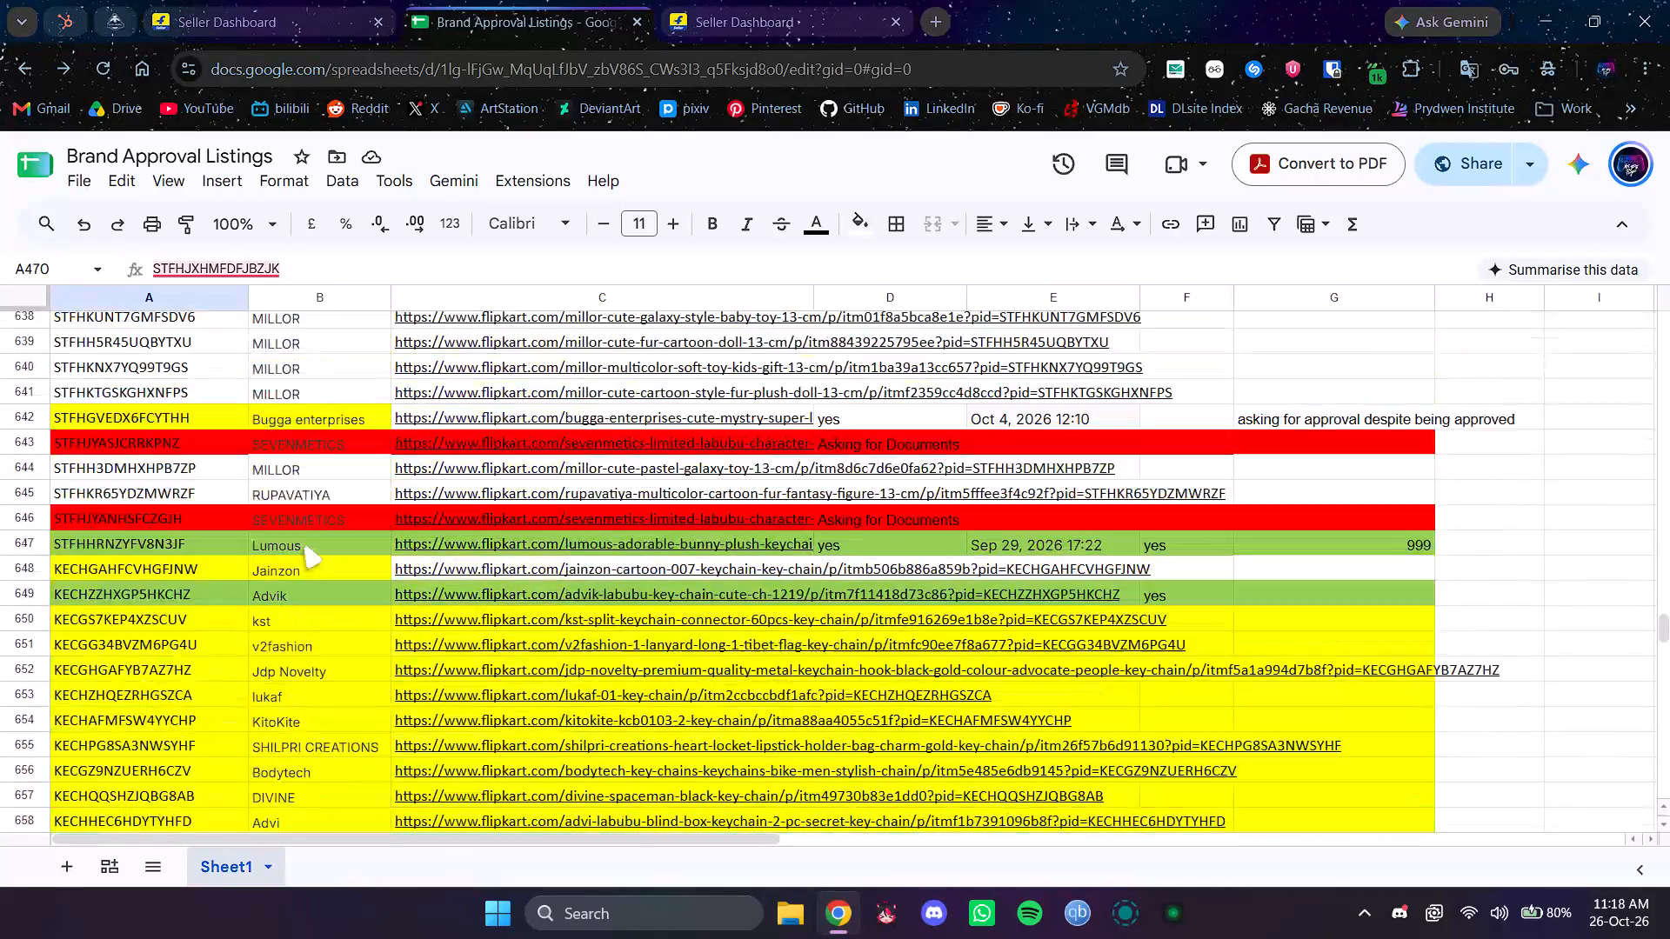
pyautogui.scroll(1, 309, 524)
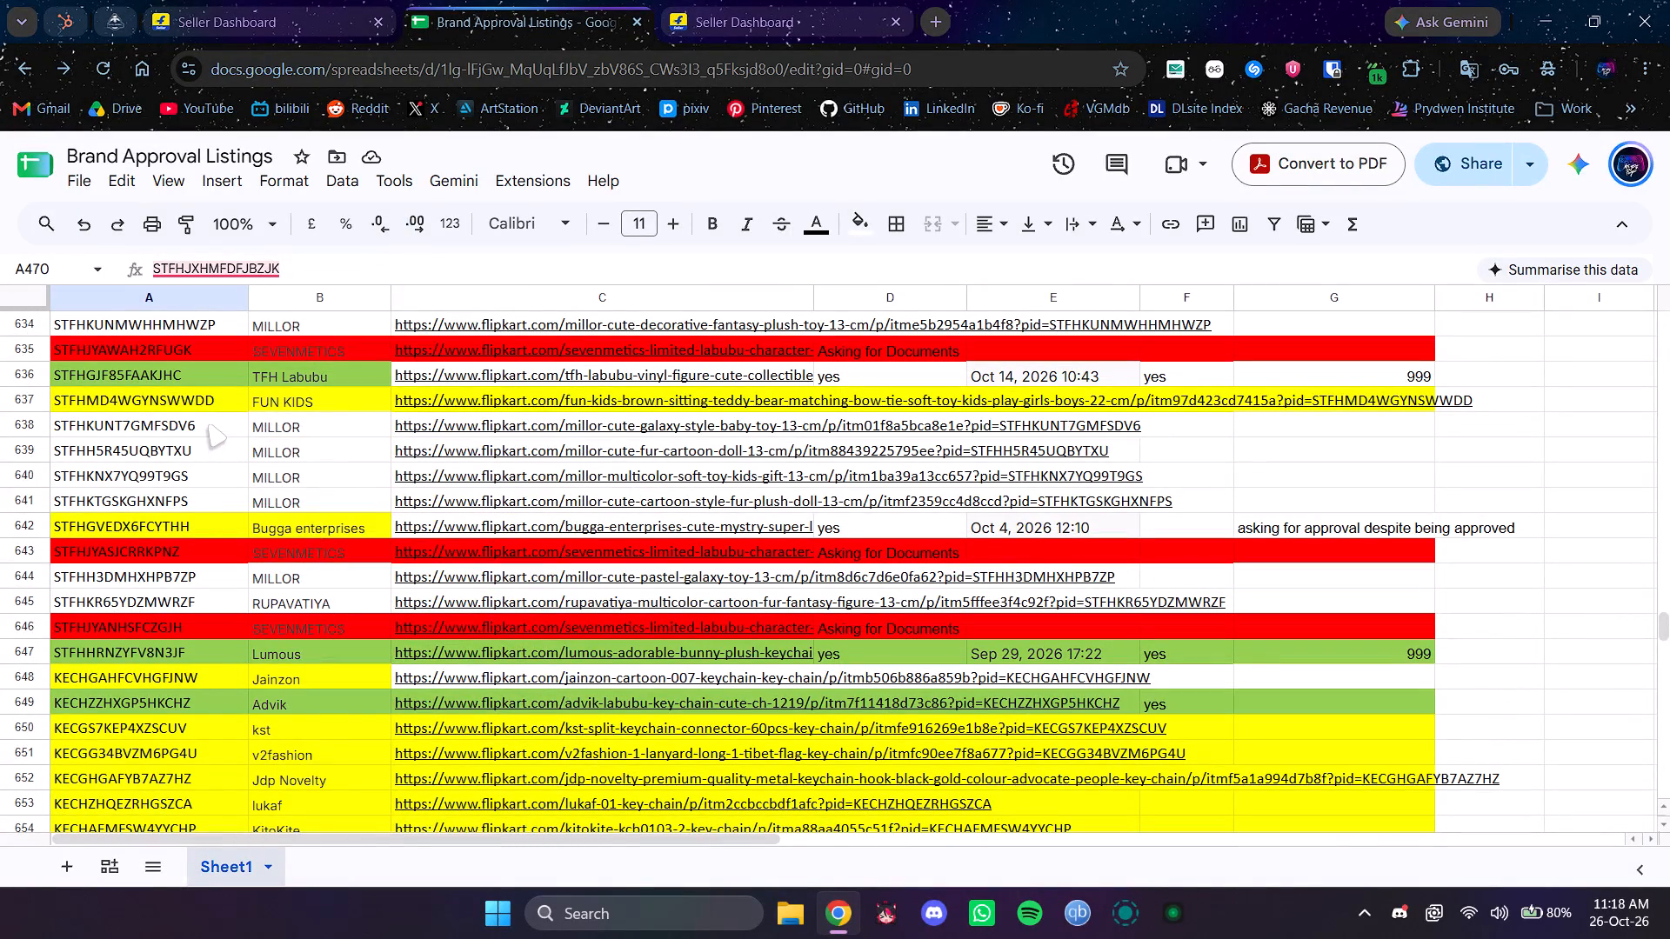
# Look up the MILLOR product STFHKUNT7GMFSDV6 from the sheet in Listing Creation and try to apply for its brand approval.
pyautogui.click(209, 426)
pyautogui.rightClick(209, 426)
pyautogui.click(306, 283)
pyautogui.click(726, 0)
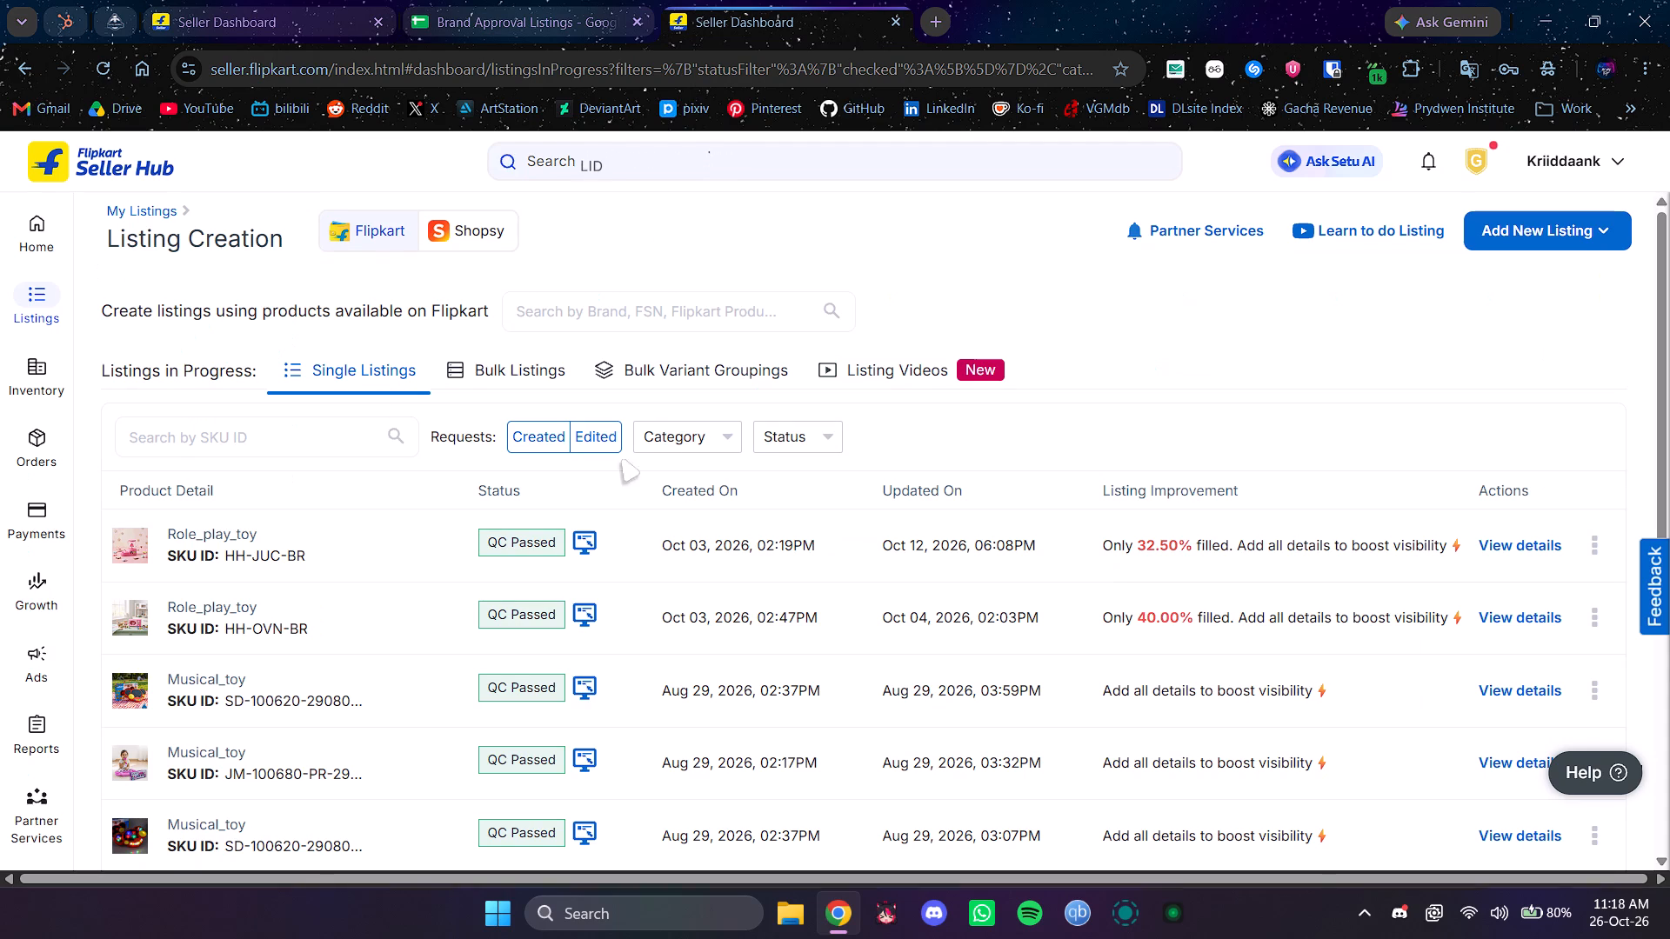
pyautogui.click(668, 306)
pyautogui.rightClick(668, 306)
pyautogui.click(751, 525)
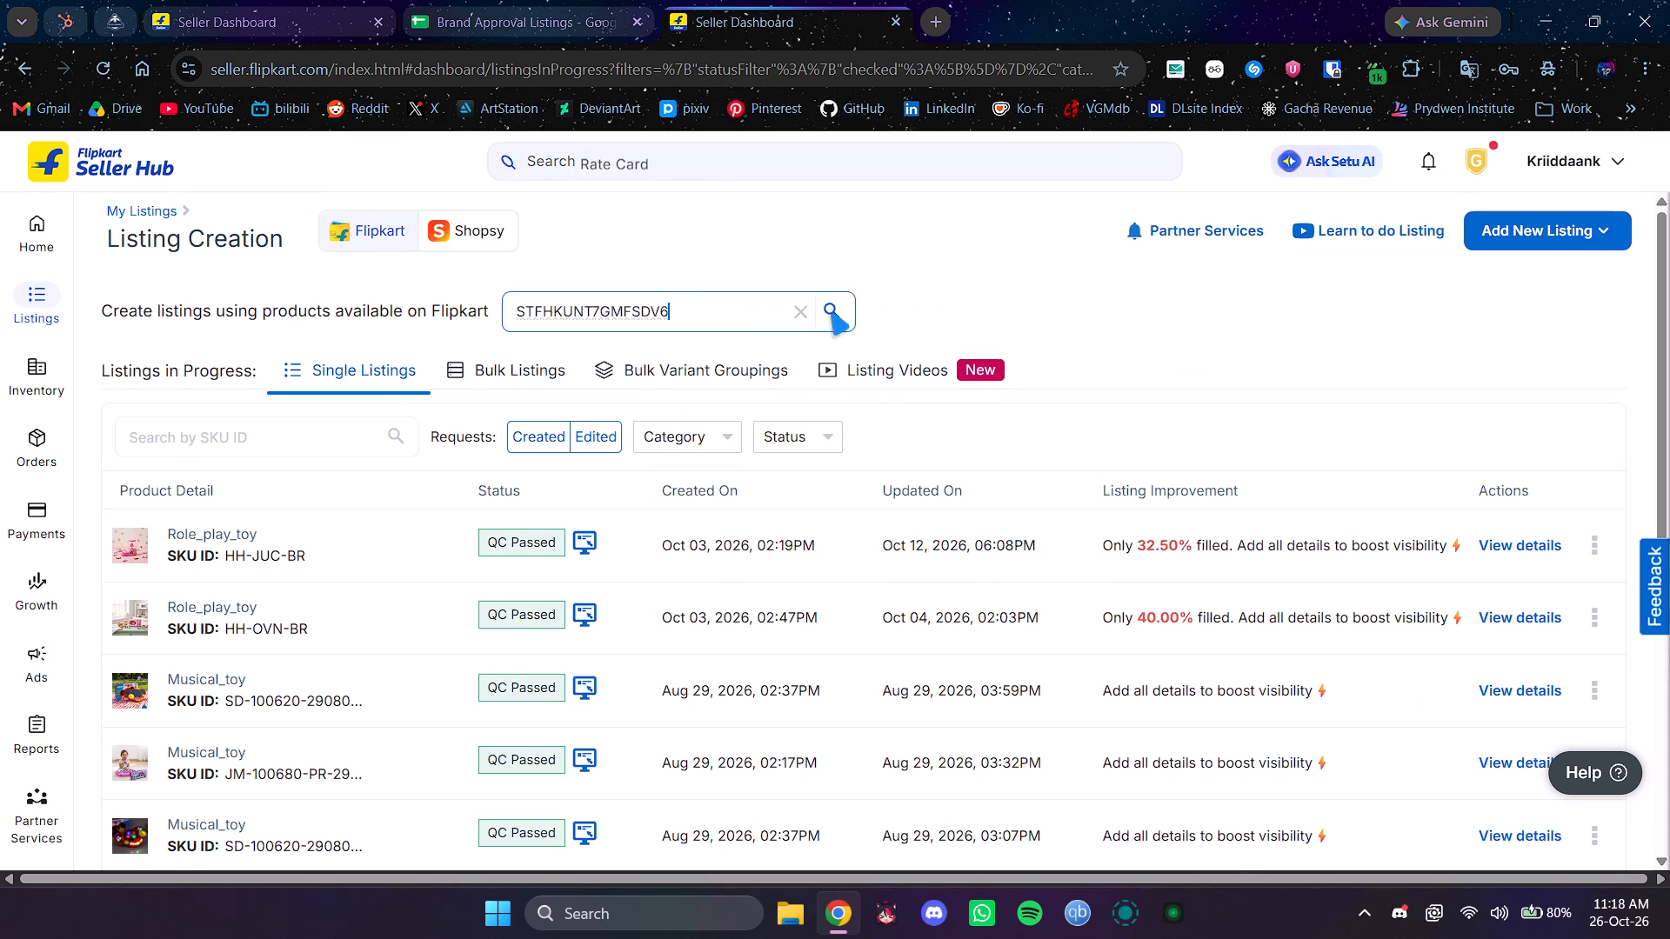
pyautogui.click(832, 313)
pyautogui.click(378, 608)
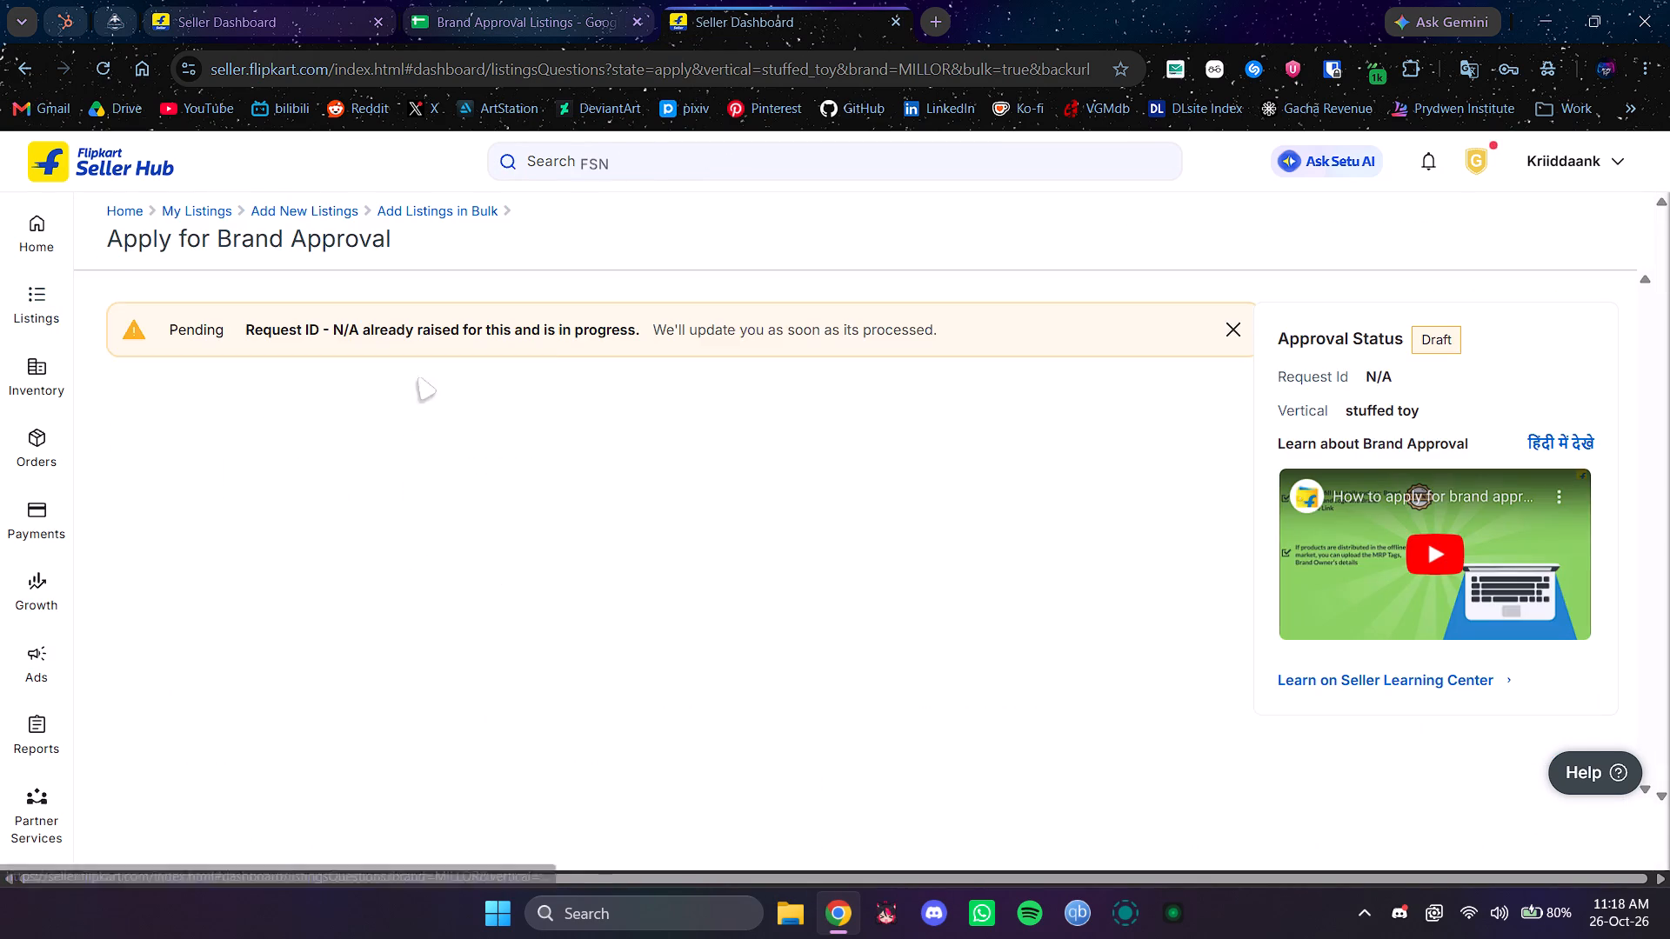
pyautogui.click(22, 65)
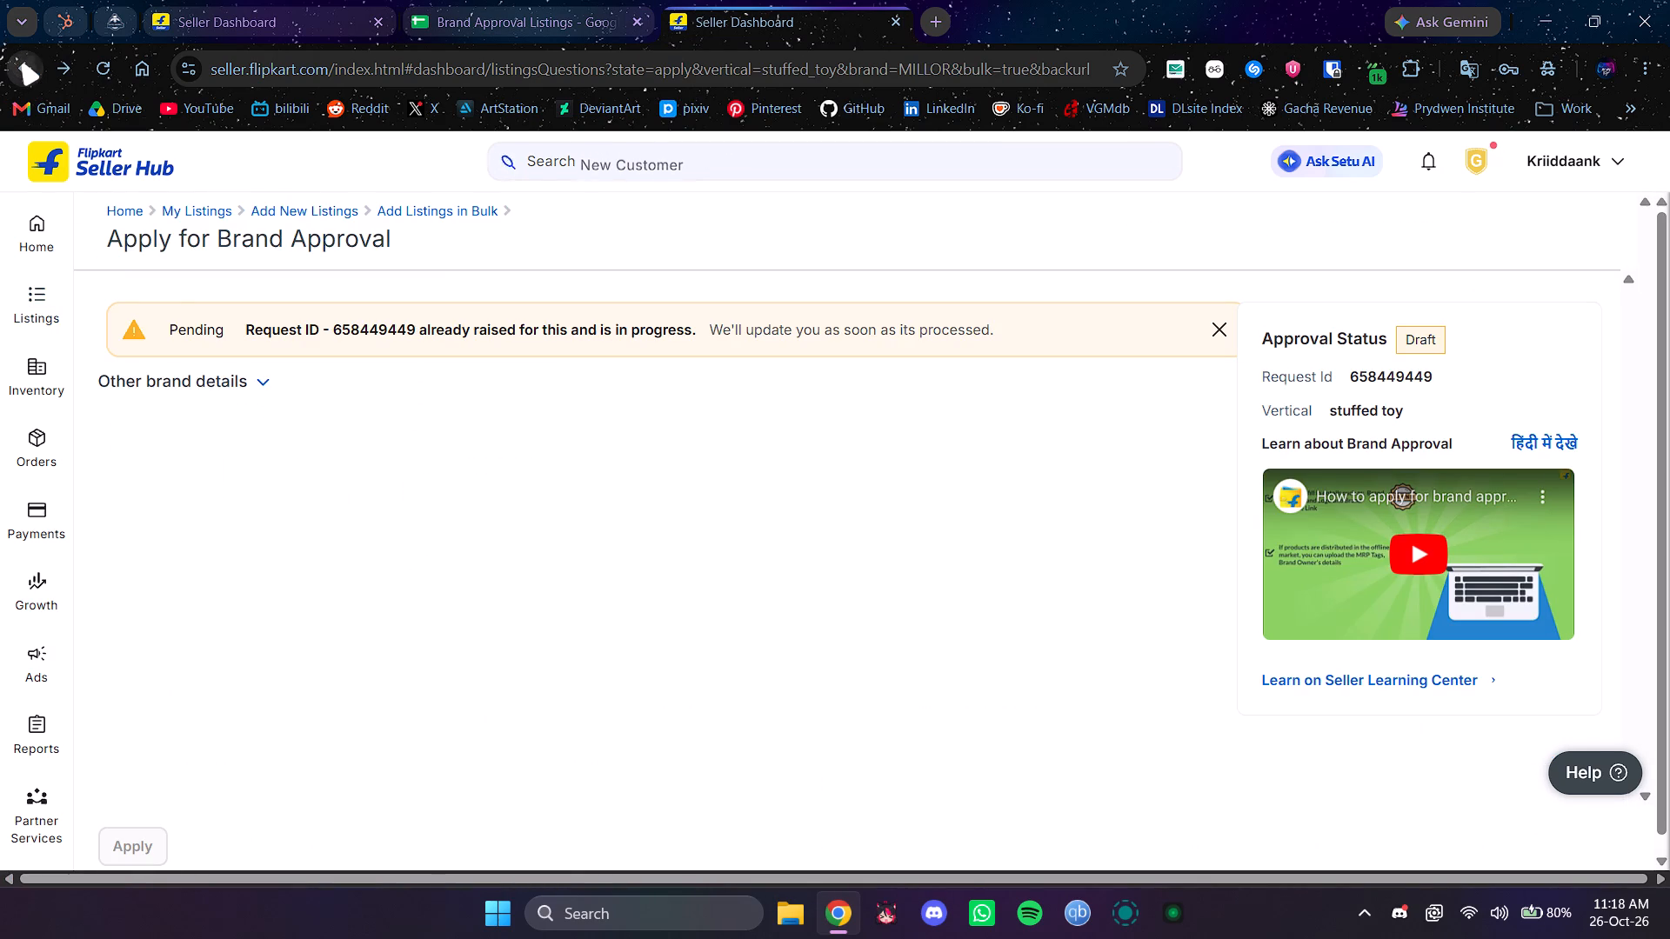
# Look through the Brand Approval Listings sheet's further rows for another uncoloured product with no approval recorded.
pyautogui.click(22, 65)
pyautogui.click(459, 0)
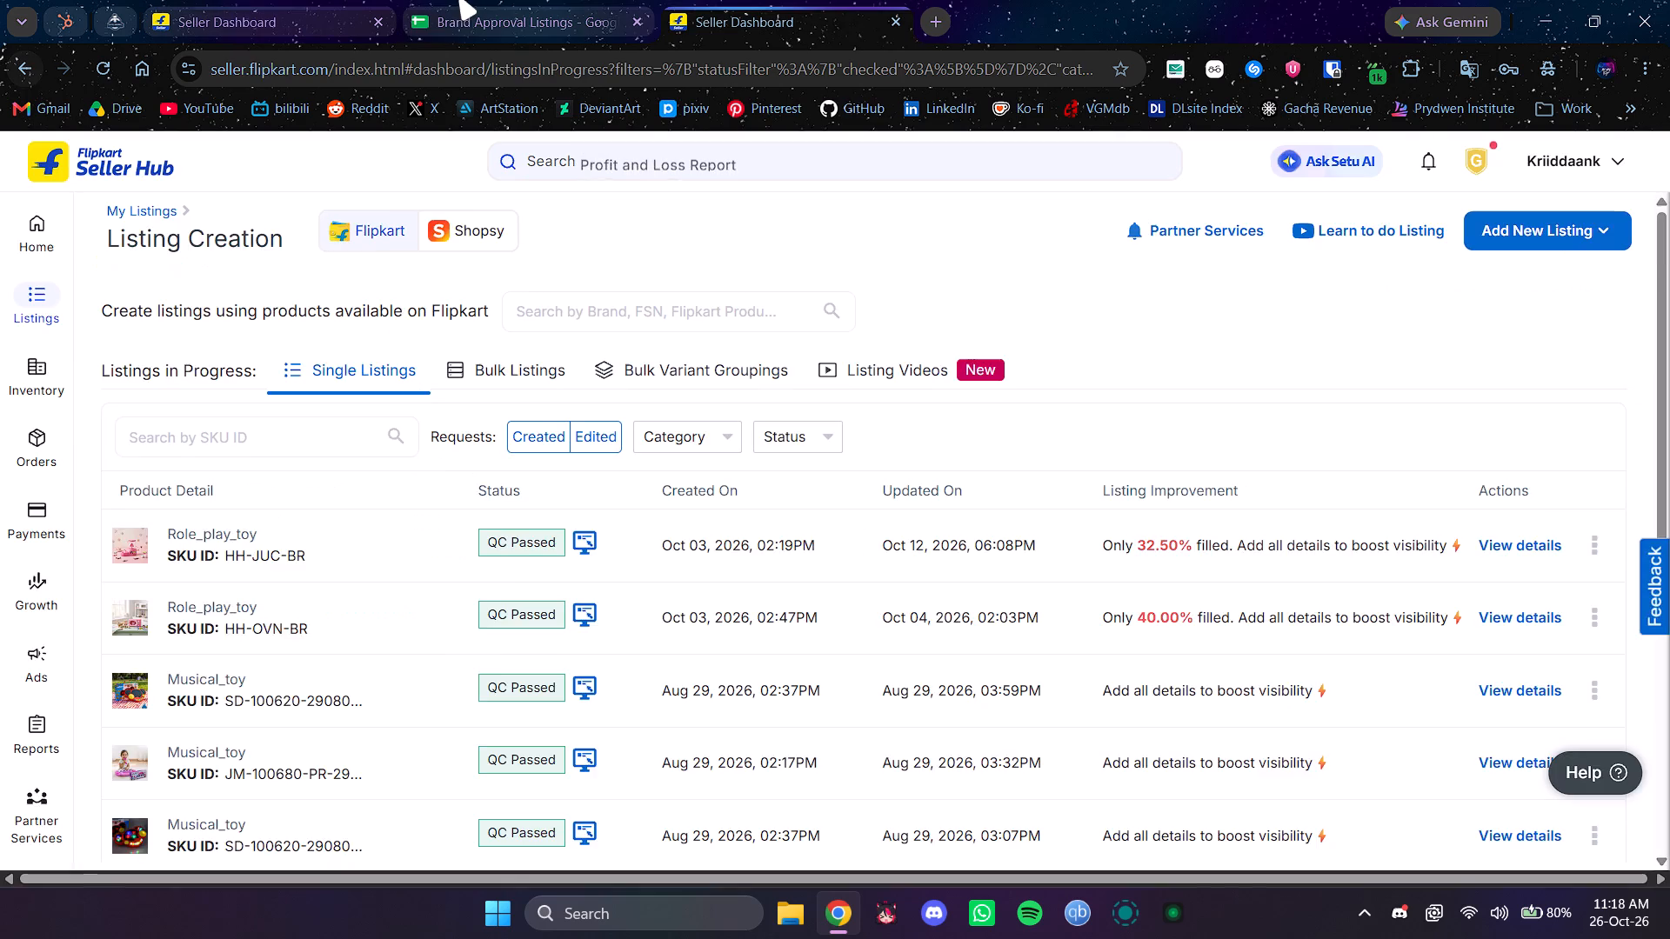
pyautogui.scroll(-12, 394, 712)
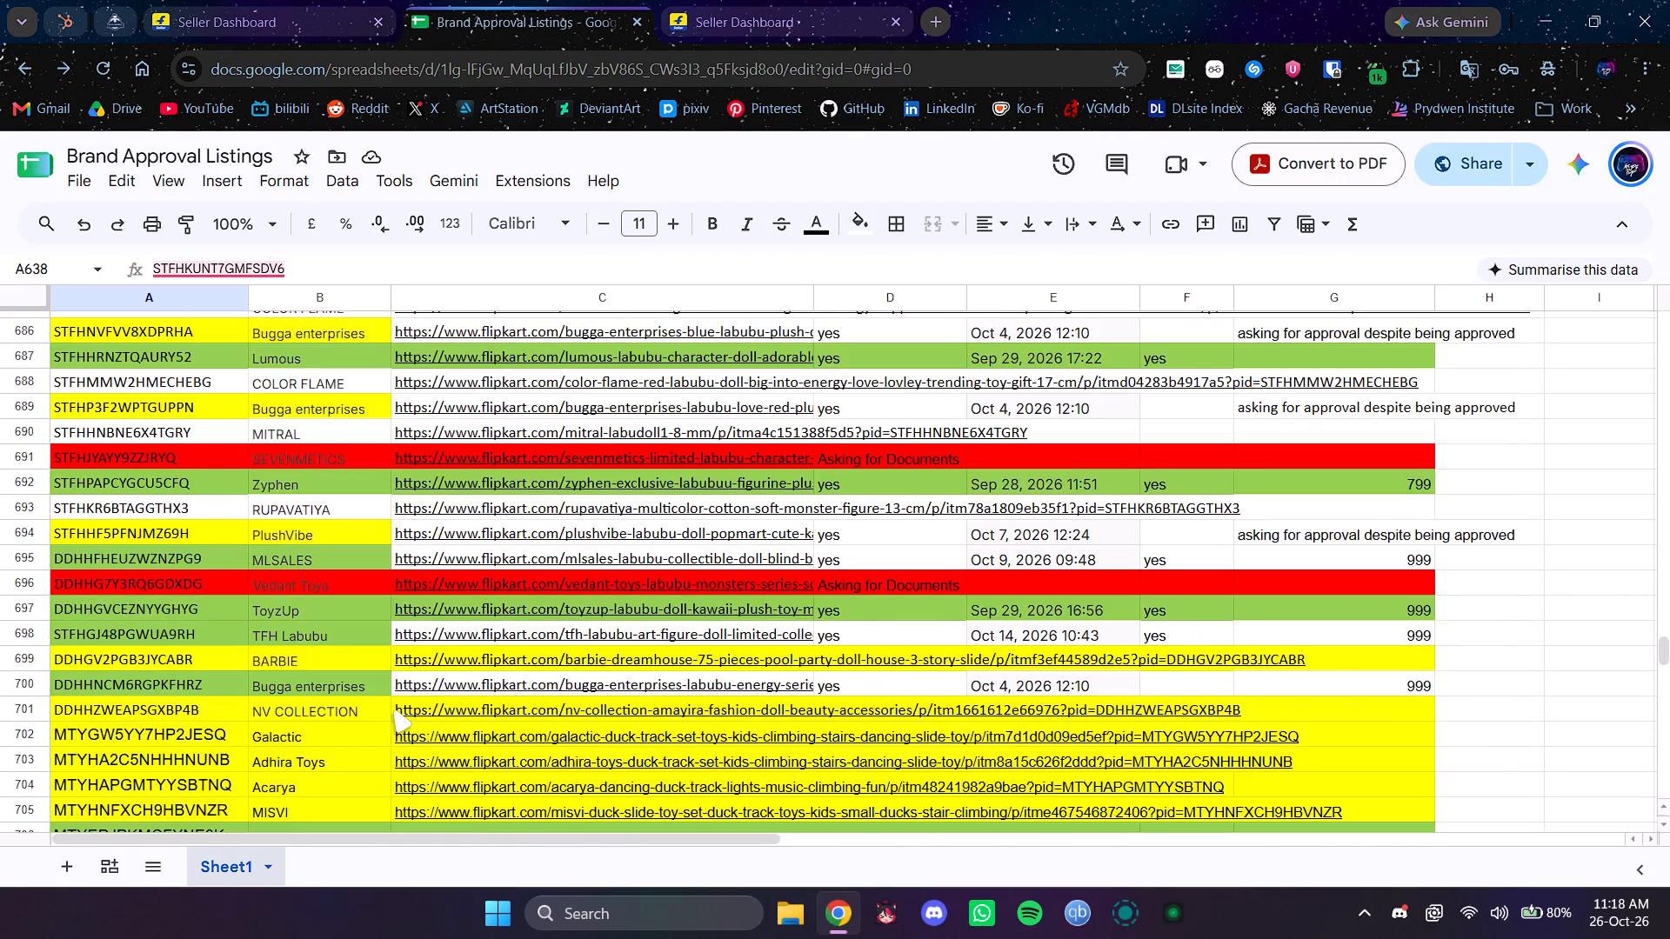
pyautogui.scroll(-8, 394, 712)
pyautogui.scroll(4, 394, 712)
pyautogui.scroll(-4, 394, 712)
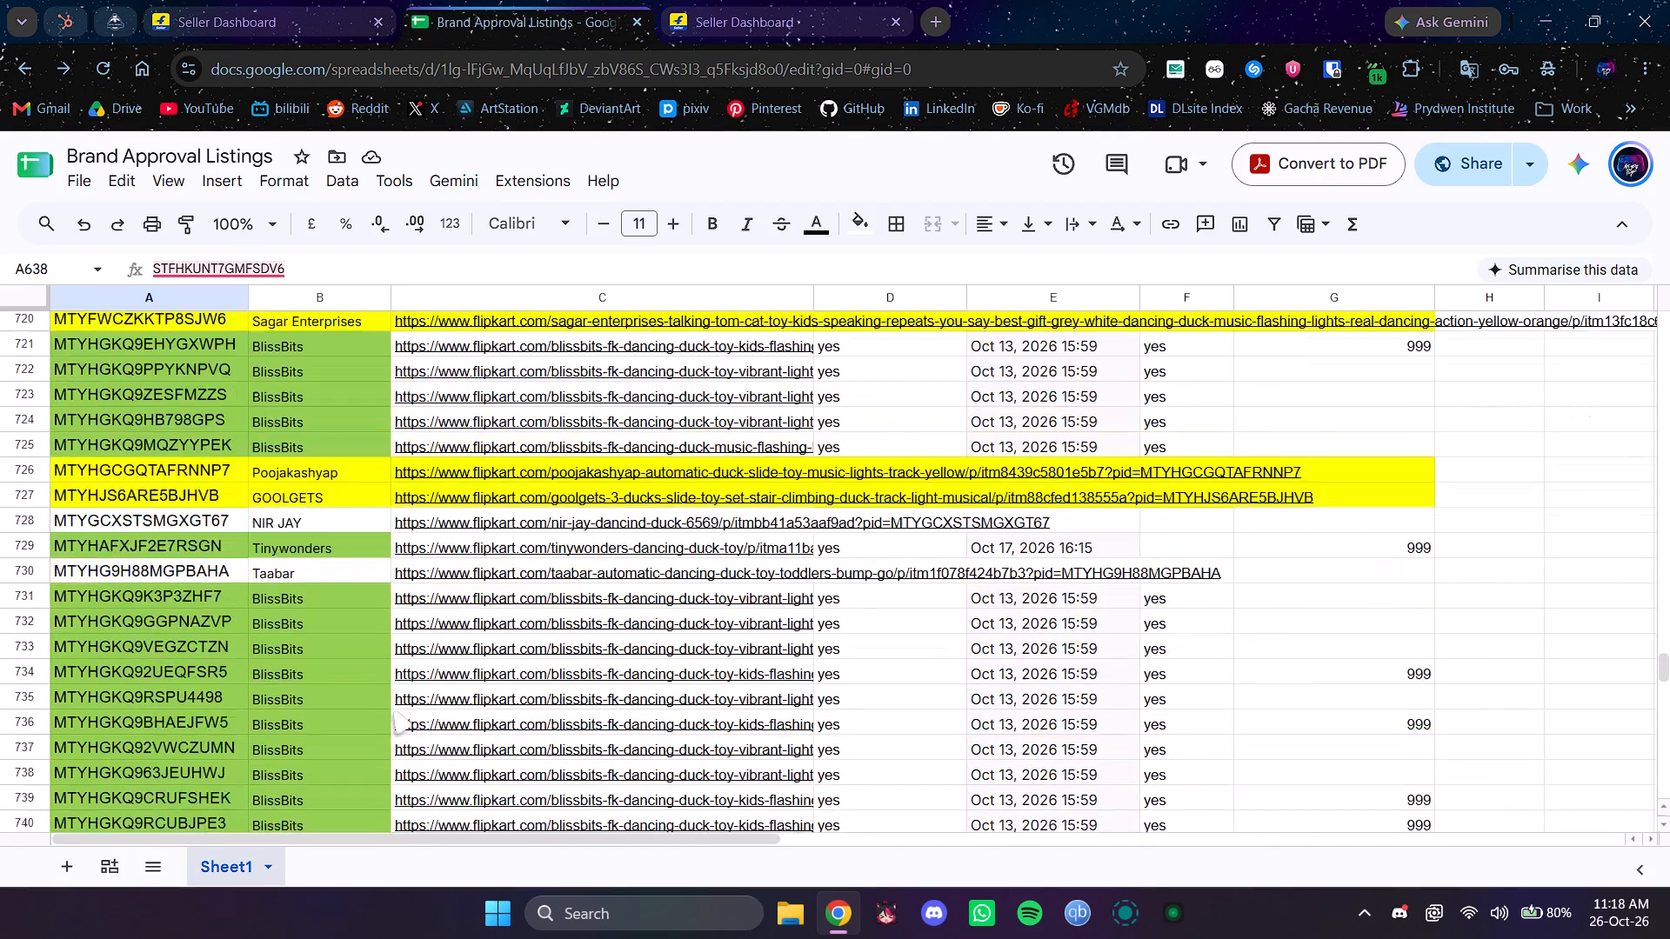
pyautogui.scroll(-5, 394, 713)
pyautogui.scroll(1, 394, 713)
pyautogui.scroll(-6, 394, 713)
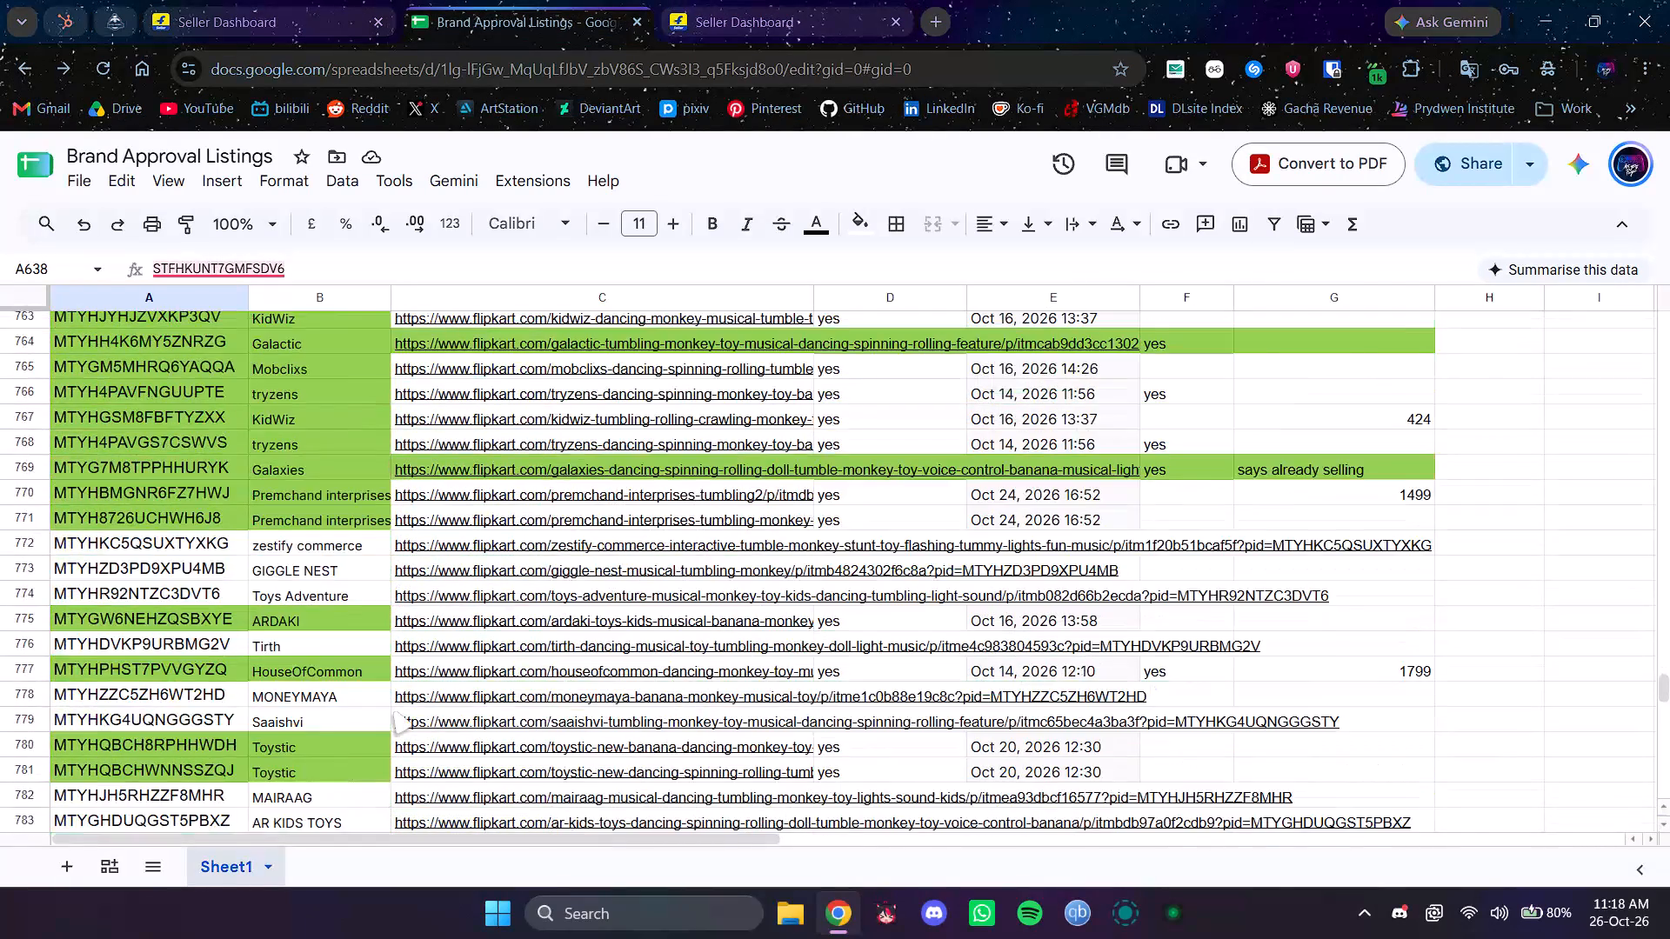
pyautogui.scroll(-7, 394, 713)
pyautogui.scroll(4, 394, 713)
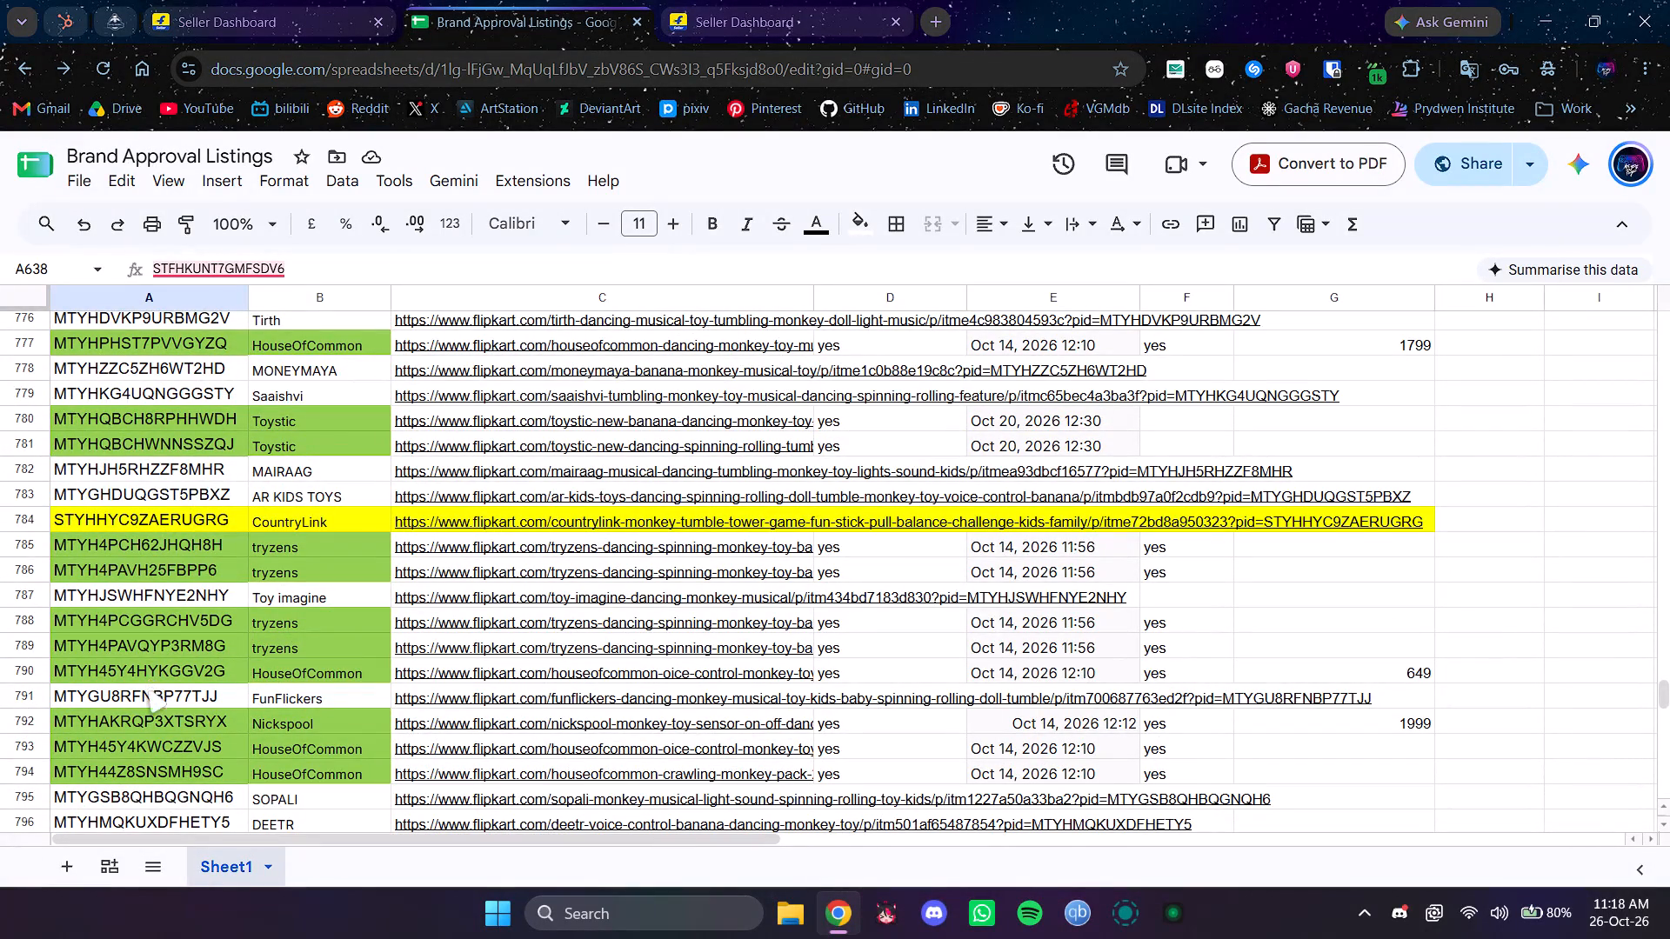
pyautogui.scroll(3, 157, 683)
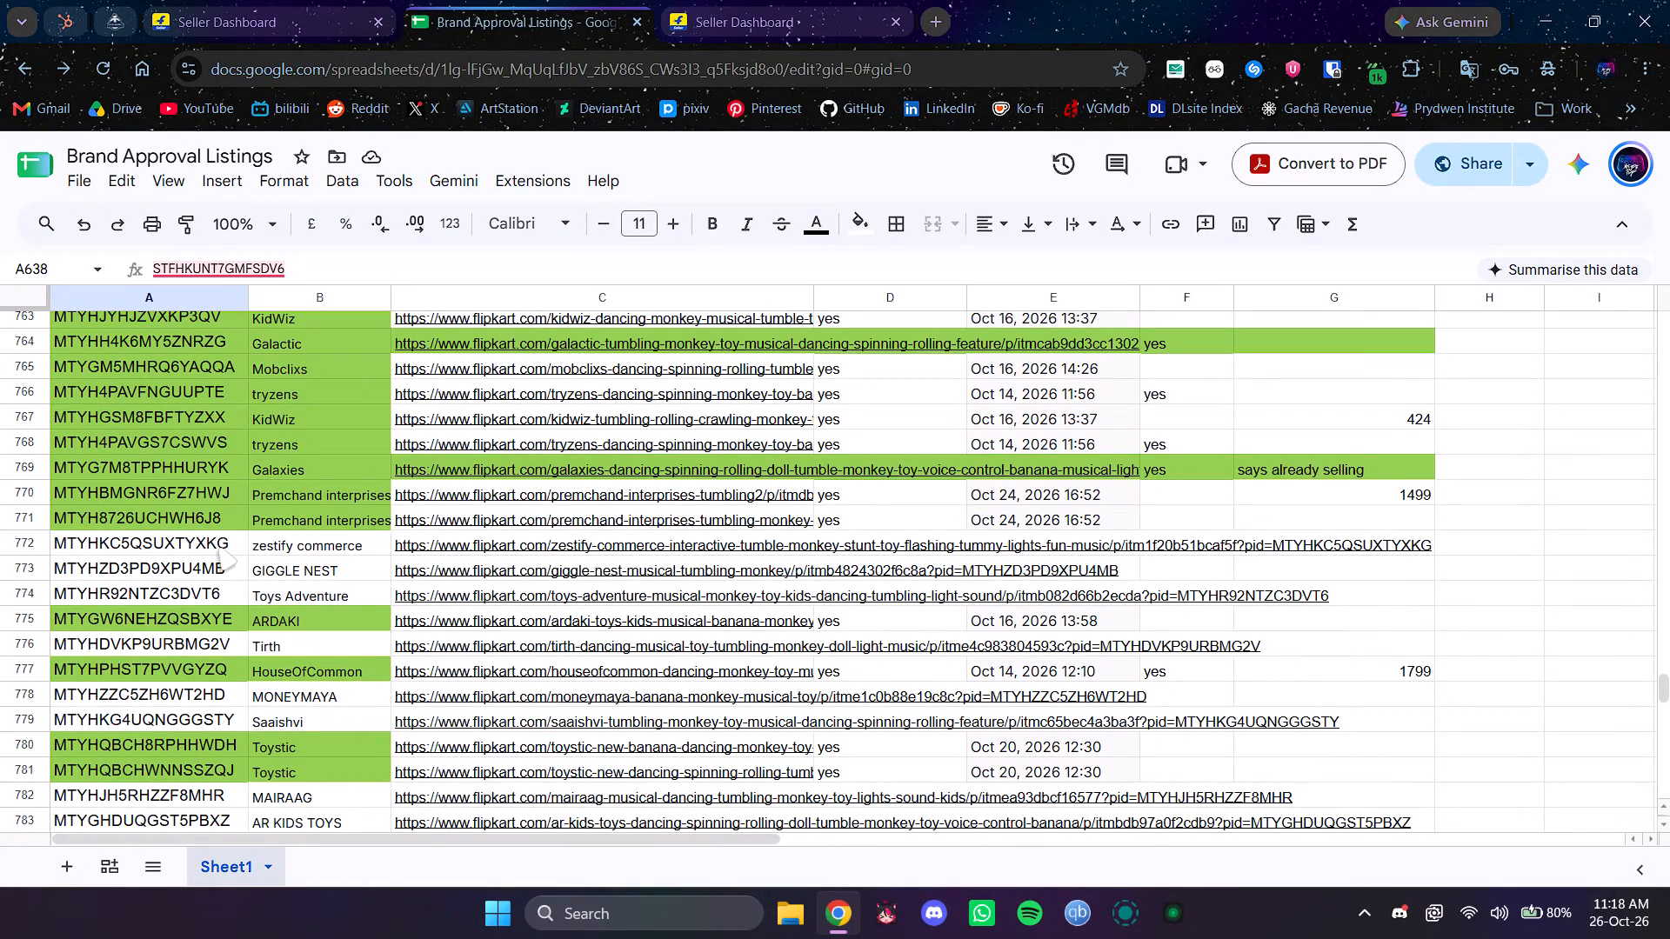
# Look up the zestify commerce product MTYHKC5QSUXTYXKG from the sheet in Listing Creation, accept the terms and submit its brand approval request.
pyautogui.click(204, 548)
pyautogui.rightClick(204, 548)
pyautogui.click(317, 279)
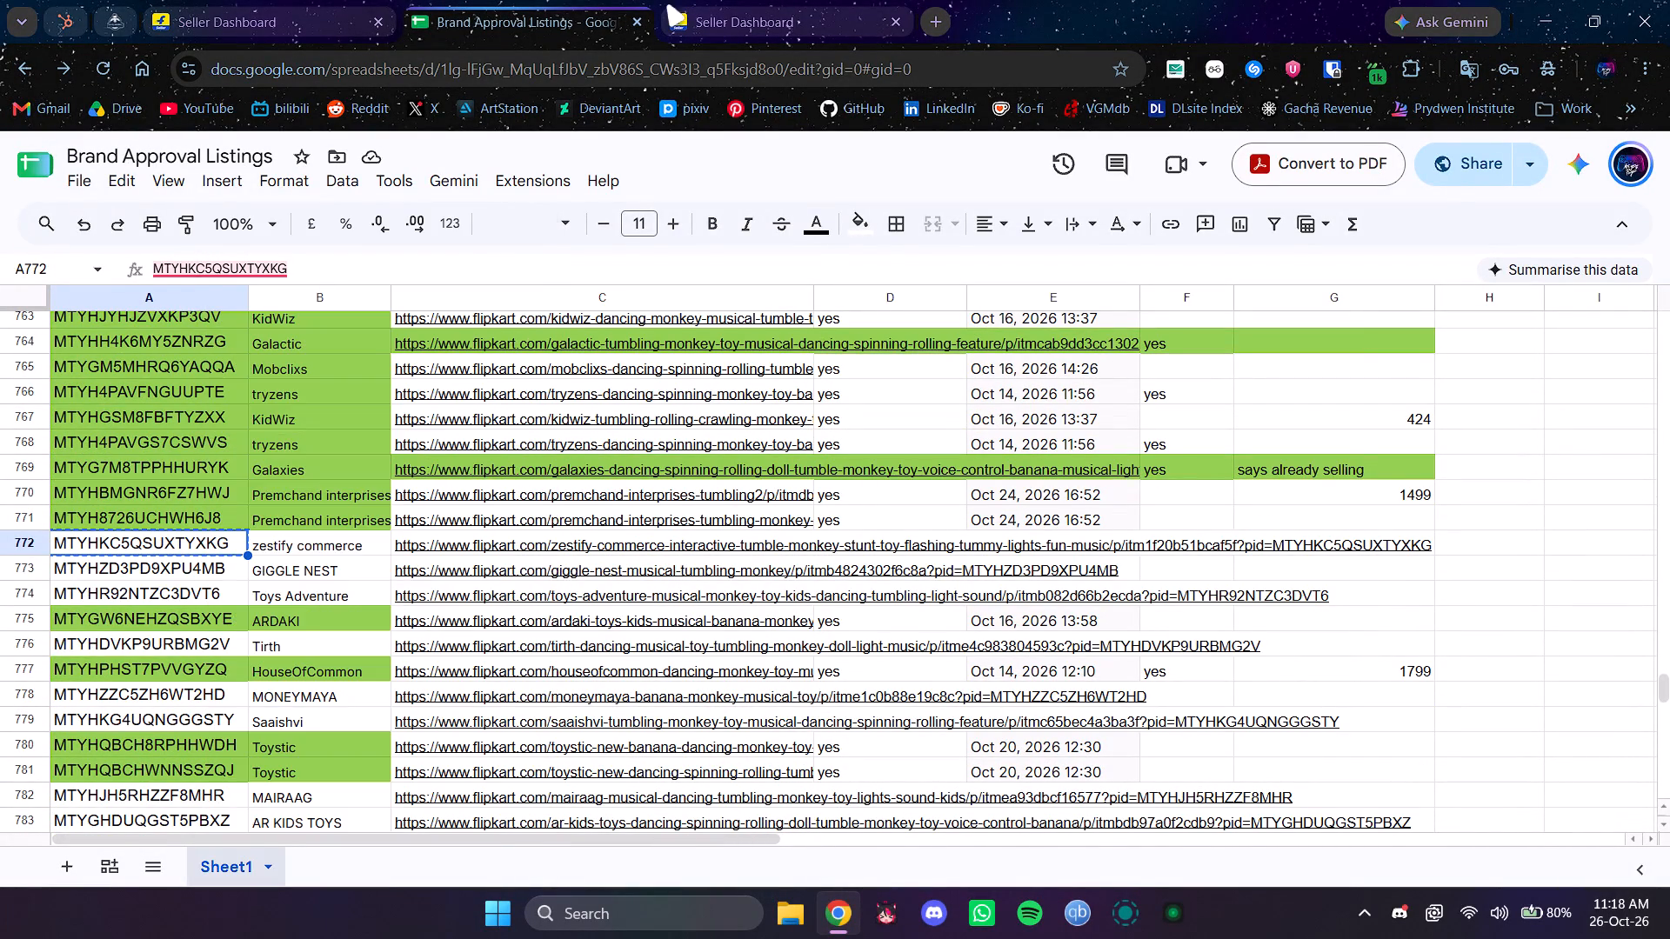
pyautogui.click(691, 3)
pyautogui.click(581, 314)
pyautogui.rightClick(581, 314)
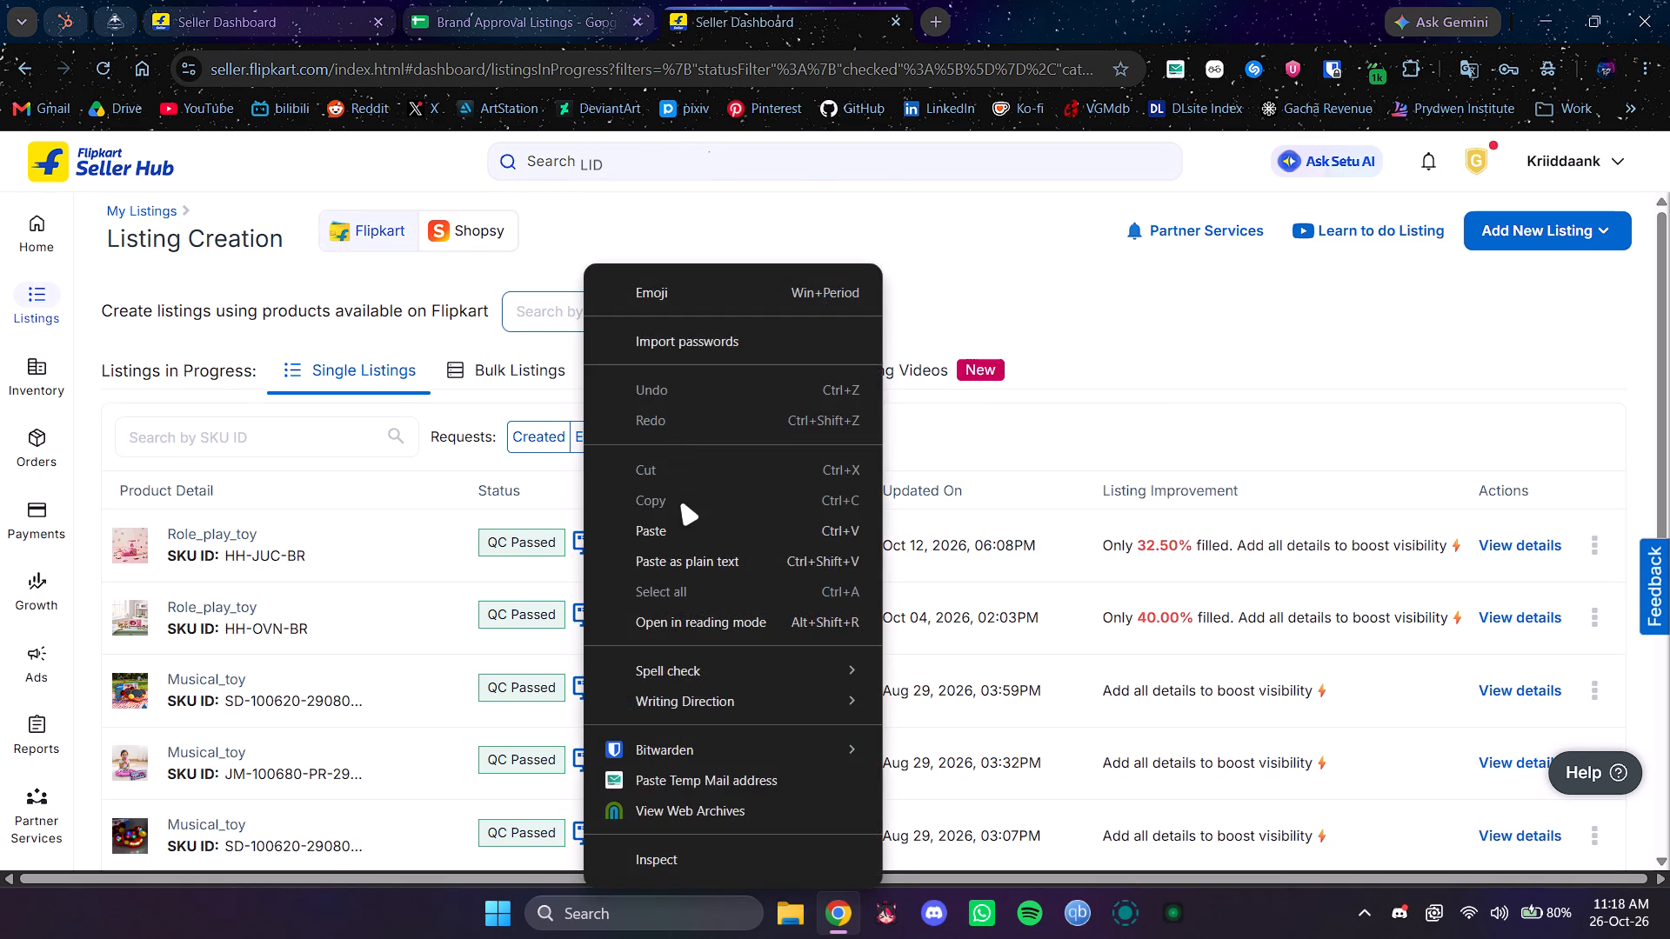
pyautogui.click(681, 525)
pyautogui.click(833, 317)
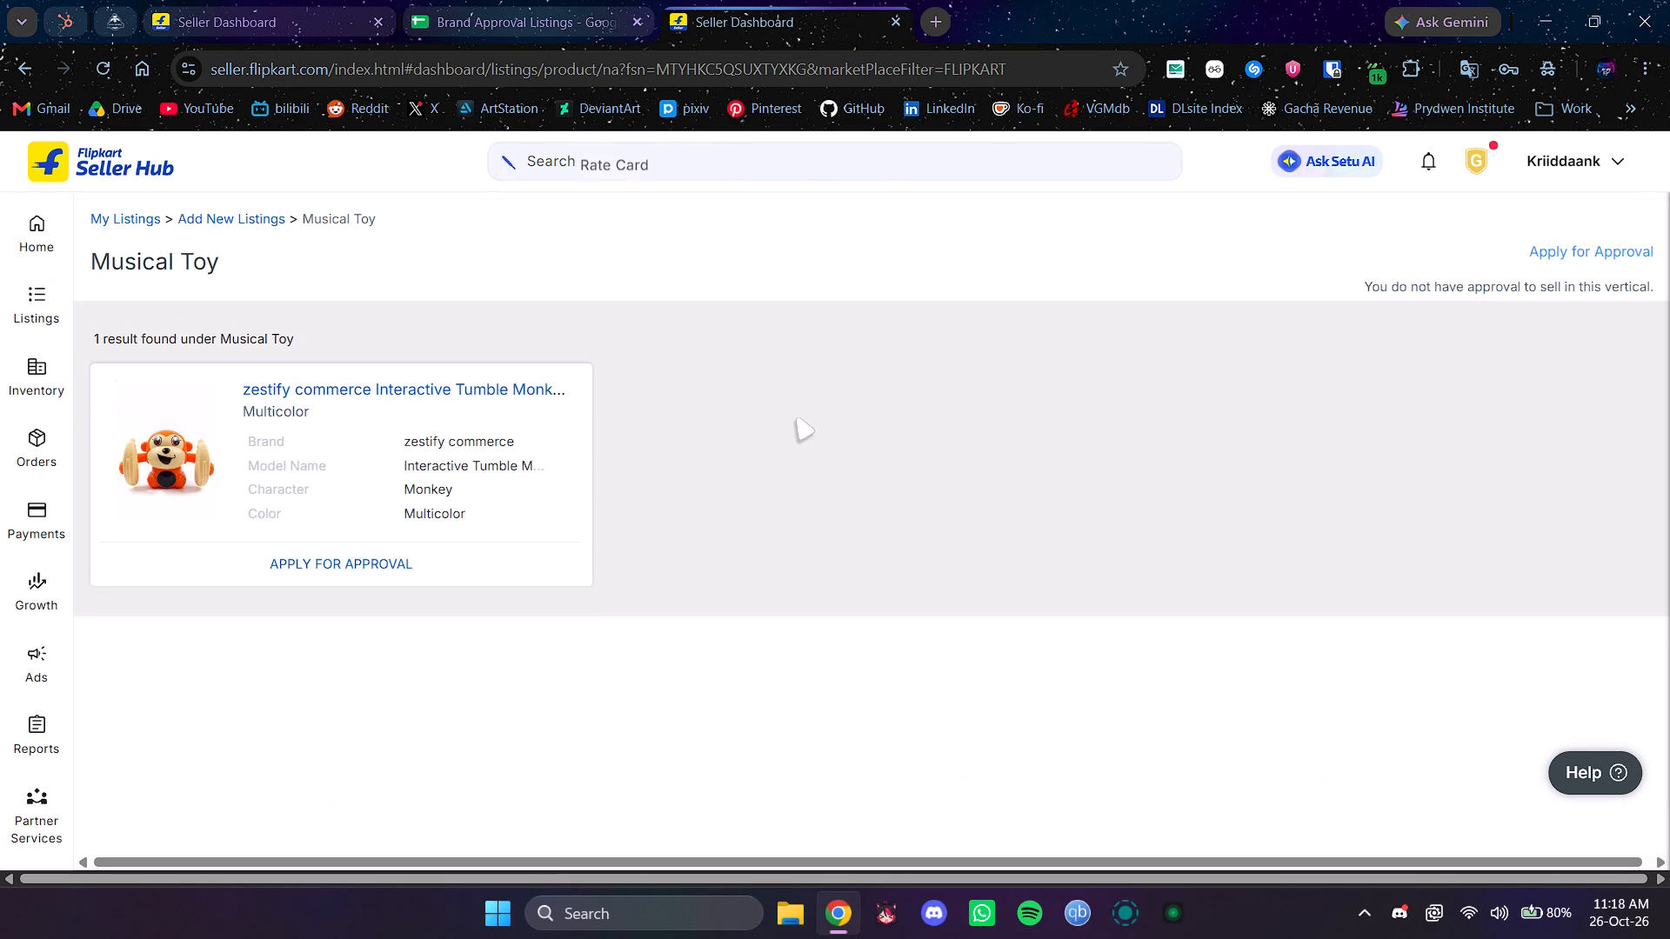
pyautogui.click(375, 569)
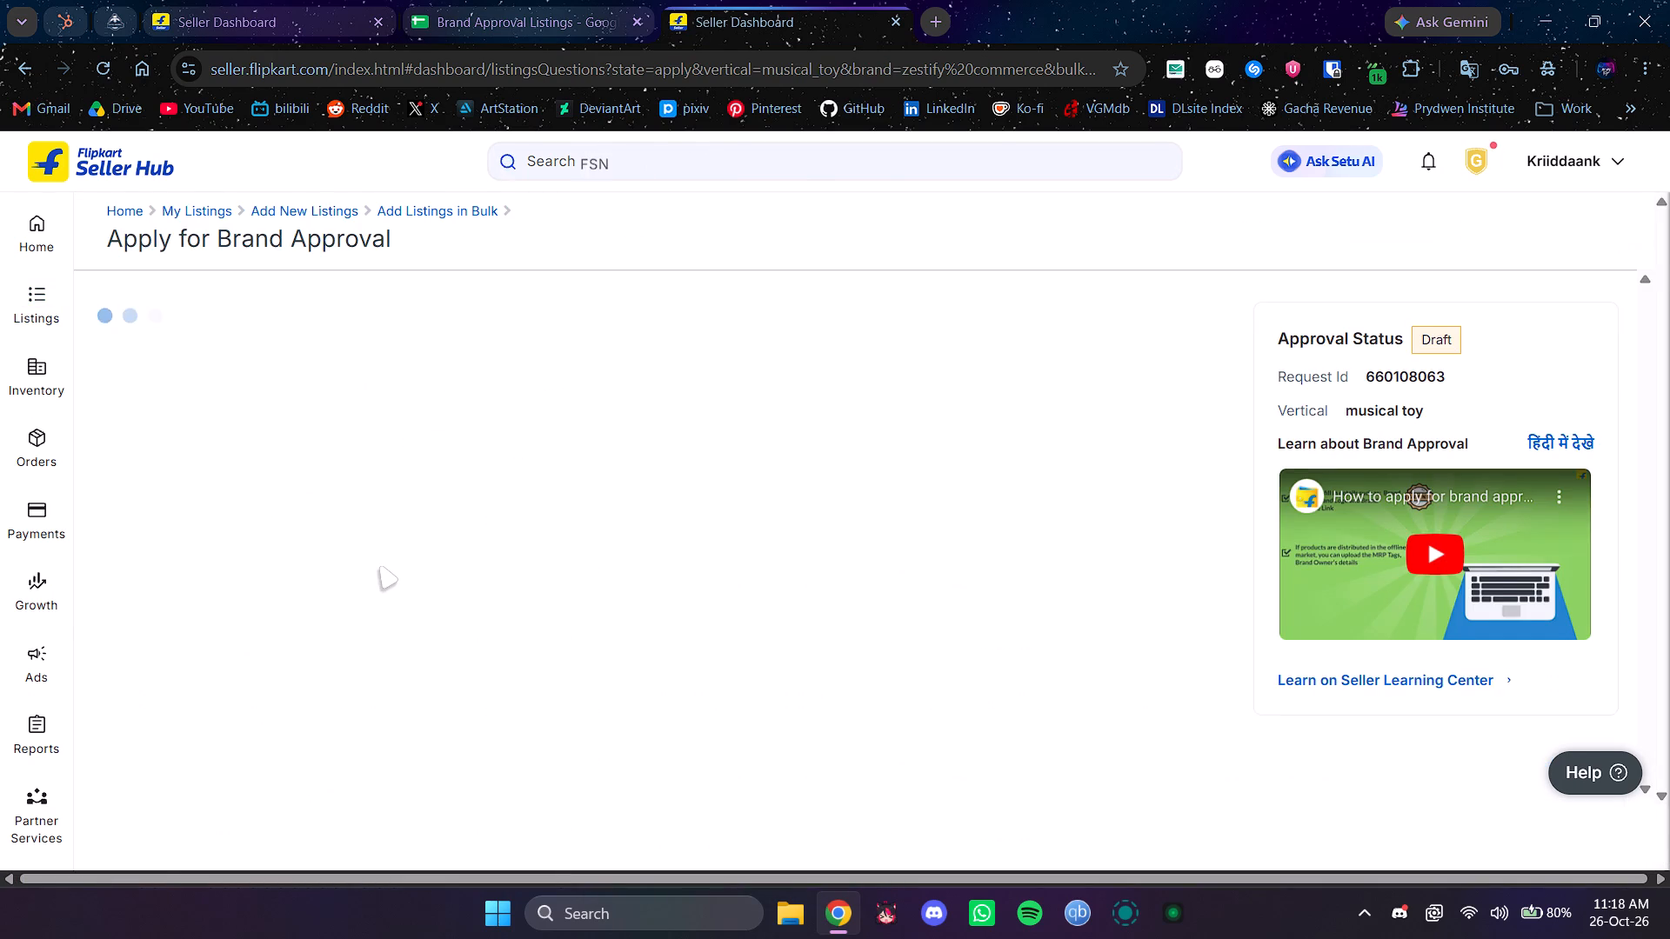
pyautogui.click(100, 416)
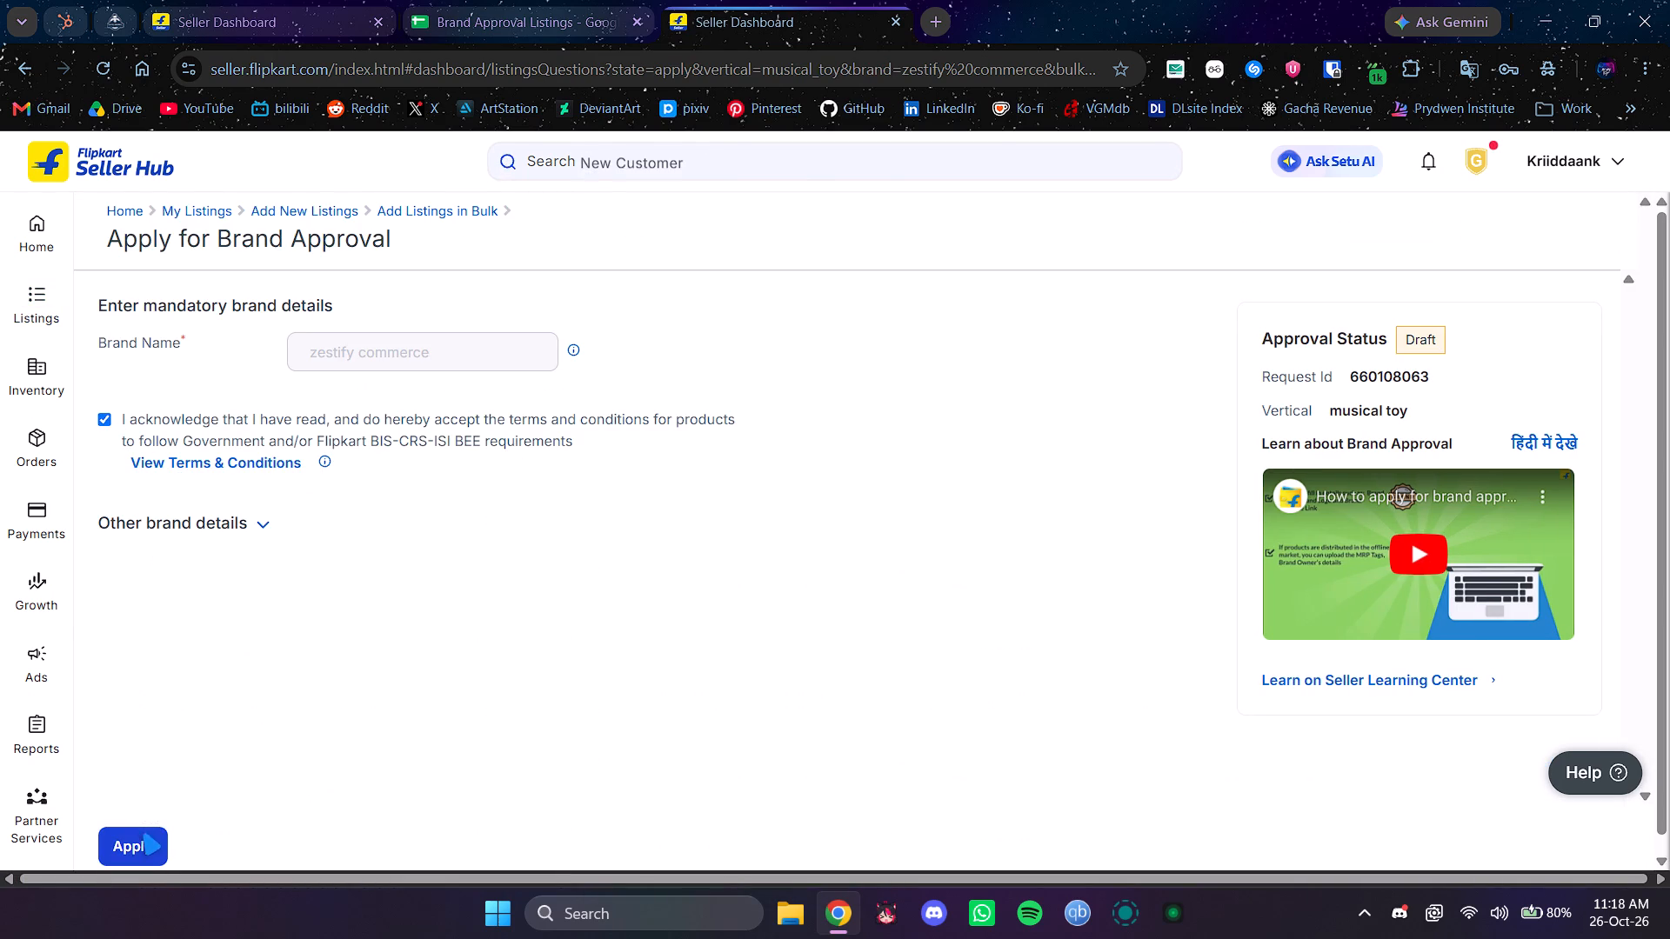
pyautogui.click(151, 838)
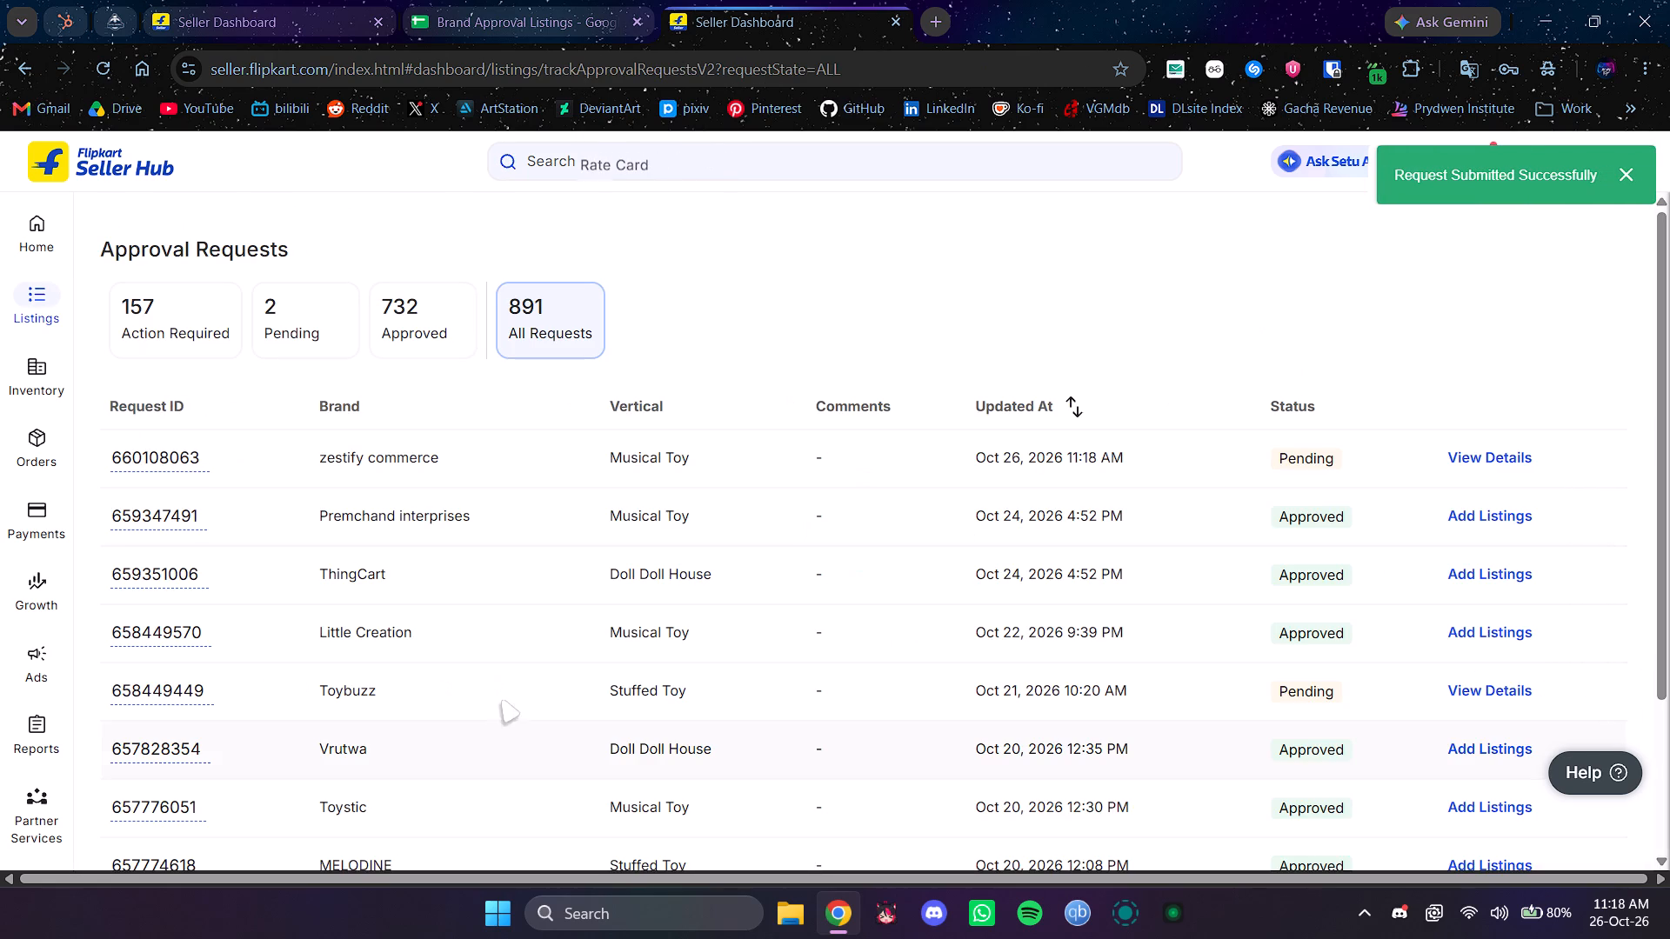
# Search the Brand Approval Listings sheet for zestify and enter yes in column D of the zestify commerce row 772.
pyautogui.click(511, 0)
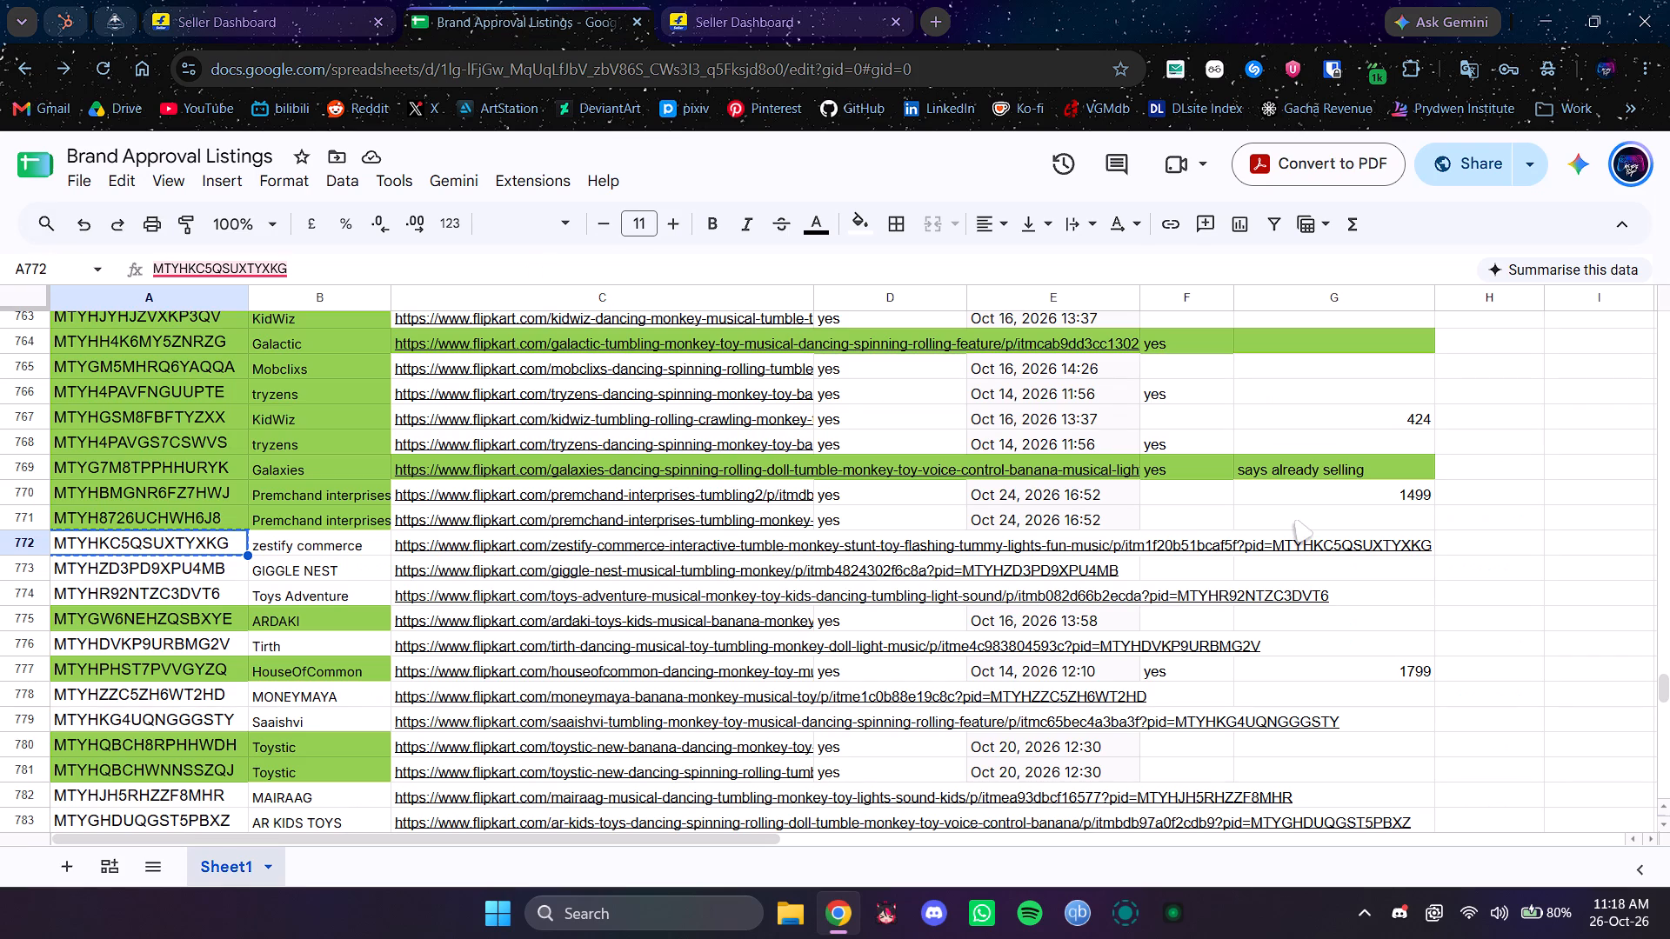
pyautogui.hotkey('ctrl', 'f')
pyautogui.write('zestify')
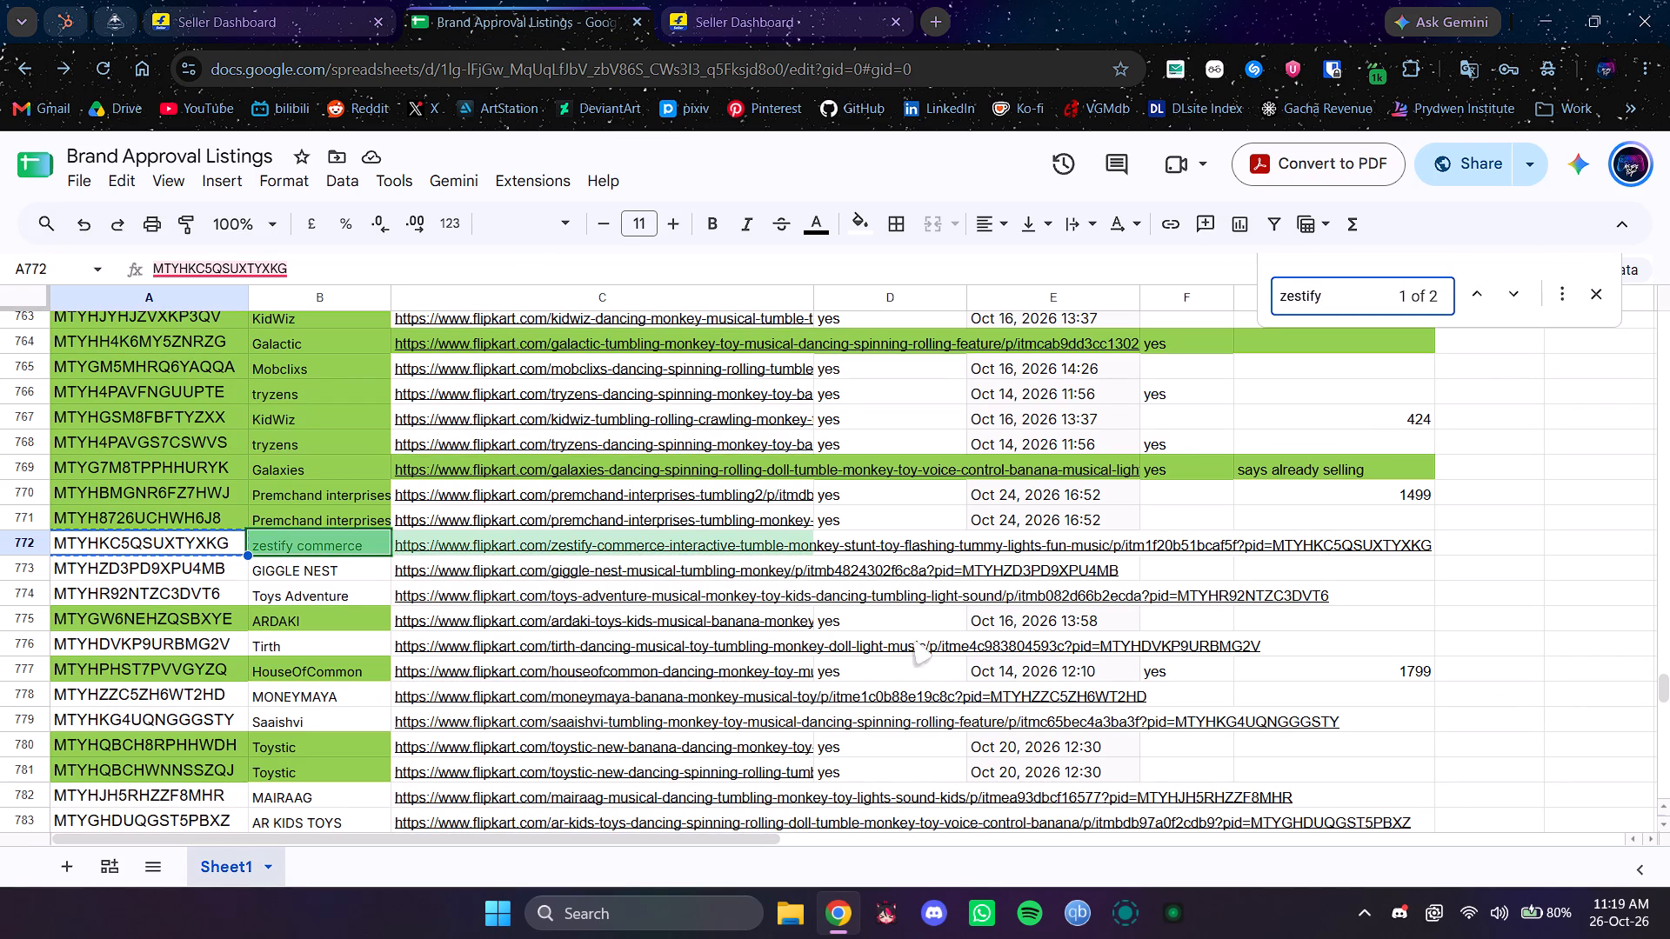
pyautogui.click(912, 556)
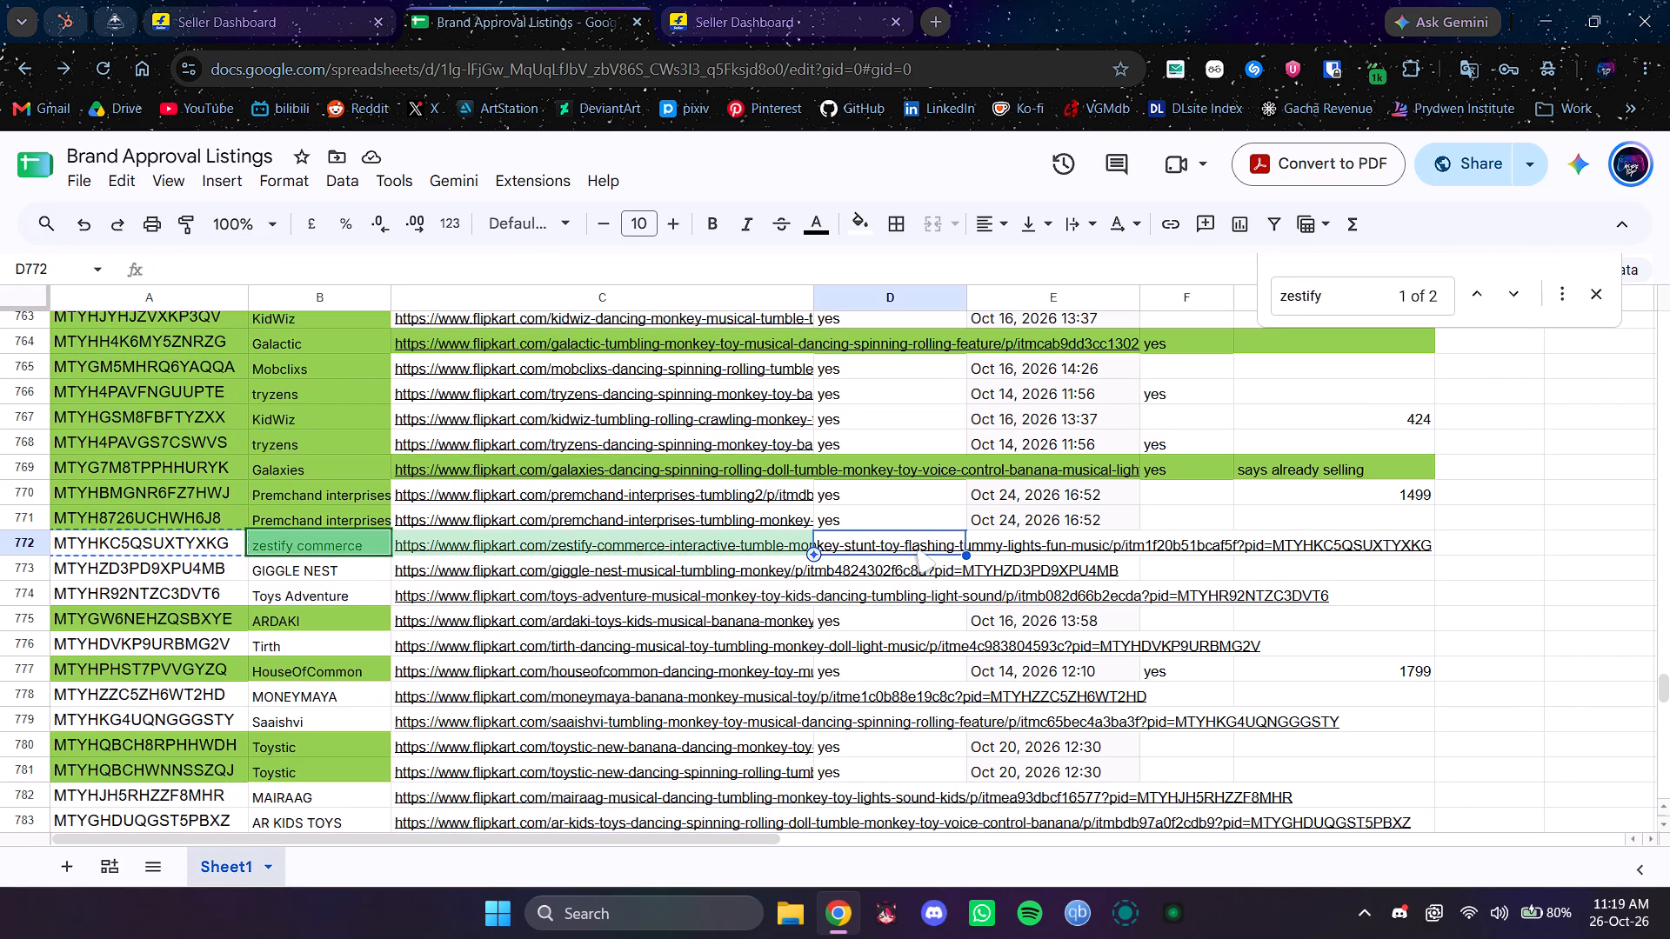
pyautogui.write('yes')
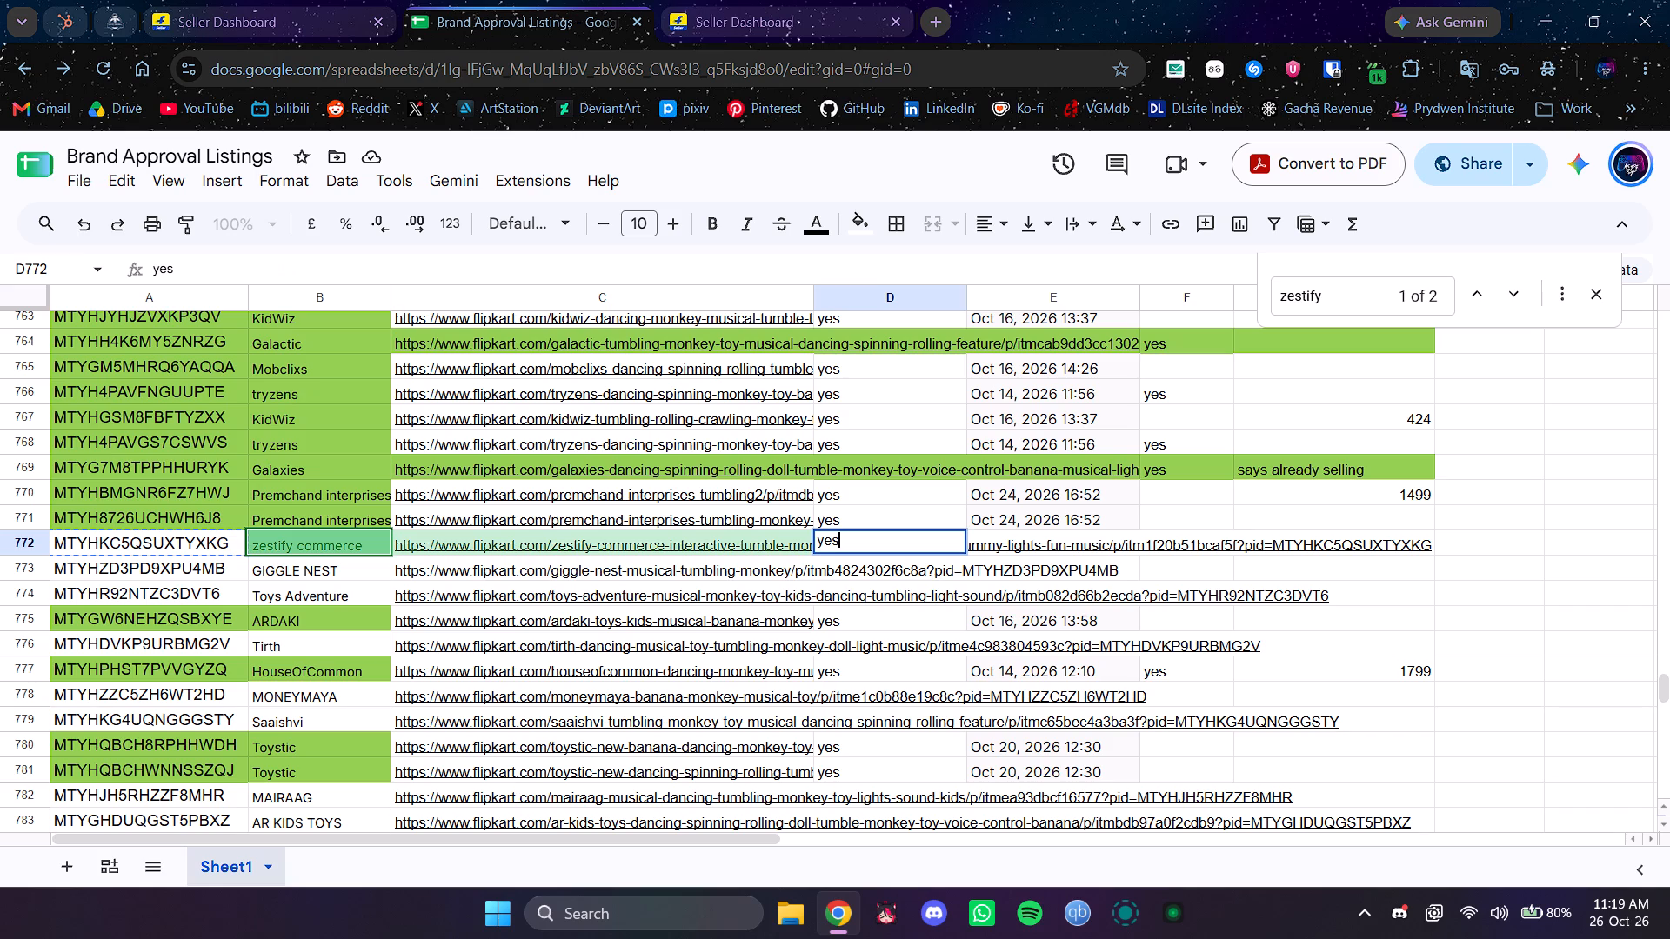
pyautogui.click(1517, 286)
pyautogui.click(1517, 286)
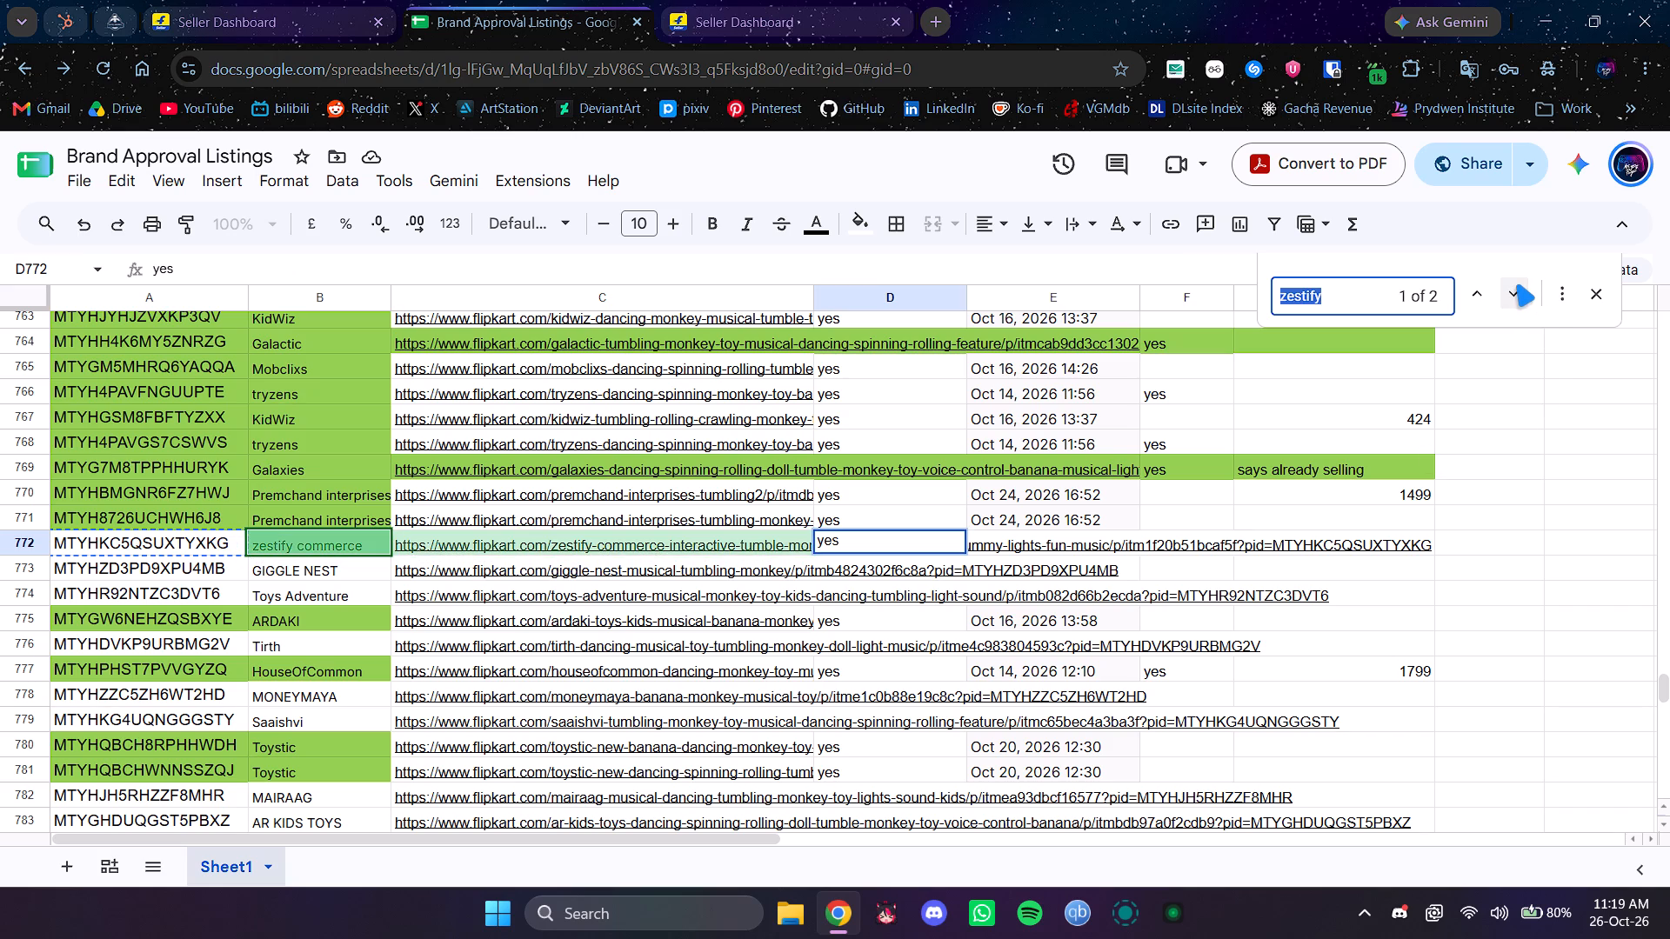
pyautogui.click(687, 3)
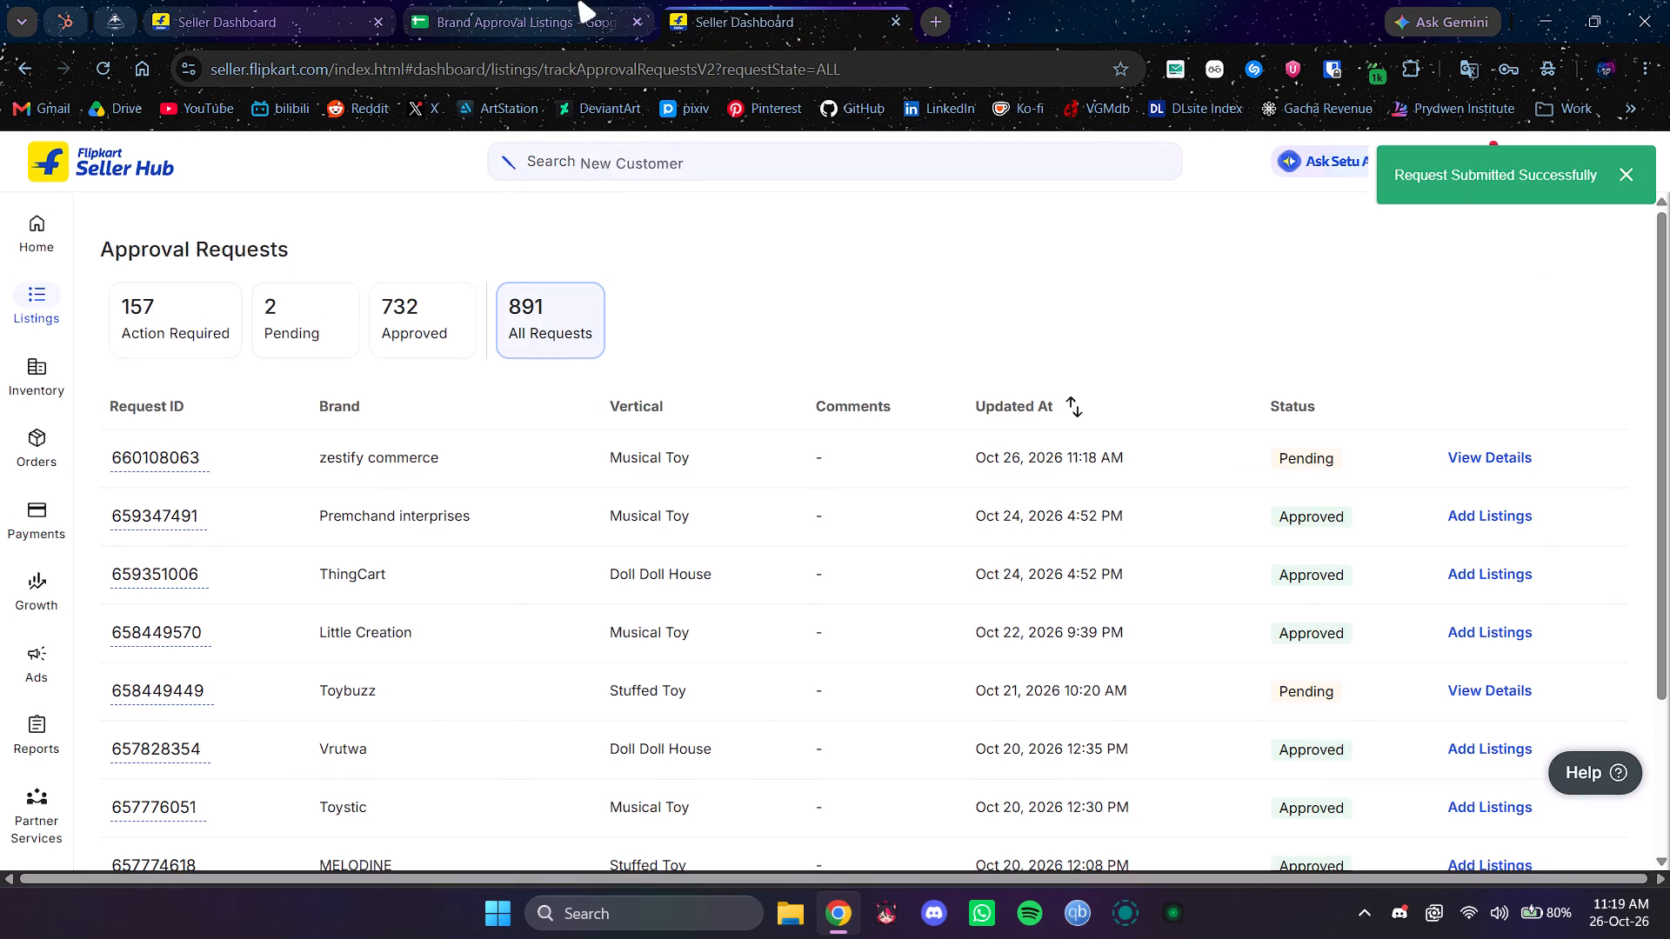
pyautogui.click(578, 3)
pyautogui.scroll(-1, 452, 742)
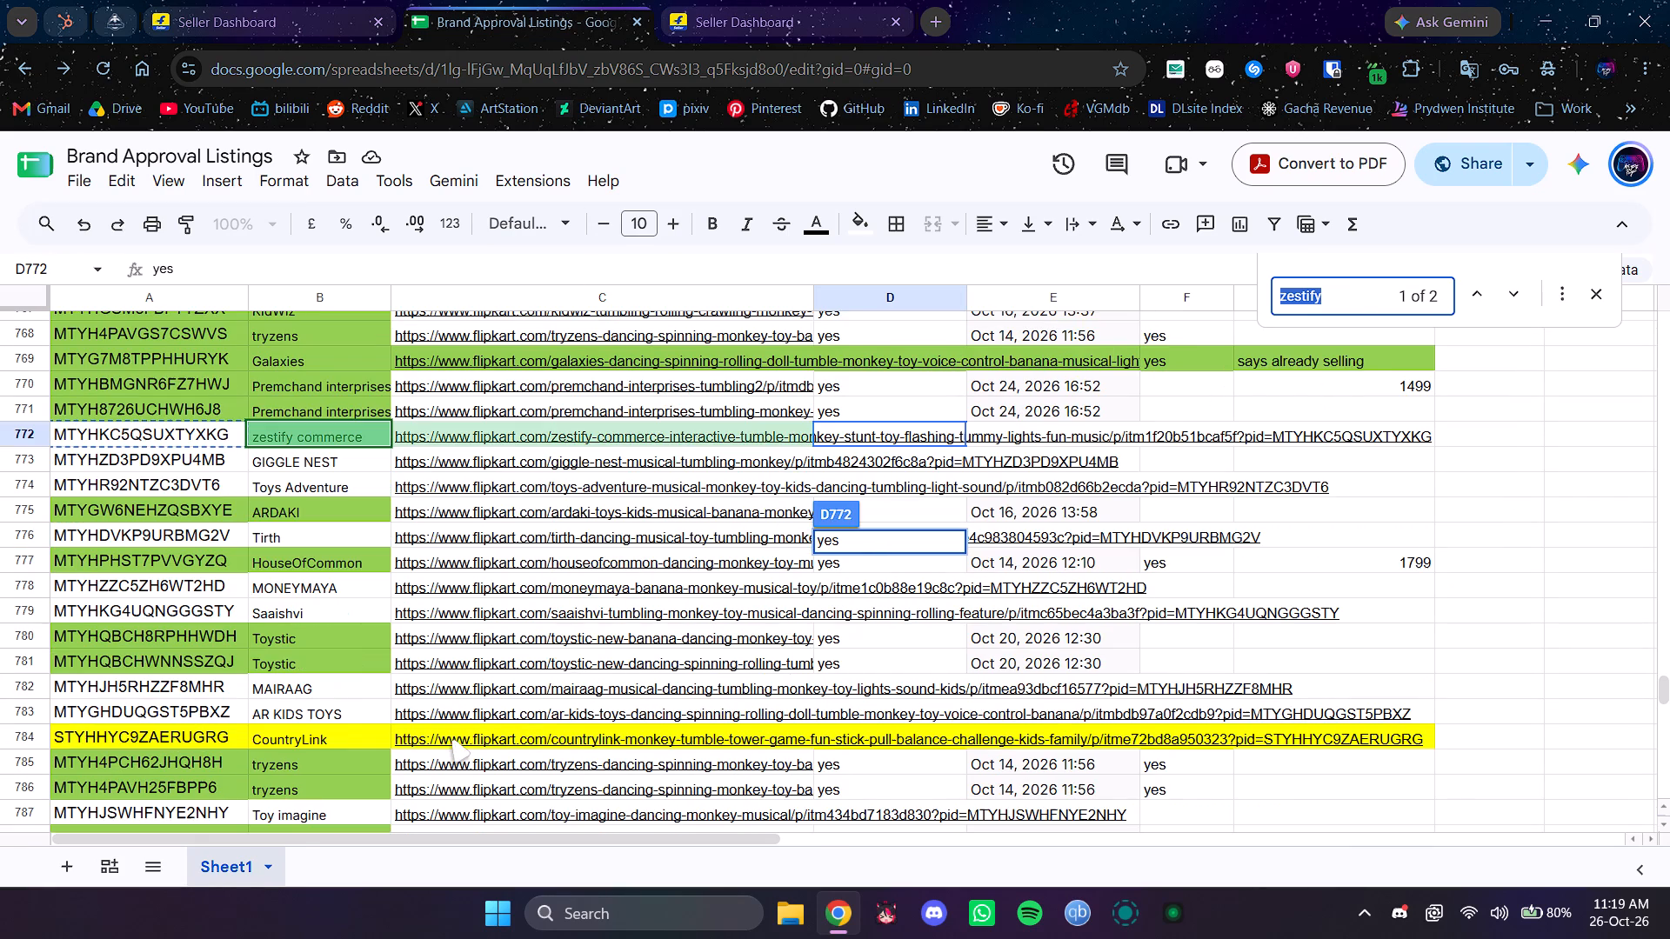
pyautogui.scroll(1, 319, 721)
pyautogui.click(845, 637)
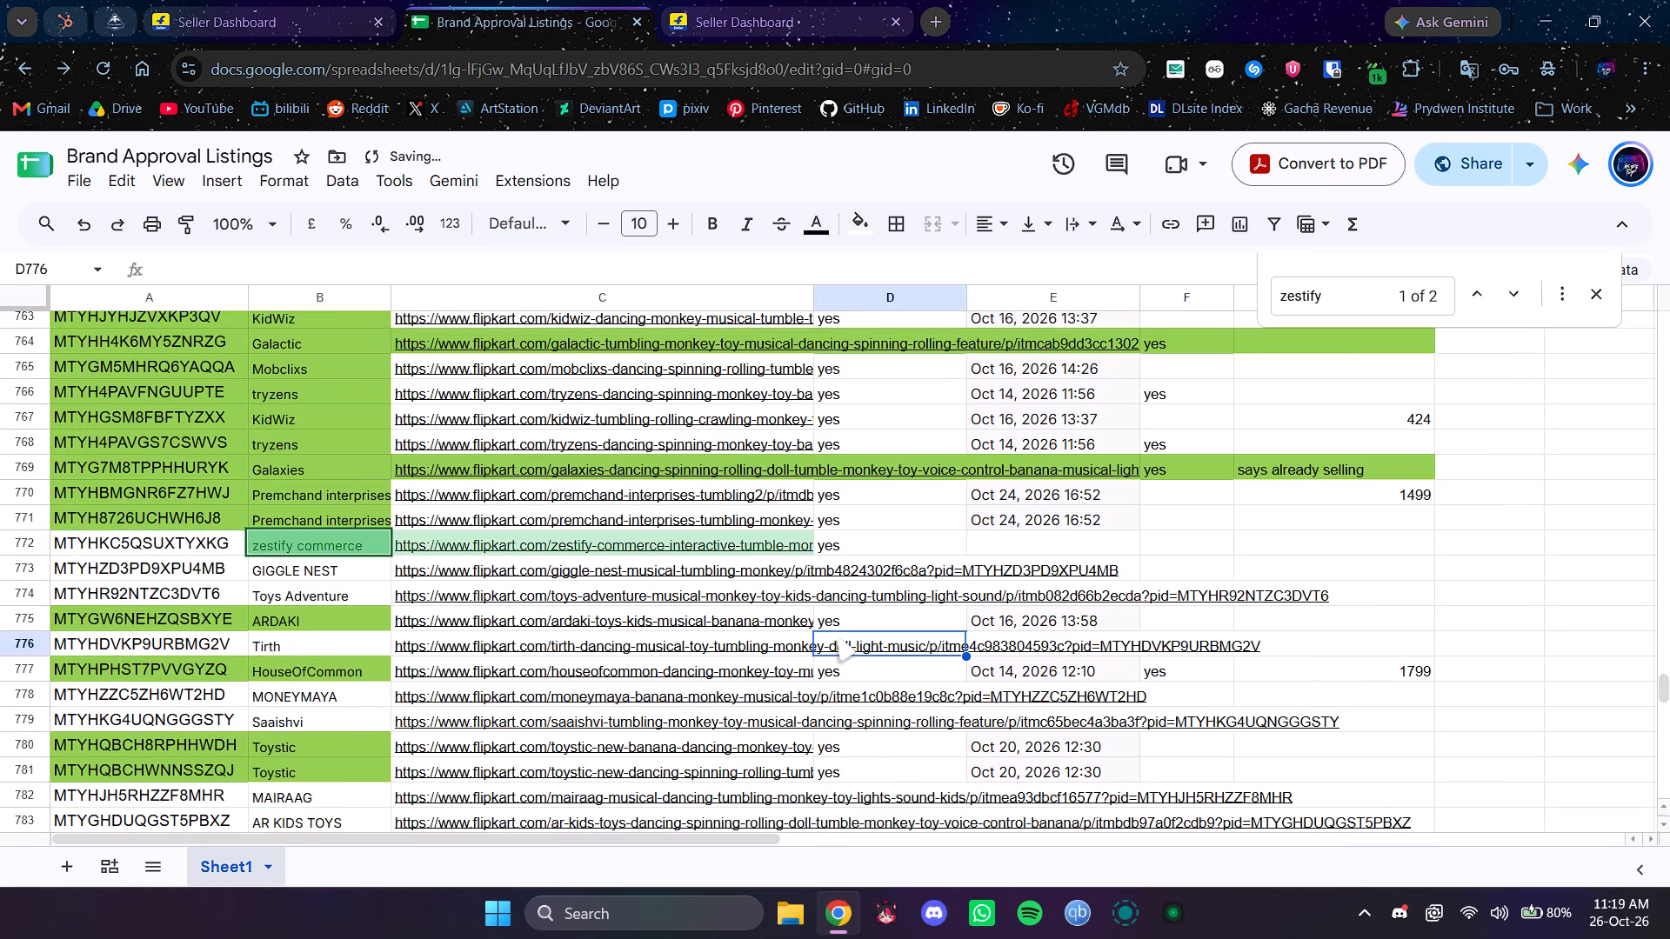
# Look back through the sheet's earlier rows for another uncoloured product with no approval recorded.
pyautogui.scroll(3, 359, 763)
pyautogui.scroll(2, 275, 682)
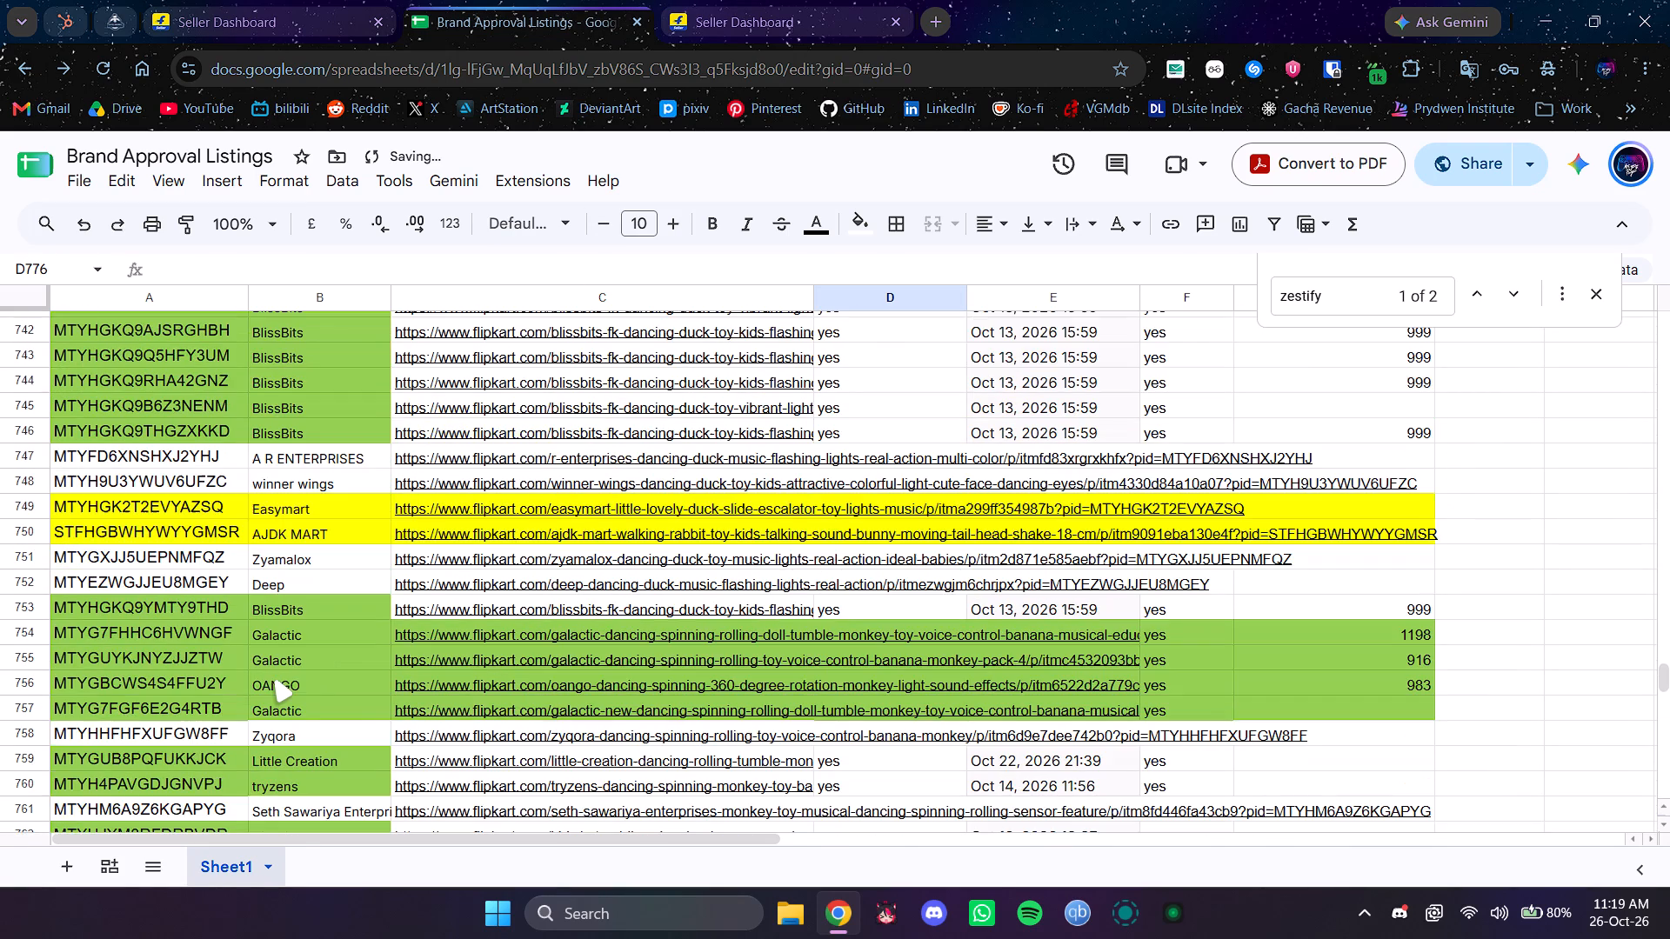
pyautogui.scroll(6, 275, 682)
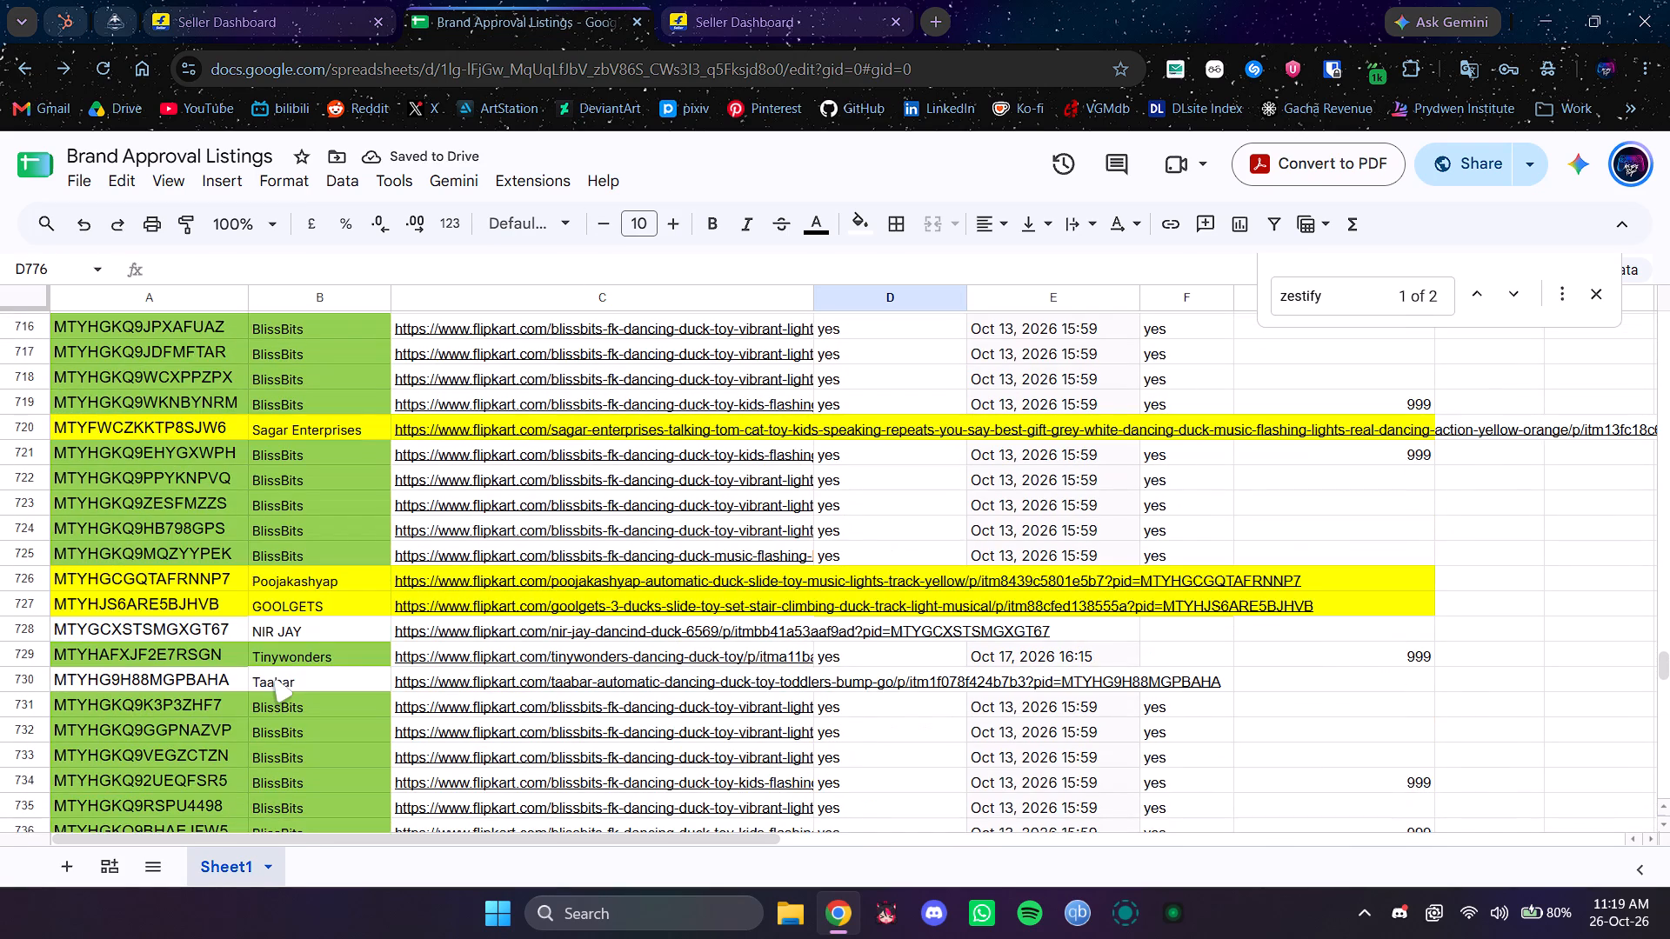
pyautogui.scroll(4, 280, 726)
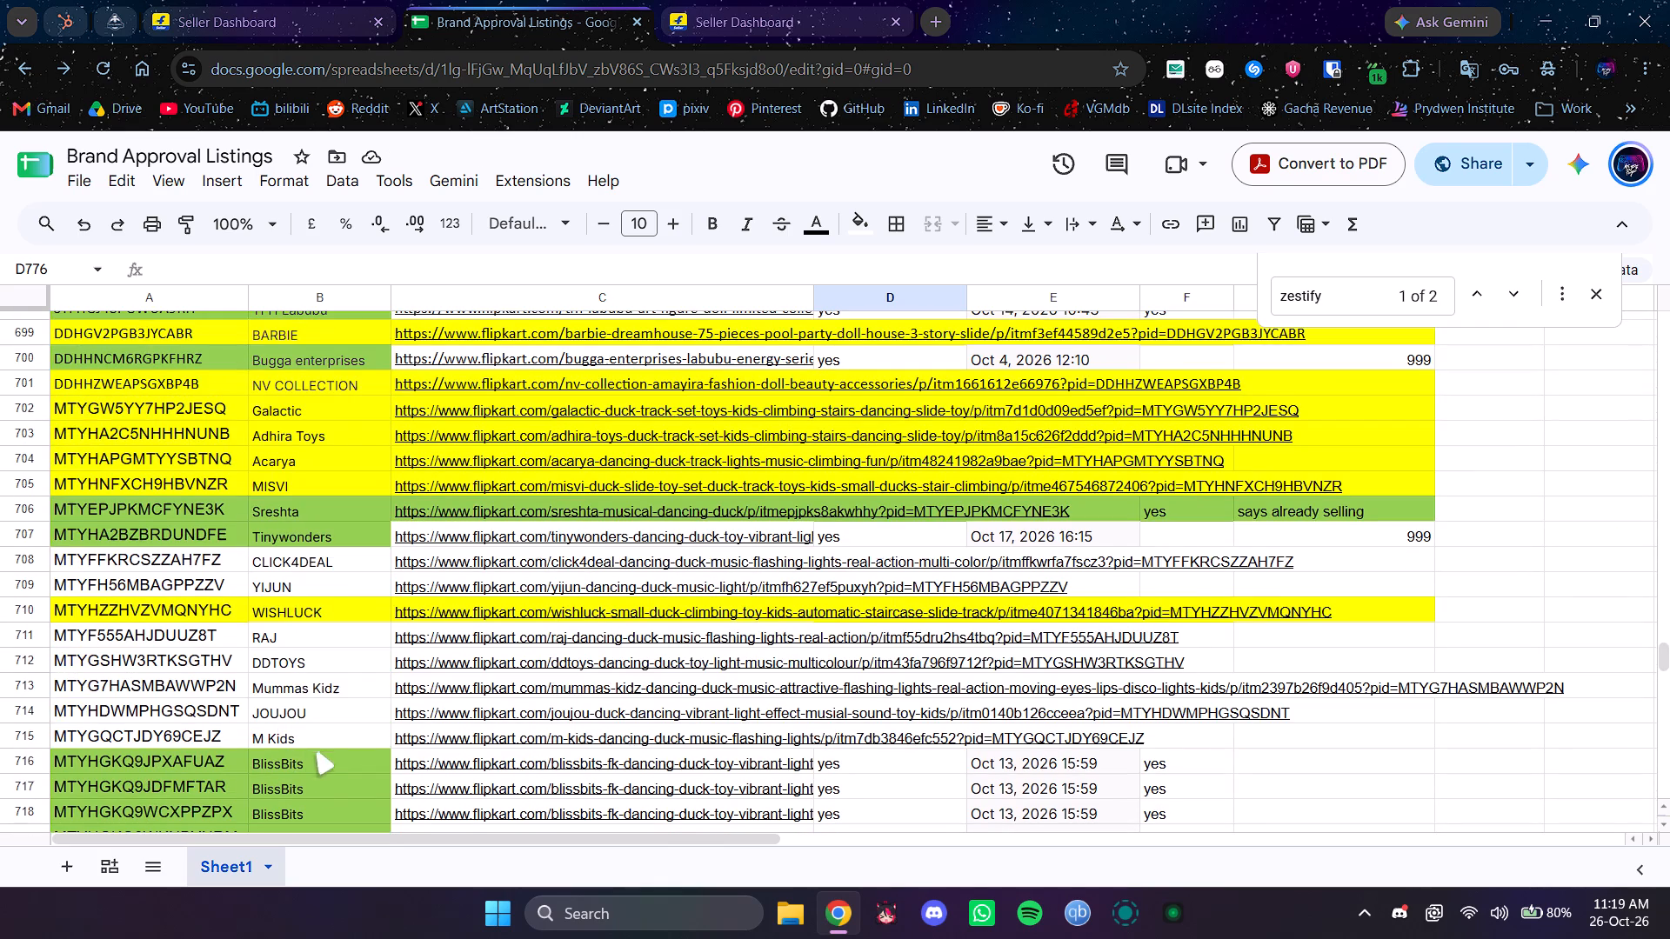
pyautogui.scroll(4, 285, 782)
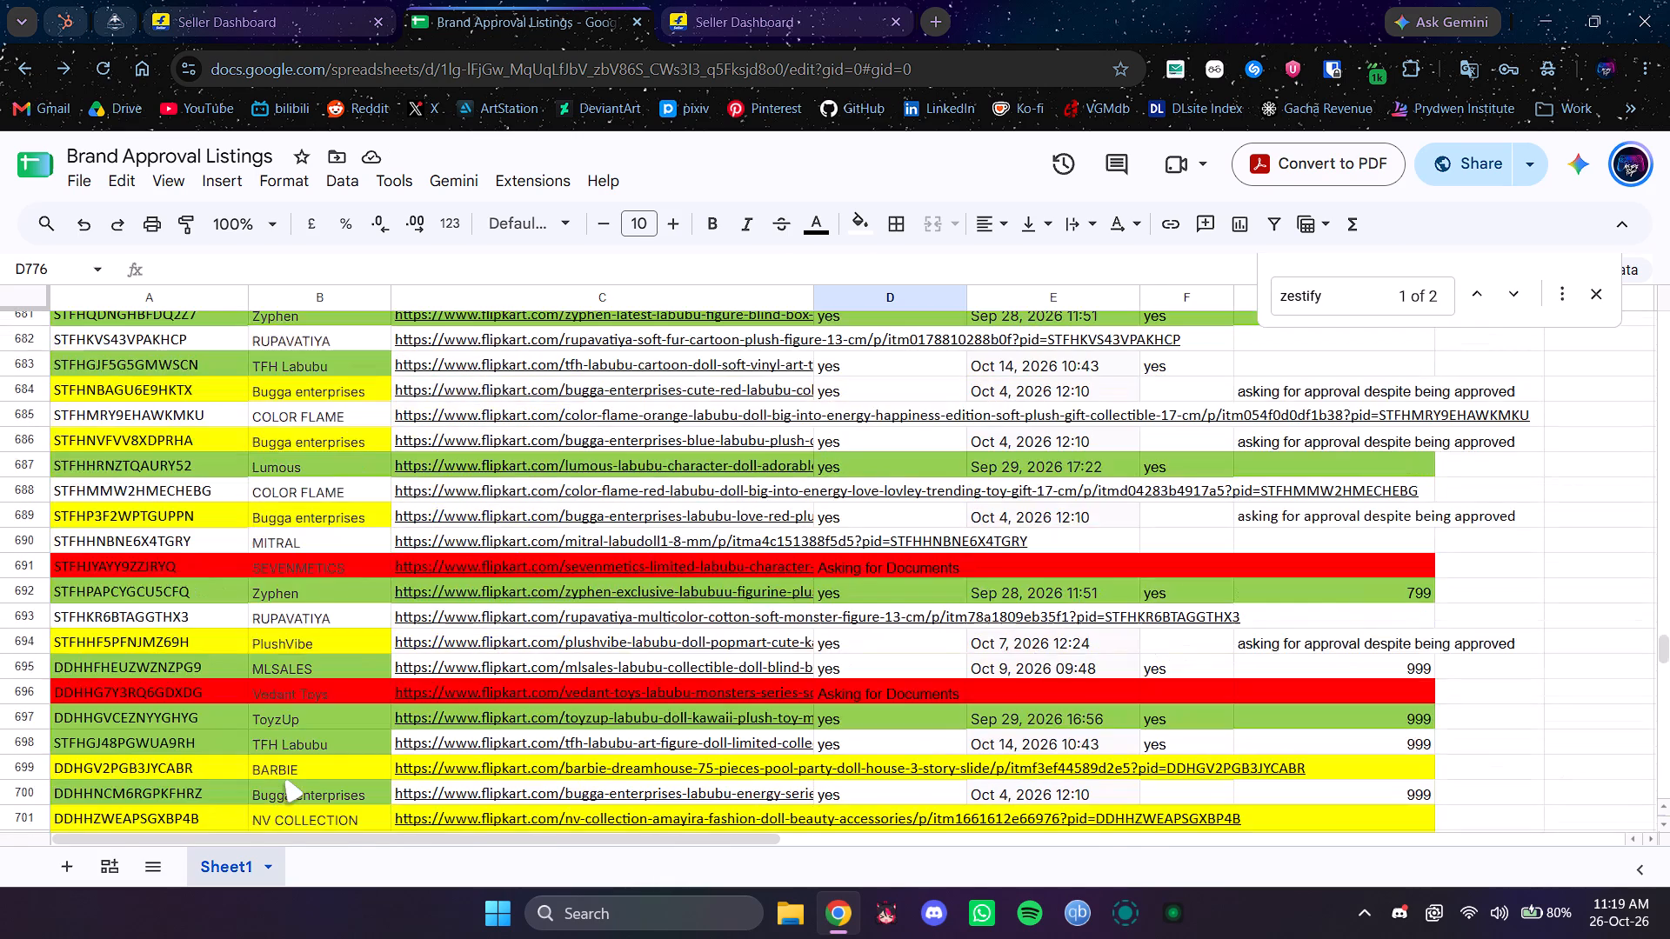
pyautogui.scroll(1, 285, 782)
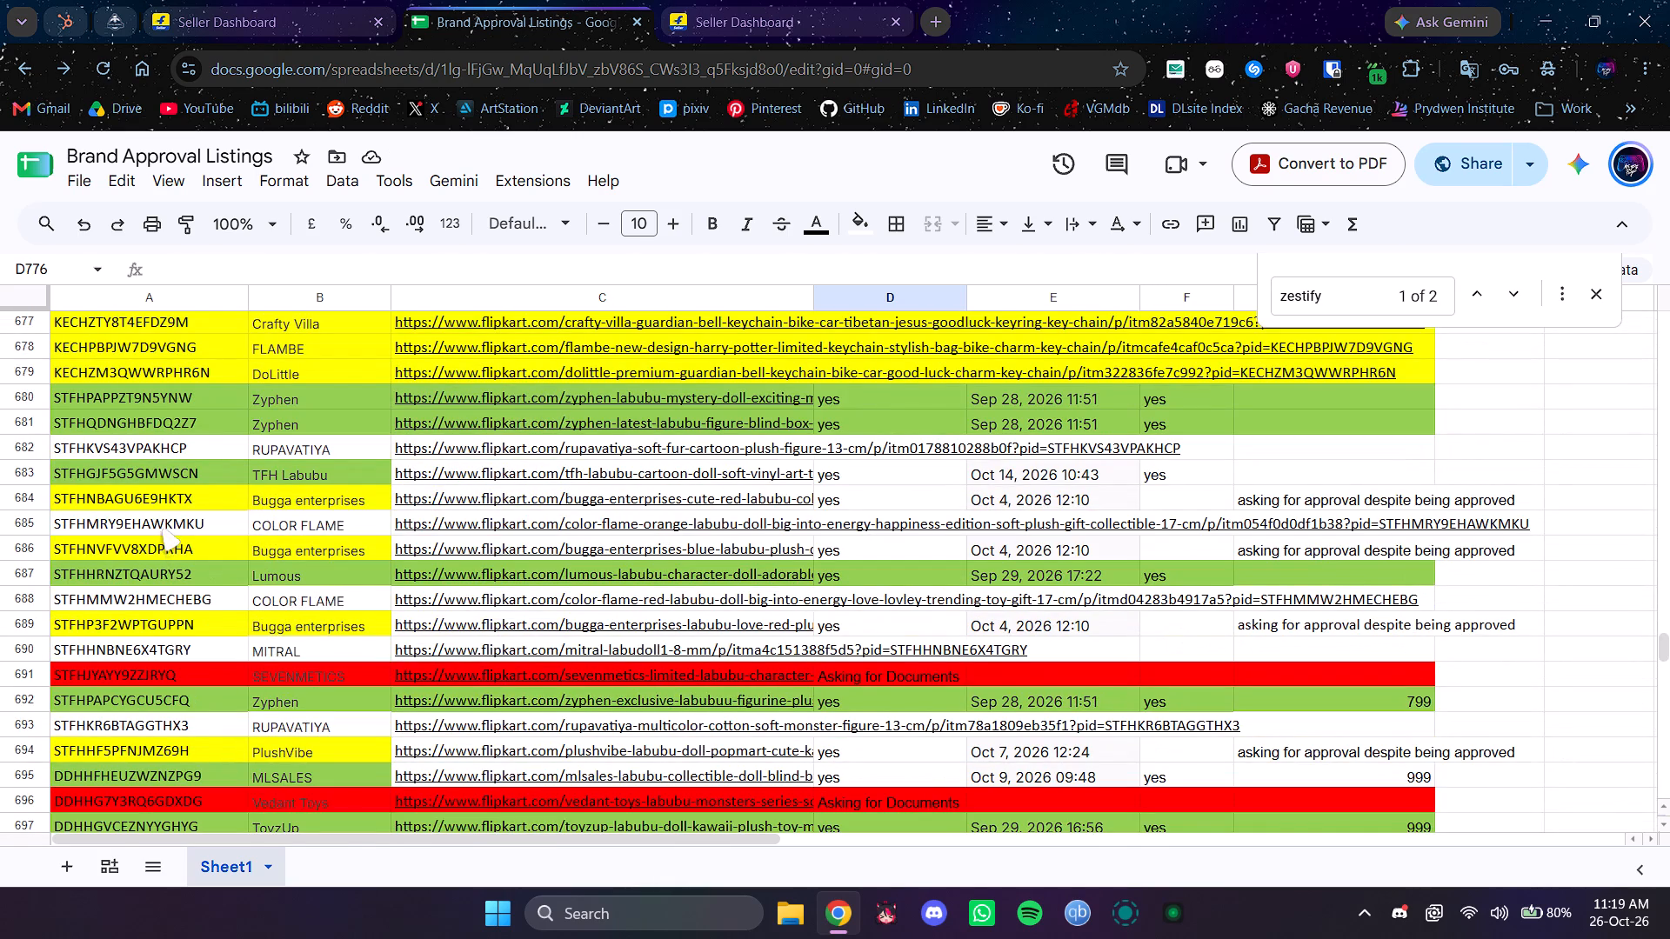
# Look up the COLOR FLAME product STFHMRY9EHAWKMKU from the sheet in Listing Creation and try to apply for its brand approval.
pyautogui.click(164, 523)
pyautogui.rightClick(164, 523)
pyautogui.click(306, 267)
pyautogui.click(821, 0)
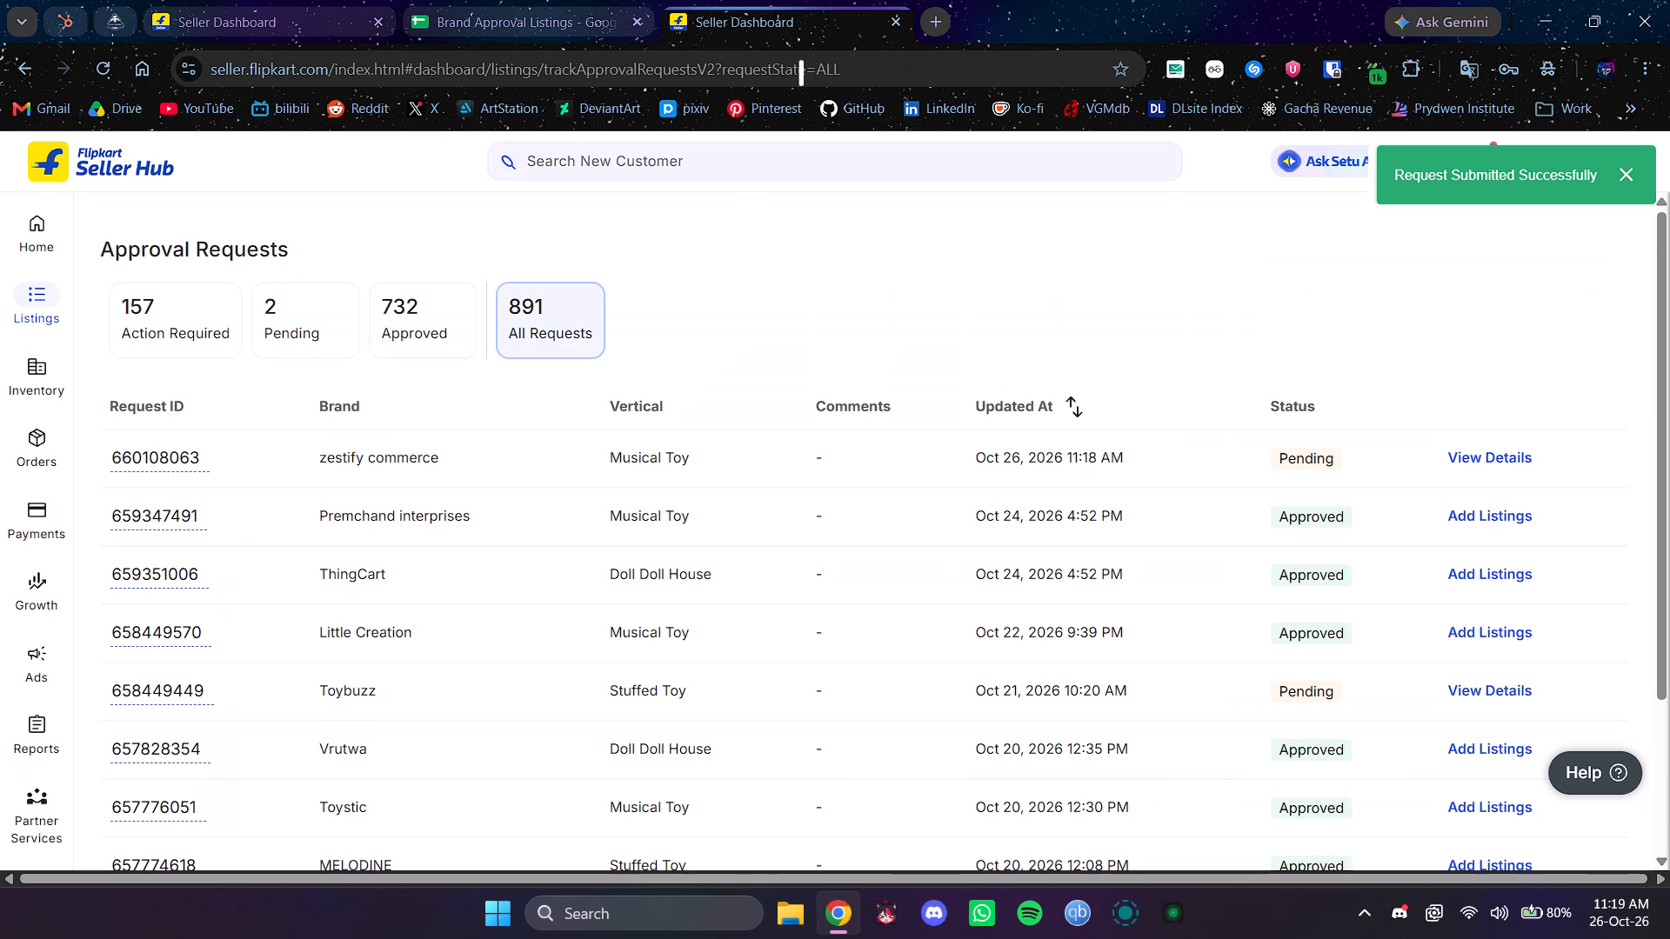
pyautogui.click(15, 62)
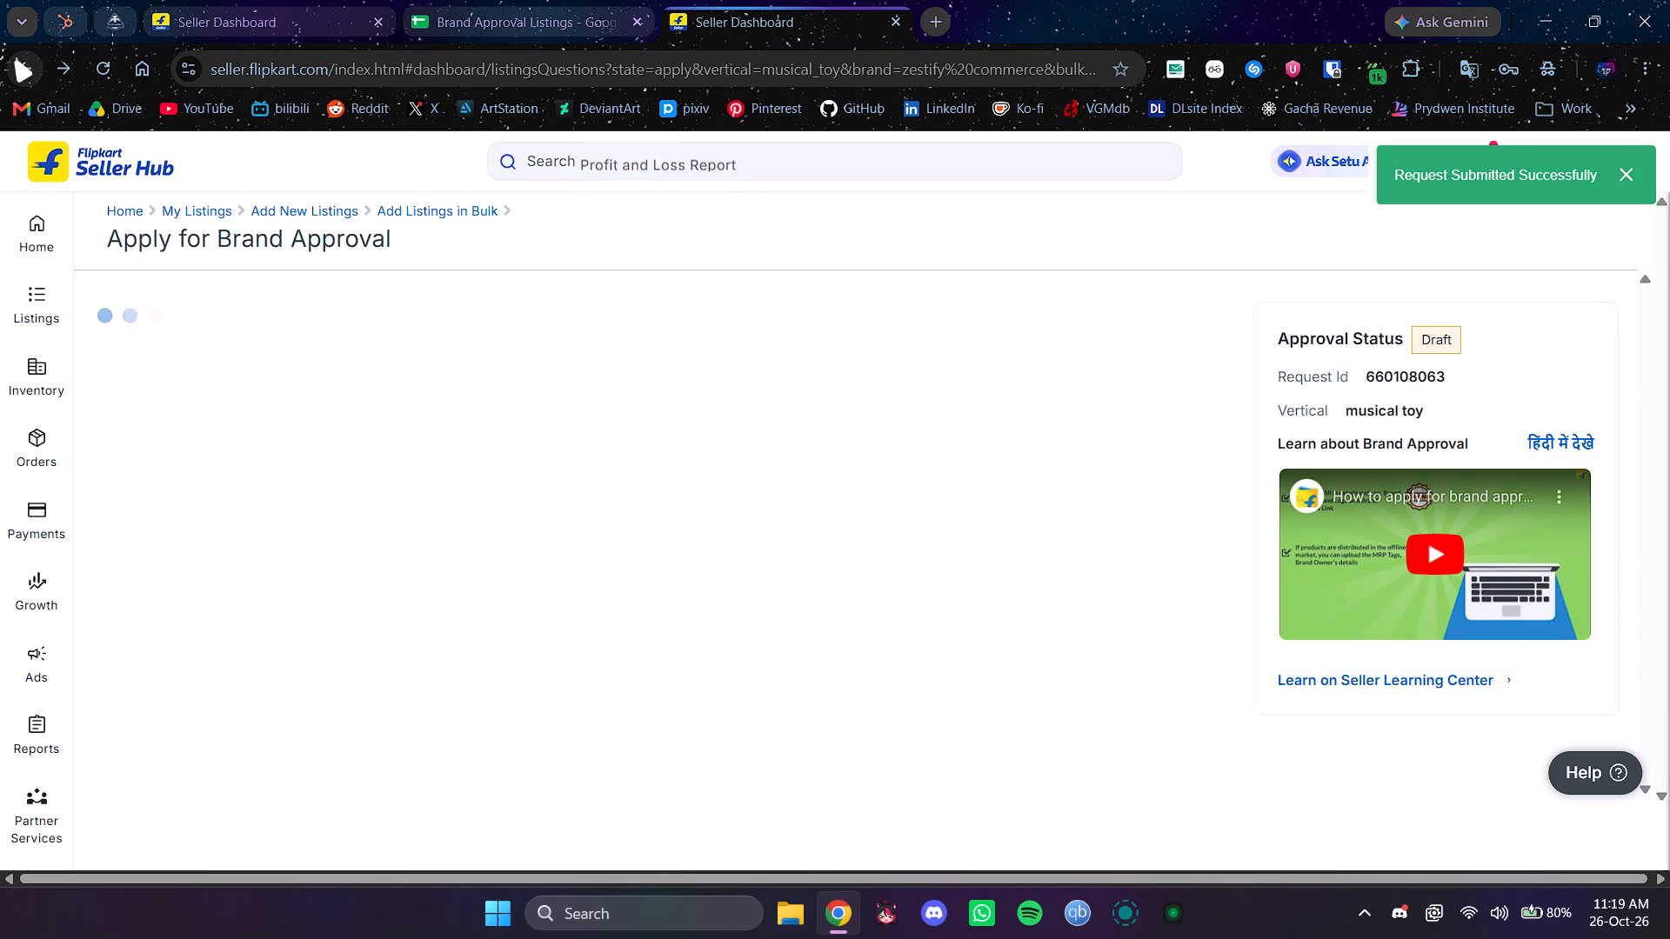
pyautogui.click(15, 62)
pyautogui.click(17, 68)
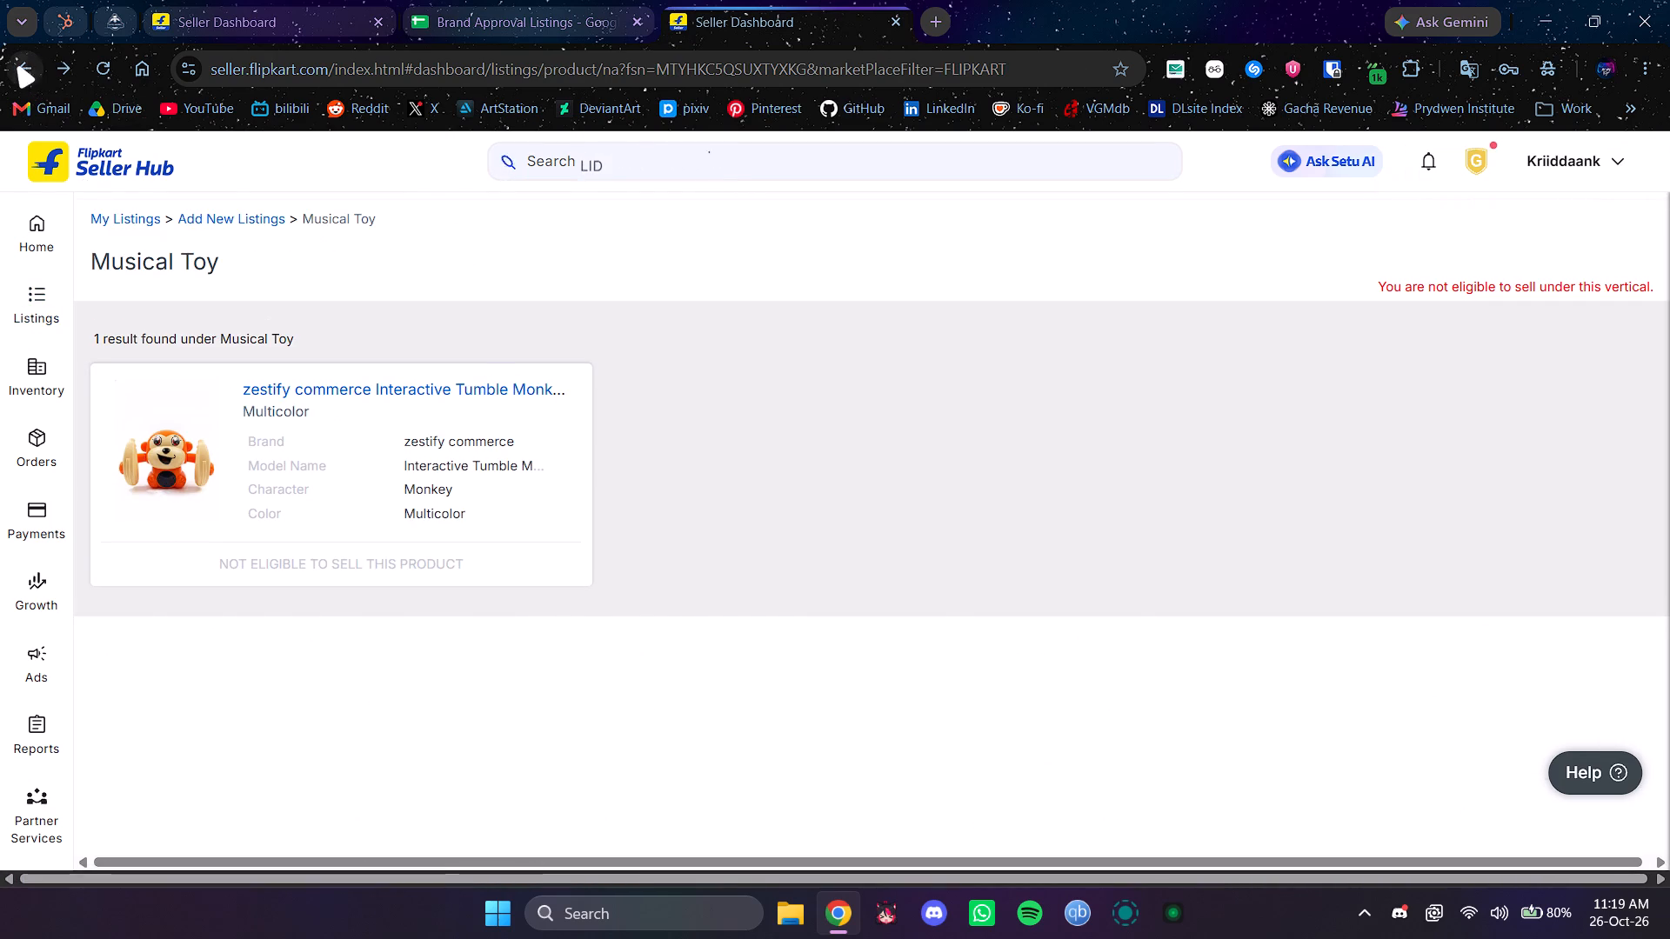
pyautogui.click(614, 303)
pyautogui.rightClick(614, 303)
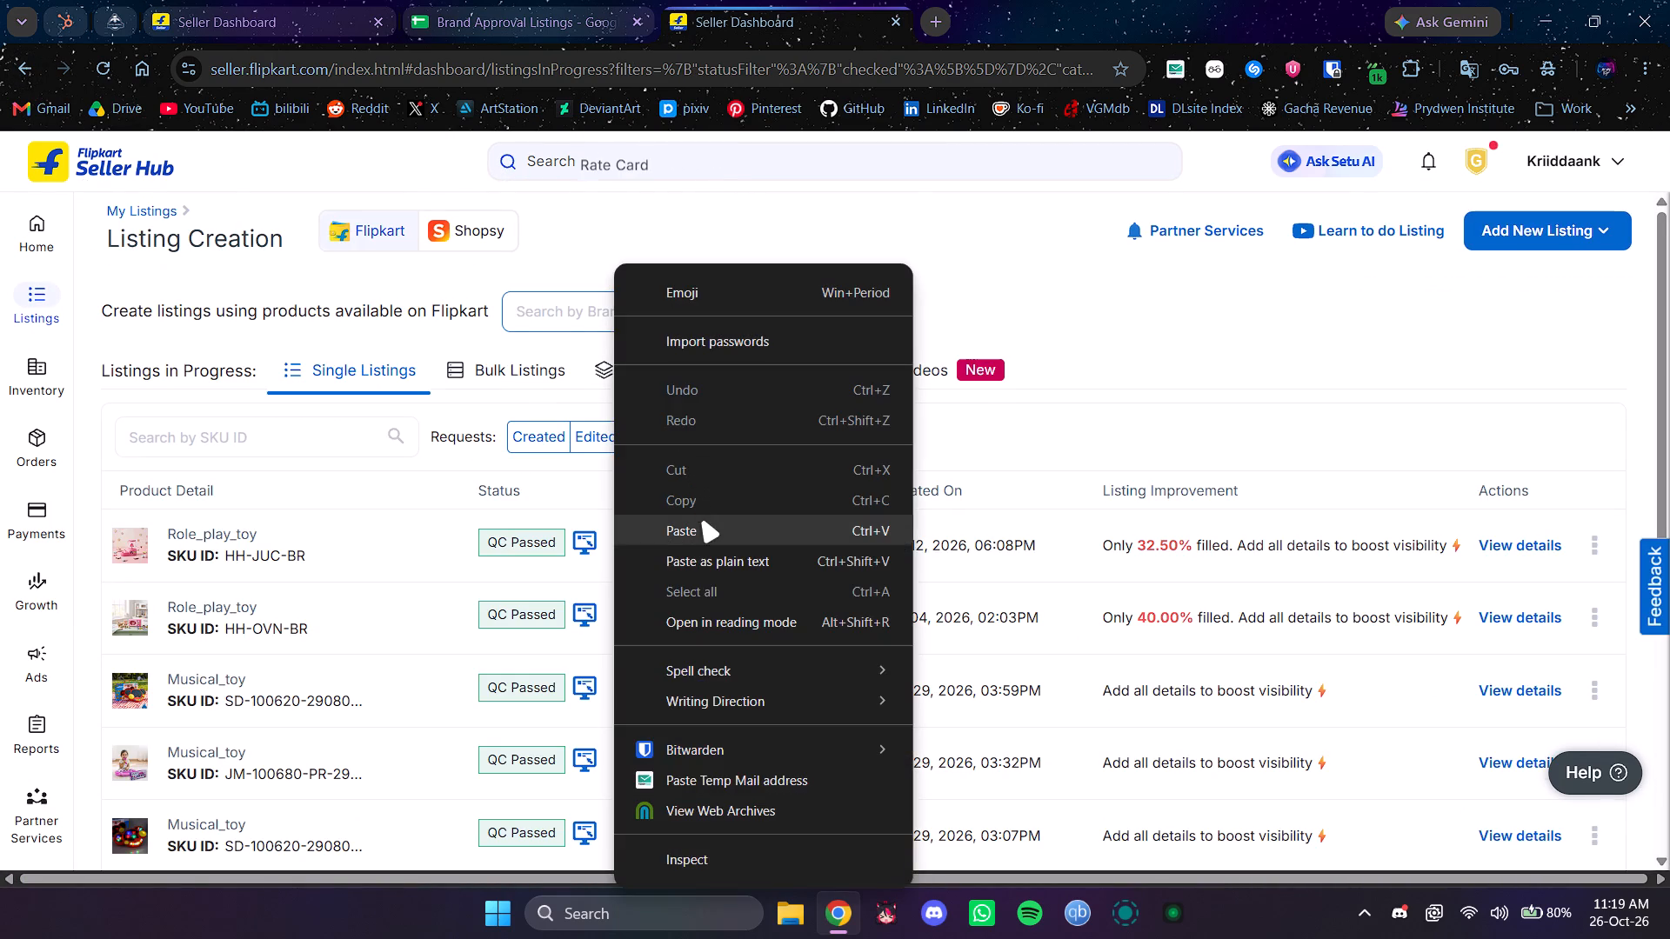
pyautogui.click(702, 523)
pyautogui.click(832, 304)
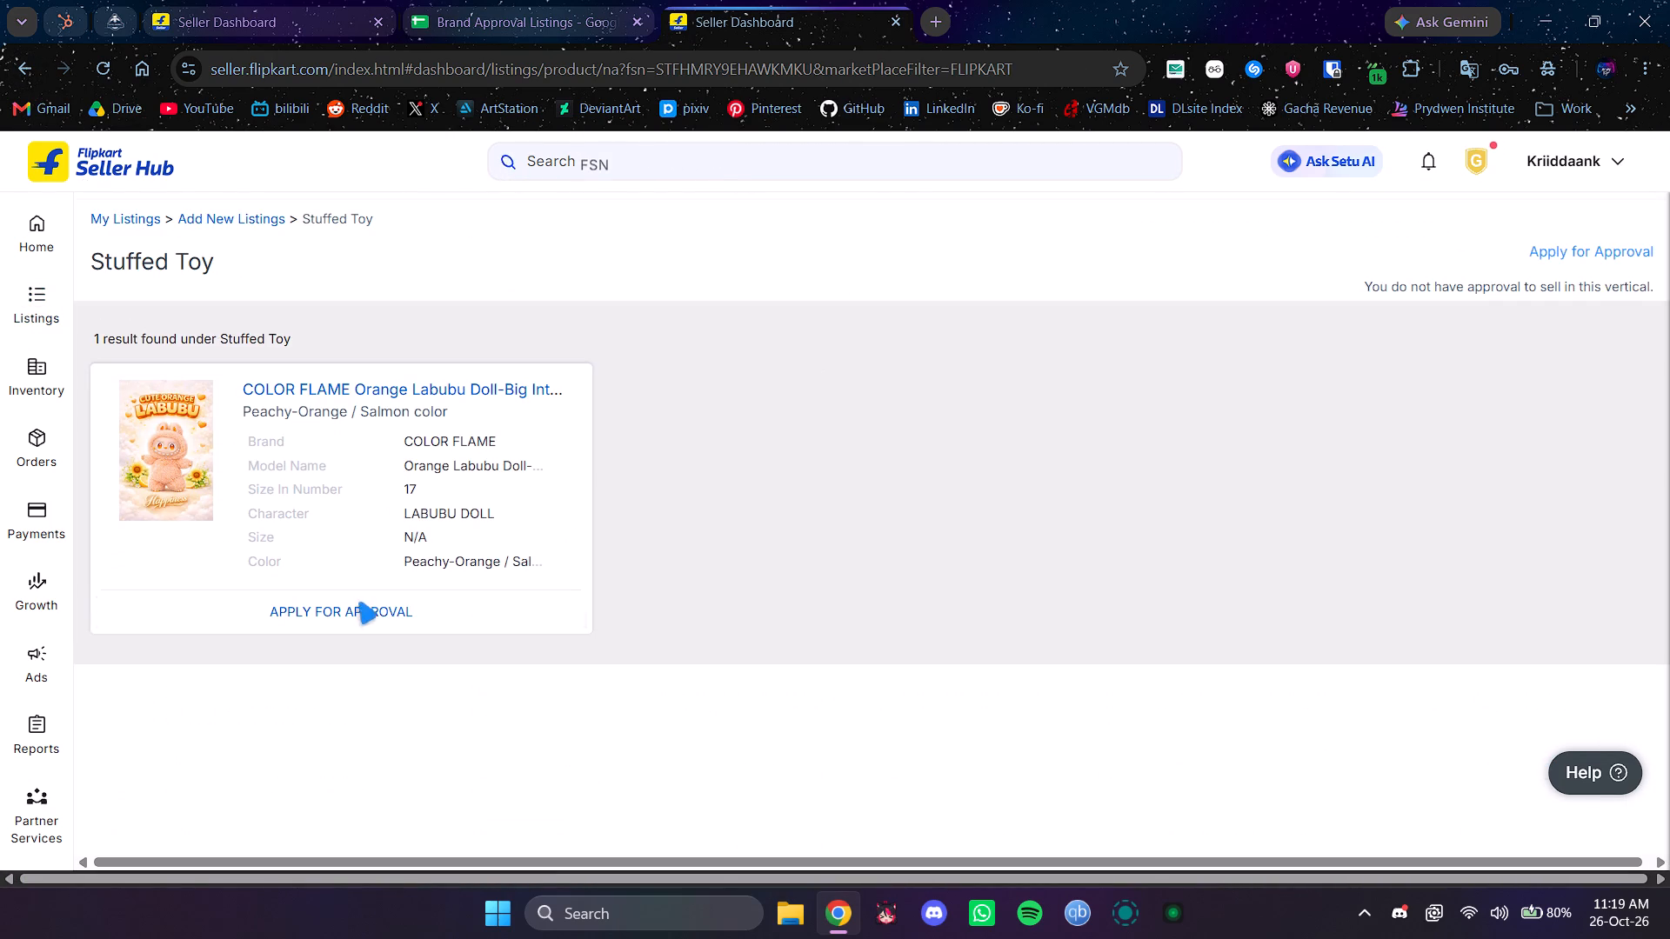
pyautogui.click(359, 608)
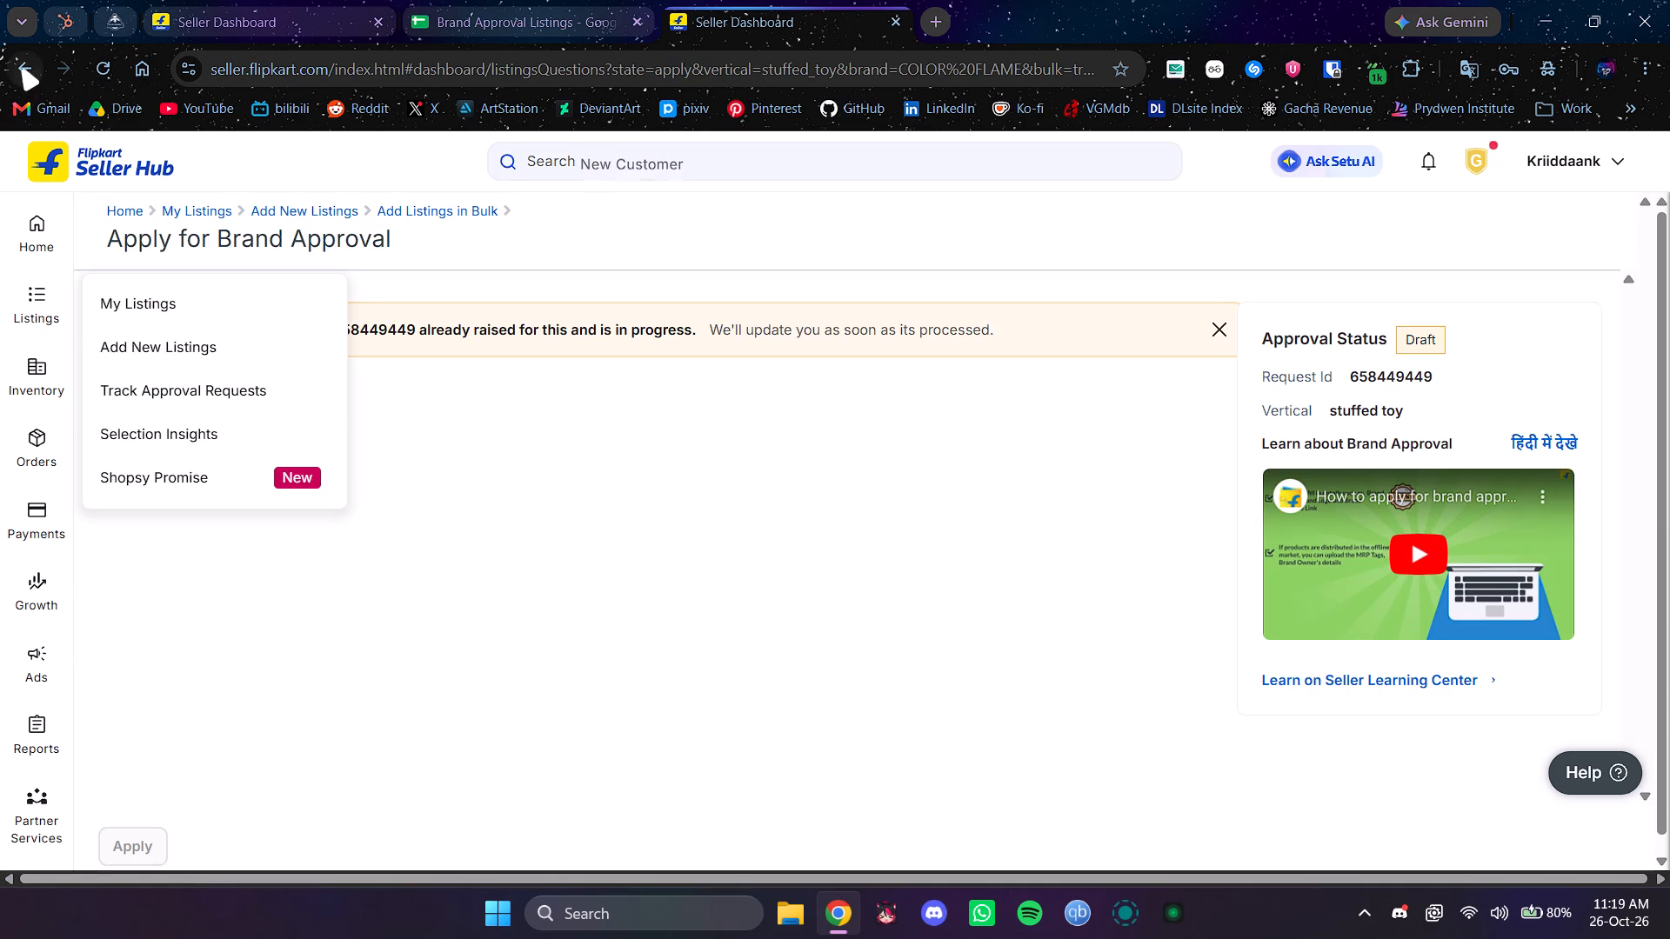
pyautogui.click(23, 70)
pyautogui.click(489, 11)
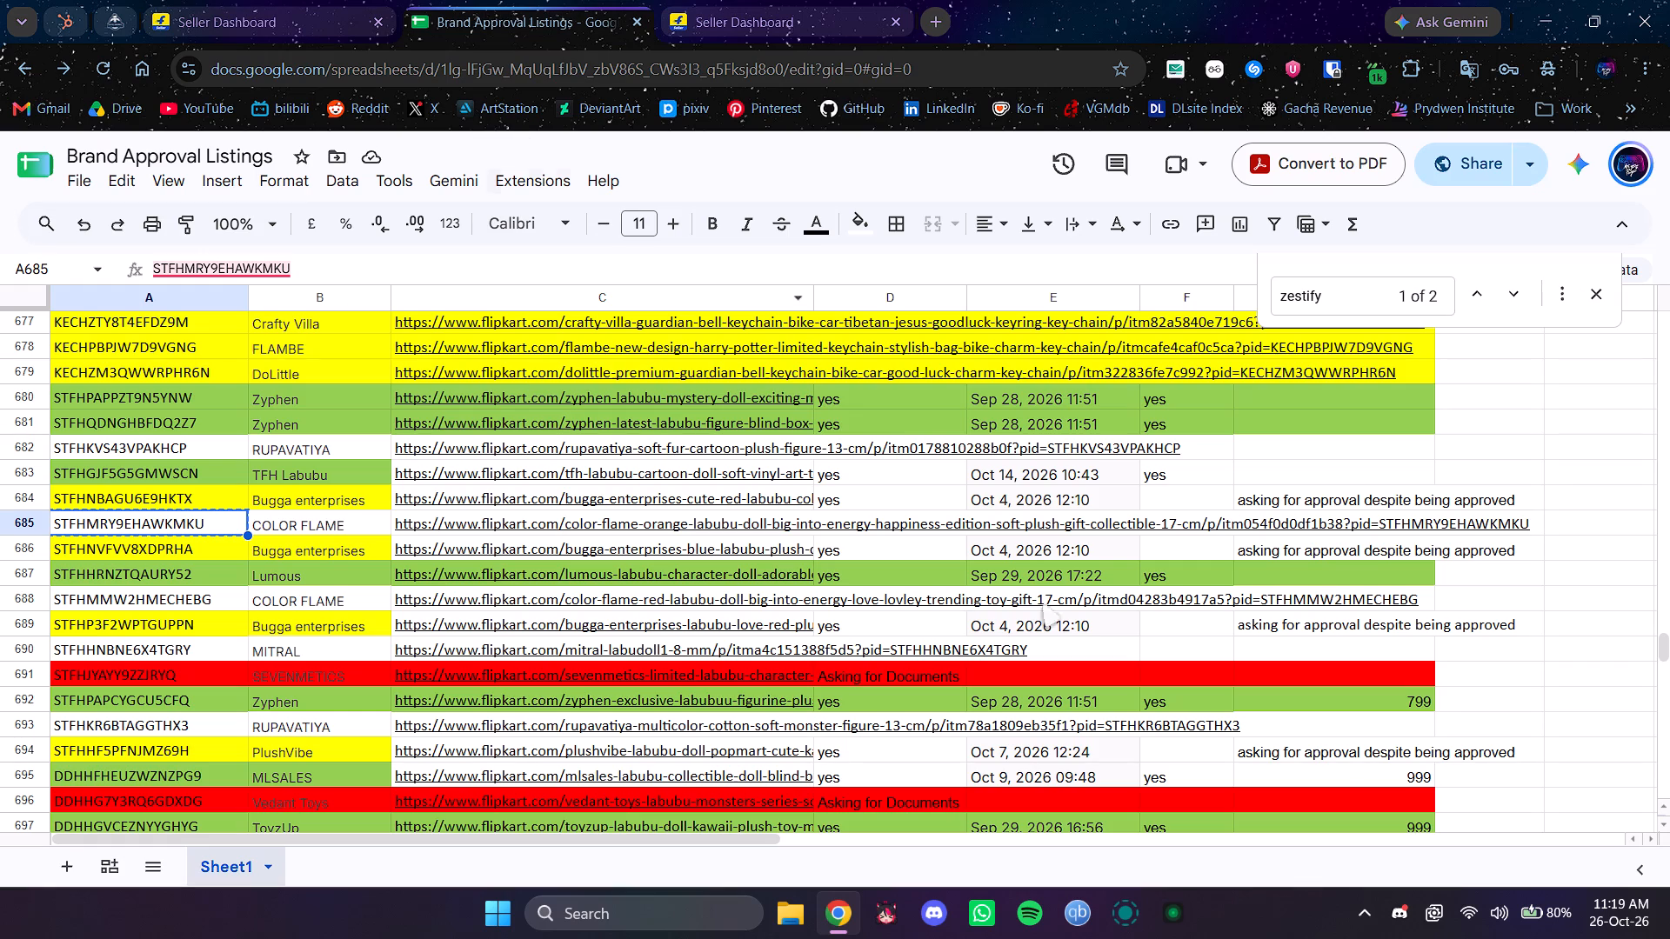
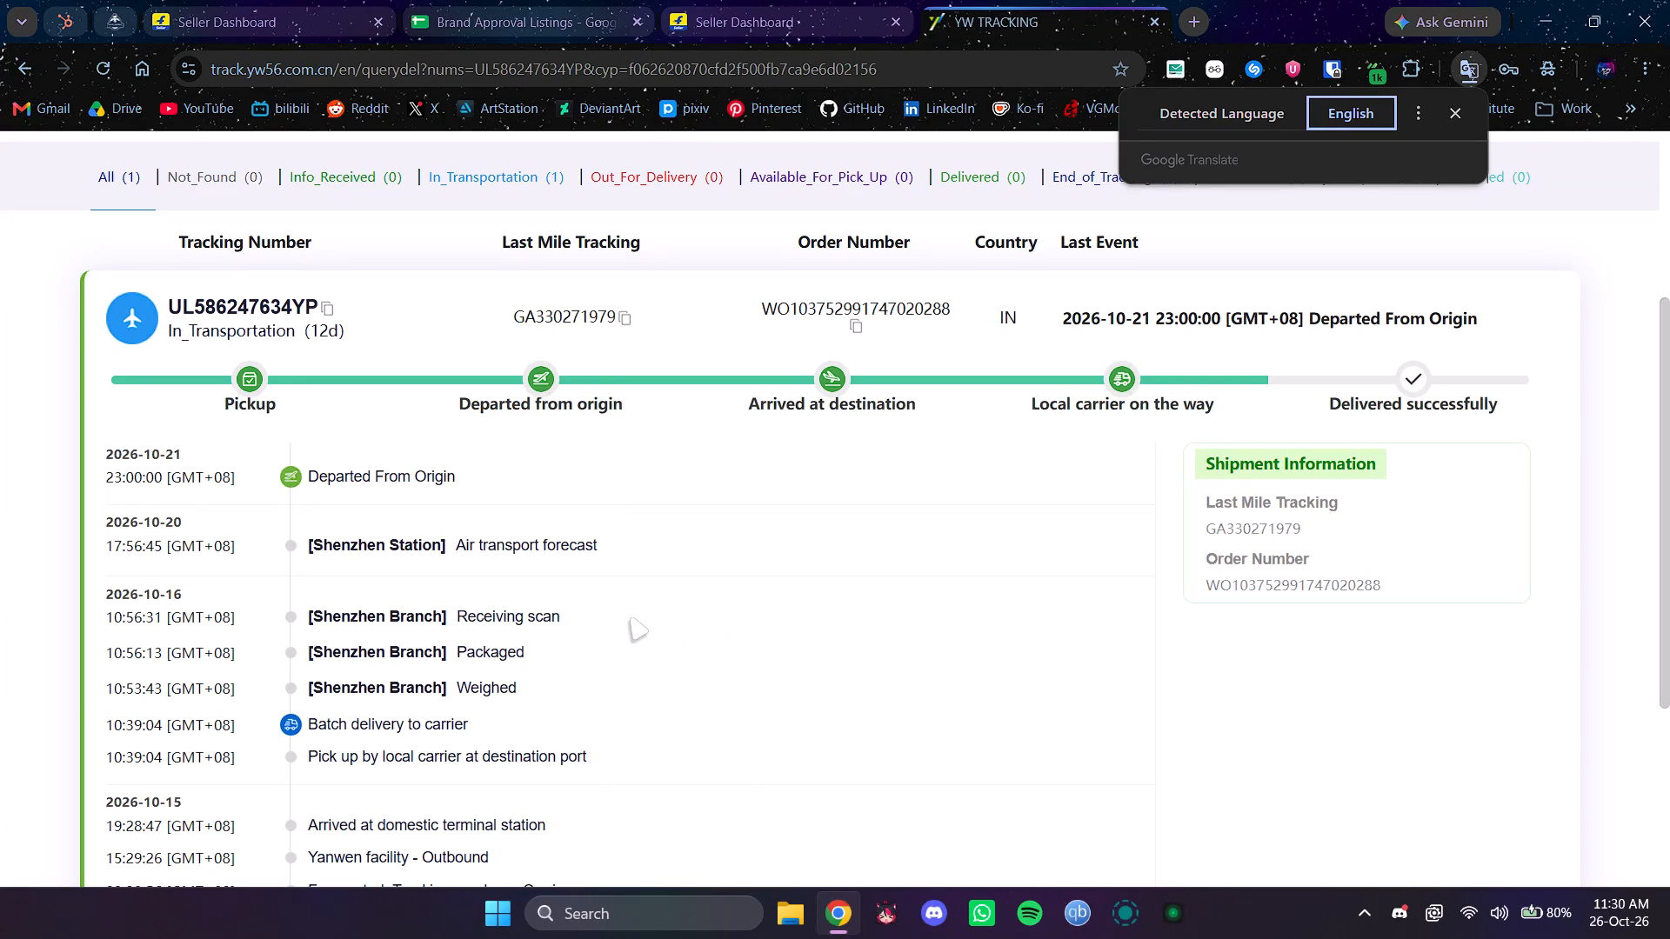
# Dismiss the translation popup, look over the parcel's Yanwen tracking page and reload it in its original language.
pyautogui.click(1463, 110)
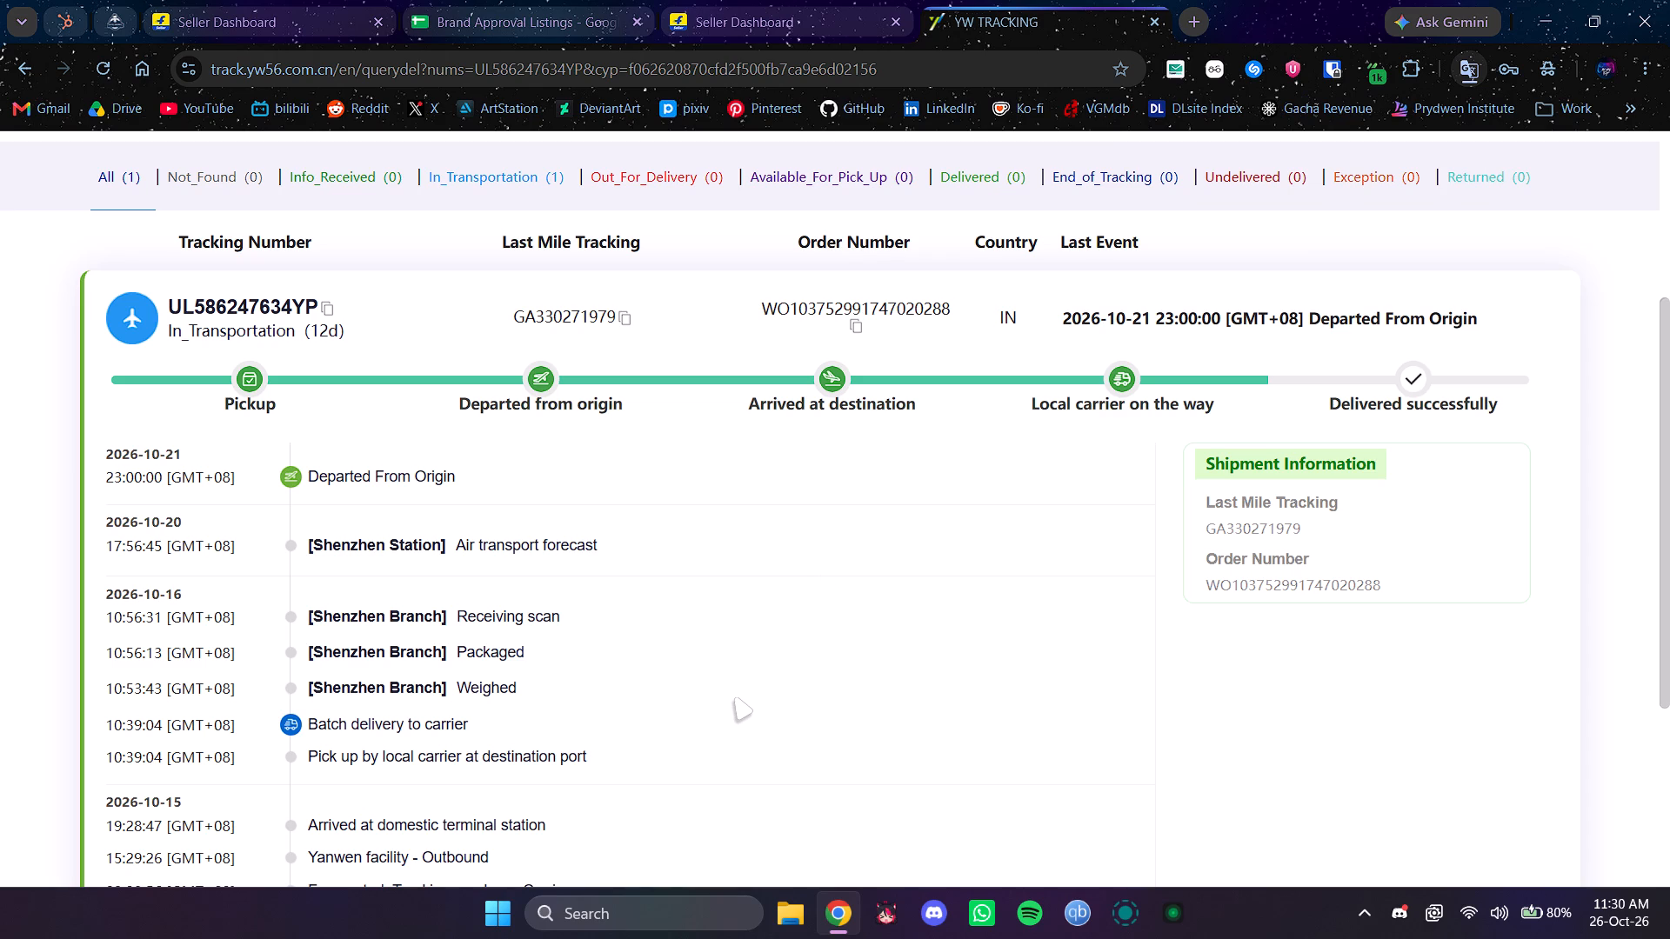
pyautogui.scroll(2, 735, 724)
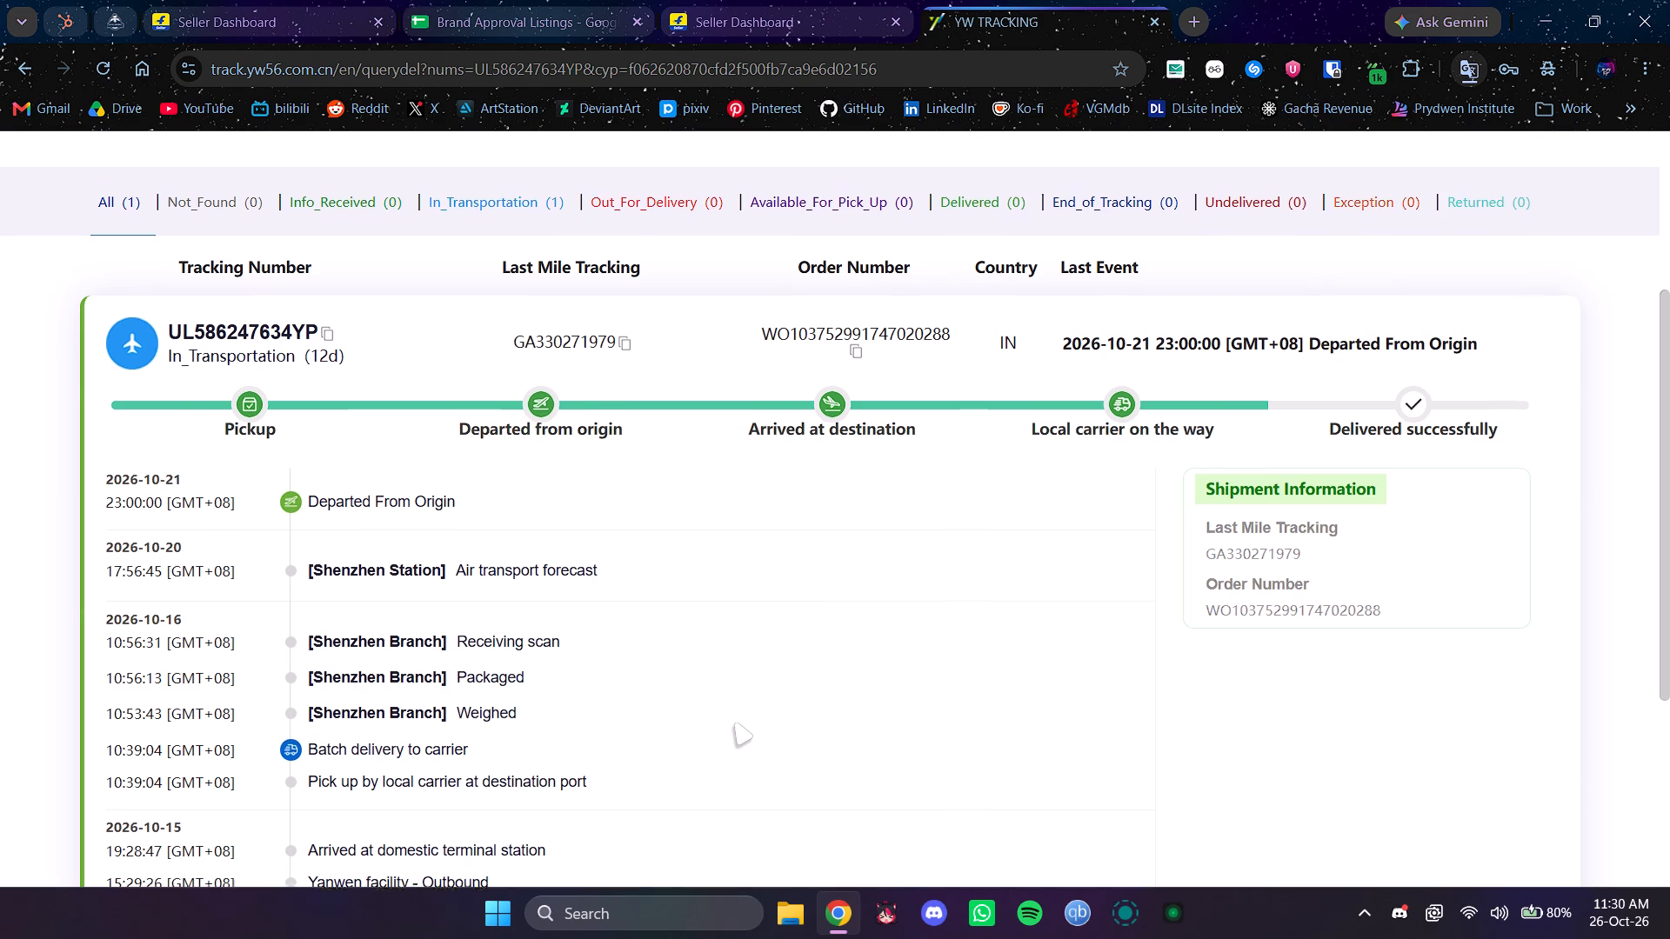
pyautogui.scroll(1, 735, 724)
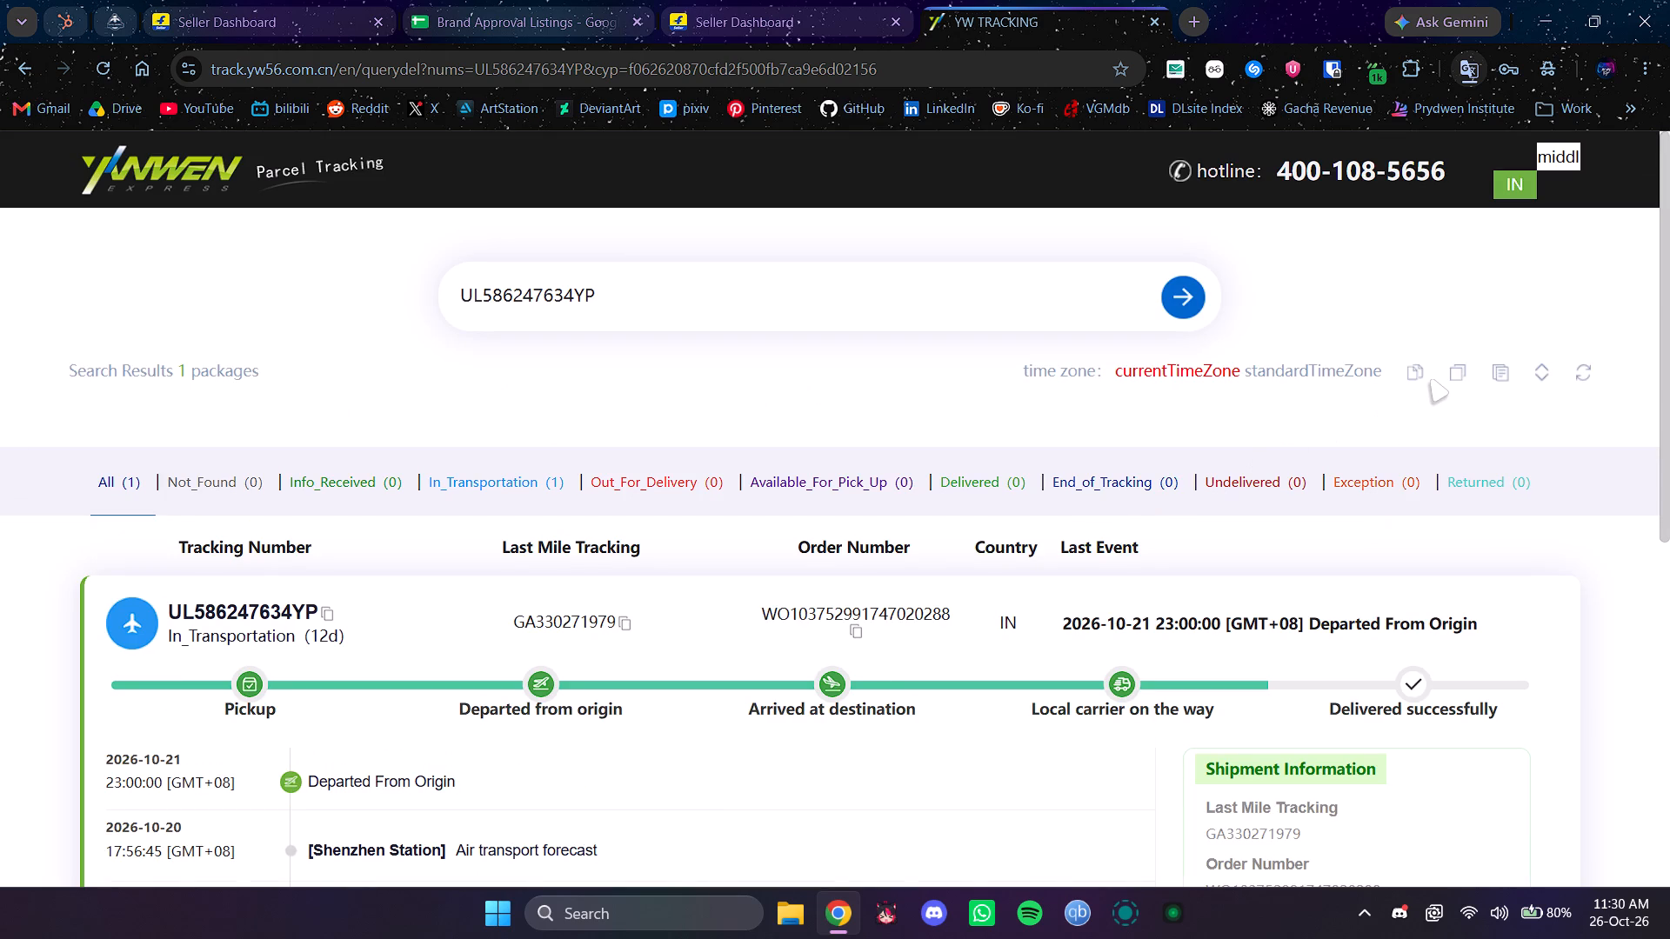
pyautogui.scroll(-1, 1362, 569)
pyautogui.scroll(2, 1362, 569)
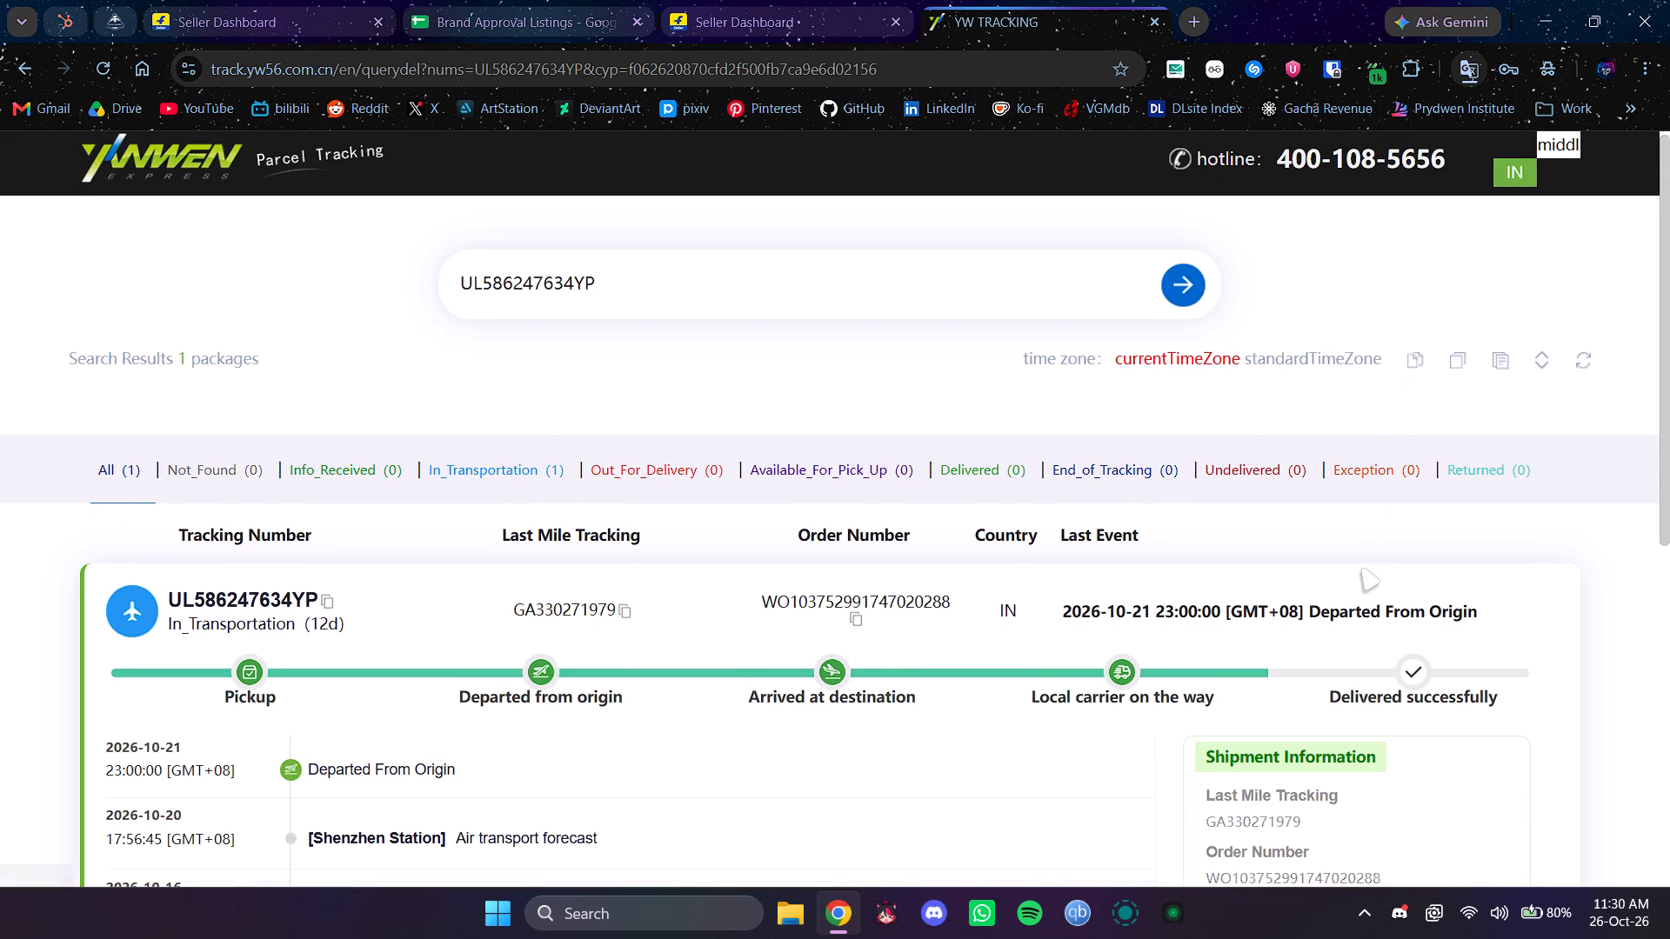
pyautogui.scroll(1, 1362, 569)
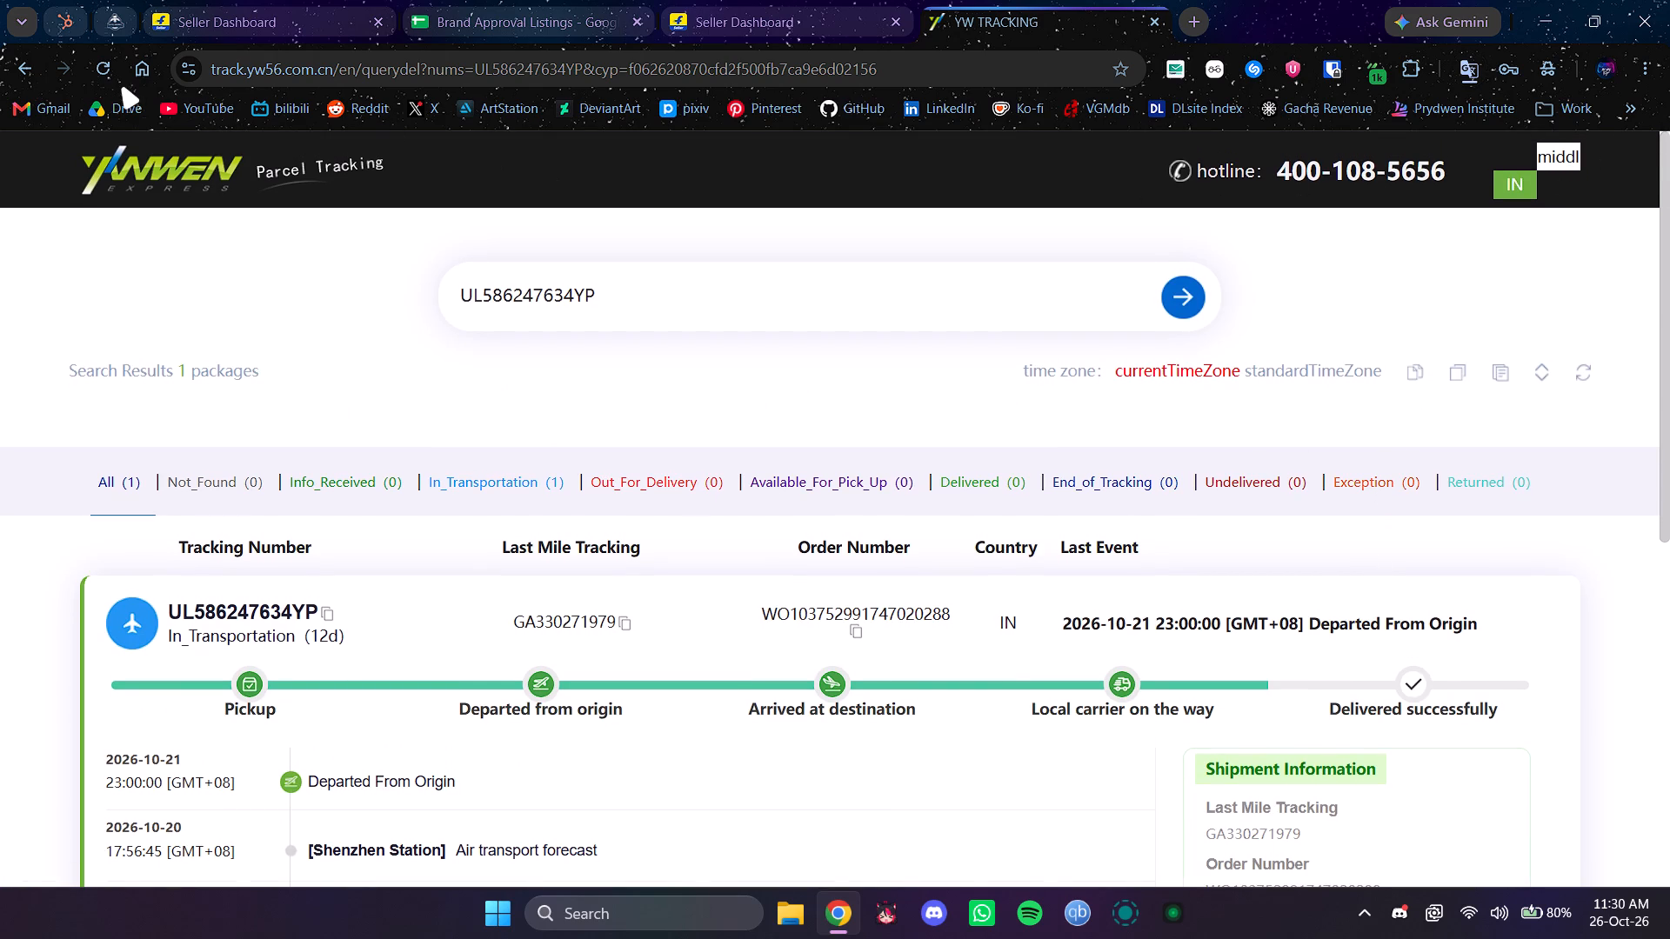
pyautogui.click(104, 76)
pyautogui.click(914, 254)
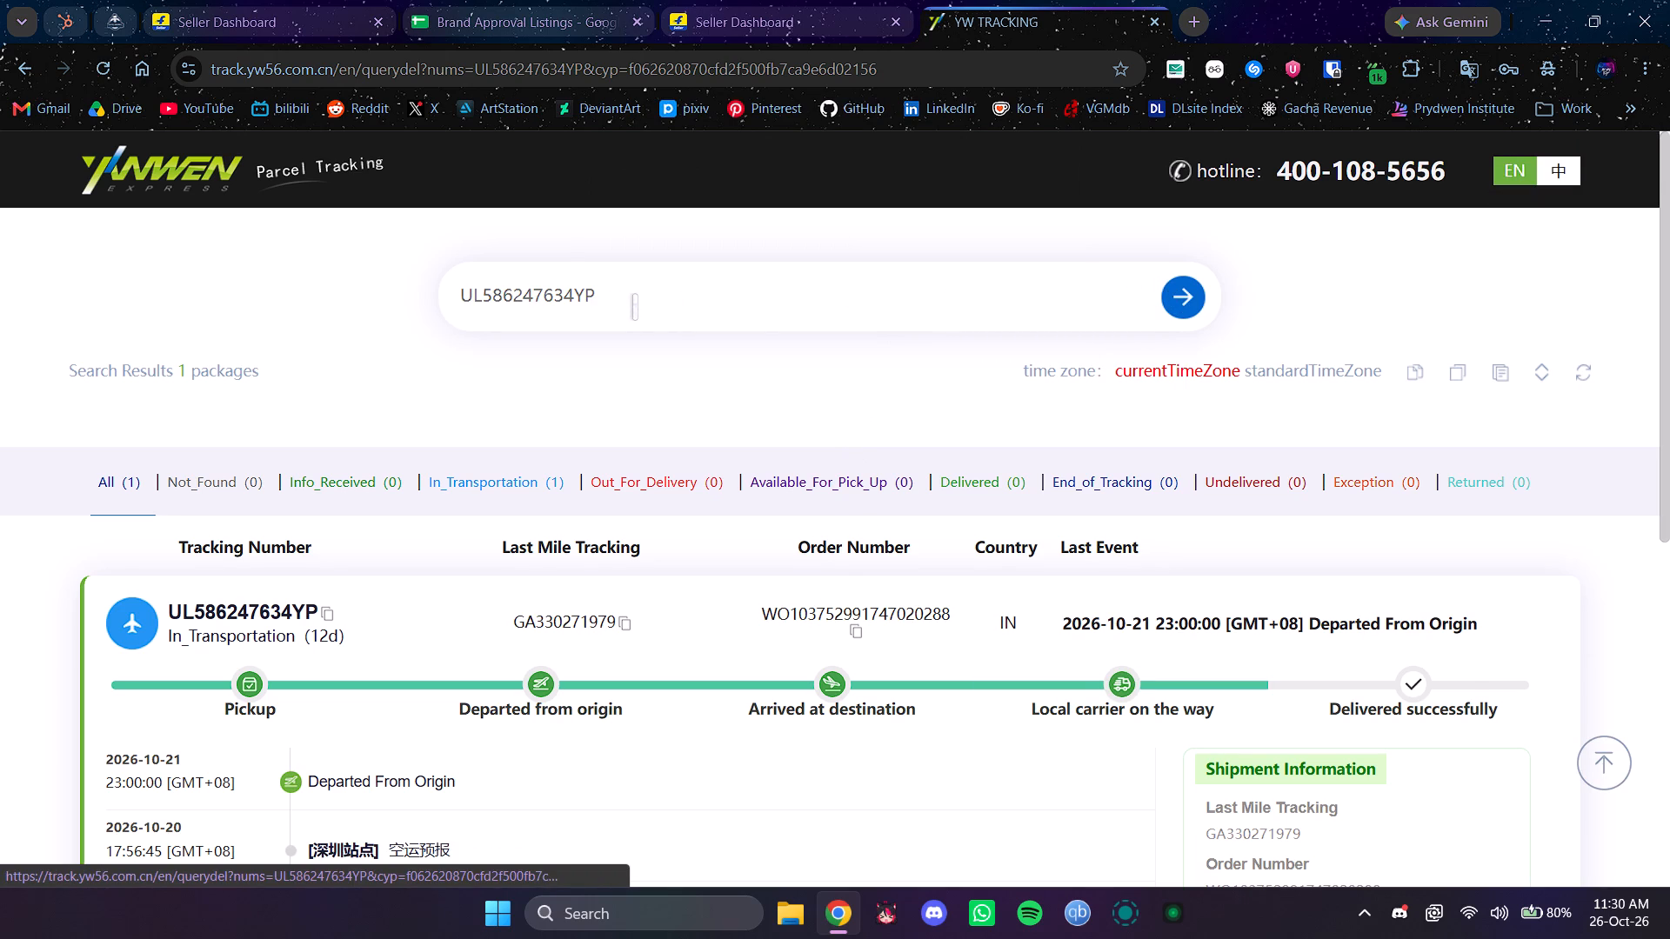
# Copy the parcel's tracking number from the Yanwen tracking search.
pyautogui.moveTo(634, 306); pyautogui.dragTo(413, 325)
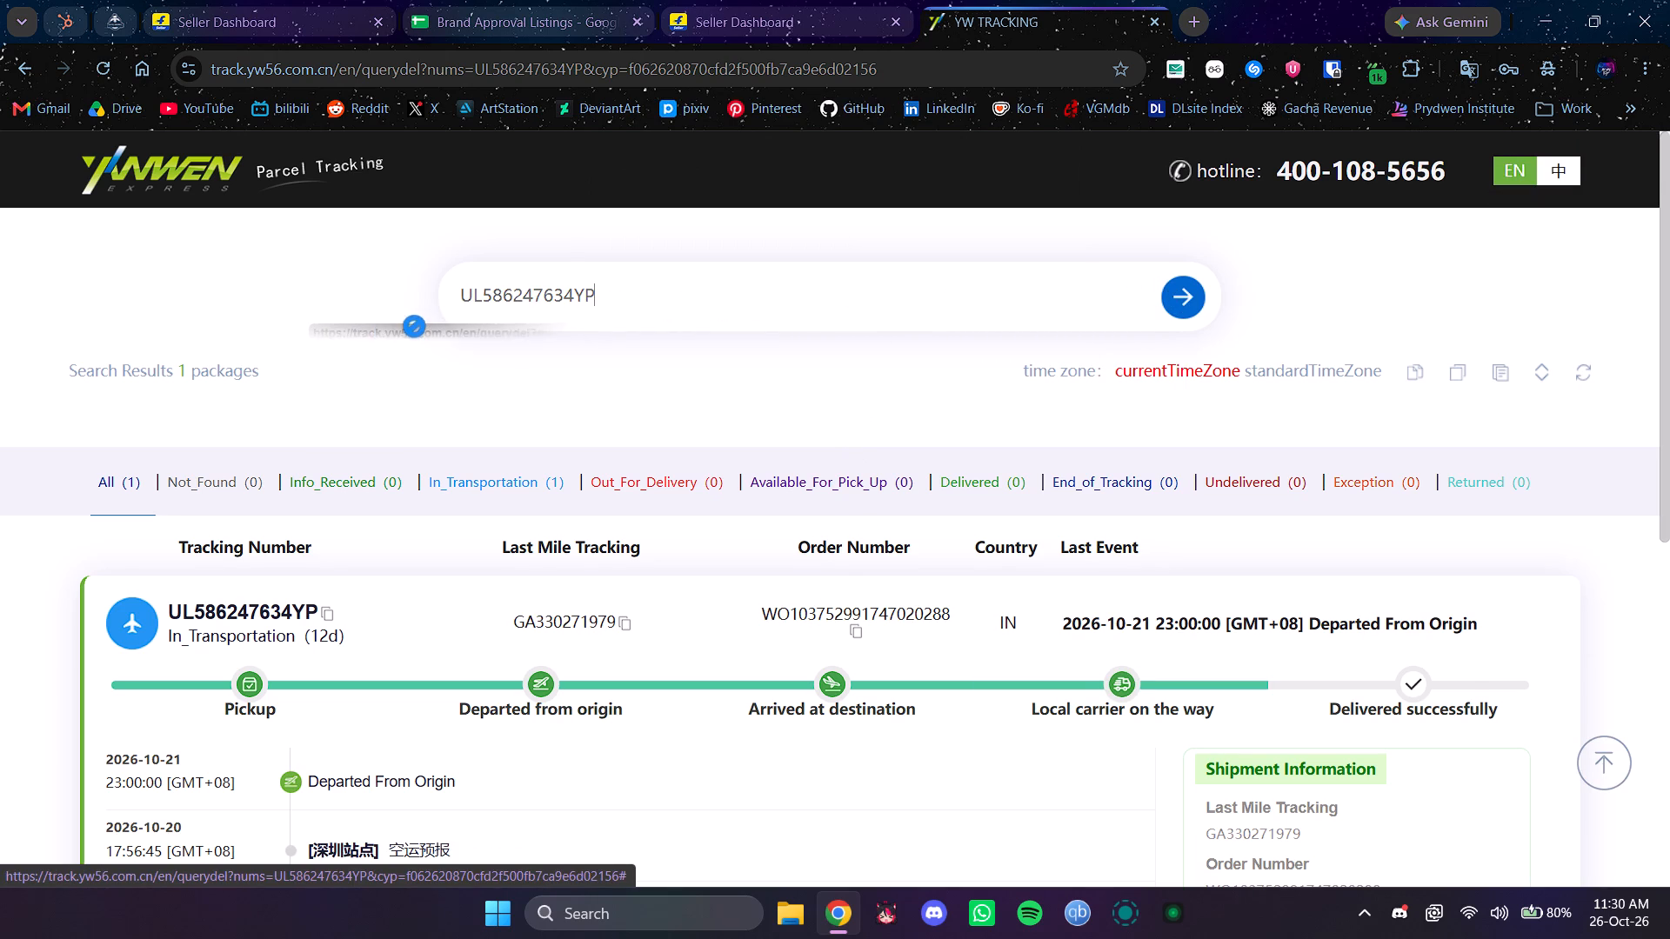
pyautogui.moveTo(413, 325); pyautogui.dragTo(440, 317)
pyautogui.moveTo(598, 294); pyautogui.dragTo(525, 300)
pyautogui.click(504, 304)
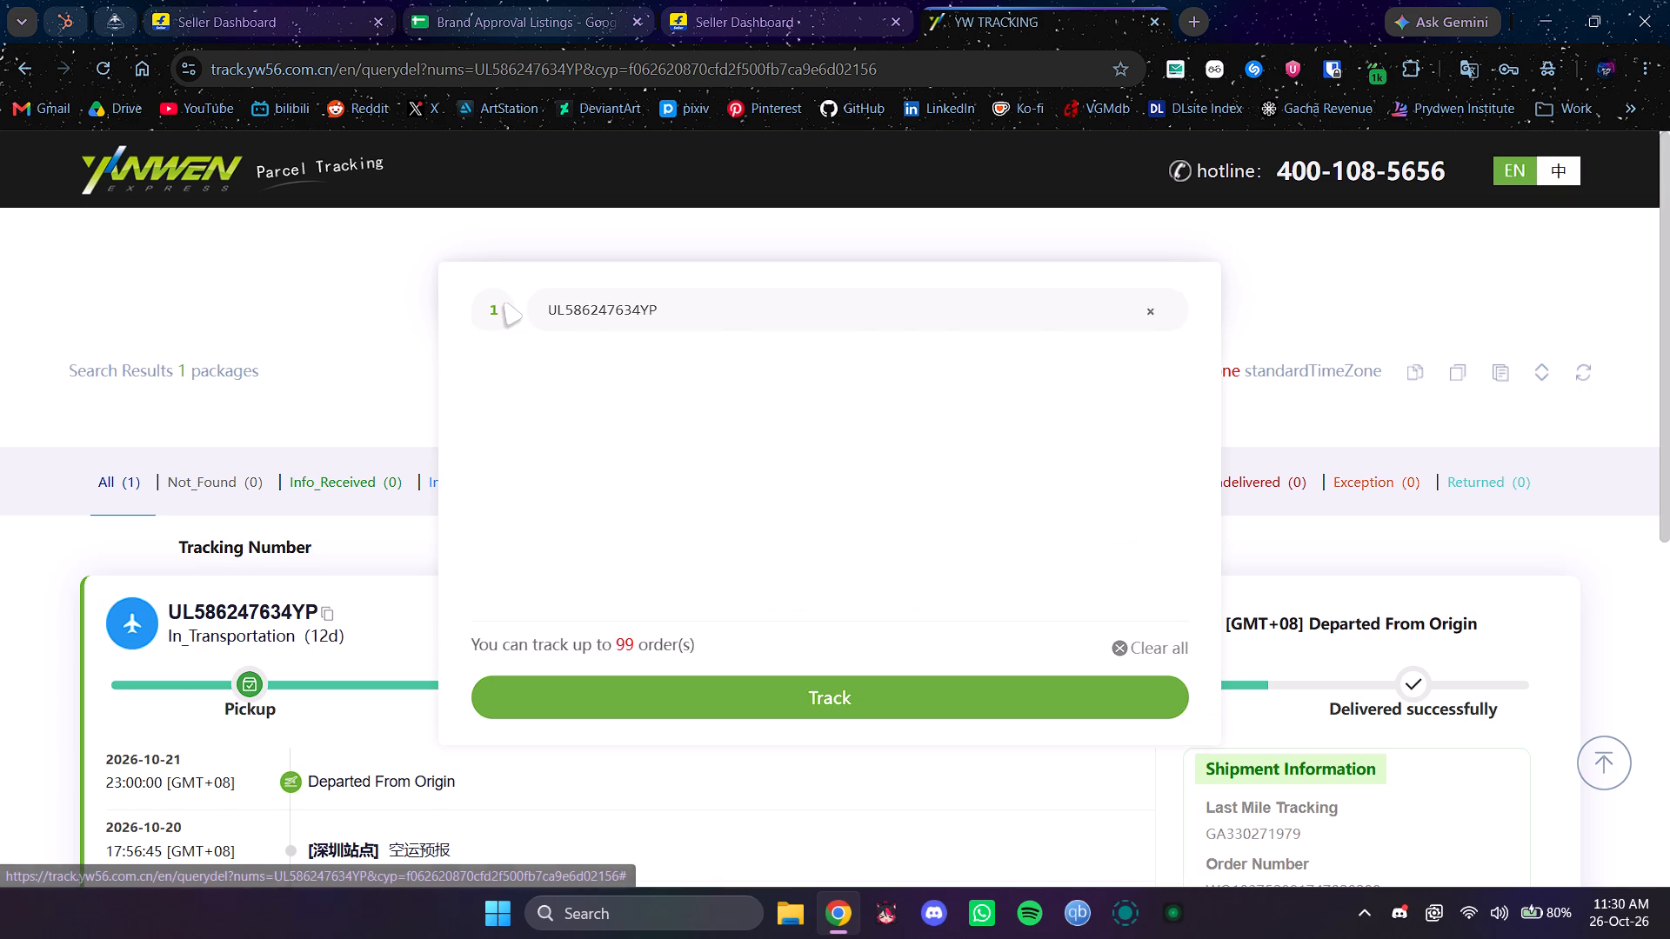
pyautogui.moveTo(958, 310); pyautogui.dragTo(518, 306)
pyautogui.rightClick(562, 304)
pyautogui.click(665, 277)
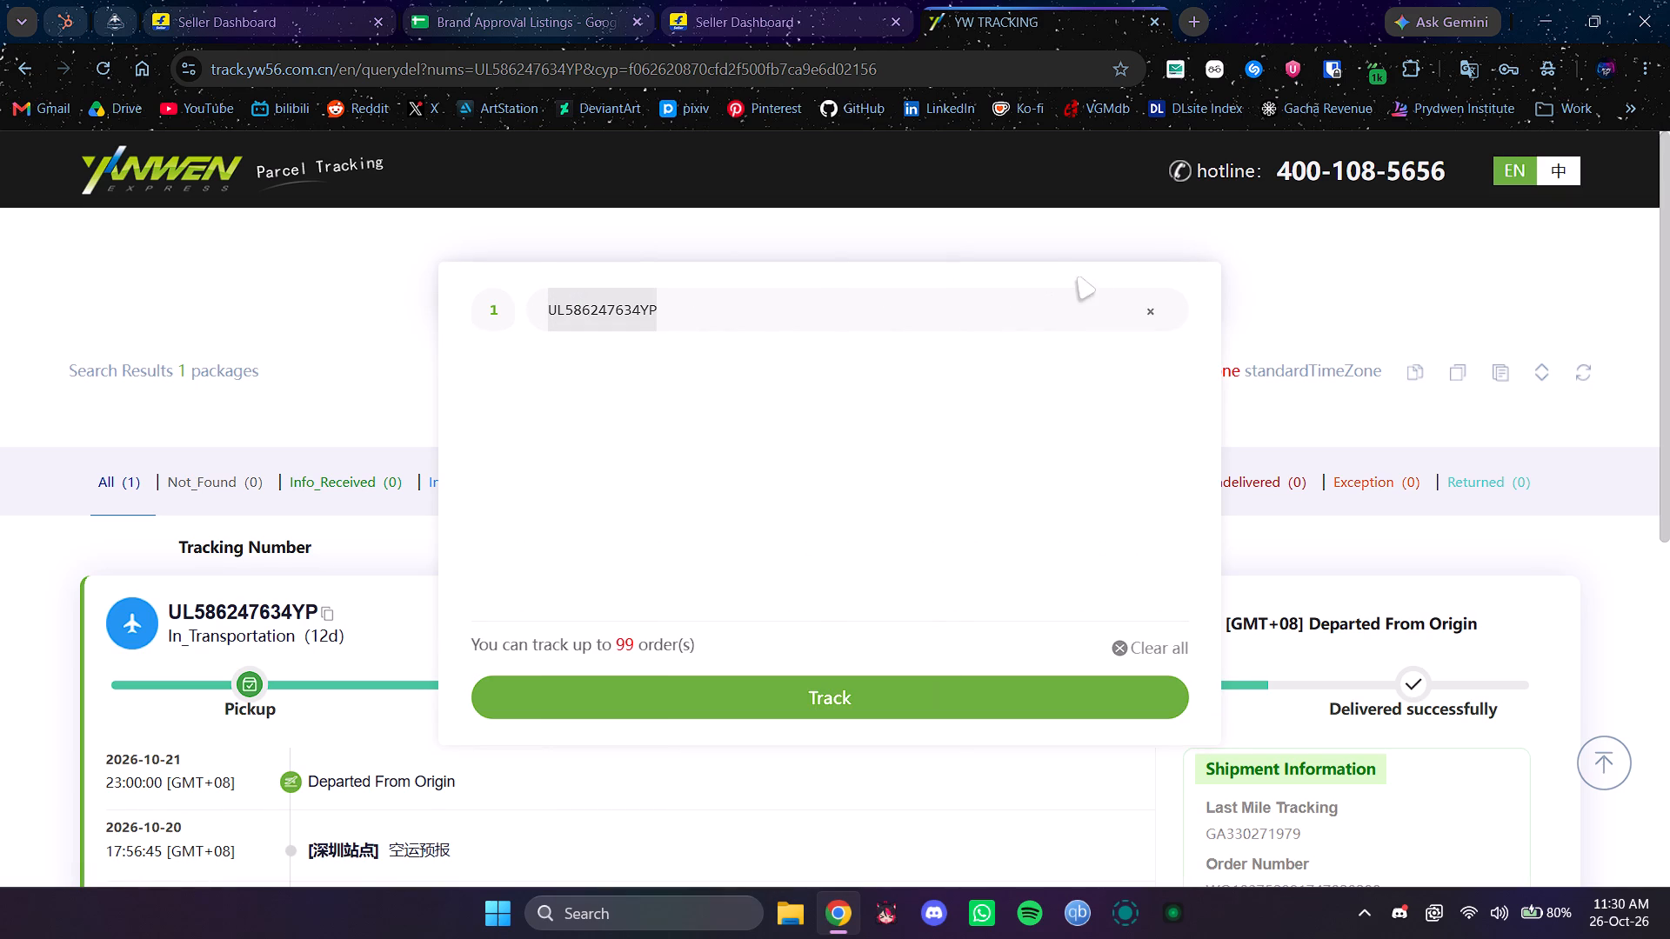
pyautogui.click(1152, 316)
pyautogui.click(1333, 280)
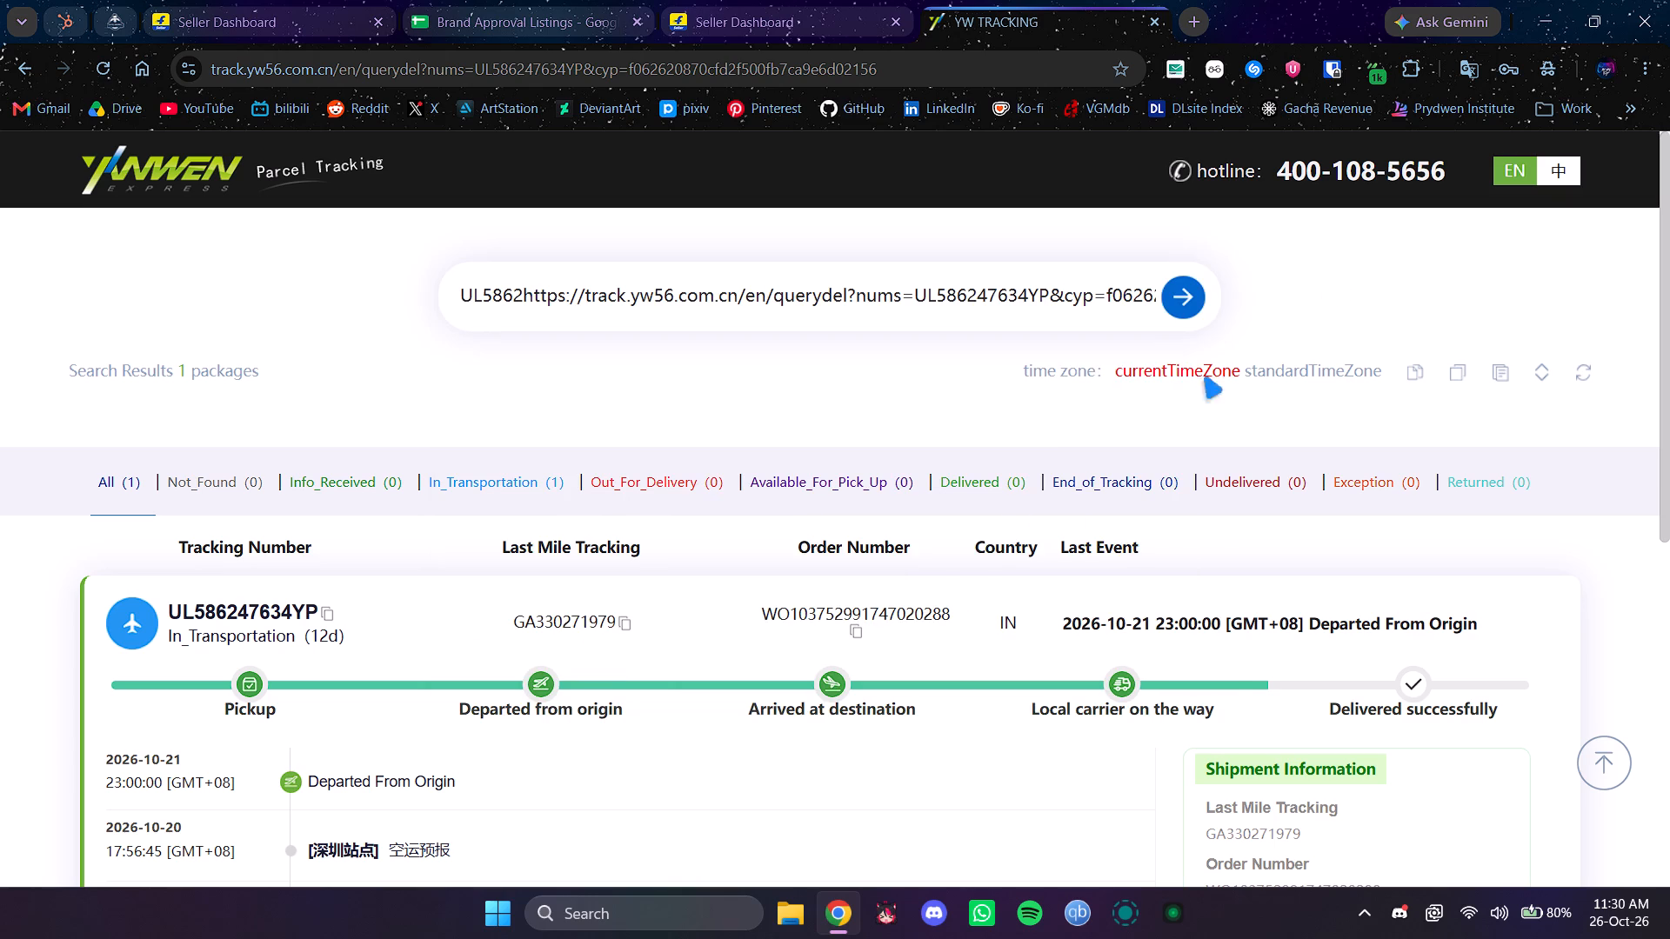
pyautogui.scroll(-4, 978, 569)
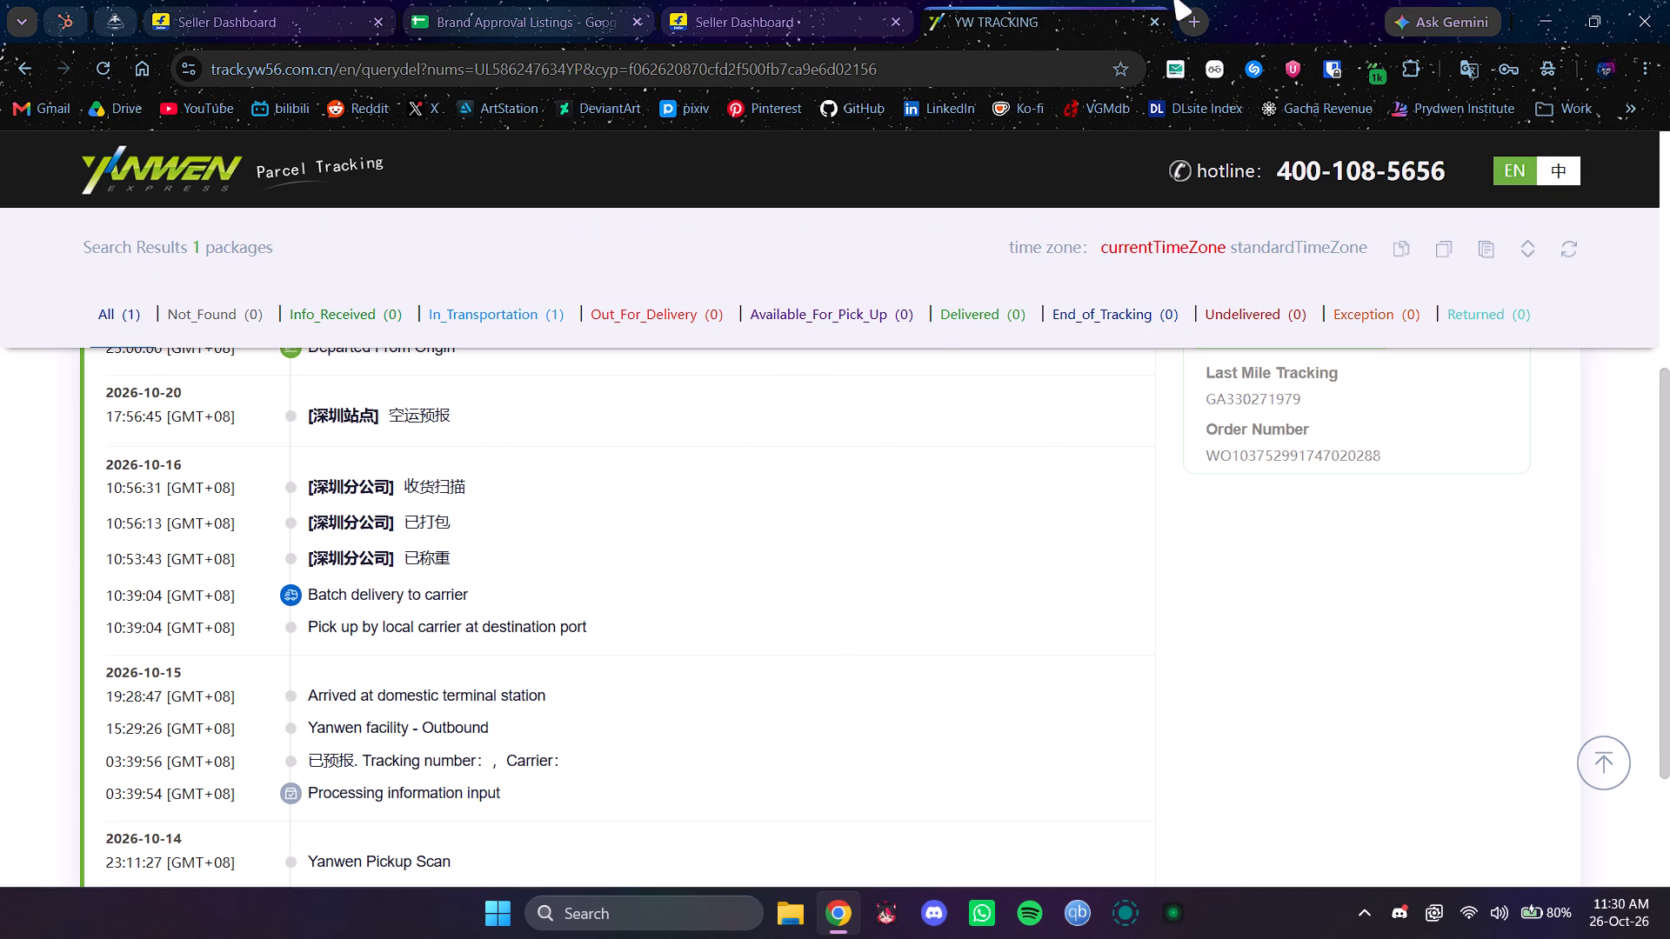
# Search Google for parcelsapp in a new tab, open Universal Parcel Tracking and track the copied number there.
pyautogui.click(1192, 17)
pyautogui.click(738, 448)
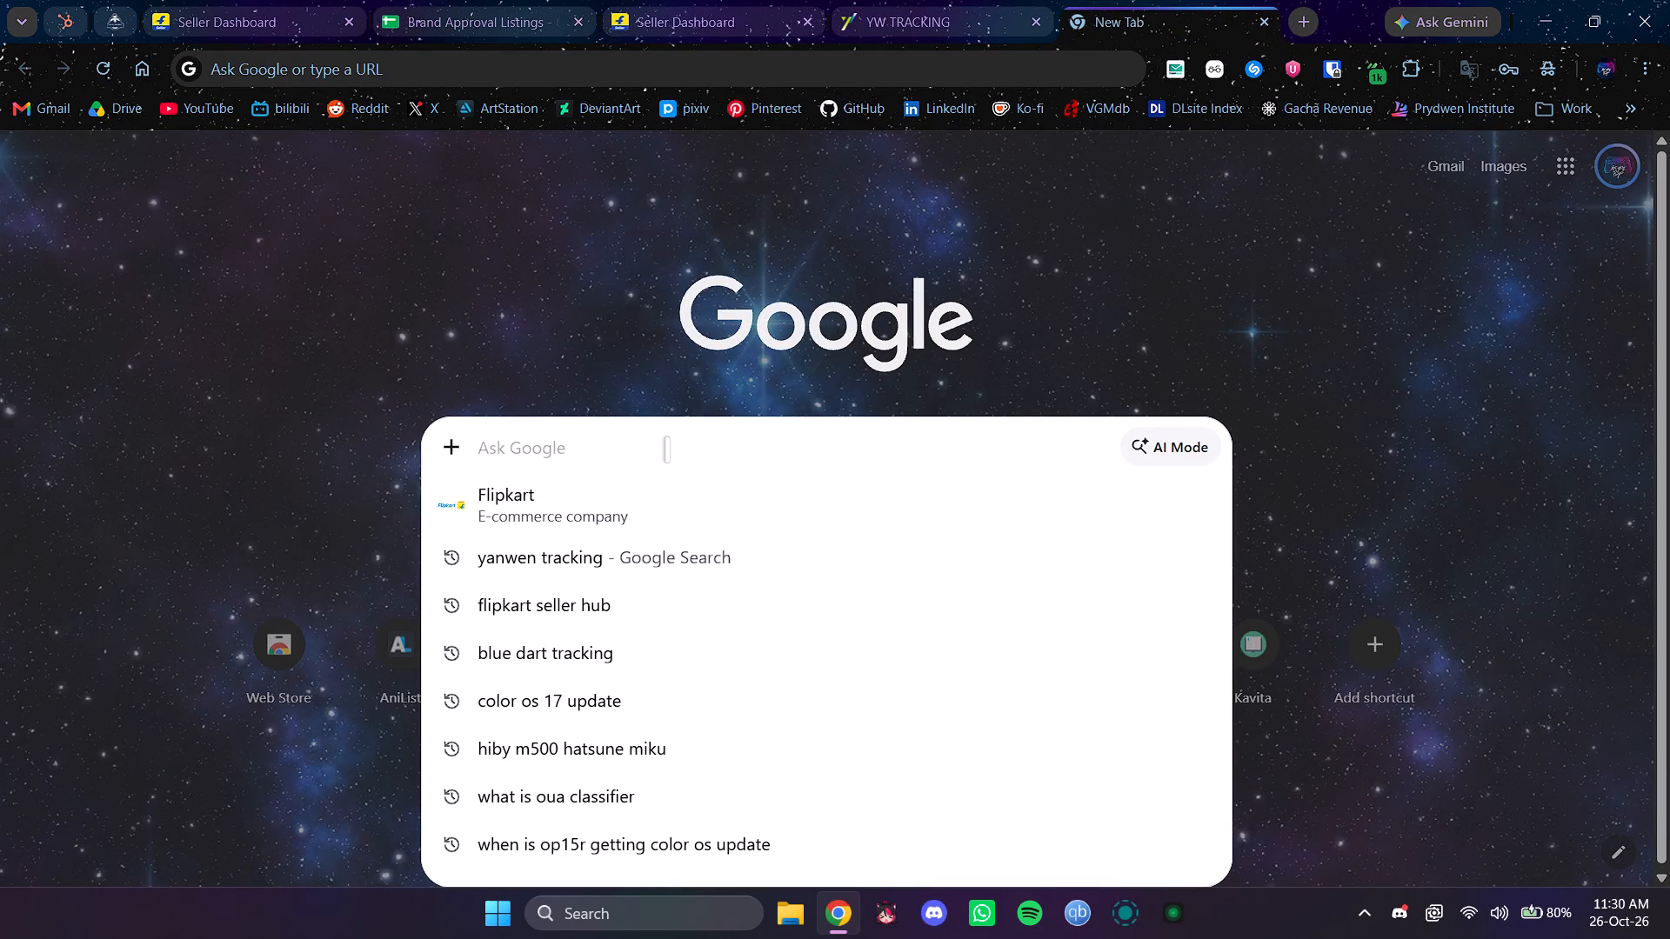
pyautogui.press('p')
pyautogui.press('Return')
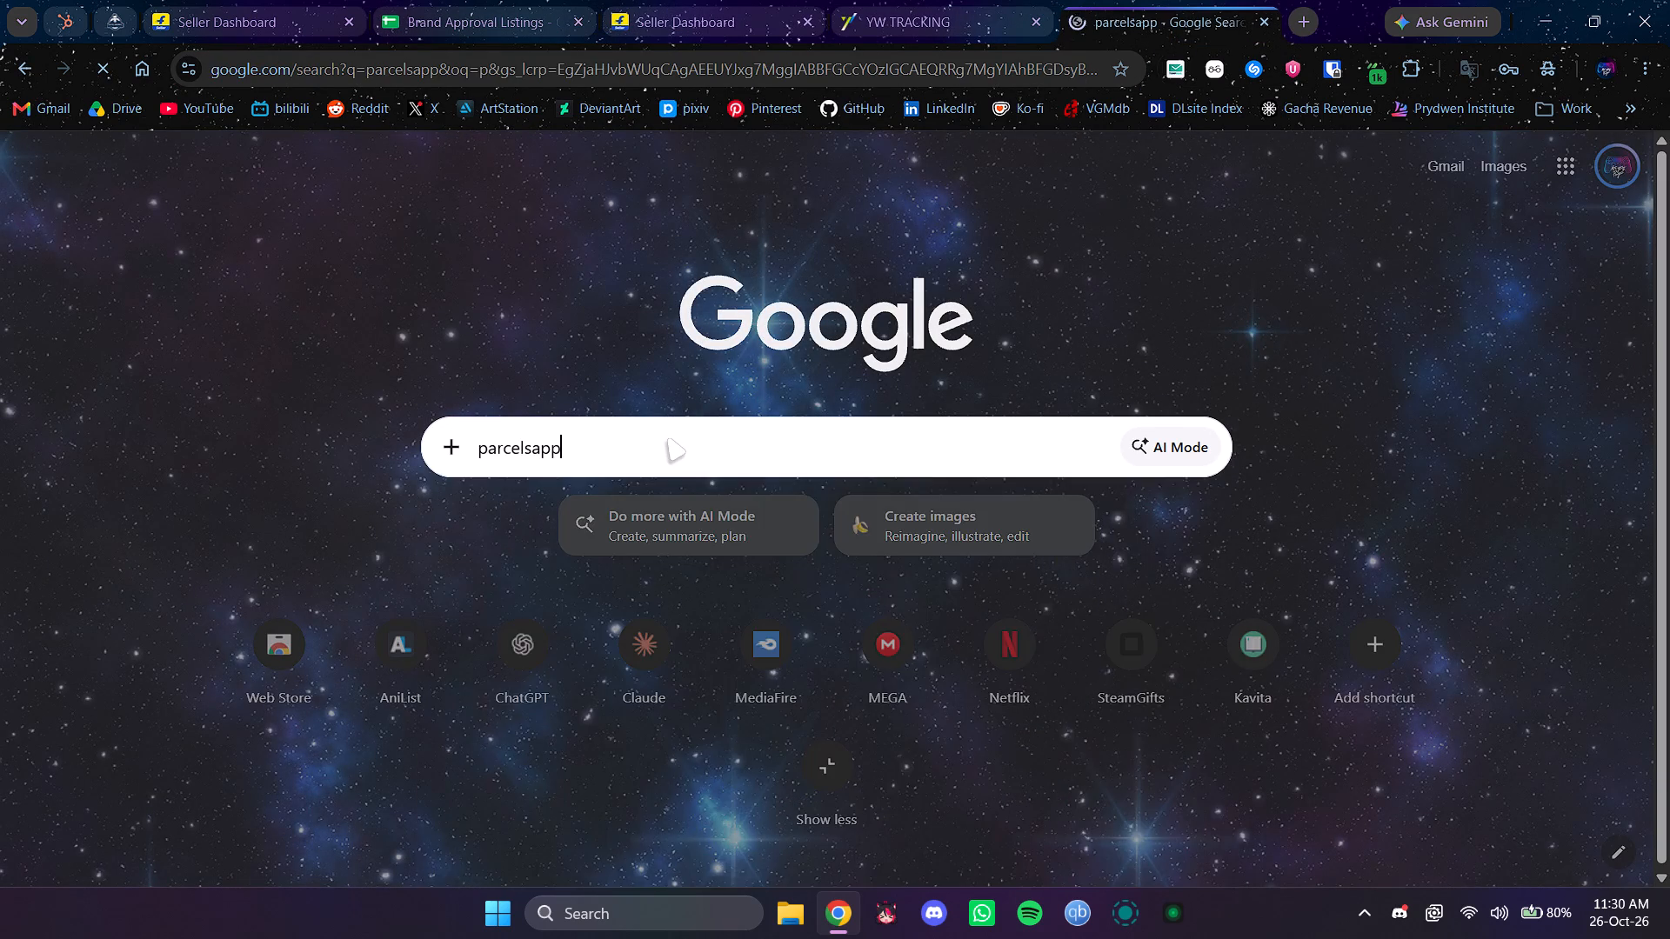
pyautogui.click(624, 376)
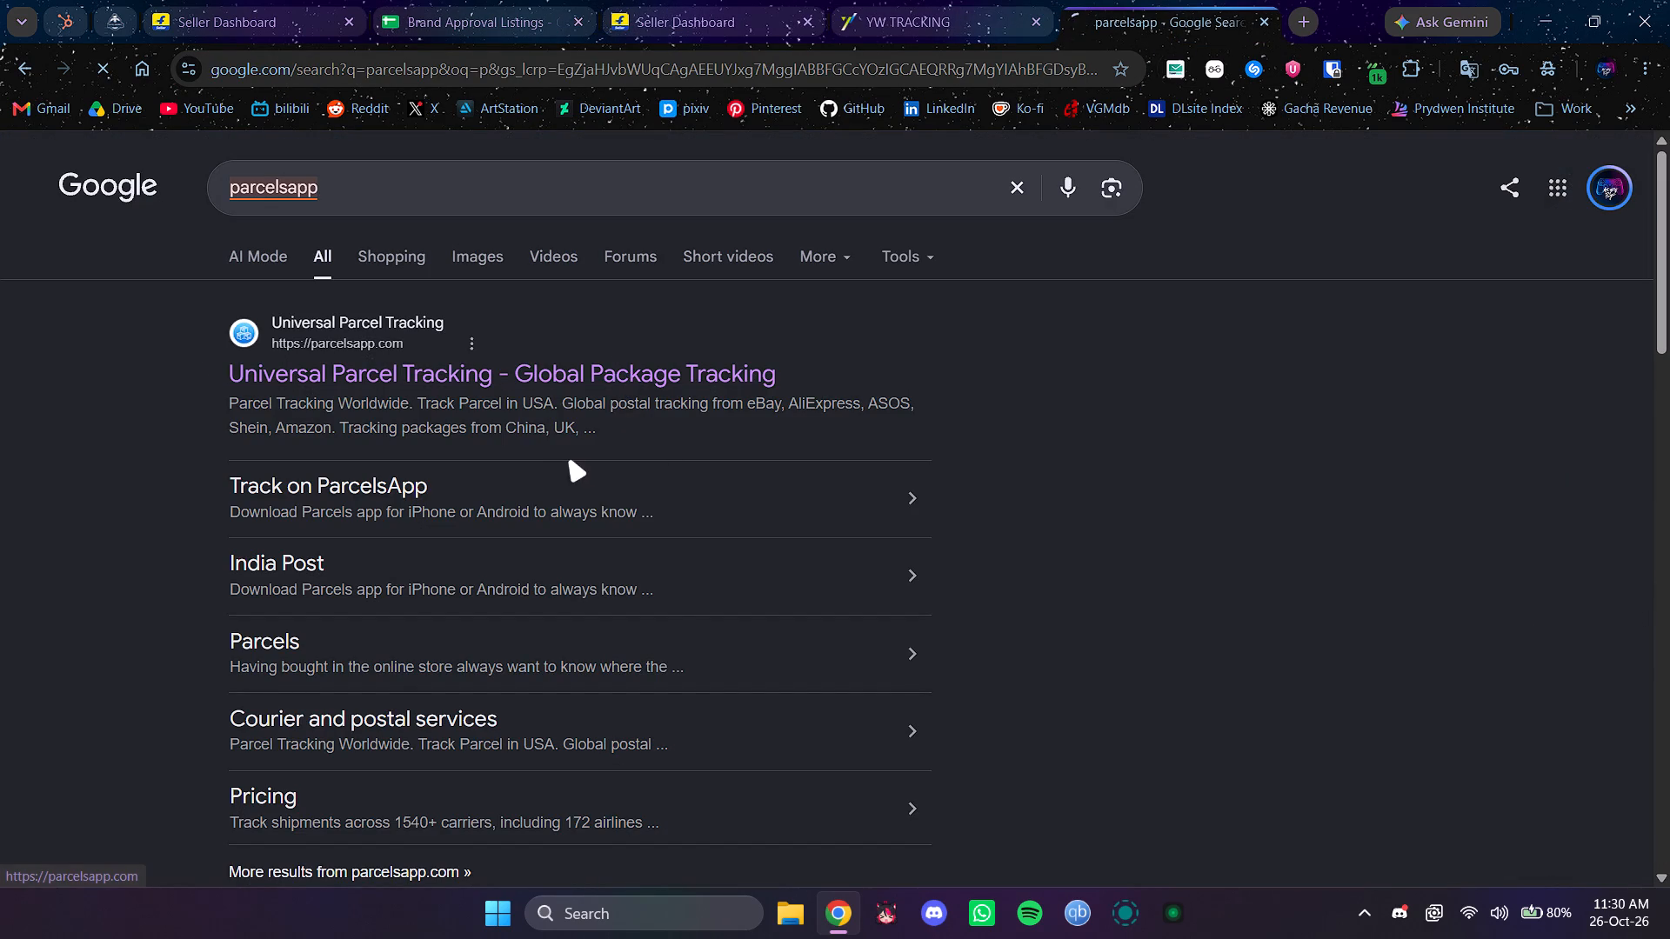
pyautogui.click(540, 508)
pyautogui.rightClick(540, 508)
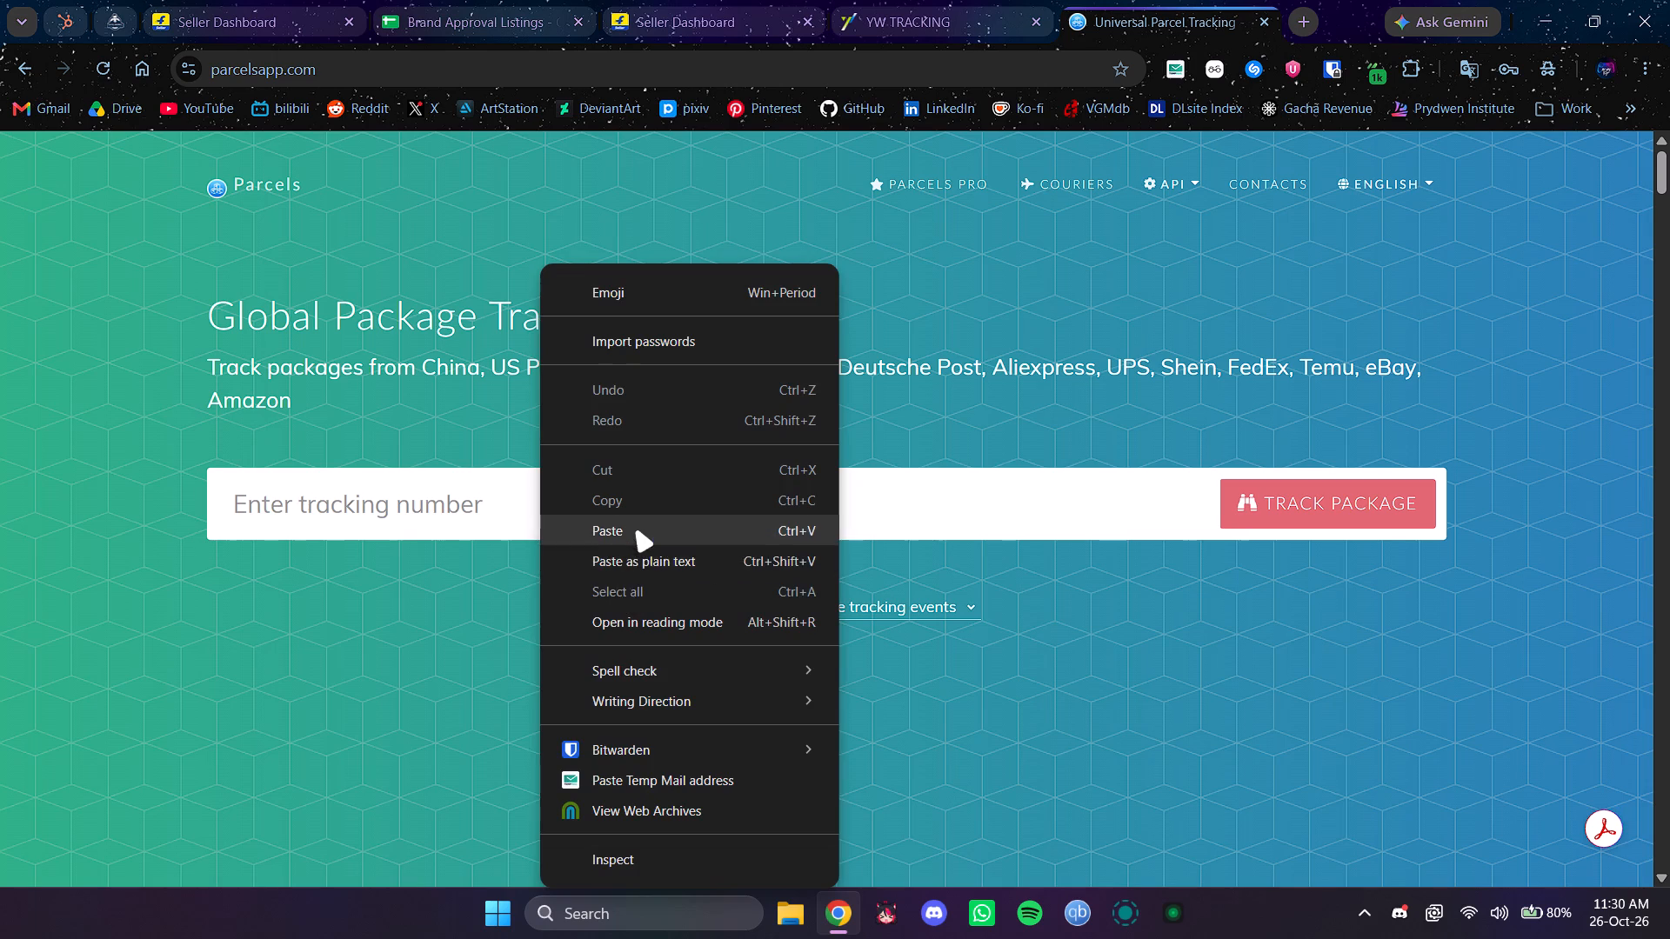
pyautogui.click(636, 532)
pyautogui.click(1299, 512)
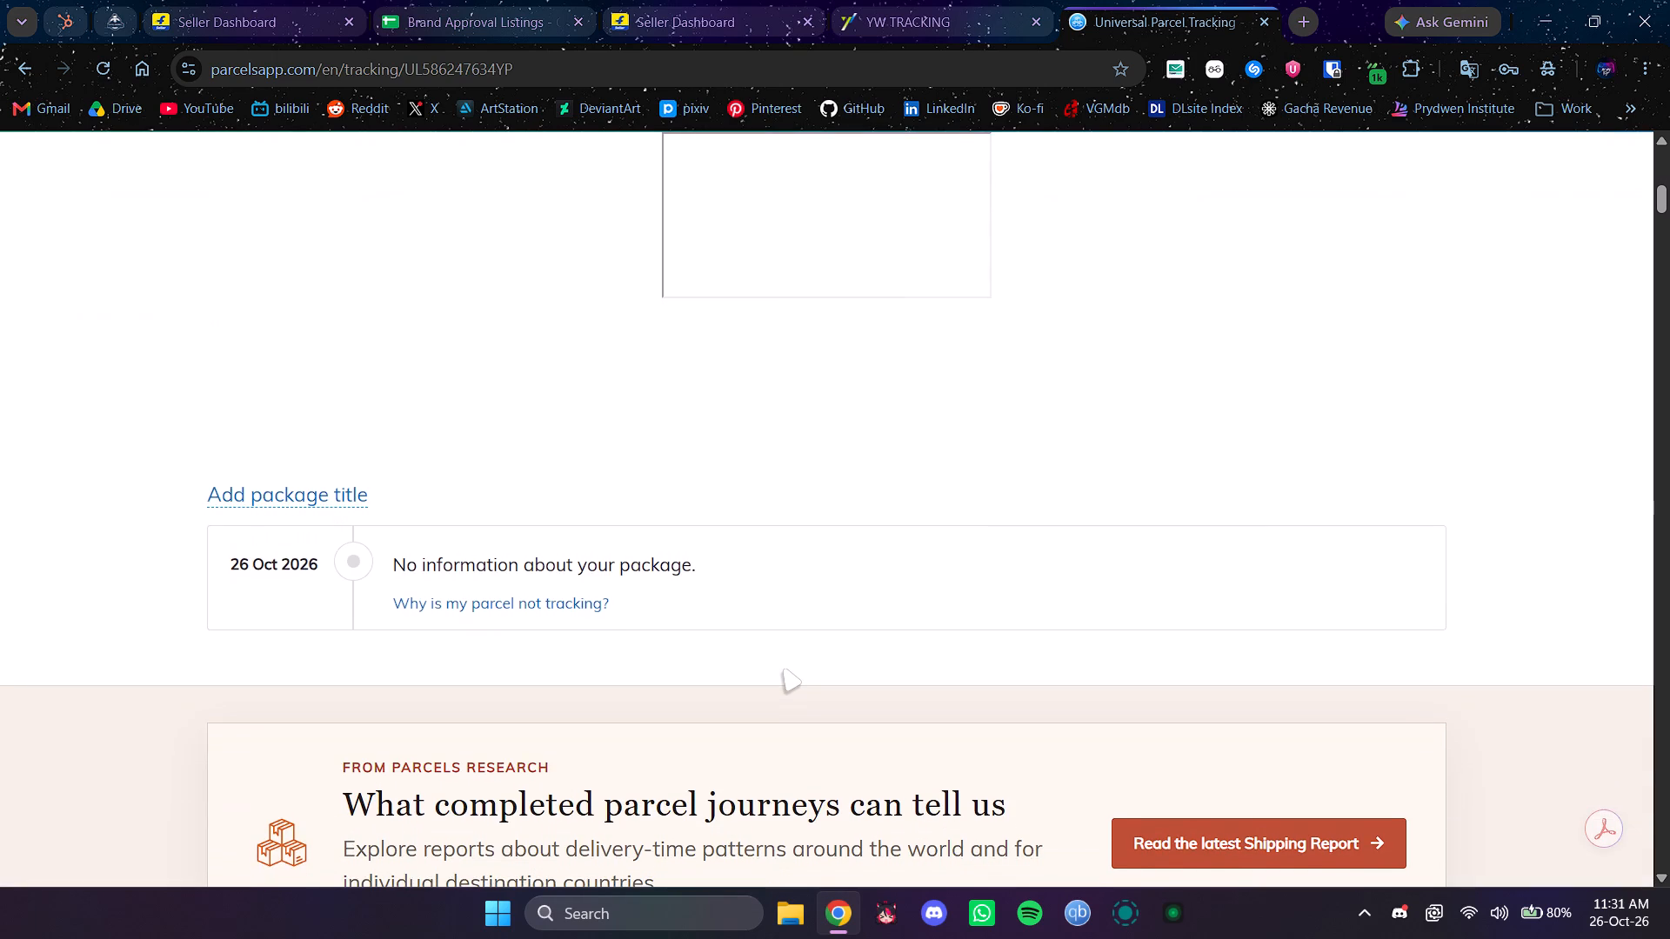
pyautogui.scroll(2, 784, 670)
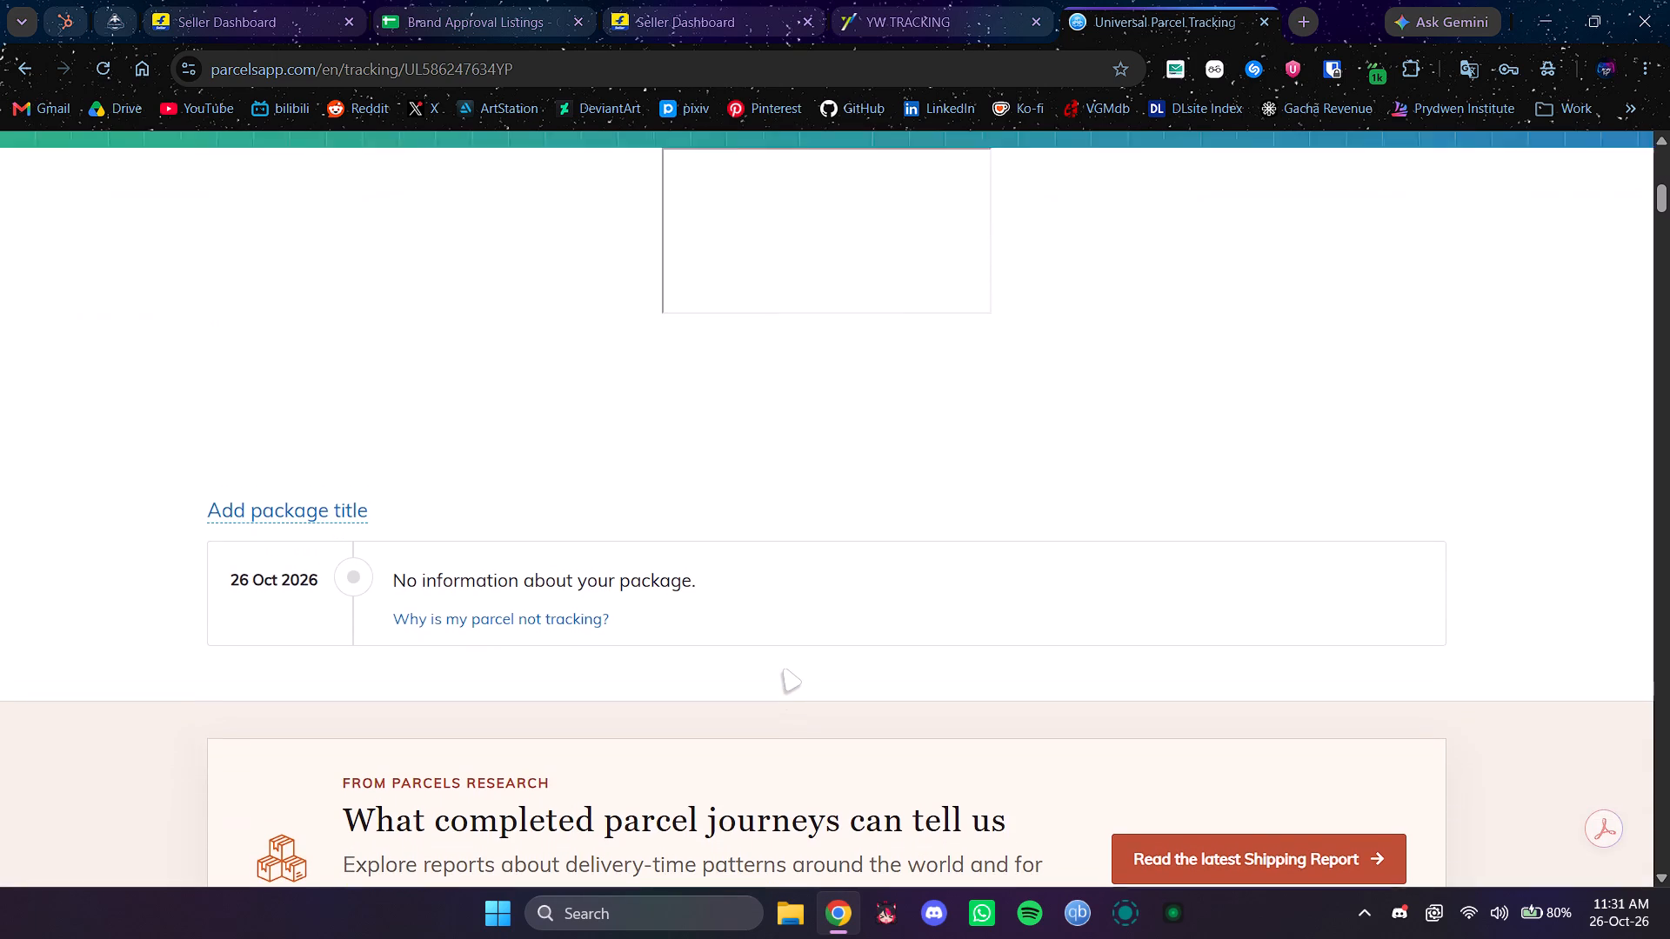
pyautogui.scroll(6, 784, 670)
pyautogui.scroll(-5, 784, 670)
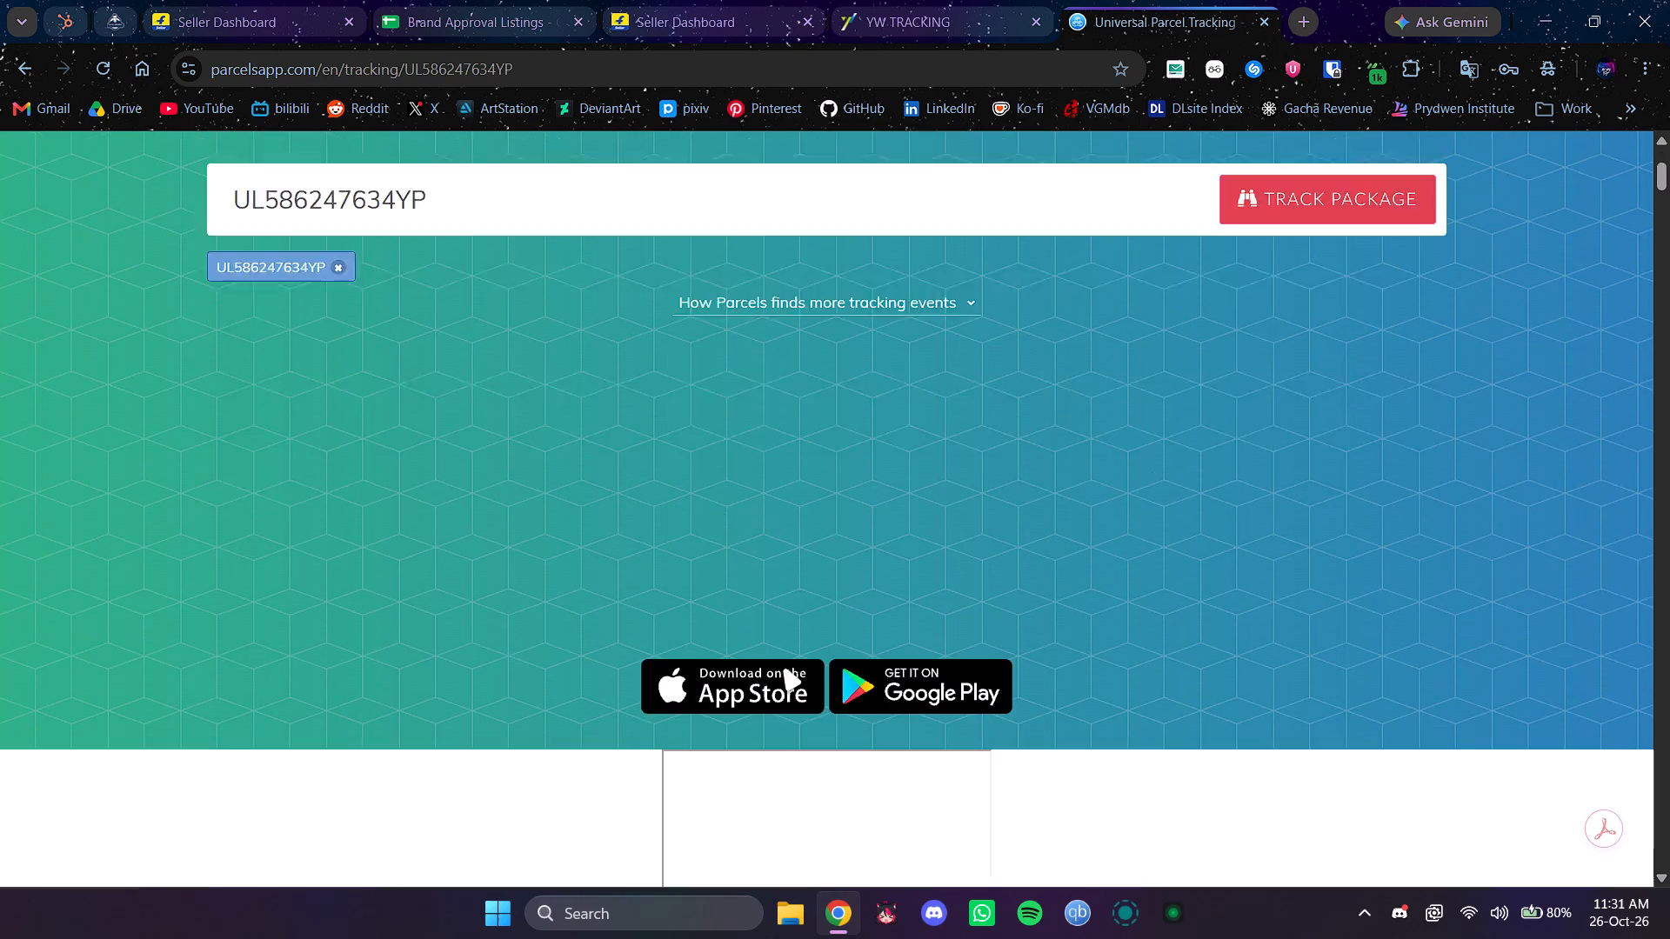
pyautogui.scroll(-4, 784, 670)
# Open the "Why is my parcel not tracking?" page and track the copied number again from there.
pyautogui.click(549, 498)
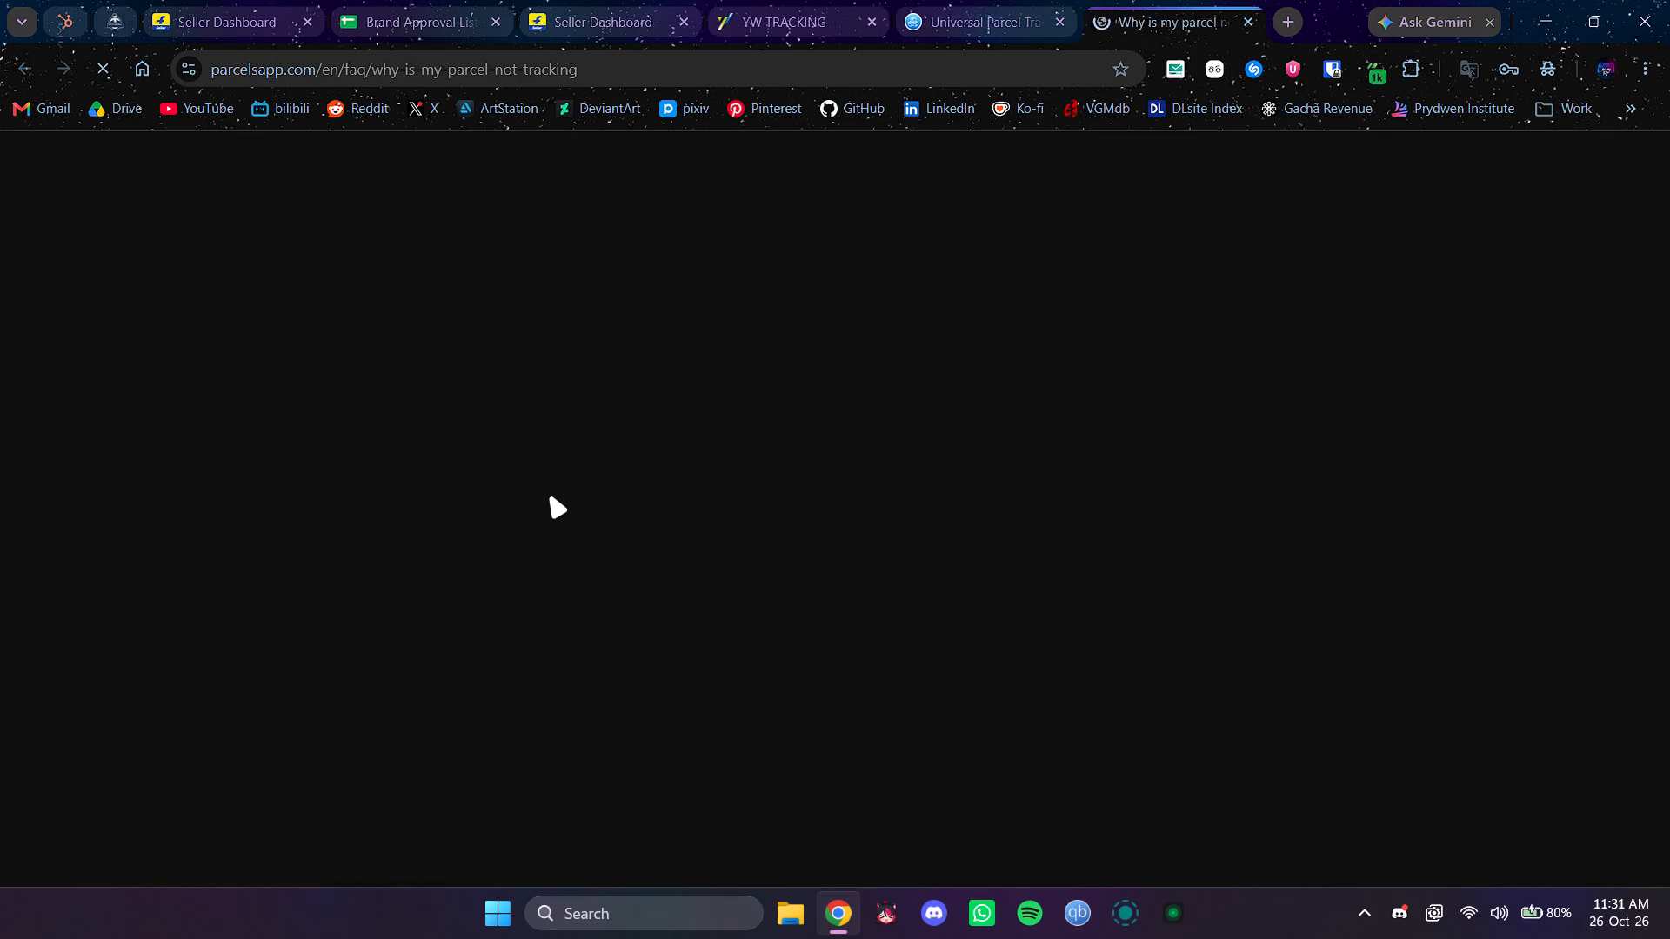
pyautogui.click(508, 392)
pyautogui.rightClick(509, 383)
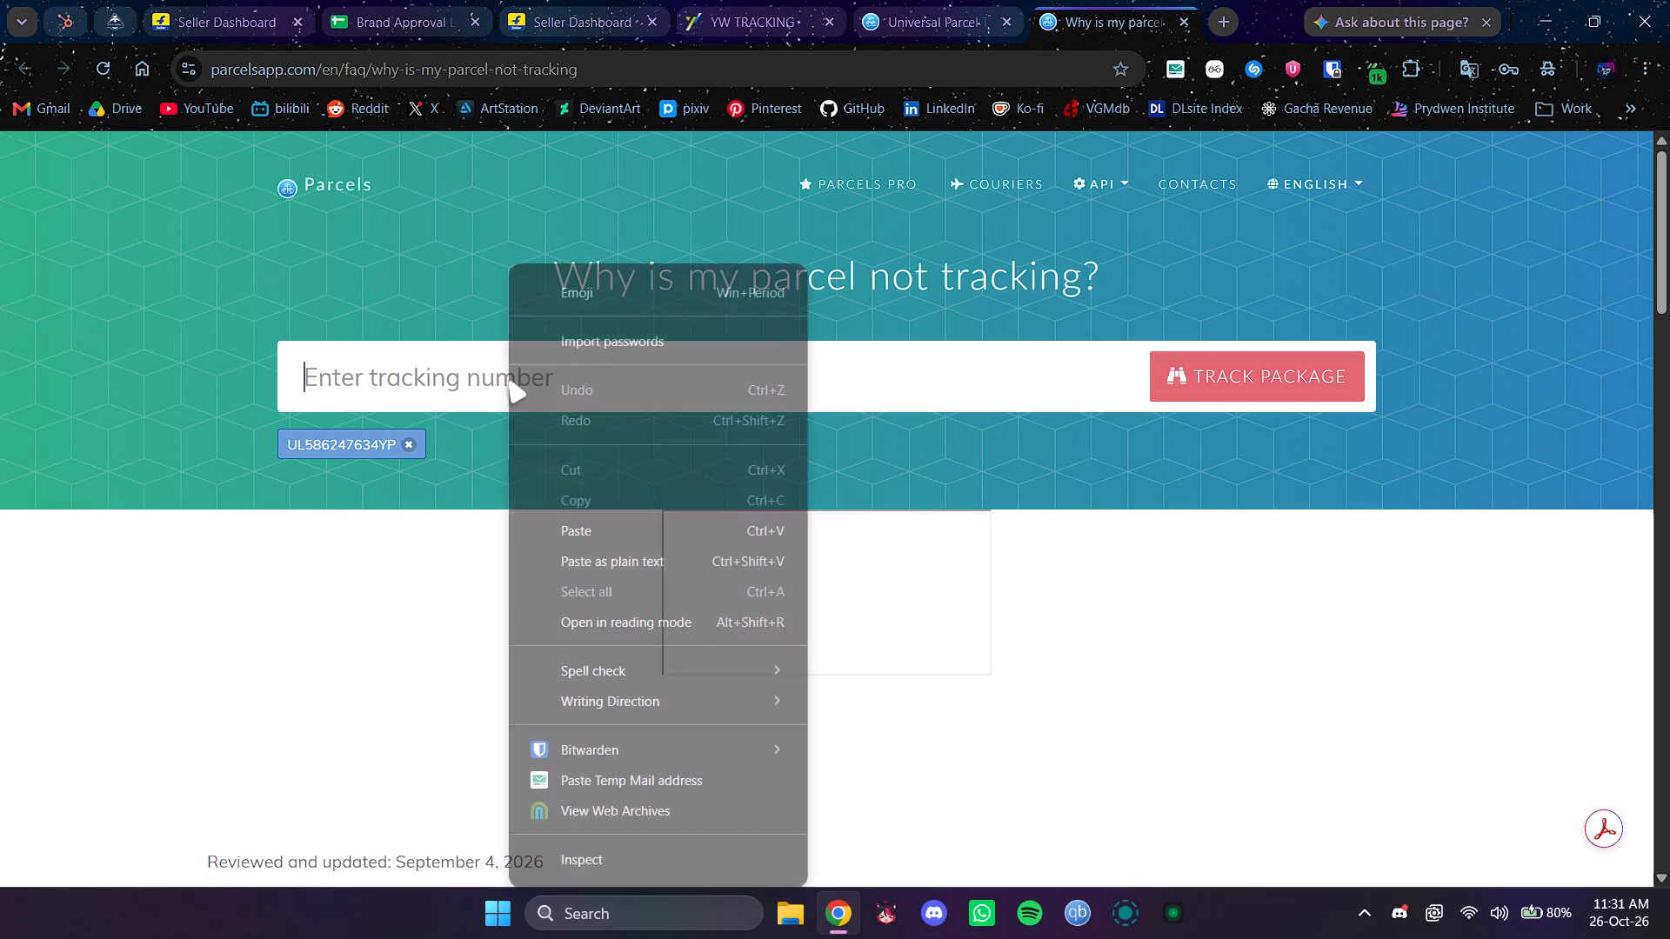
pyautogui.click(578, 529)
pyautogui.click(1280, 365)
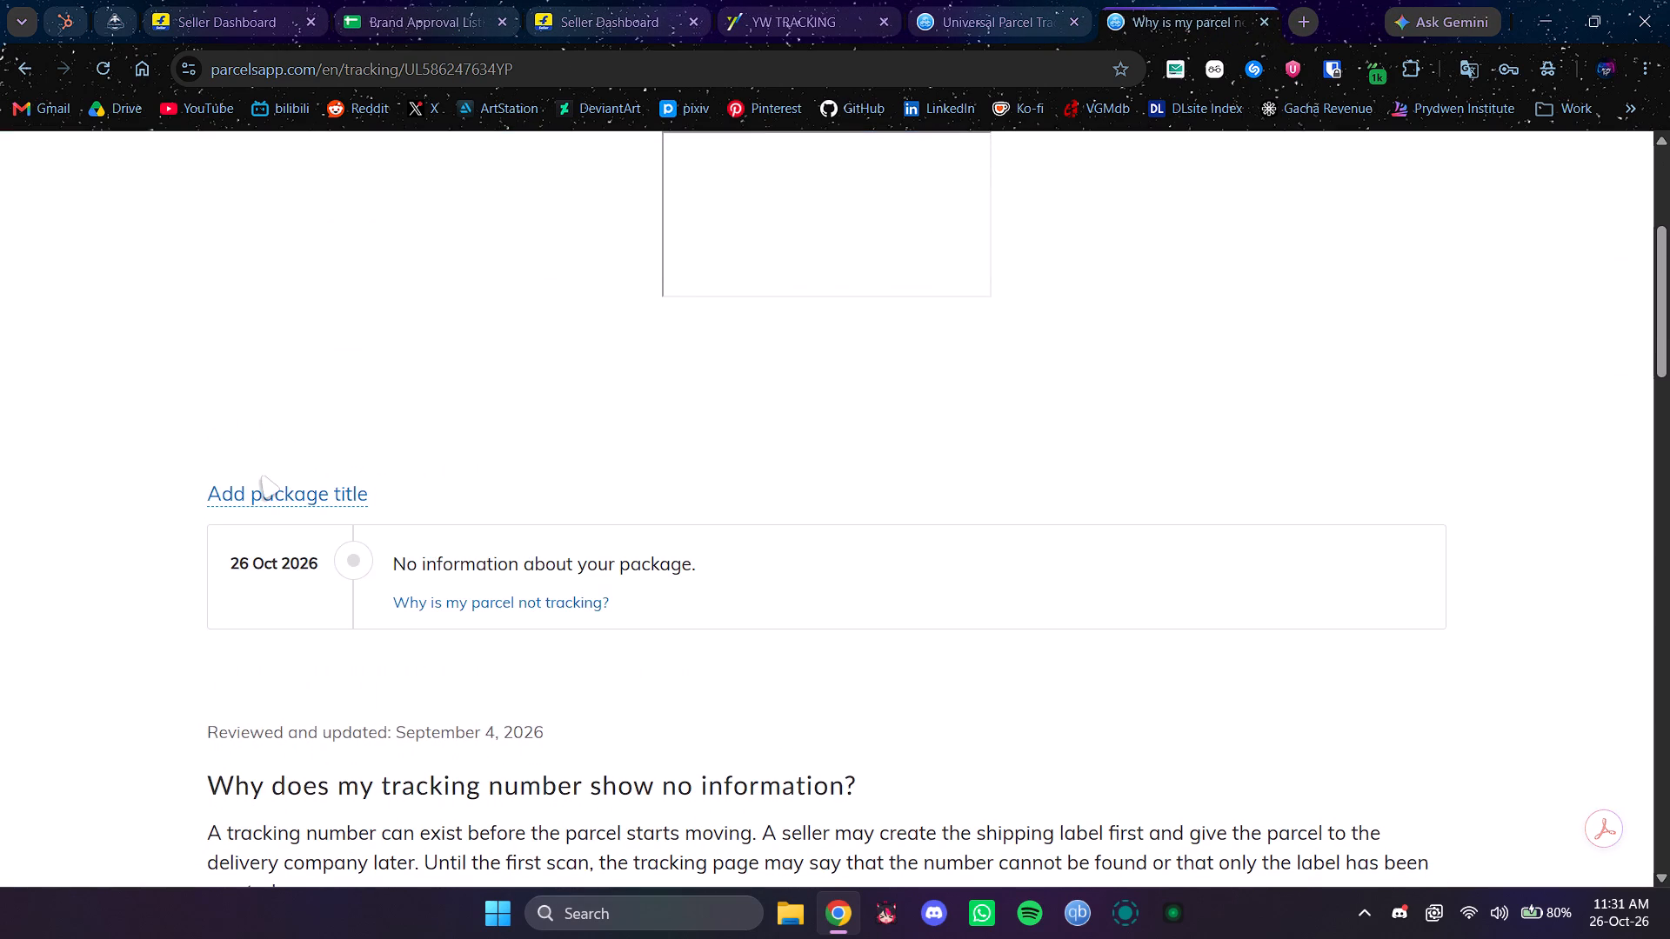
# Read the guidance on missing parcel tracking information and close both Parcels tabs.
pyautogui.click(271, 489)
pyautogui.click(591, 496)
pyautogui.scroll(-5, 564, 683)
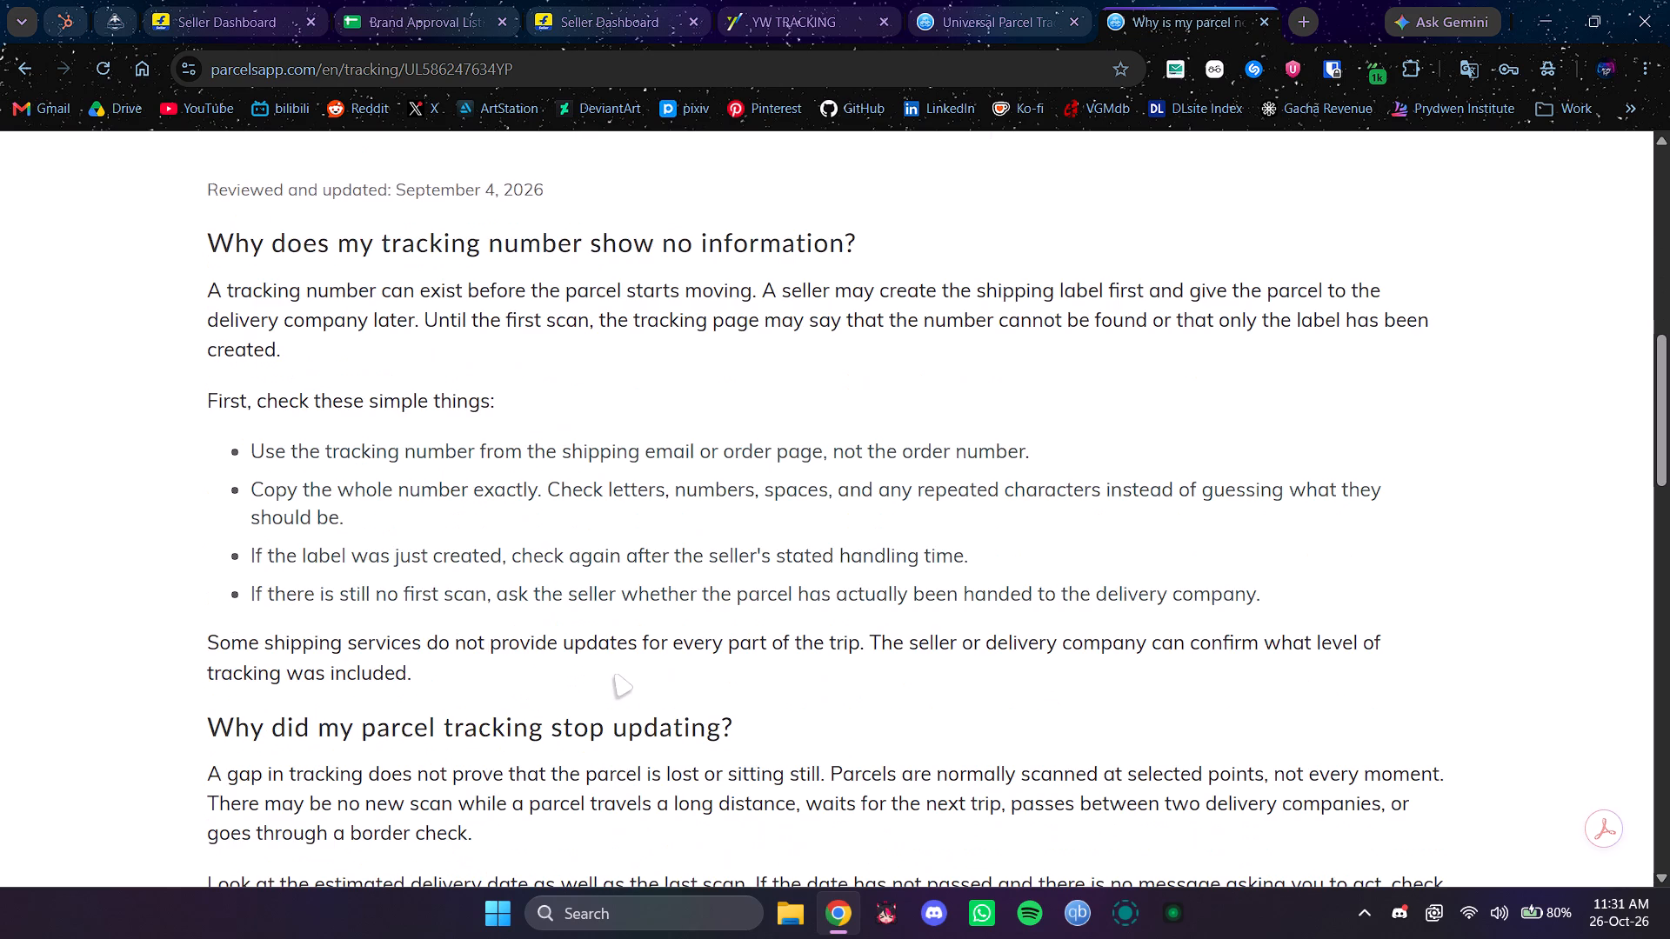
pyautogui.scroll(-3, 618, 685)
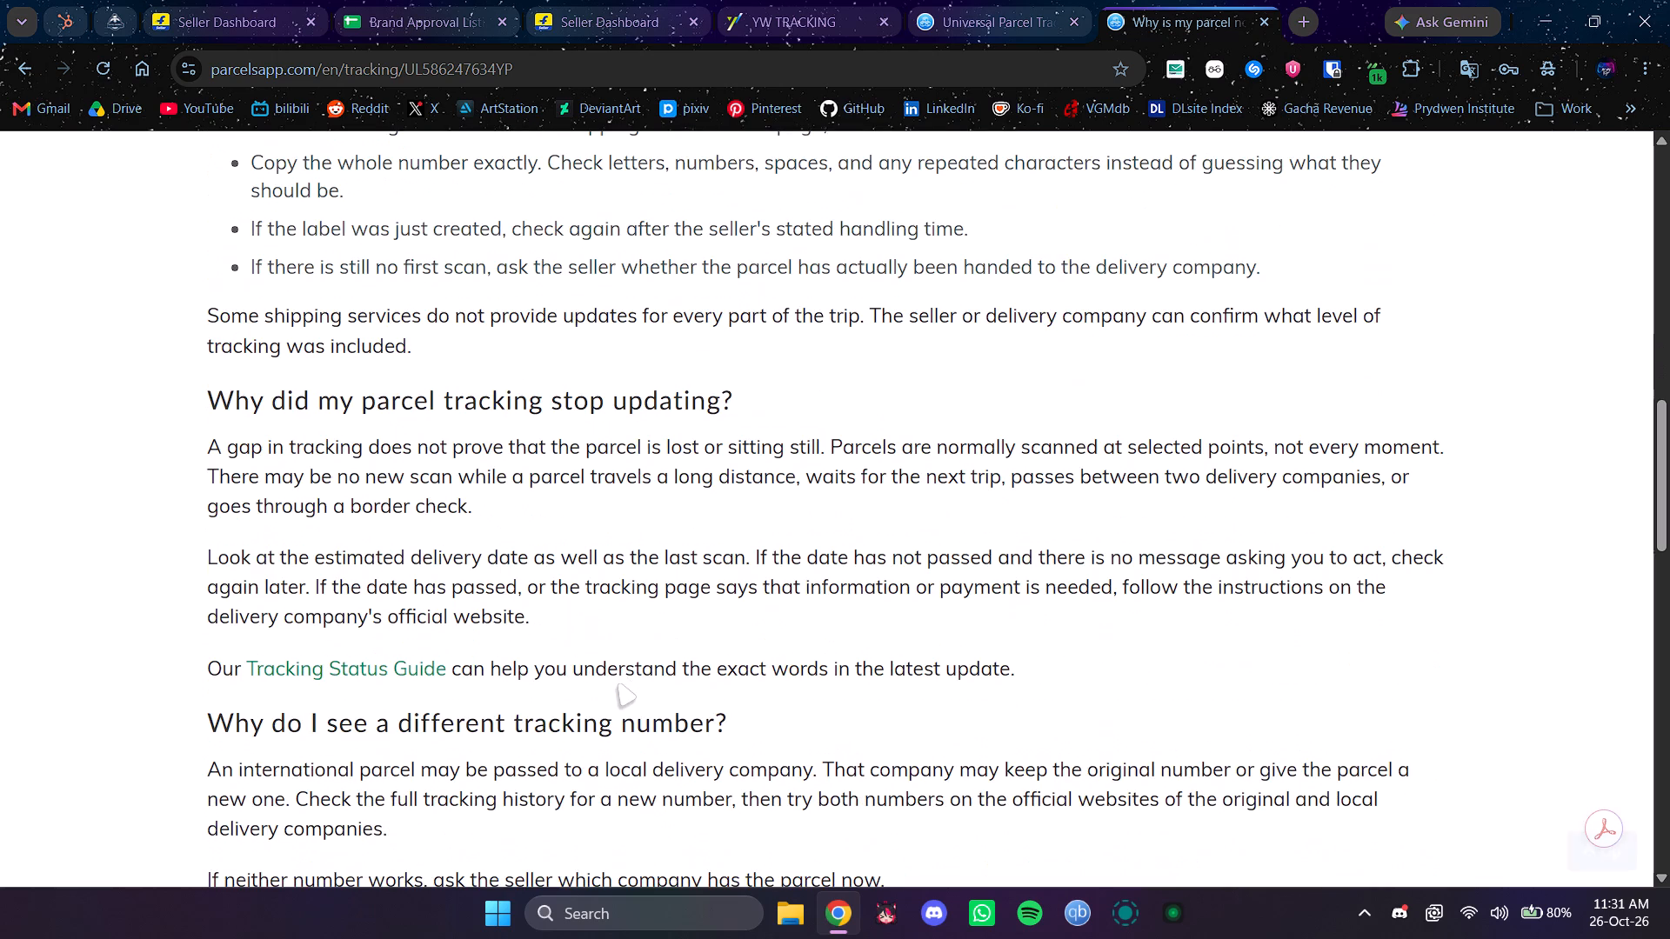
pyautogui.click(1267, 23)
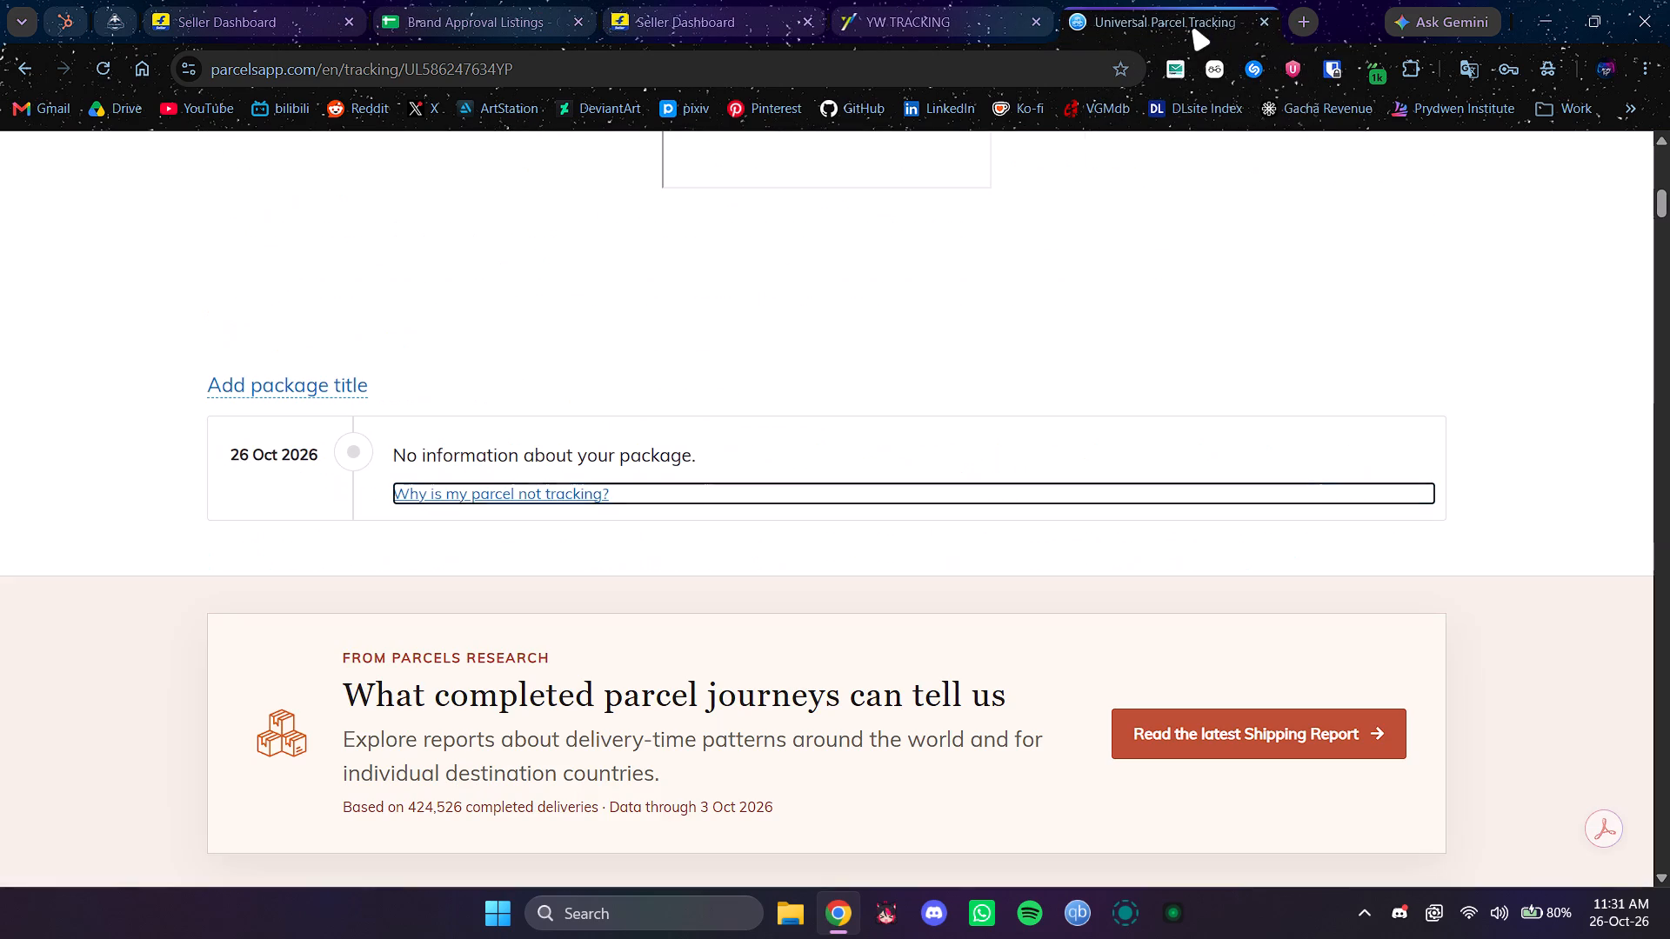
pyautogui.click(1258, 24)
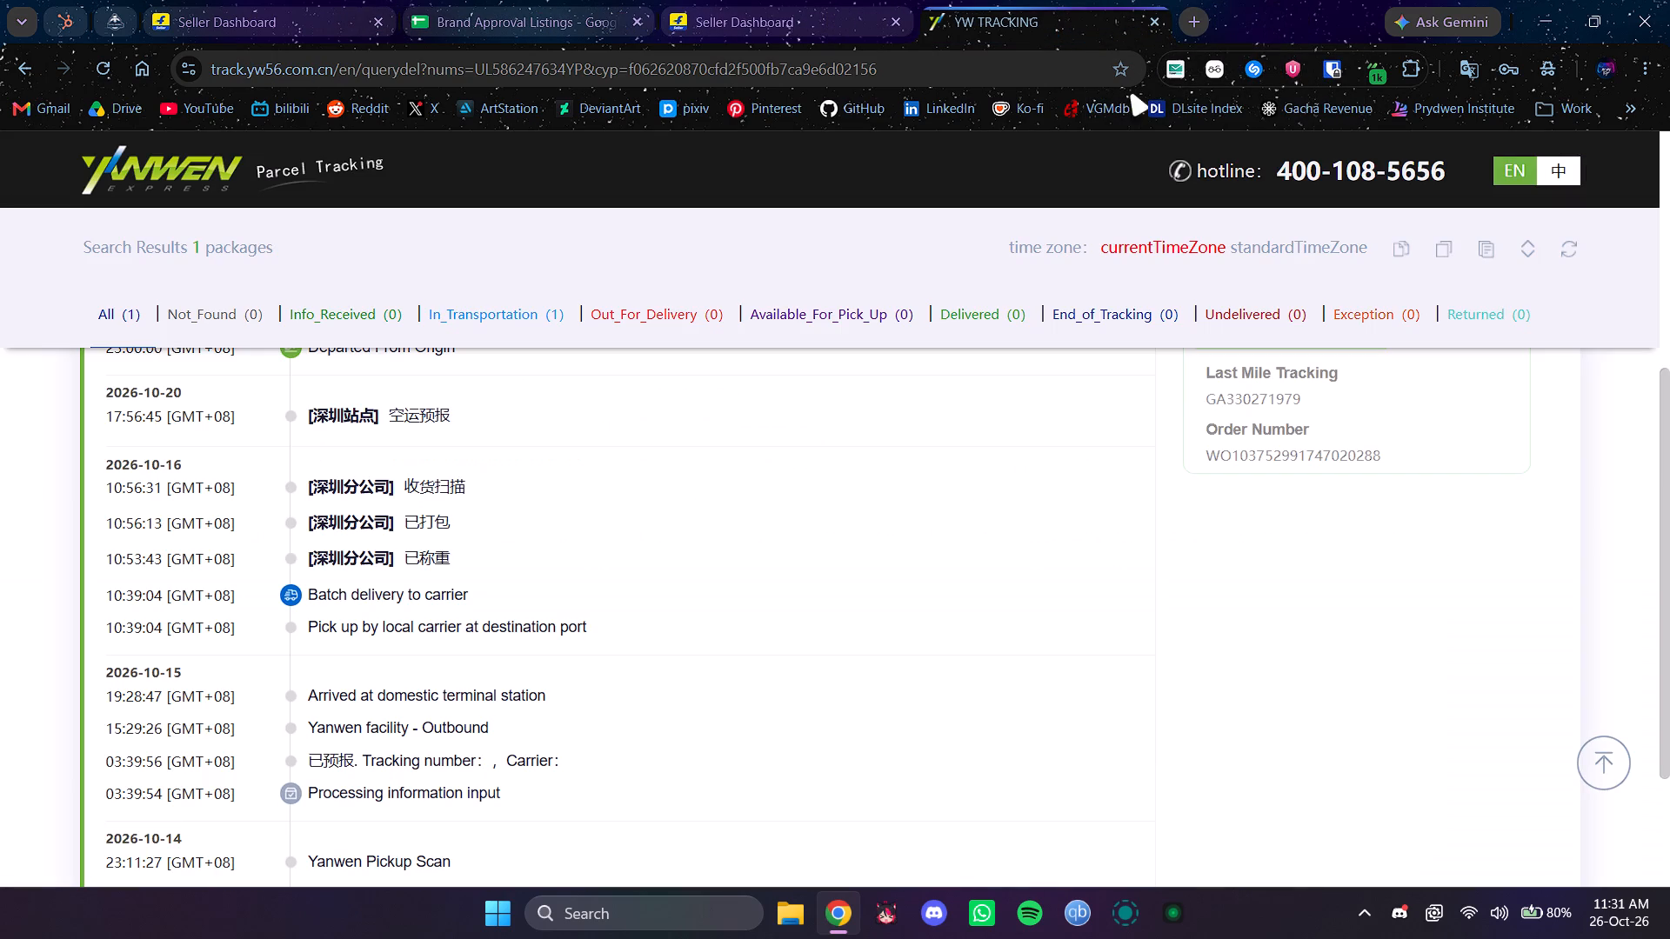
# Review the Yanwen shipment history again and close it to return to the COLOR FLAME product in Seller Hub.
pyautogui.scroll(2, 821, 595)
pyautogui.scroll(-1, 821, 594)
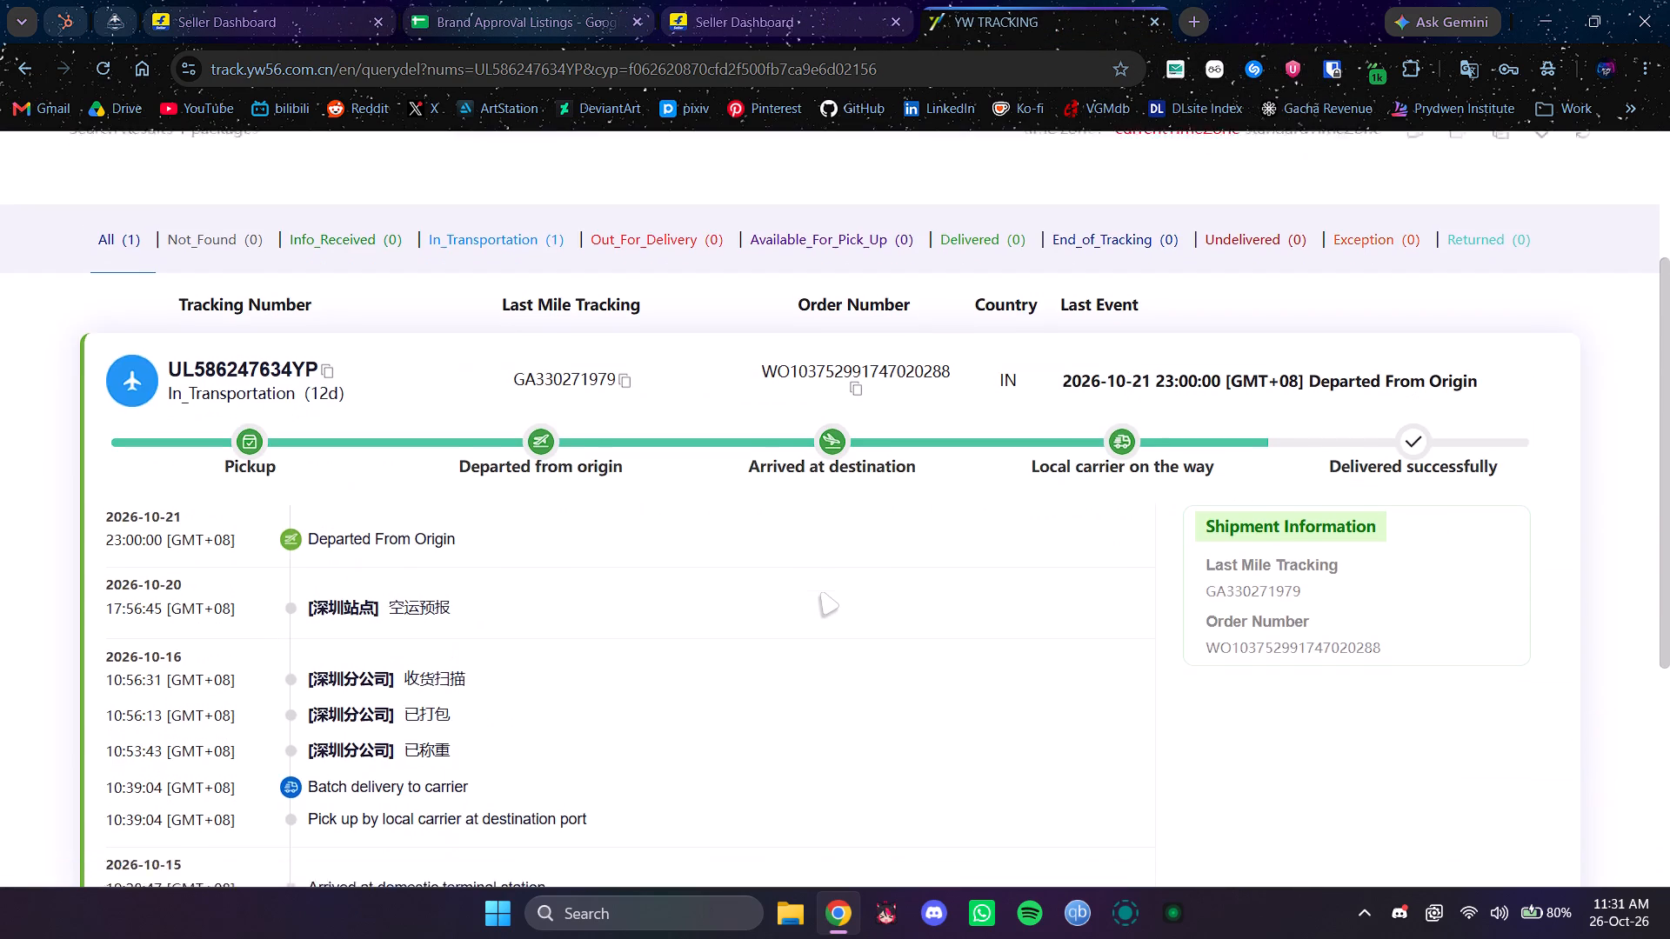
pyautogui.scroll(-1, 821, 594)
pyautogui.scroll(1, 821, 594)
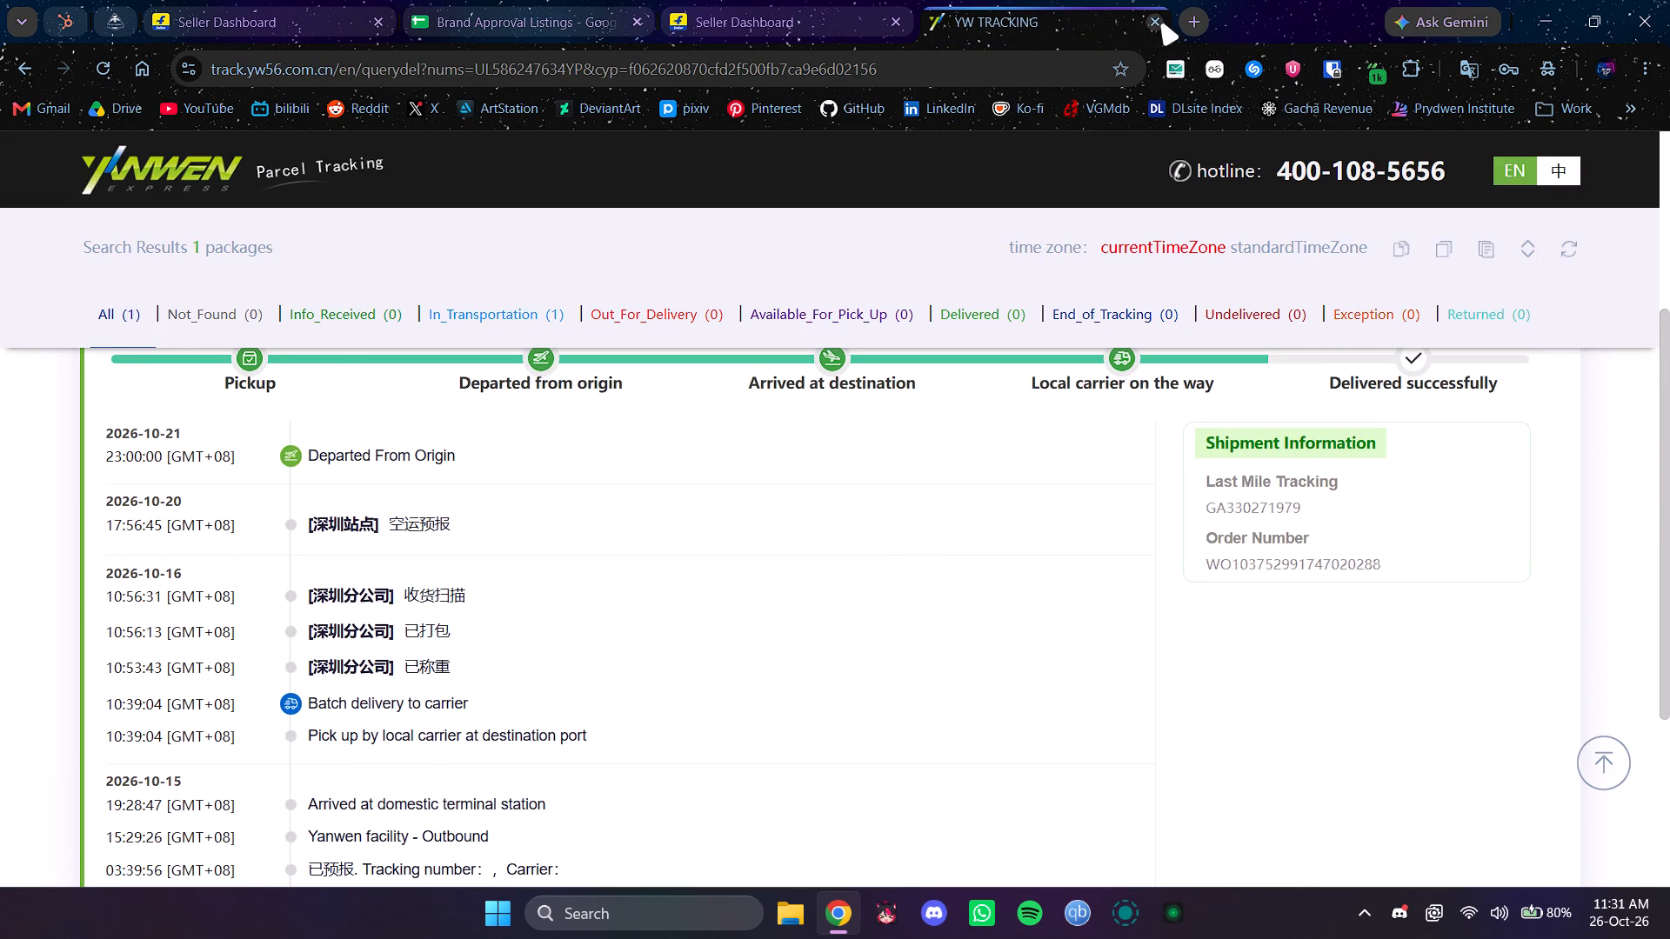
pyautogui.click(1161, 24)
pyautogui.click(811, 404)
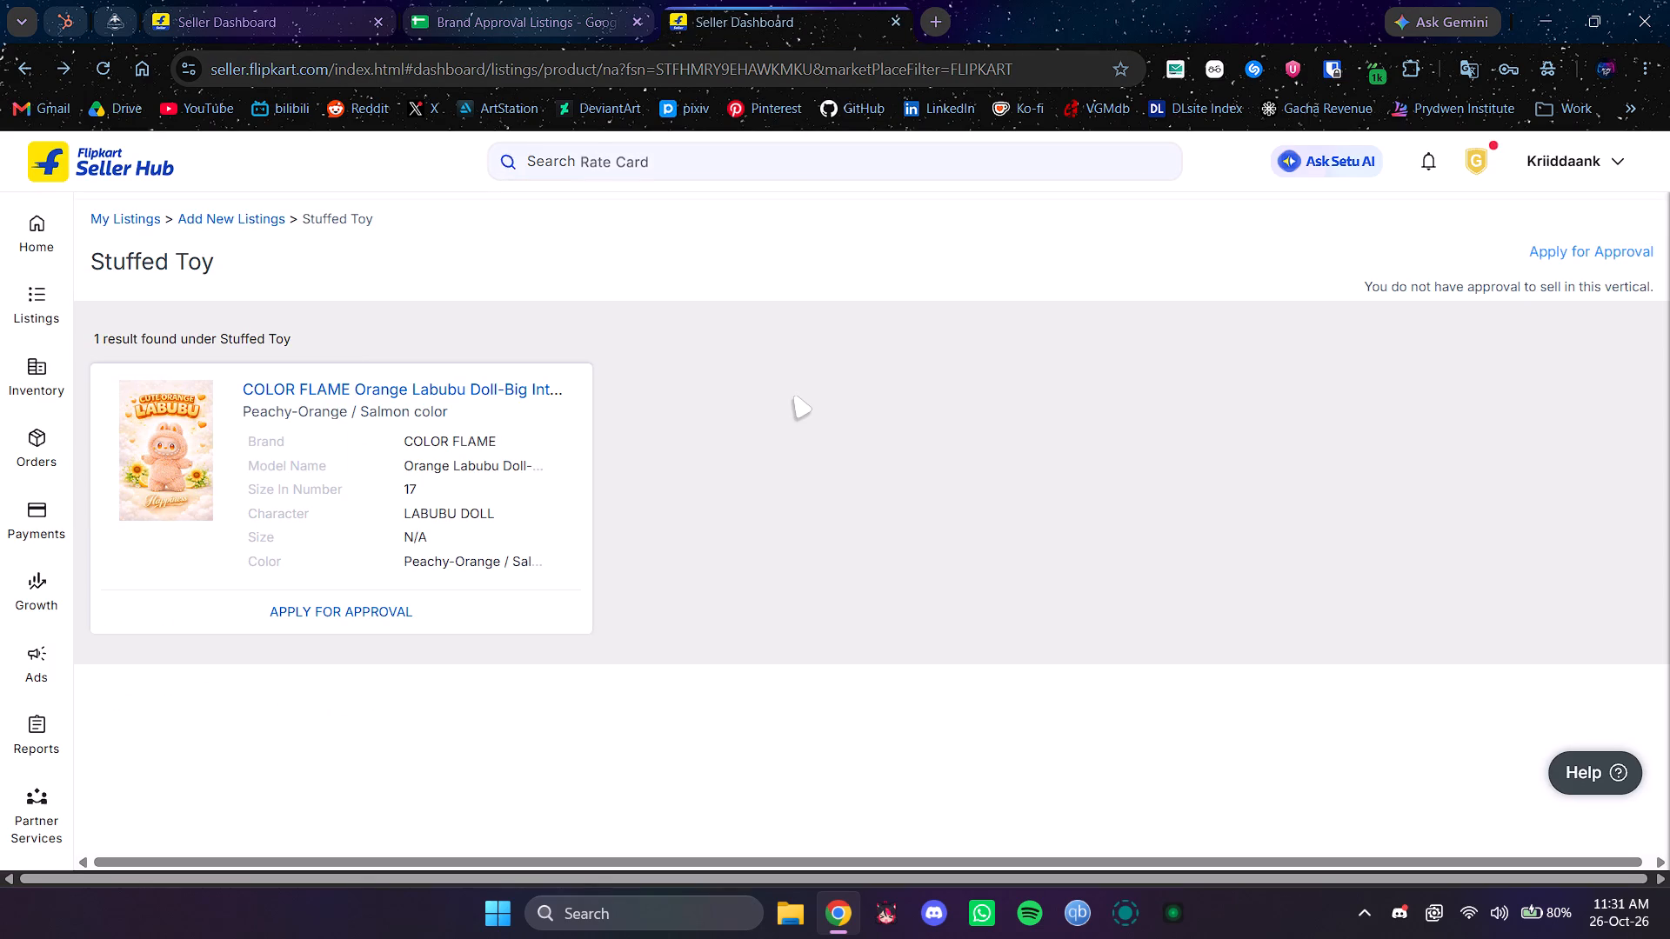
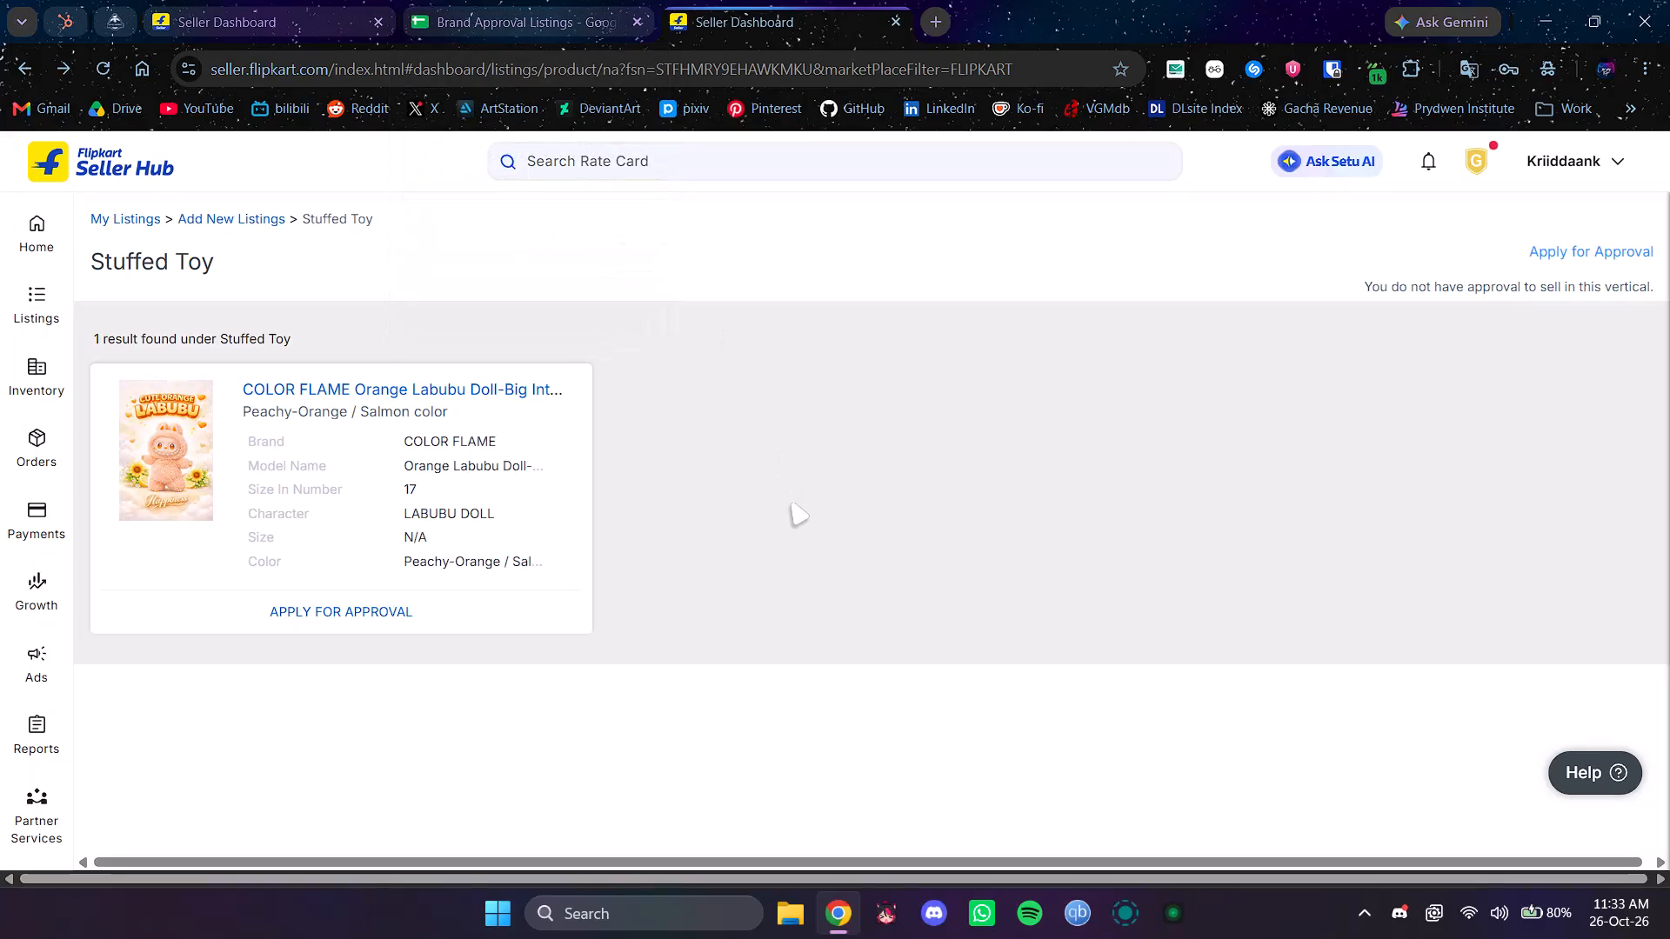
# Copy the MITRAL product's FSN STFHHNBNE6X4TGRY from the Brand Approval Listings sheet and search for it on Seller Hub's Listing Creation page.
pyautogui.click(466, 0)
pyautogui.scroll(-2, 531, 557)
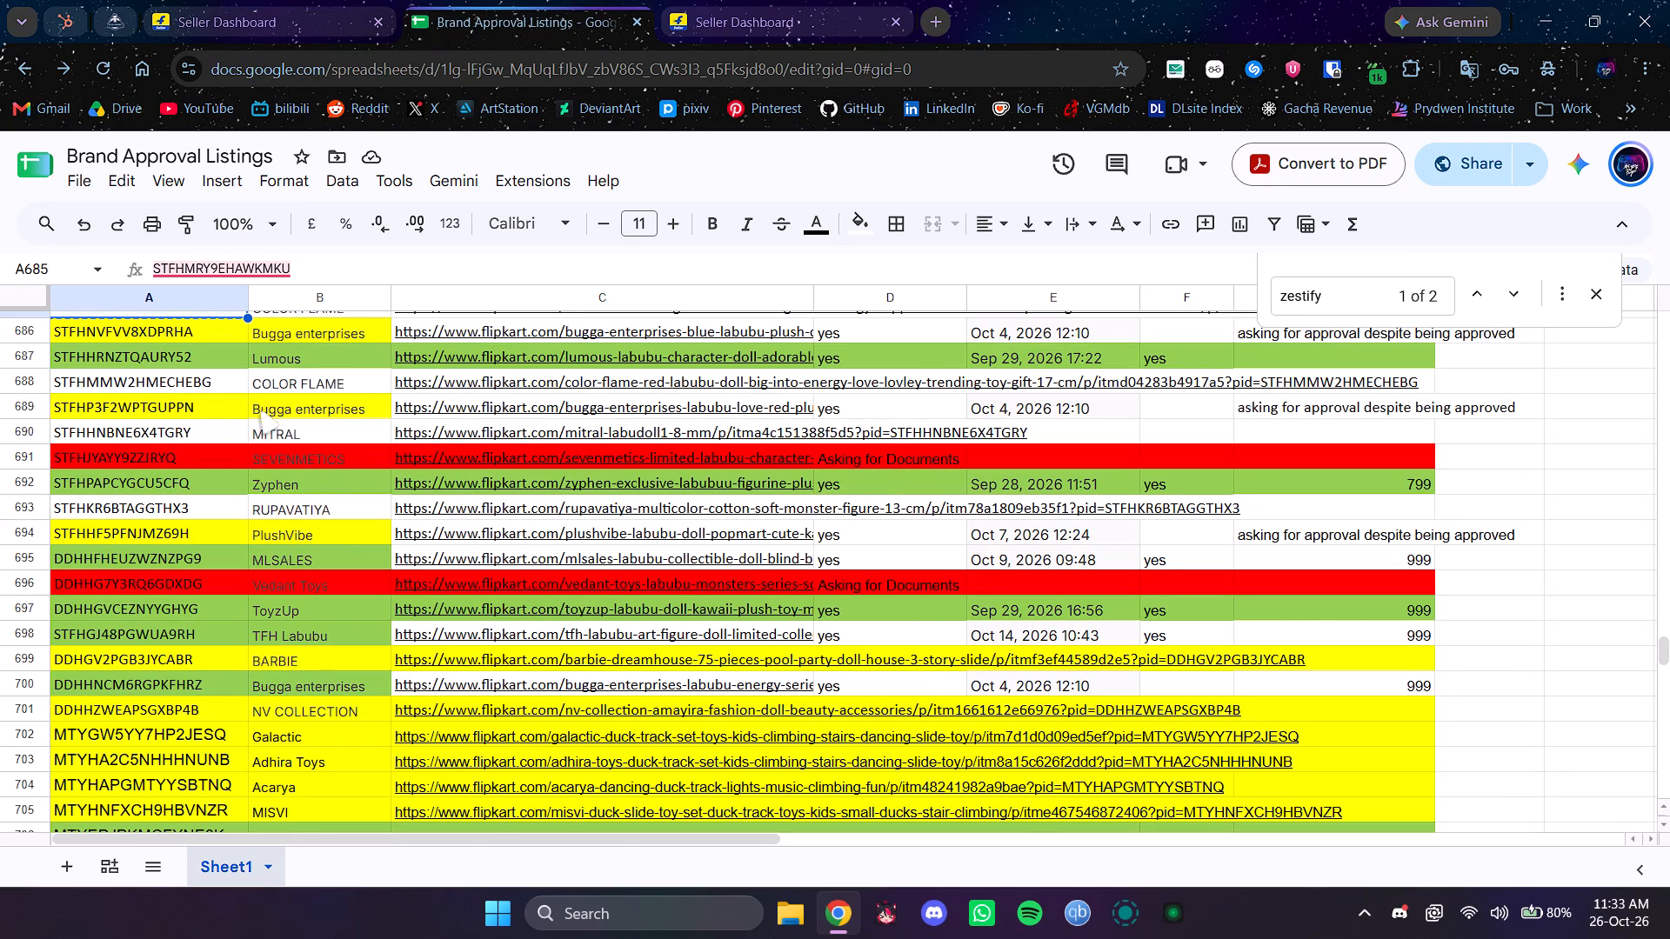
pyautogui.click(220, 430)
pyautogui.rightClick(220, 430)
pyautogui.click(343, 275)
pyautogui.click(754, 0)
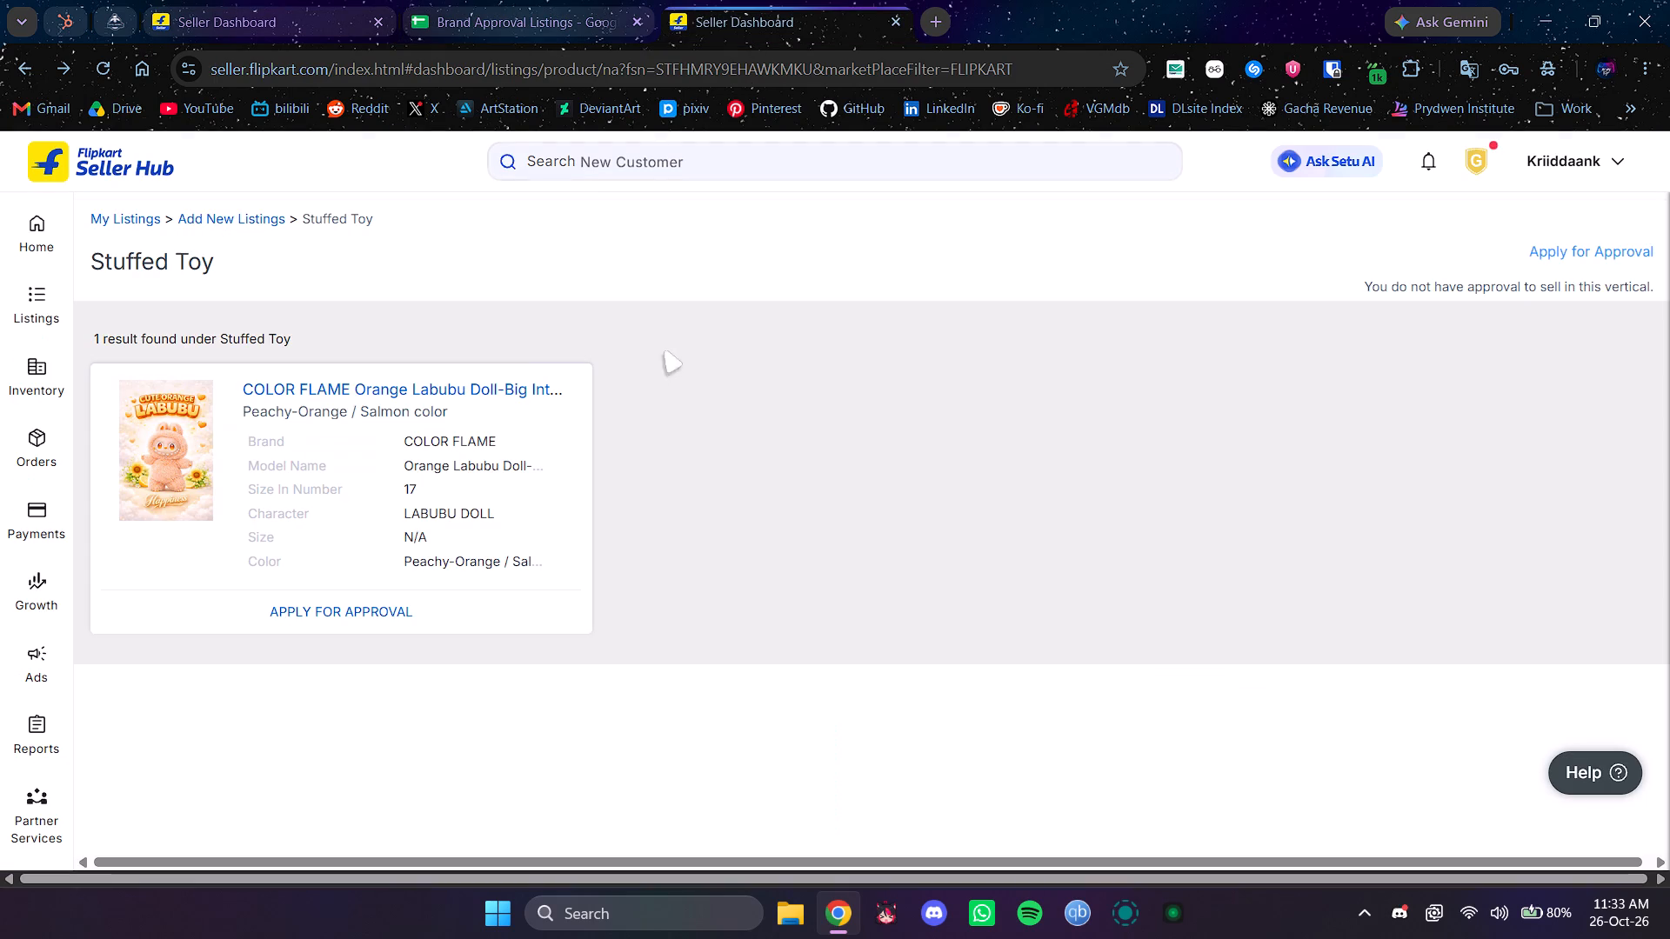
pyautogui.click(30, 78)
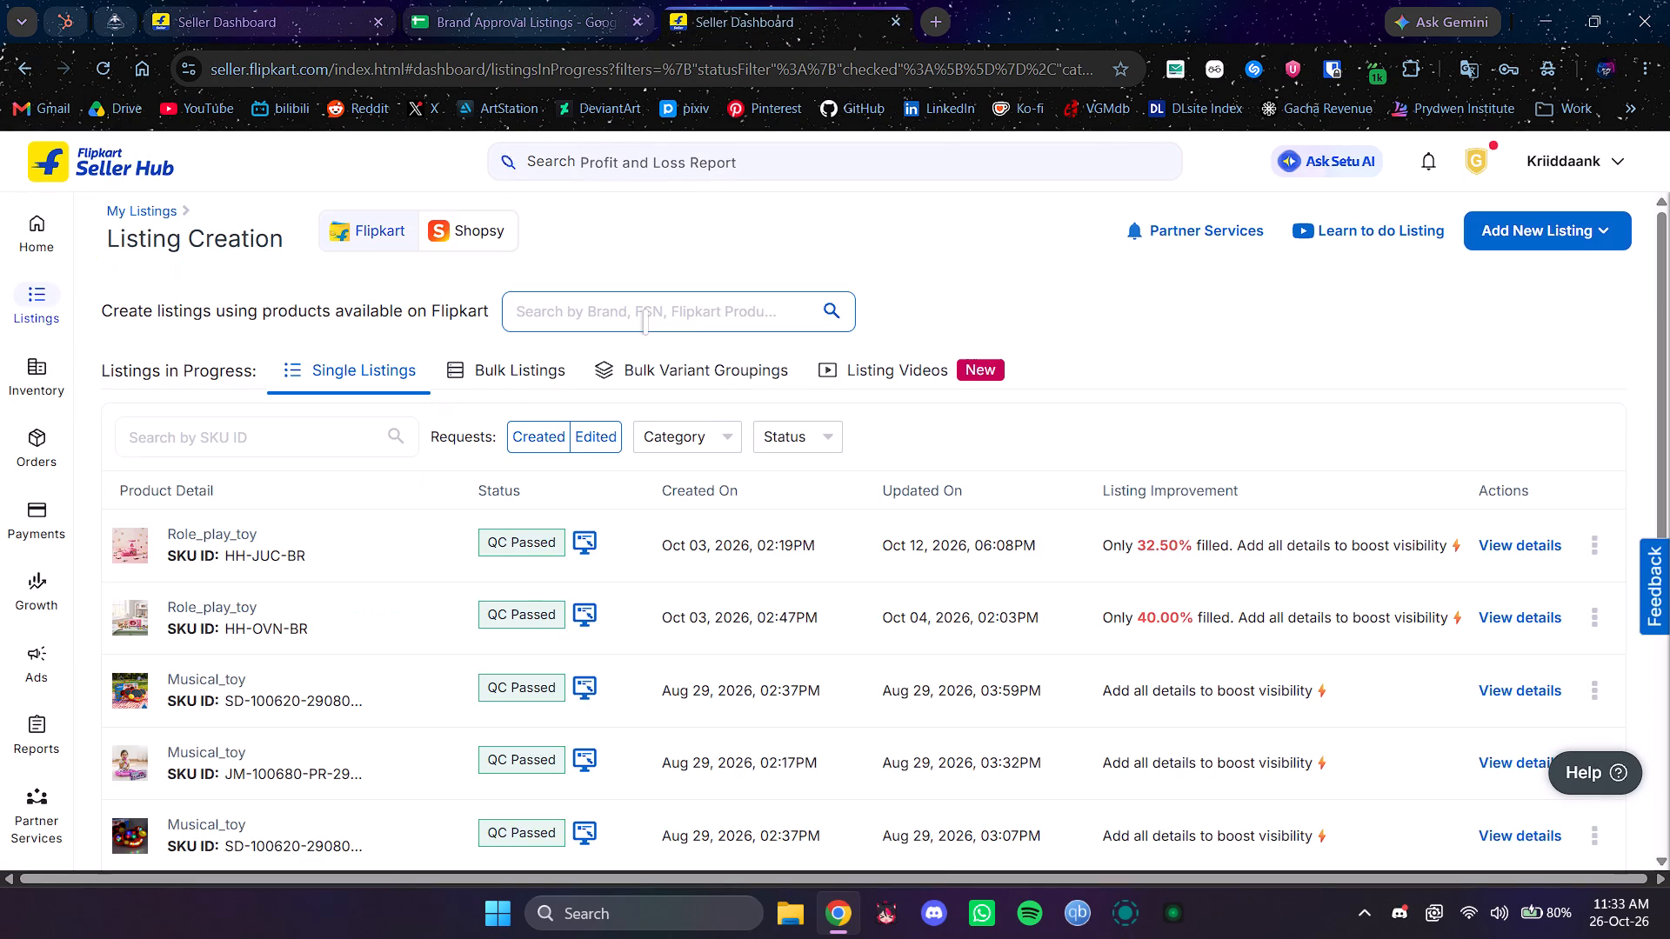
pyautogui.rightClick(645, 321)
pyautogui.click(716, 520)
pyautogui.click(838, 304)
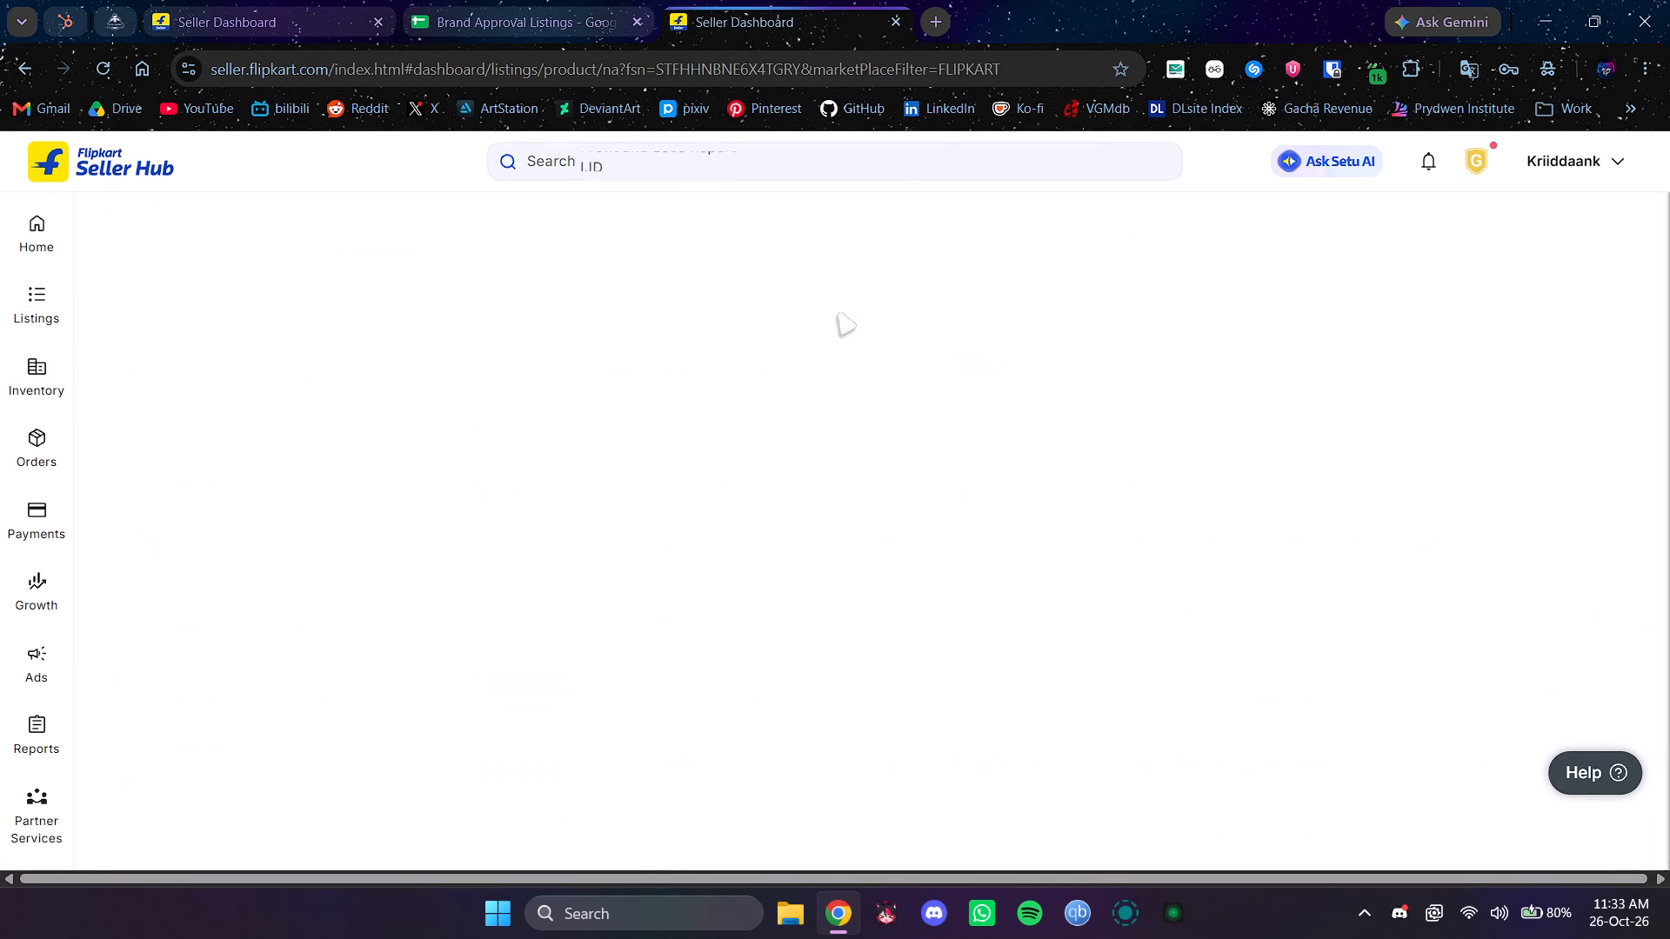
# Open the approval application for the MITRAL Labudoll1 product and return to the Listing Creation page.
pyautogui.click(306, 624)
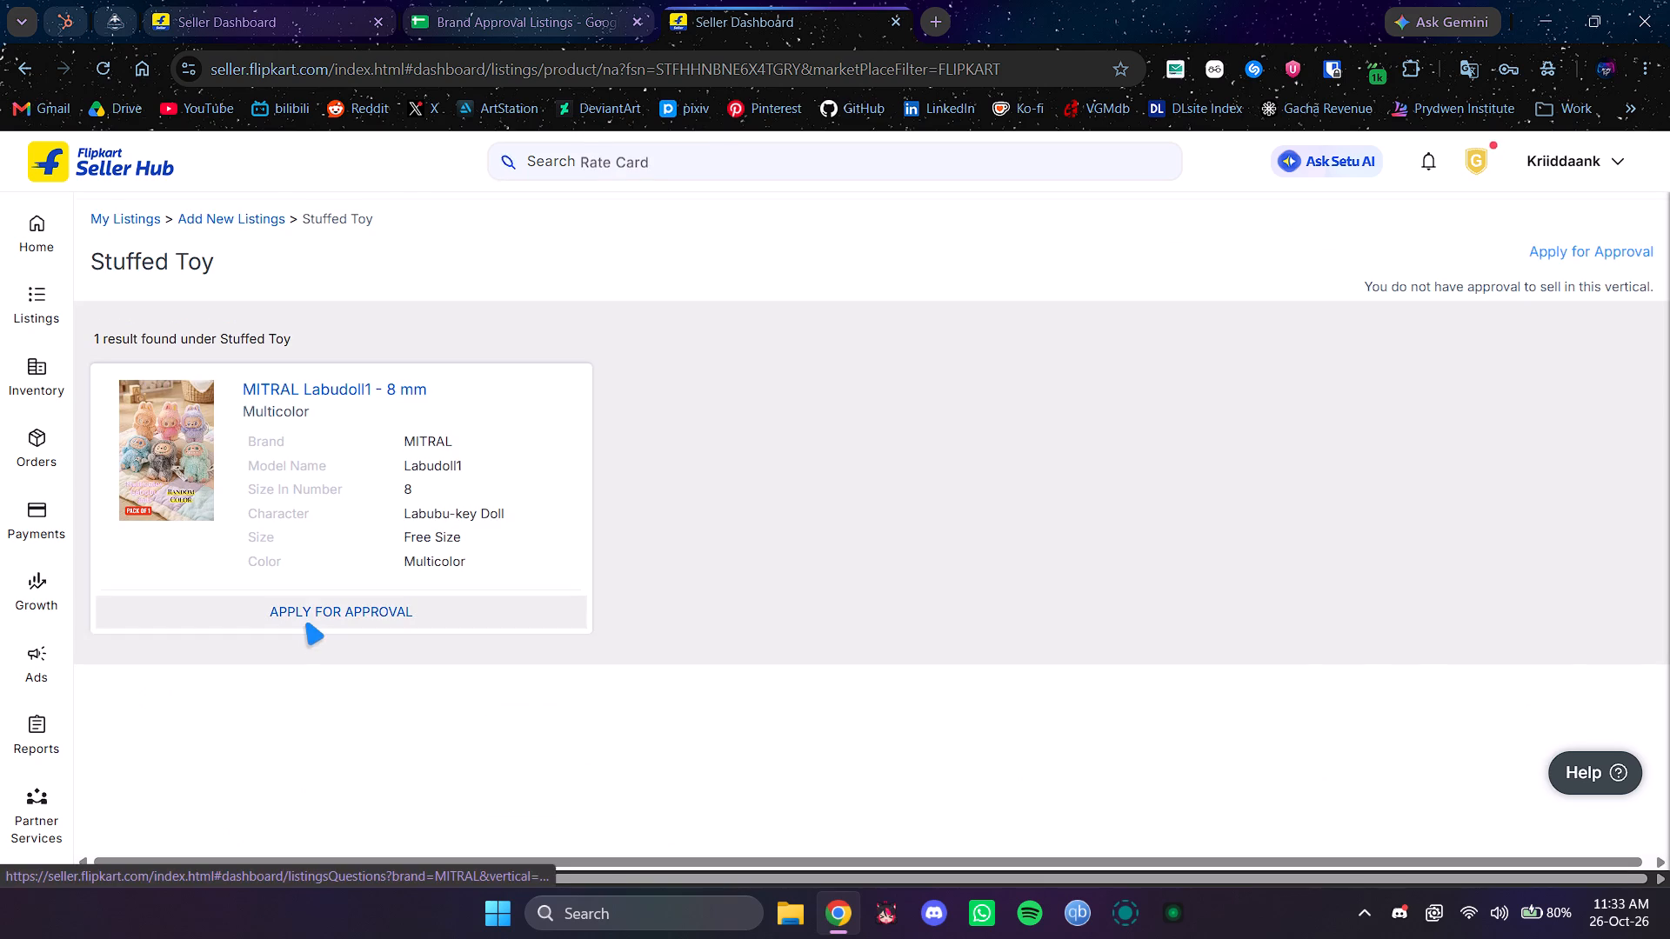
pyautogui.click(16, 67)
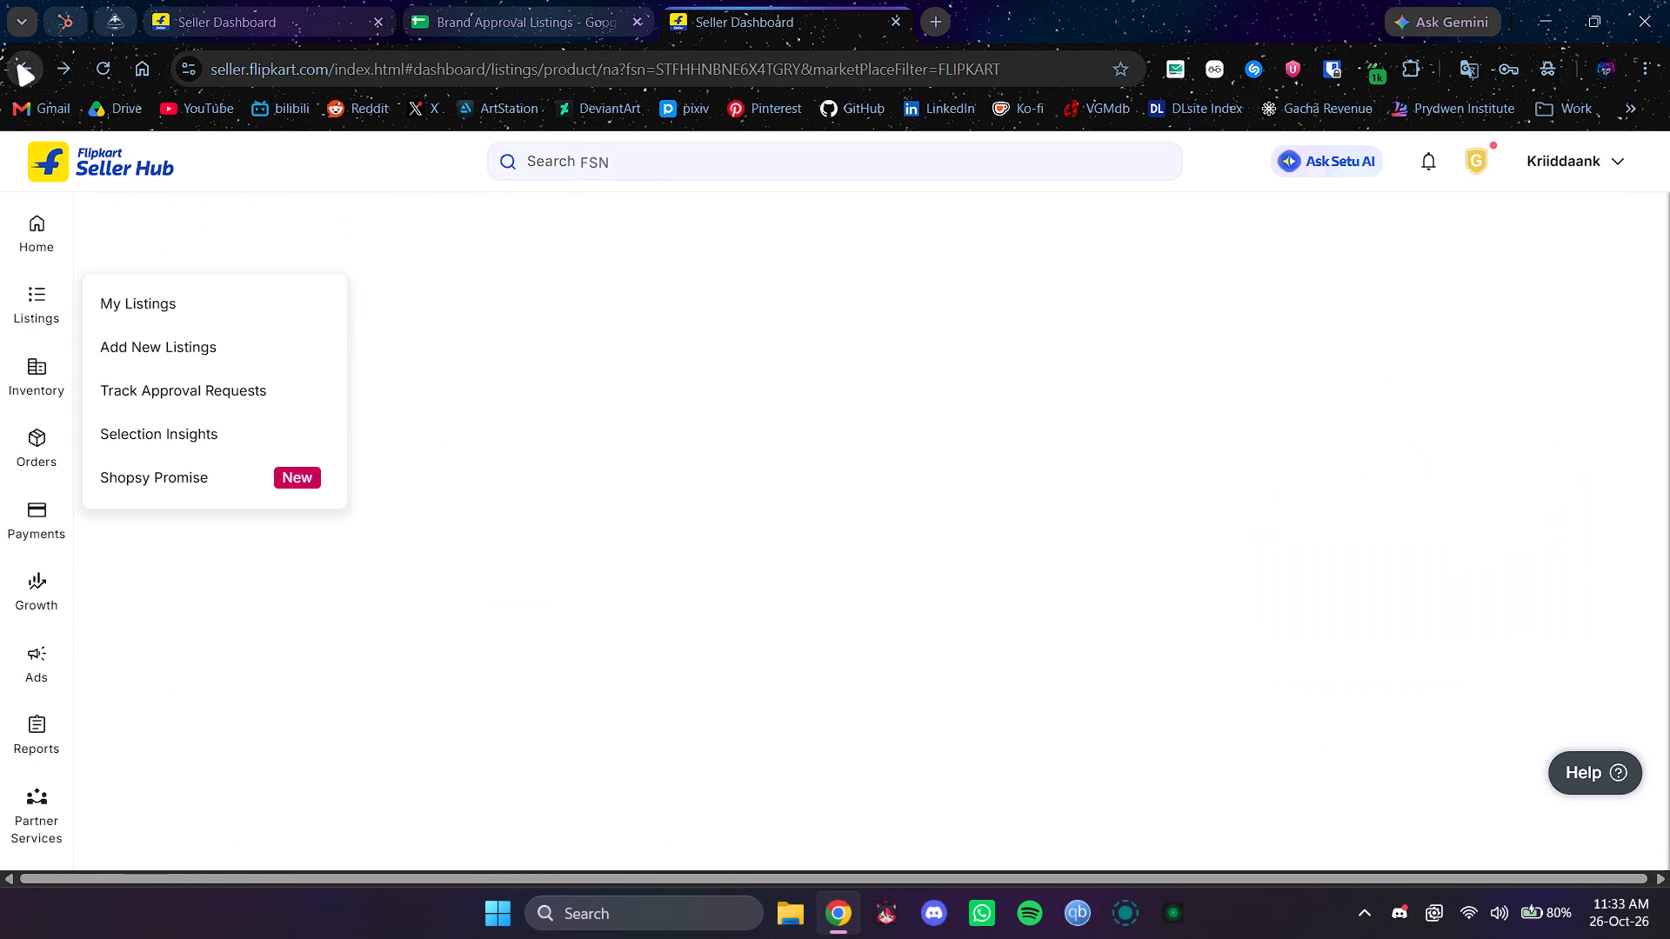
pyautogui.click(17, 66)
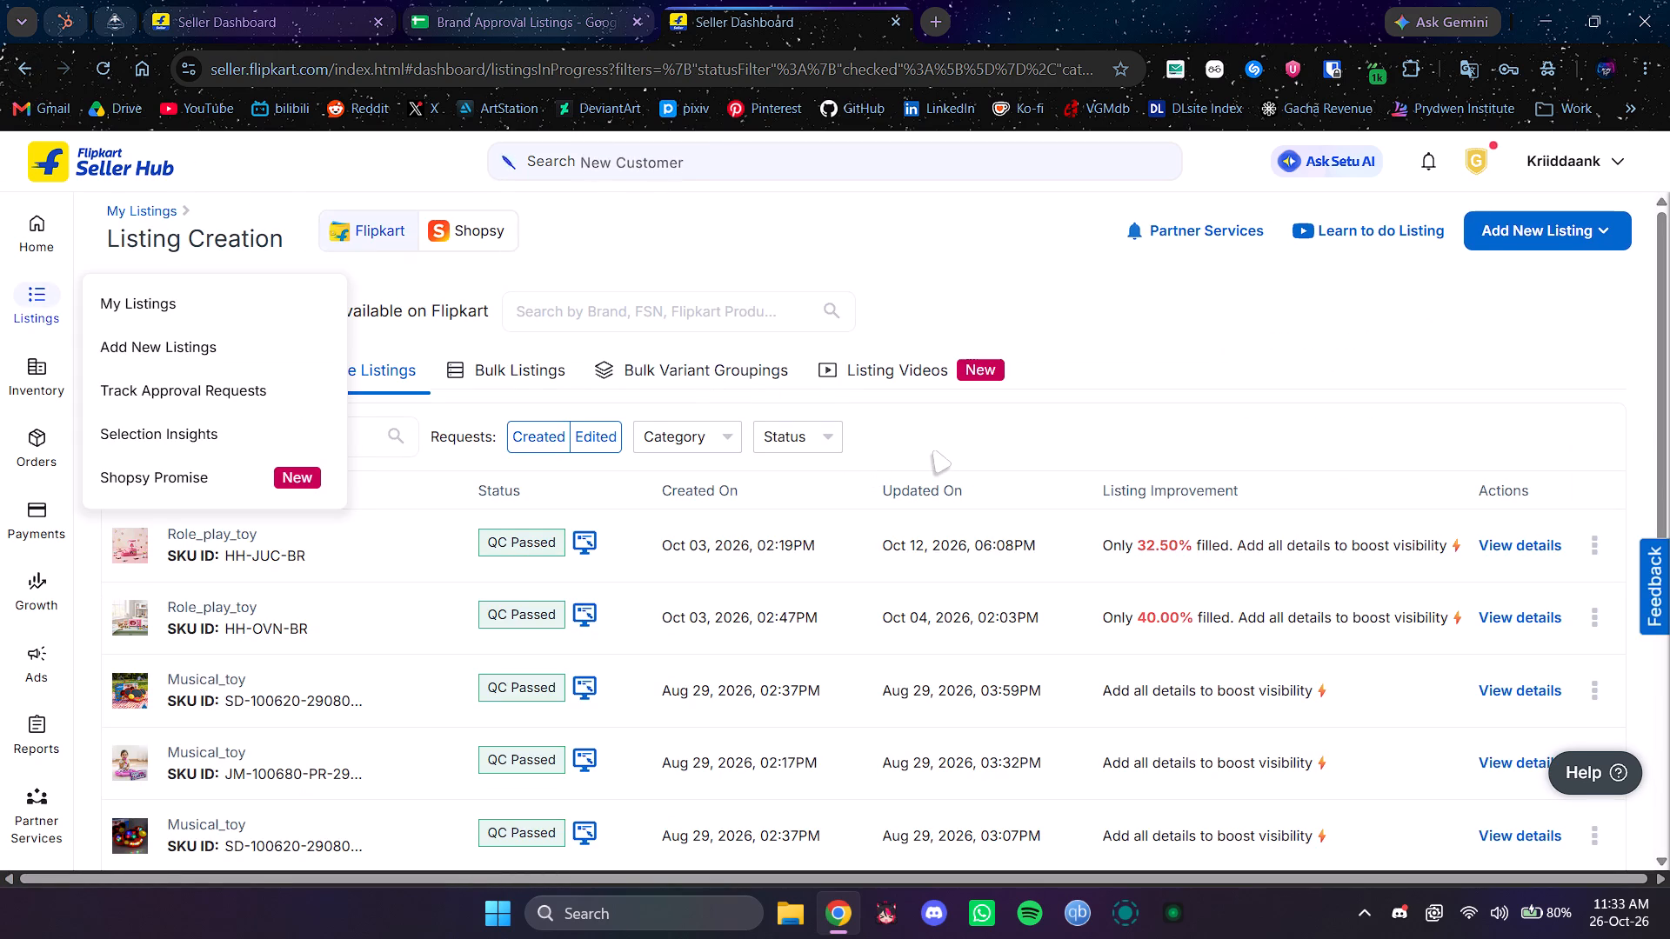
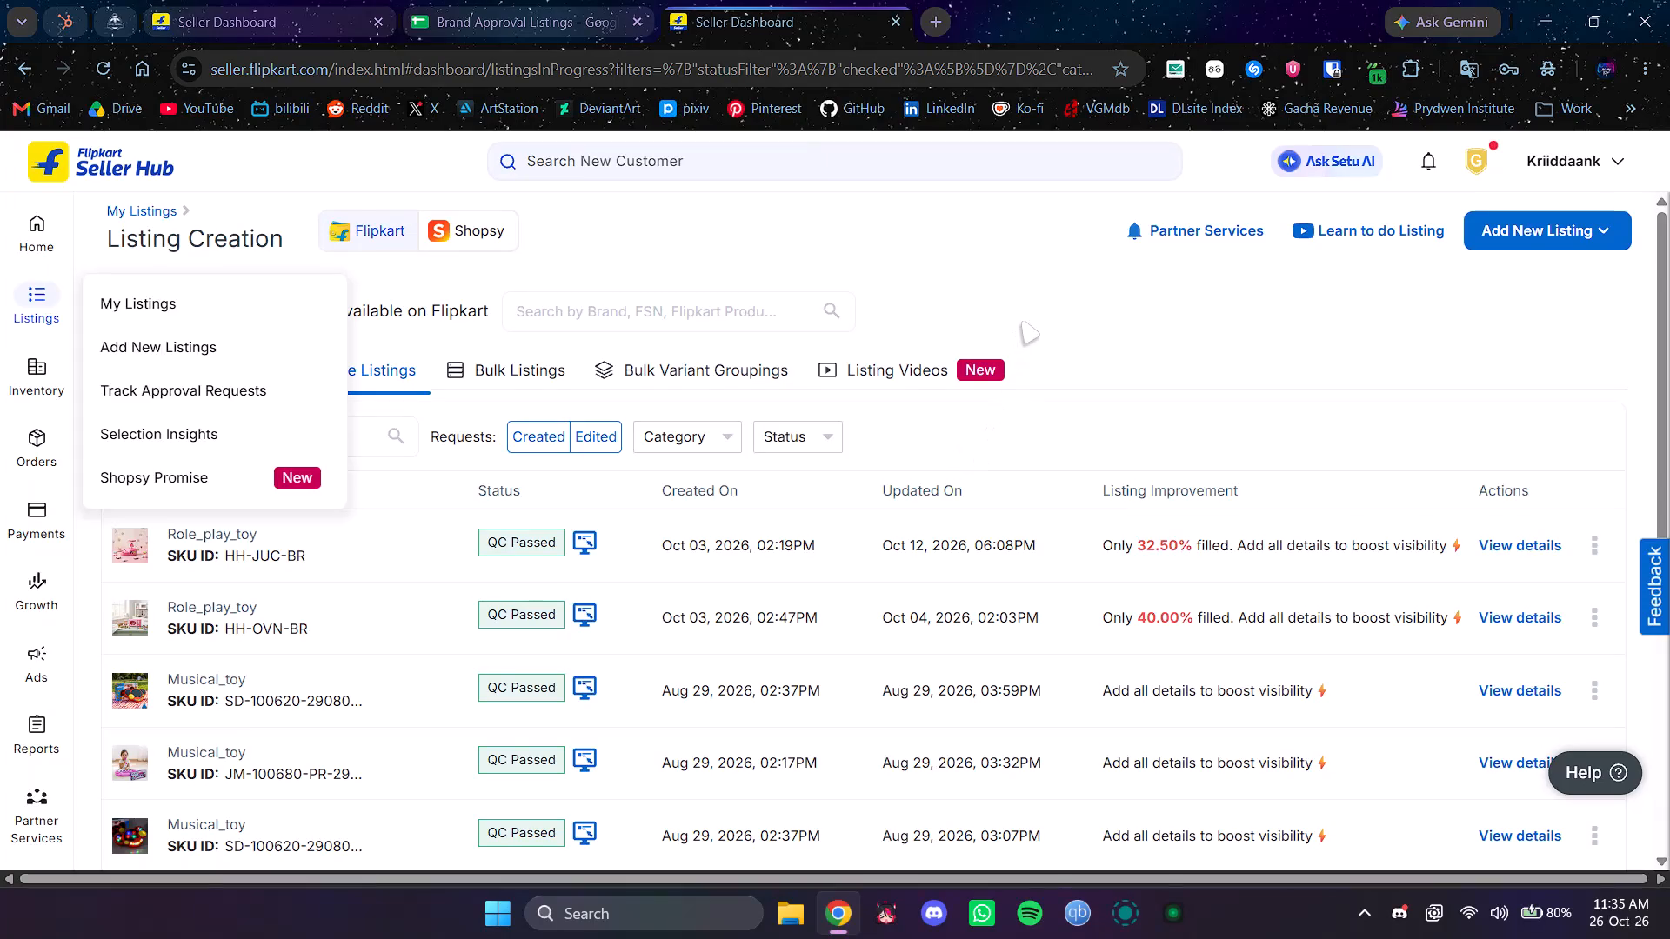
# Copy the RUPAVATIYA product's FSN STFHKR6BTAGGTHX3 from the Brand Approval Listings sheet and search for it on Seller Hub's Listing Creation page.
pyautogui.click(1022, 323)
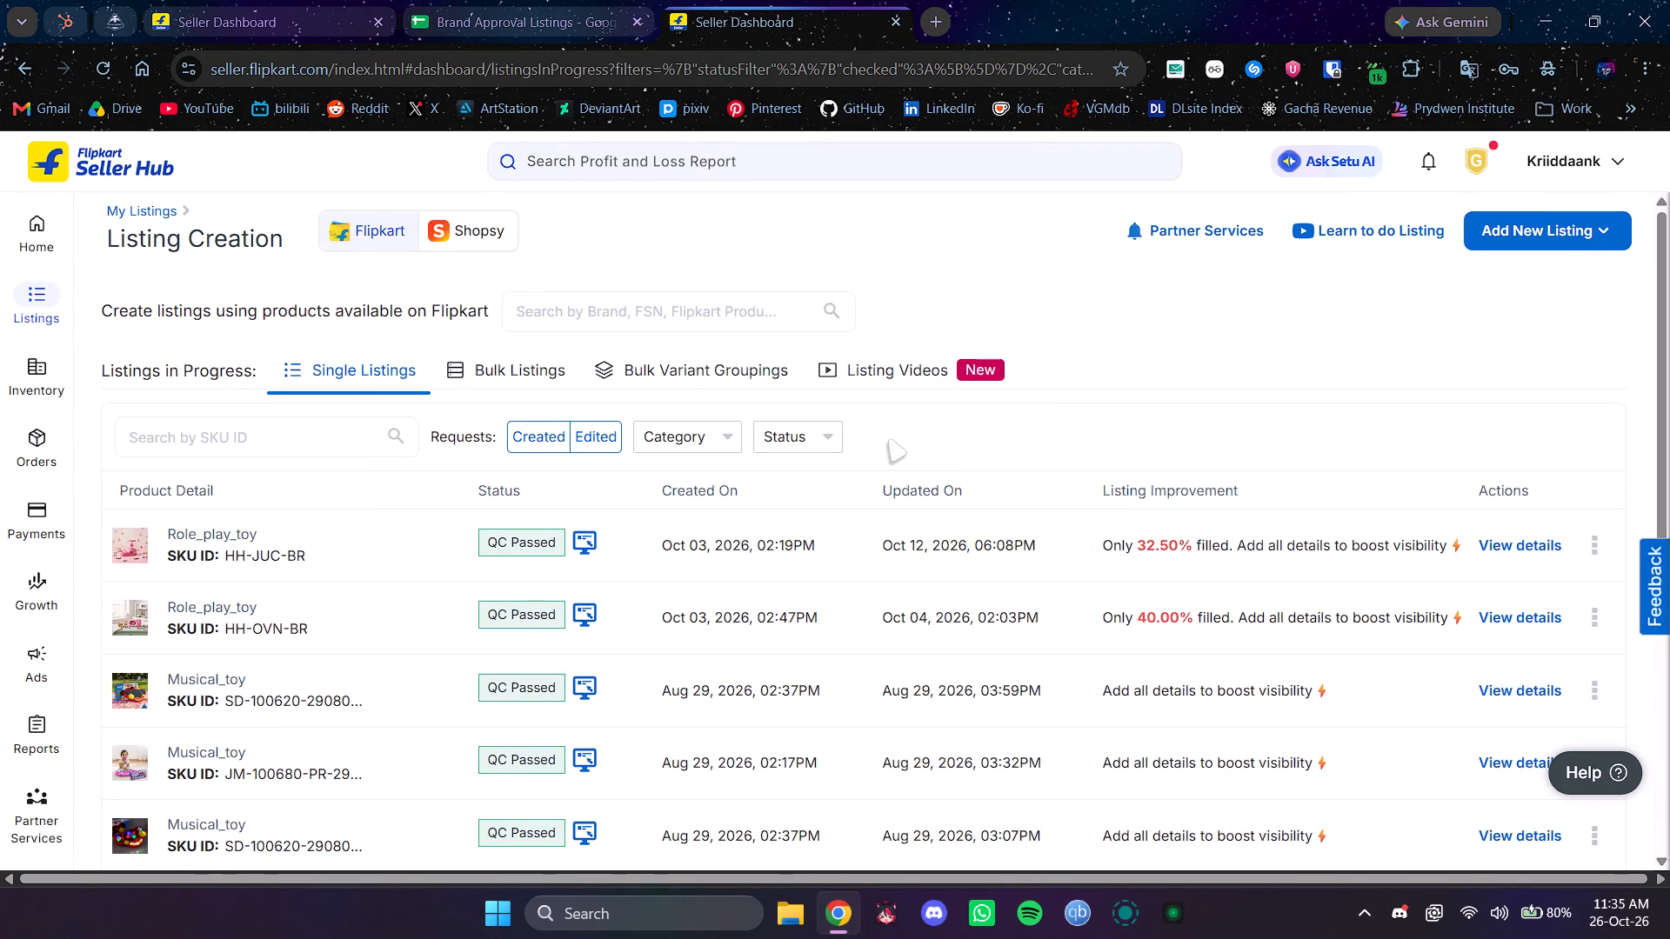
pyautogui.click(531, 0)
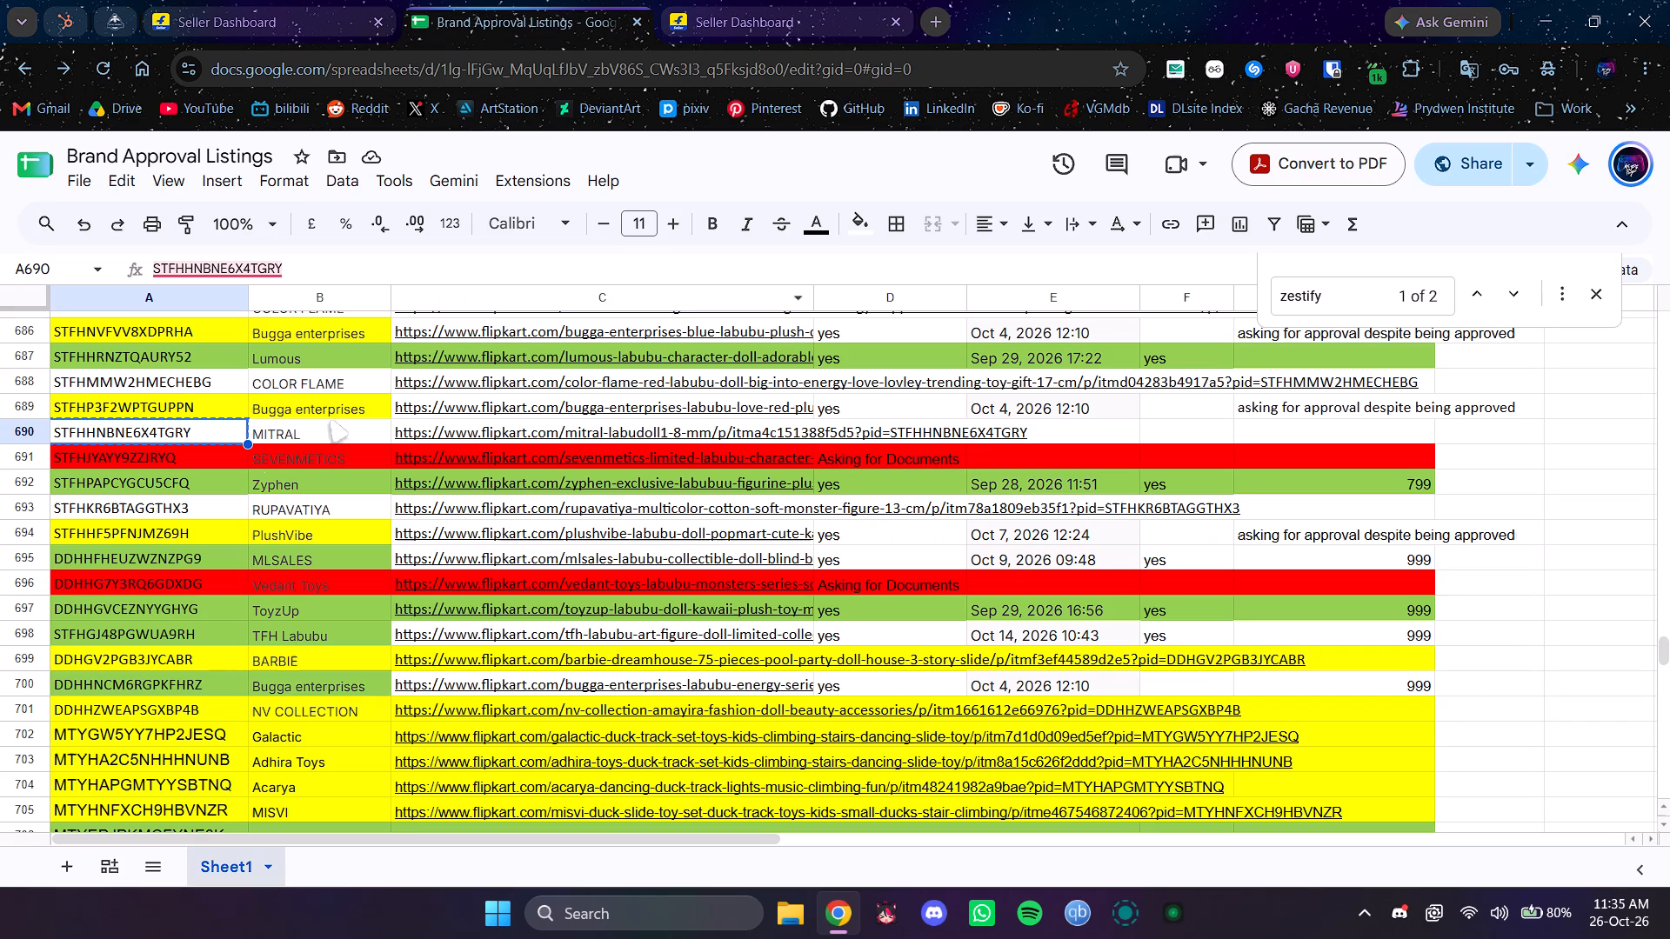
pyautogui.click(224, 505)
pyautogui.rightClick(224, 505)
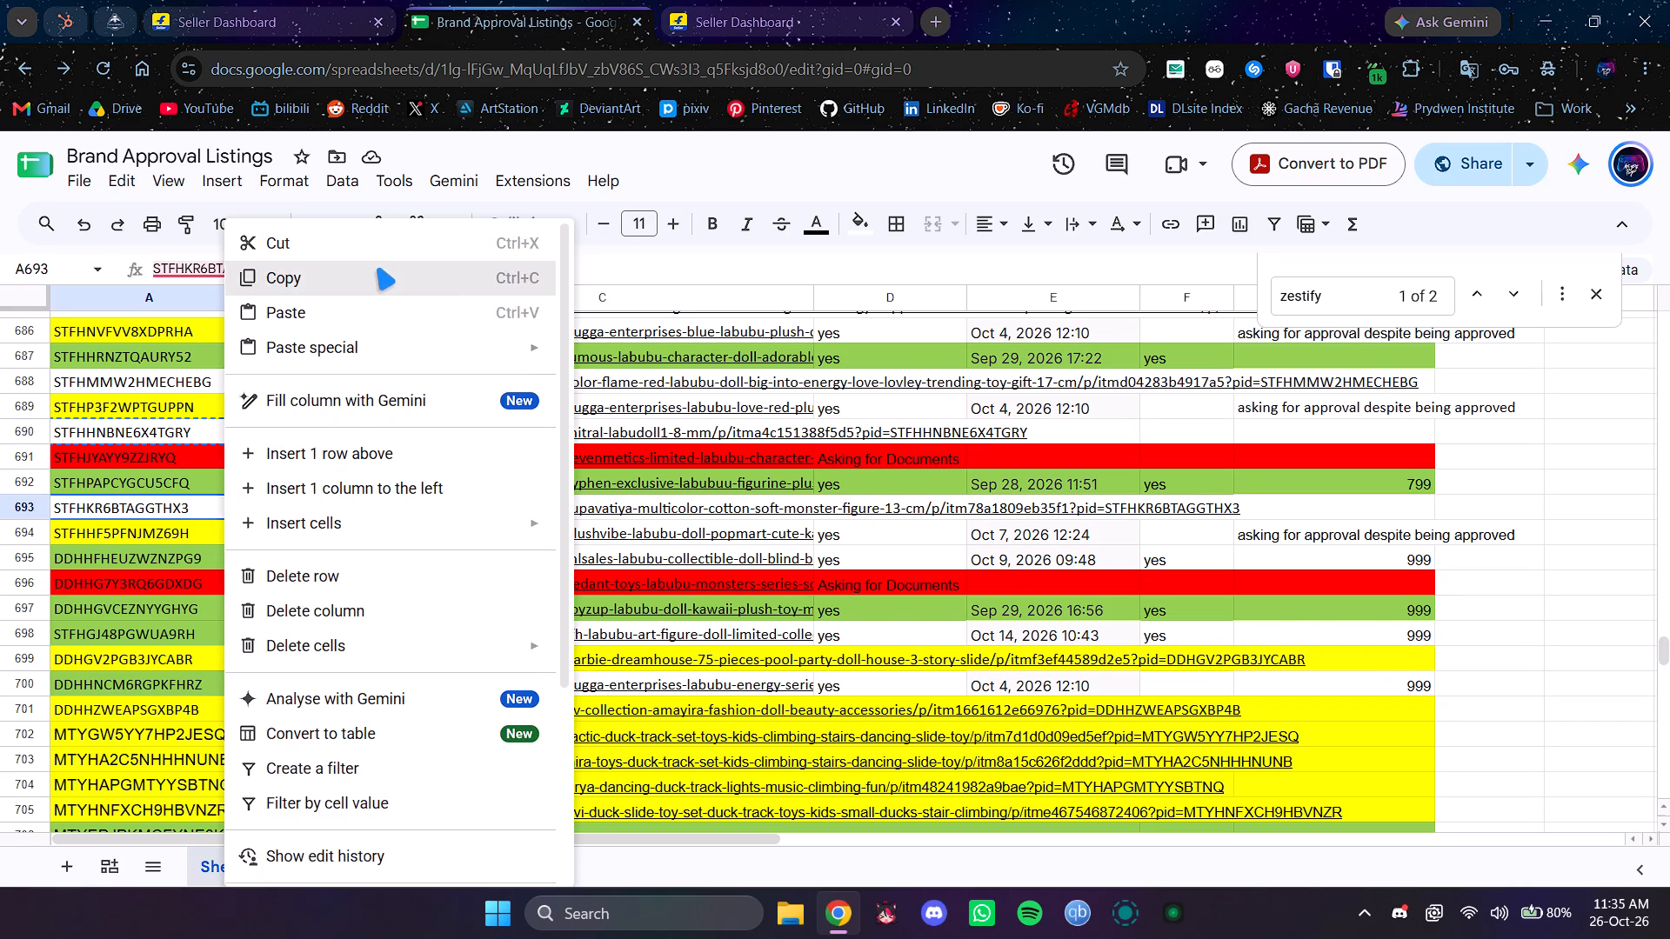
pyautogui.click(377, 270)
pyautogui.click(725, 0)
pyautogui.click(613, 301)
pyautogui.rightClick(613, 301)
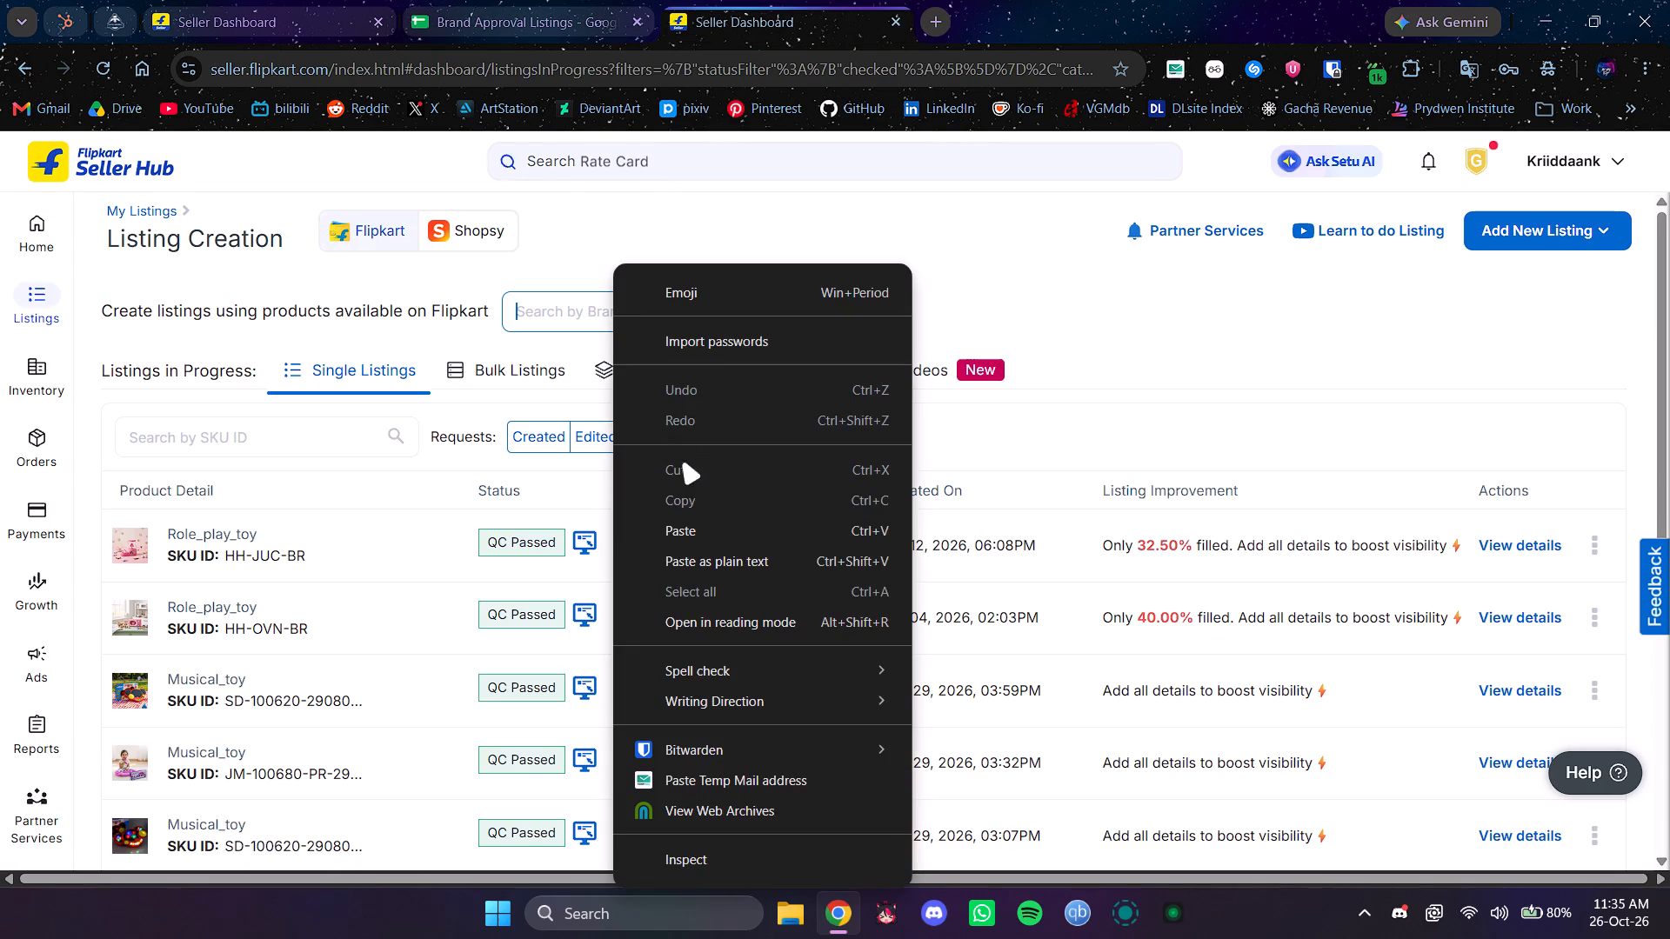
pyautogui.click(701, 524)
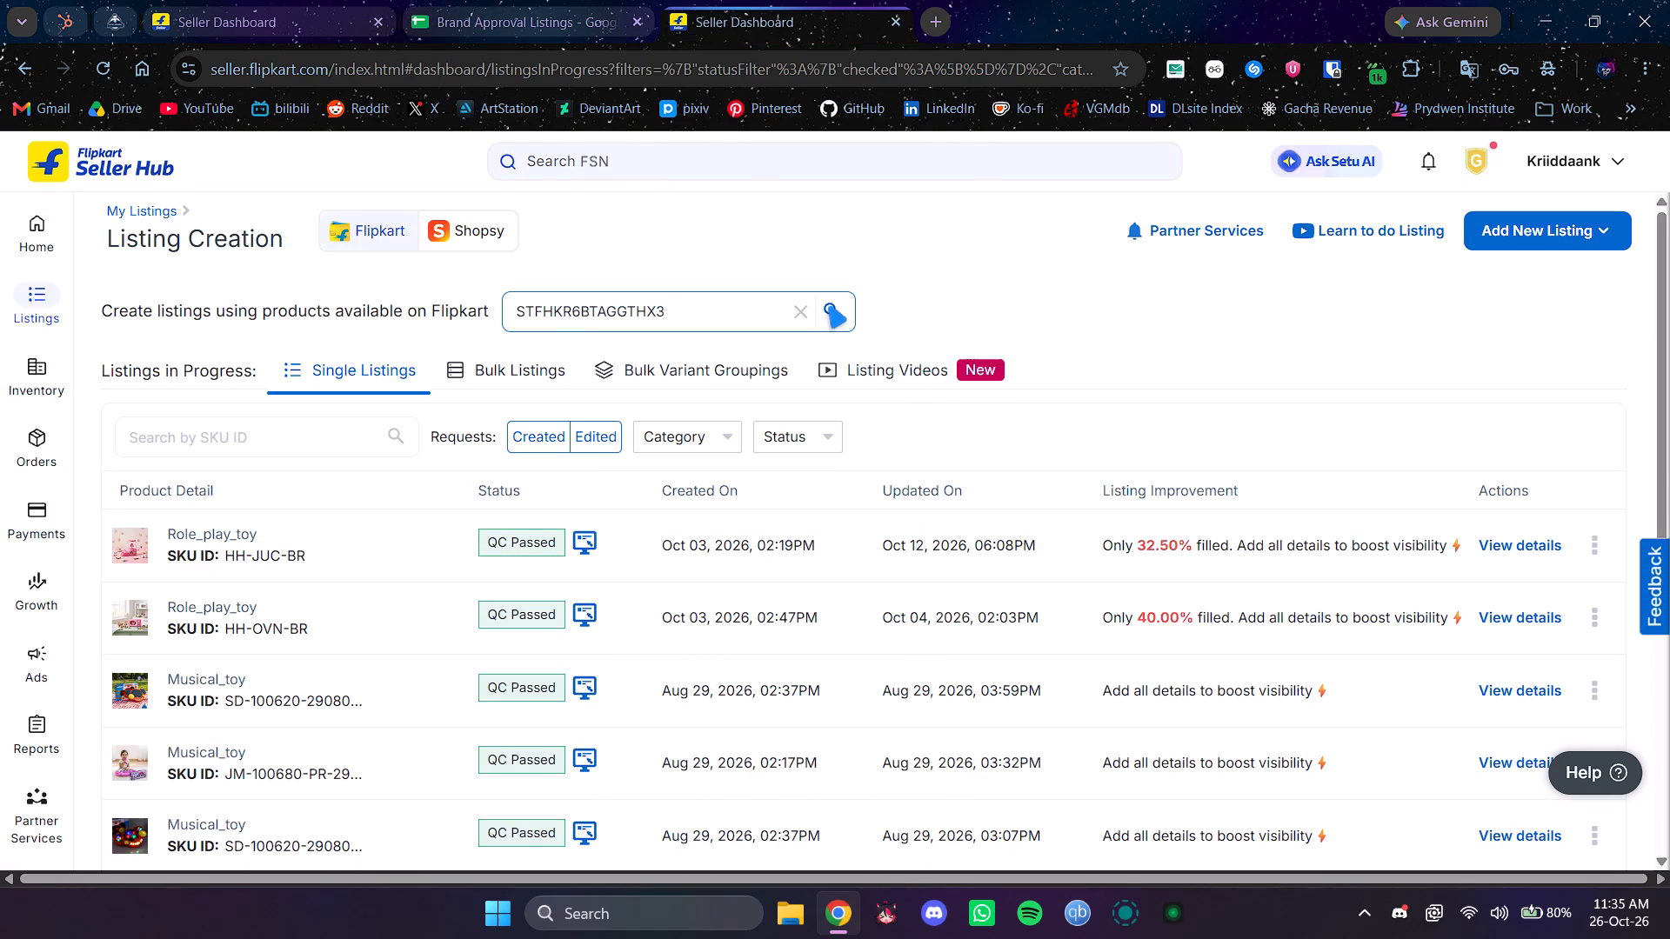
pyautogui.click(829, 308)
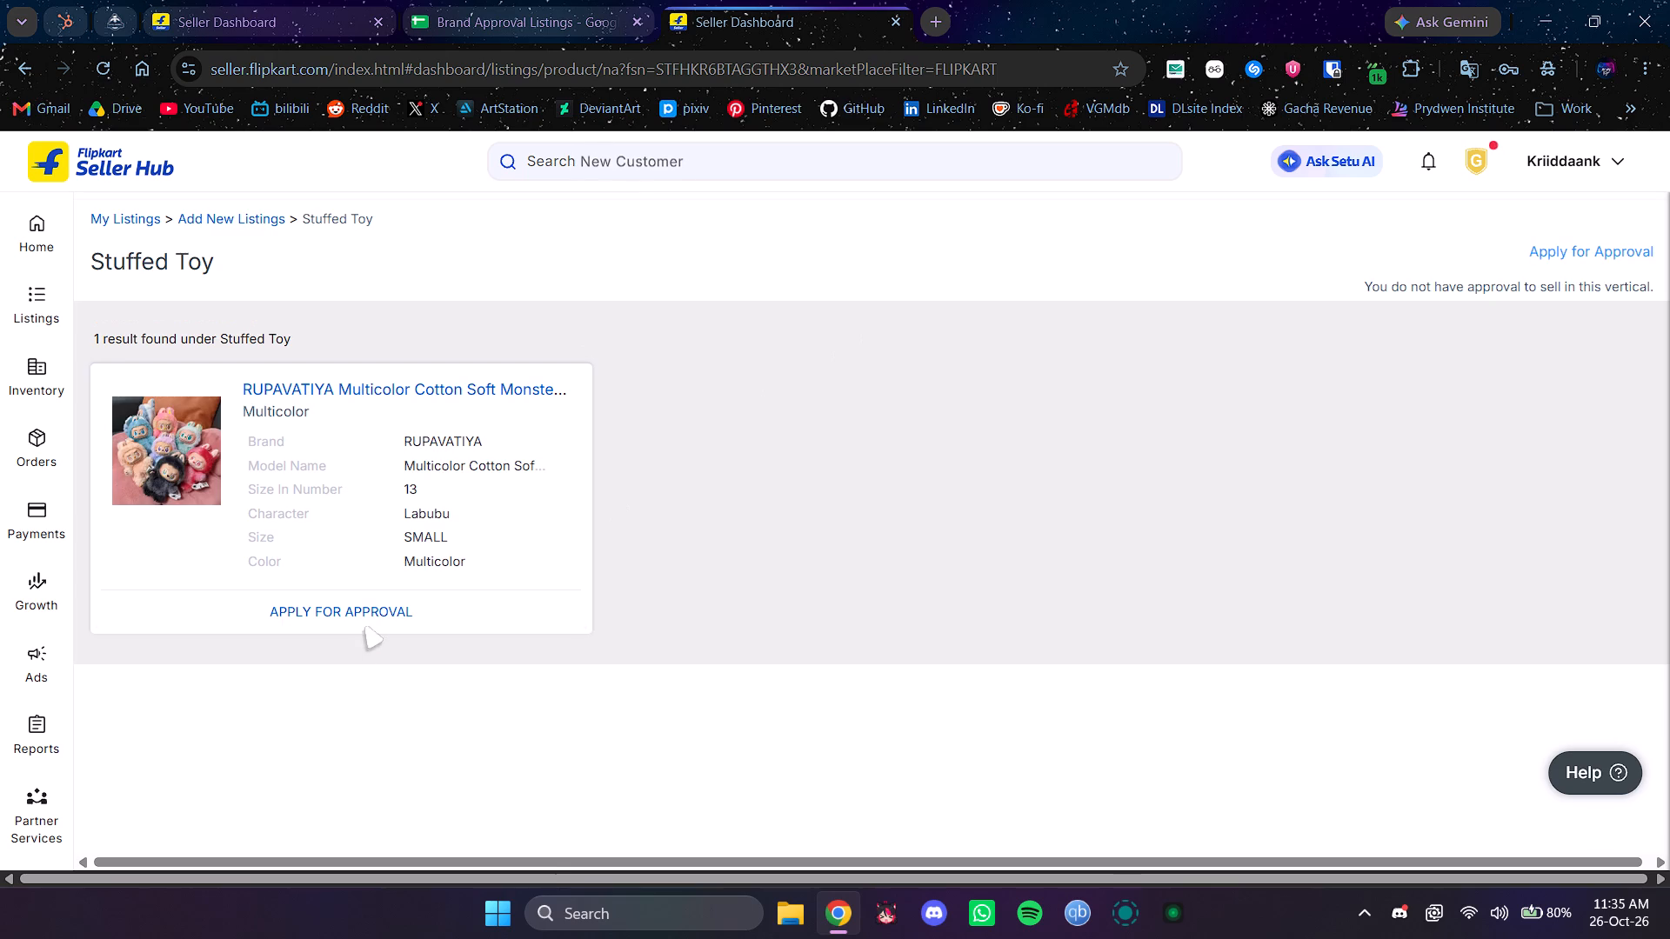
# Open the approval application for the RUPAVATIYA soft toy and return to the Listing Creation page.
pyautogui.click(369, 625)
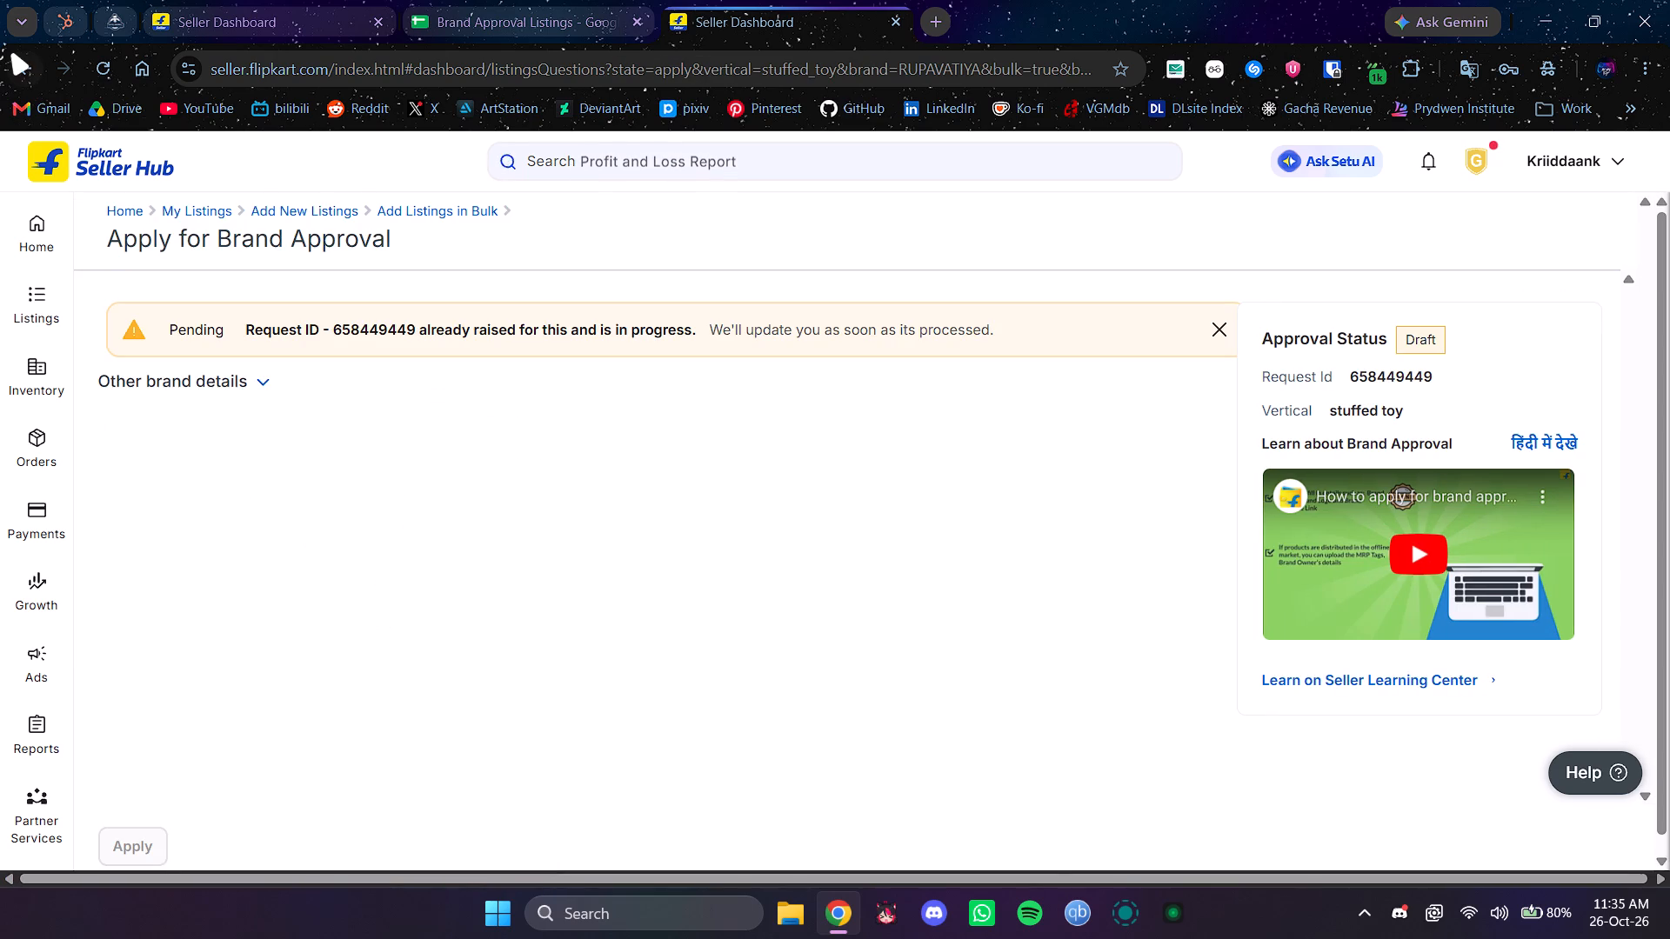
pyautogui.click(19, 61)
pyautogui.click(23, 65)
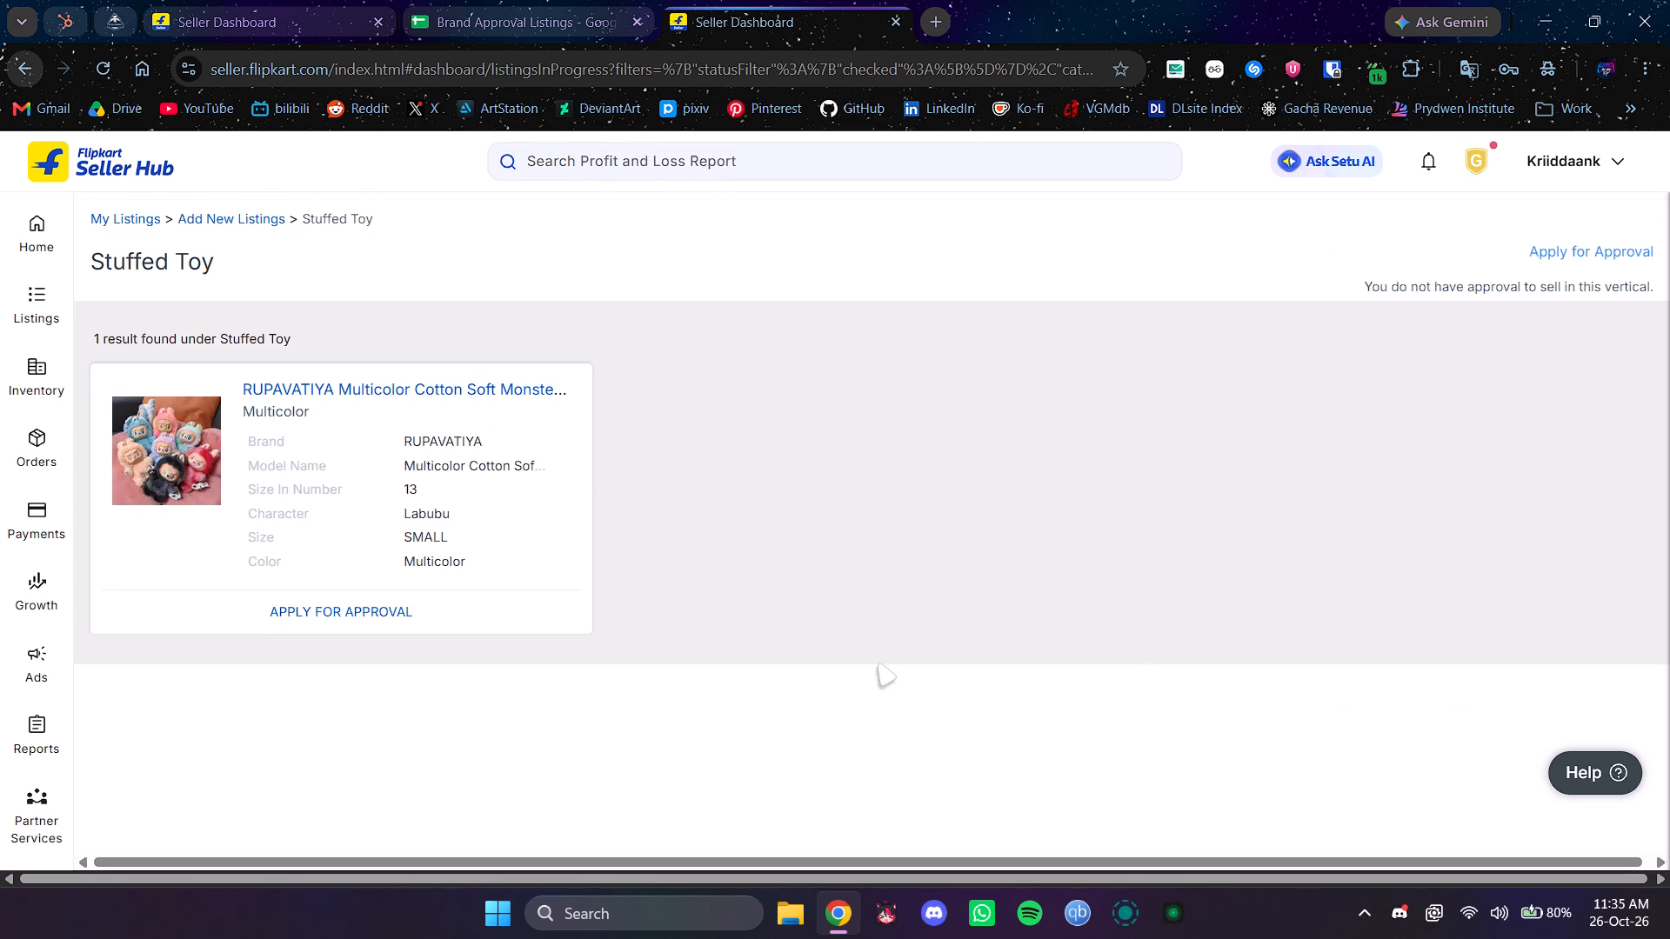
pyautogui.scroll(-4, 878, 665)
pyautogui.scroll(4, 878, 665)
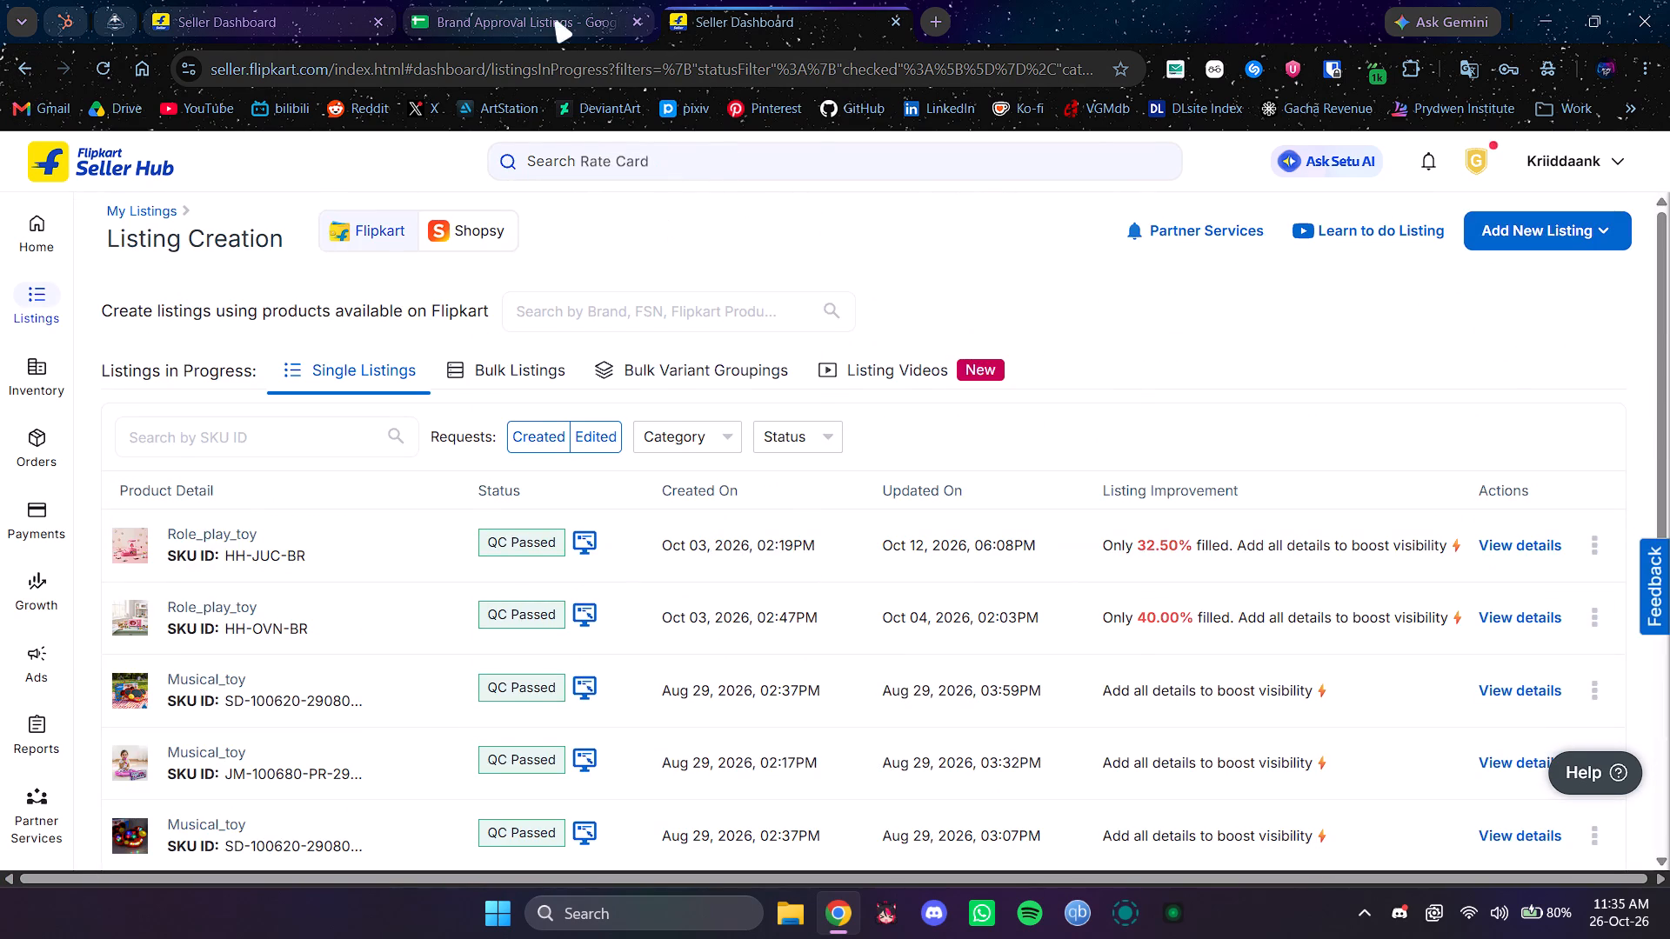
# Copy the CLICK4DEAL product's FSN MTYFFKRCSZZAH7FZ from the Brand Approval Listings sheet and search for it on Seller Hub's Listing Creation page.
pyautogui.click(555, 23)
pyautogui.scroll(-3, 709, 583)
pyautogui.click(197, 561)
pyautogui.rightClick(197, 561)
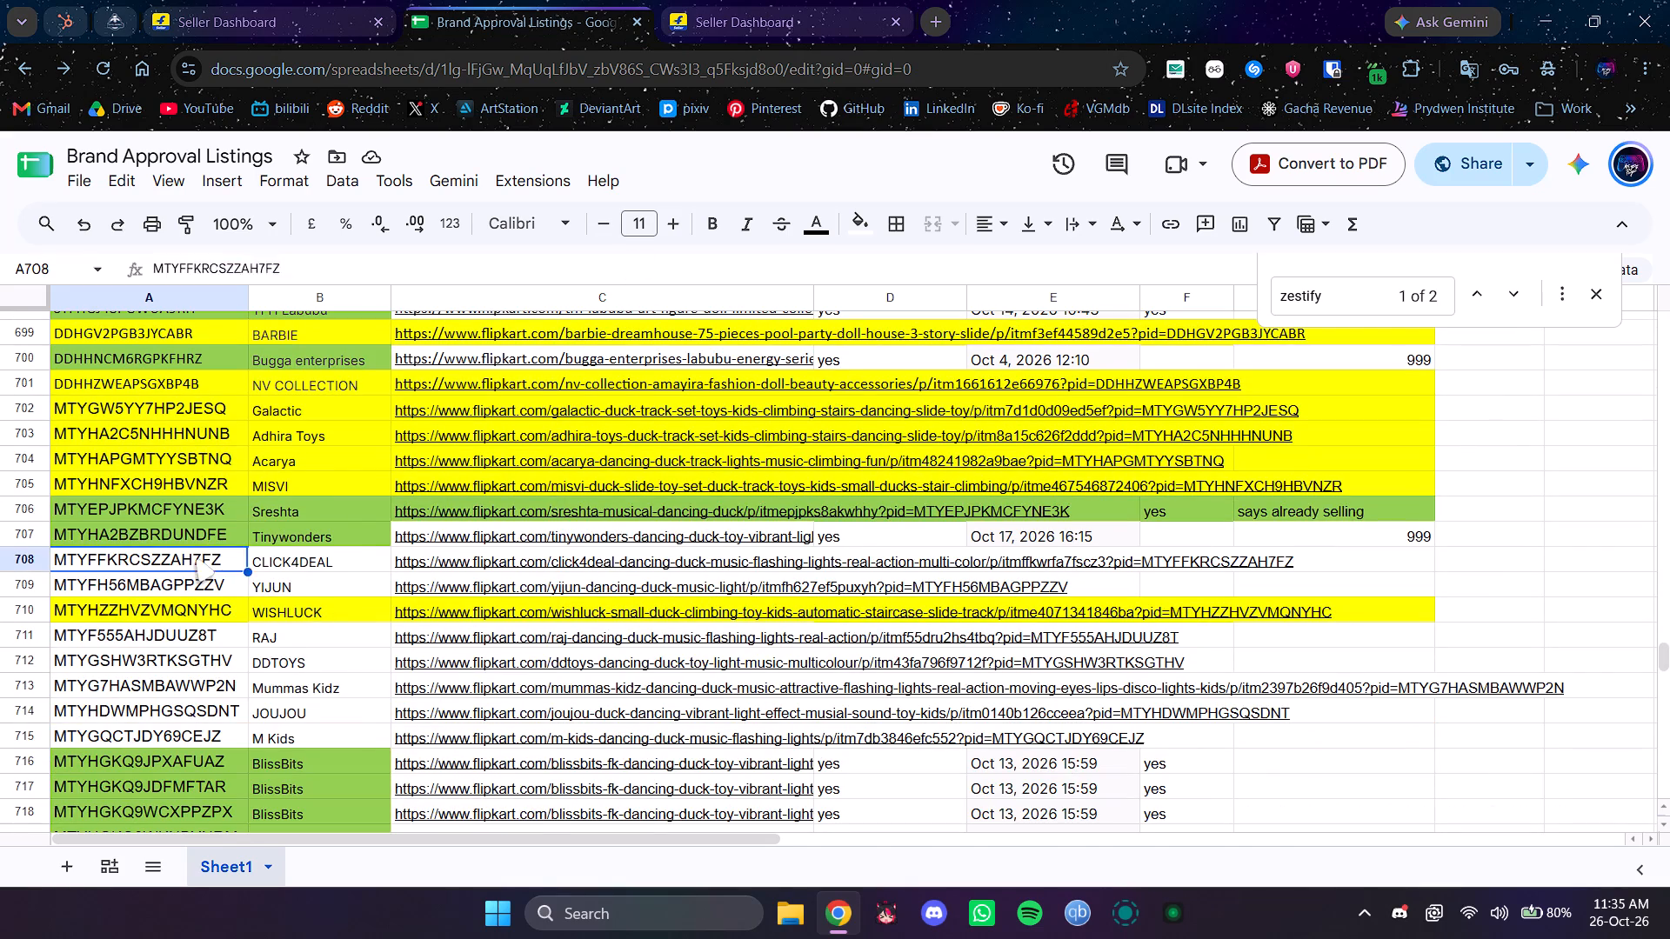
pyautogui.click(457, 277)
pyautogui.click(762, 30)
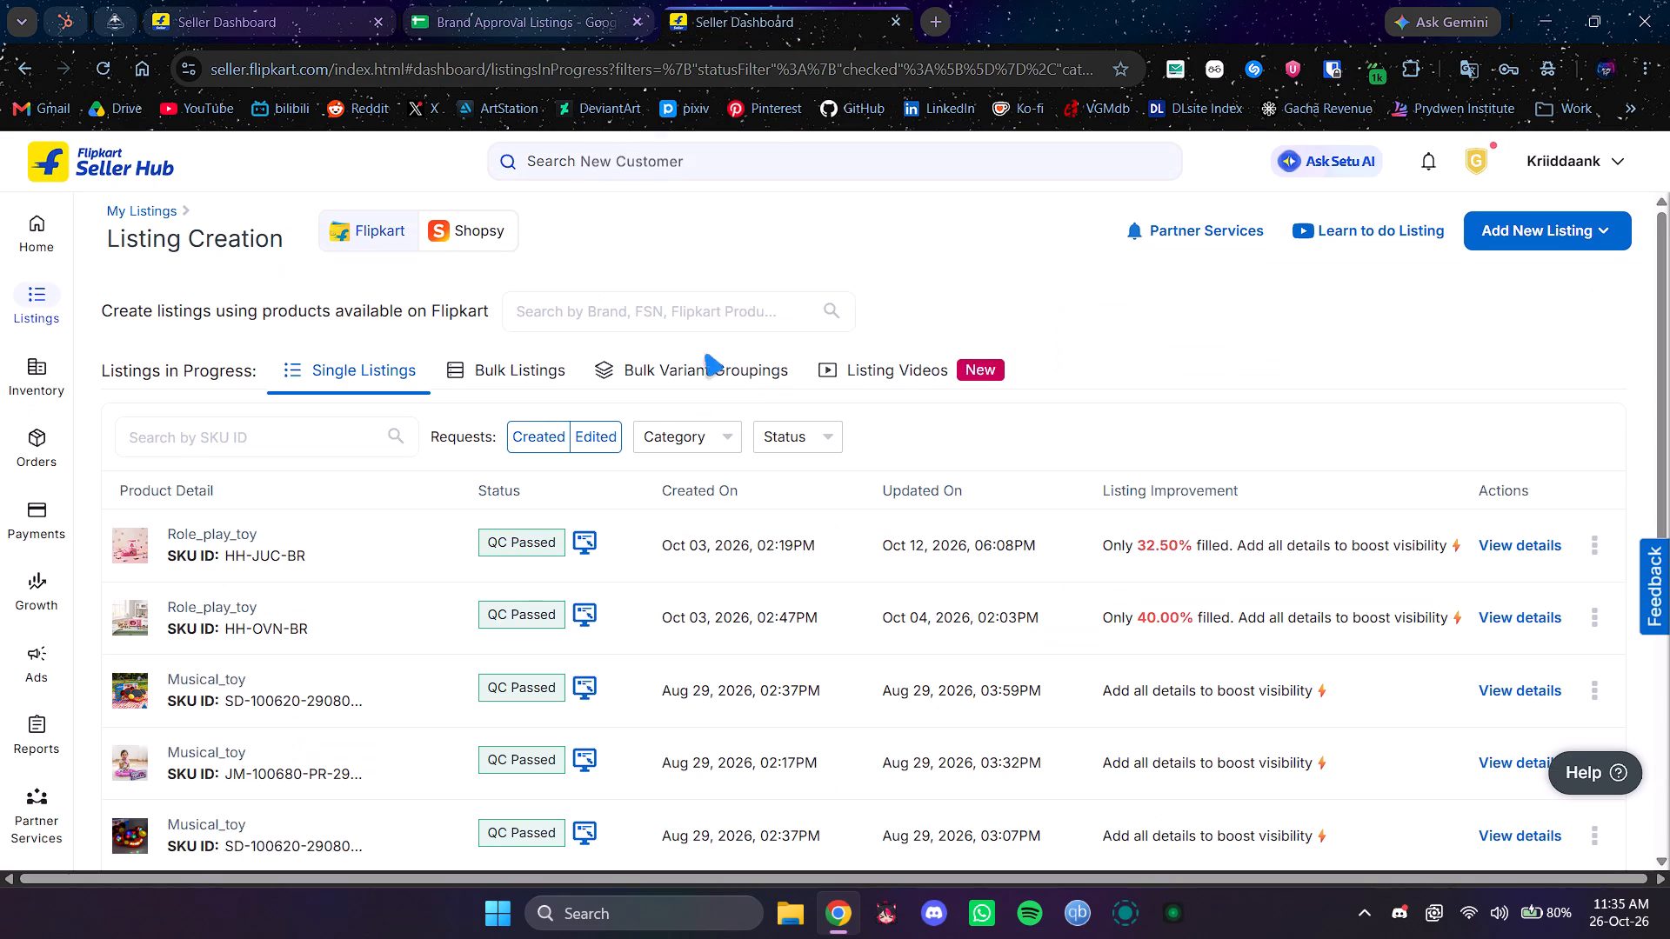
pyautogui.click(700, 320)
pyautogui.rightClick(700, 320)
pyautogui.click(758, 523)
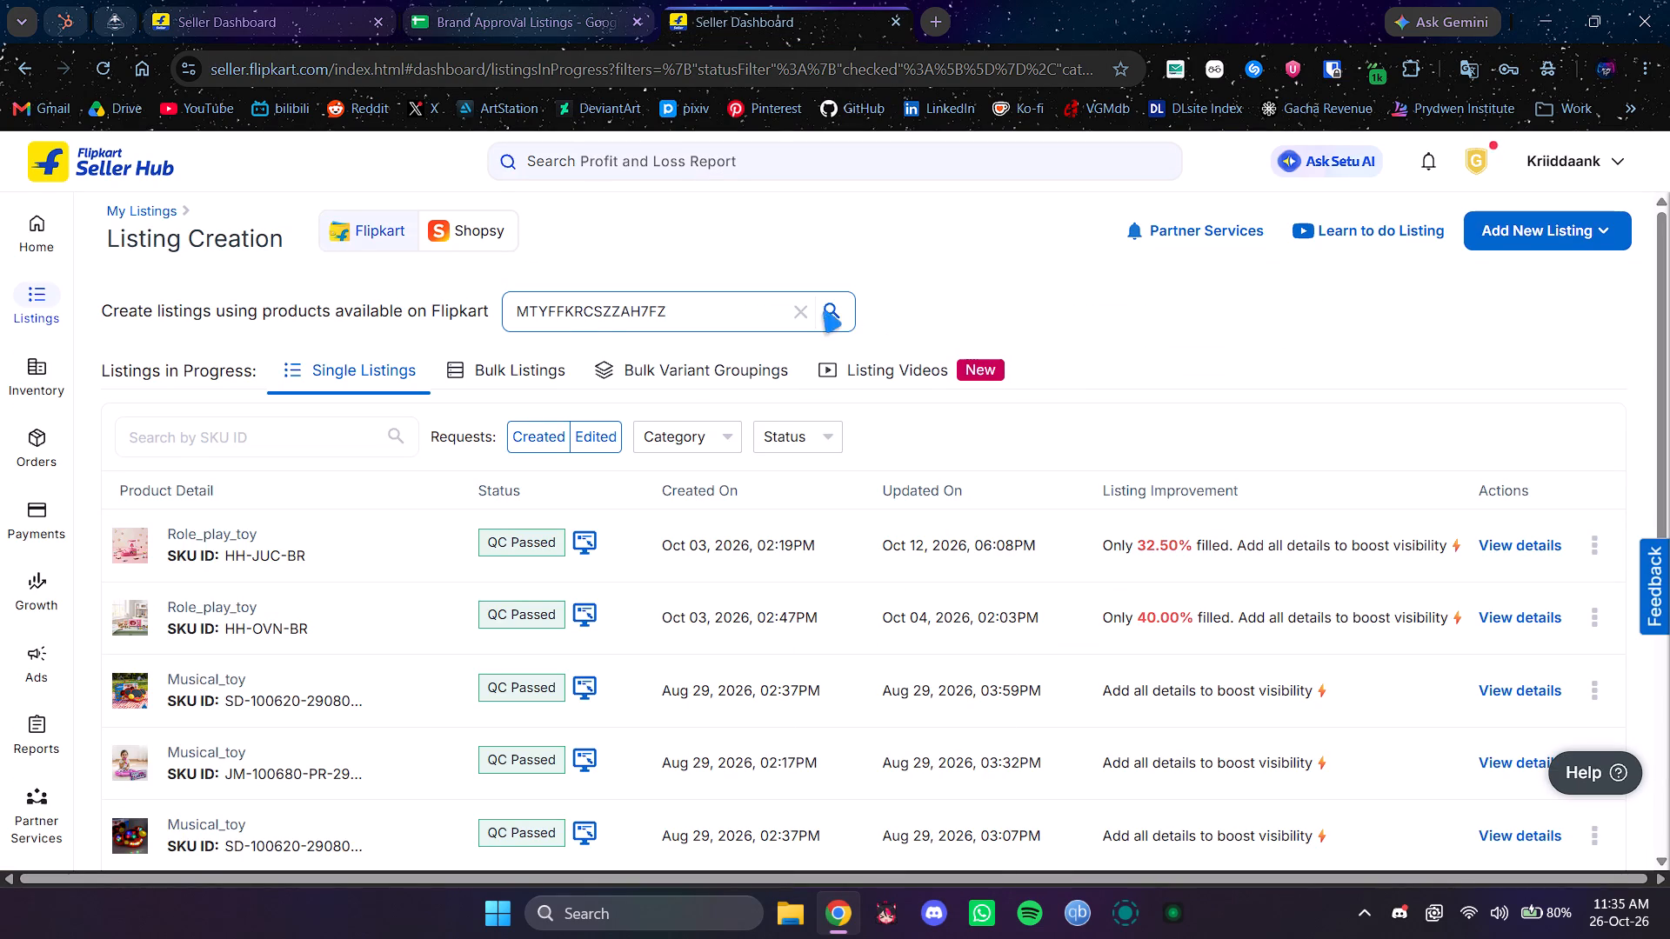
pyautogui.click(827, 309)
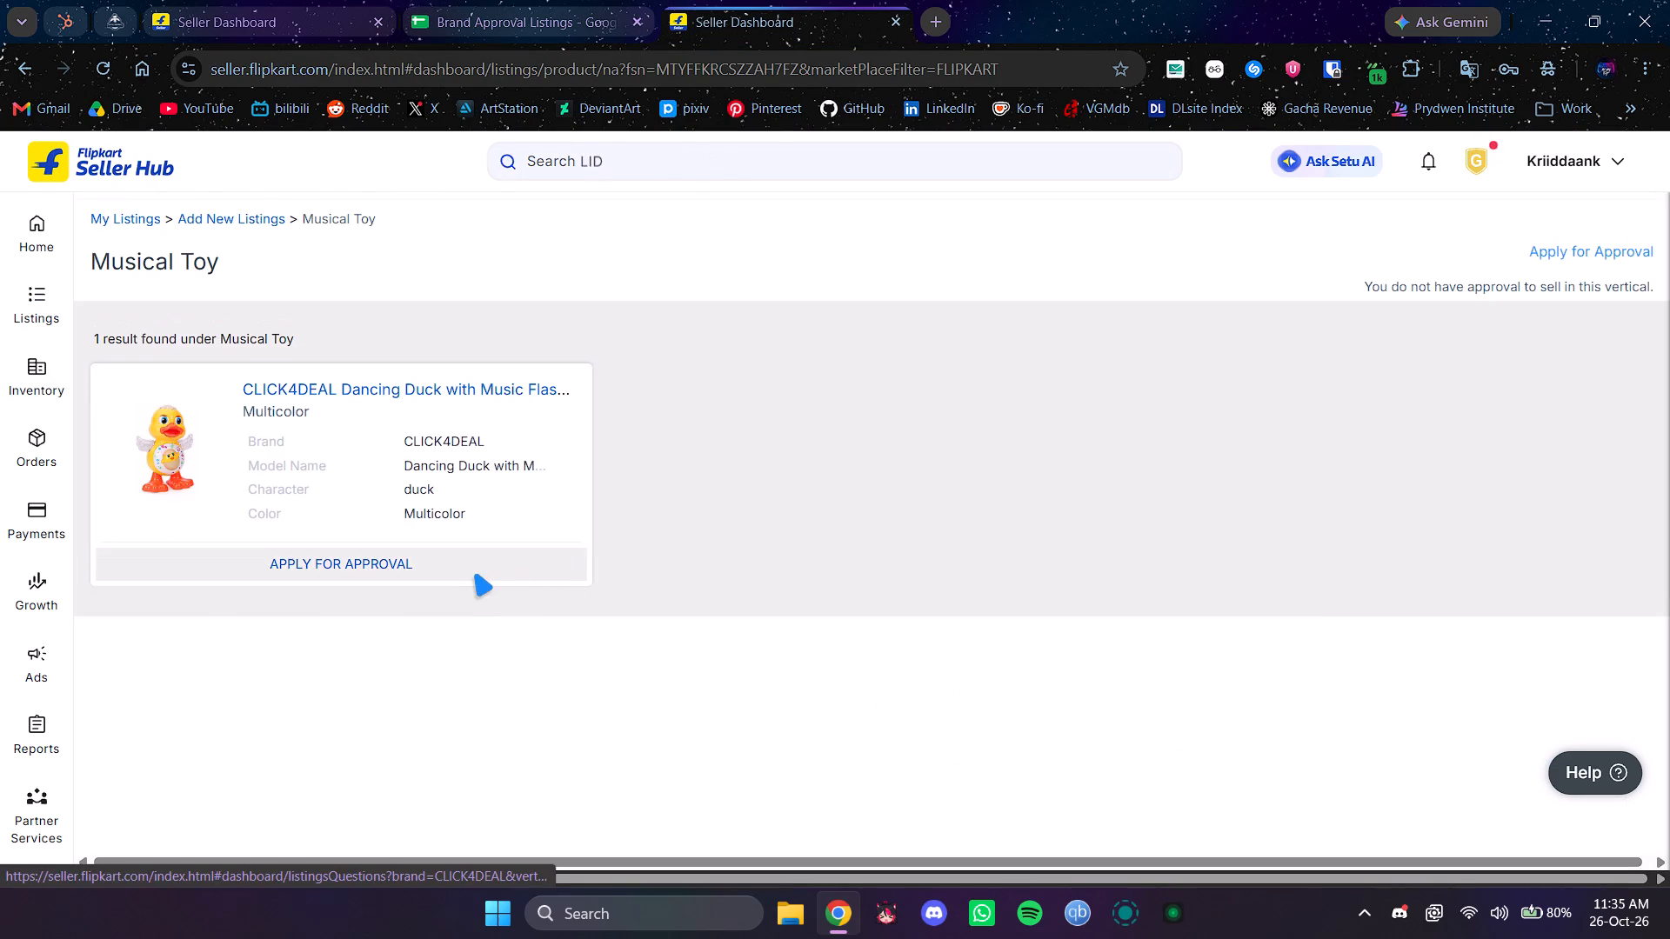
# Open the approval application for the CLICK4DEAL Dancing Duck and return to the Listing Creation page.
pyautogui.click(475, 576)
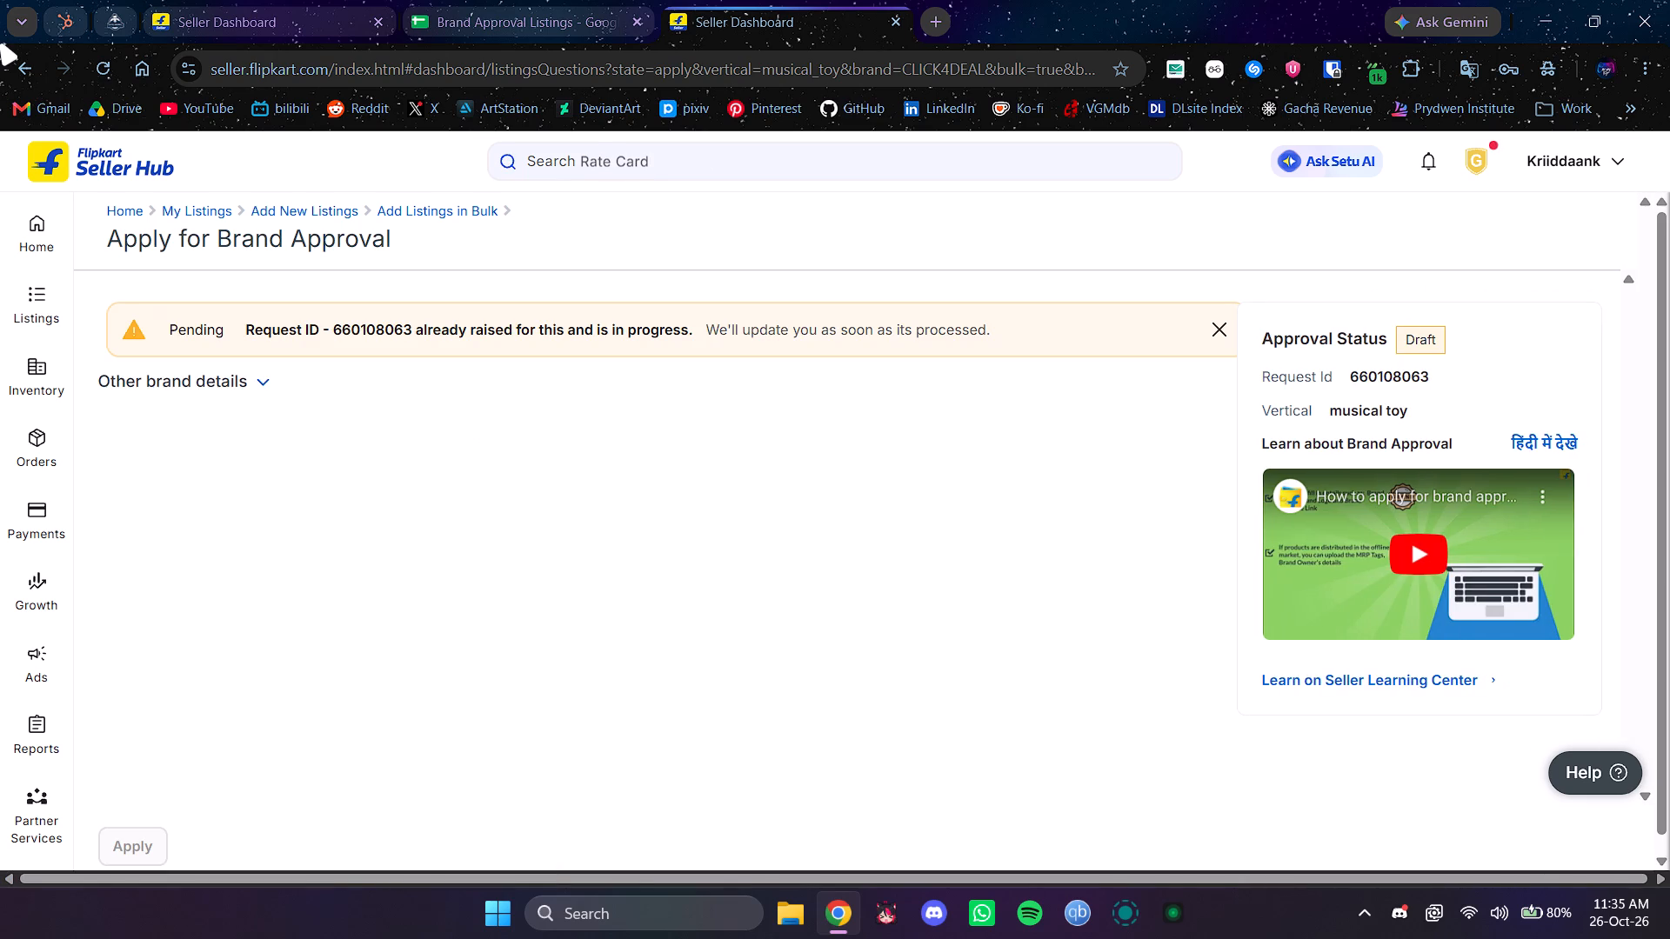
pyautogui.click(21, 57)
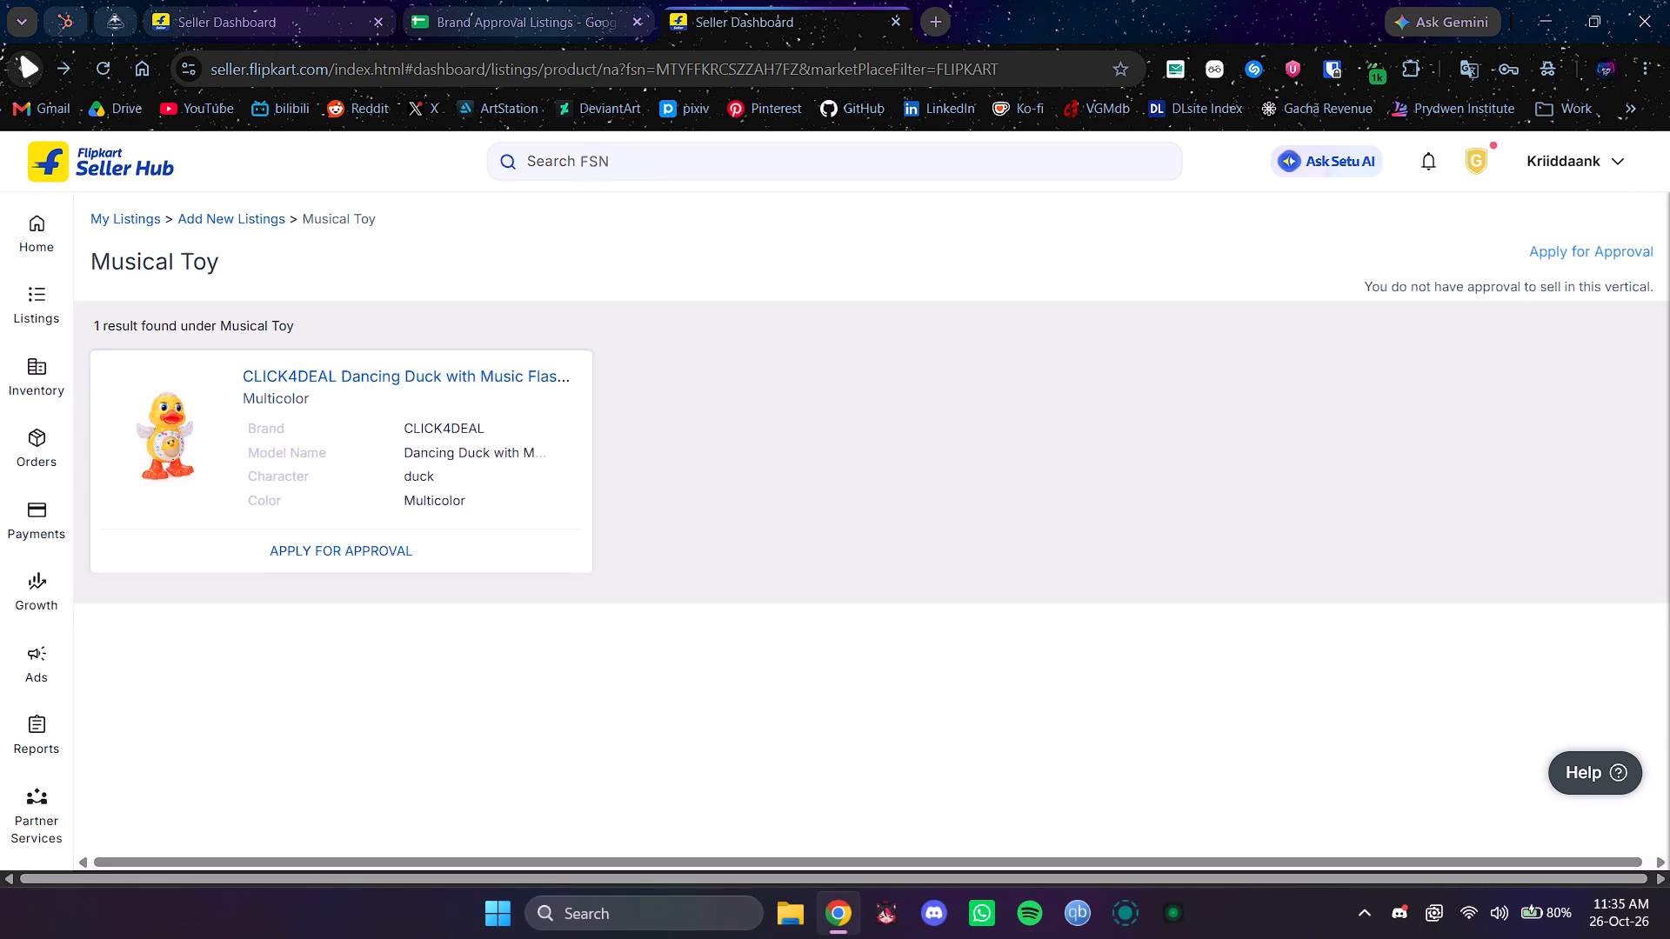
pyautogui.click(21, 57)
# Copy the RAJ product's FSN MTYF555AHJDUUZ8T from the Brand Approval Listings sheet and search for it on Seller Hub's Listing Creation page.
pyautogui.click(502, 0)
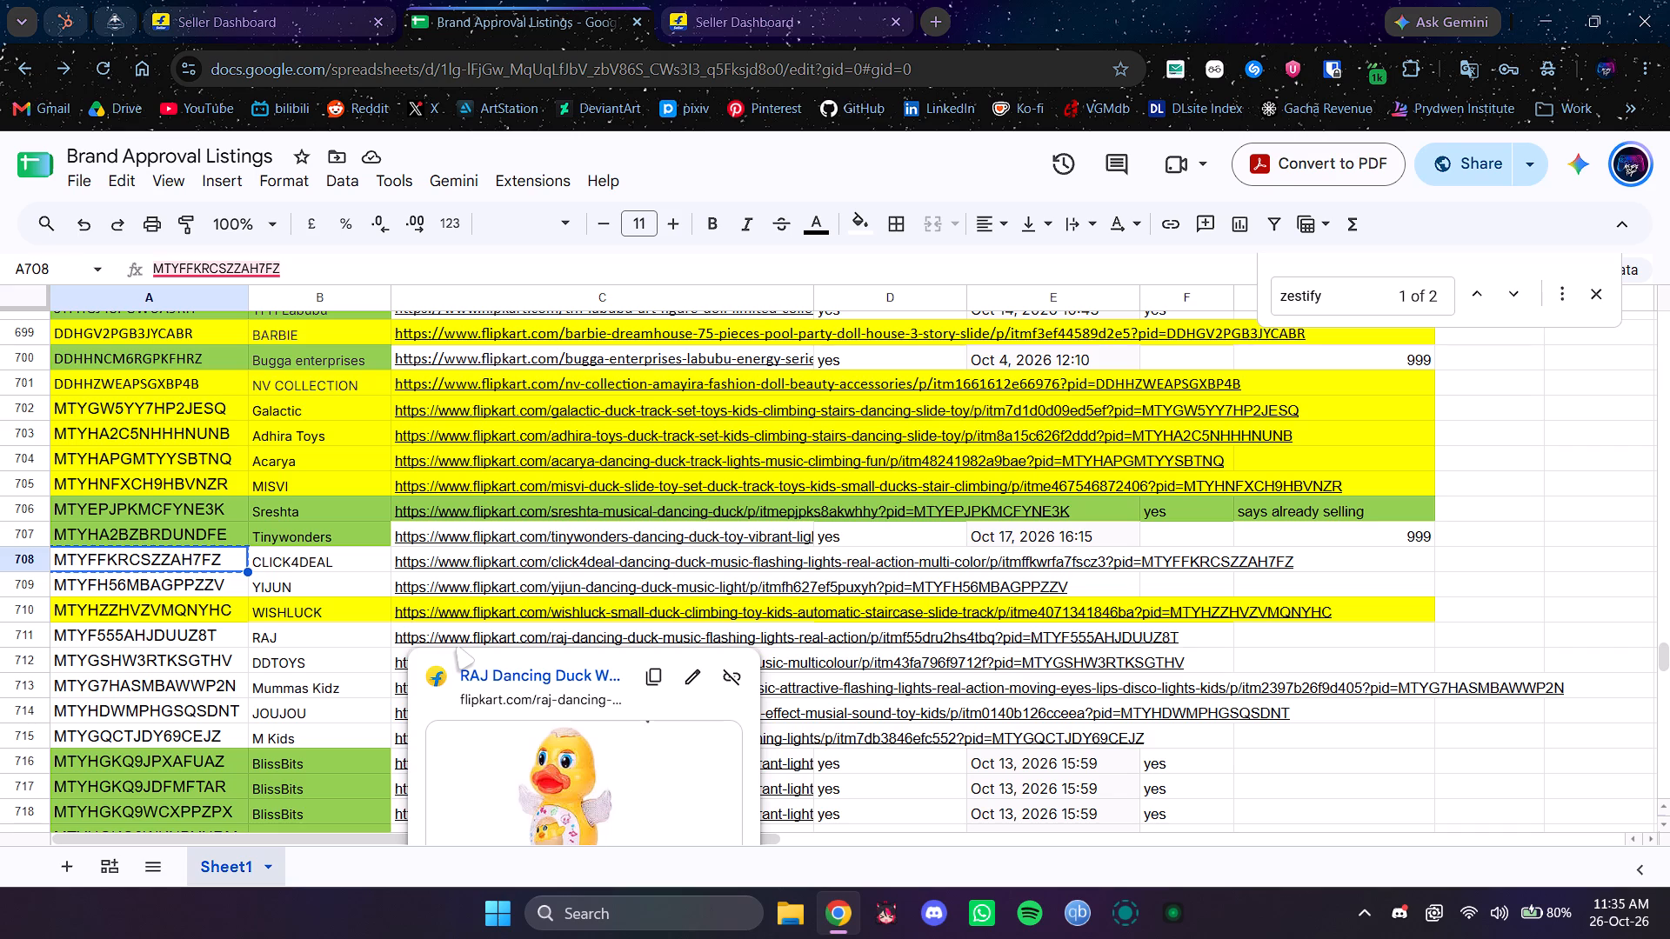
pyautogui.click(199, 633)
pyautogui.rightClick(199, 633)
pyautogui.click(380, 282)
pyautogui.click(865, 0)
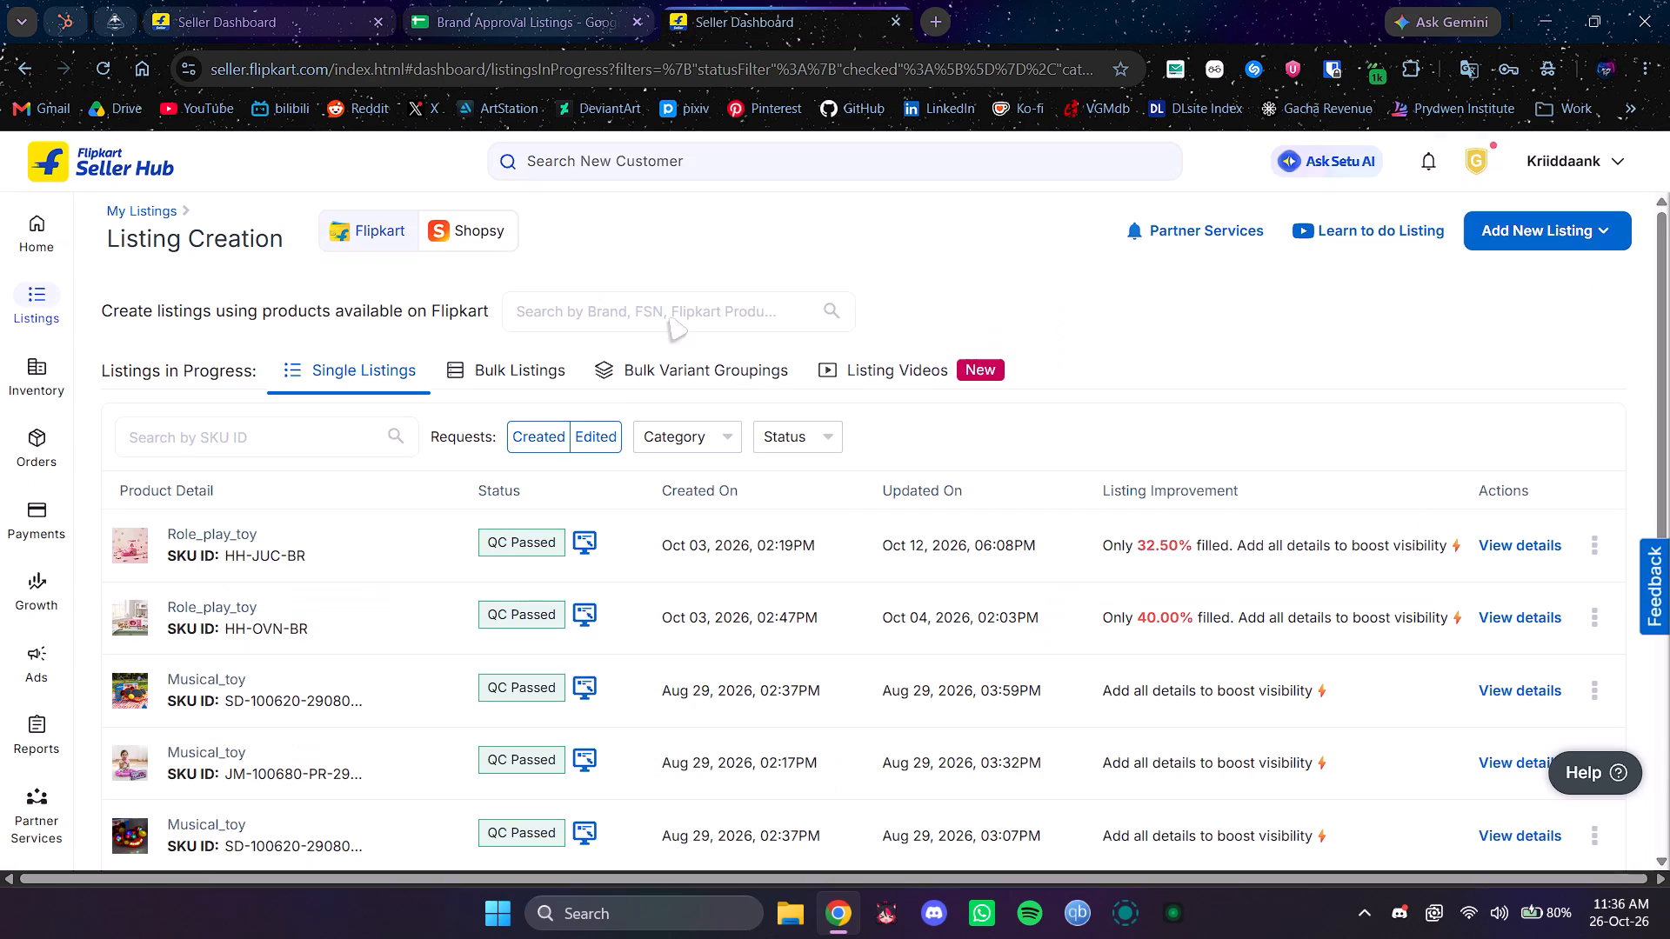
pyautogui.click(645, 324)
pyautogui.rightClick(645, 320)
pyautogui.click(734, 543)
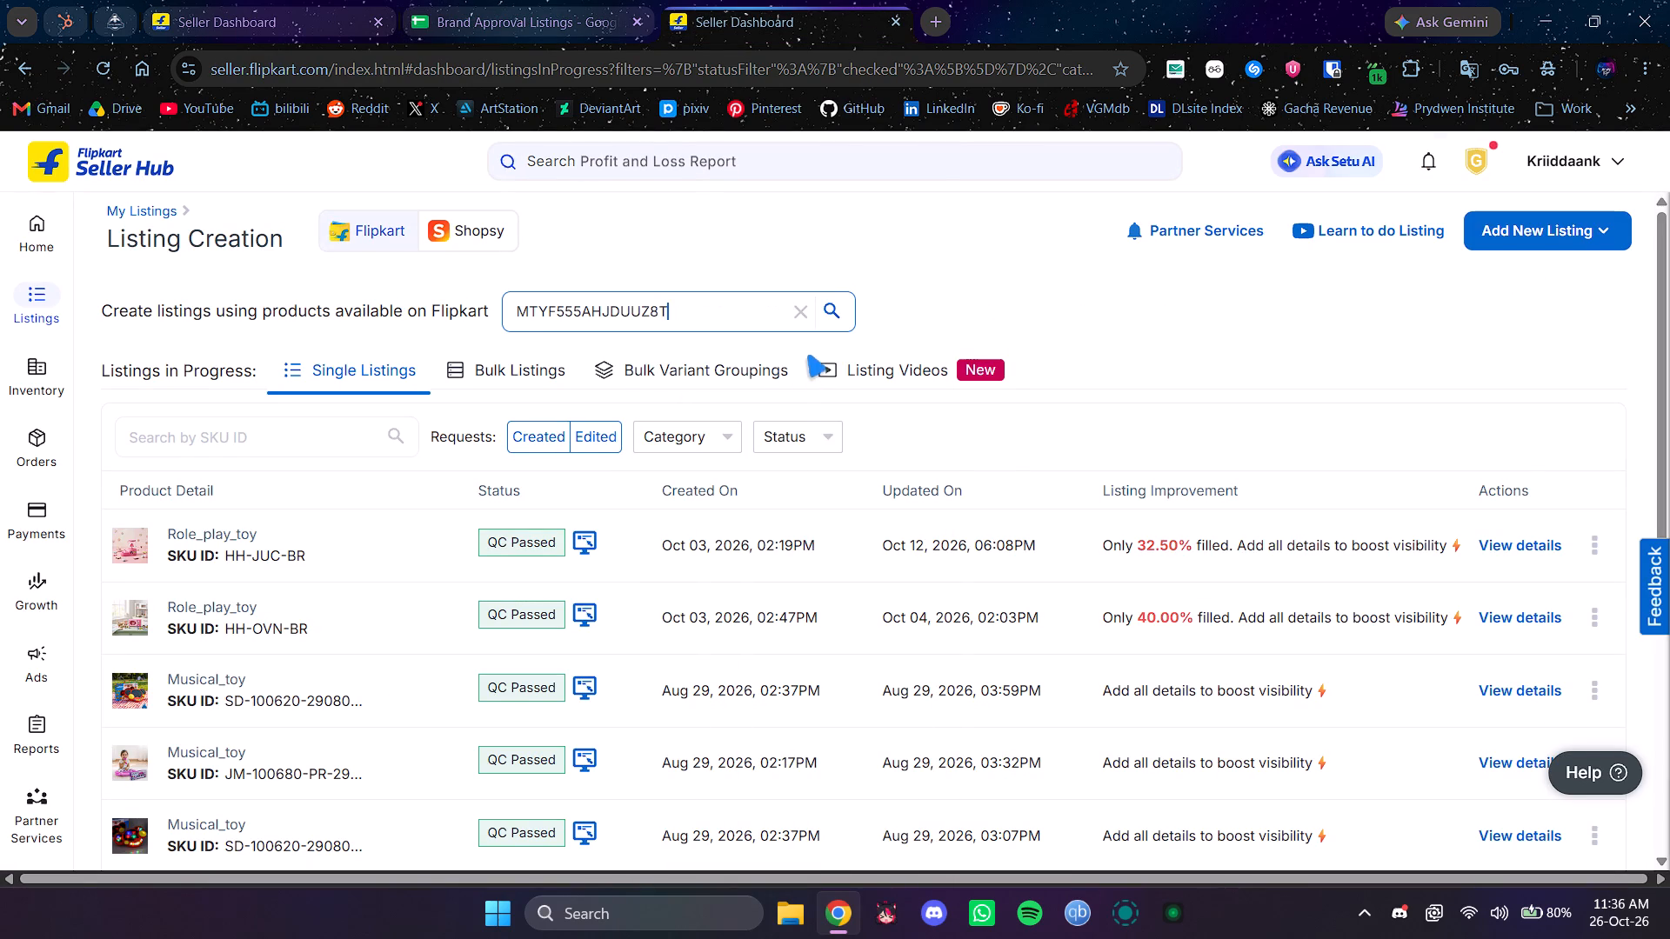
pyautogui.click(833, 309)
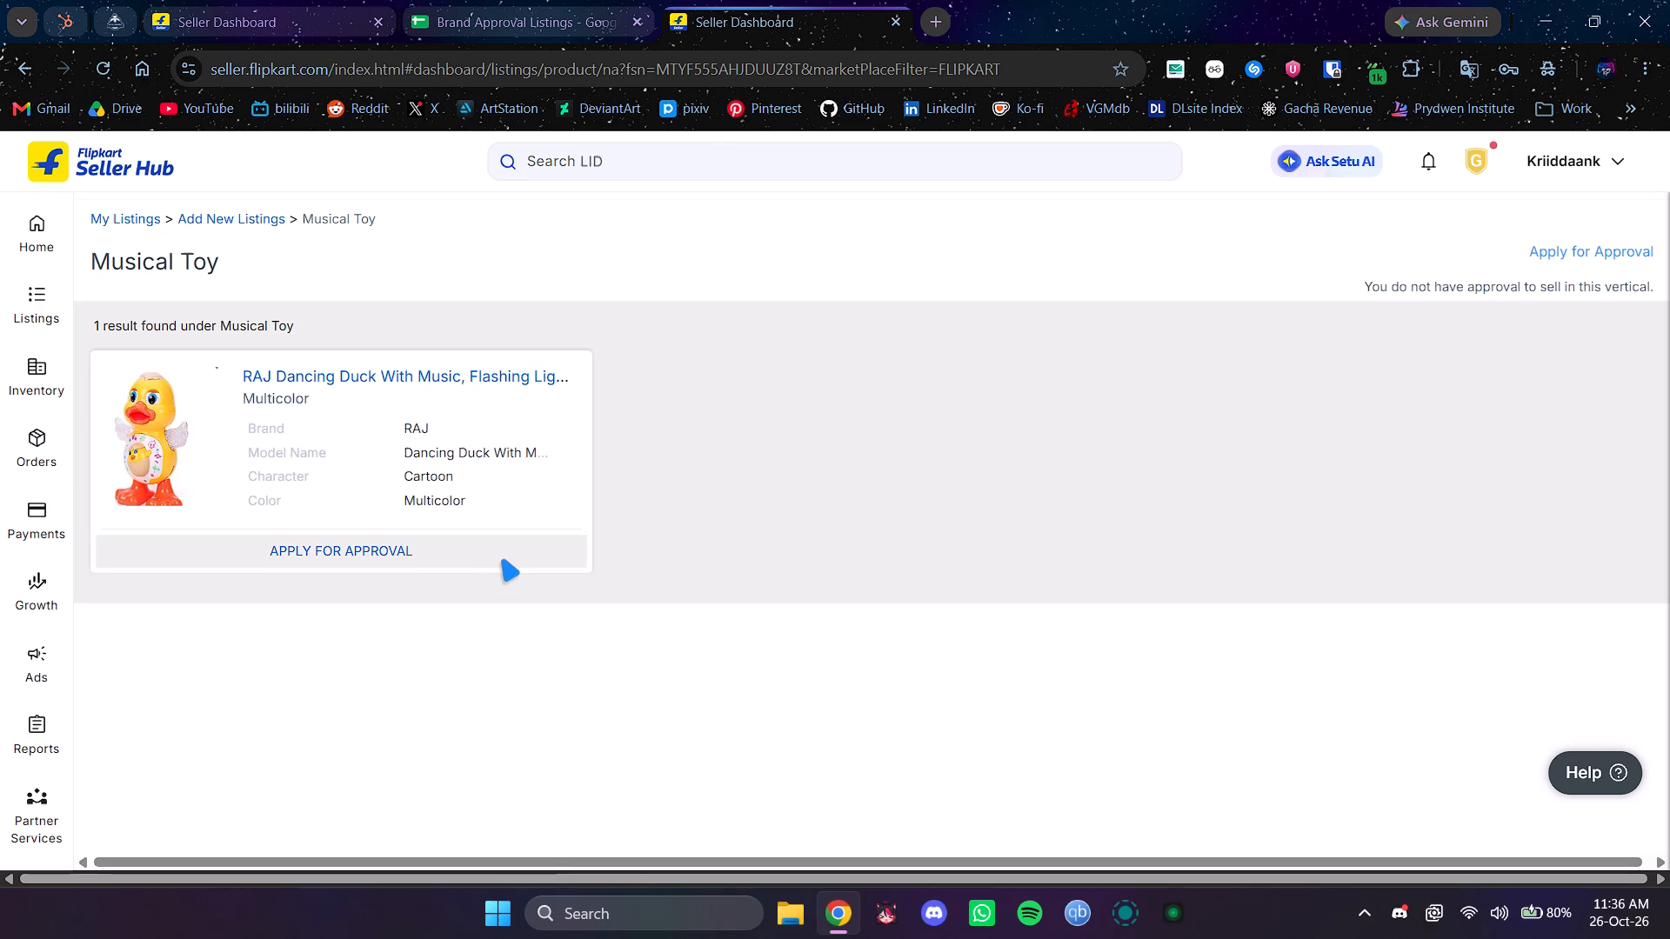
# Open the approval application for the RAJ Dancing Duck and go back from it.
pyautogui.click(502, 561)
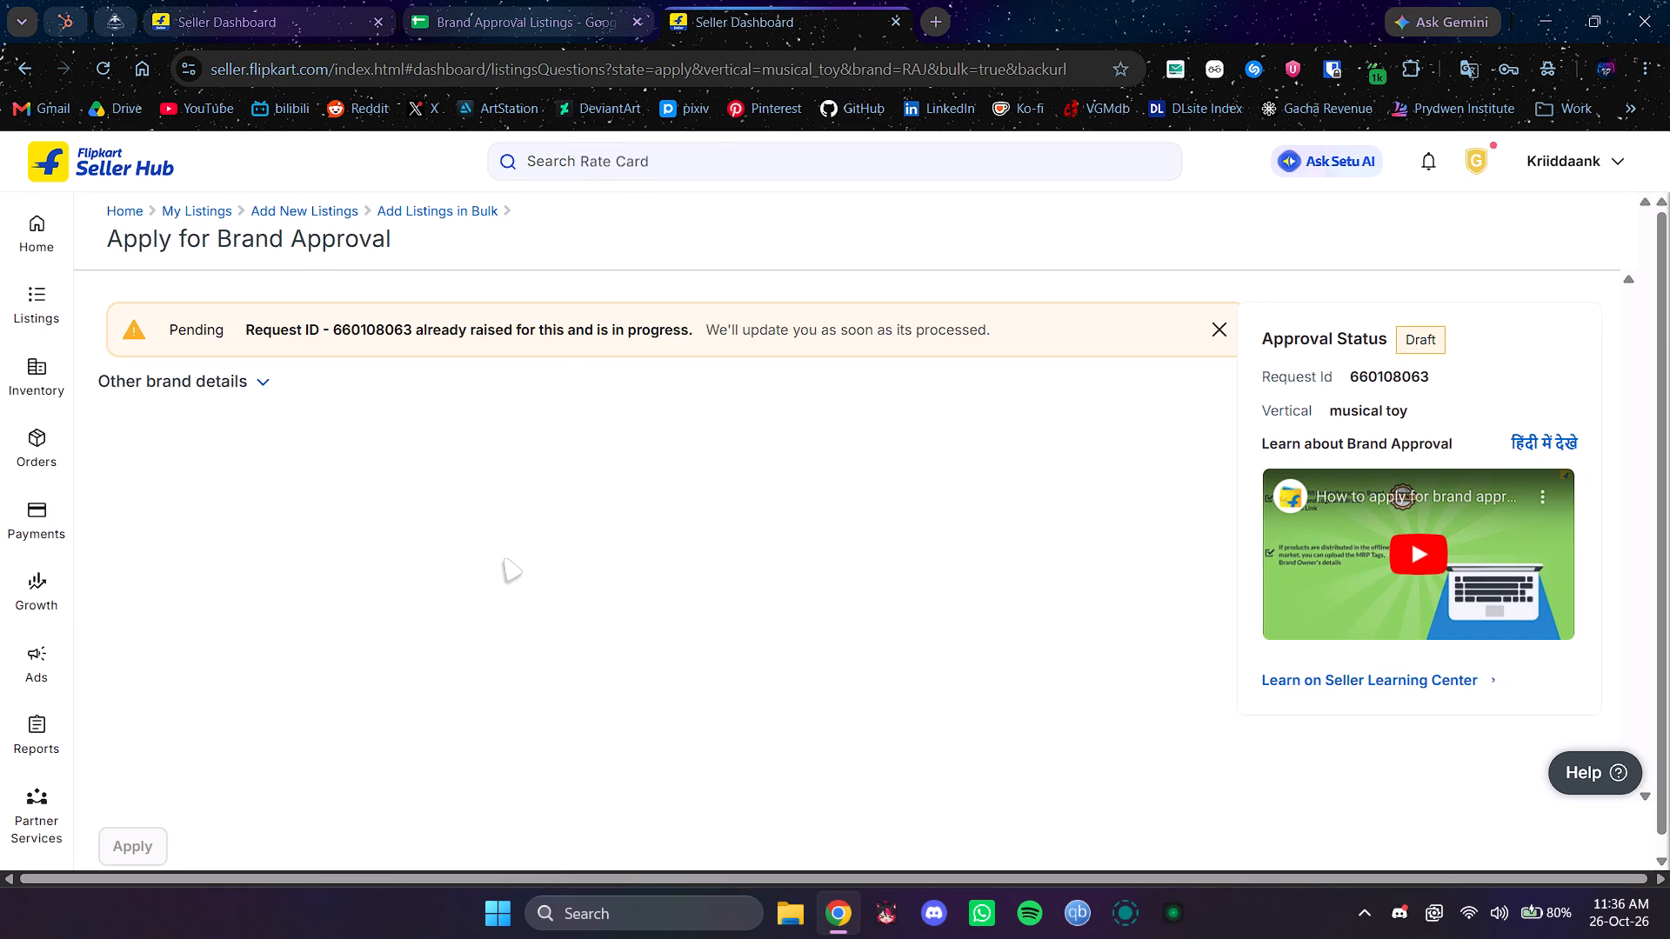
pyautogui.click(17, 75)
# Copy the DDTOYS product's FSN MTYGSHW3RTKSGTHV from the Brand Approval Listings sheet and search for it on Seller Hub's Listing Creation page.
pyautogui.click(464, 3)
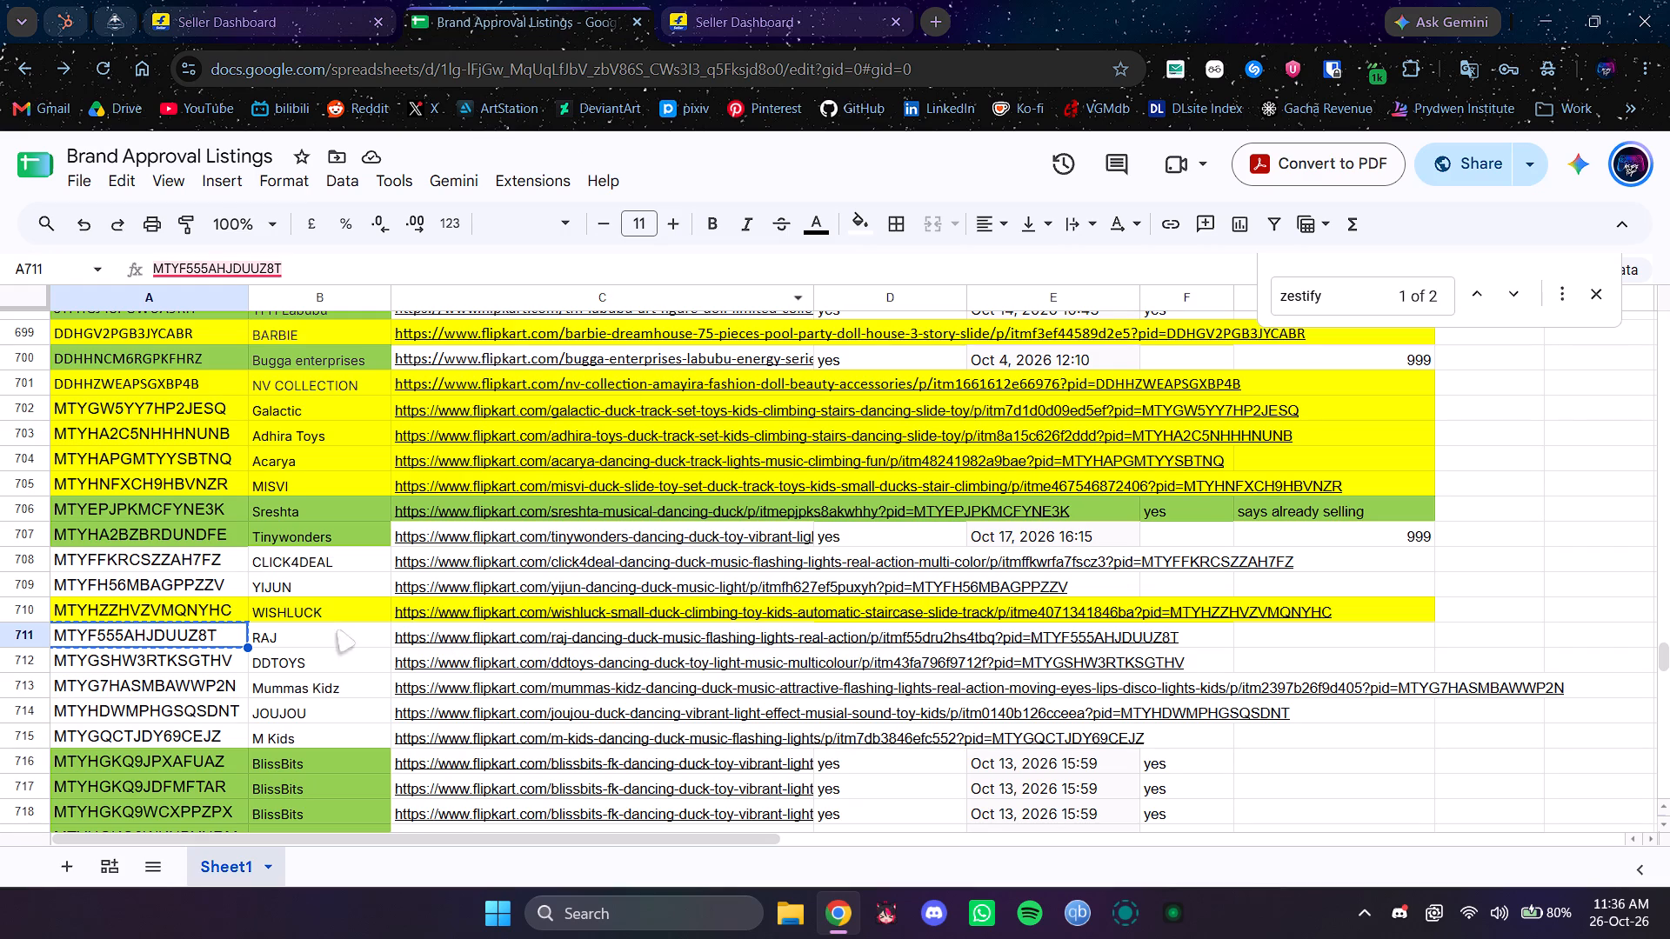
pyautogui.click(176, 663)
pyautogui.rightClick(176, 663)
pyautogui.click(434, 276)
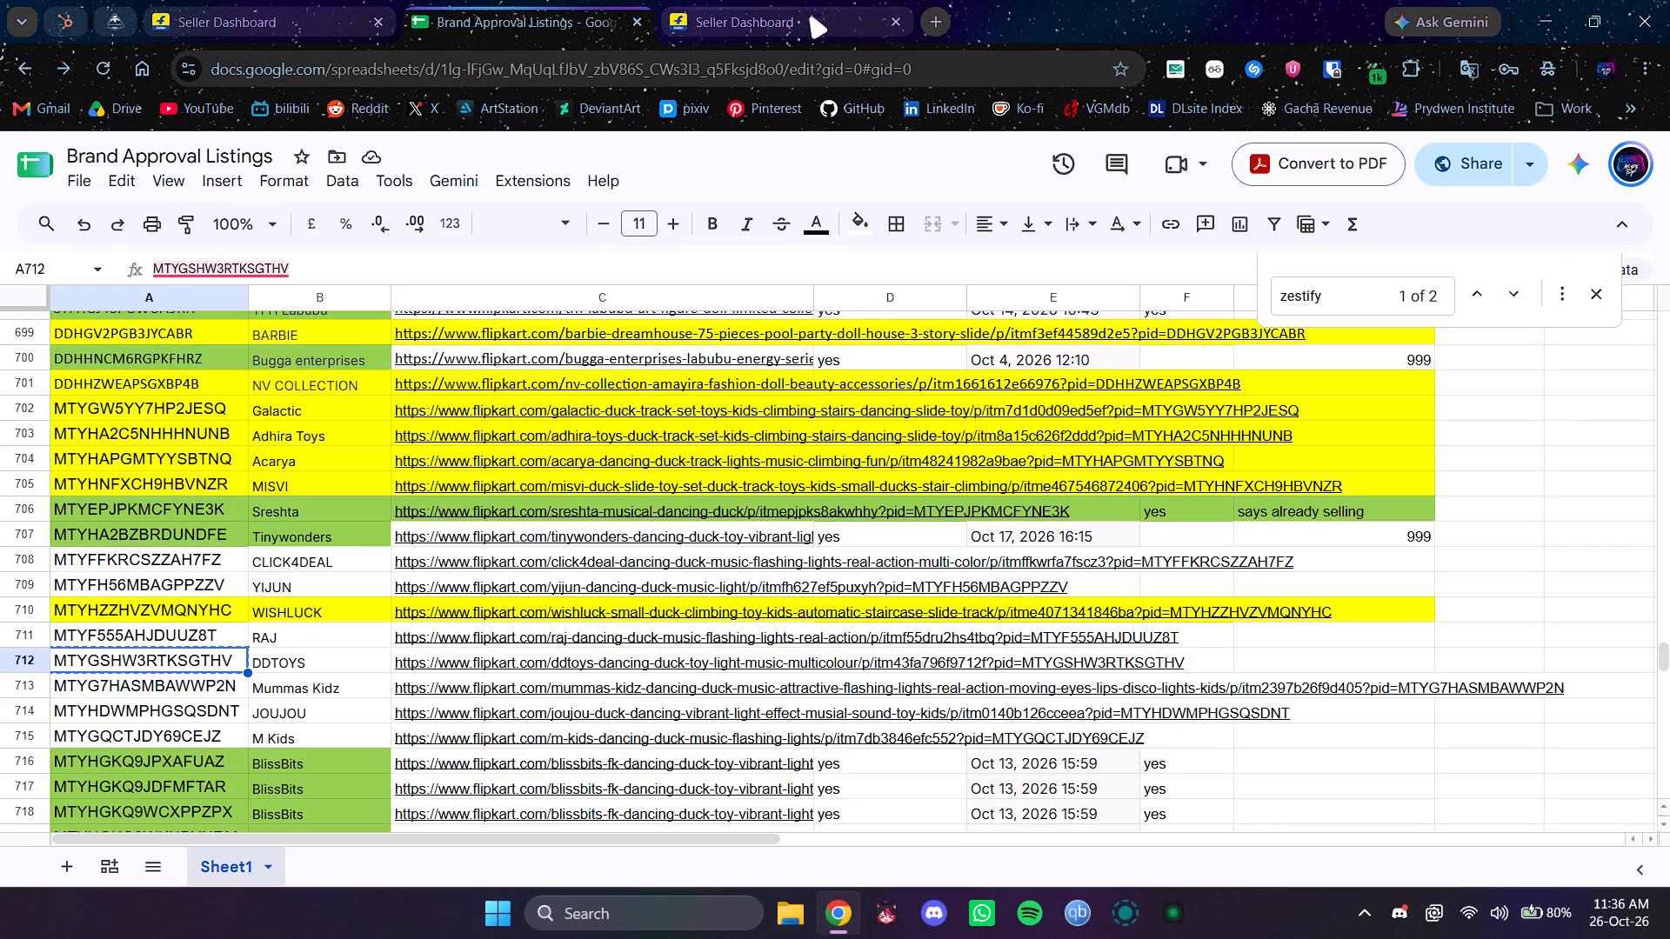
pyautogui.click(813, 7)
pyautogui.click(29, 65)
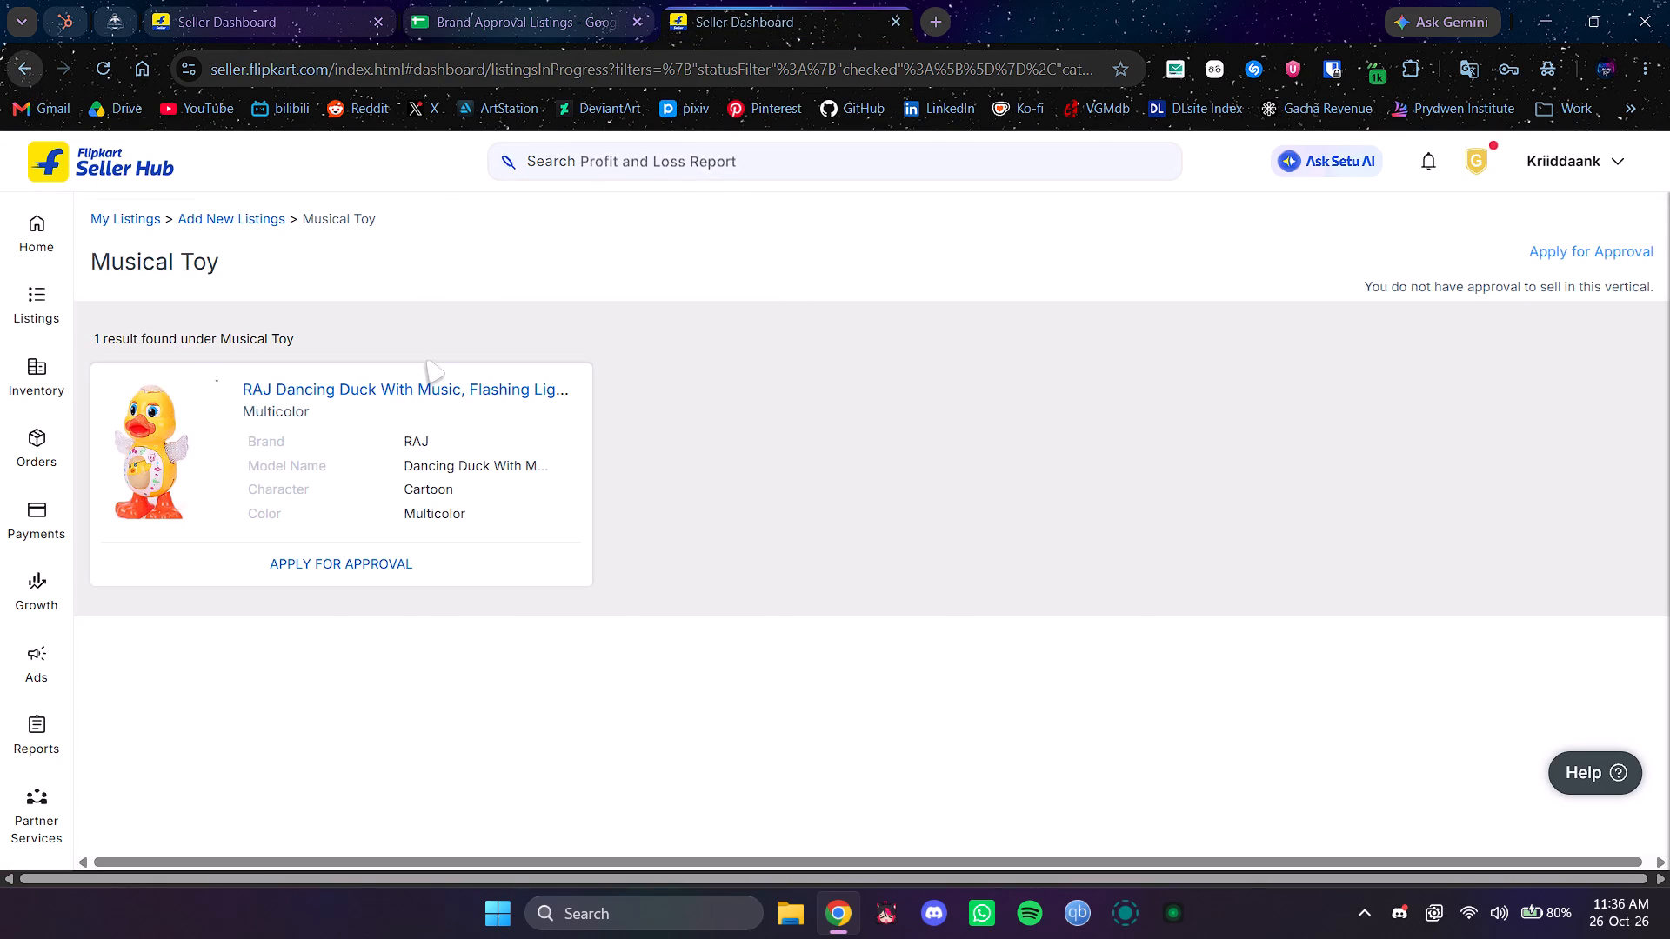
pyautogui.click(750, 323)
pyautogui.rightClick(750, 323)
pyautogui.click(834, 529)
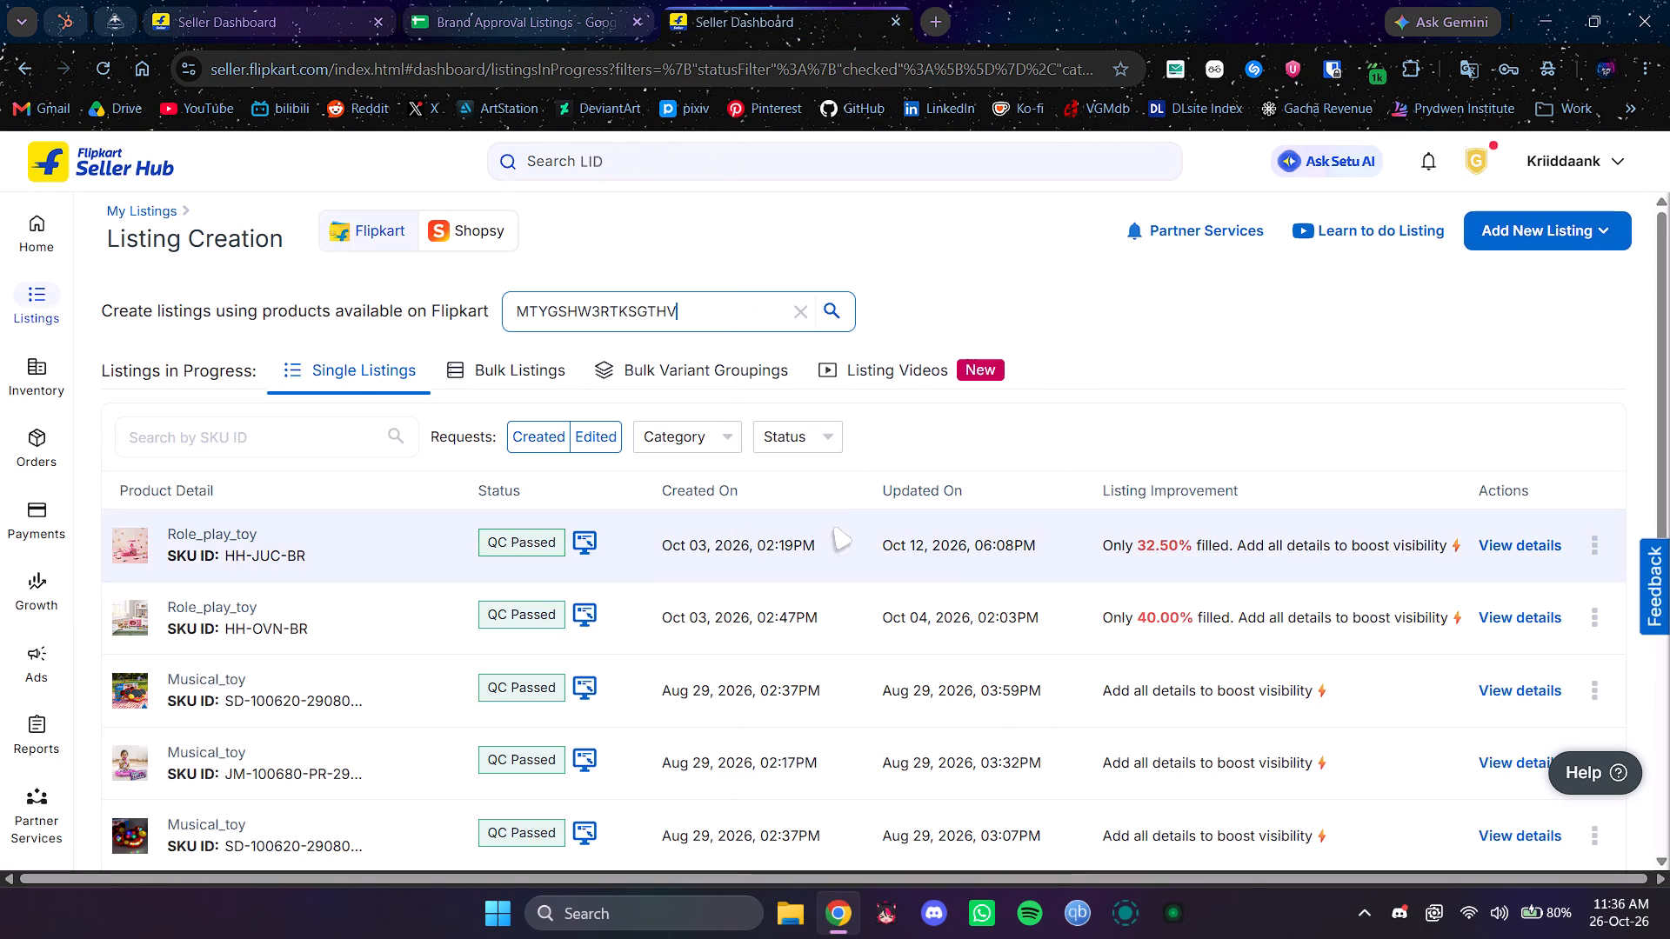
pyautogui.click(838, 310)
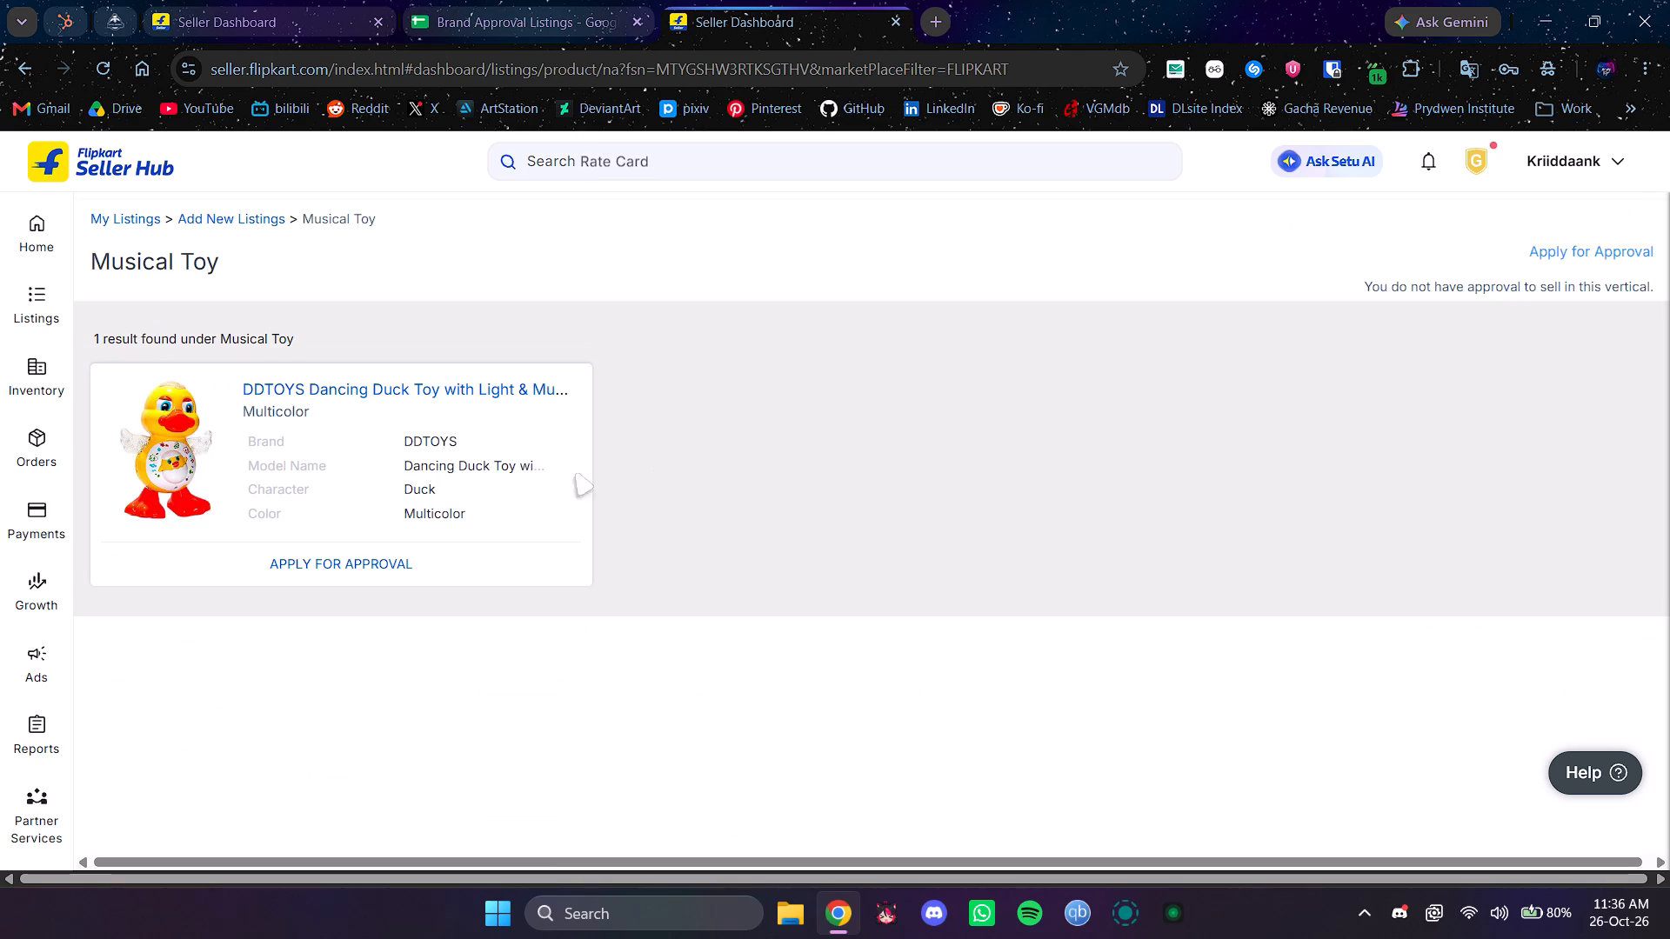
# Open the approval application for the DDTOYS Dancing Duck Toy and return to the Listing Creation page.
pyautogui.click(498, 555)
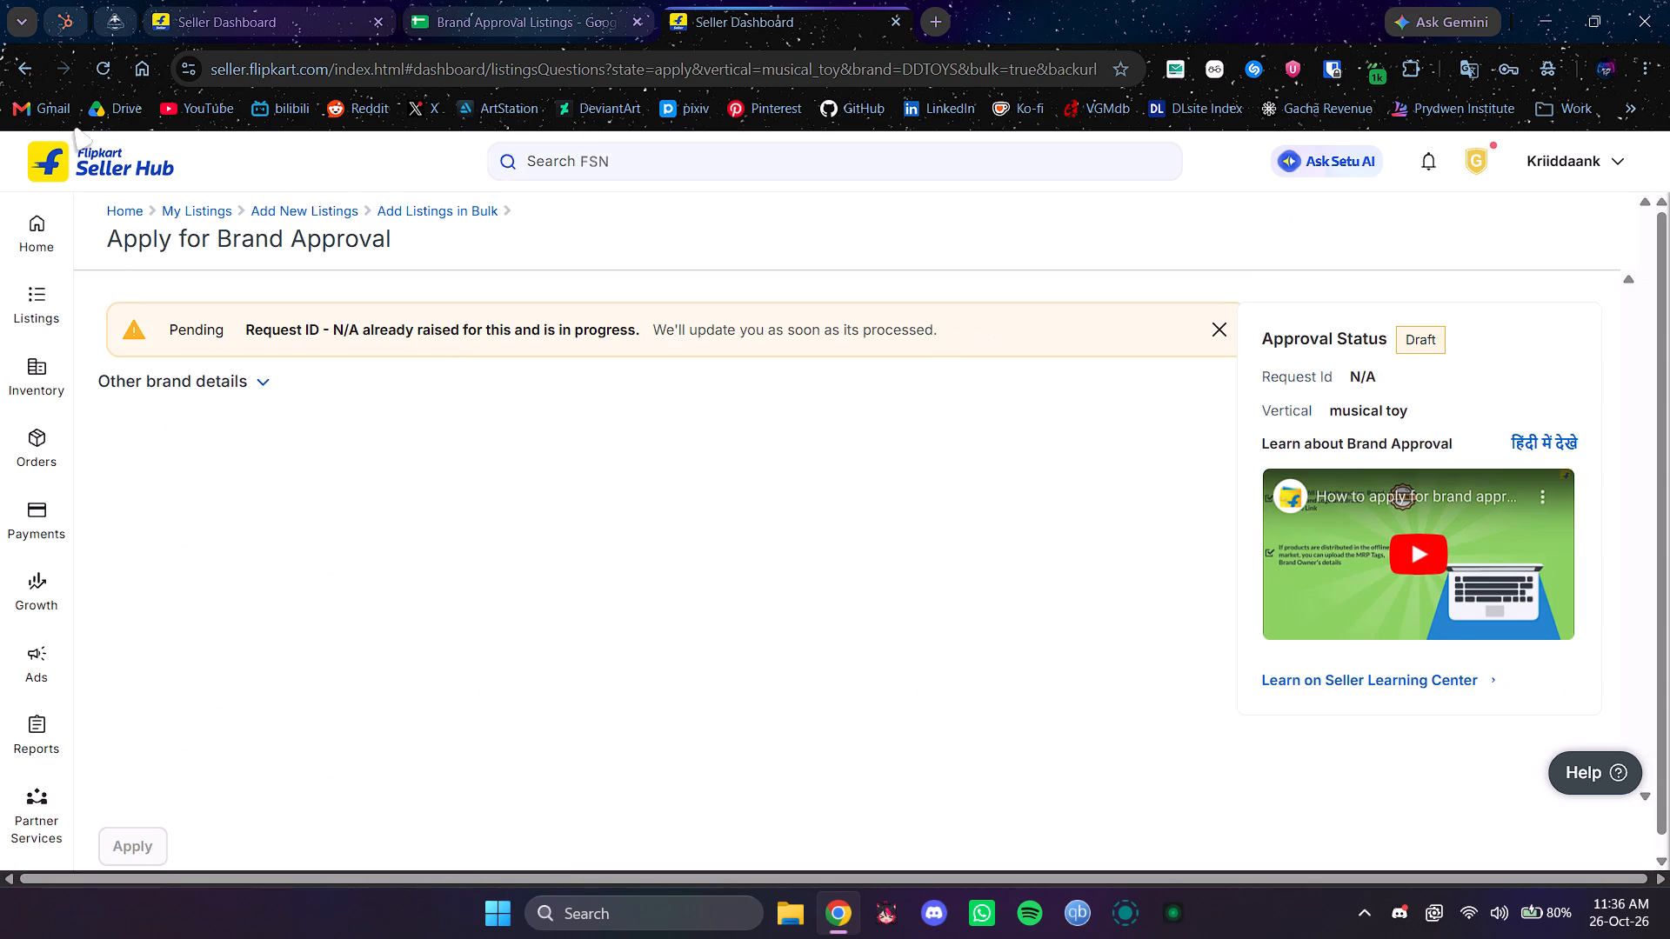
pyautogui.click(24, 83)
pyautogui.click(24, 83)
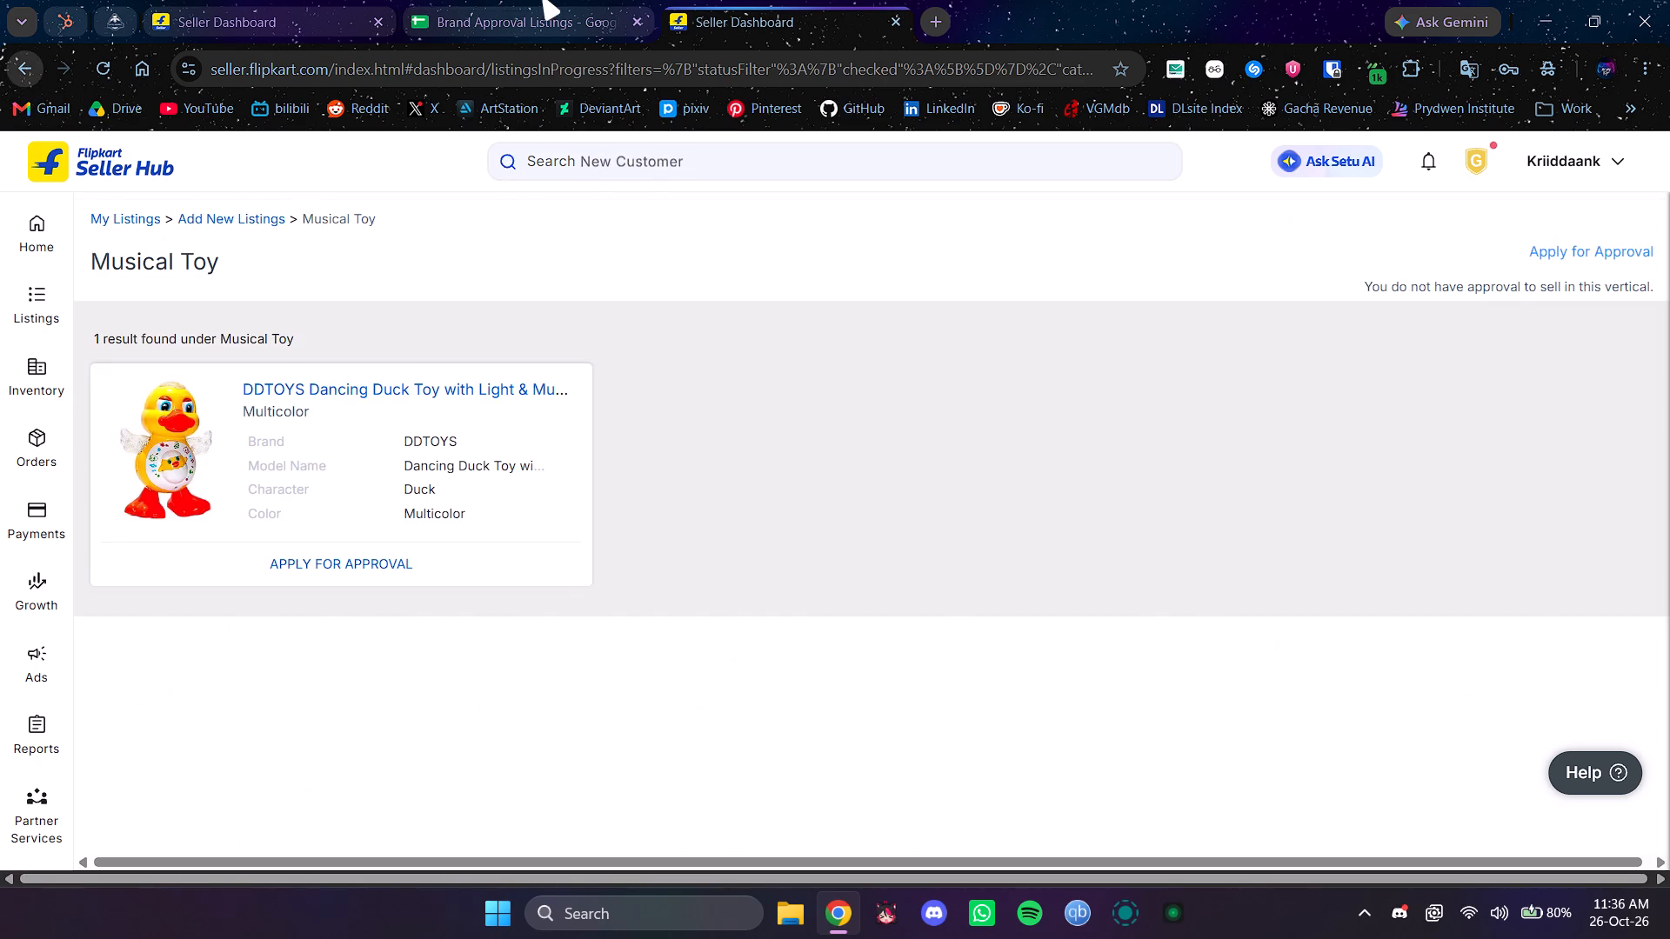
# Copy the Mummas Kidz product's FSN MTYG7HASMBAWWP2N from the Brand Approval Listings sheet and search for it on Seller Hub's Listing Creation page.
pyautogui.click(558, 0)
pyautogui.click(222, 684)
pyautogui.rightClick(222, 684)
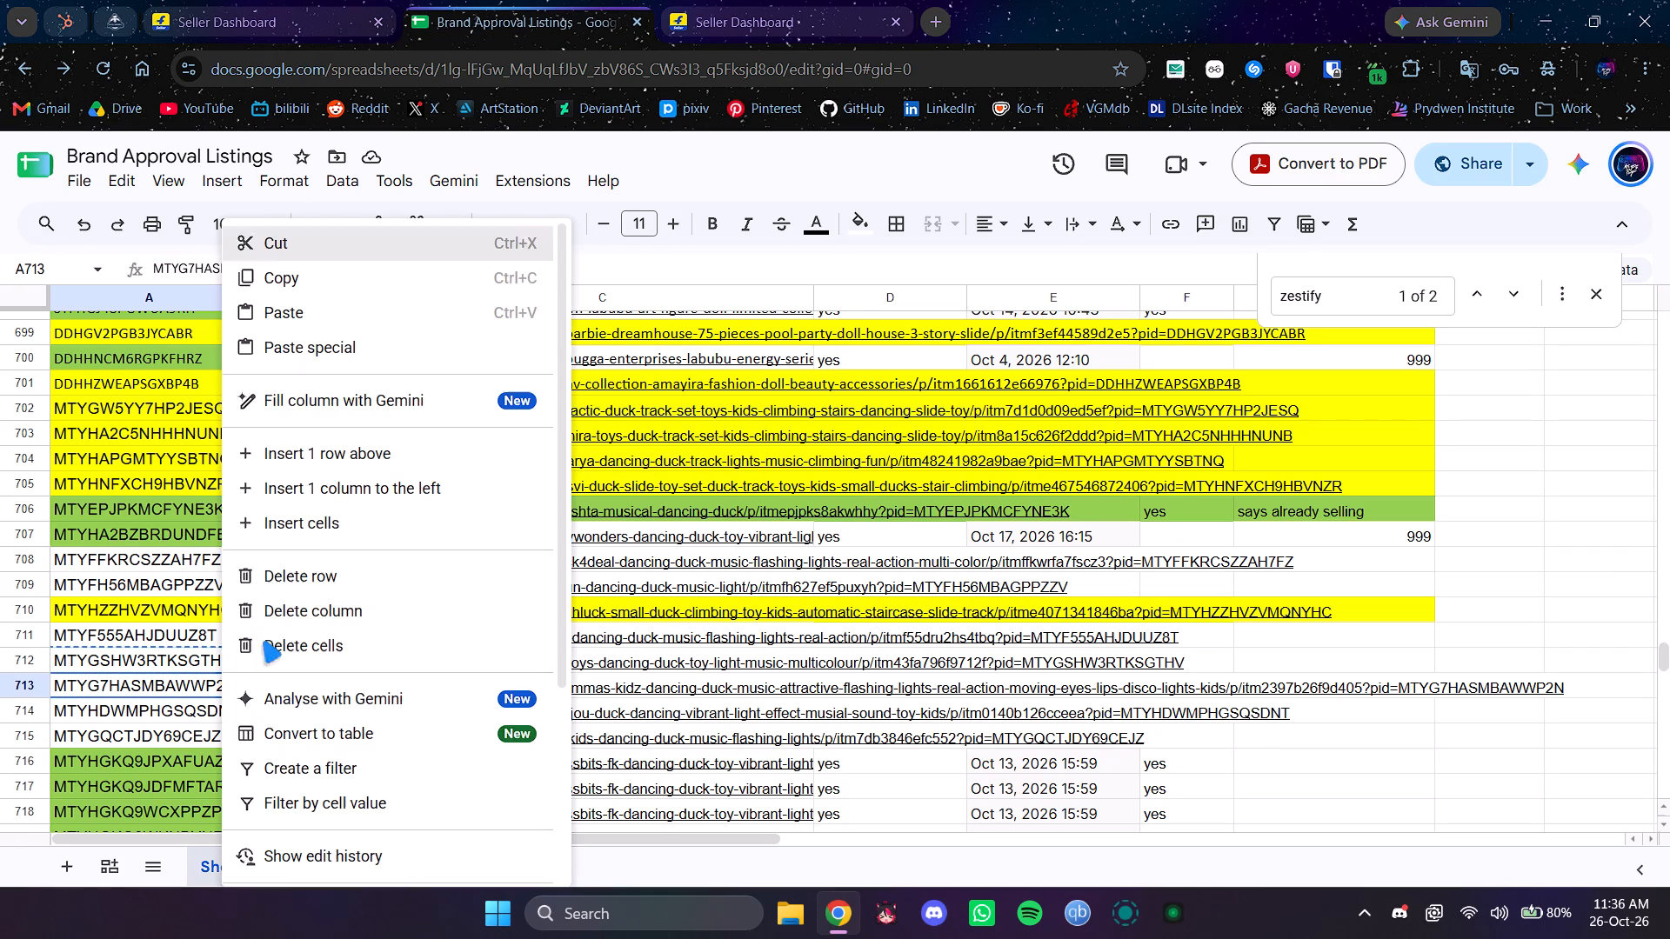
pyautogui.click(370, 288)
pyautogui.click(814, 0)
pyautogui.rightClick(656, 311)
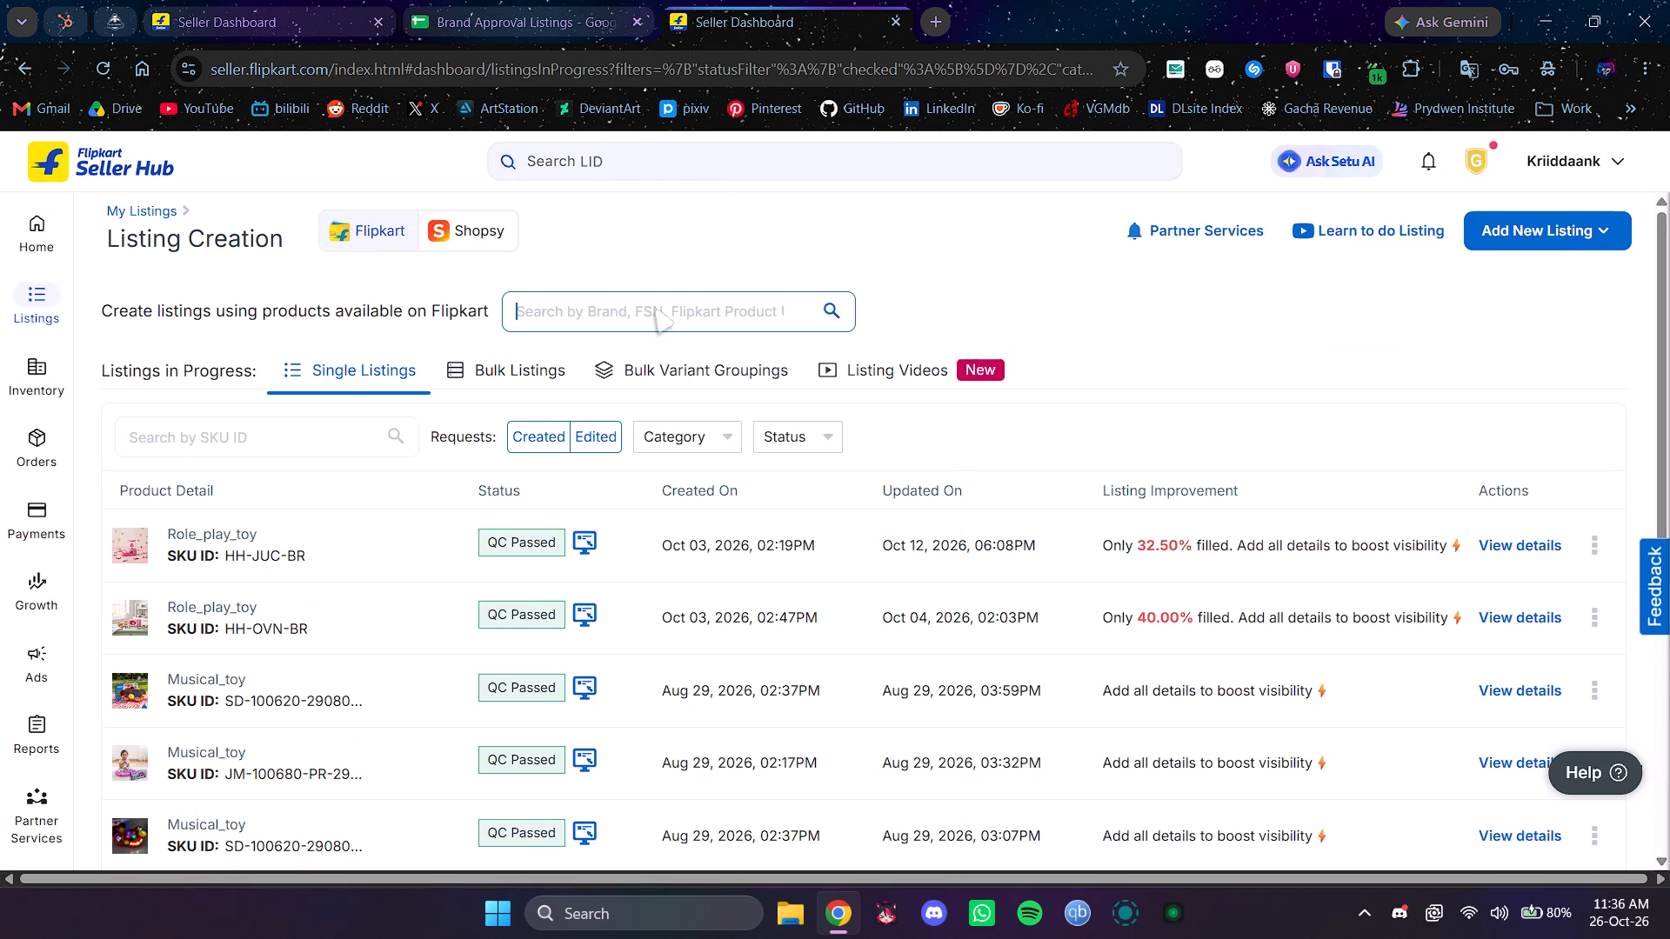
pyautogui.click(738, 529)
pyautogui.click(830, 311)
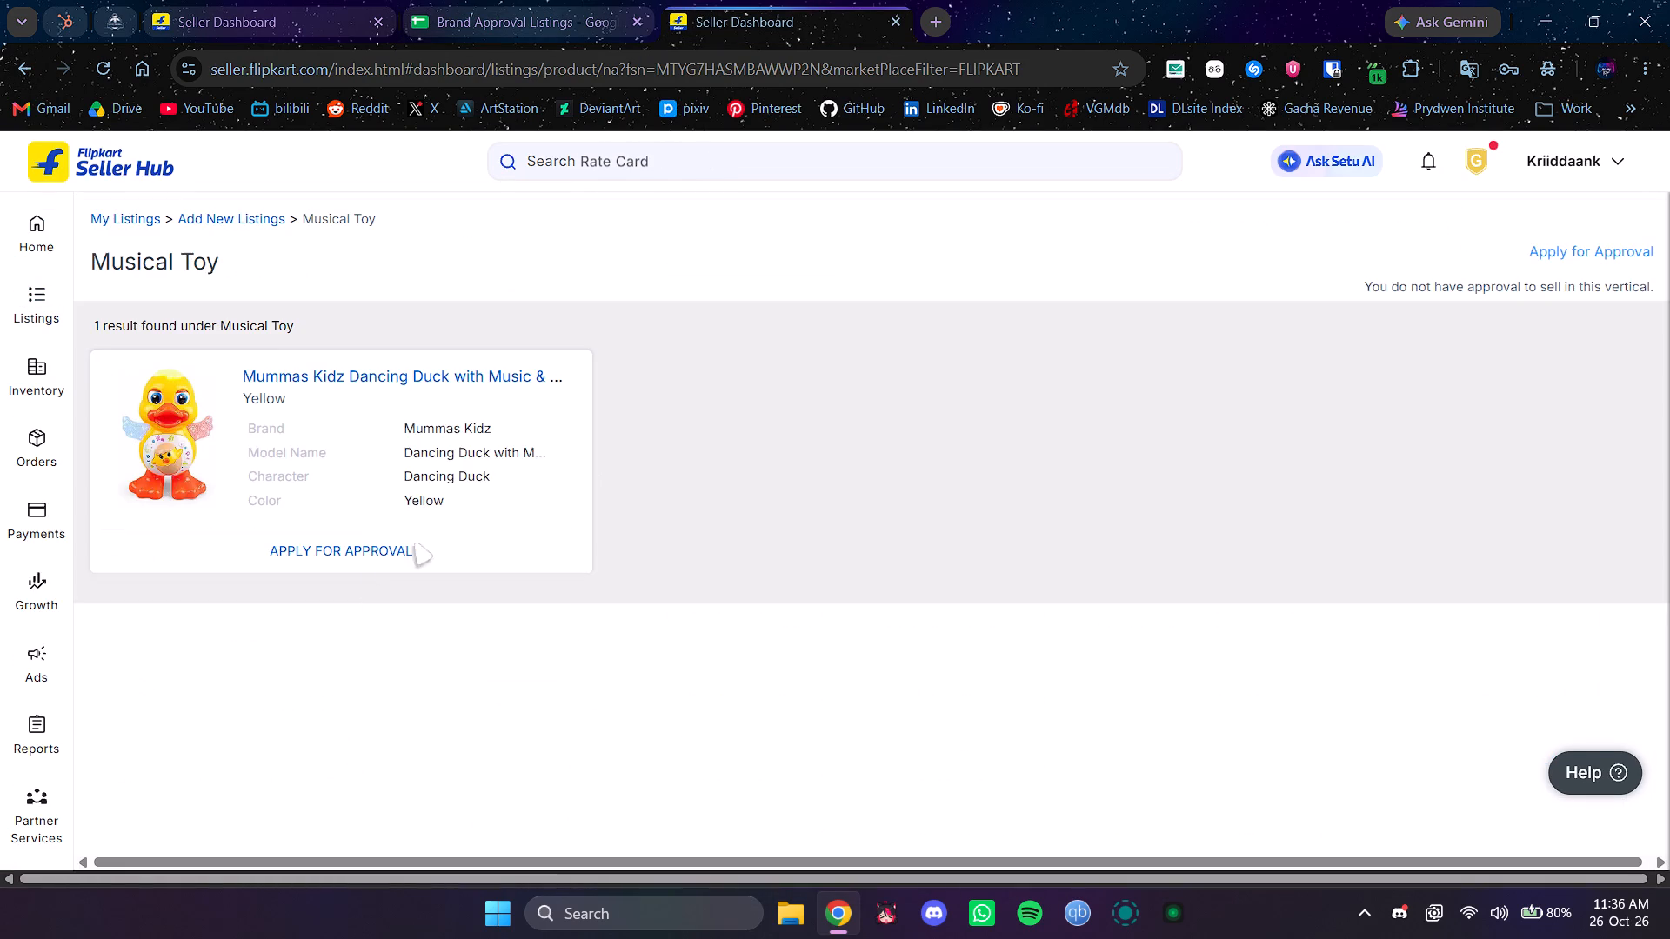
# Open the approval application for the Mummas Kidz Dancing Duck and return to the Listing Creation page.
pyautogui.click(361, 574)
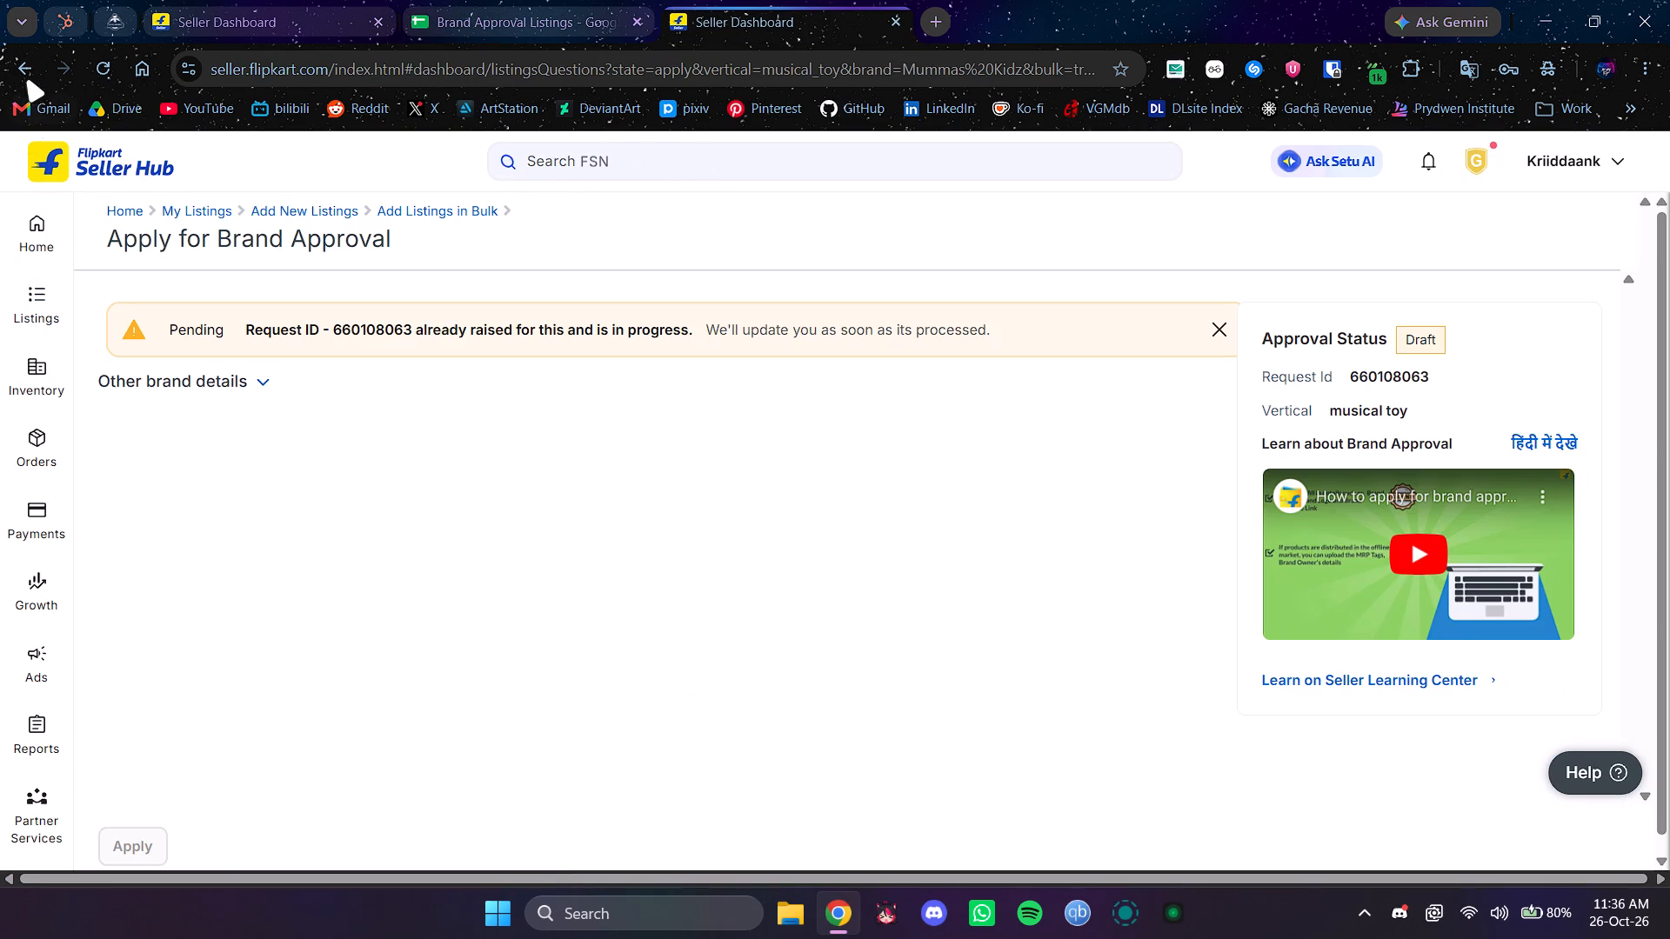
pyautogui.click(29, 66)
pyautogui.click(29, 66)
# Copy the JOUJOU product's FSN MTYHDWMPHGSQSDNT from the Brand Approval Listings sheet and search for it on Seller Hub's Listing Creation page.
pyautogui.click(458, 0)
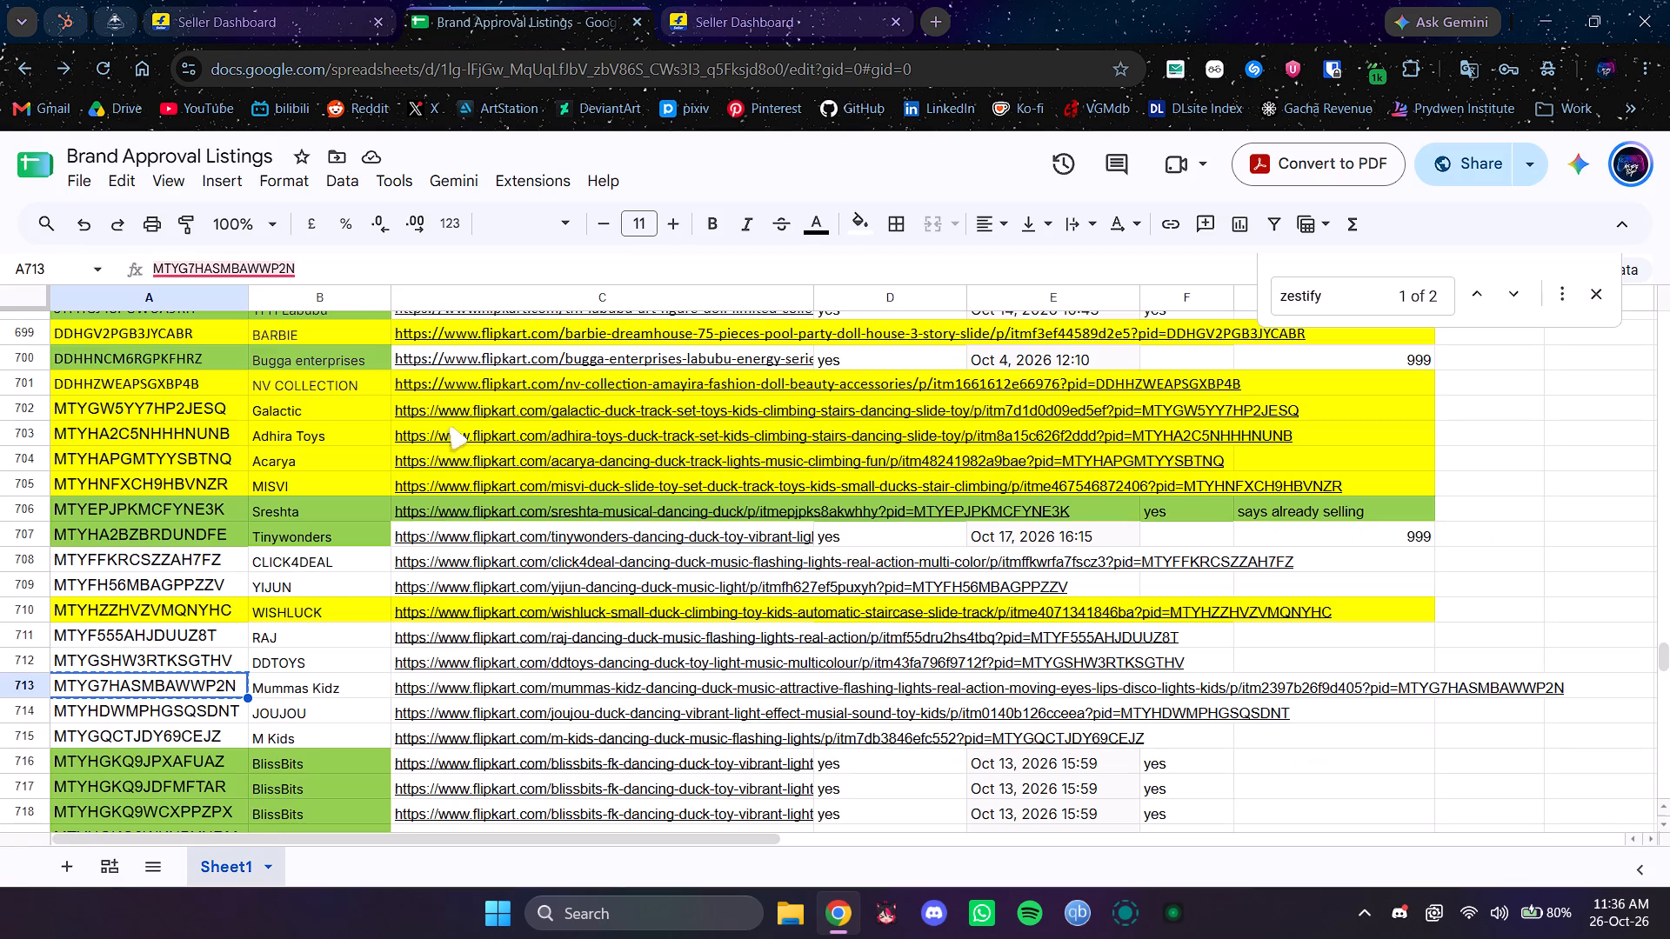
pyautogui.scroll(-1, 328, 585)
pyautogui.click(190, 599)
pyautogui.rightClick(190, 599)
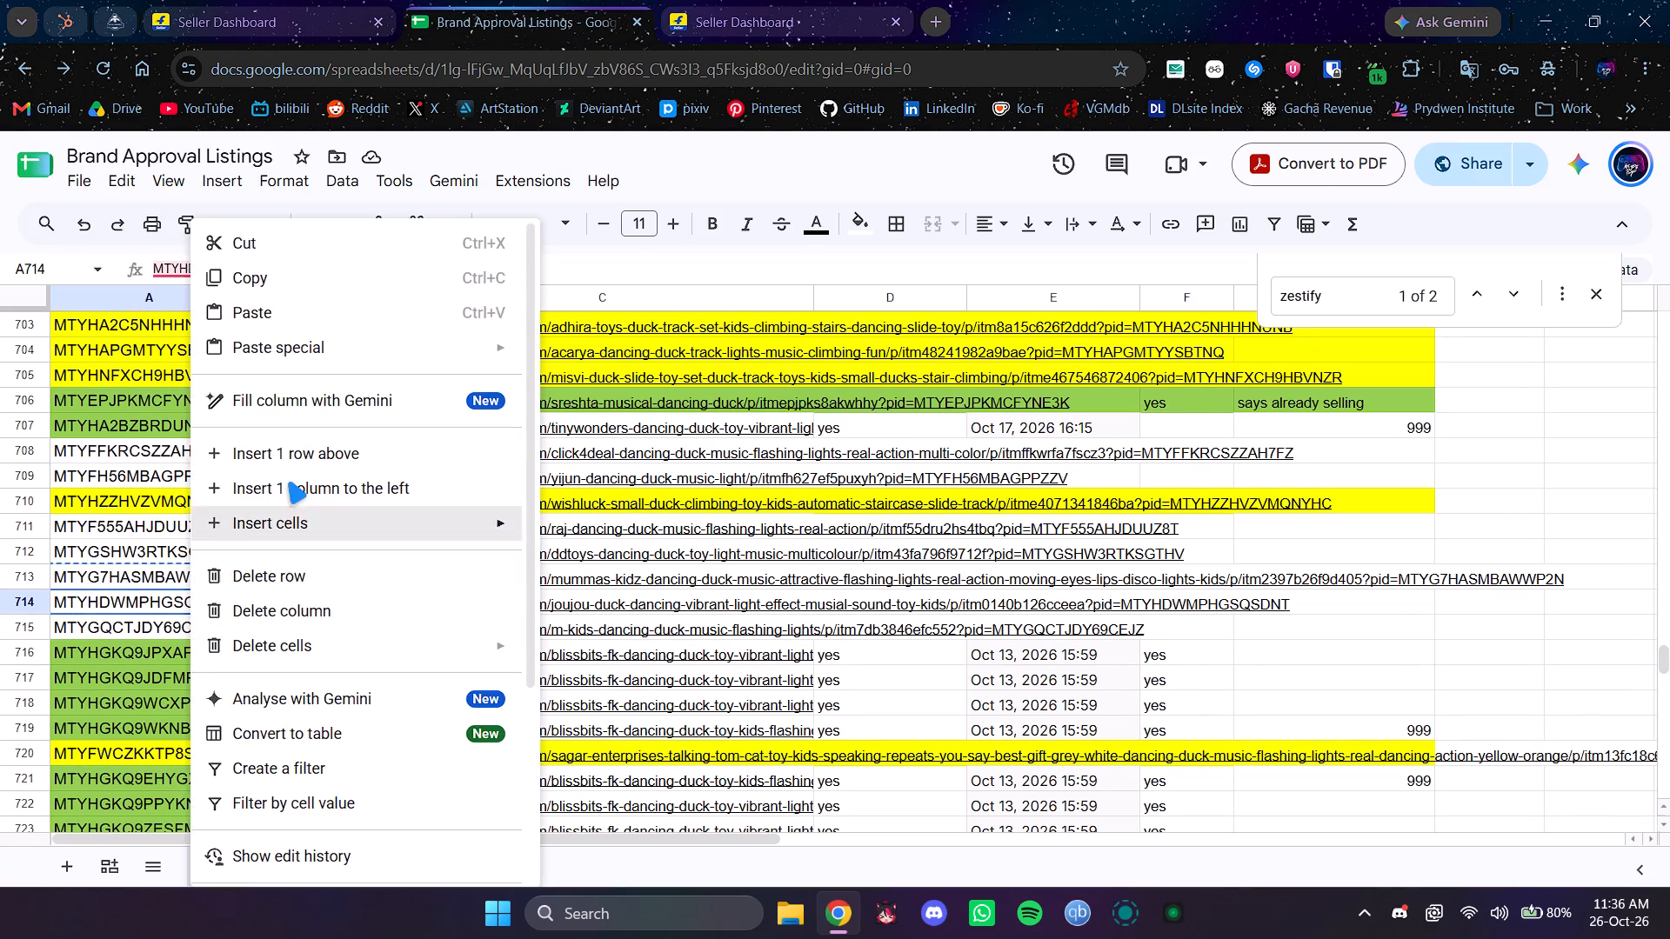
pyautogui.click(376, 287)
pyautogui.click(831, 0)
pyautogui.click(665, 322)
pyautogui.rightClick(665, 322)
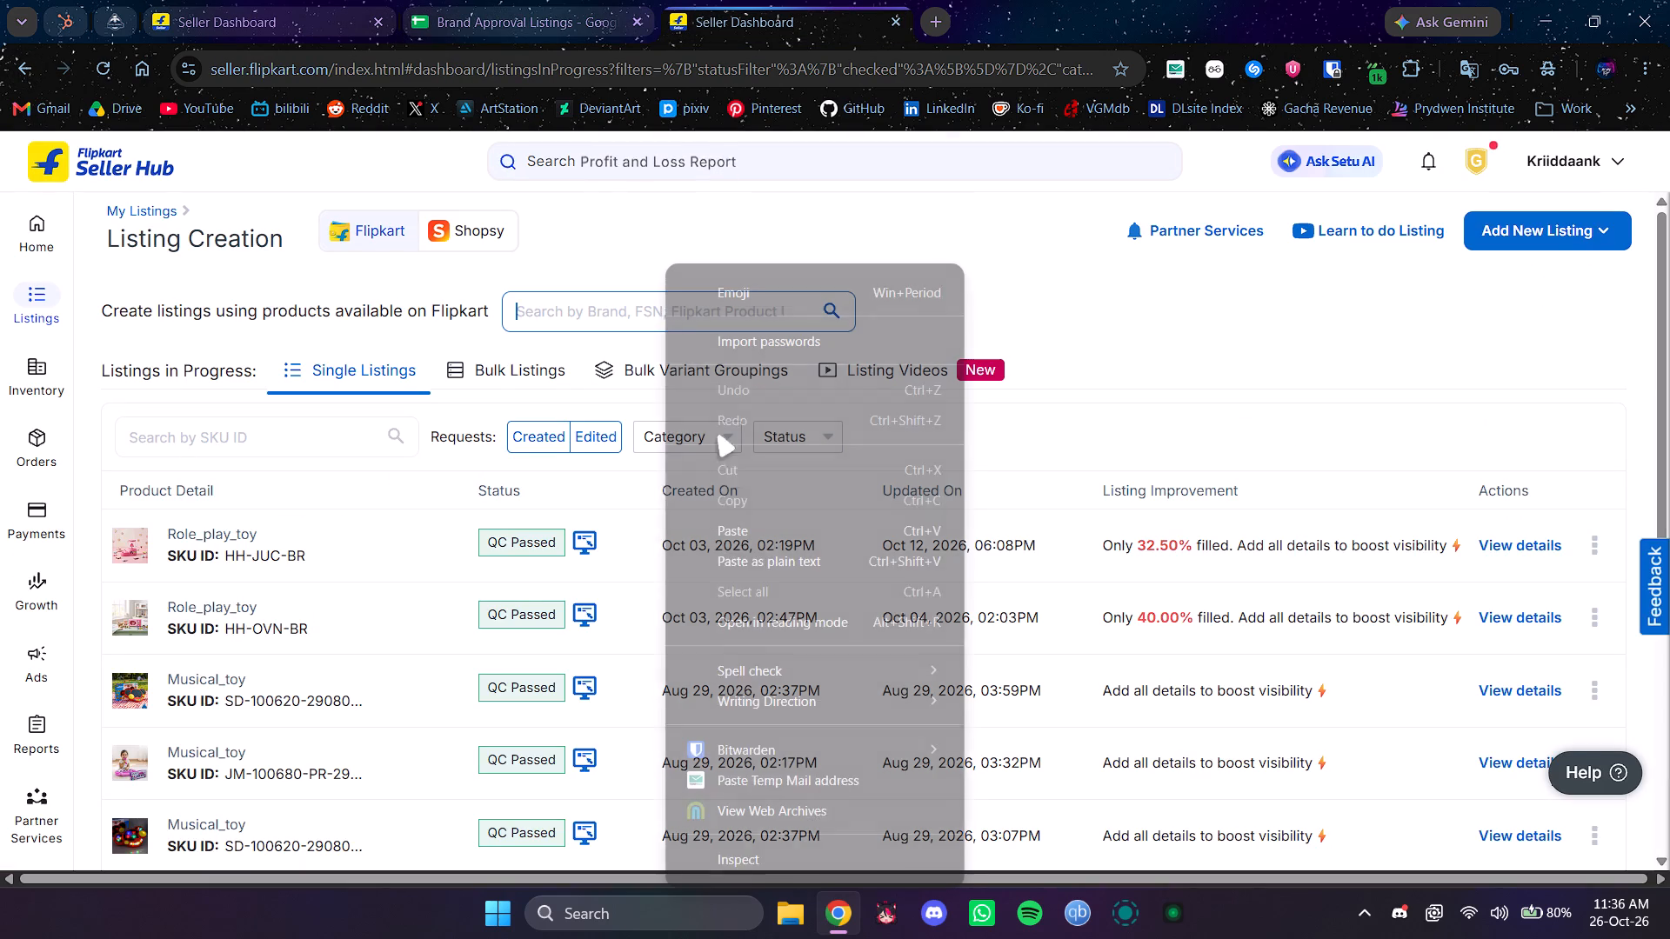
pyautogui.click(742, 527)
pyautogui.click(836, 320)
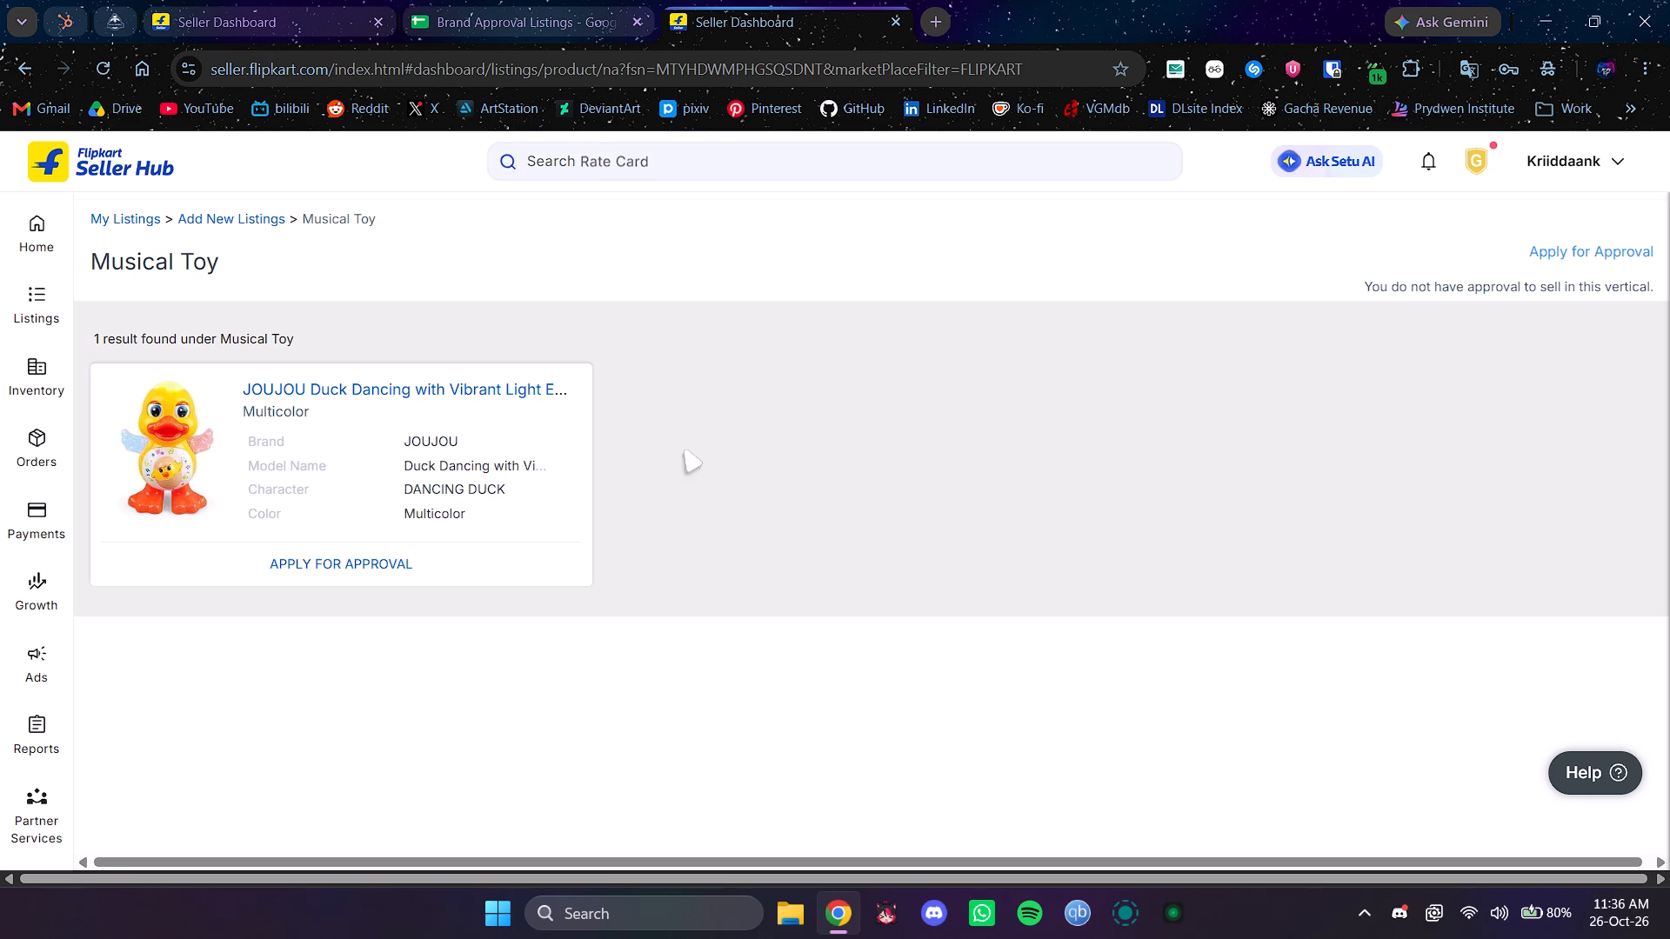
# Open the approval application for the JOUJOU Duck Dancing toy and return to the Listing Creation page.
pyautogui.click(404, 547)
pyautogui.click(407, 556)
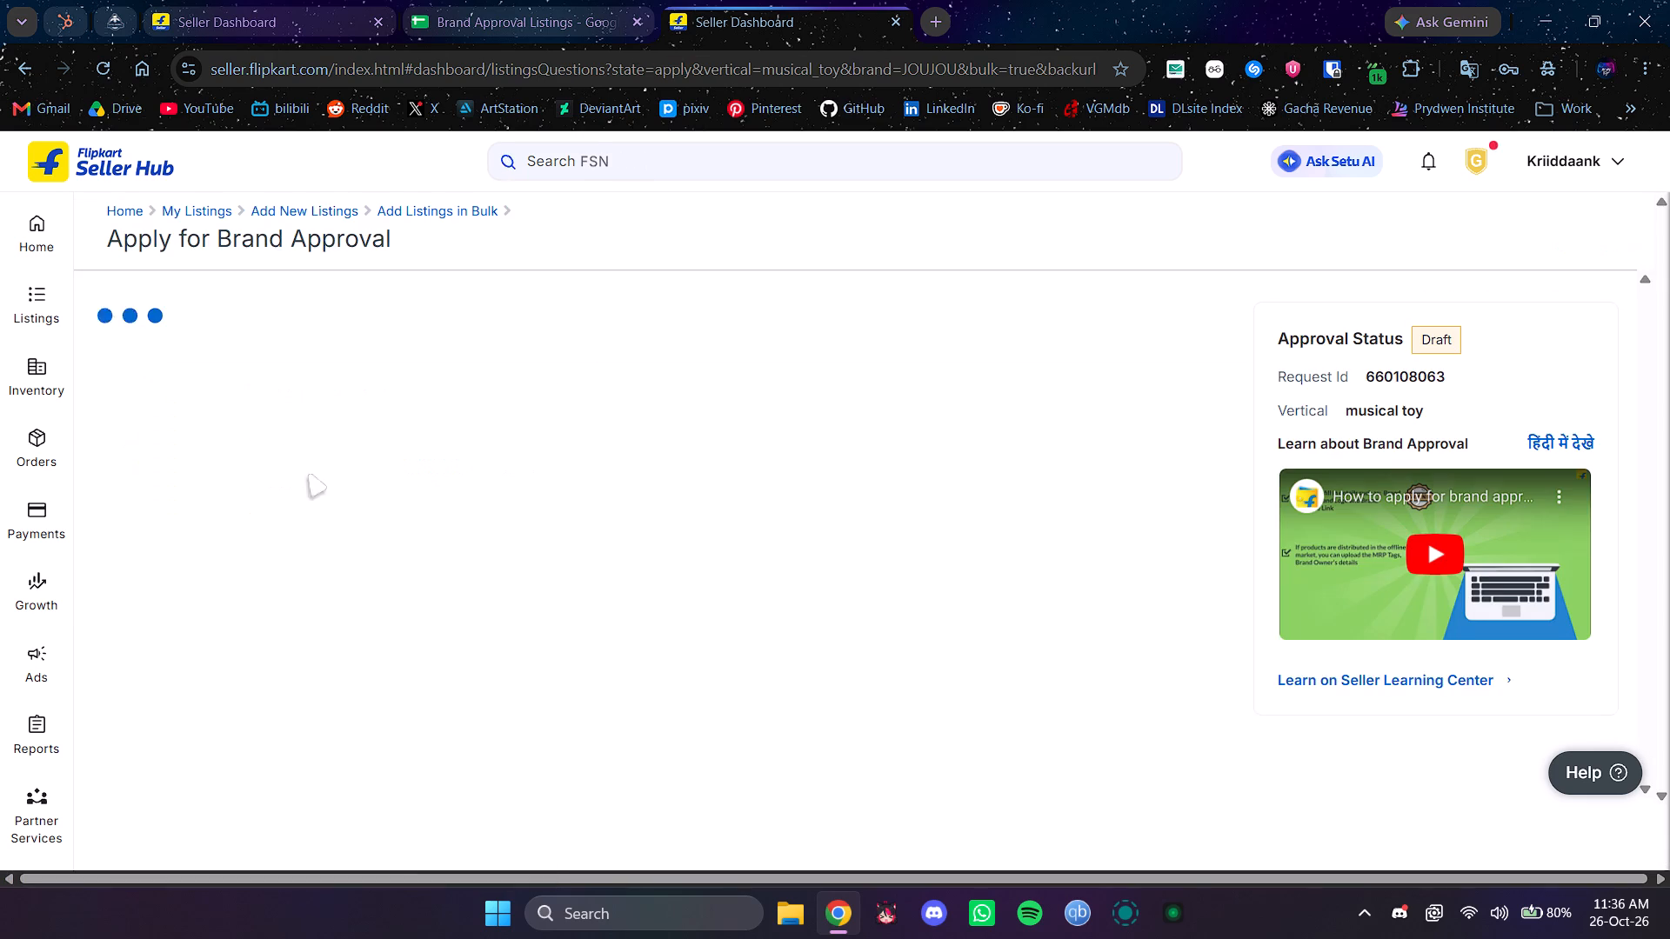
pyautogui.click(21, 72)
pyautogui.click(21, 72)
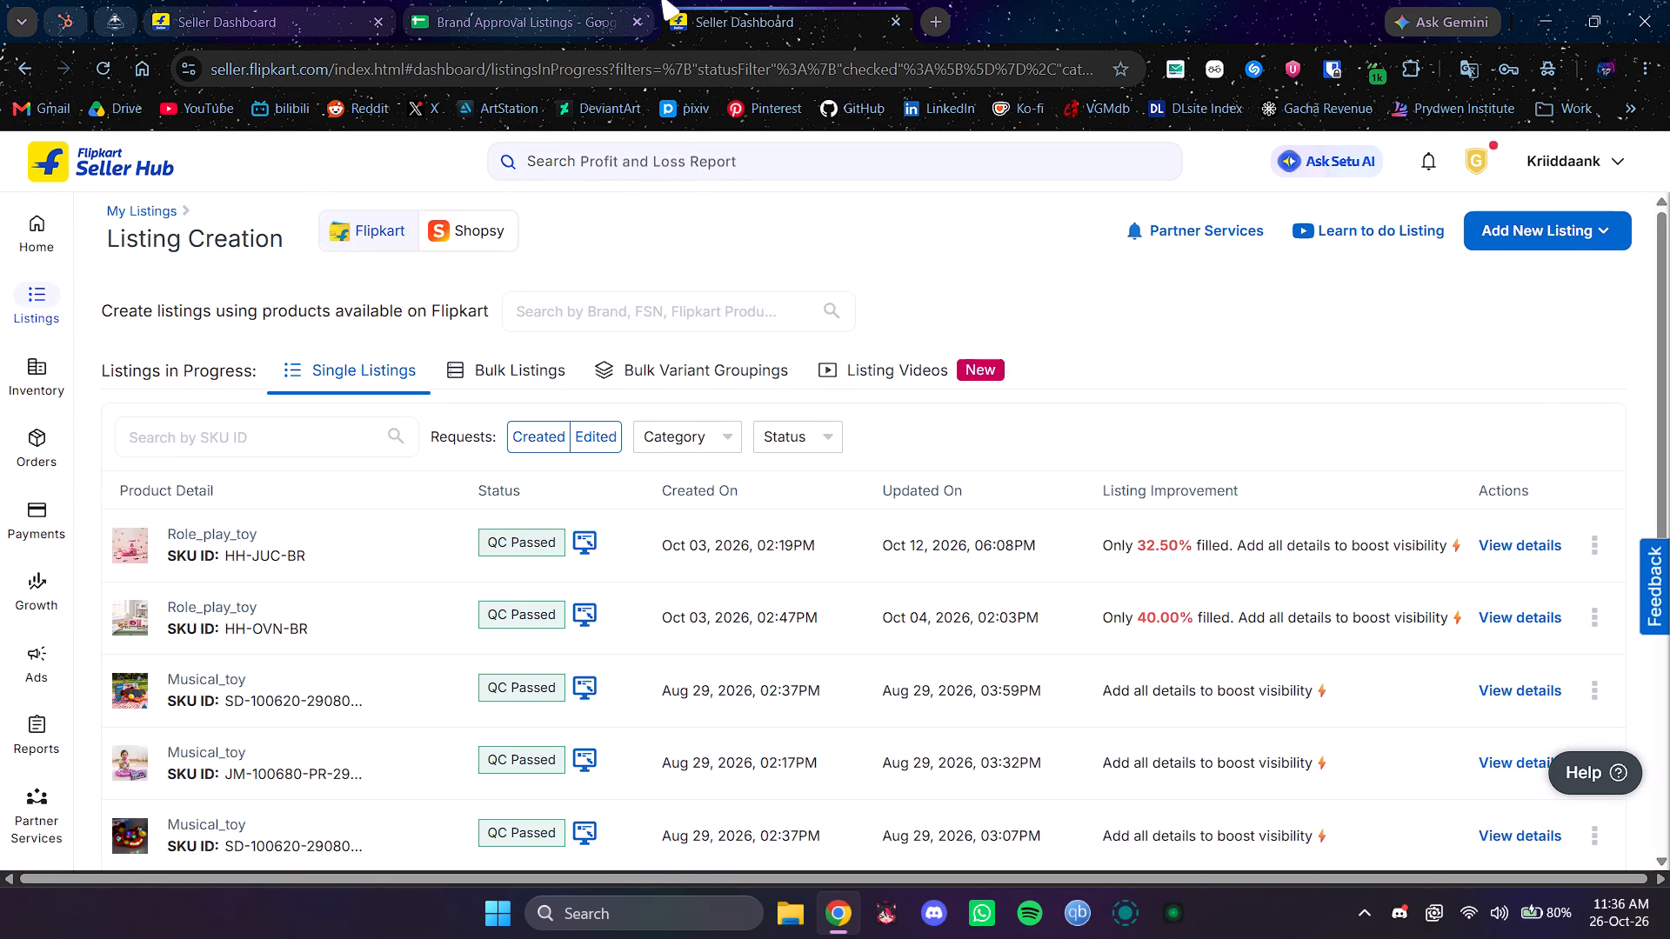
# Copy the M Kids product's FSN MTYGQCTJDY69CEJZ from the Brand Approval Listings sheet and search for it on Seller Hub's Listing Creation page.
pyautogui.click(578, 4)
pyautogui.scroll(-2, 544, 589)
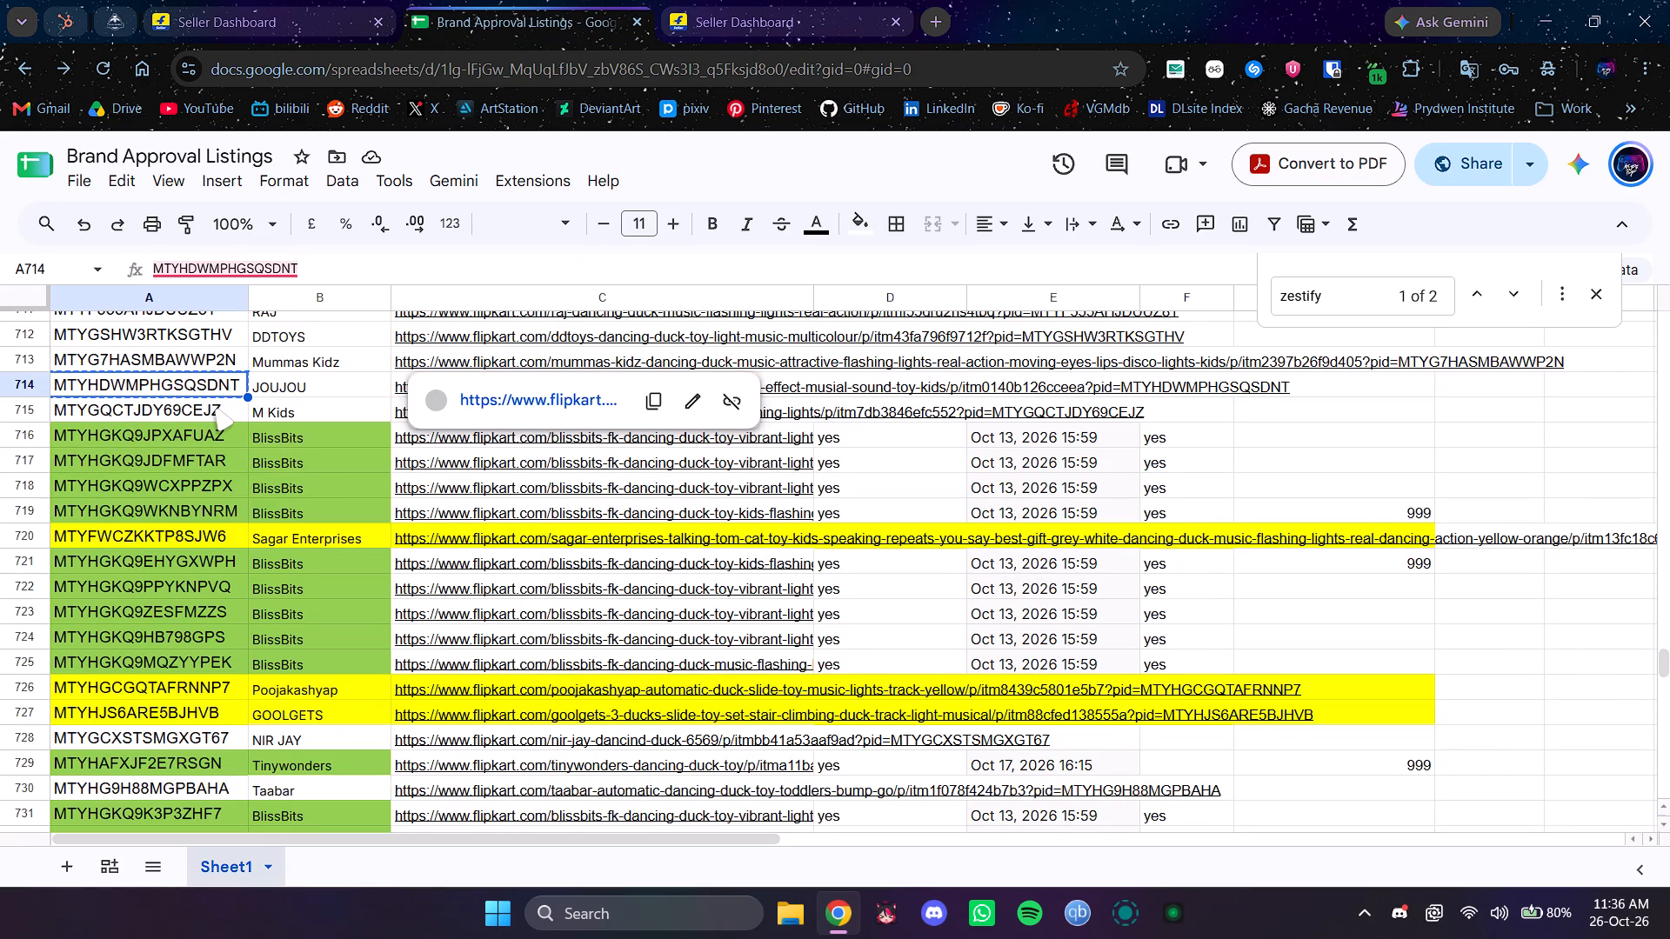
pyautogui.click(216, 410)
pyautogui.rightClick(216, 410)
pyautogui.click(329, 274)
pyautogui.click(792, 2)
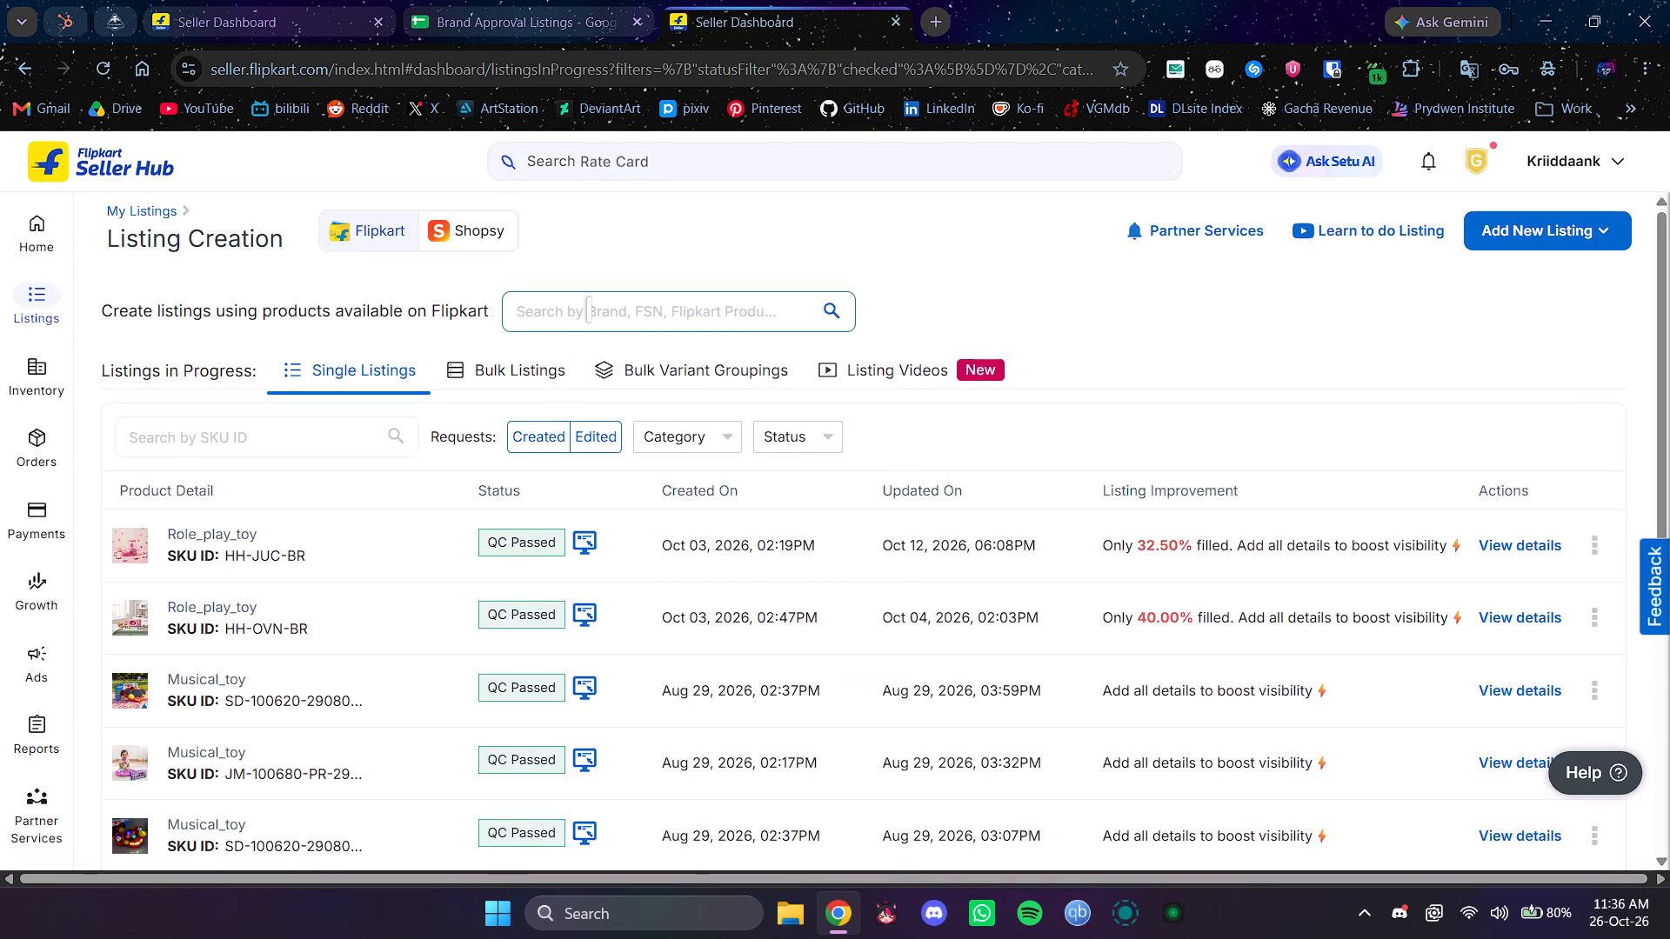
pyautogui.click(590, 304)
pyautogui.rightClick(590, 304)
pyautogui.click(712, 512)
pyautogui.click(709, 527)
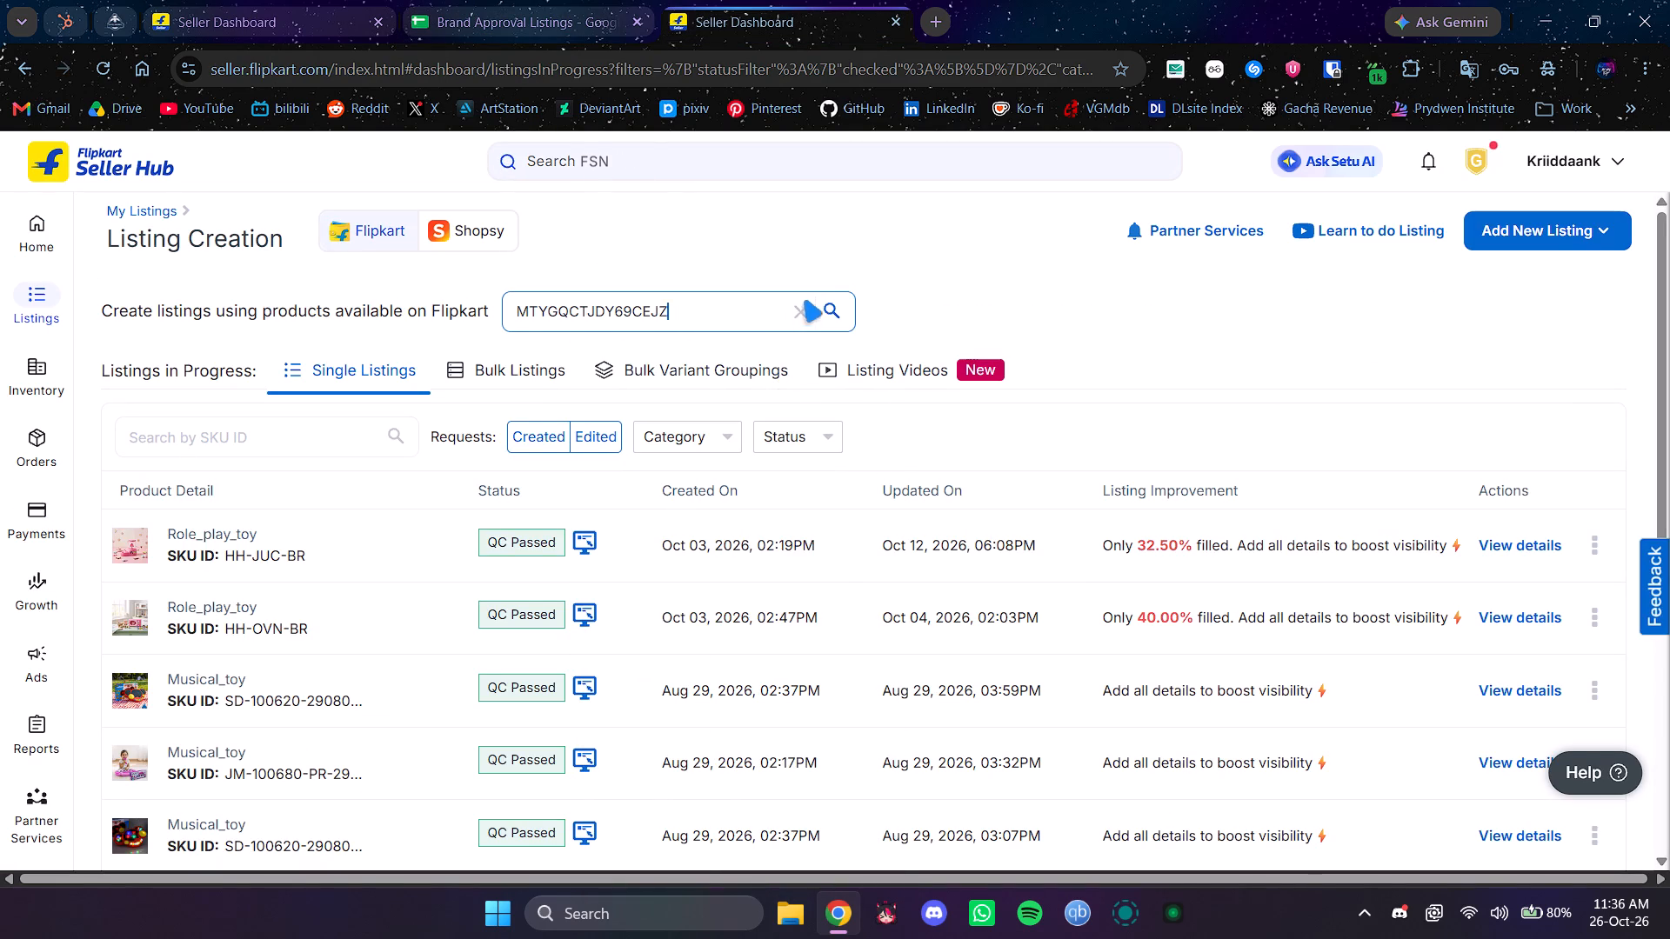
pyautogui.click(836, 312)
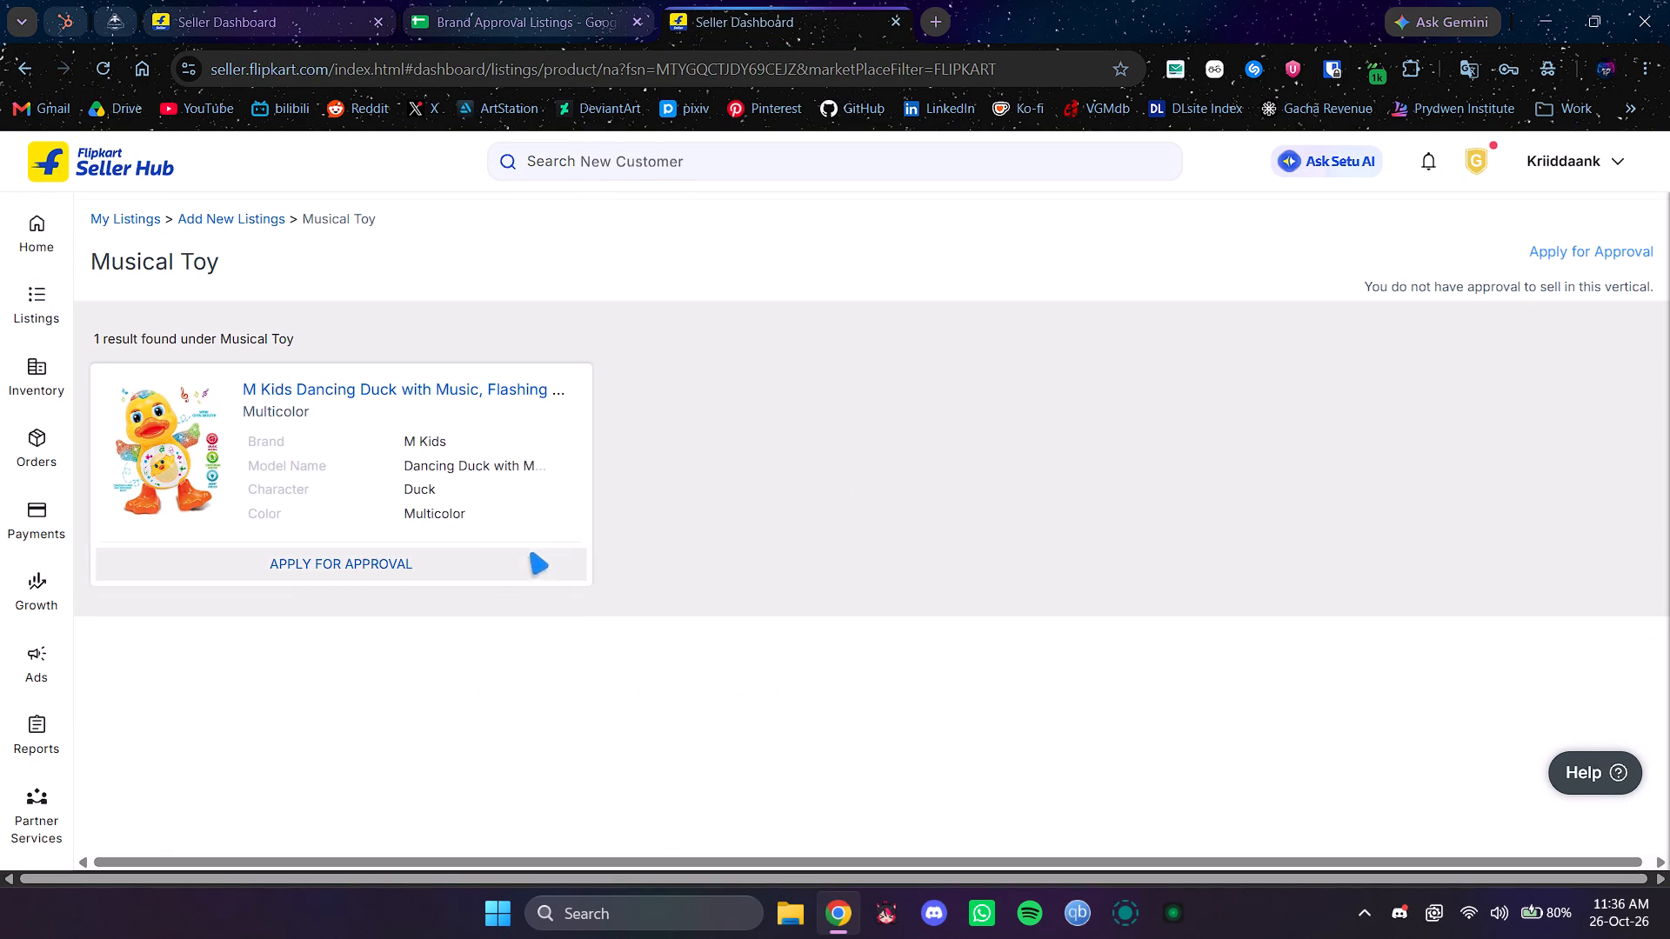
# Open the approval application for the M Kids Dancing Duck and return to the Listing Creation page.
pyautogui.click(446, 574)
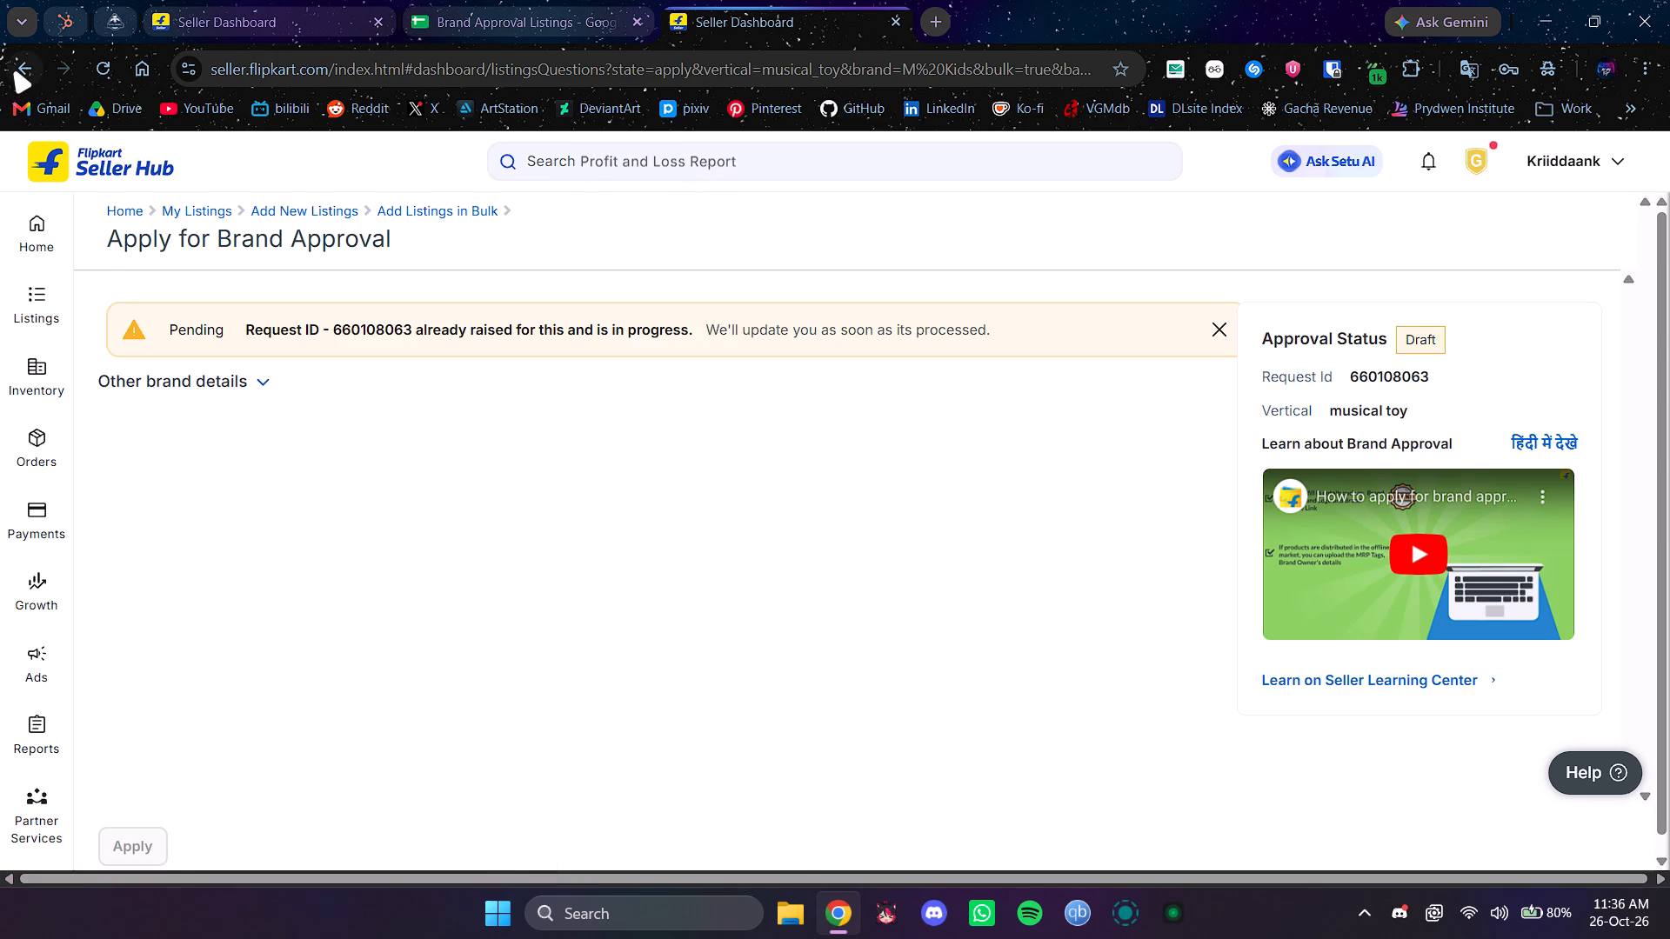
pyautogui.click(14, 73)
pyautogui.click(14, 73)
# Go back to the Brand Approval Listings sheet to pick the next product to check for approval.
pyautogui.click(503, 0)
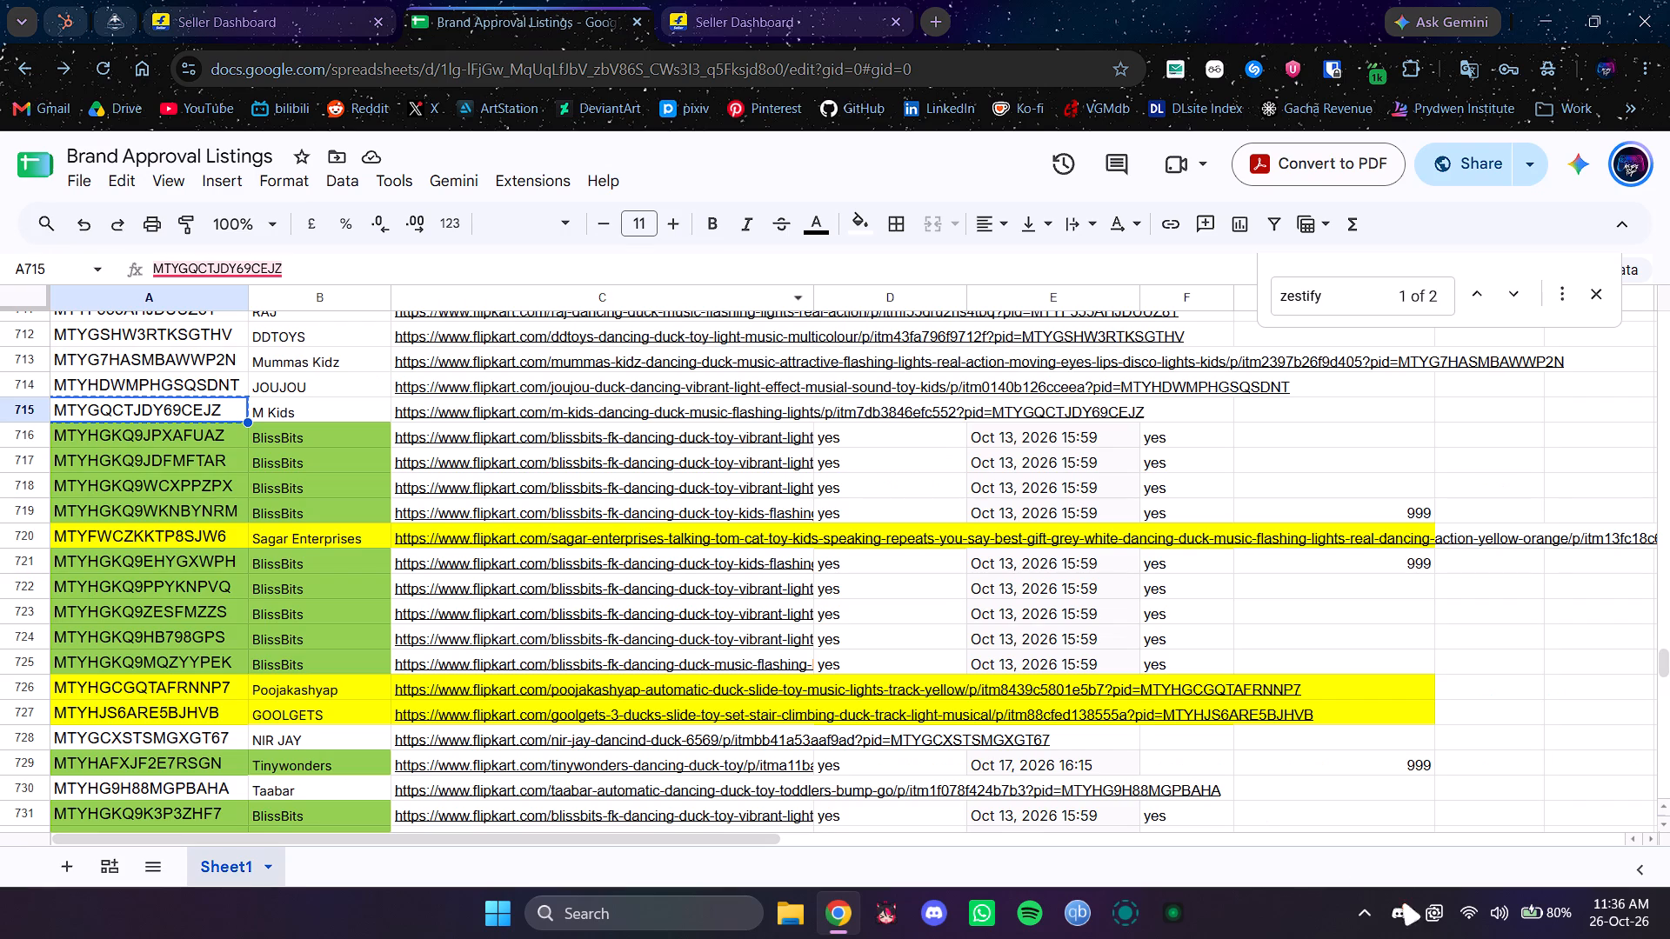
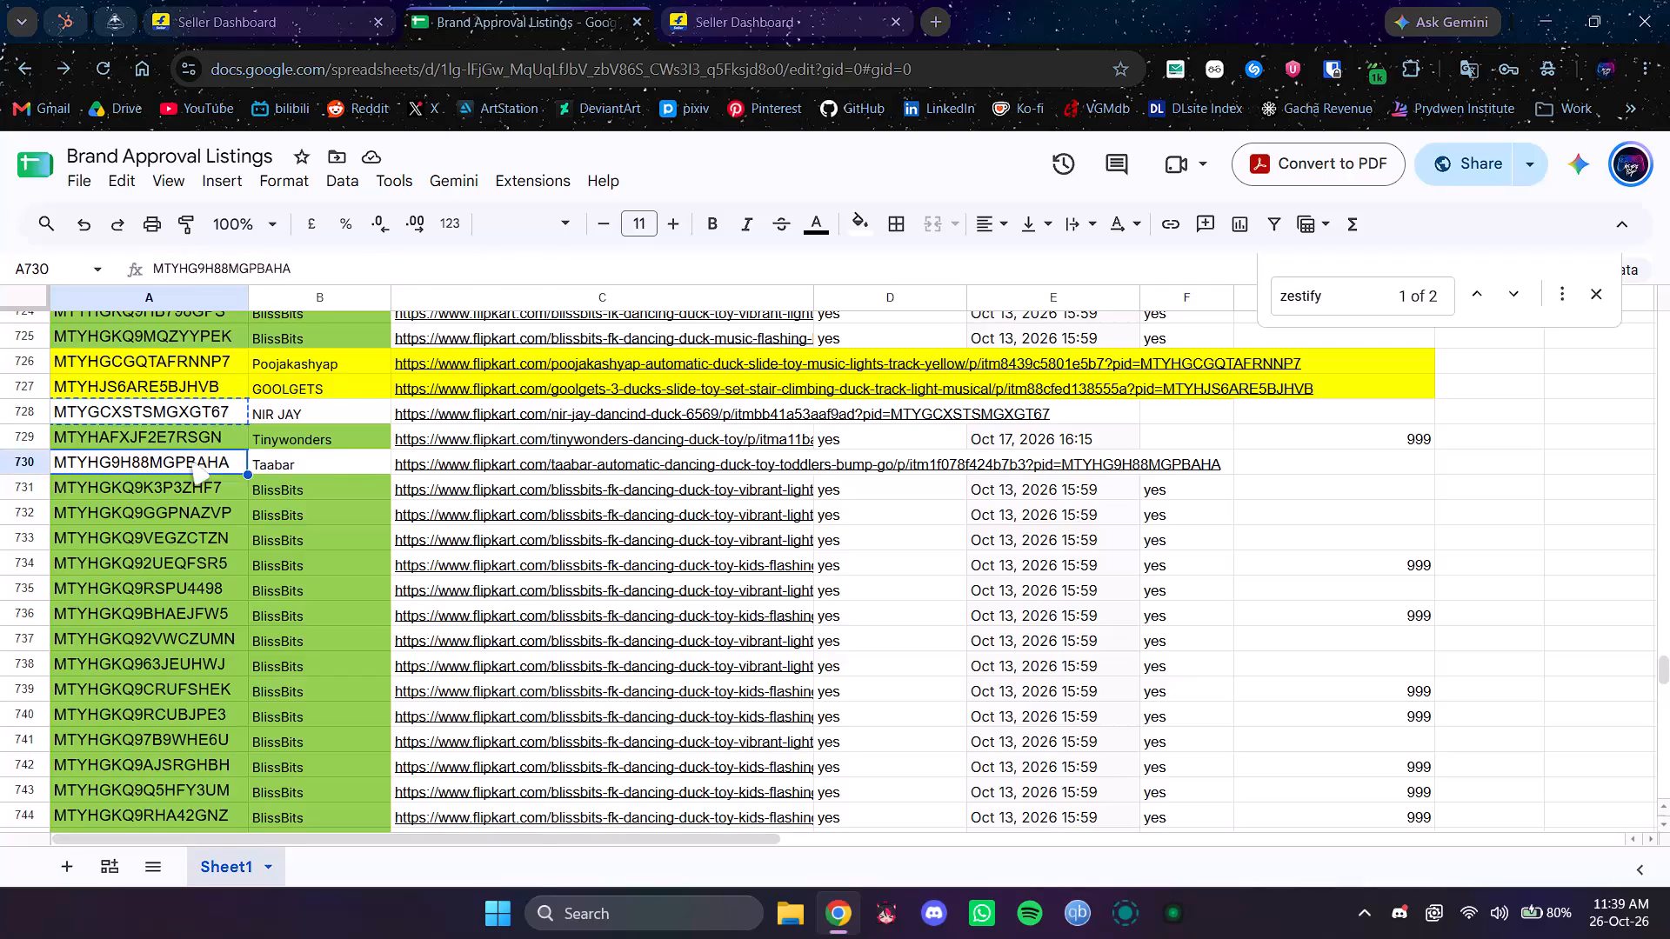
# Copy the Taabar product's FSN MTYHG9H88MGPBAHA from the Brand Approval Listings sheet and search for it on Seller Hub's Listing Creation page.
pyautogui.click(350, 279)
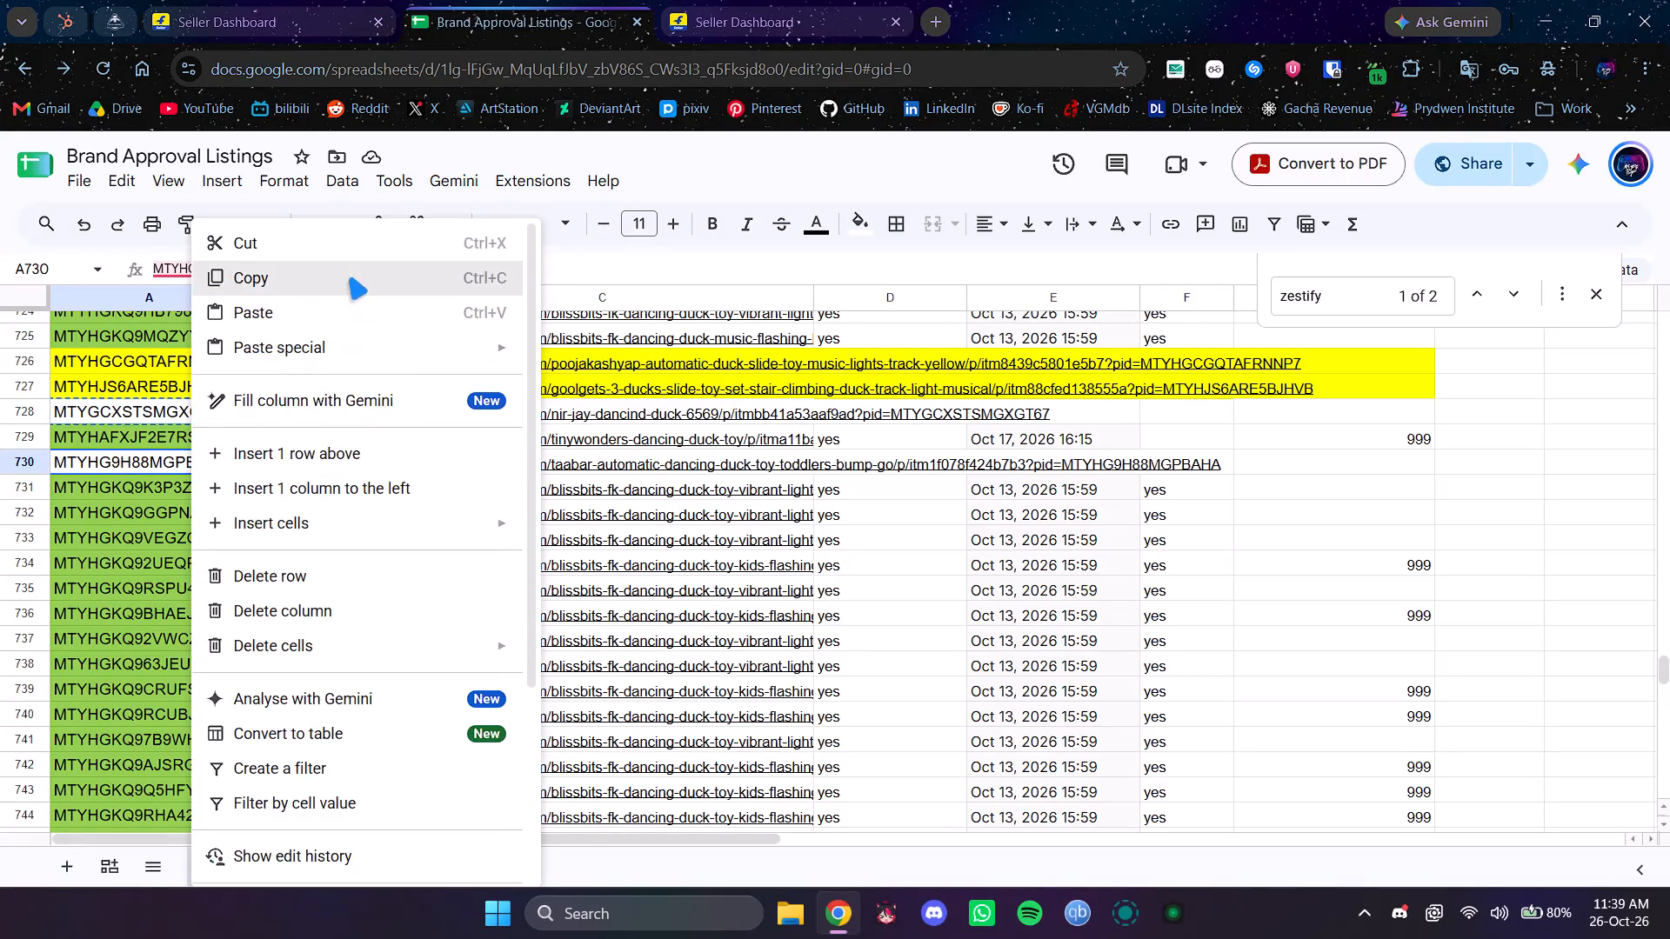
pyautogui.click(762, 0)
pyautogui.click(683, 304)
pyautogui.rightClick(683, 304)
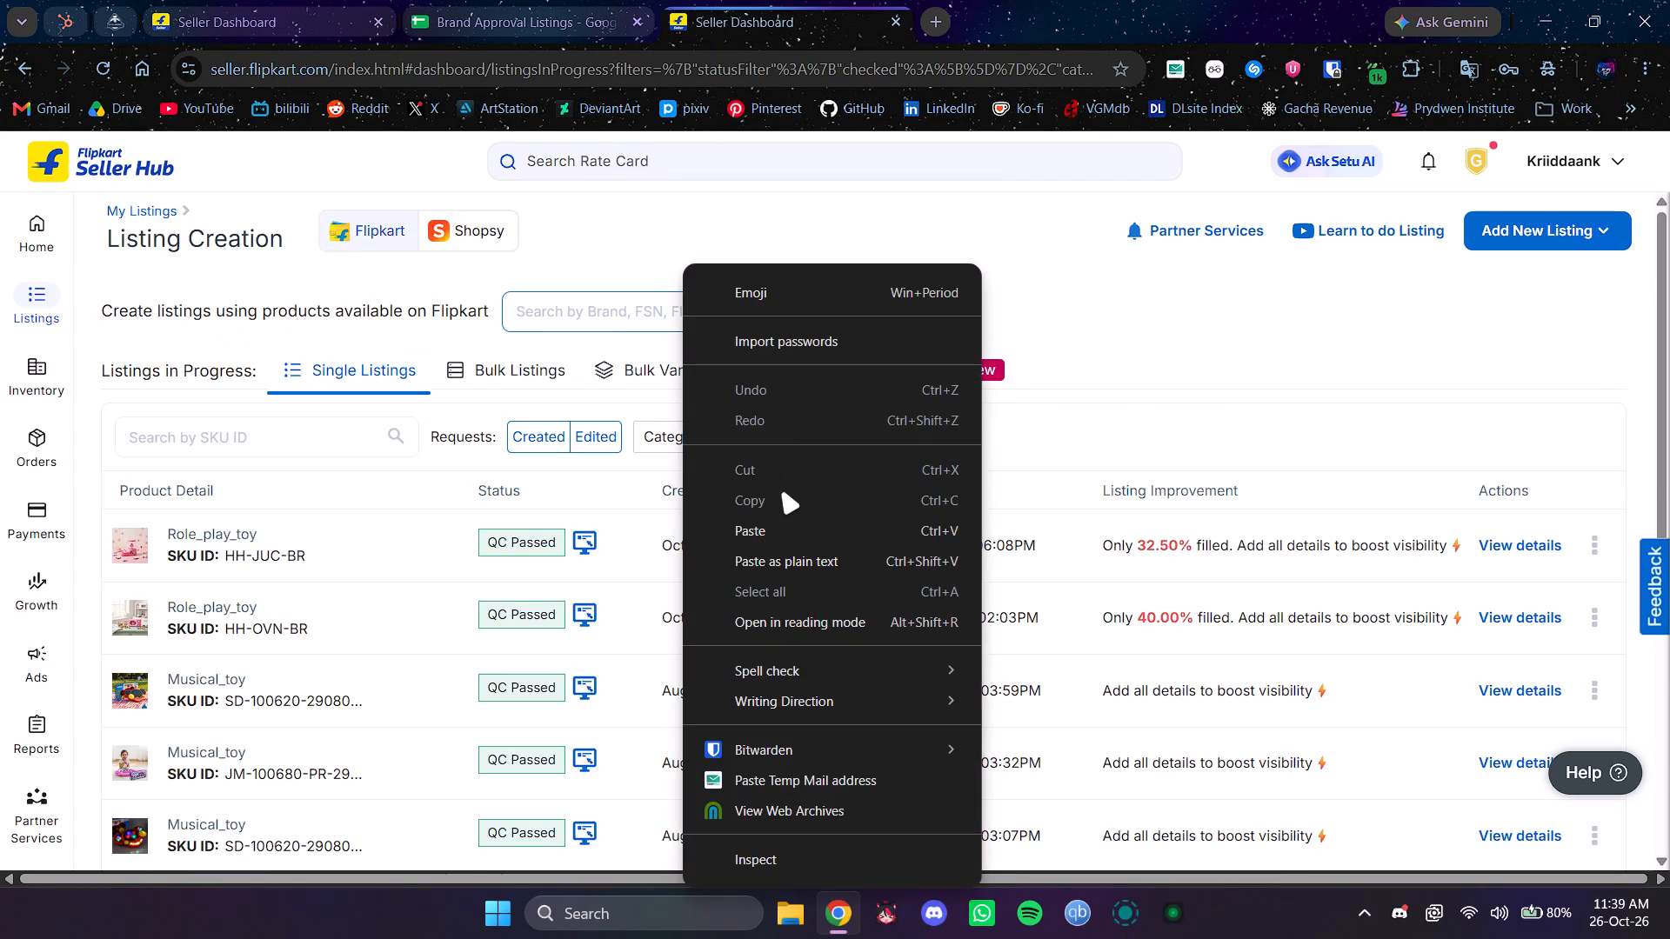
pyautogui.click(782, 525)
pyautogui.click(838, 313)
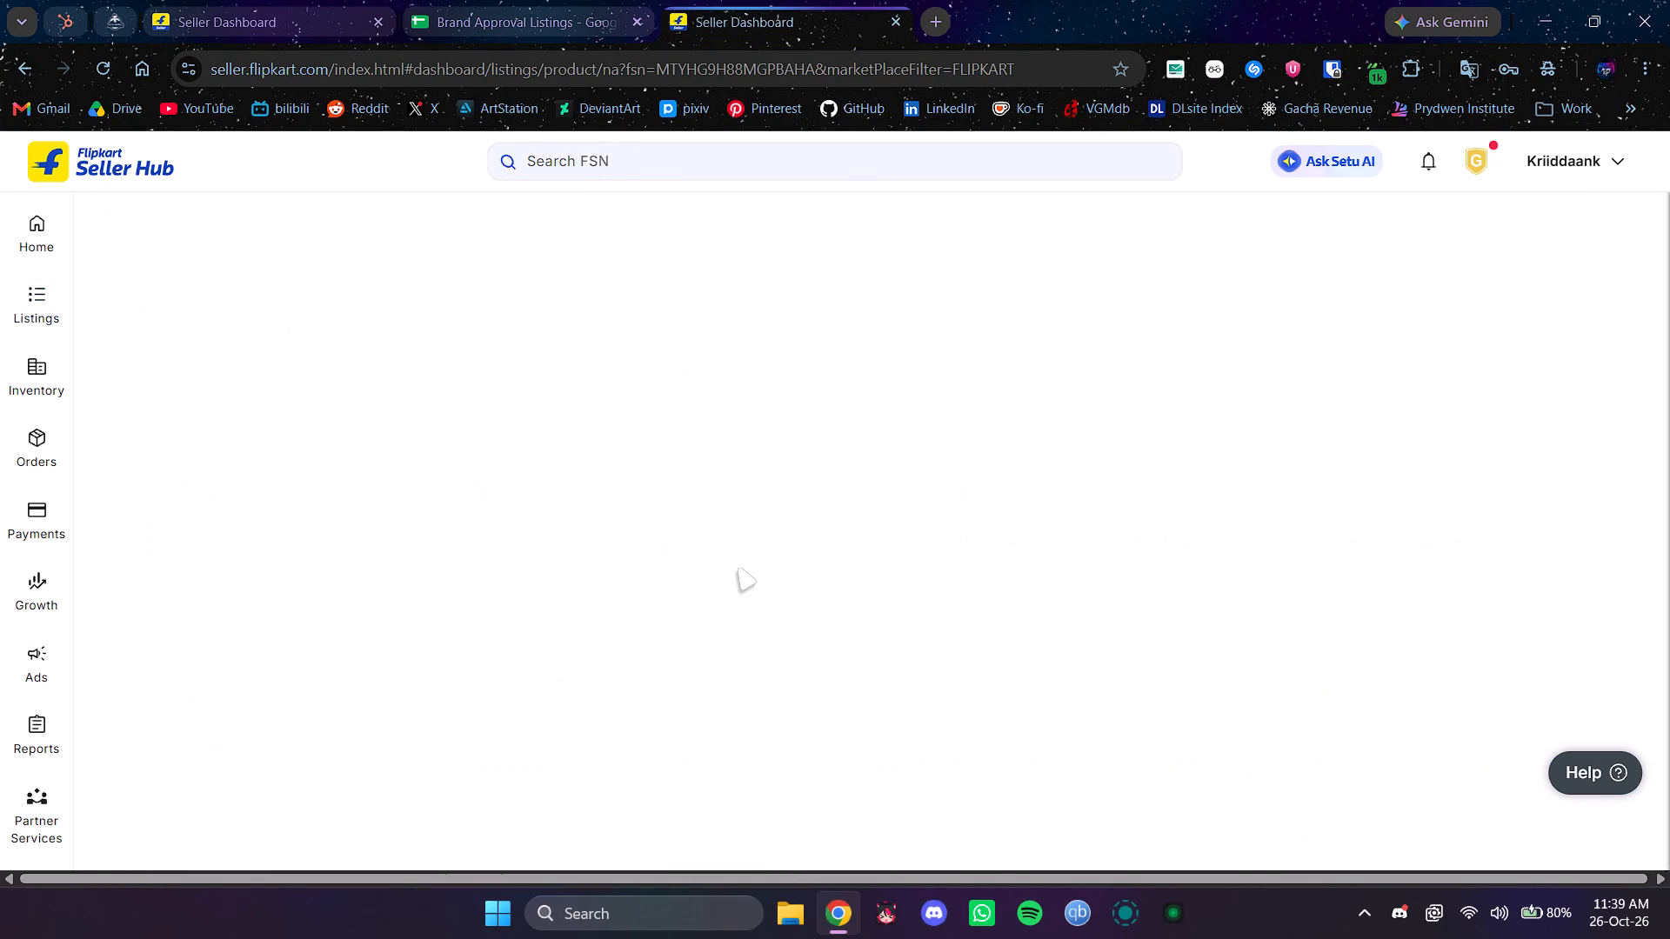
# Open the approval application for the Taabar Automatic Dancing Duck Toy and go back to its product result.
pyautogui.click(354, 535)
pyautogui.click(356, 560)
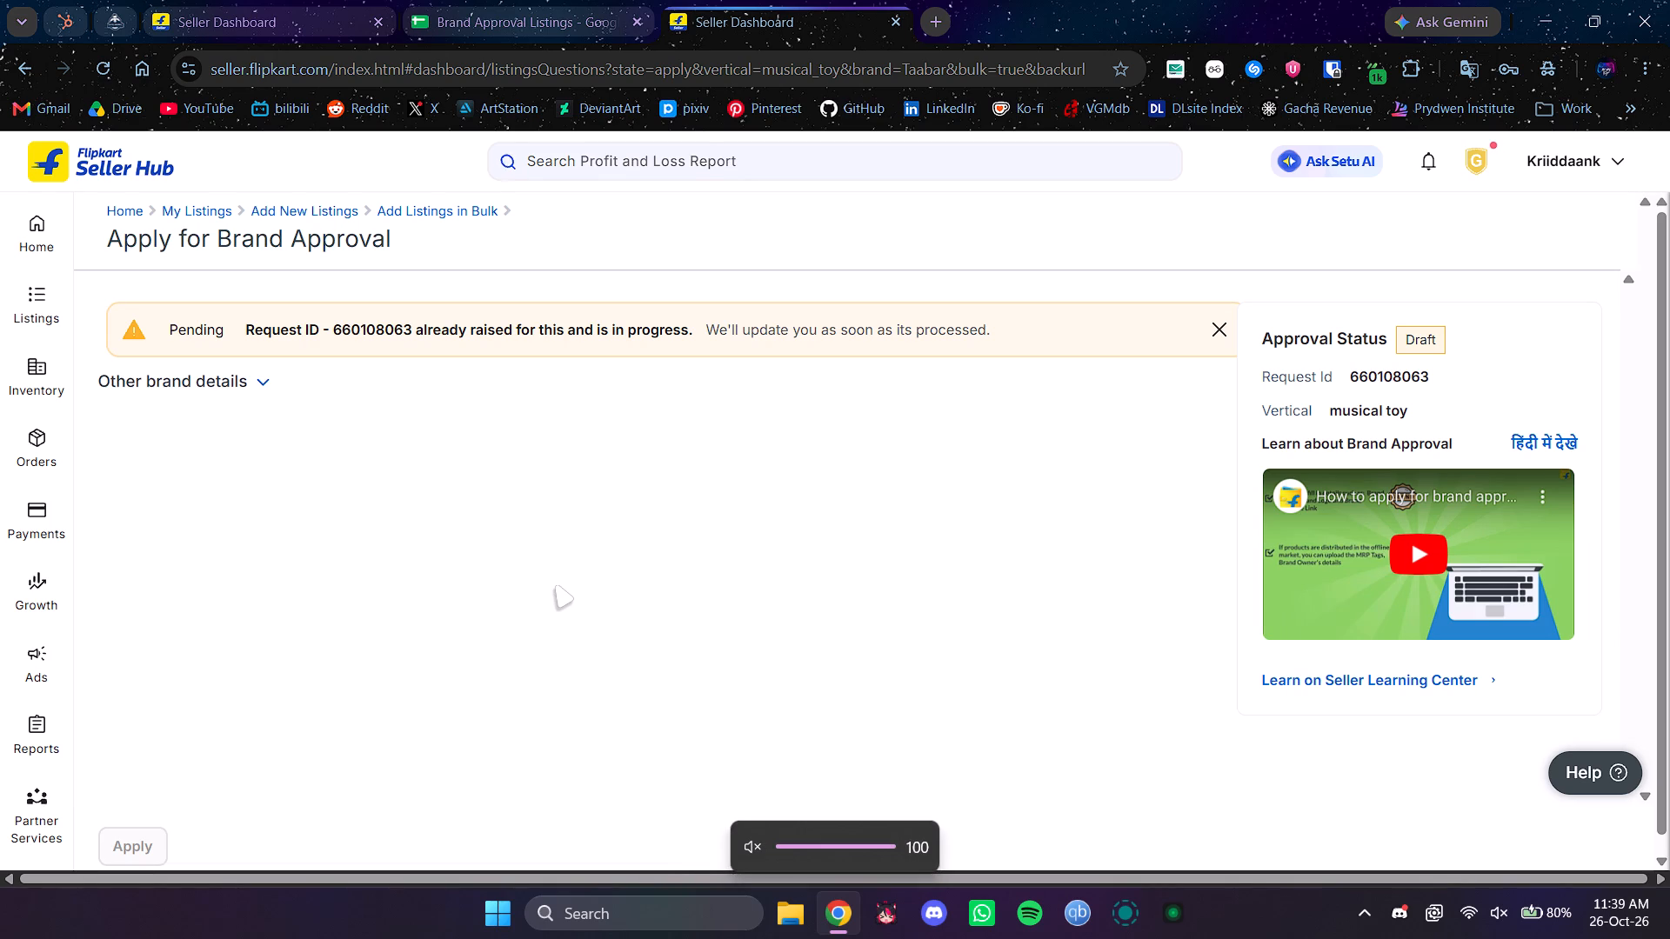
pyautogui.click(23, 67)
# Copy the A R ENTERPRISES product's FSN MTYFD6XNSHXJ2YHJ from the Brand Approval Listings sheet and search for it on Seller Hub's Listing Creation page.
pyautogui.click(556, 0)
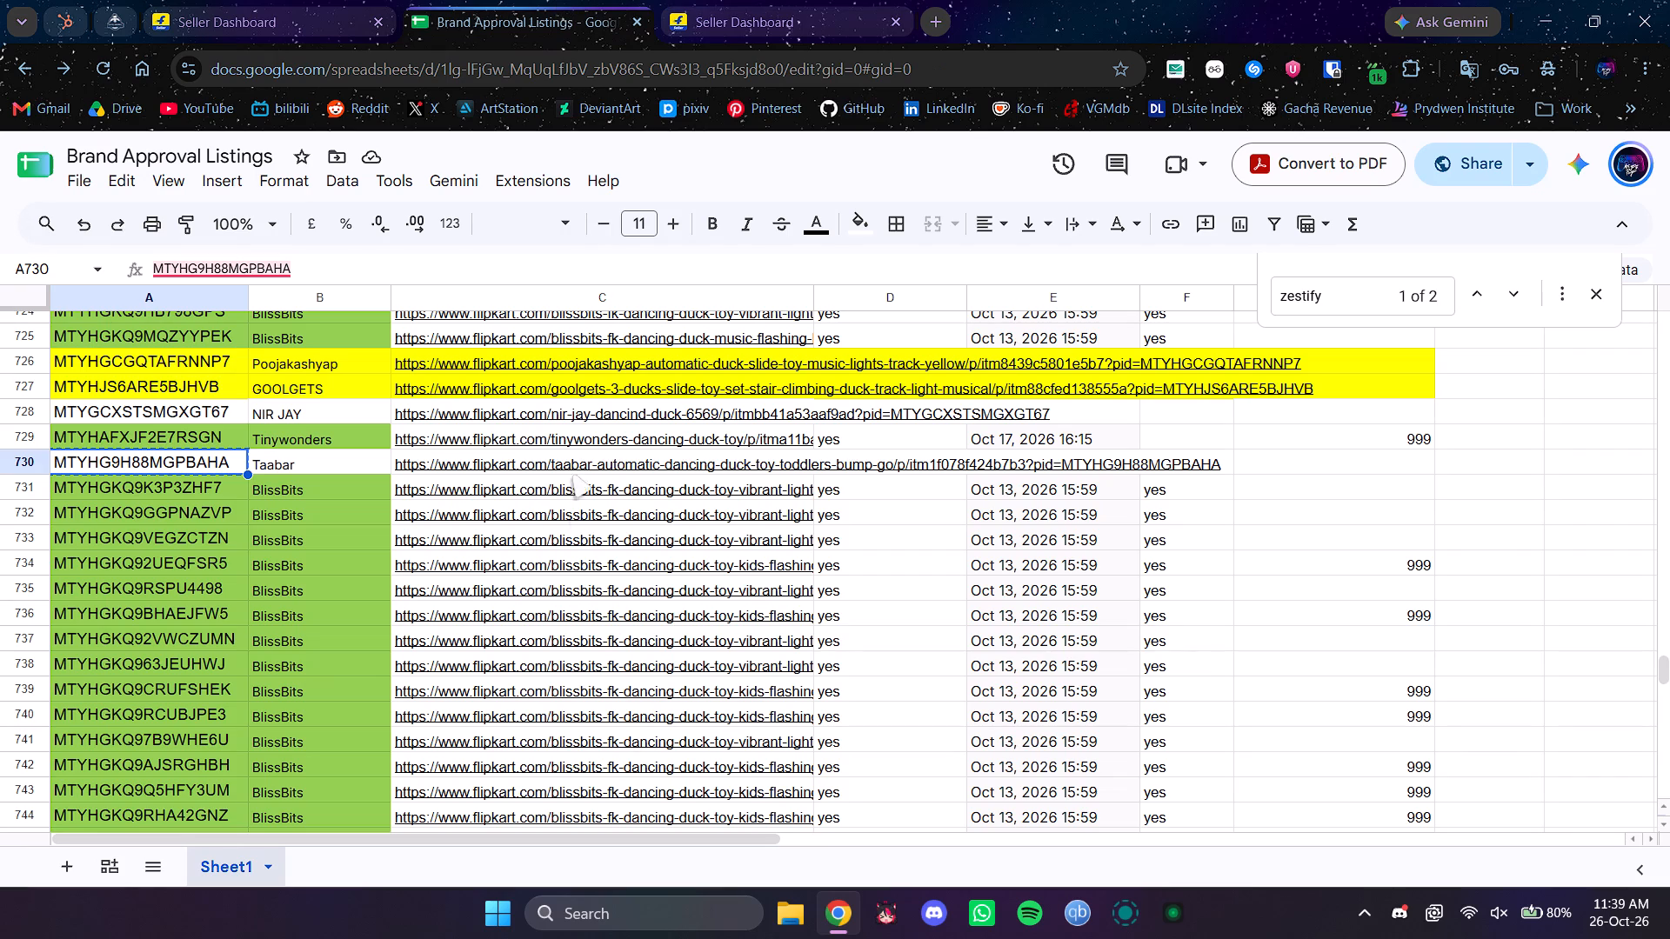
pyautogui.scroll(-5, 362, 651)
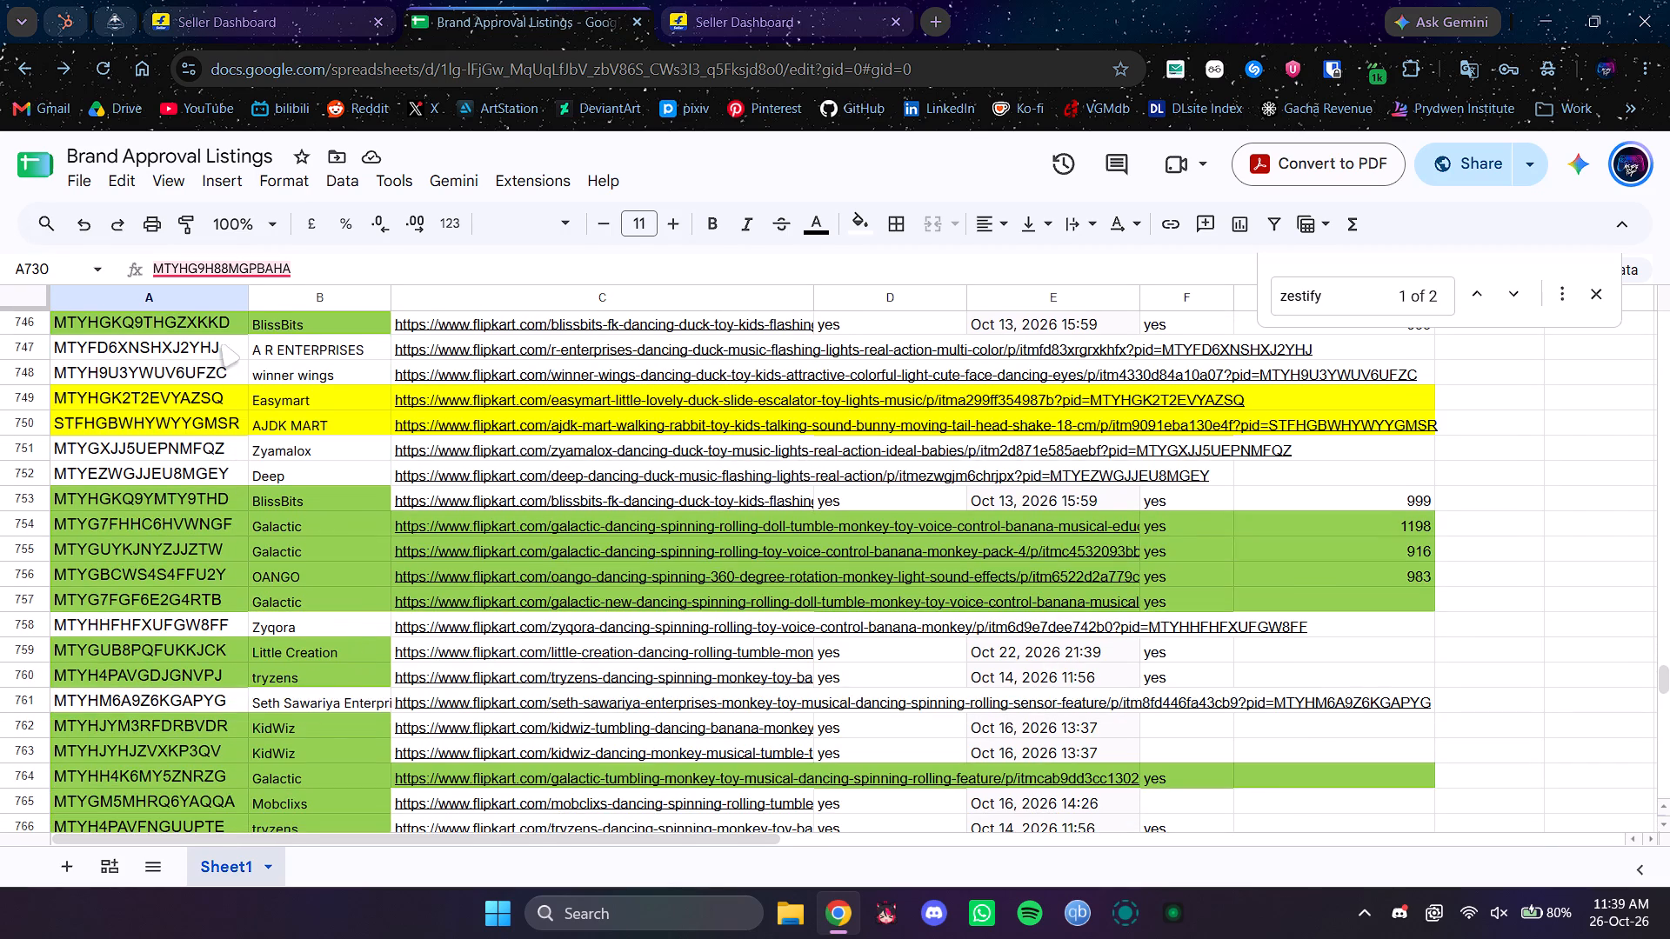
pyautogui.click(222, 346)
pyautogui.rightClick(222, 346)
pyautogui.click(302, 270)
pyautogui.click(705, 0)
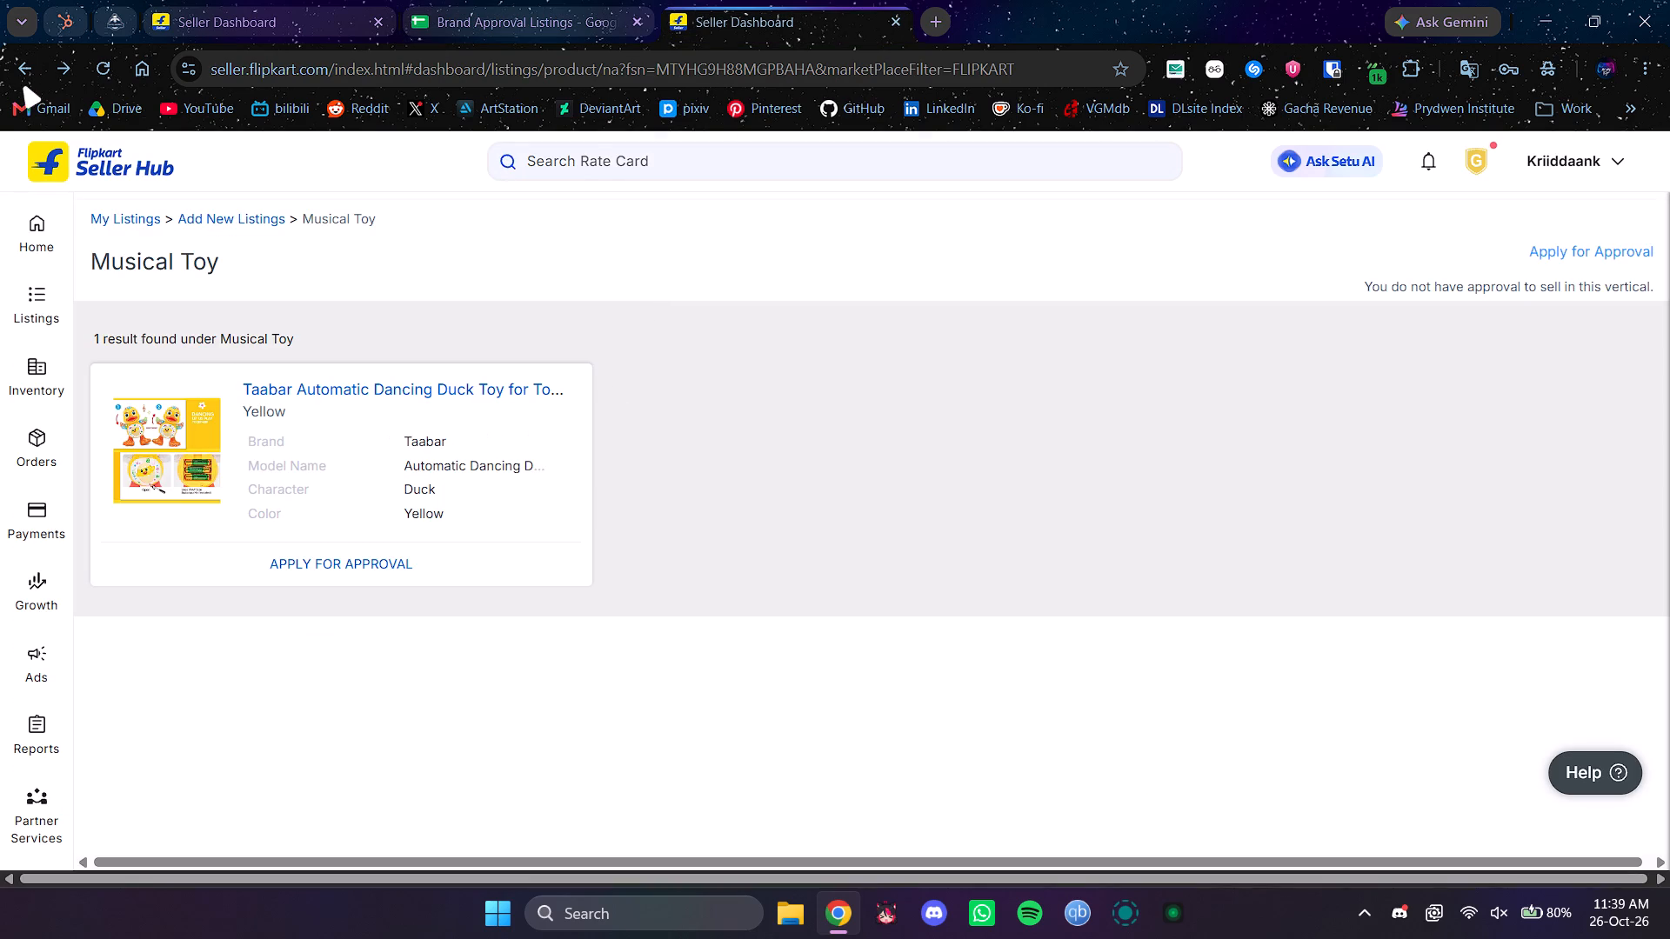
pyautogui.click(28, 72)
pyautogui.rightClick(575, 314)
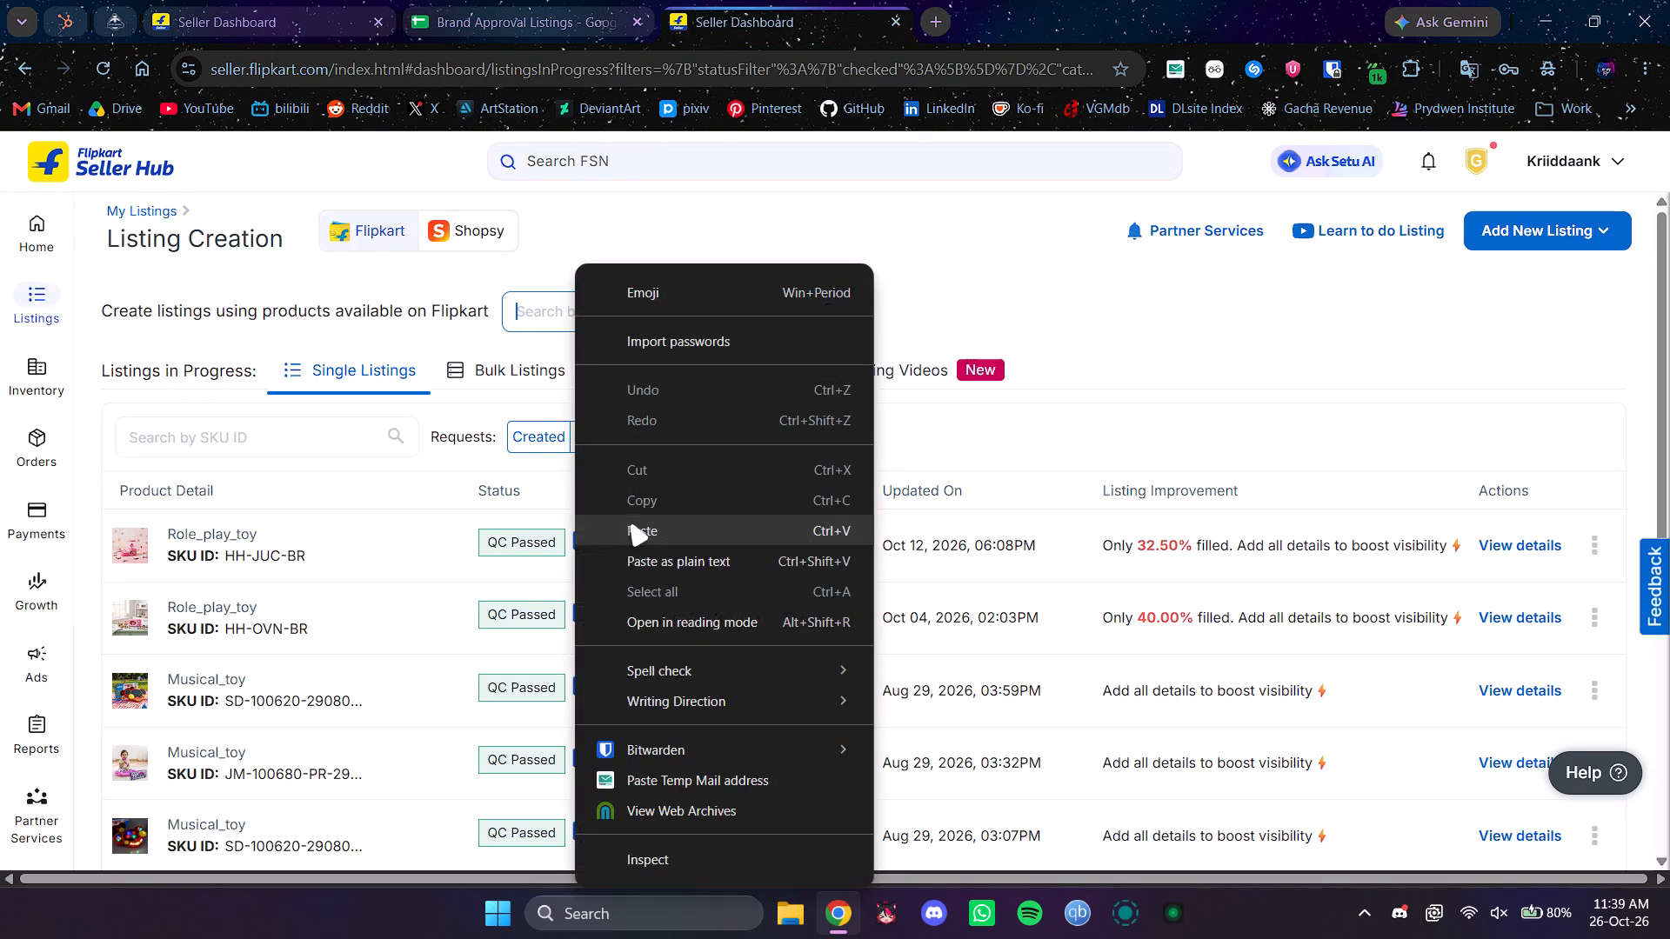
pyautogui.click(631, 529)
pyautogui.click(838, 311)
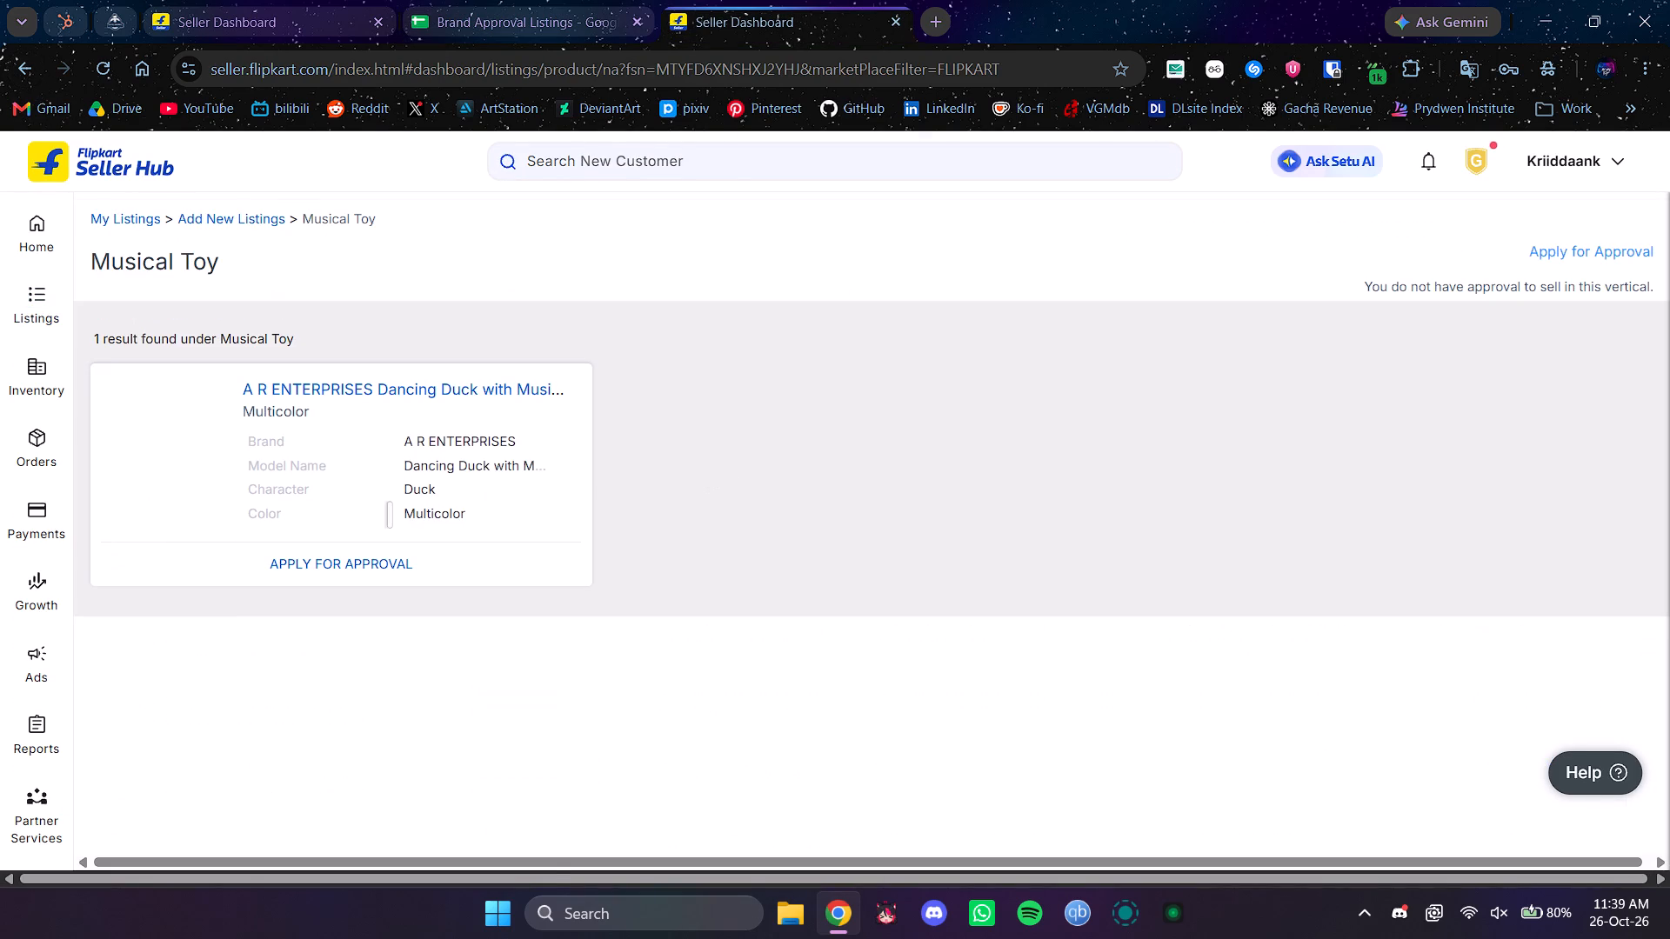
# Open the approval application for the A R ENTERPRISES Dancing Duck and return to the Listing Creation page.
pyautogui.click(320, 558)
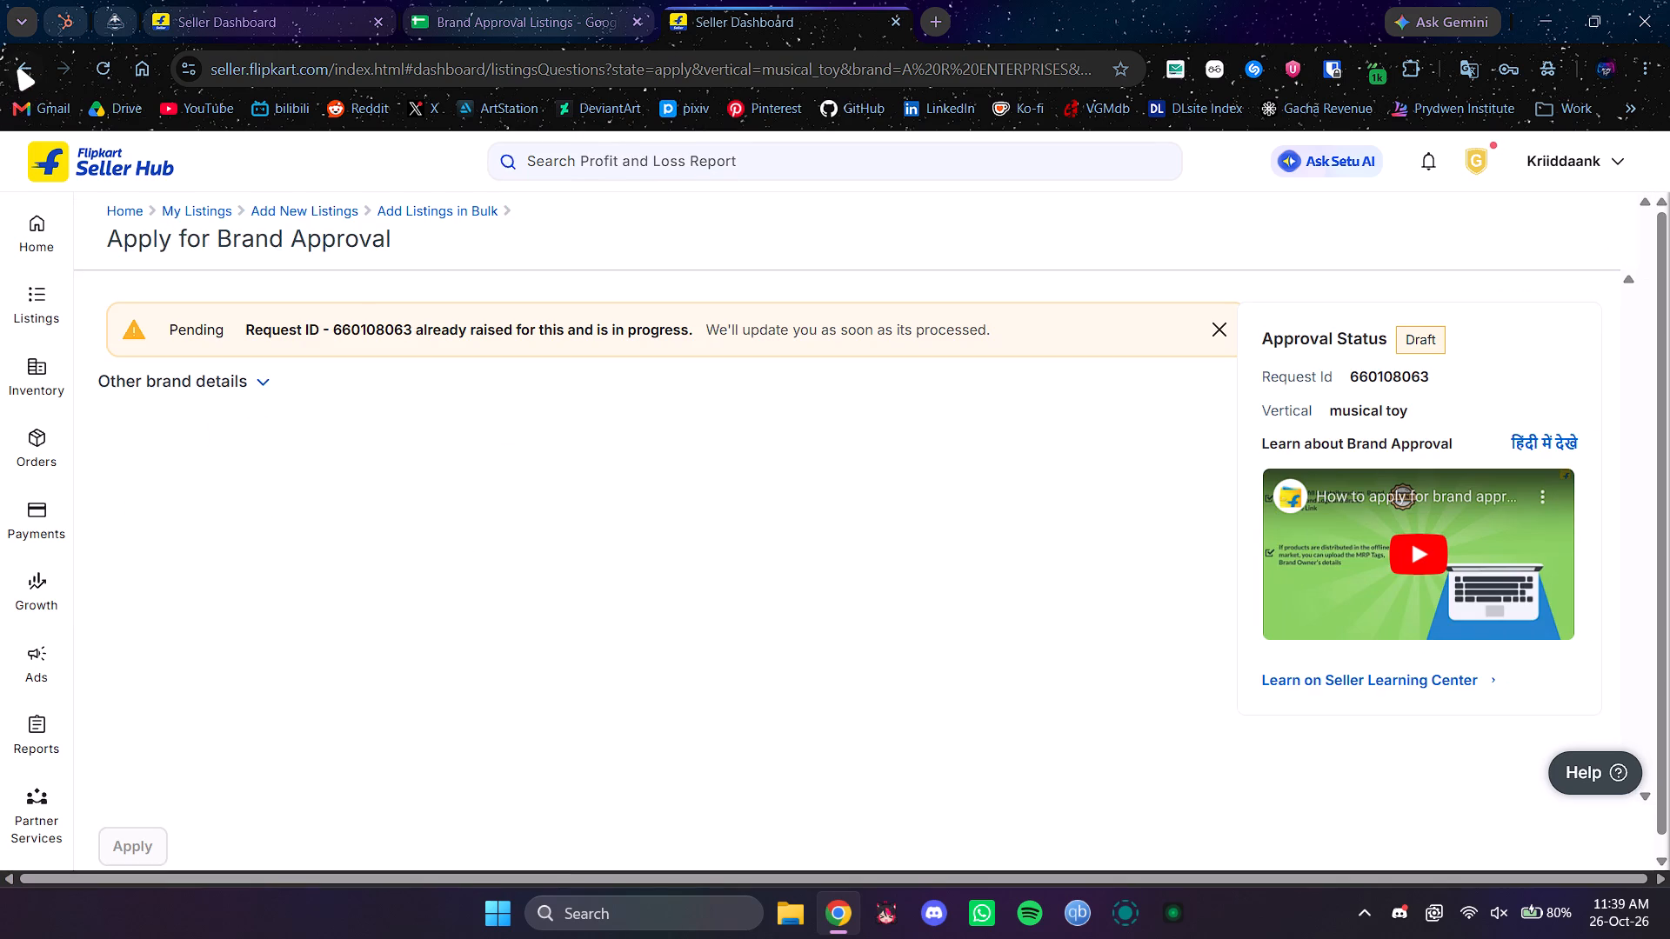
pyautogui.click(17, 70)
pyautogui.click(17, 70)
# Copy the winner wings product's FSN MTYH9U3YWUV6UFZC from the Brand Approval Listings sheet and search for it on Seller Hub's Listing Creation page.
pyautogui.click(616, 0)
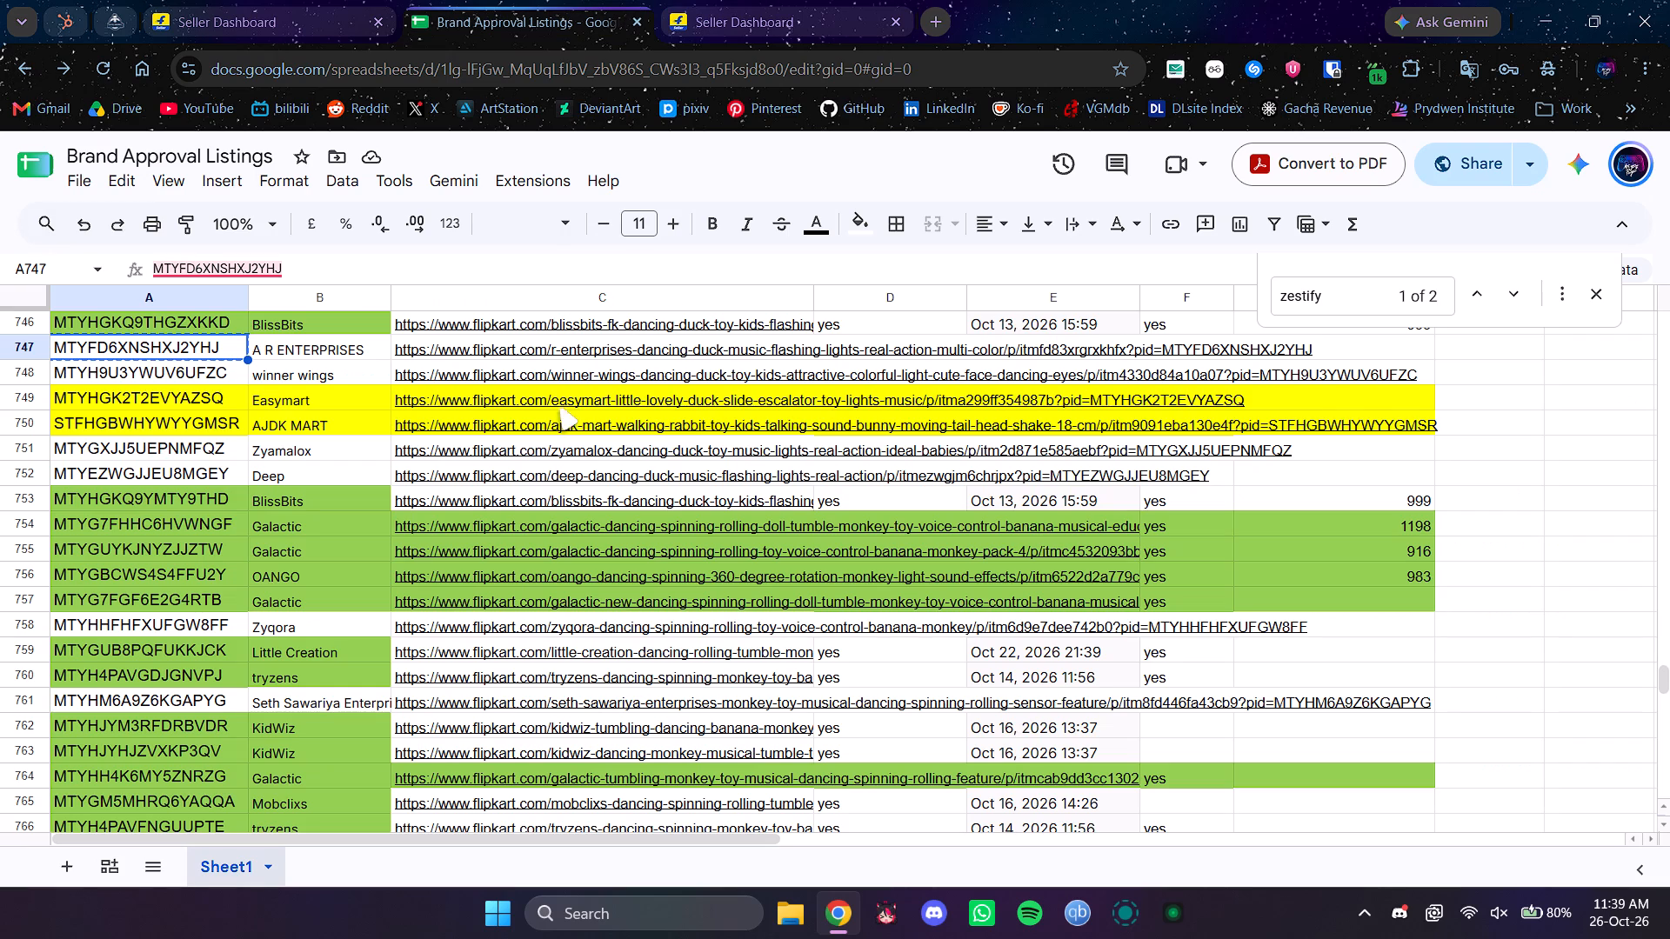
pyautogui.scroll(1, 207, 470)
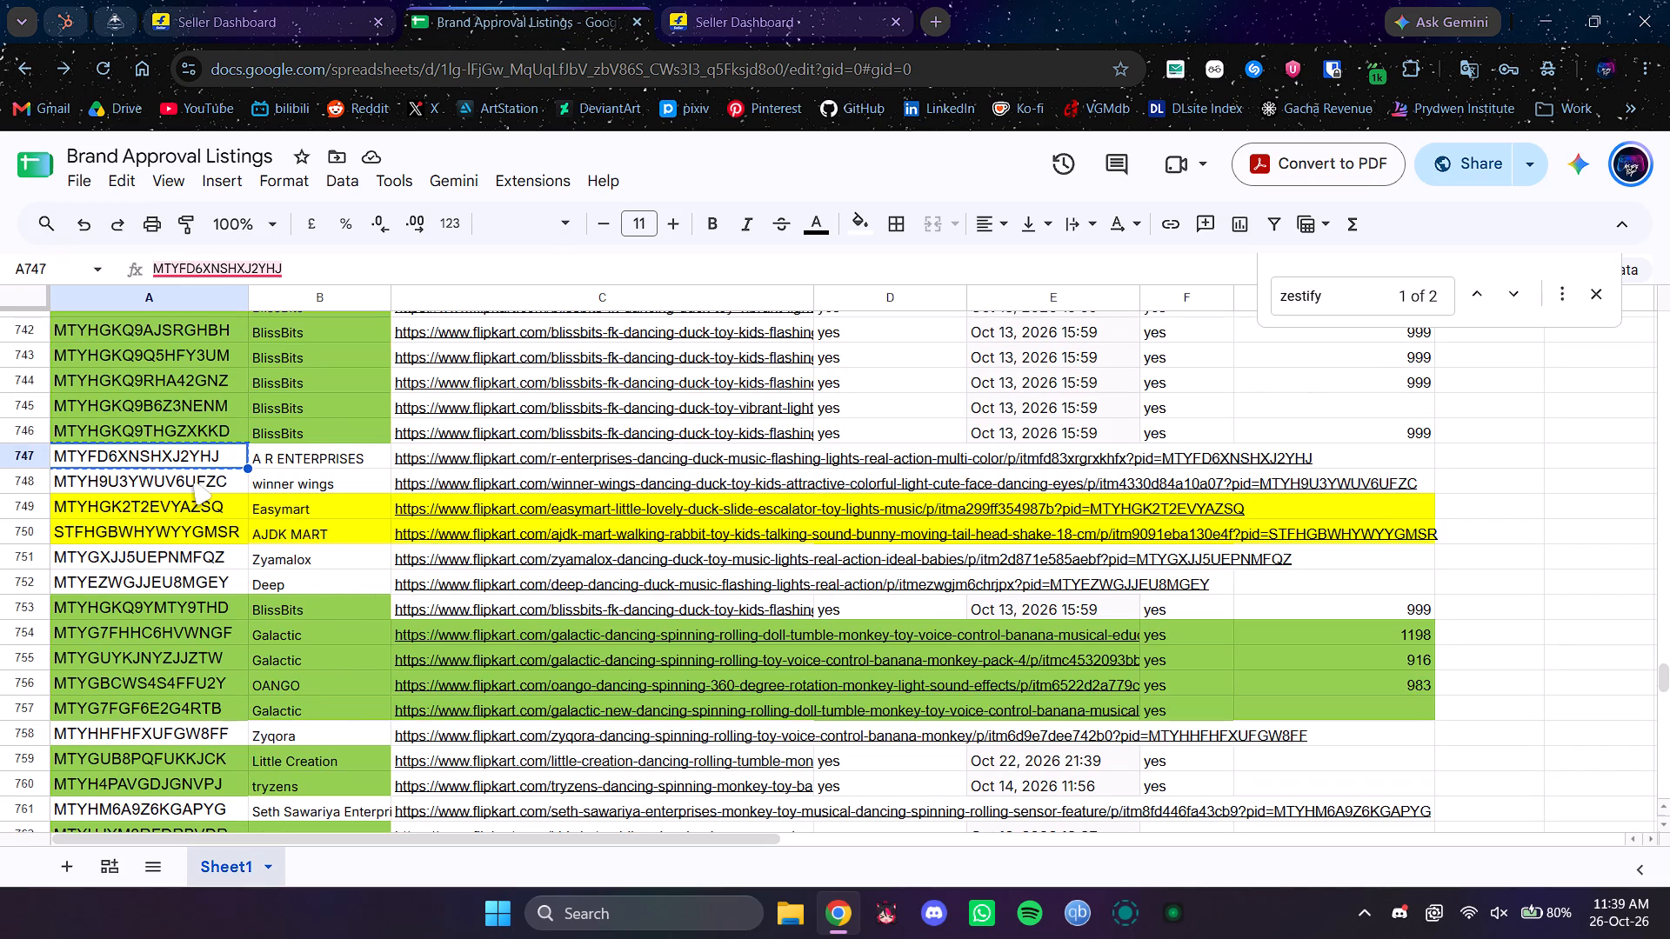
pyautogui.click(194, 484)
pyautogui.rightClick(194, 484)
pyautogui.click(322, 281)
pyautogui.click(707, 7)
pyautogui.click(588, 319)
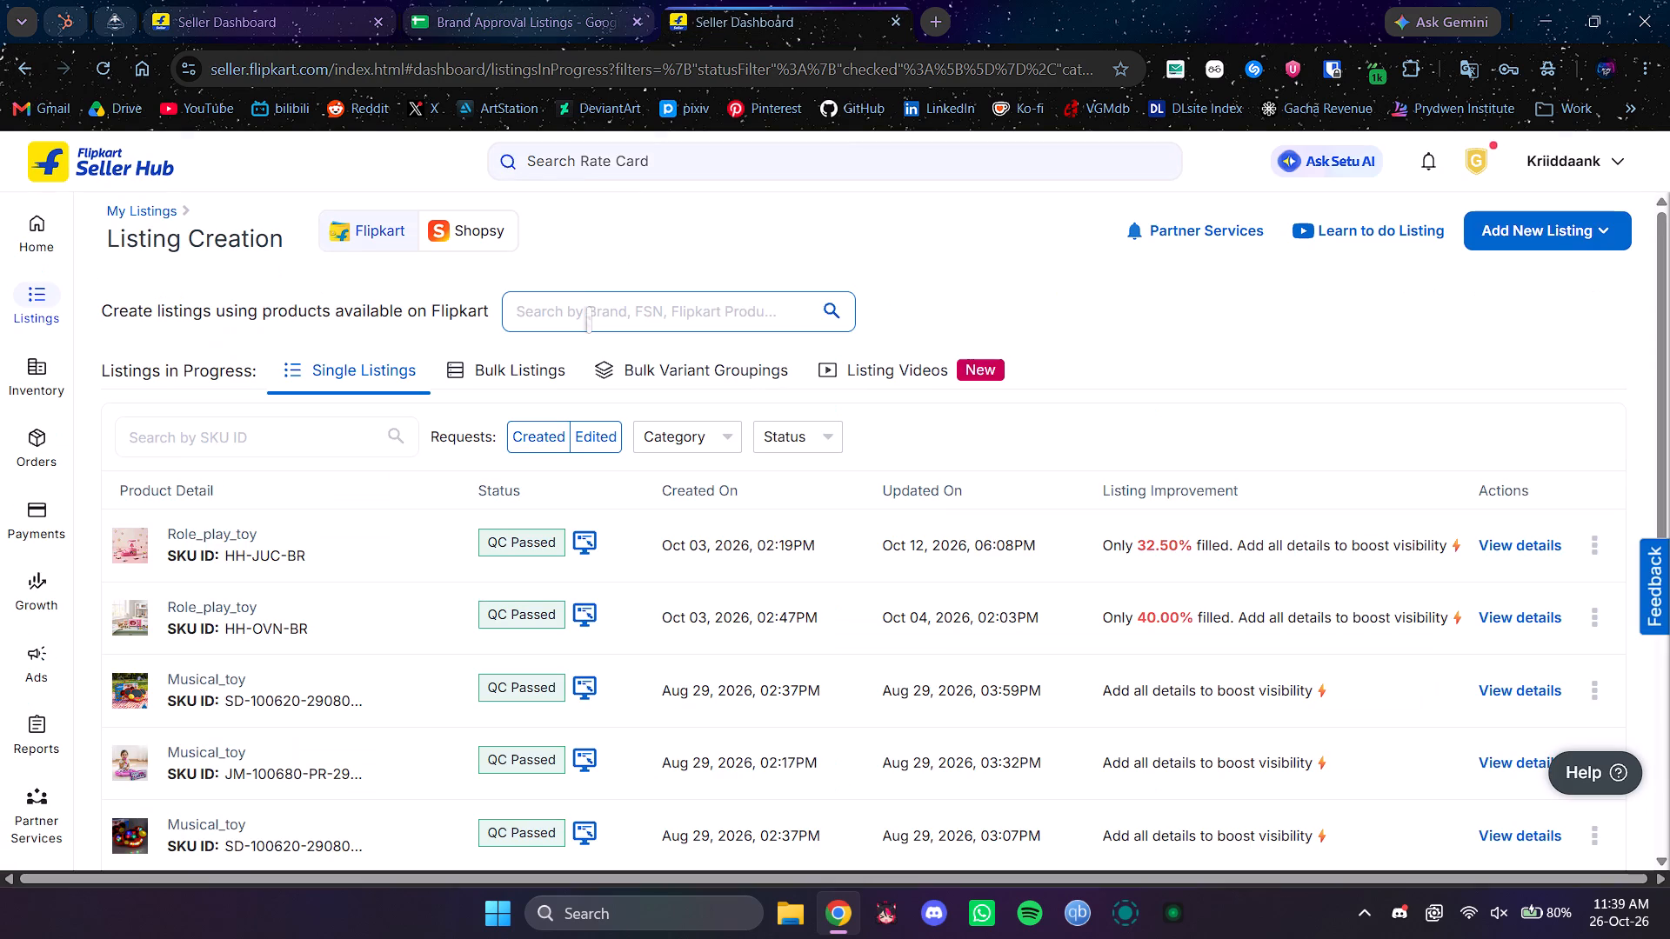
pyautogui.rightClick(588, 319)
pyautogui.click(650, 536)
pyautogui.click(828, 316)
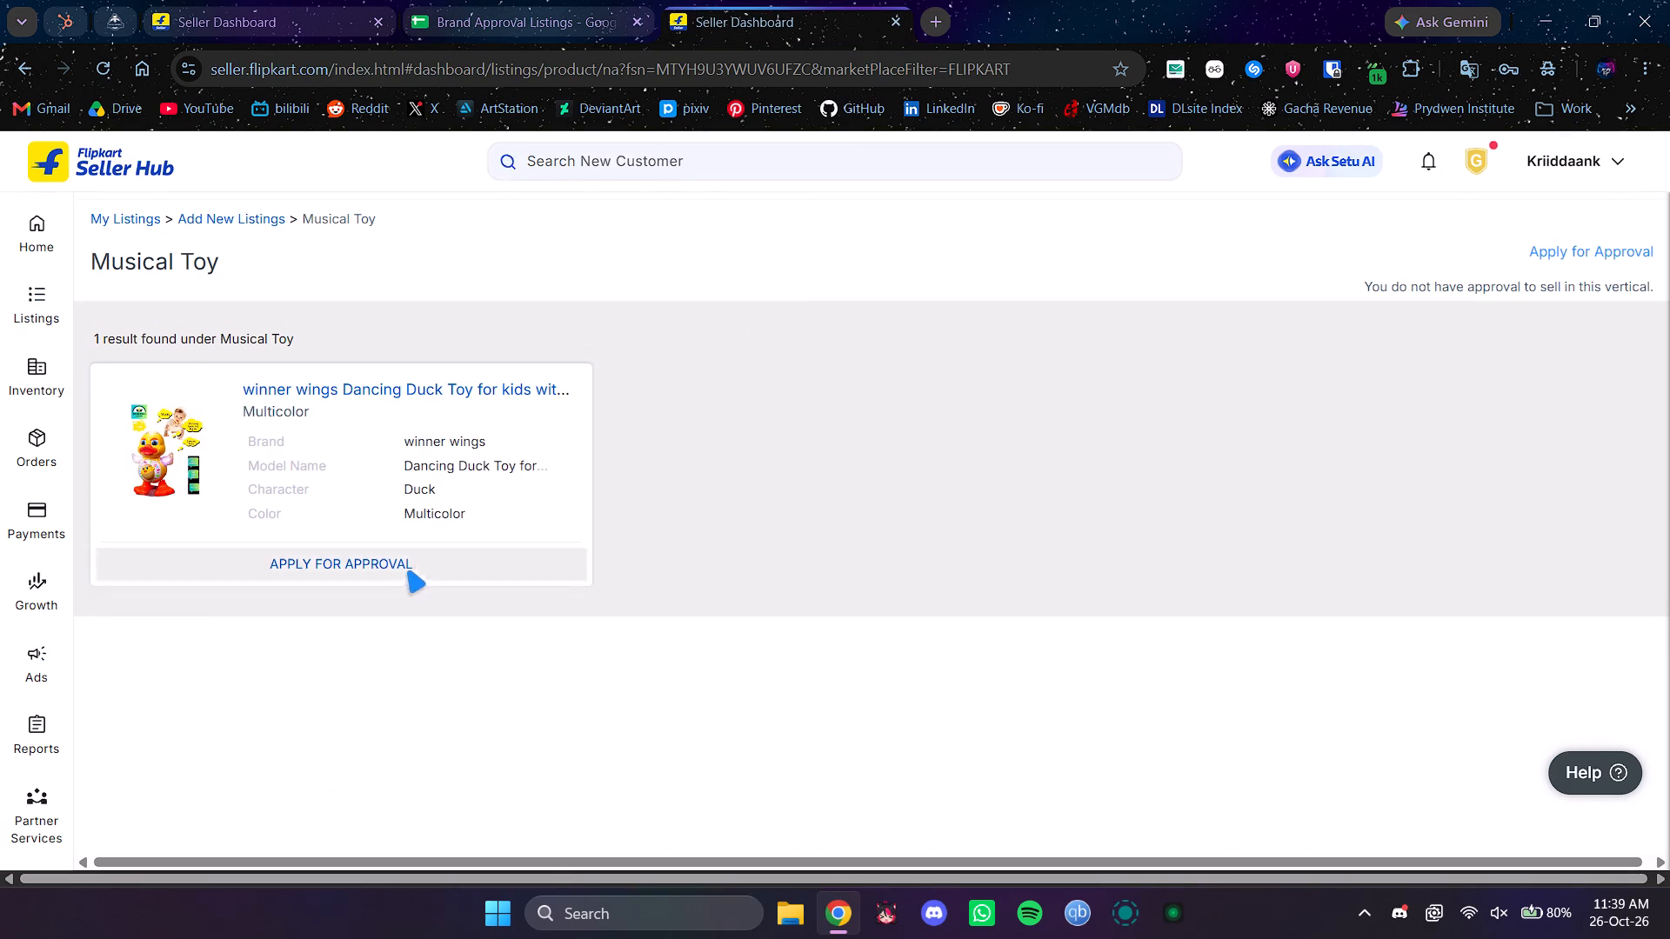
# Open the approval application for the winner wings Dancing Duck Toy and go back to its product result.
pyautogui.click(407, 576)
pyautogui.click(30, 77)
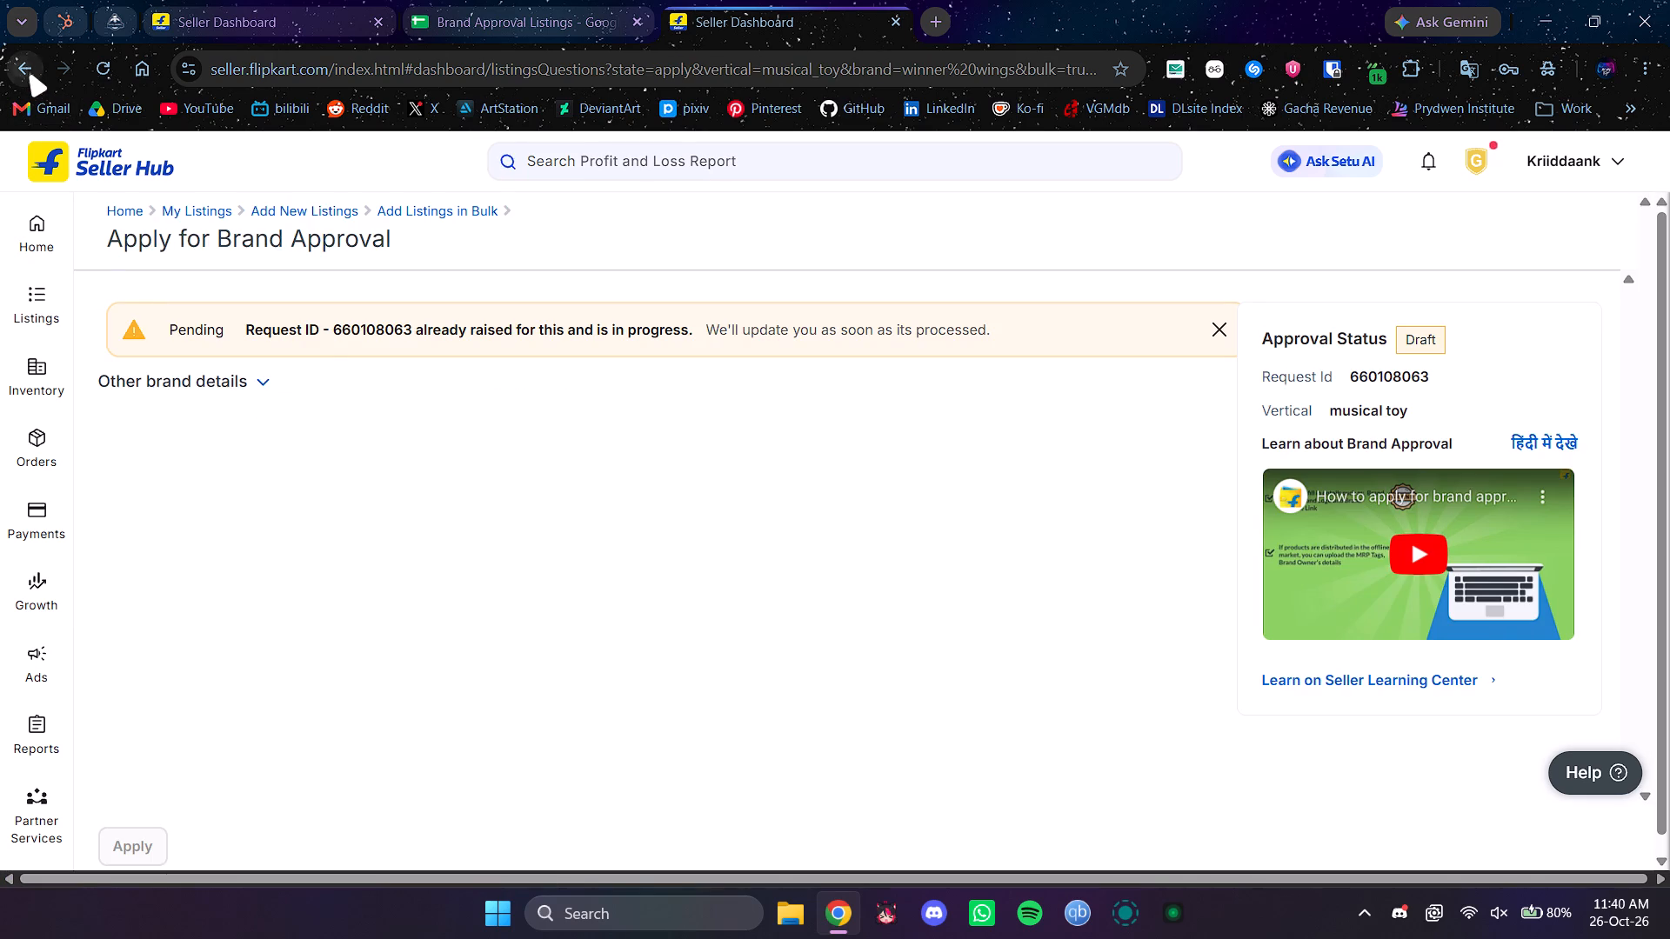
# Copy the Zyamalox product's FSN MTYGXJJ5UEPNMFQZ from the Brand Approval Listings sheet and search for it on Seller Hub's Listing Creation page.
pyautogui.click(458, 0)
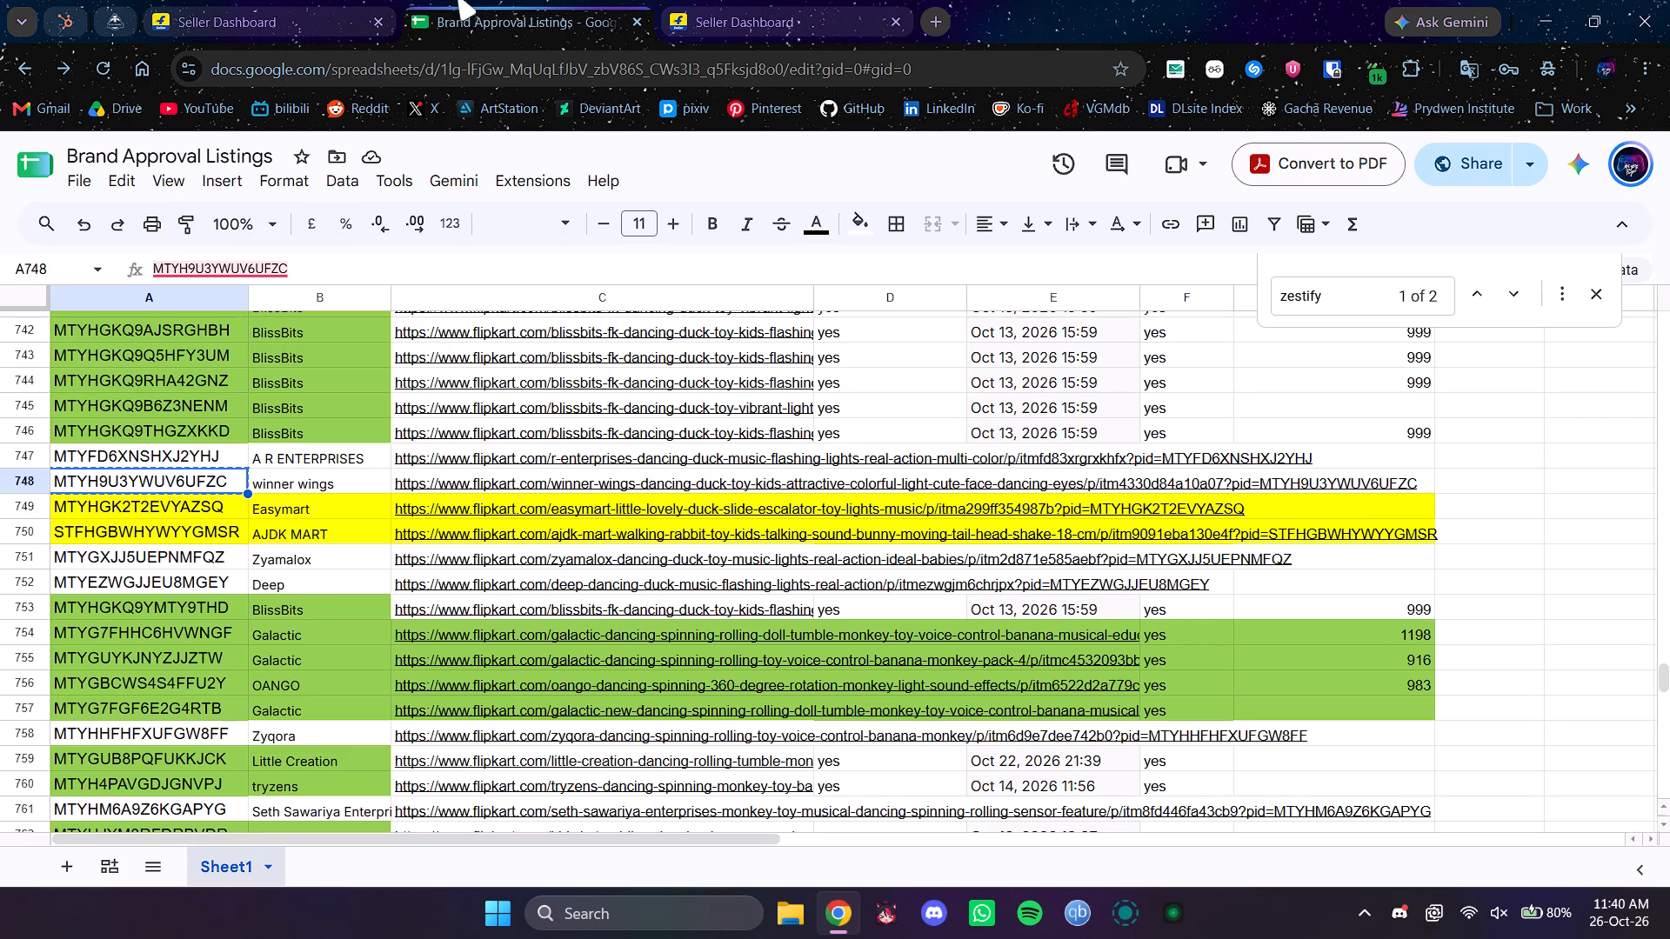
pyautogui.click(219, 556)
pyautogui.rightClick(219, 556)
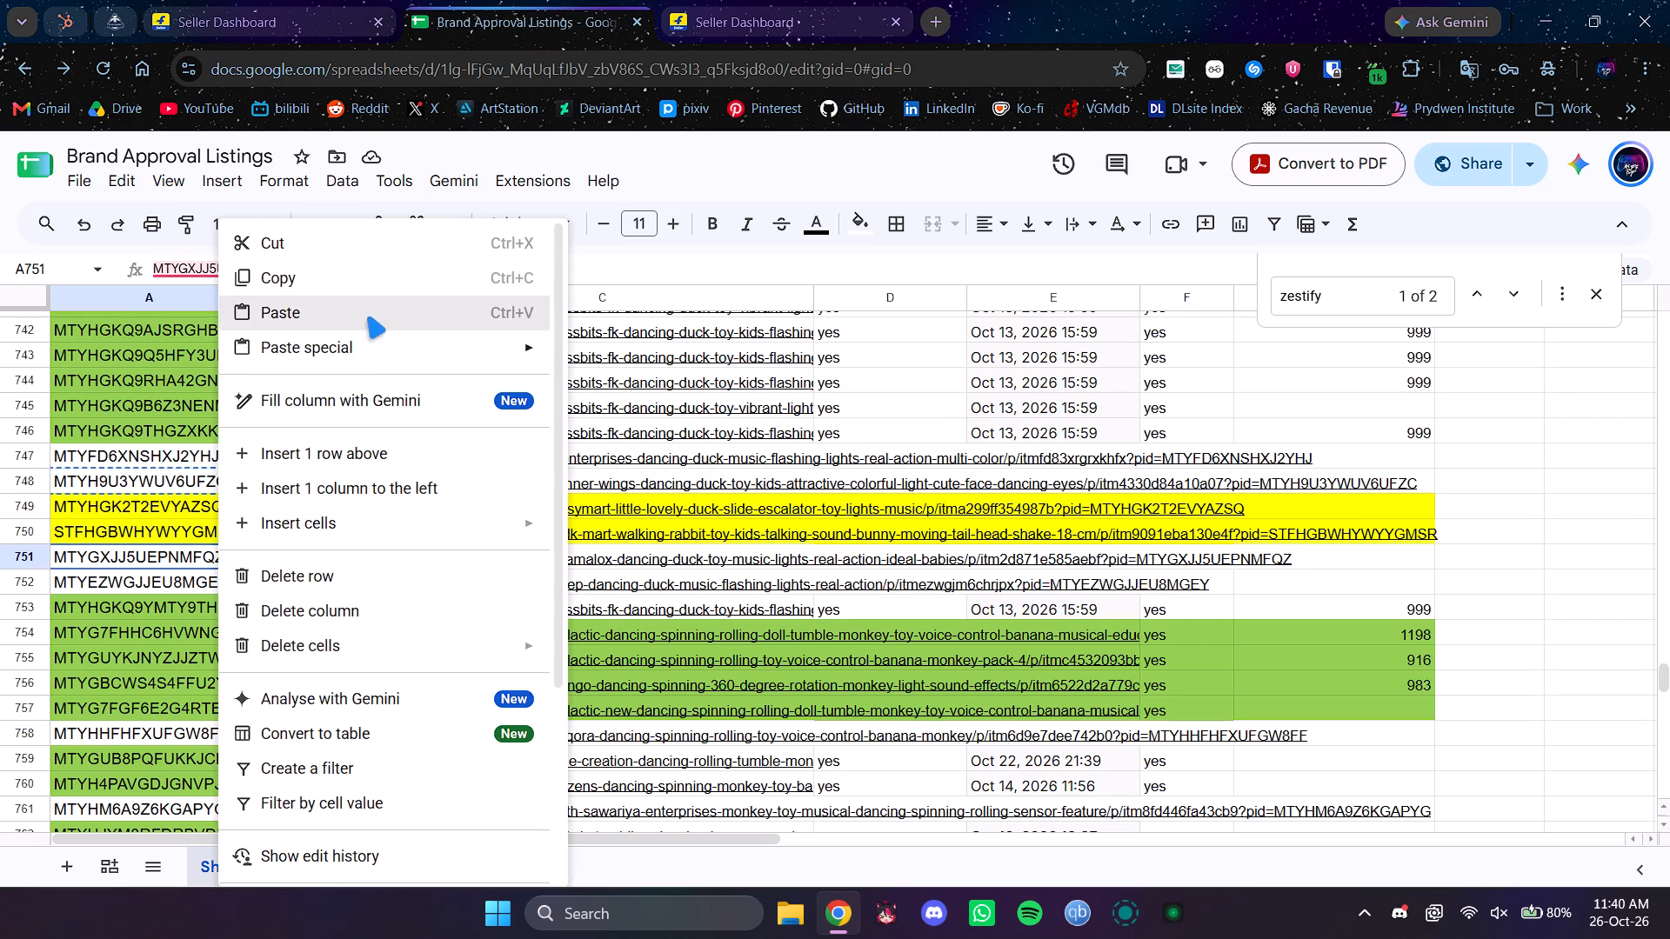
pyautogui.click(377, 282)
pyautogui.click(751, 17)
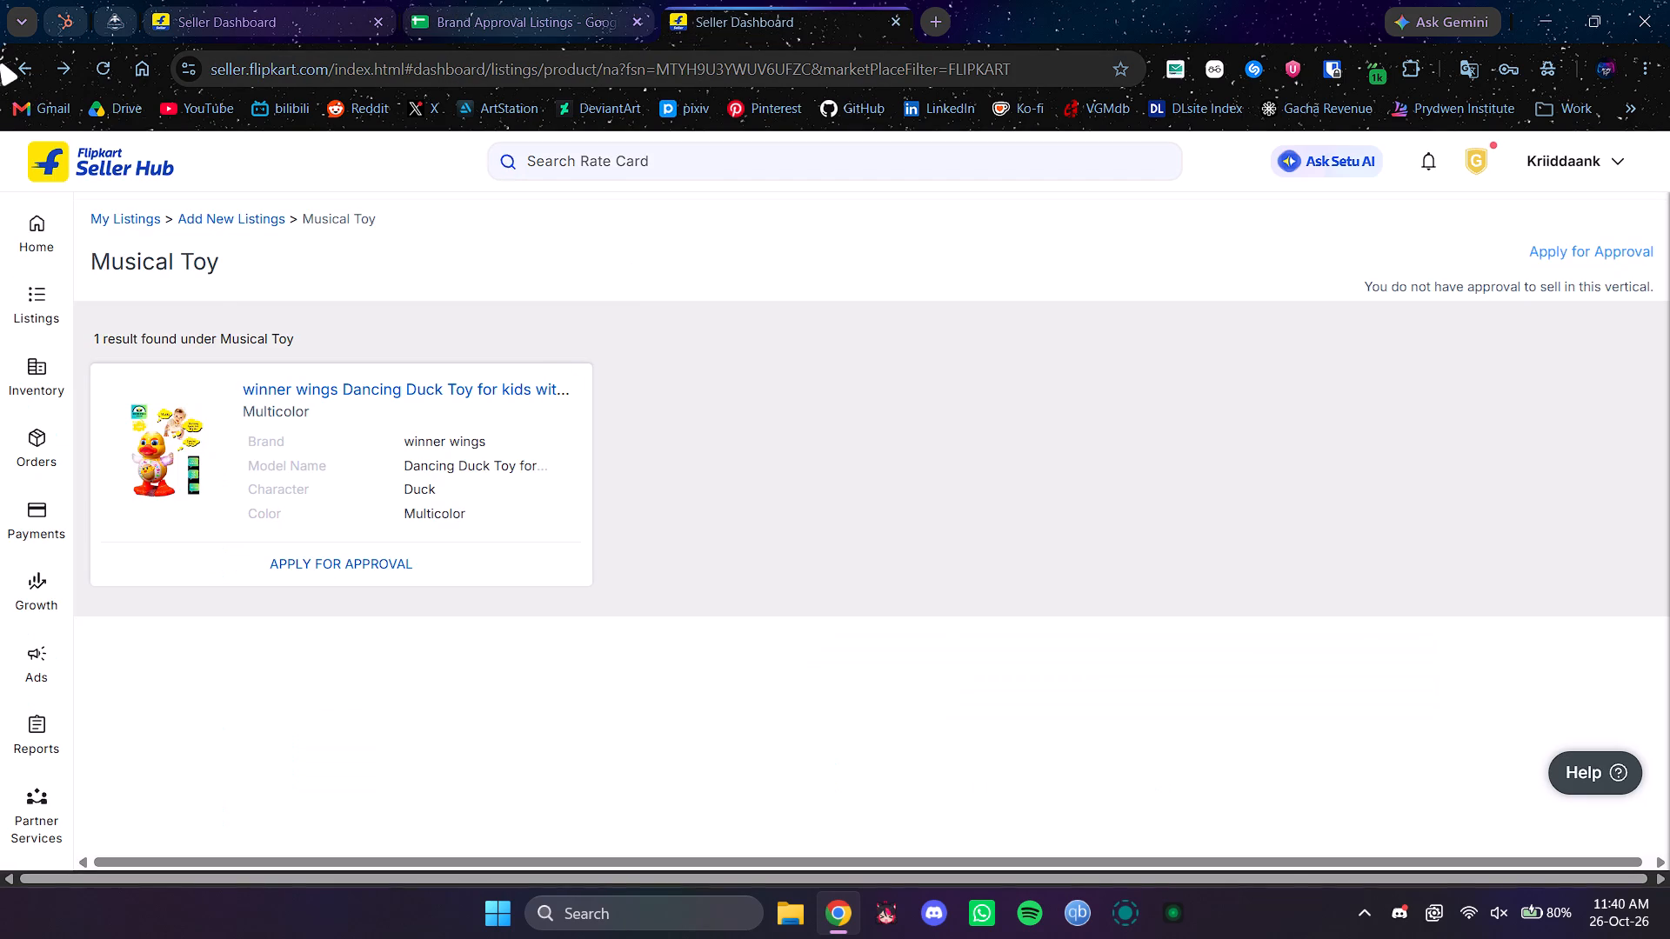
pyautogui.click(19, 61)
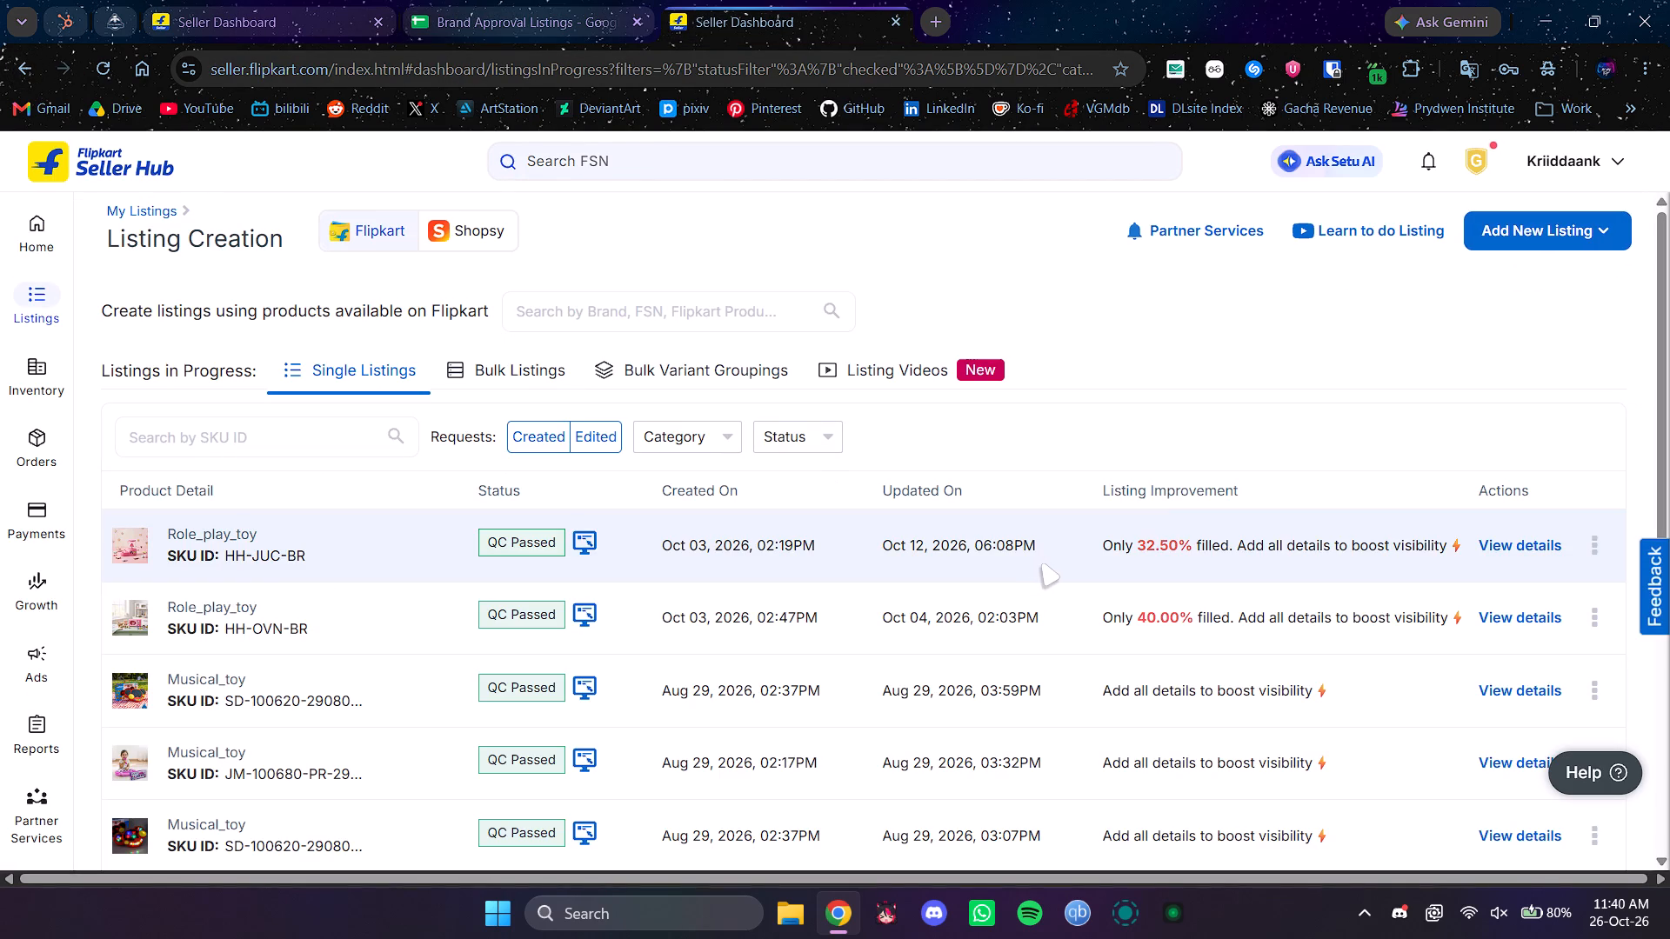
pyautogui.rightClick(575, 316)
pyautogui.click(658, 516)
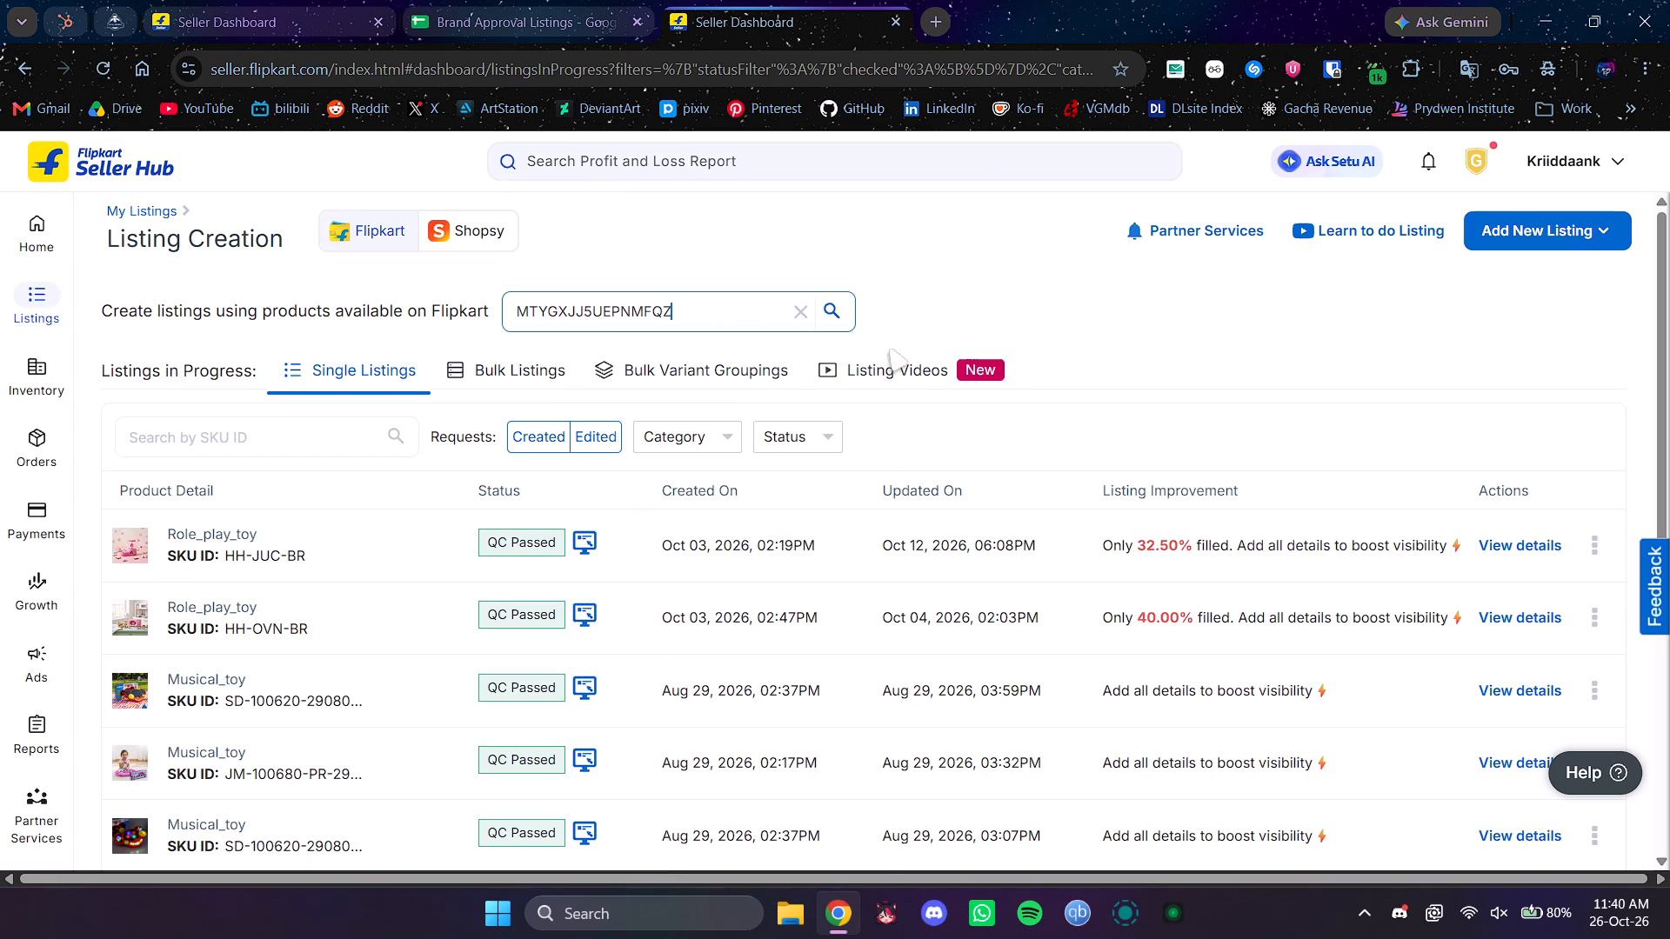
pyautogui.click(835, 306)
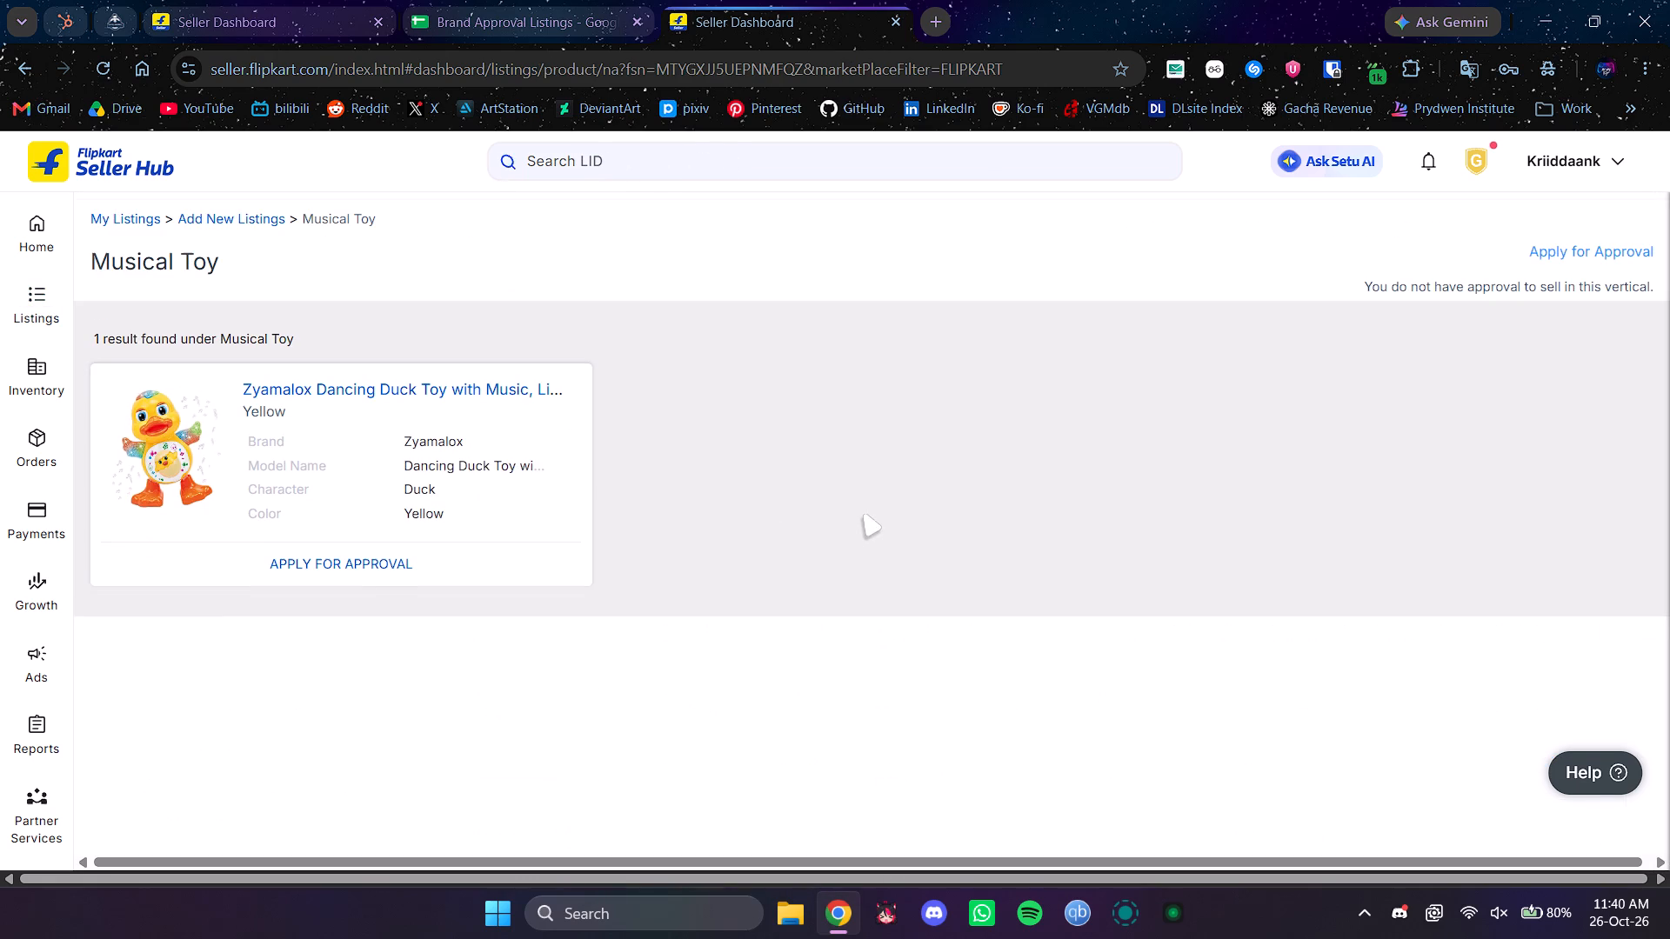
# Open the approval application for the Zyamalox Dancing Duck Toy and return to the Listing Creation page.
pyautogui.click(380, 572)
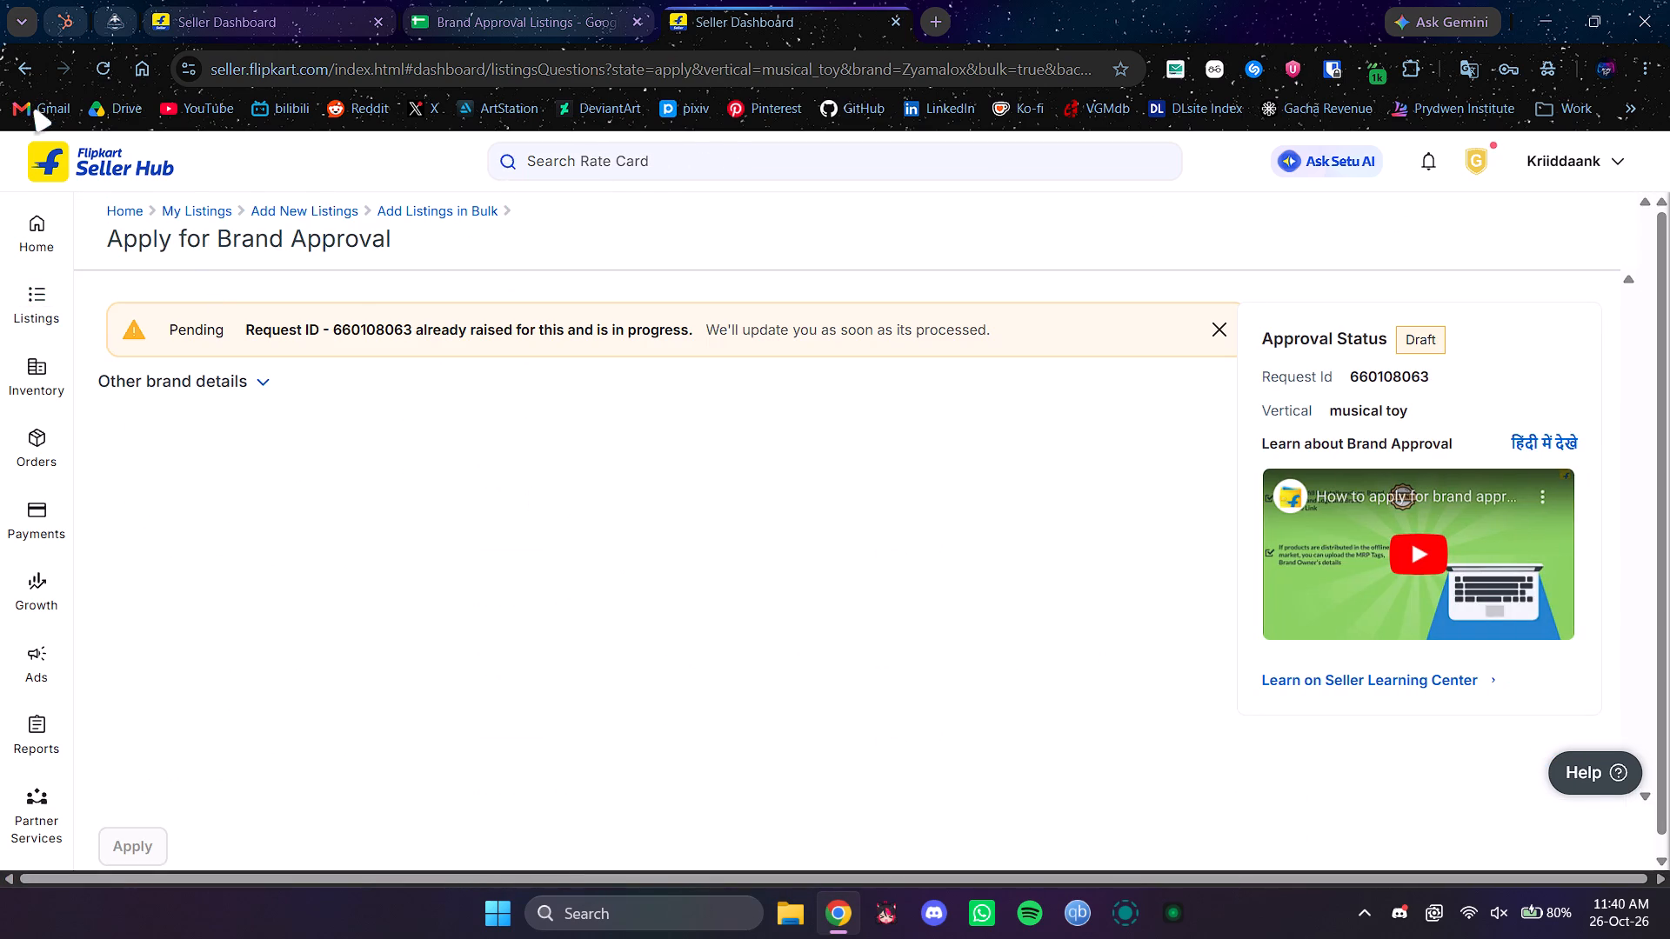
pyautogui.click(29, 77)
pyautogui.click(29, 77)
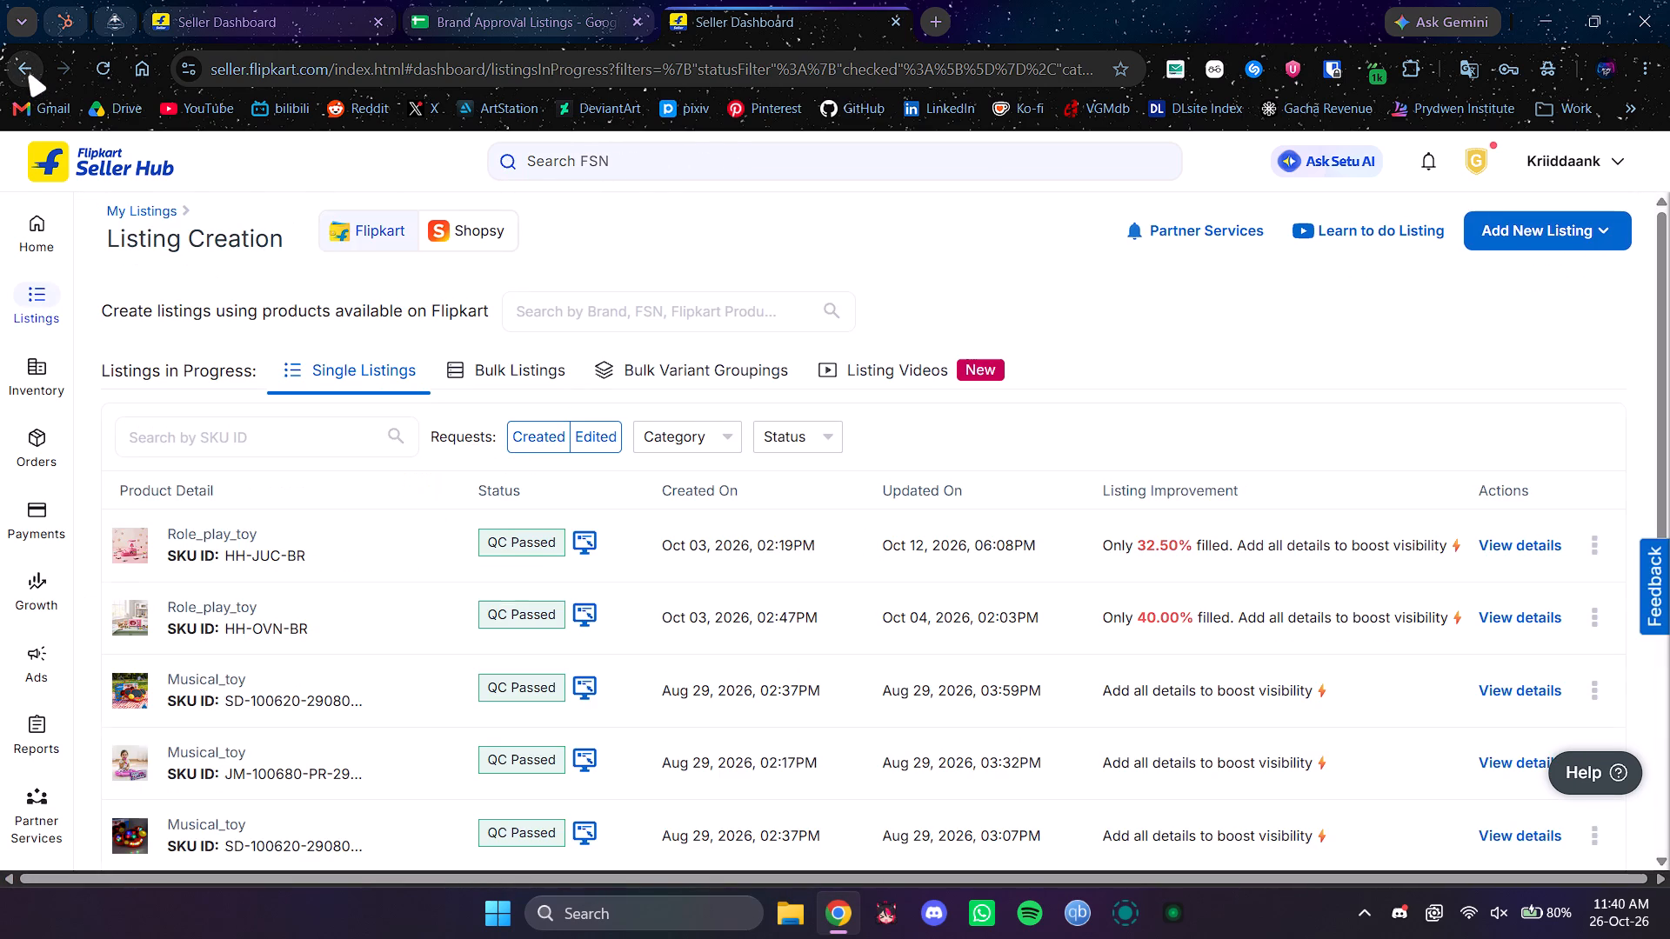
# Copy the Deep product's FSN MTYEZWGJJEU8MGEY from the Brand Approval Listings sheet and search for it on Seller Hub's Listing Creation page.
pyautogui.click(448, 0)
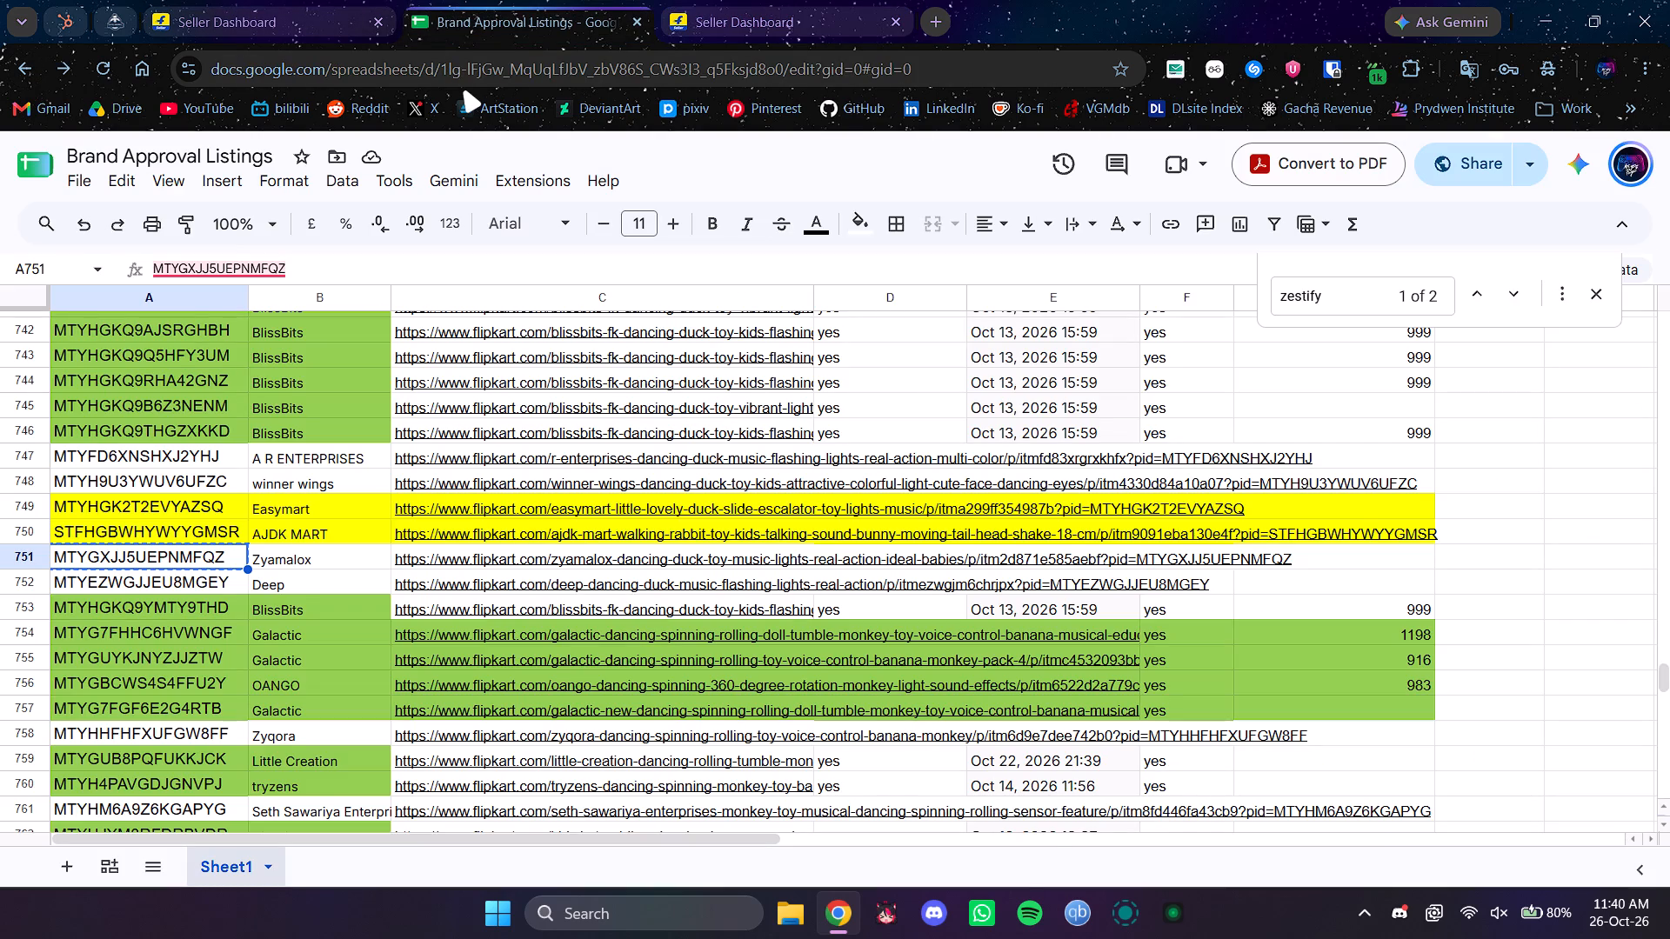
pyautogui.scroll(-1, 360, 554)
pyautogui.click(211, 476)
pyautogui.rightClick(211, 476)
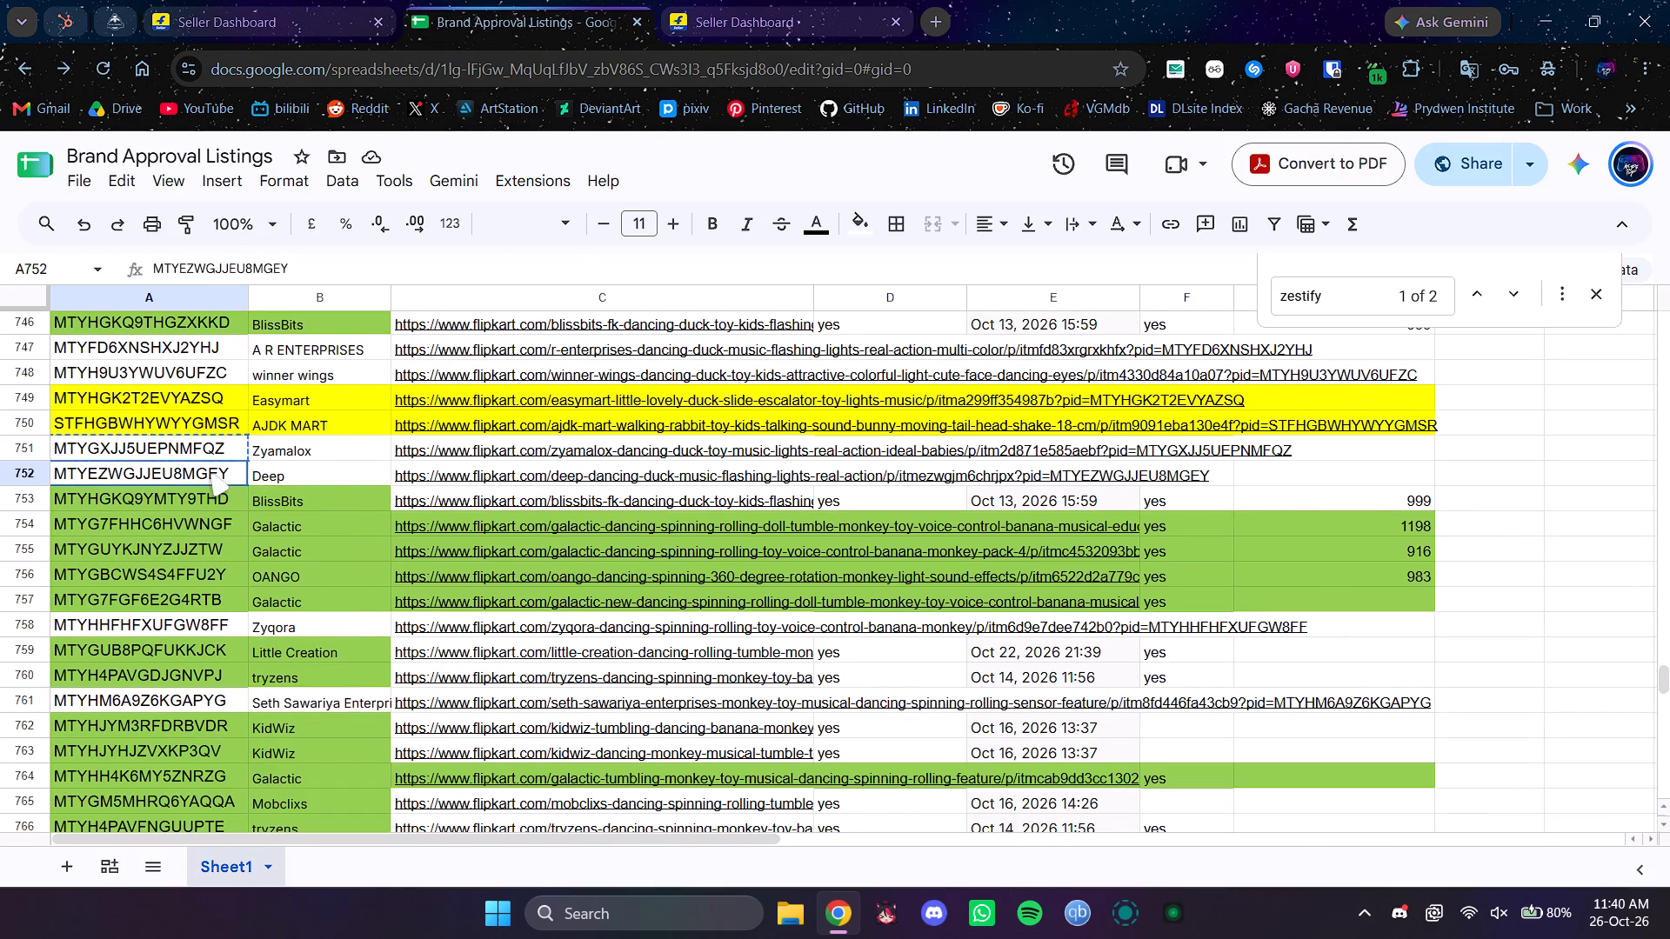
pyautogui.click(324, 284)
pyautogui.click(825, 26)
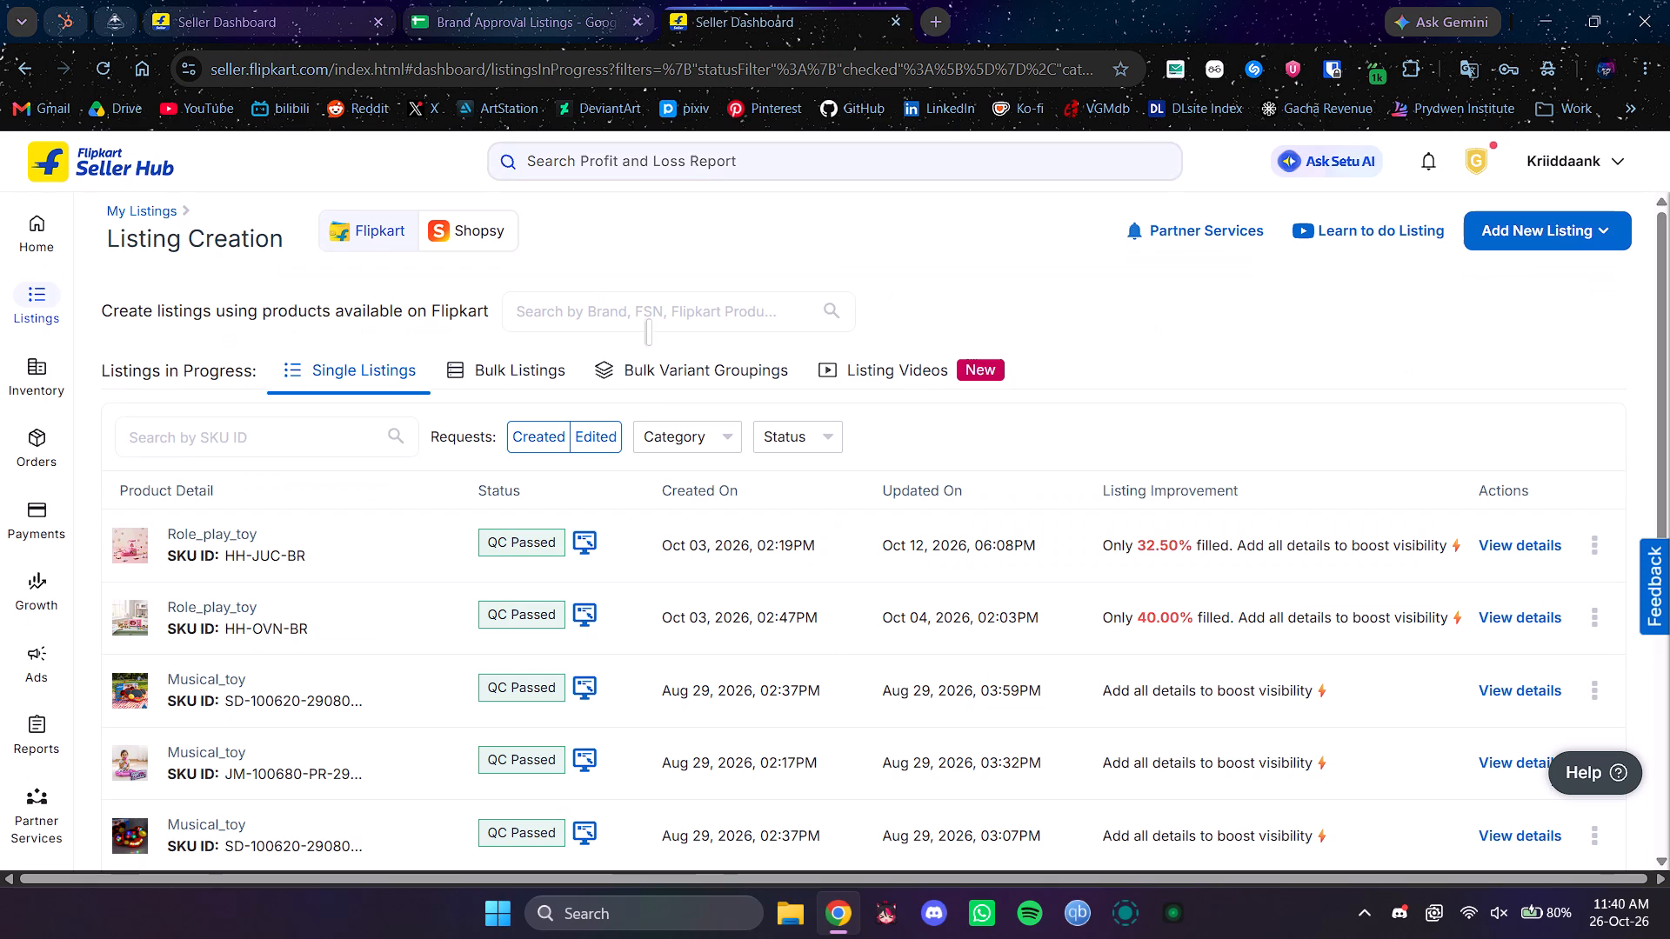
pyautogui.click(613, 298)
pyautogui.rightClick(613, 298)
pyautogui.click(689, 518)
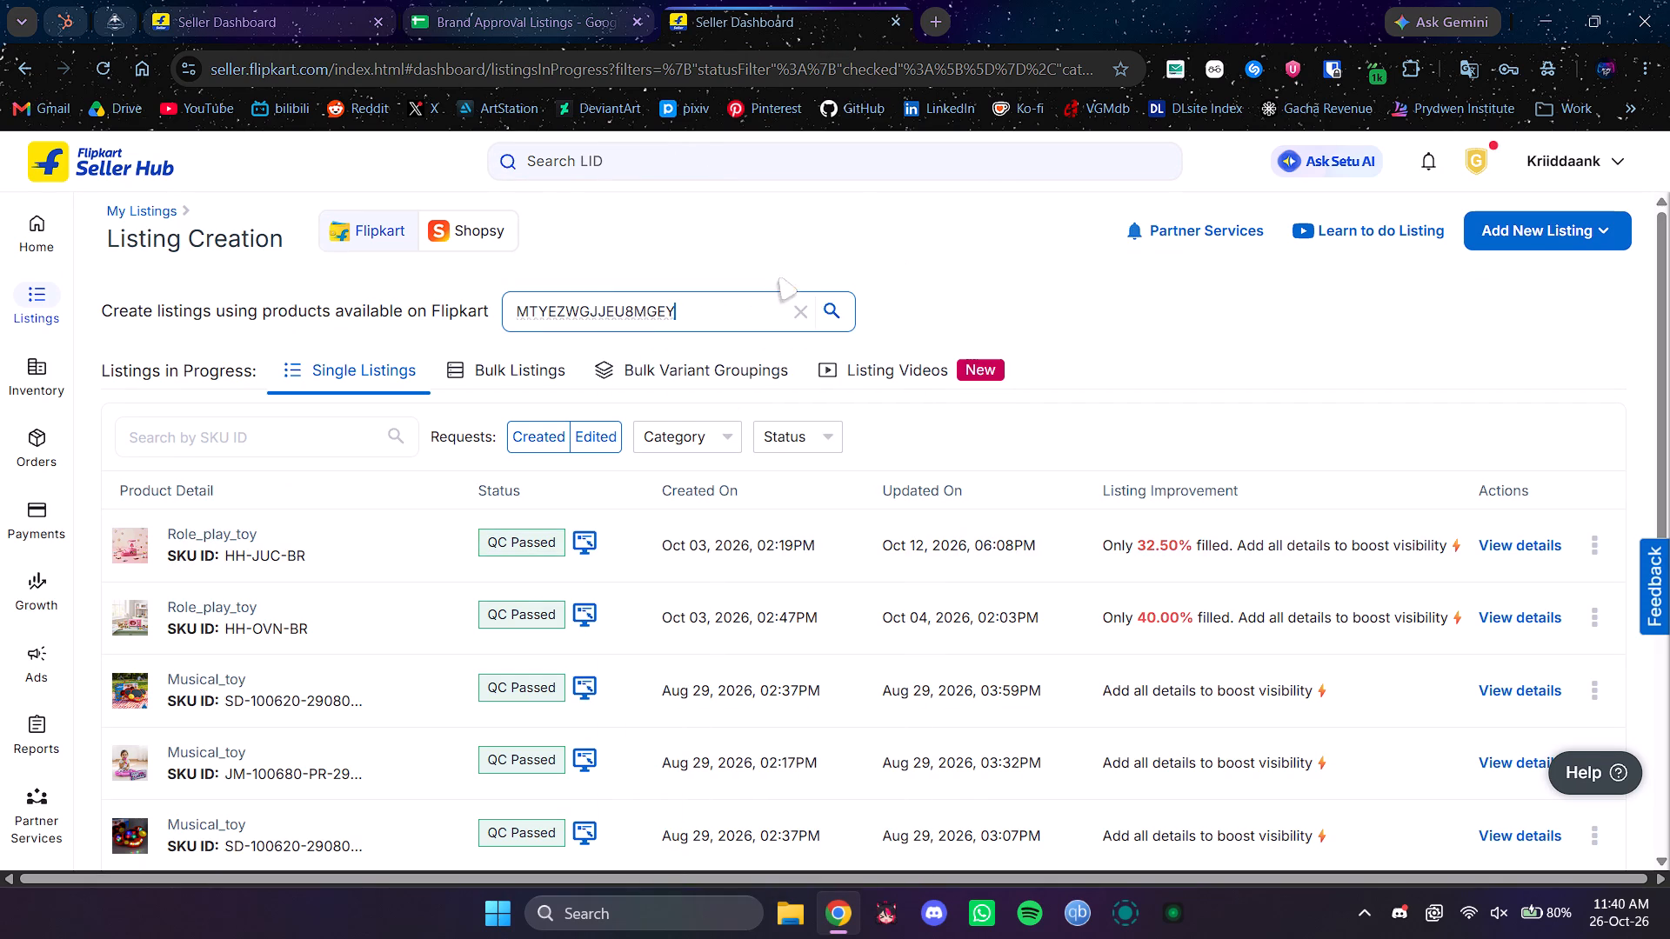
pyautogui.click(837, 302)
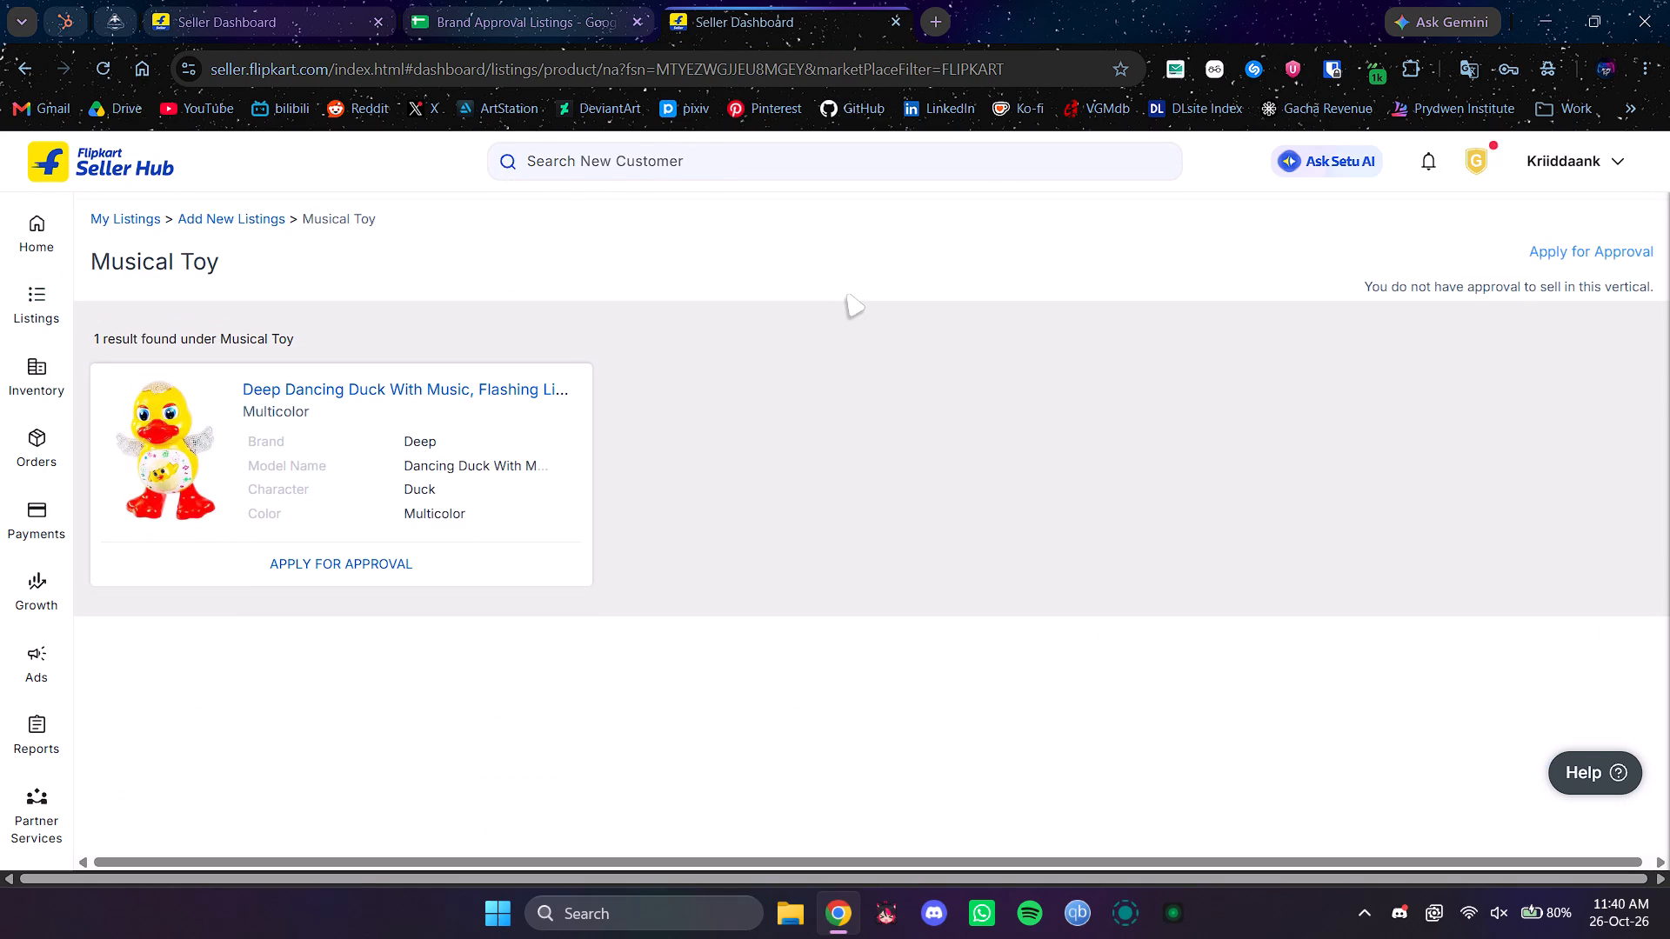
# Open the approval application for the Deep Dancing Duck and return to the Listing Creation page.
pyautogui.click(375, 552)
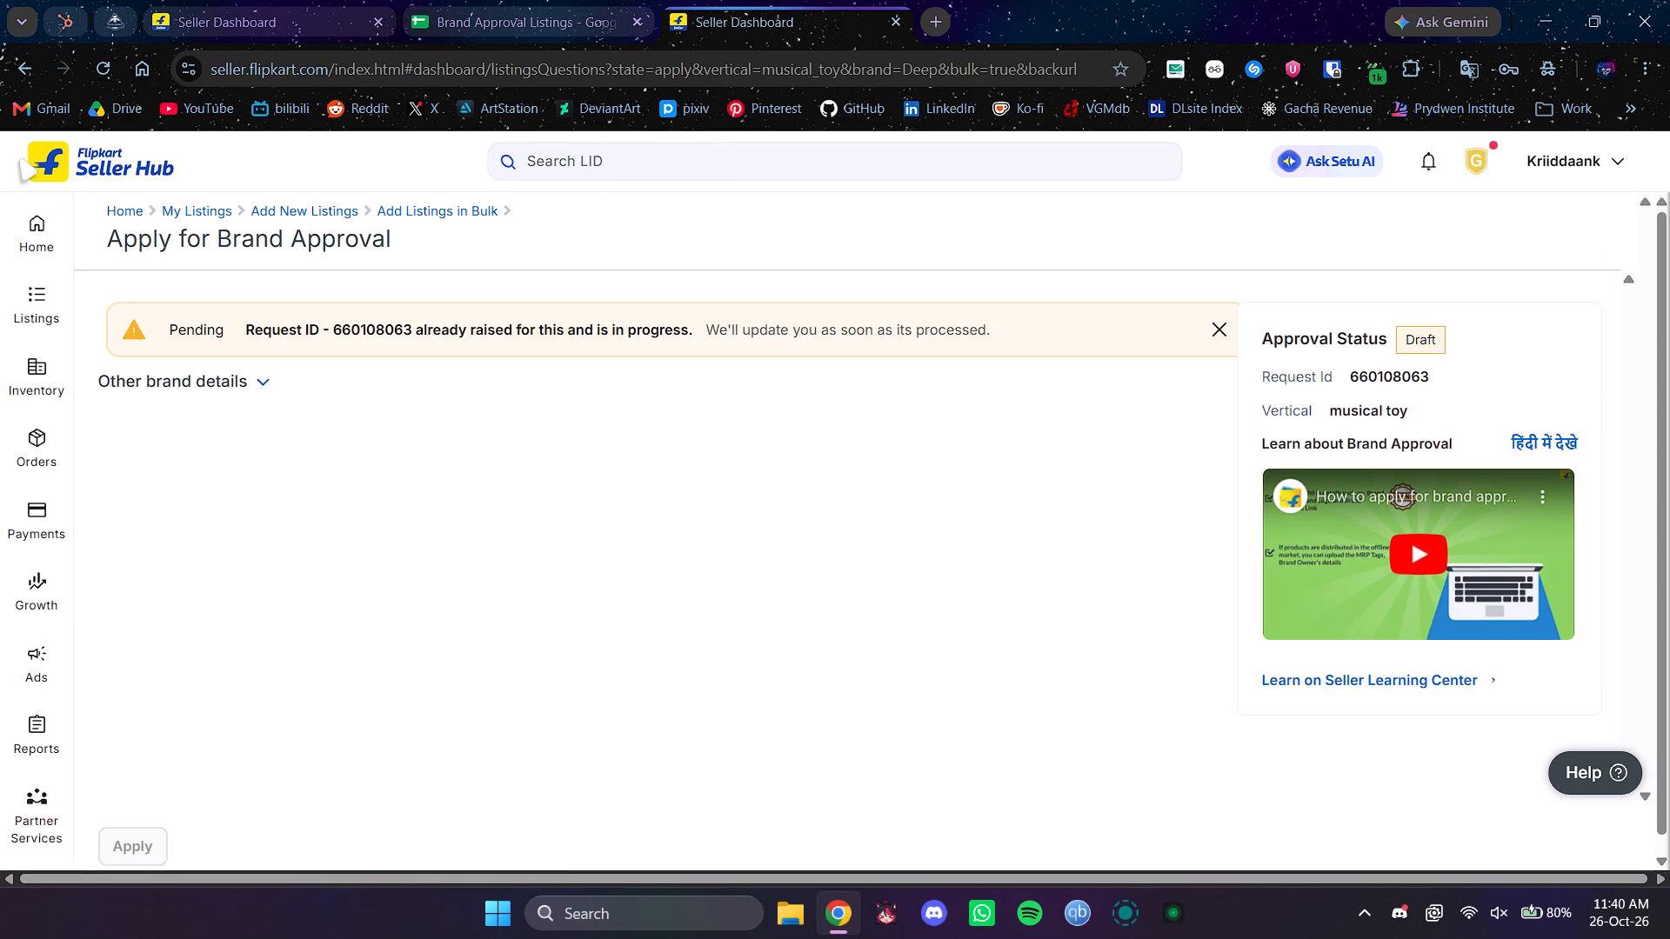
pyautogui.click(13, 63)
pyautogui.click(20, 56)
# Copy the Zyqora product's FSN MTYHHFHFXUFGW8FF from the Brand Approval Listings sheet and search for it on Seller Hub's Listing Creation page.
pyautogui.click(539, 0)
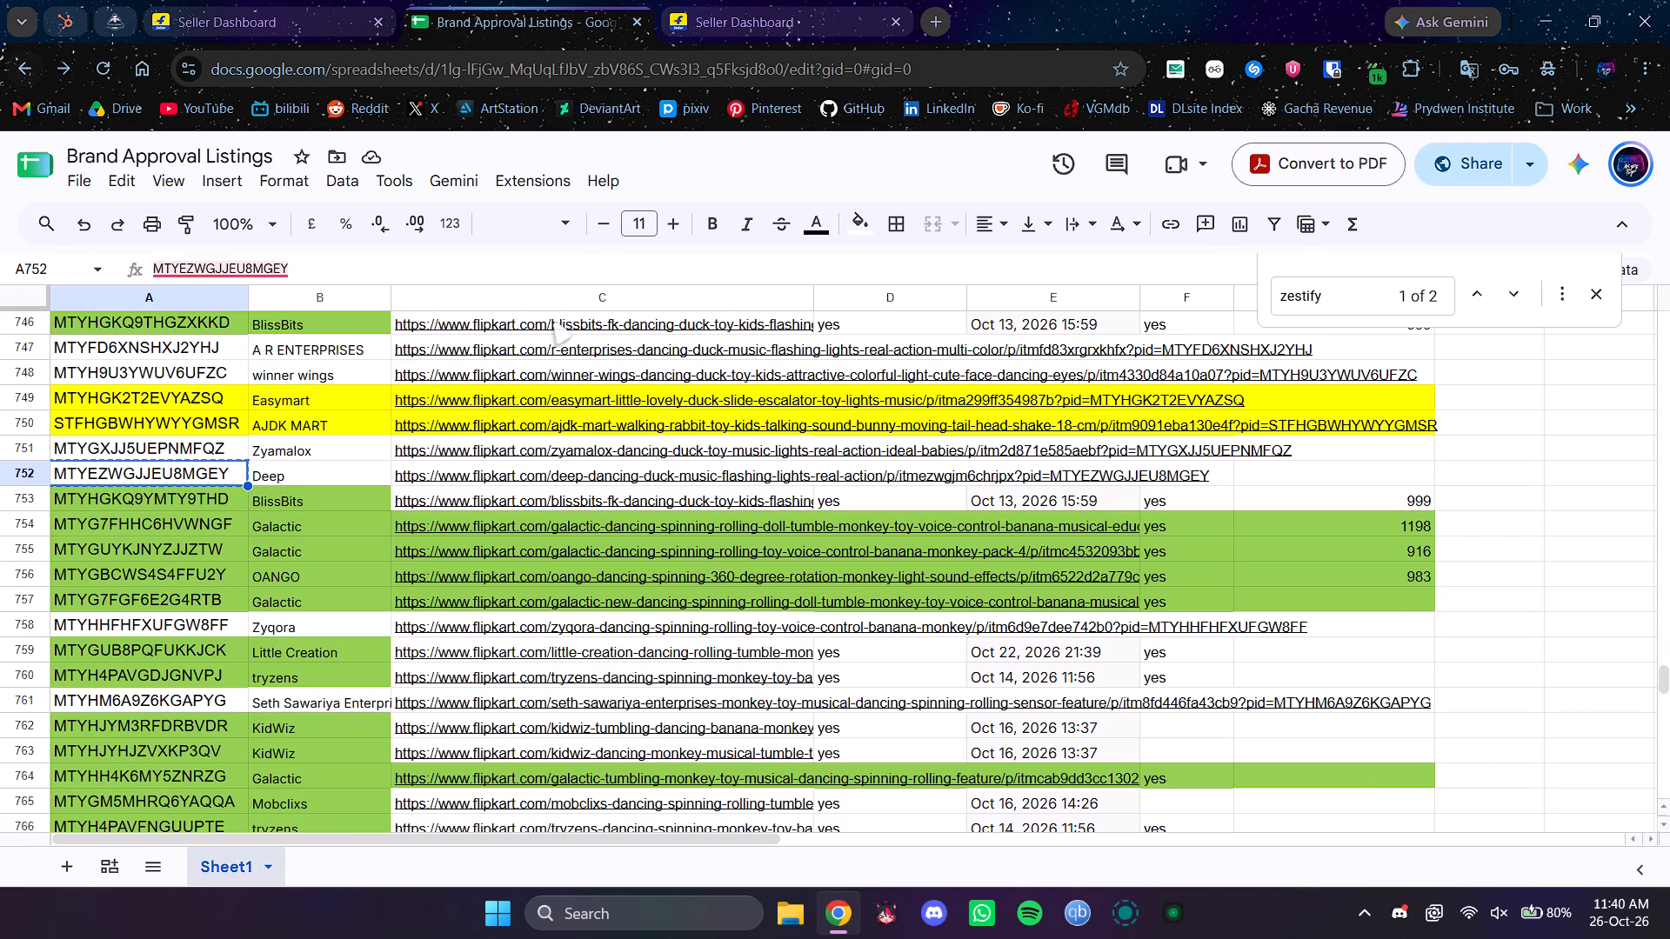
pyautogui.scroll(-2, 477, 562)
pyautogui.click(189, 404)
pyautogui.rightClick(189, 404)
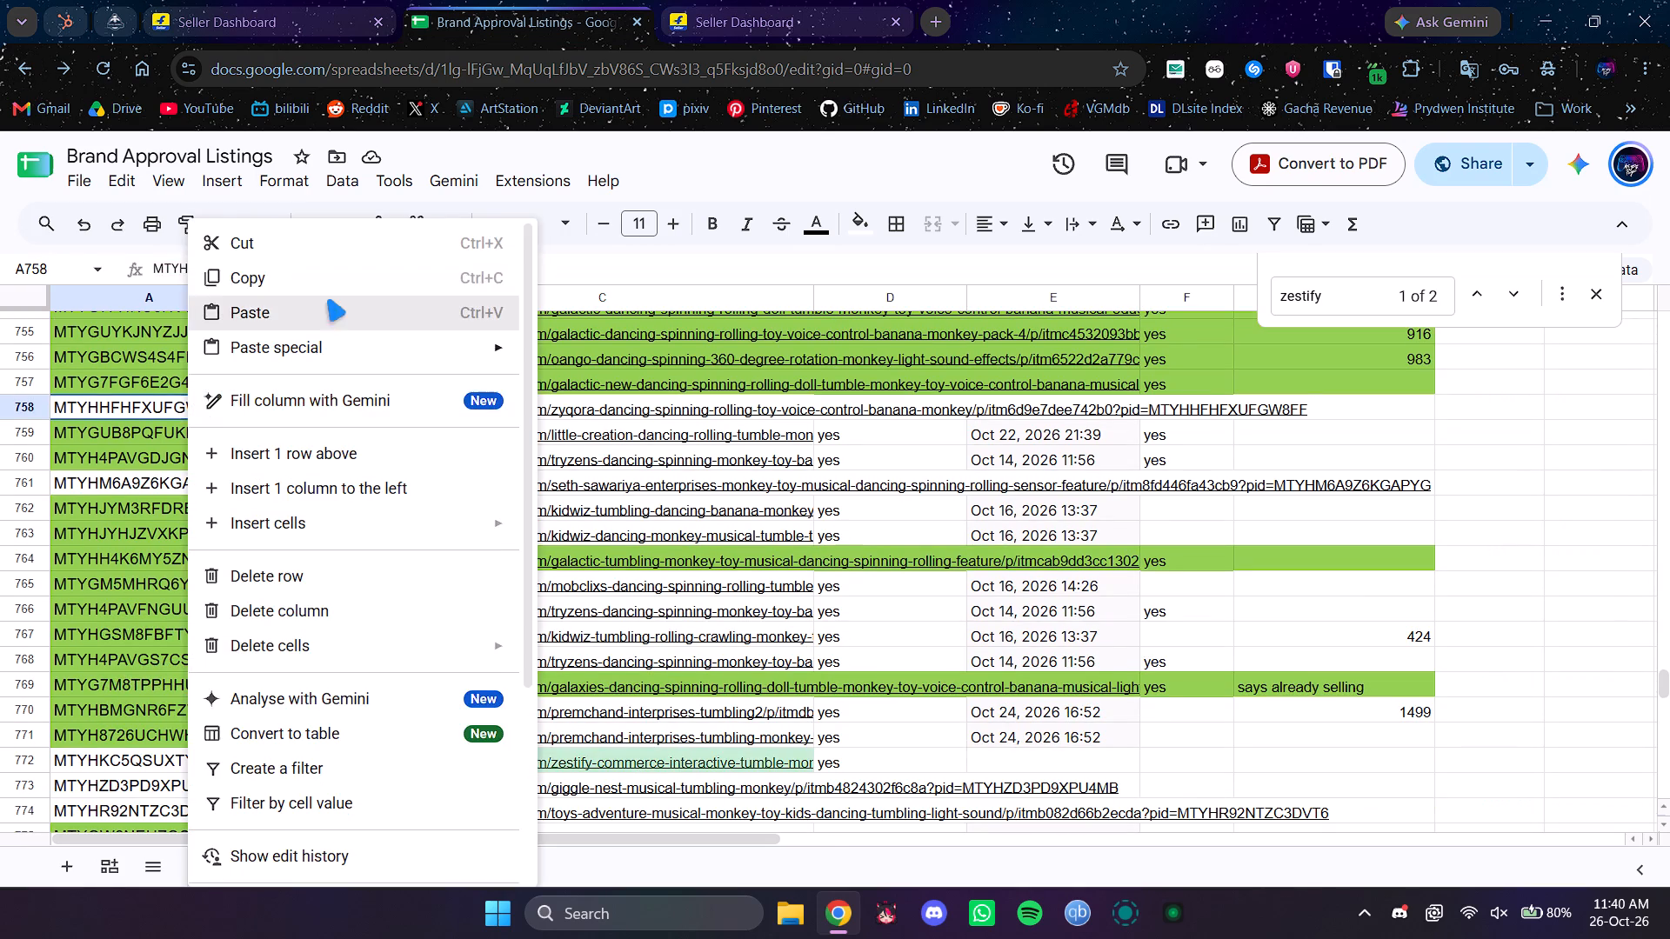
pyautogui.click(339, 270)
pyautogui.click(811, 14)
pyautogui.click(638, 310)
pyautogui.rightClick(638, 310)
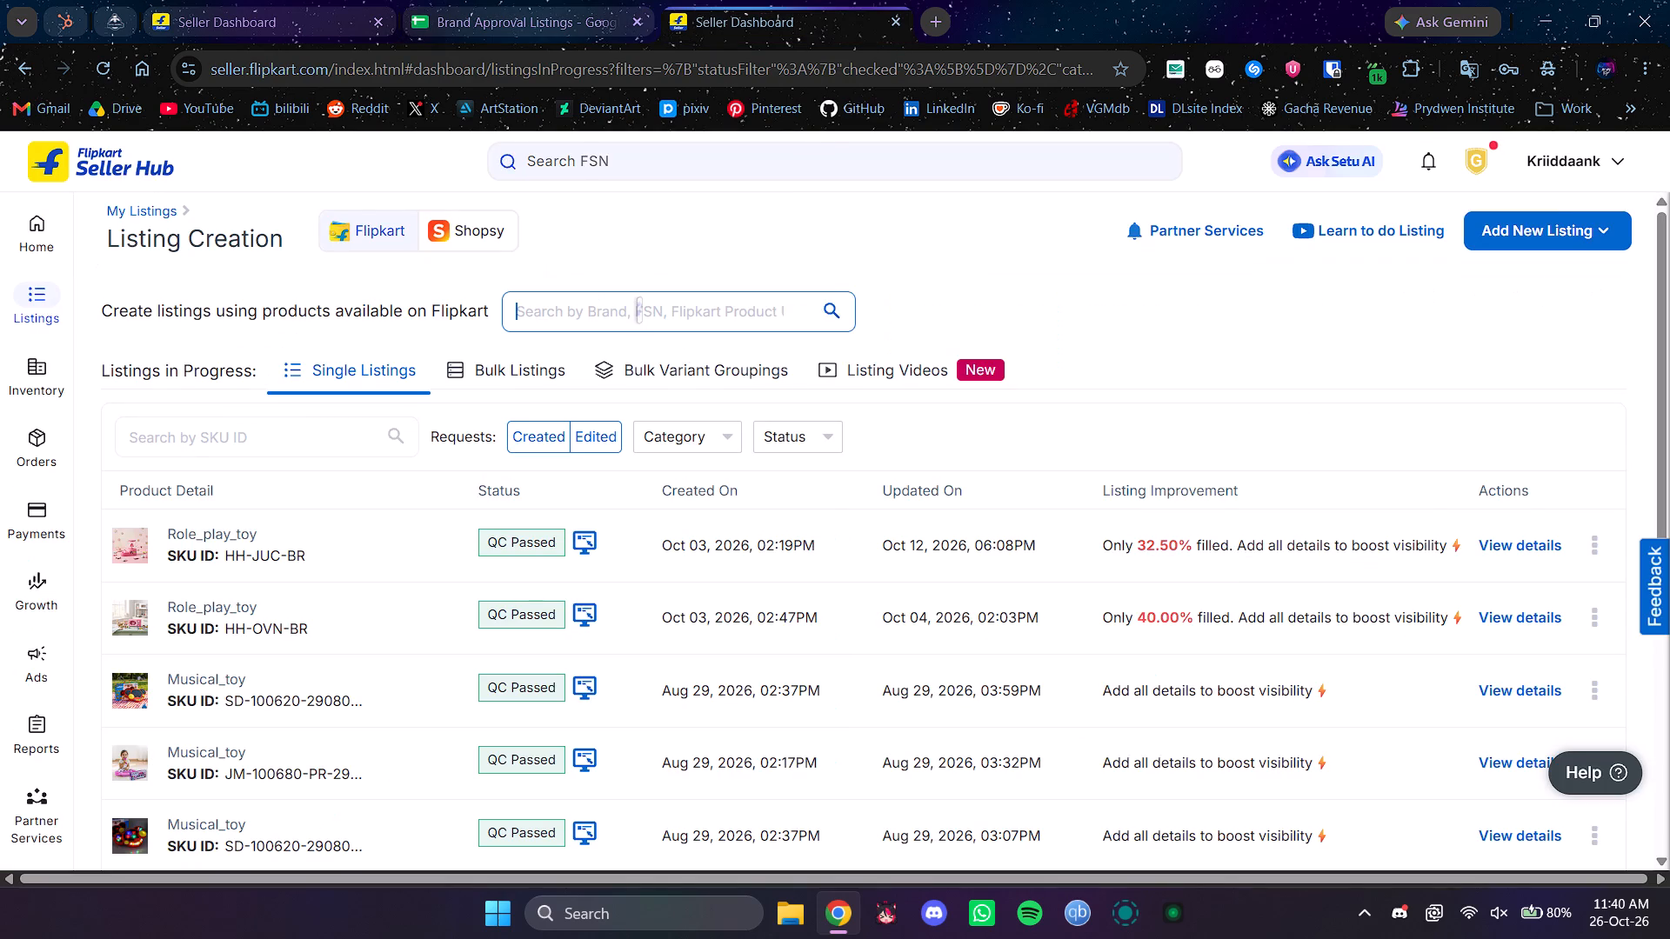
pyautogui.click(708, 536)
pyautogui.click(836, 313)
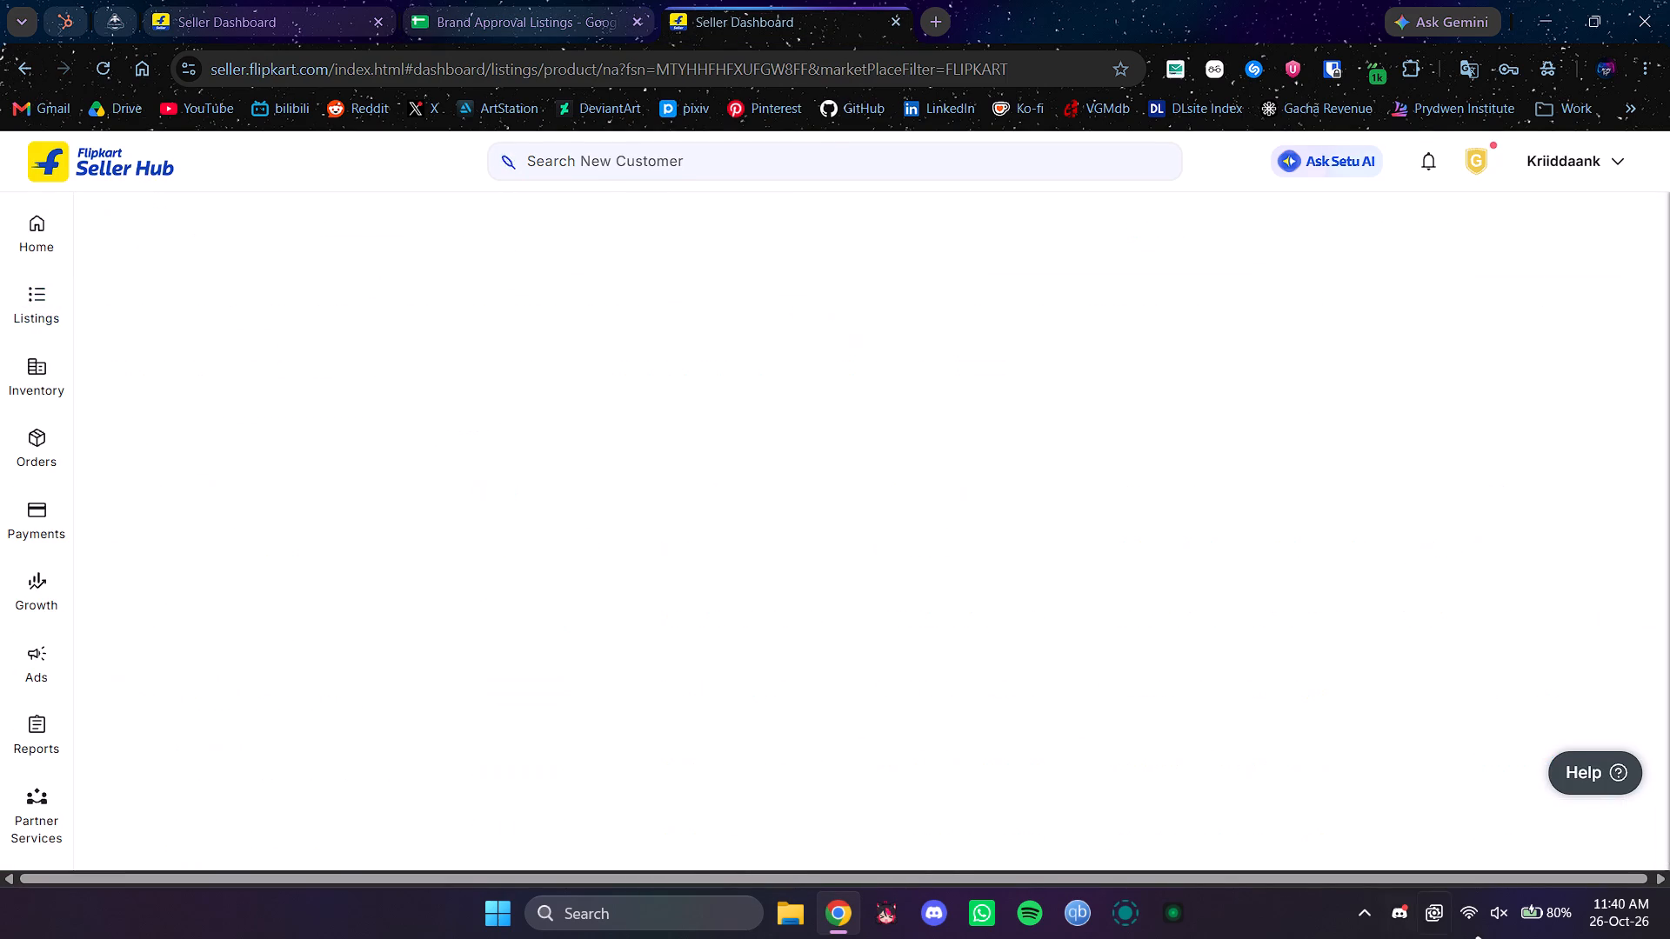
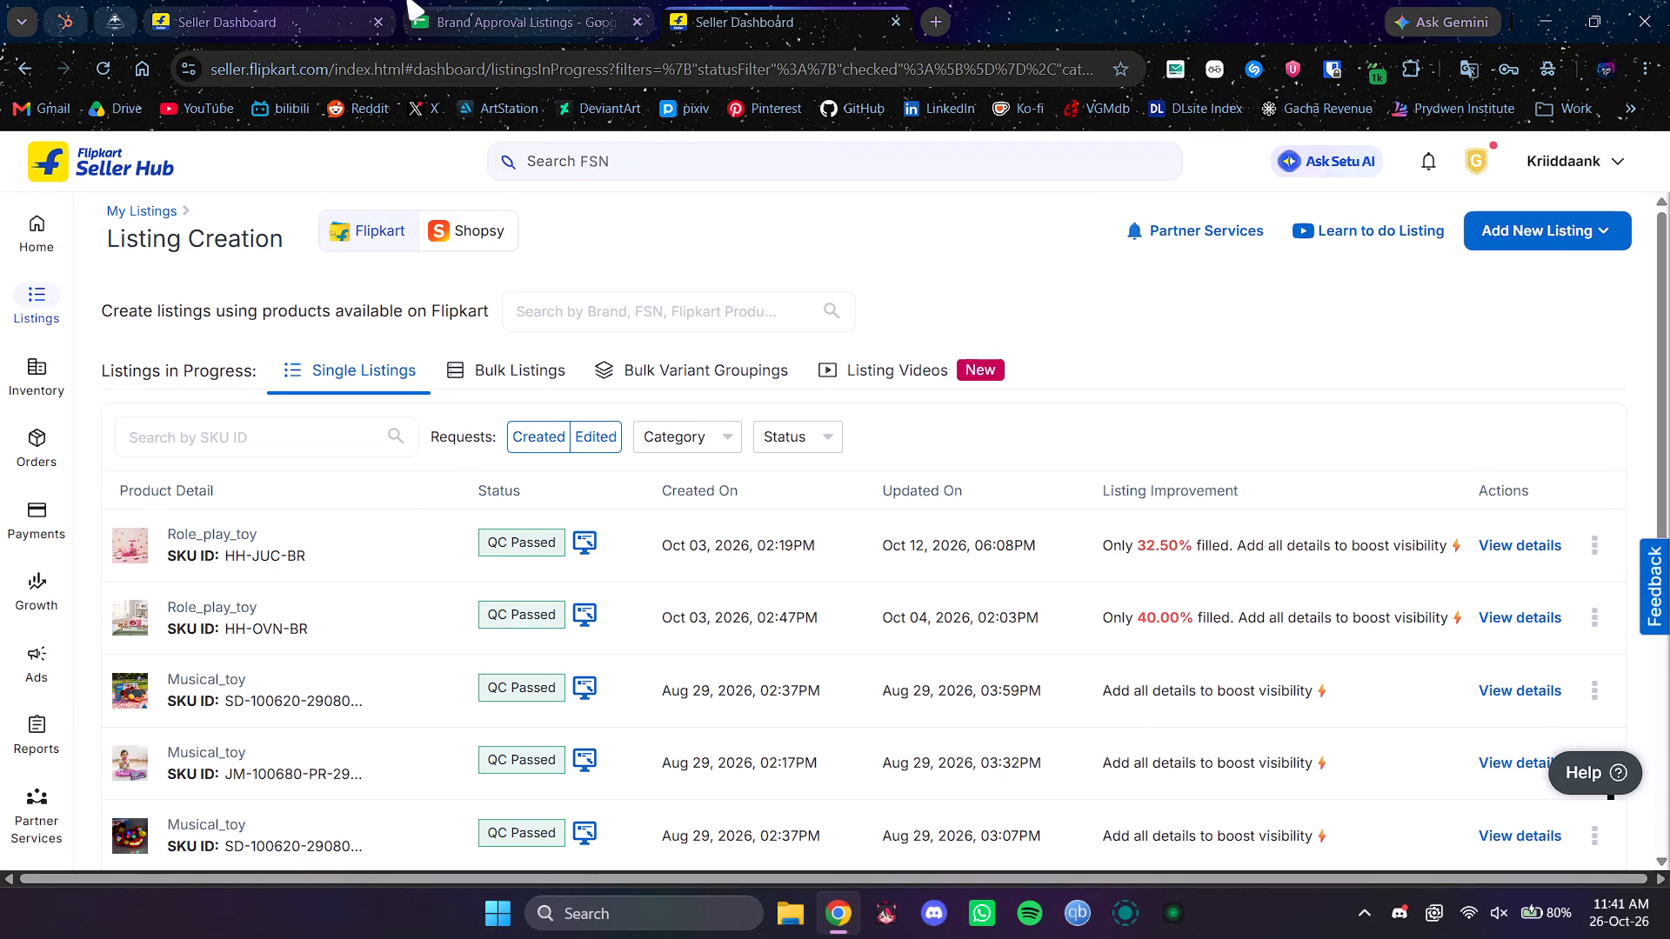
# Copy the Seth Sawariya Enterprises product's FSN MTYHM6A9Z6KGAPYG from the Brand Approval Listings sheet and search for it on Seller Hub's Listing Creation page.
pyautogui.click(505, 1)
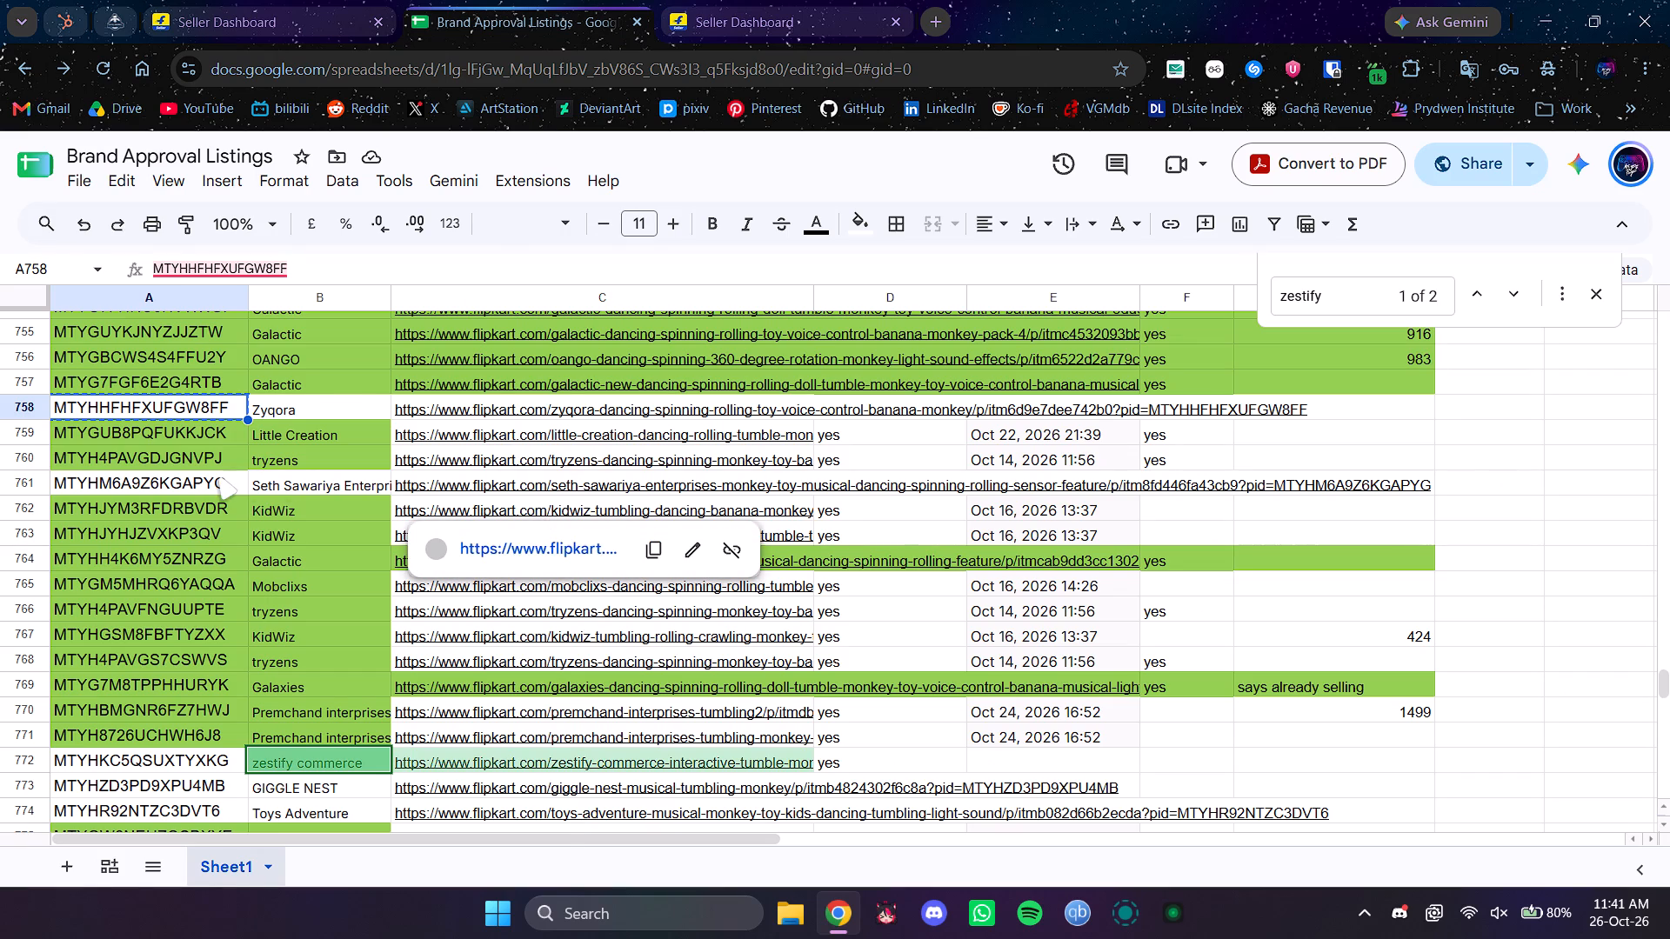
pyautogui.click(219, 479)
pyautogui.rightClick(219, 479)
pyautogui.click(357, 270)
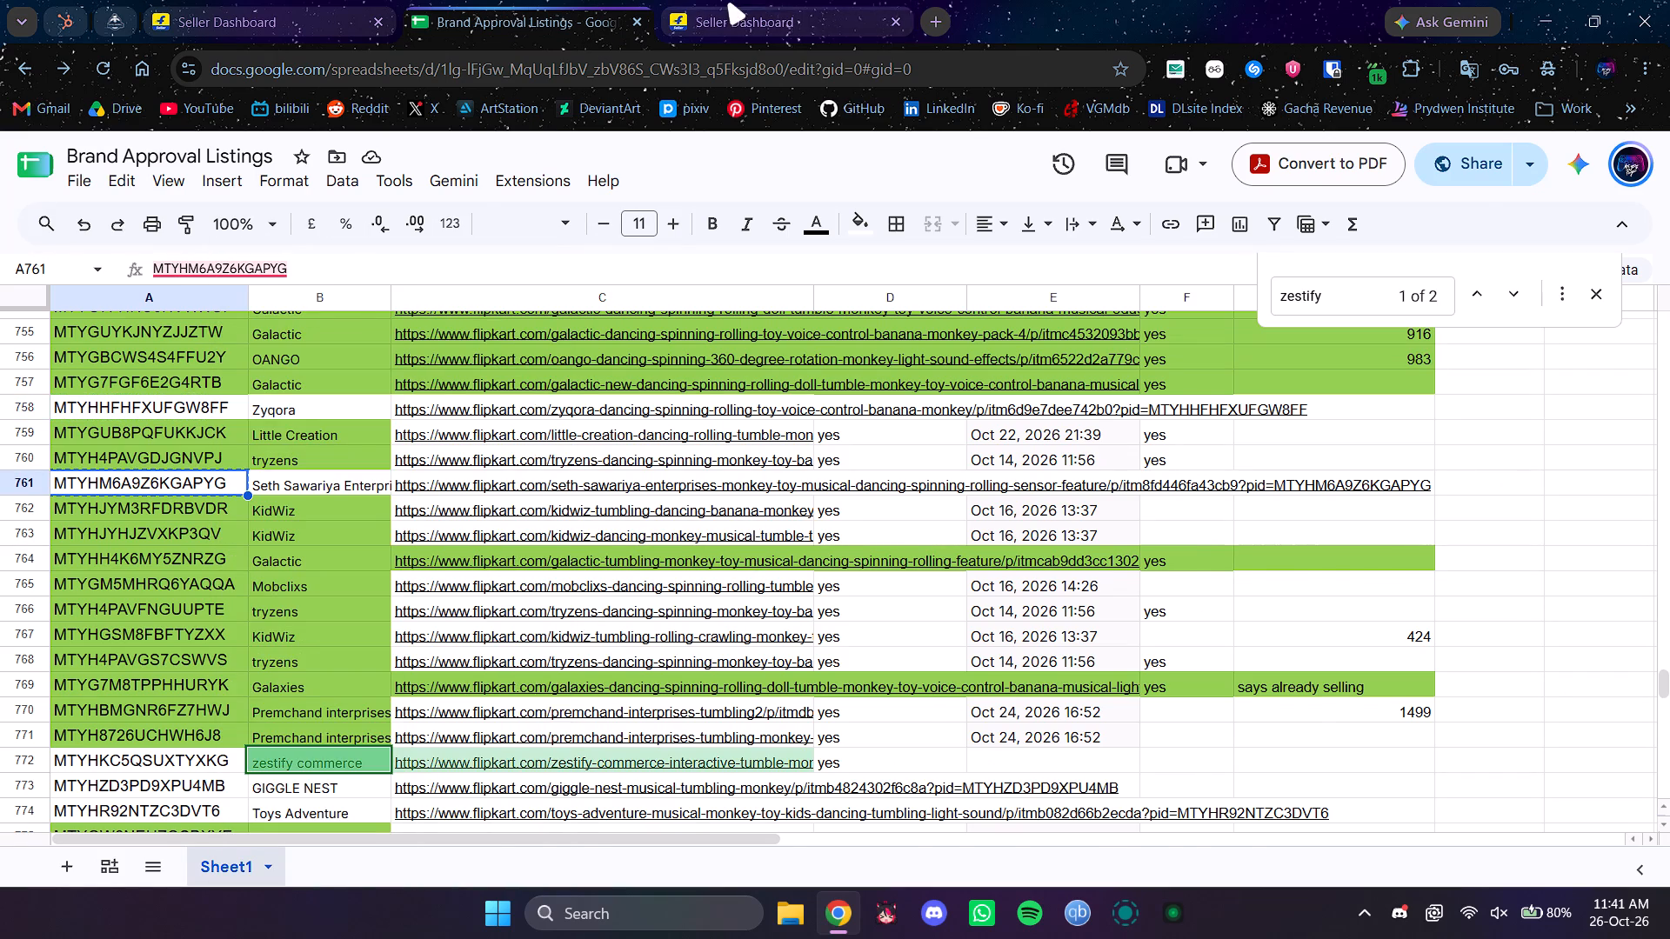
pyautogui.click(729, 4)
pyautogui.click(622, 317)
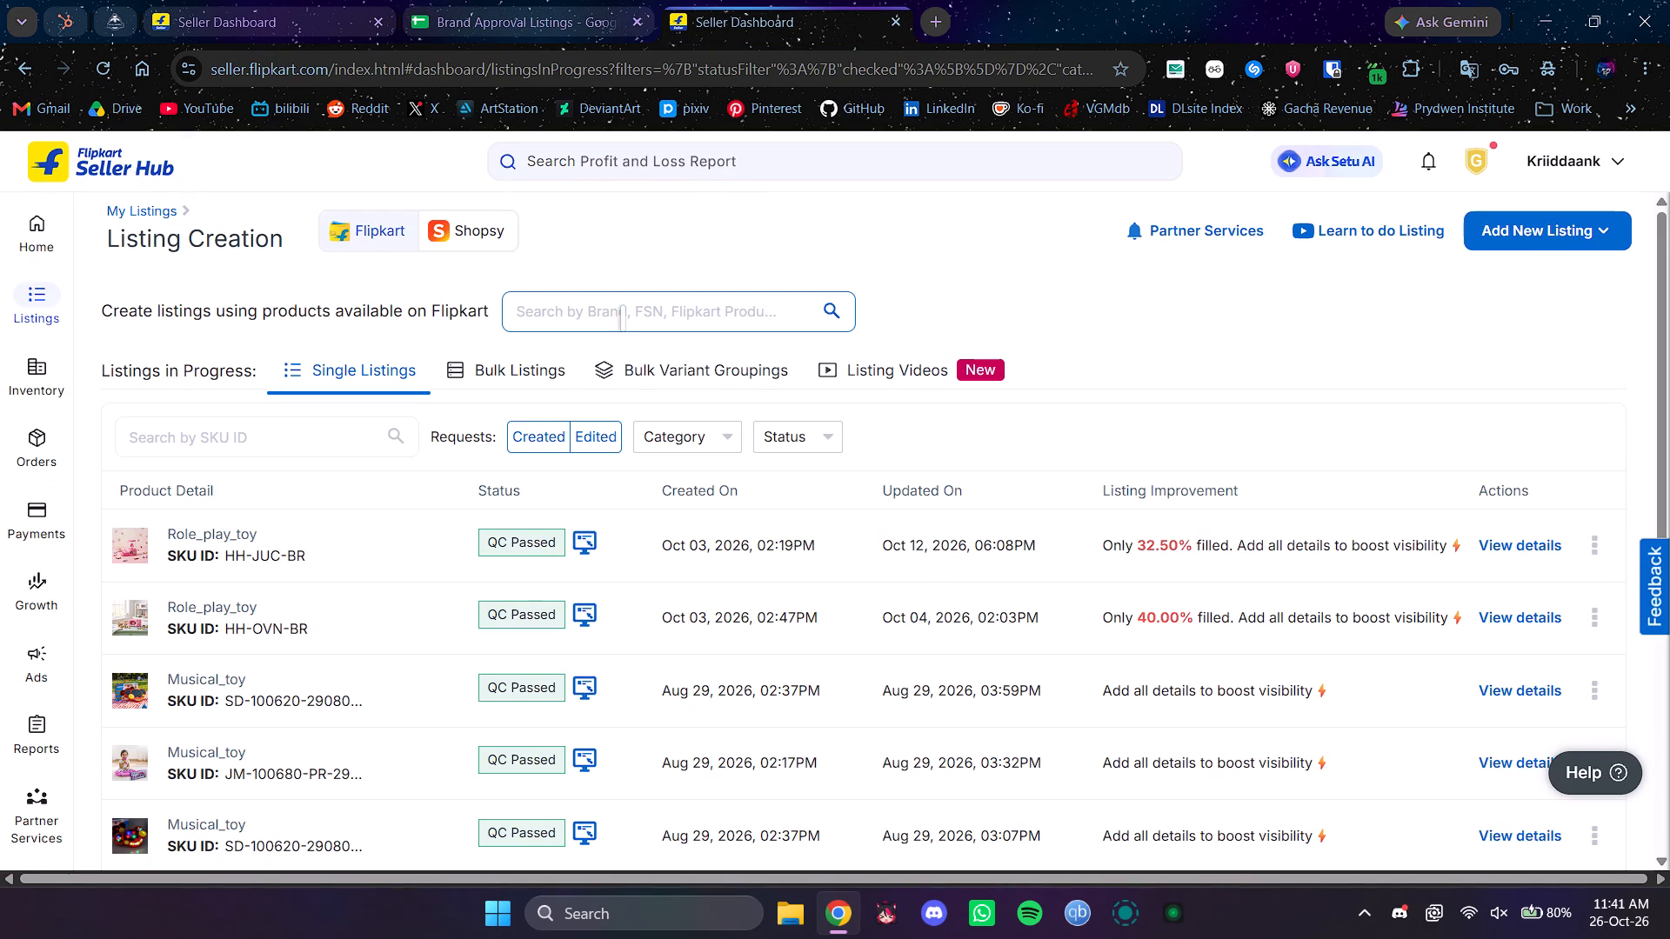
pyautogui.rightClick(622, 316)
pyautogui.click(701, 536)
pyautogui.click(833, 317)
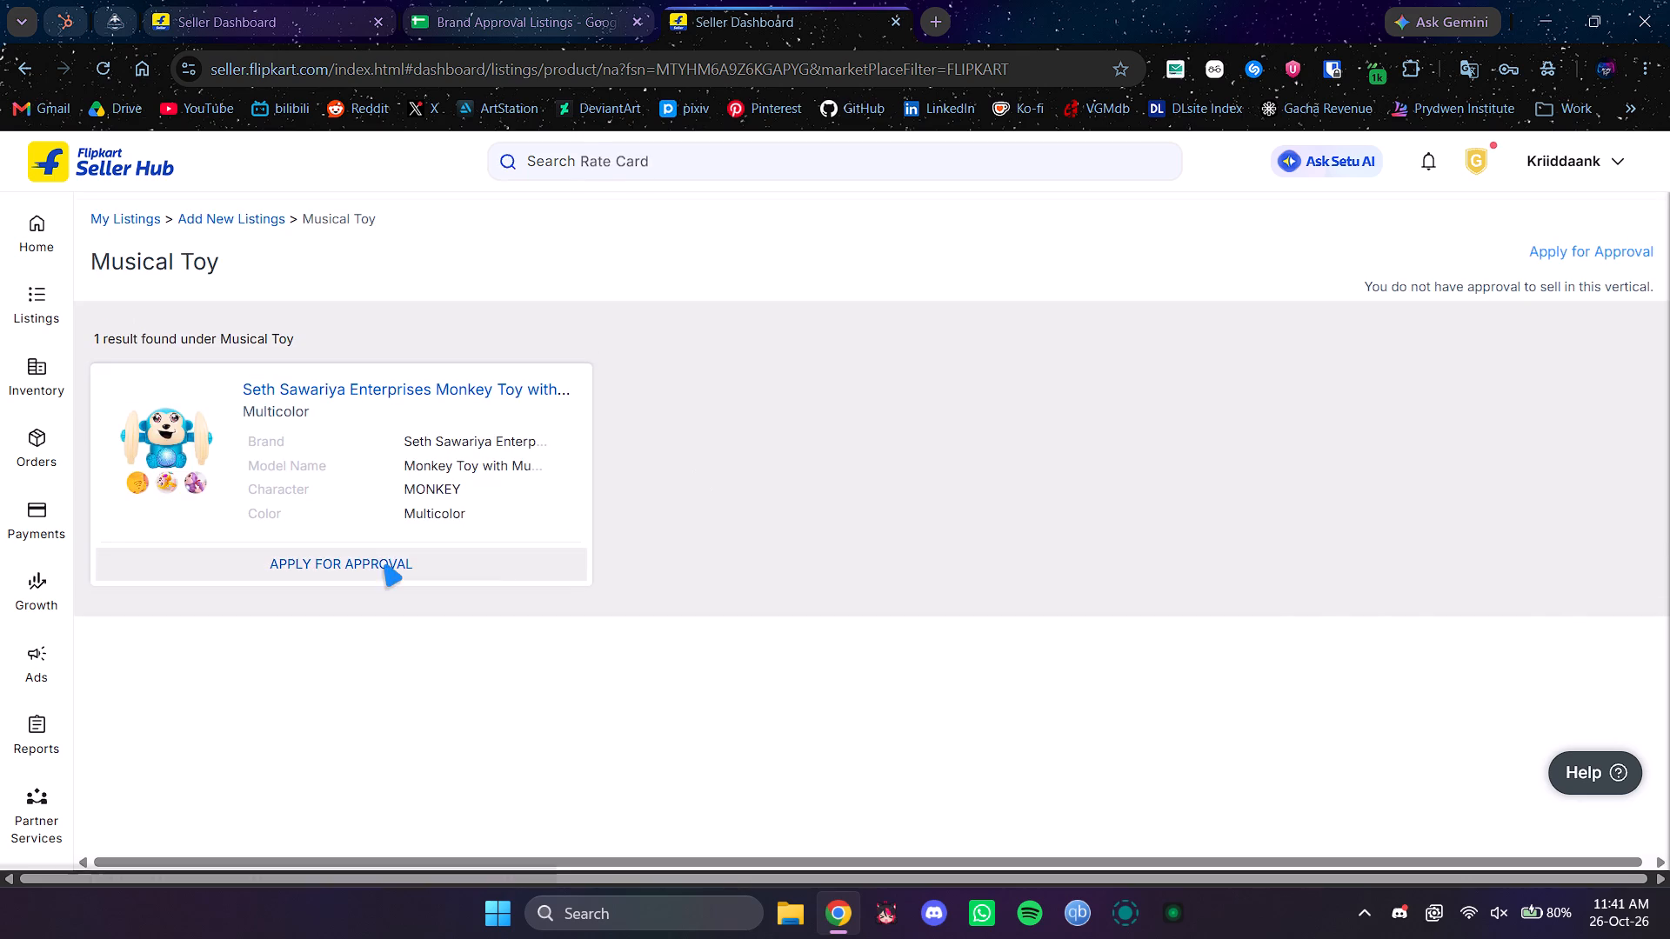
# Open the approval application for the Seth Sawariya Enterprises Monkey Toy and return to the Listing Creation page.
pyautogui.click(384, 566)
pyautogui.click(14, 67)
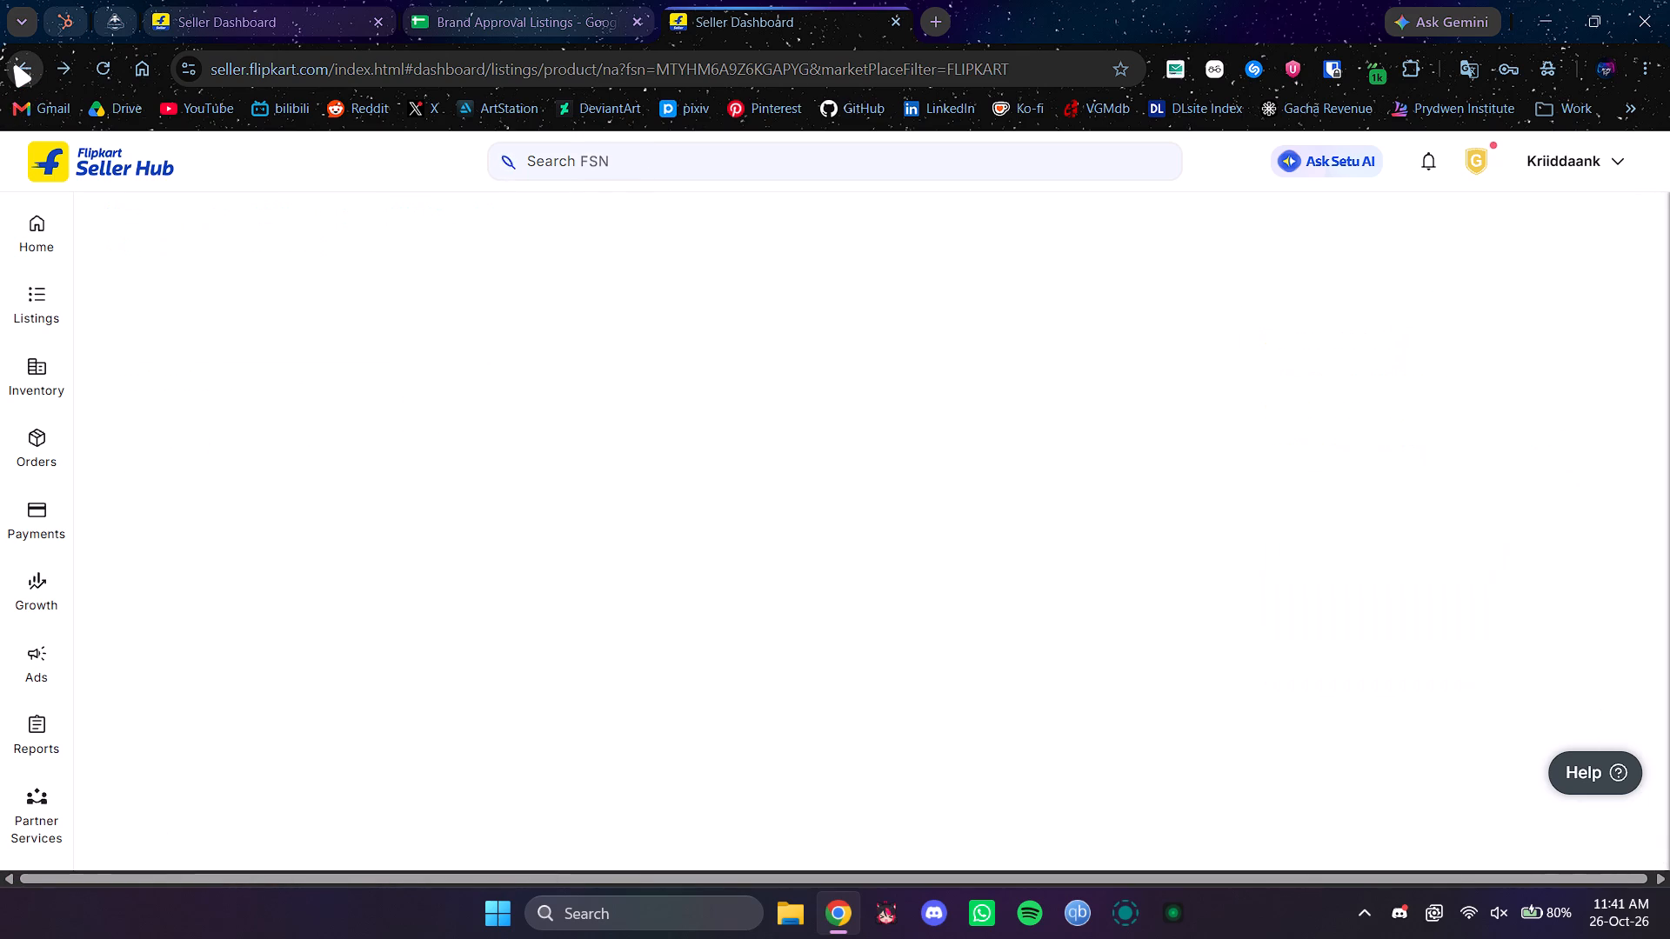
pyautogui.click(14, 67)
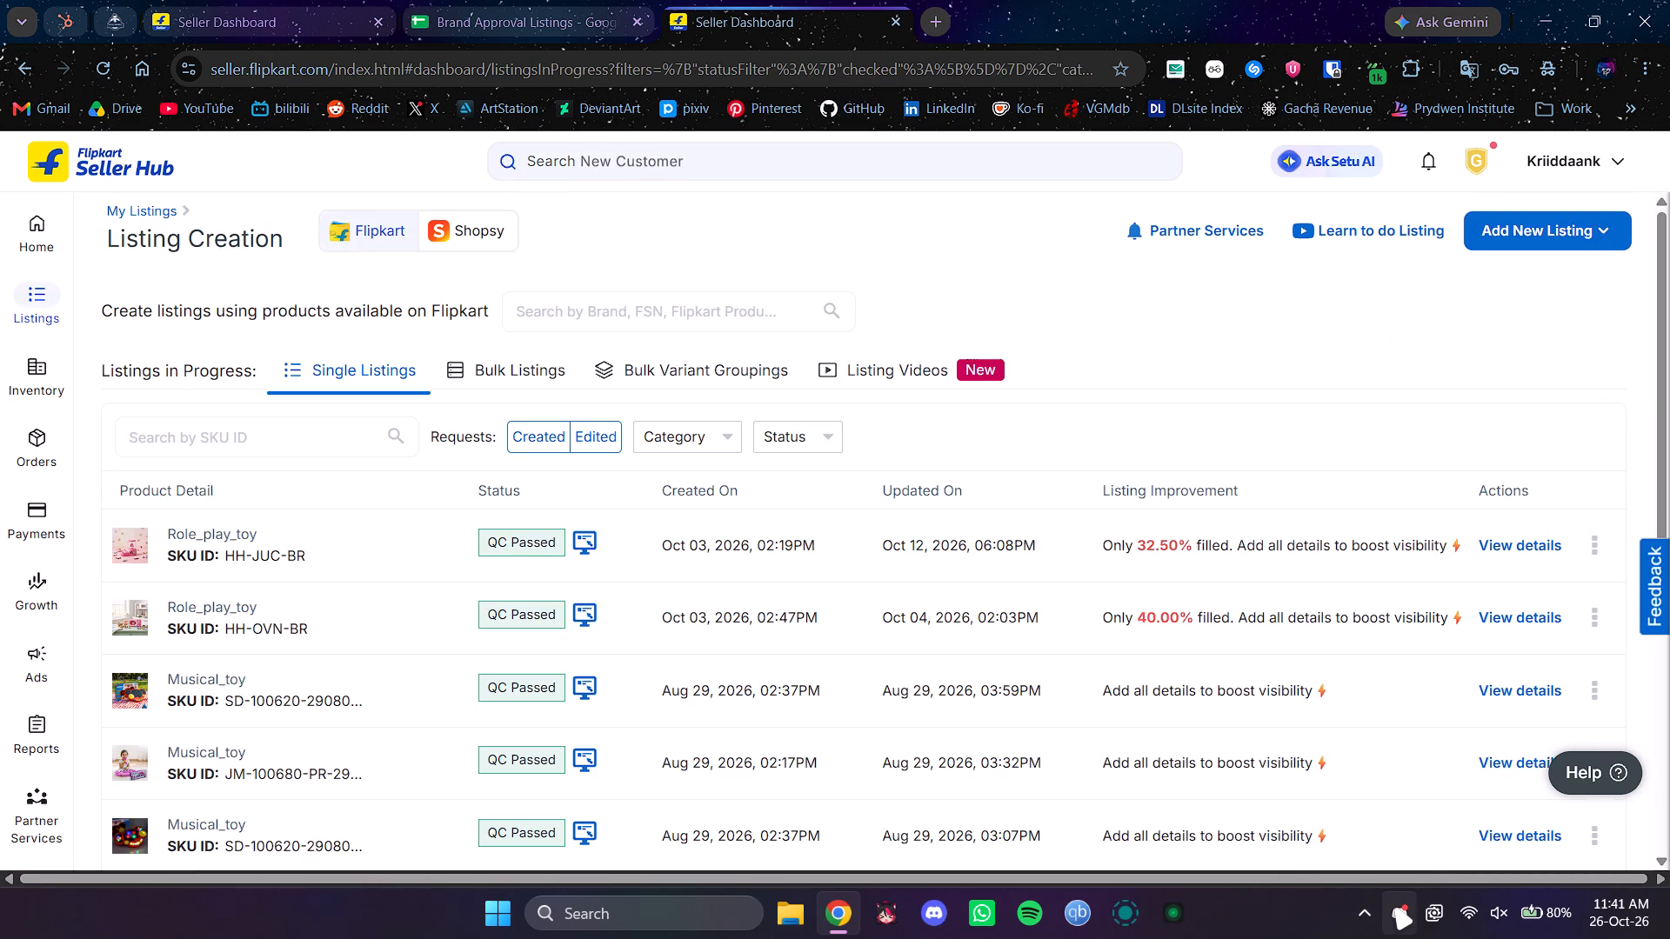
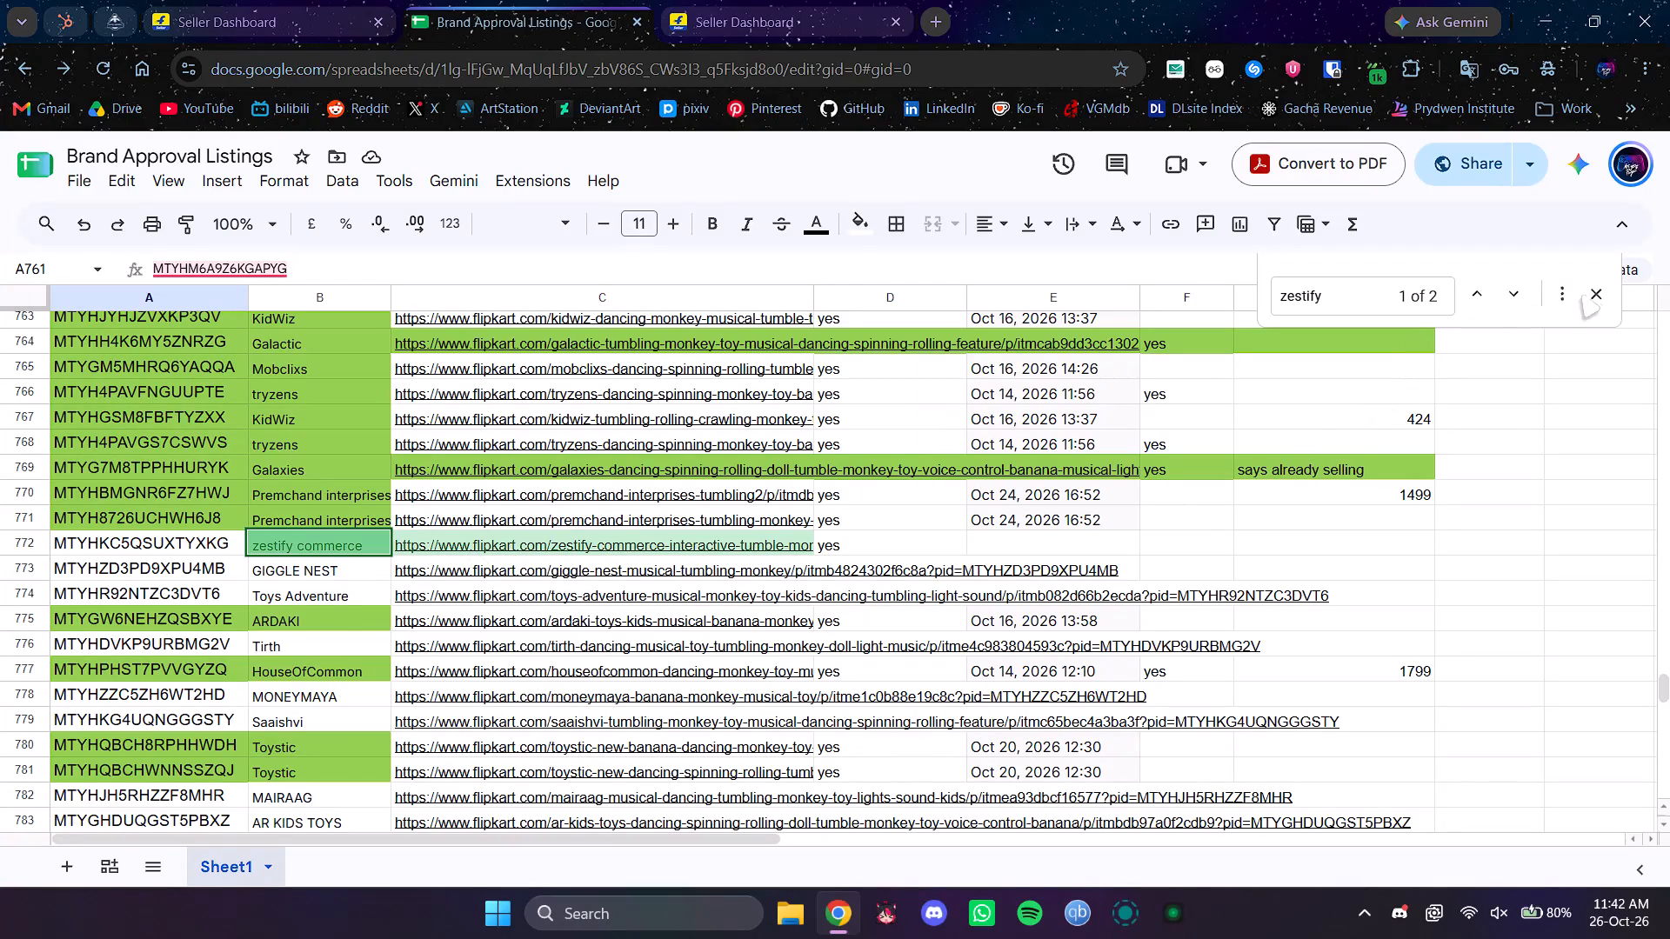
# Copy the GIGGLE NEST product's FSN MTYHZD3PD9XPU4MB from the Brand Approval Listings sheet and search for it on Seller Hub's Listing Creation page.
pyautogui.click(1591, 291)
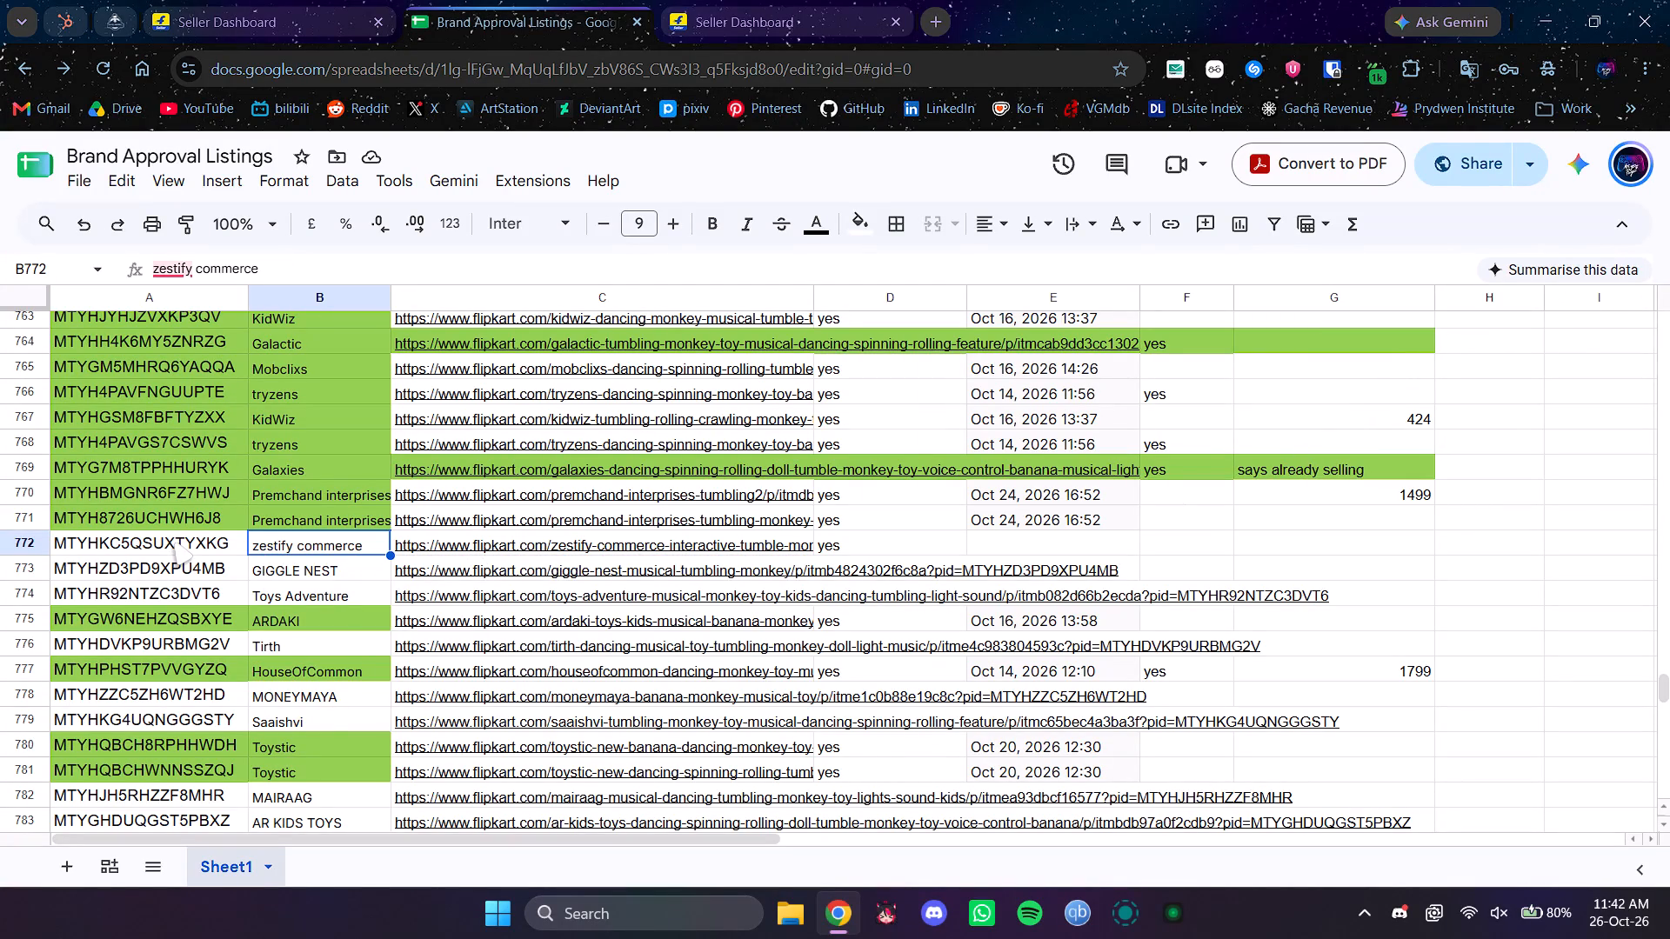
pyautogui.click(178, 567)
pyautogui.rightClick(178, 567)
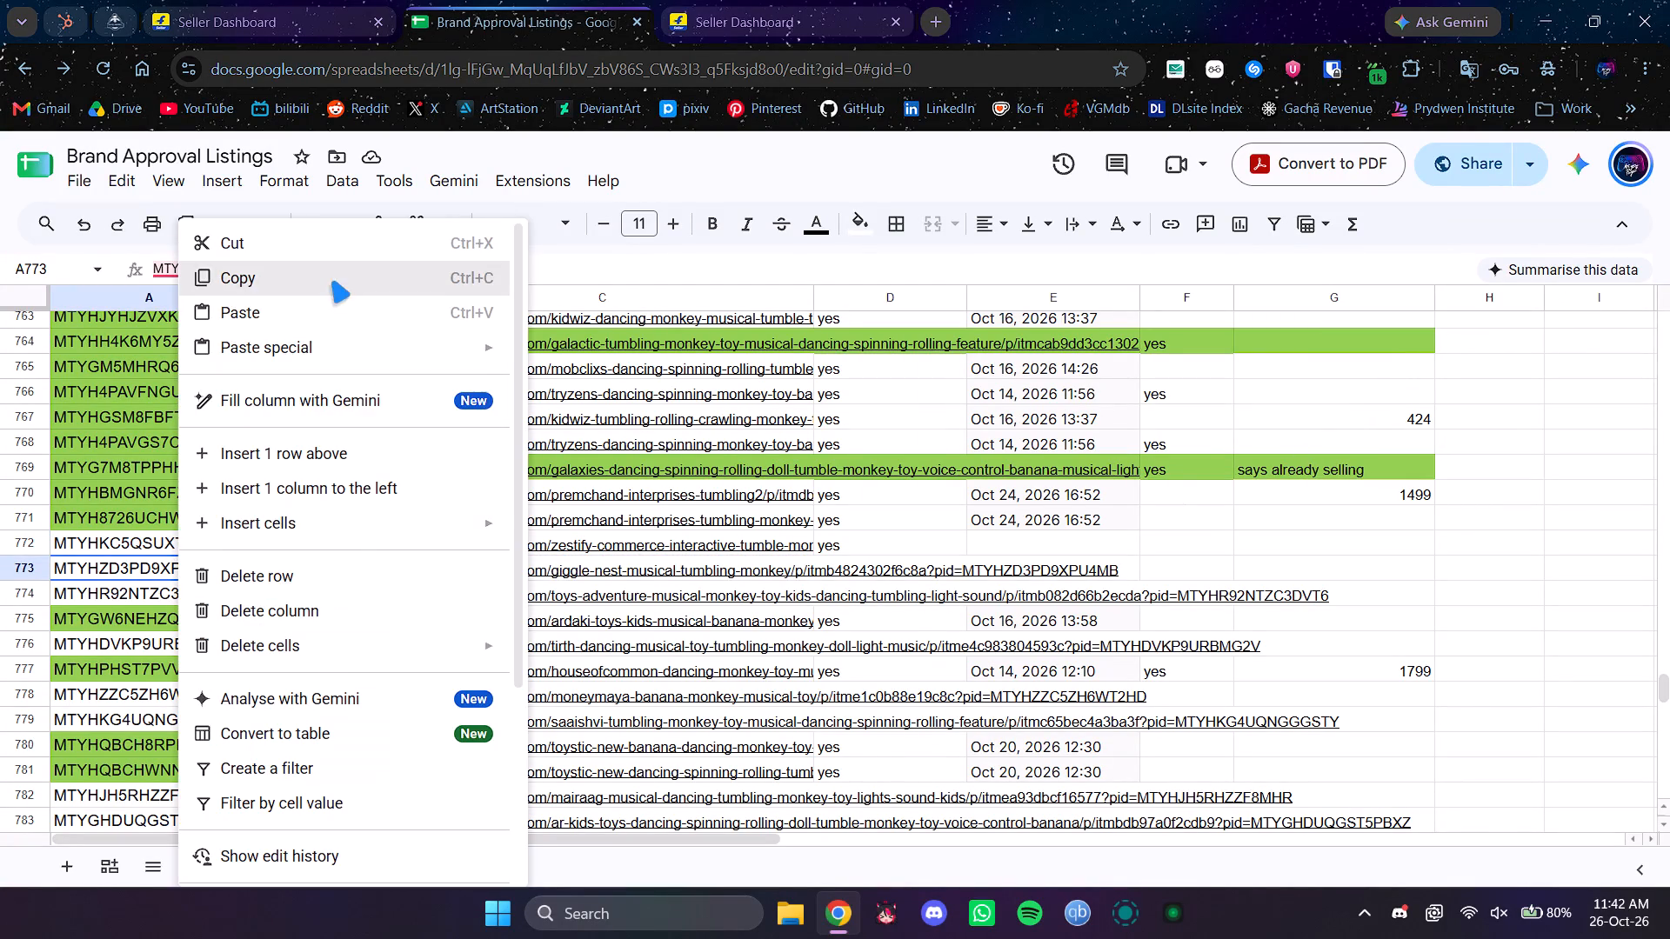
pyautogui.click(332, 283)
pyautogui.click(733, 23)
pyautogui.click(617, 304)
pyautogui.rightClick(617, 304)
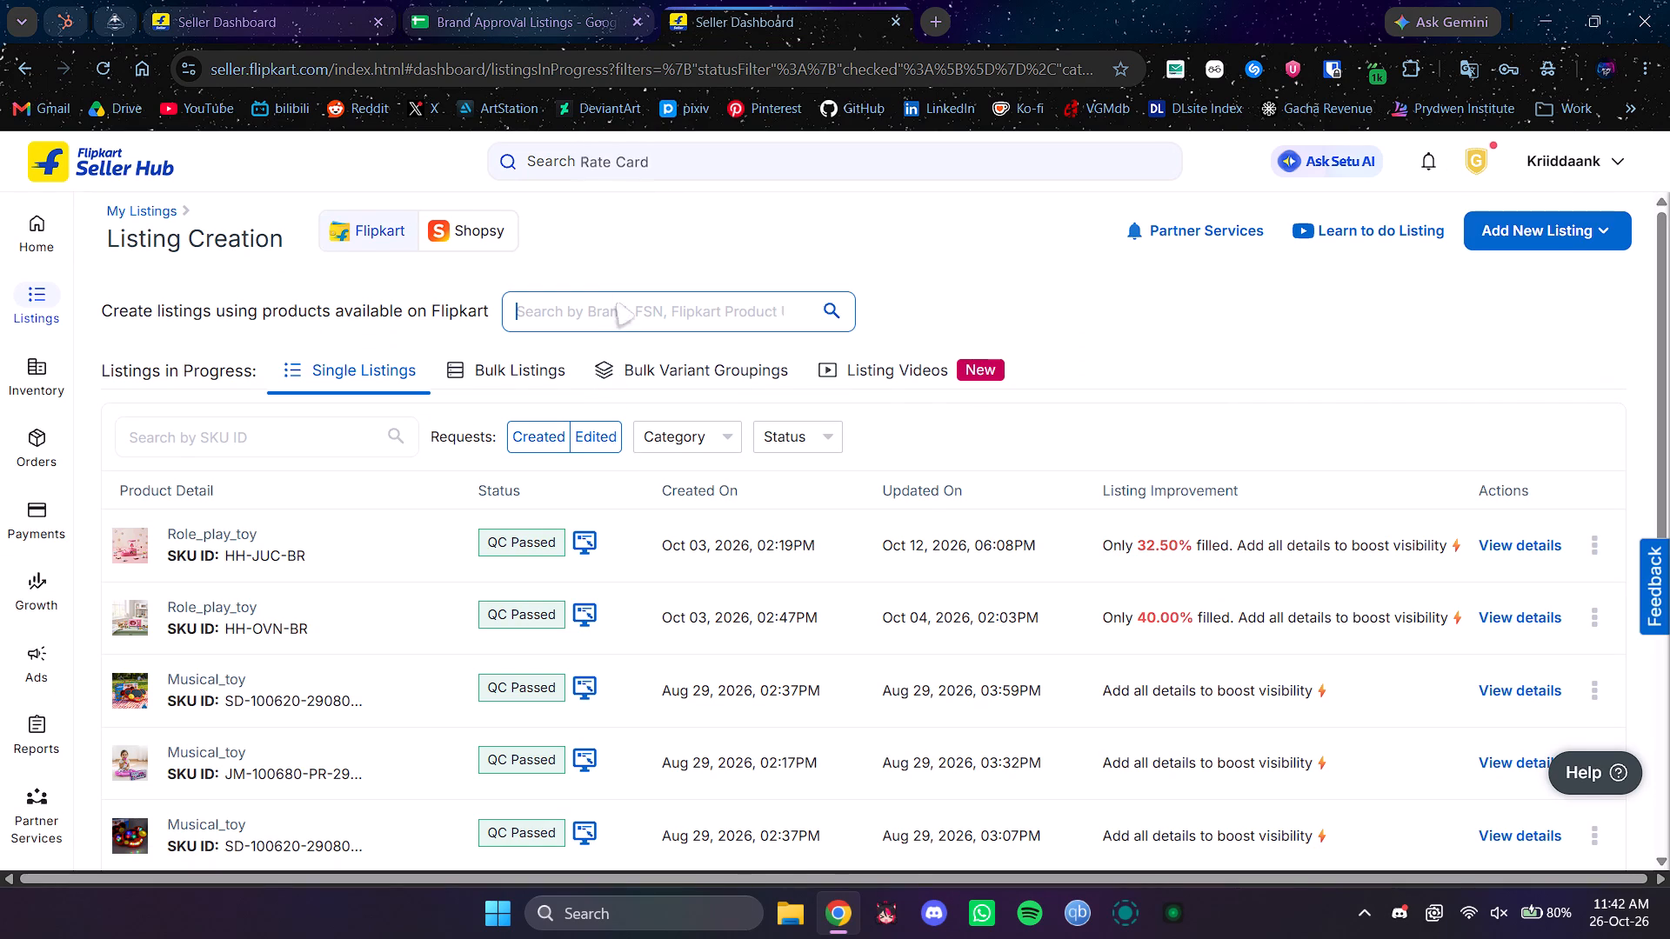
pyautogui.click(690, 523)
pyautogui.click(832, 310)
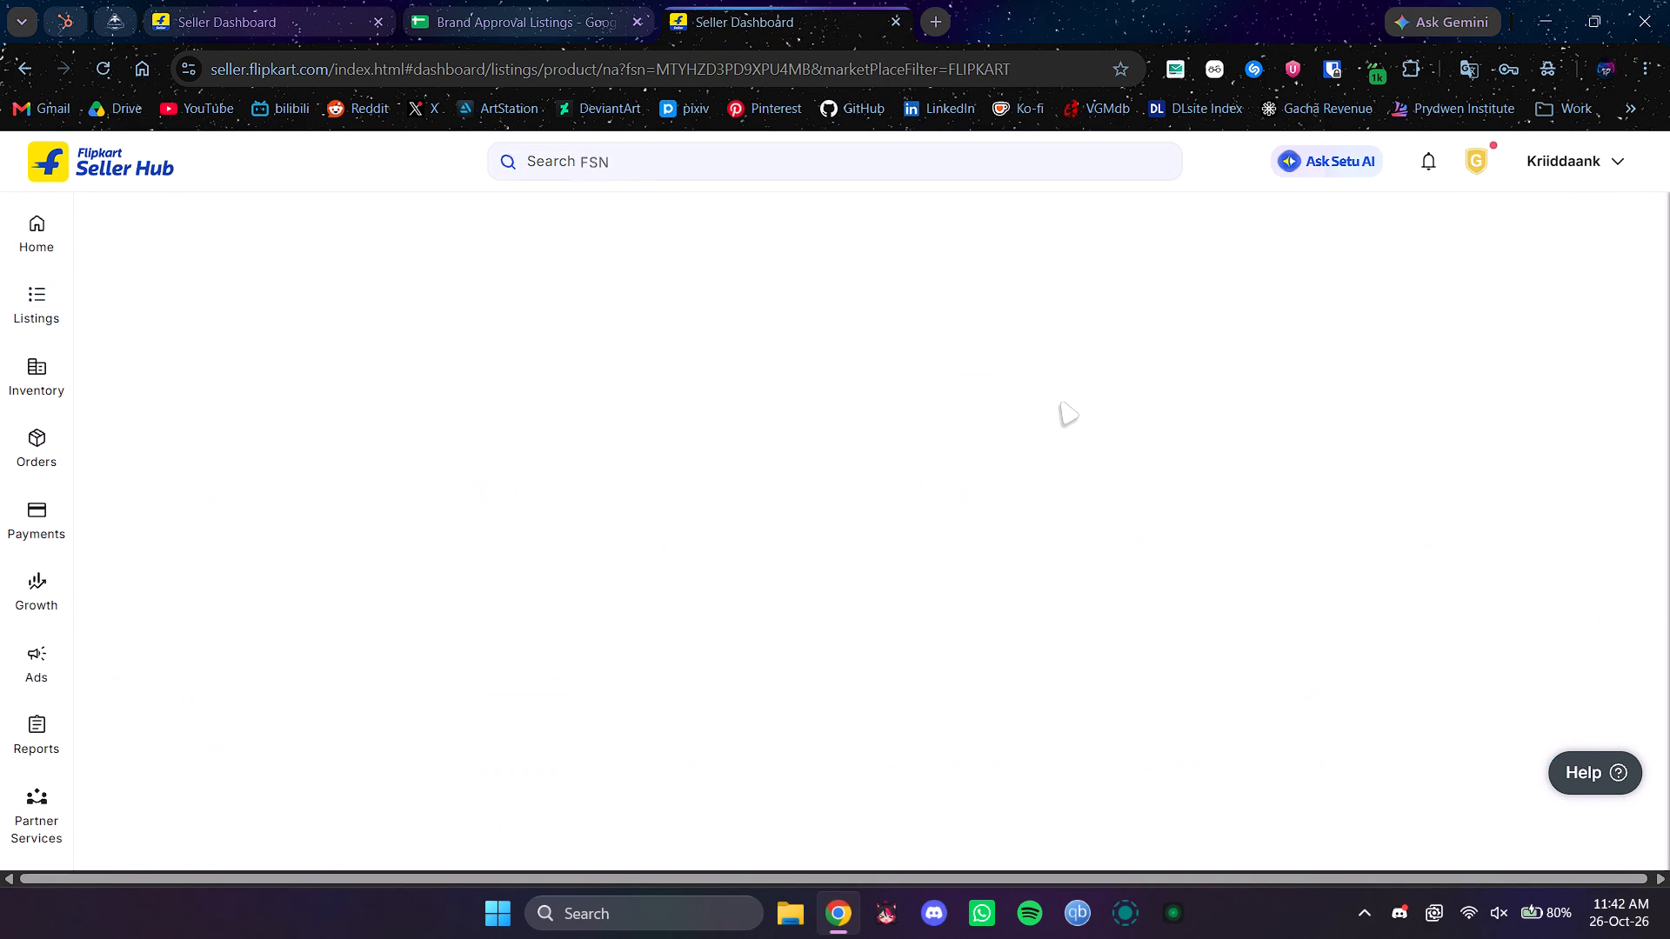
# Open the approval application for the GIGGLE NEST Musical Tumbling Monkey and return to the Listing Creation page.
pyautogui.click(421, 558)
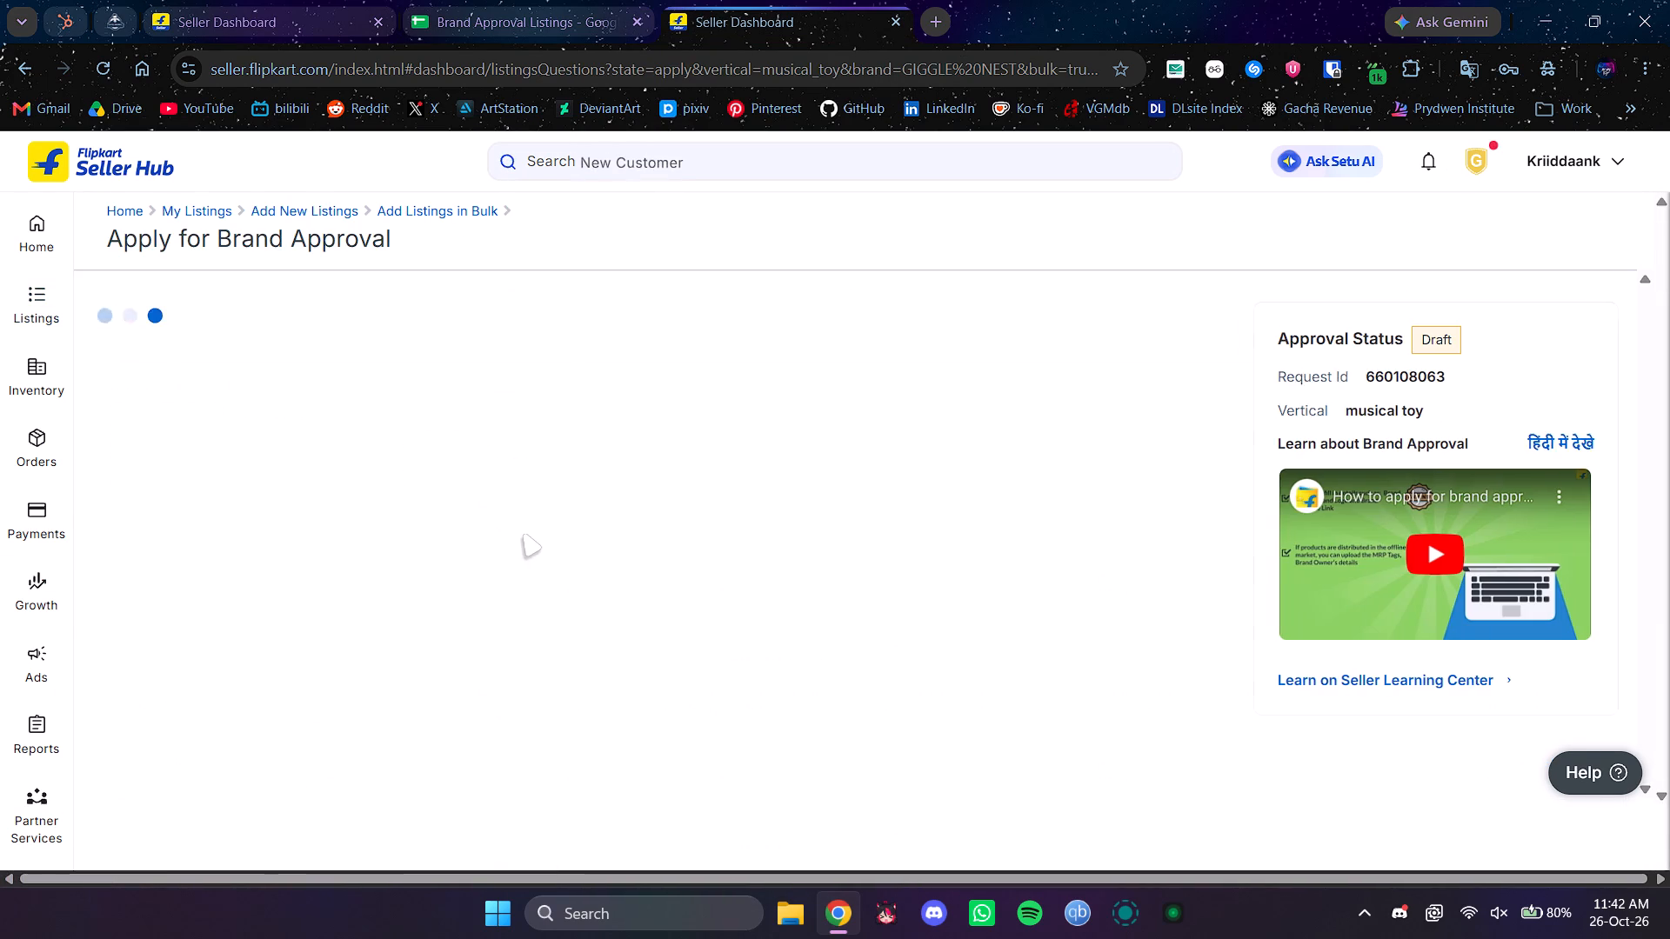
pyautogui.click(18, 66)
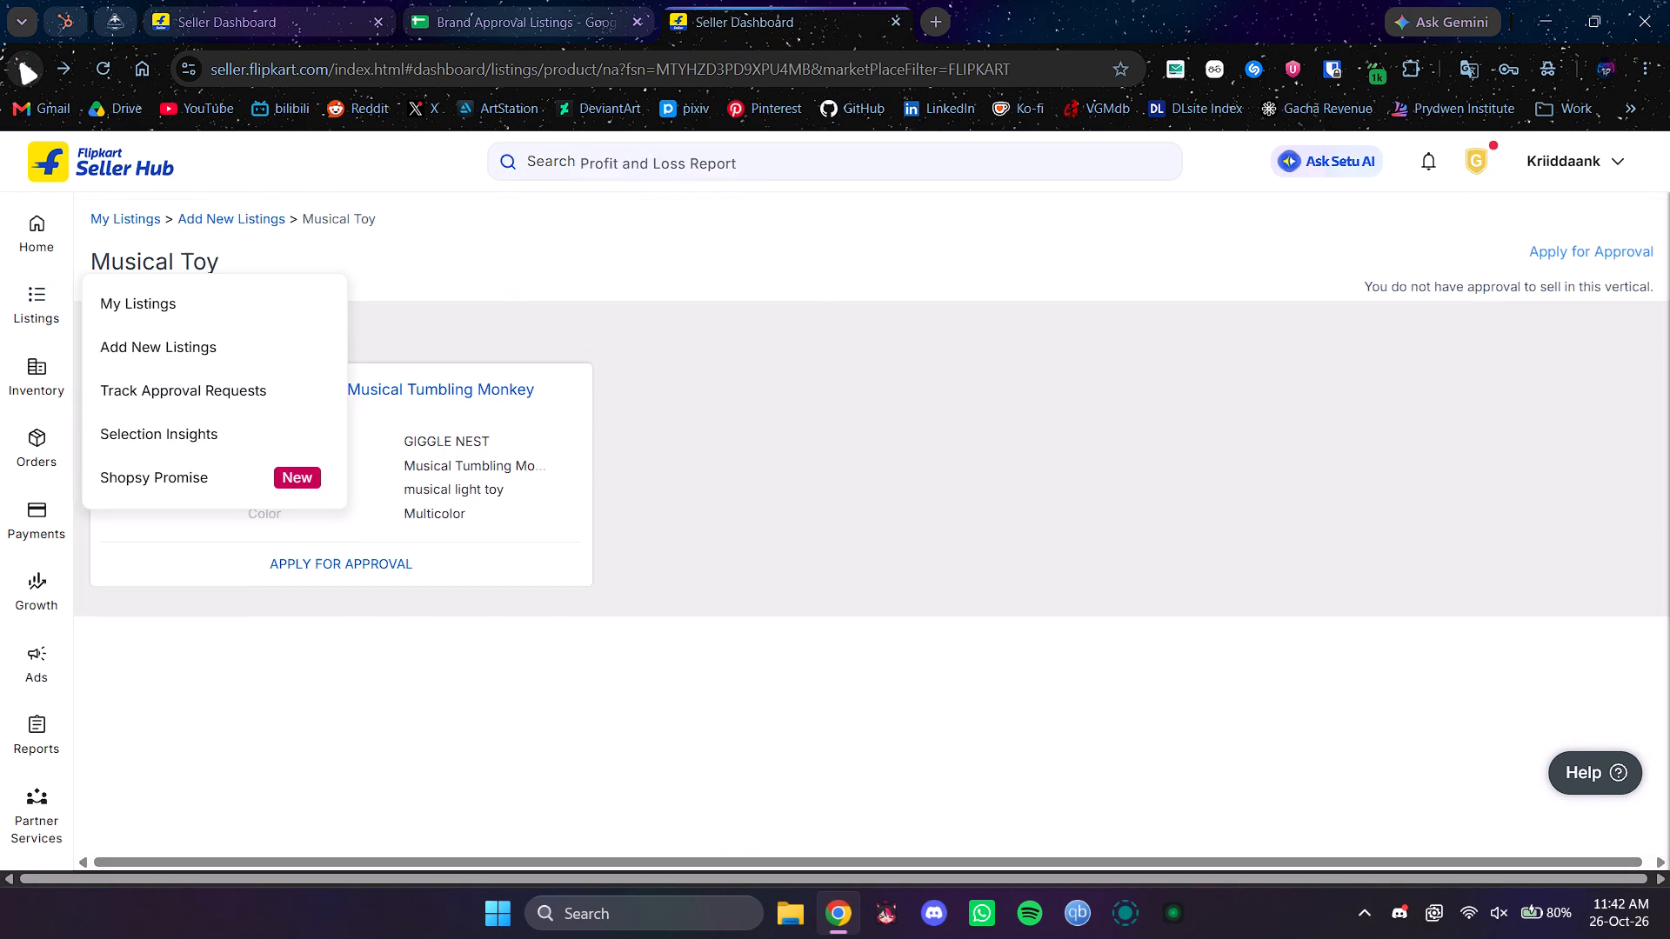
pyautogui.click(20, 64)
# Copy the Toys Adventure product's FSN MTYHR92NTZC3DVT6 from the Brand Approval Listings sheet and search for it on Seller Hub's Listing Creation page.
pyautogui.click(438, 0)
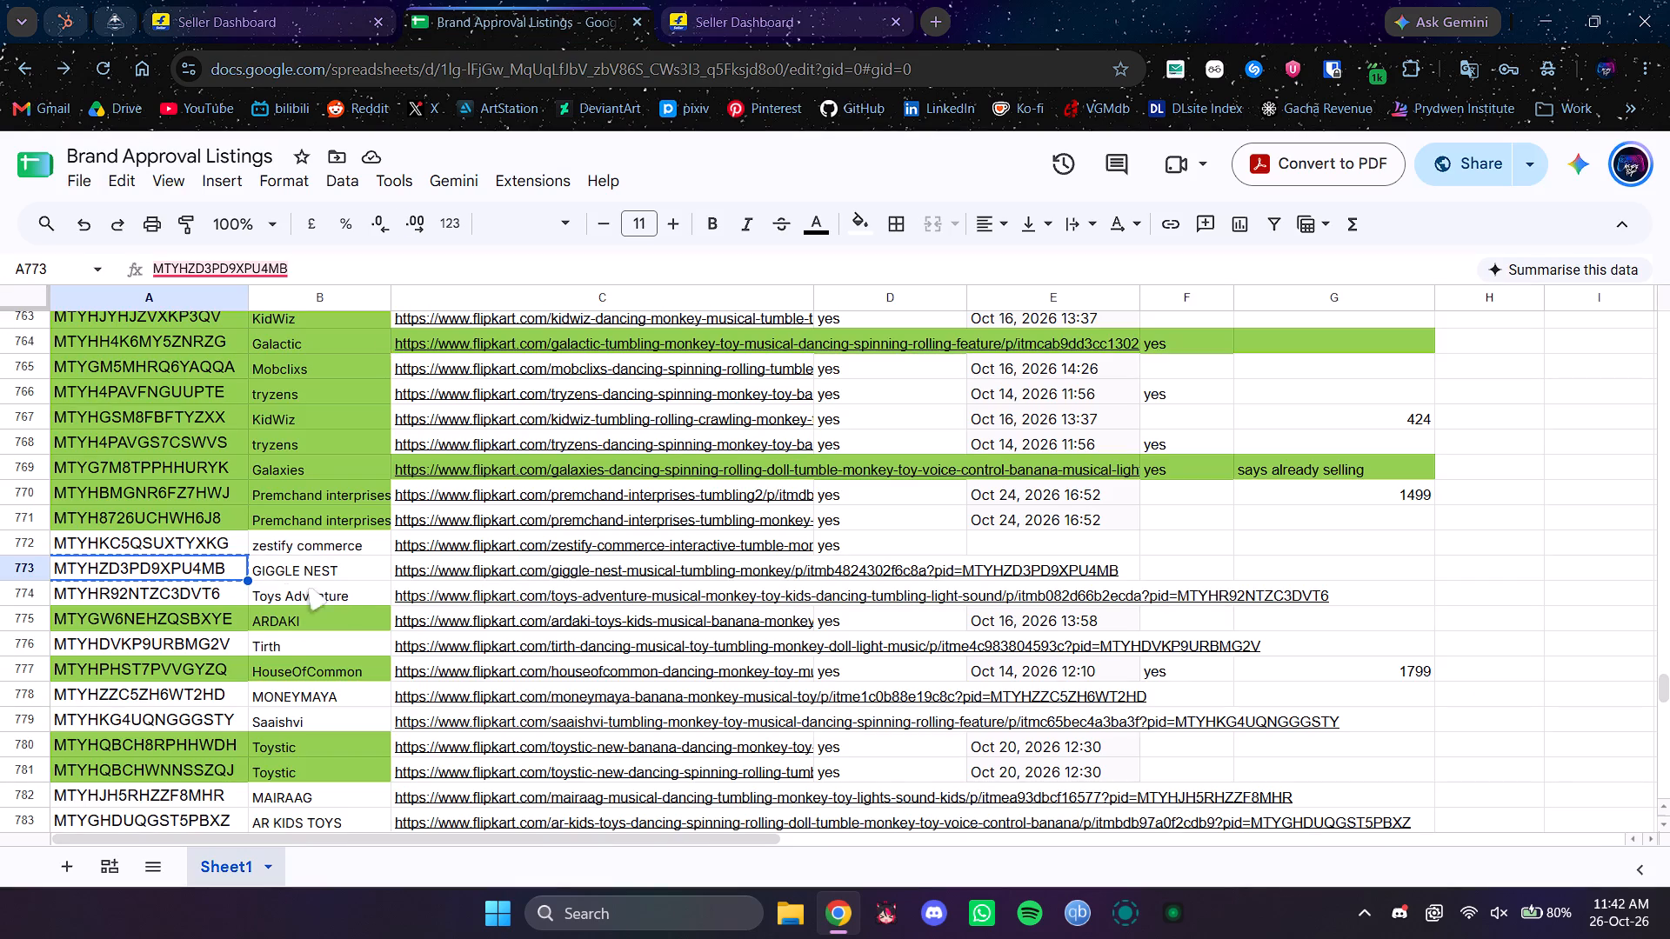
pyautogui.click(210, 596)
pyautogui.rightClick(210, 592)
pyautogui.click(354, 286)
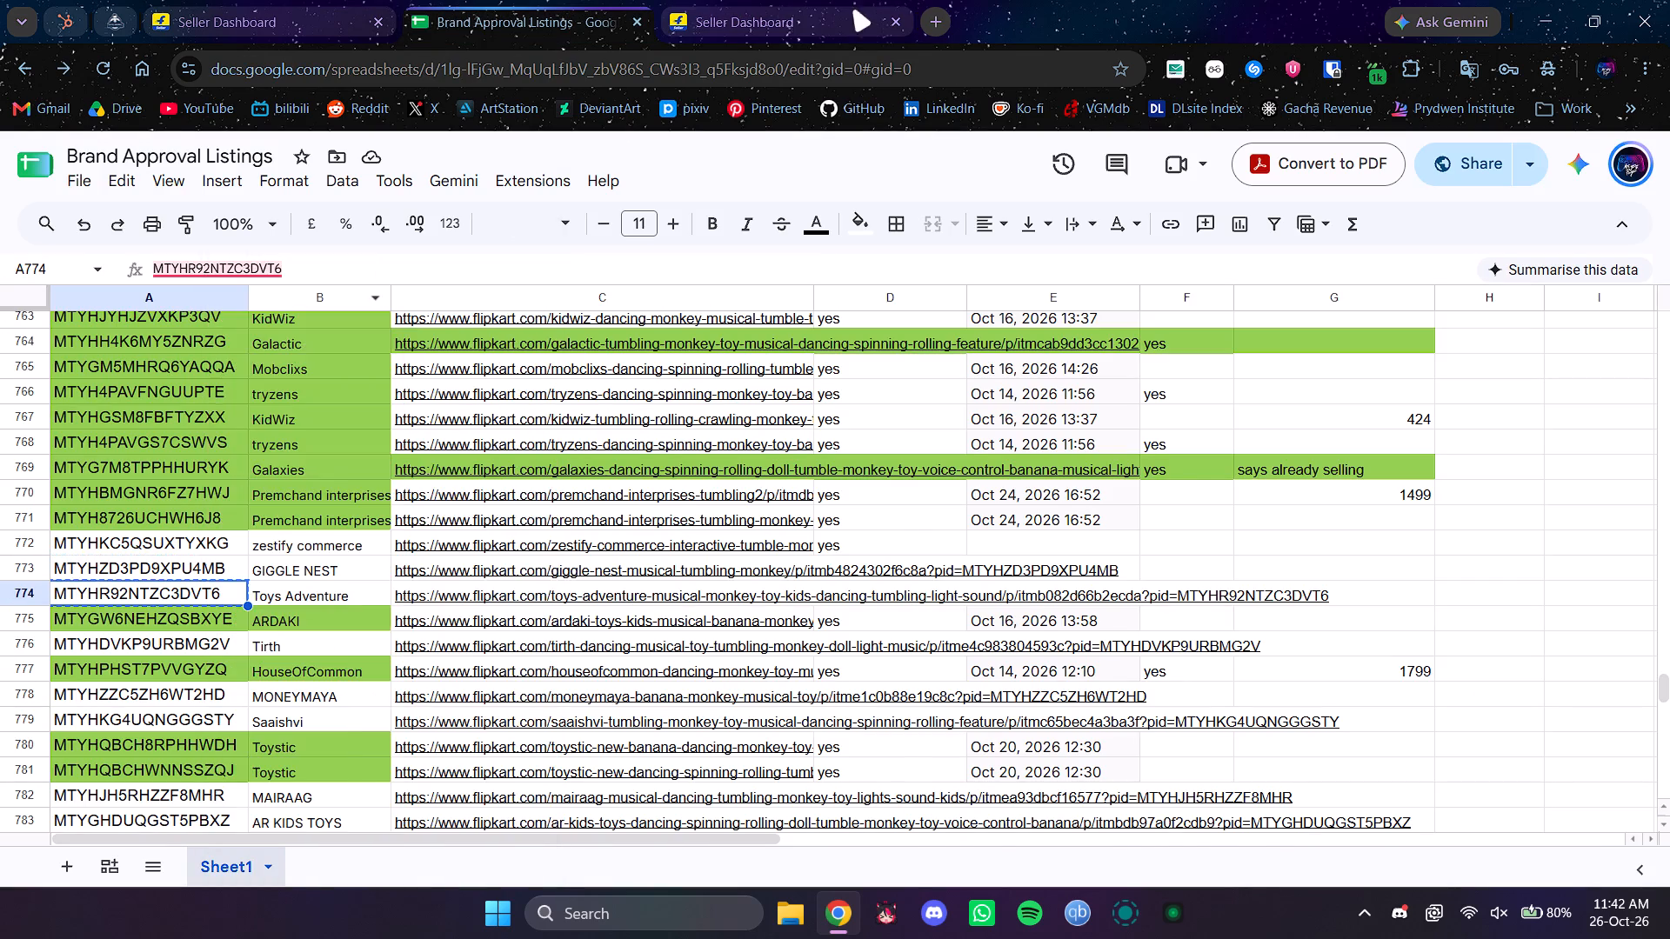
pyautogui.click(872, 0)
pyautogui.click(666, 316)
pyautogui.rightClick(666, 316)
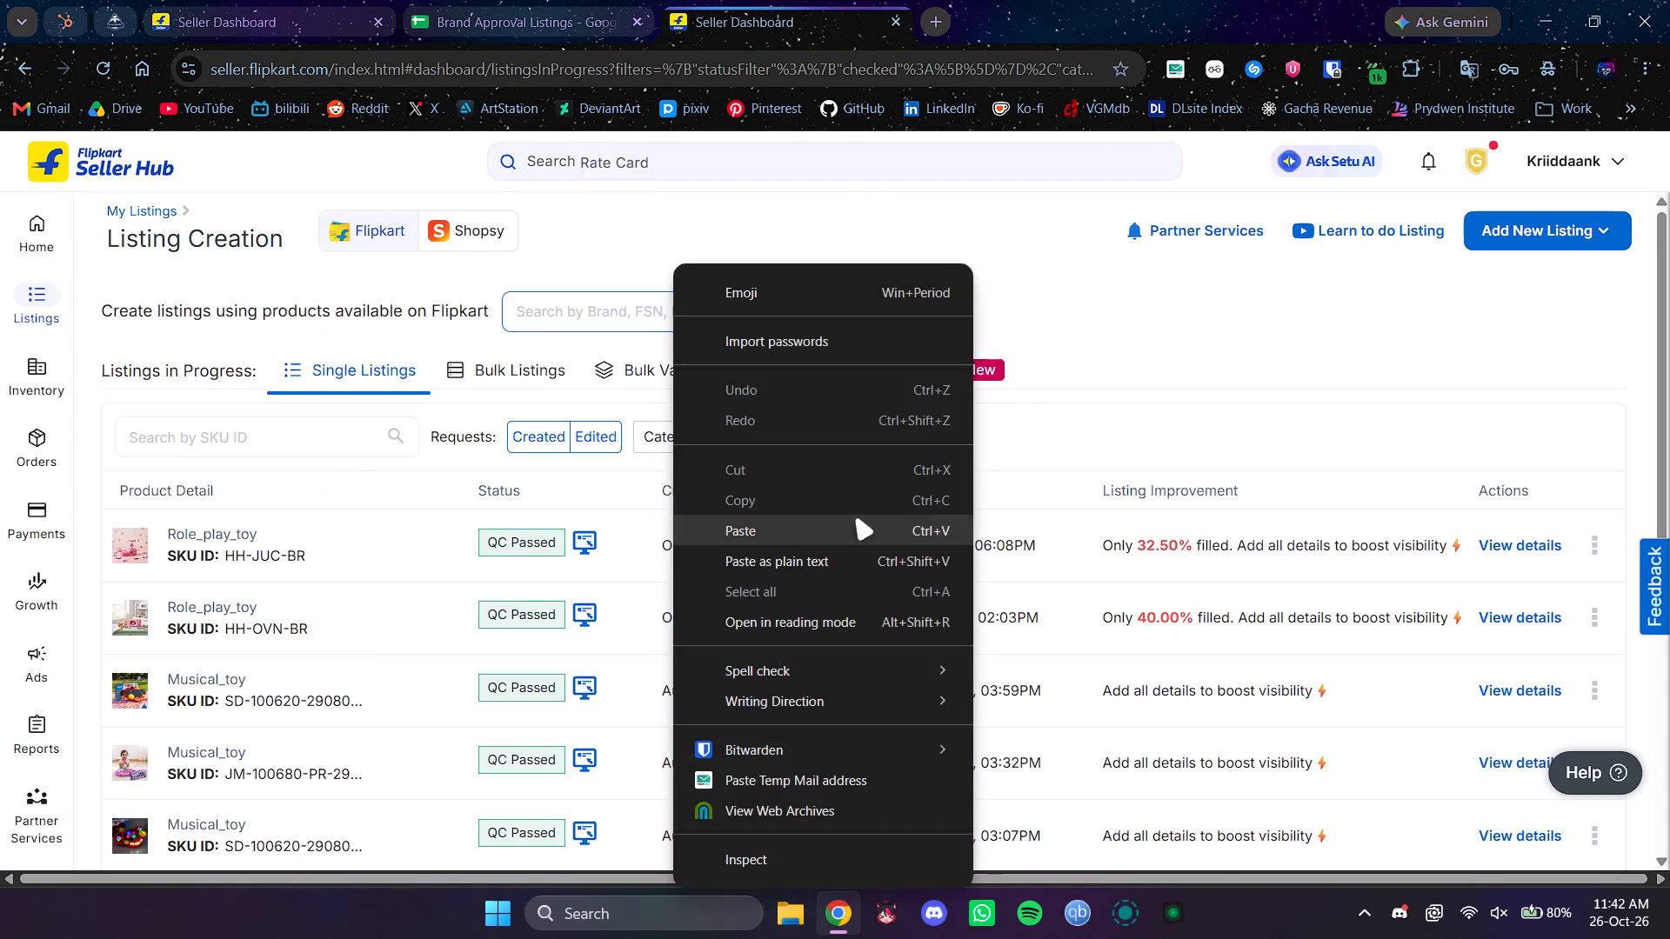
pyautogui.click(777, 539)
pyautogui.click(828, 311)
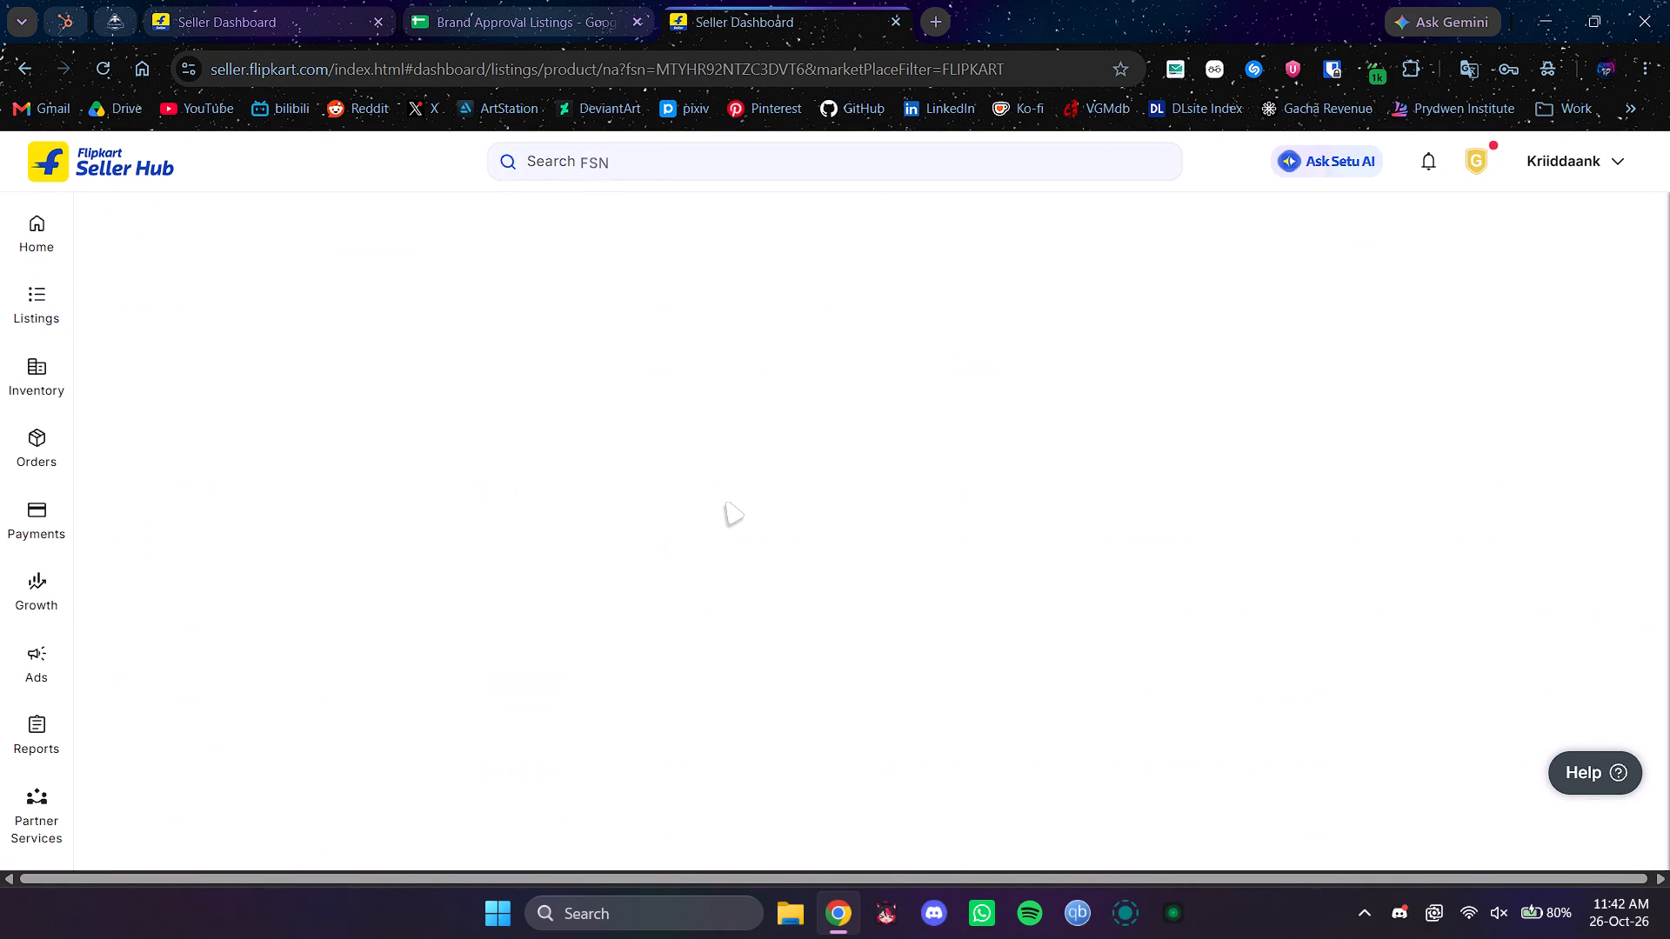
# Open the approval application for the Toys Adventure Musical Monkey Toy and return to the Listing Creation page.
pyautogui.click(280, 554)
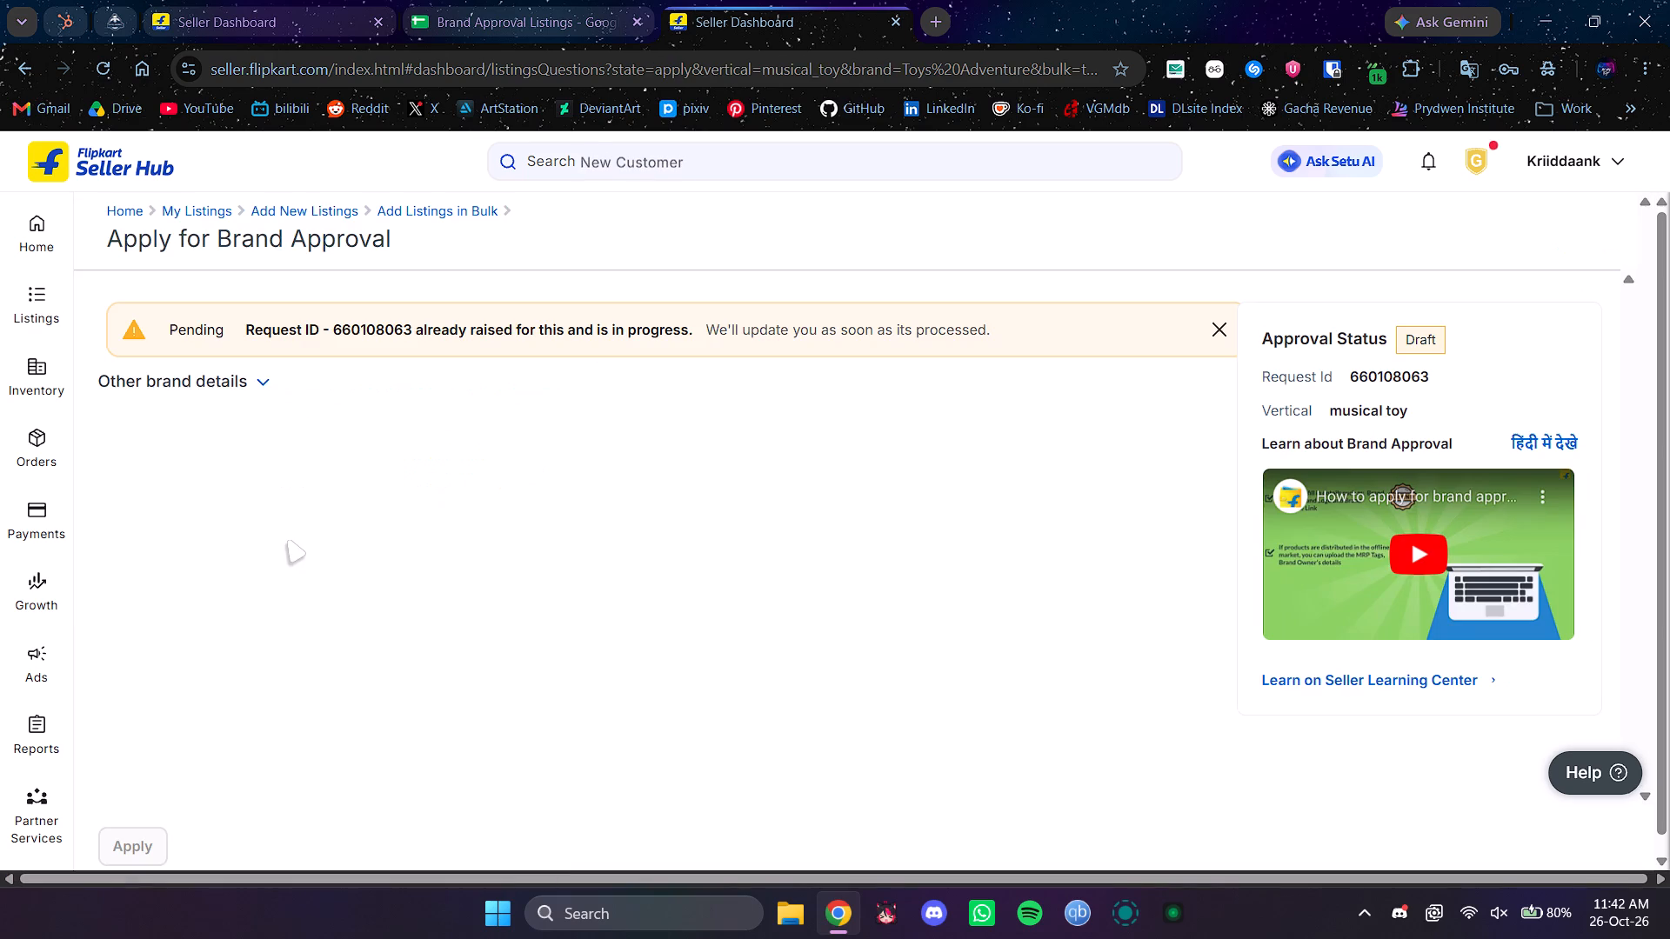
pyautogui.click(14, 63)
pyautogui.click(14, 63)
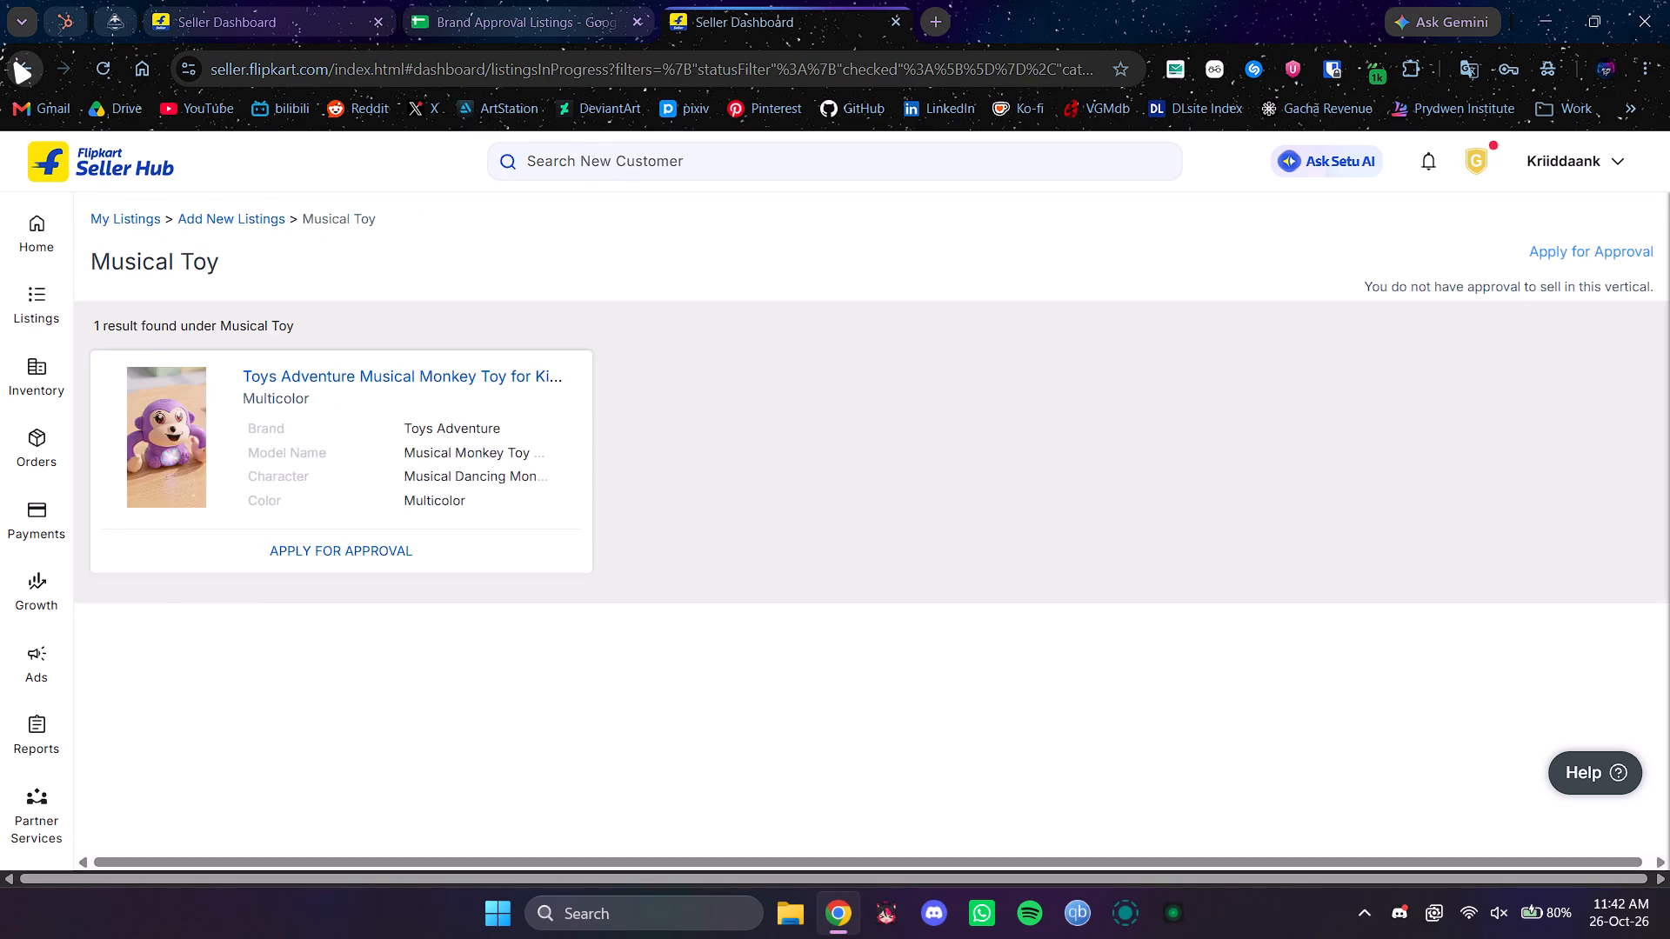
# Copy the Tirth product's FSN MTYHDVKP9URBMG2V from the Brand Approval Listings sheet and search for it on Seller Hub's Listing Creation page.
pyautogui.click(520, 0)
pyautogui.scroll(-2, 411, 530)
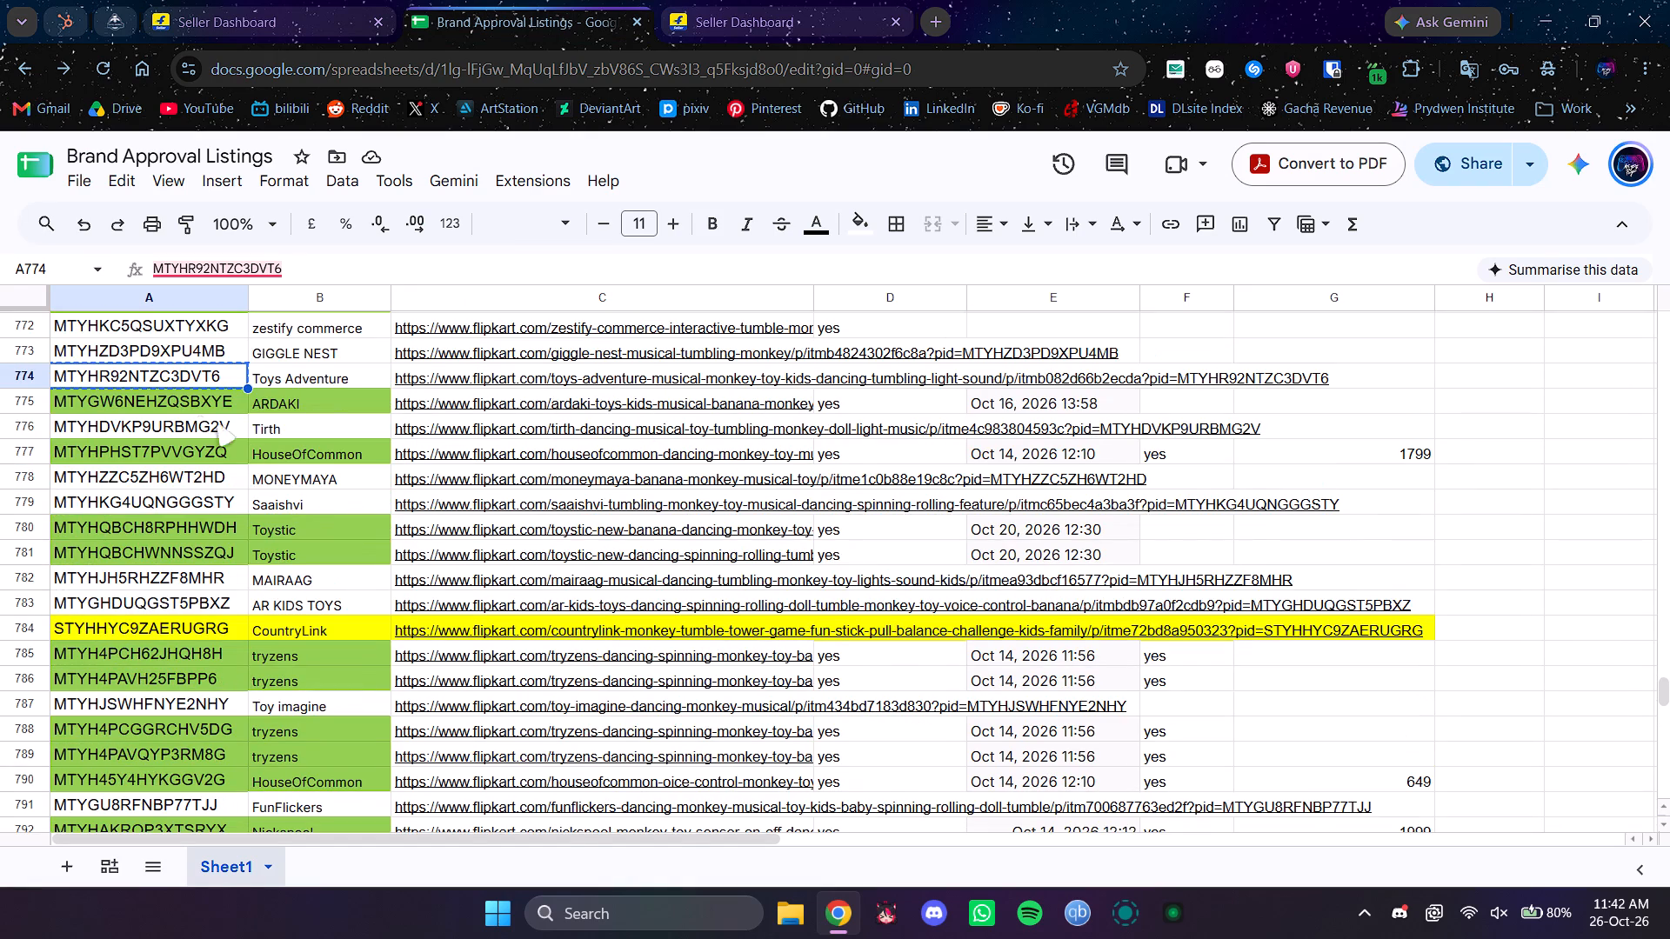
pyautogui.click(198, 417)
pyautogui.rightClick(200, 419)
pyautogui.click(322, 285)
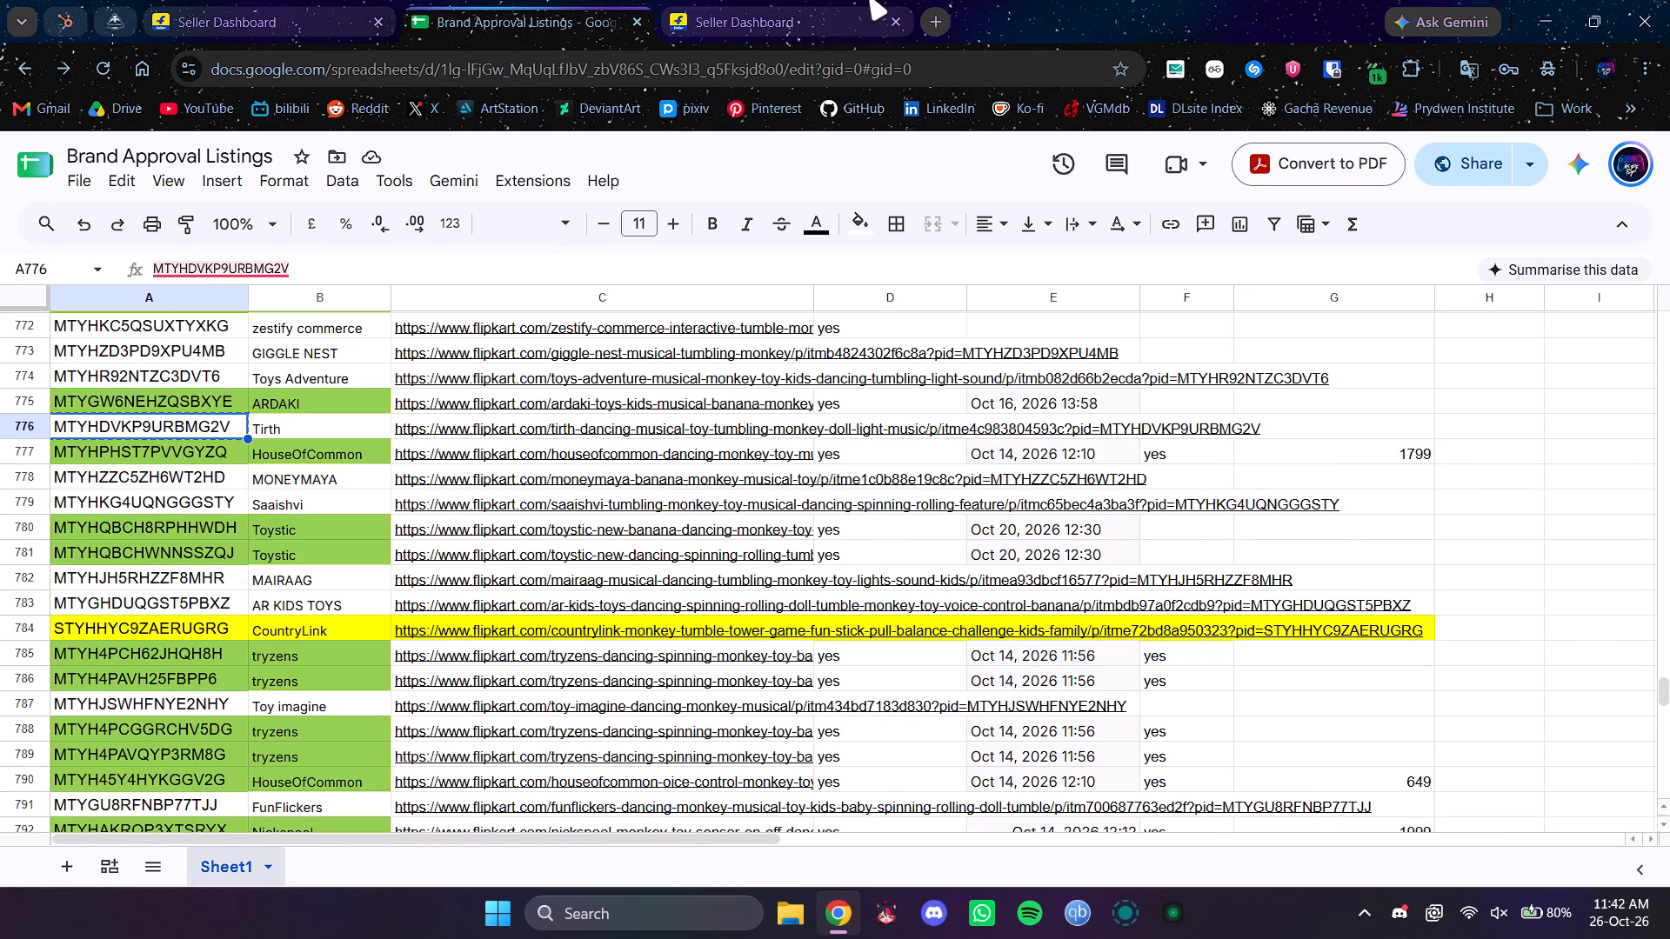
pyautogui.click(829, 0)
pyautogui.click(618, 298)
pyautogui.rightClick(618, 298)
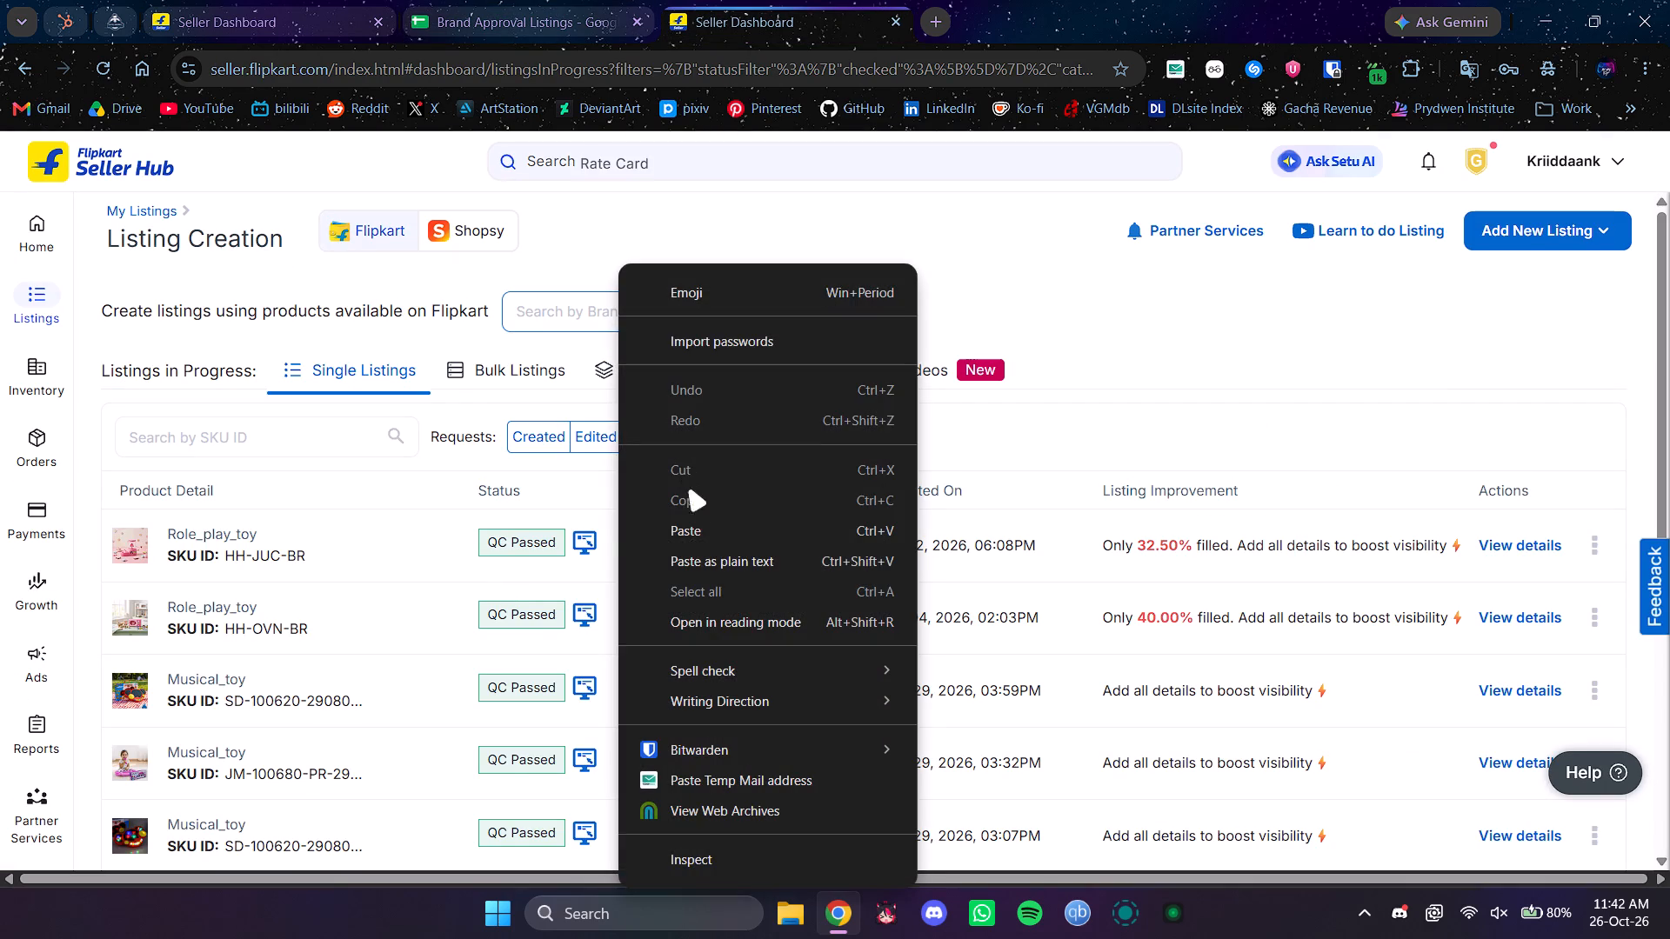
pyautogui.click(693, 521)
pyautogui.click(829, 308)
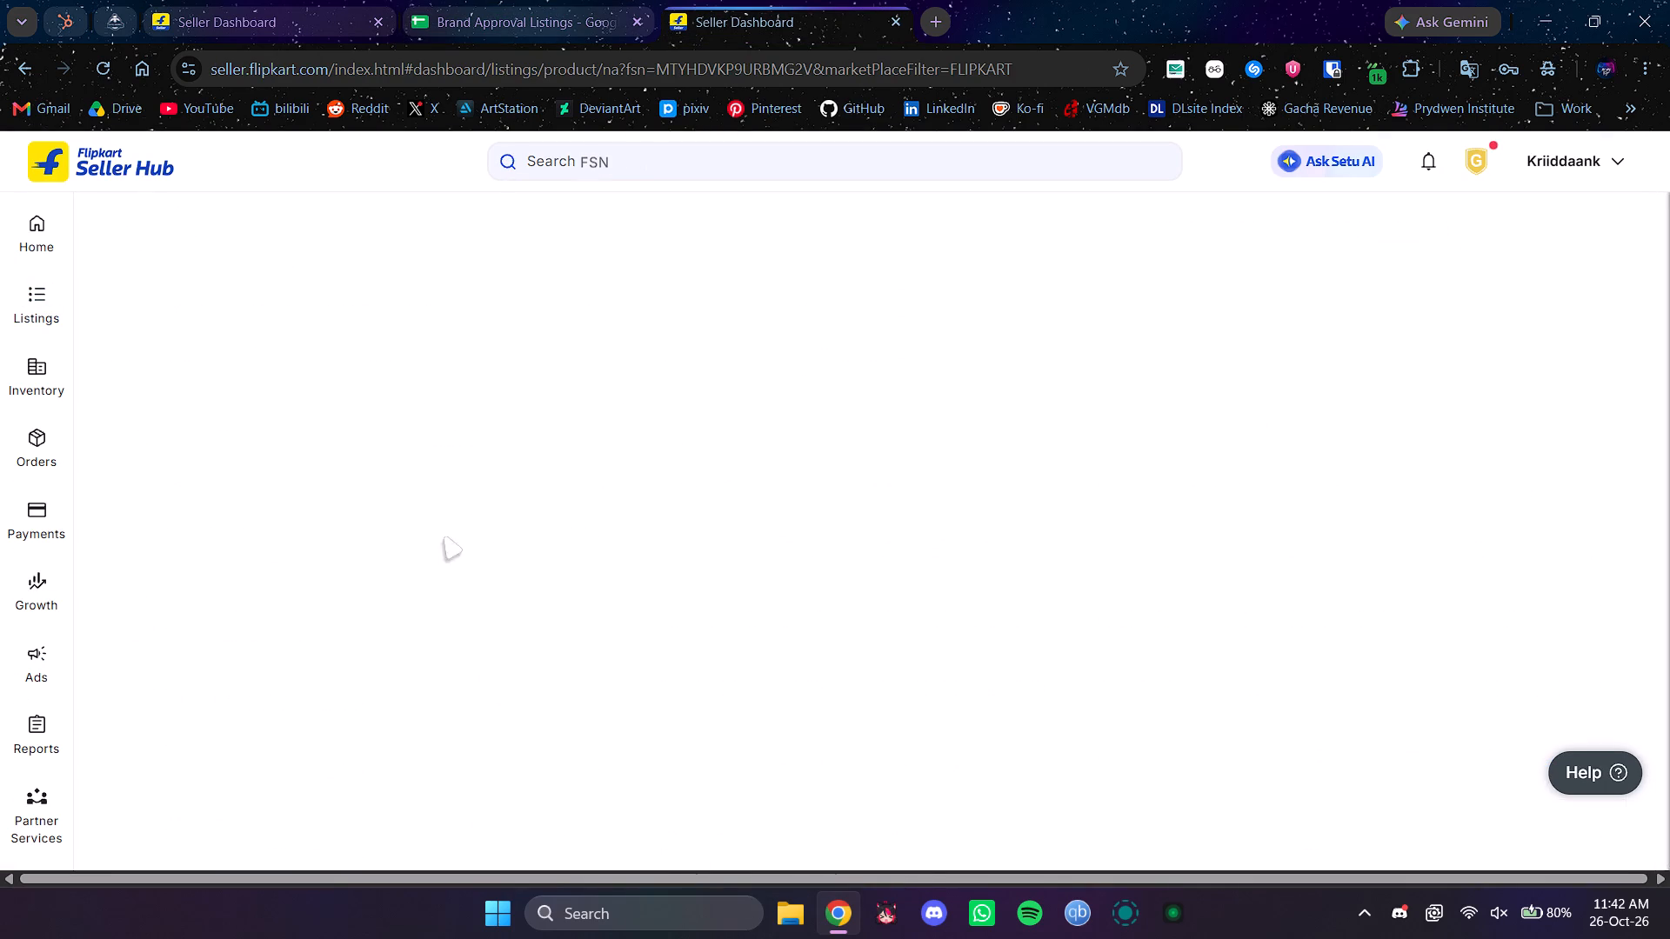
# Open the approval application for the Tirth Dancing Musical Toy and return to the Listing Creation page.
pyautogui.click(379, 564)
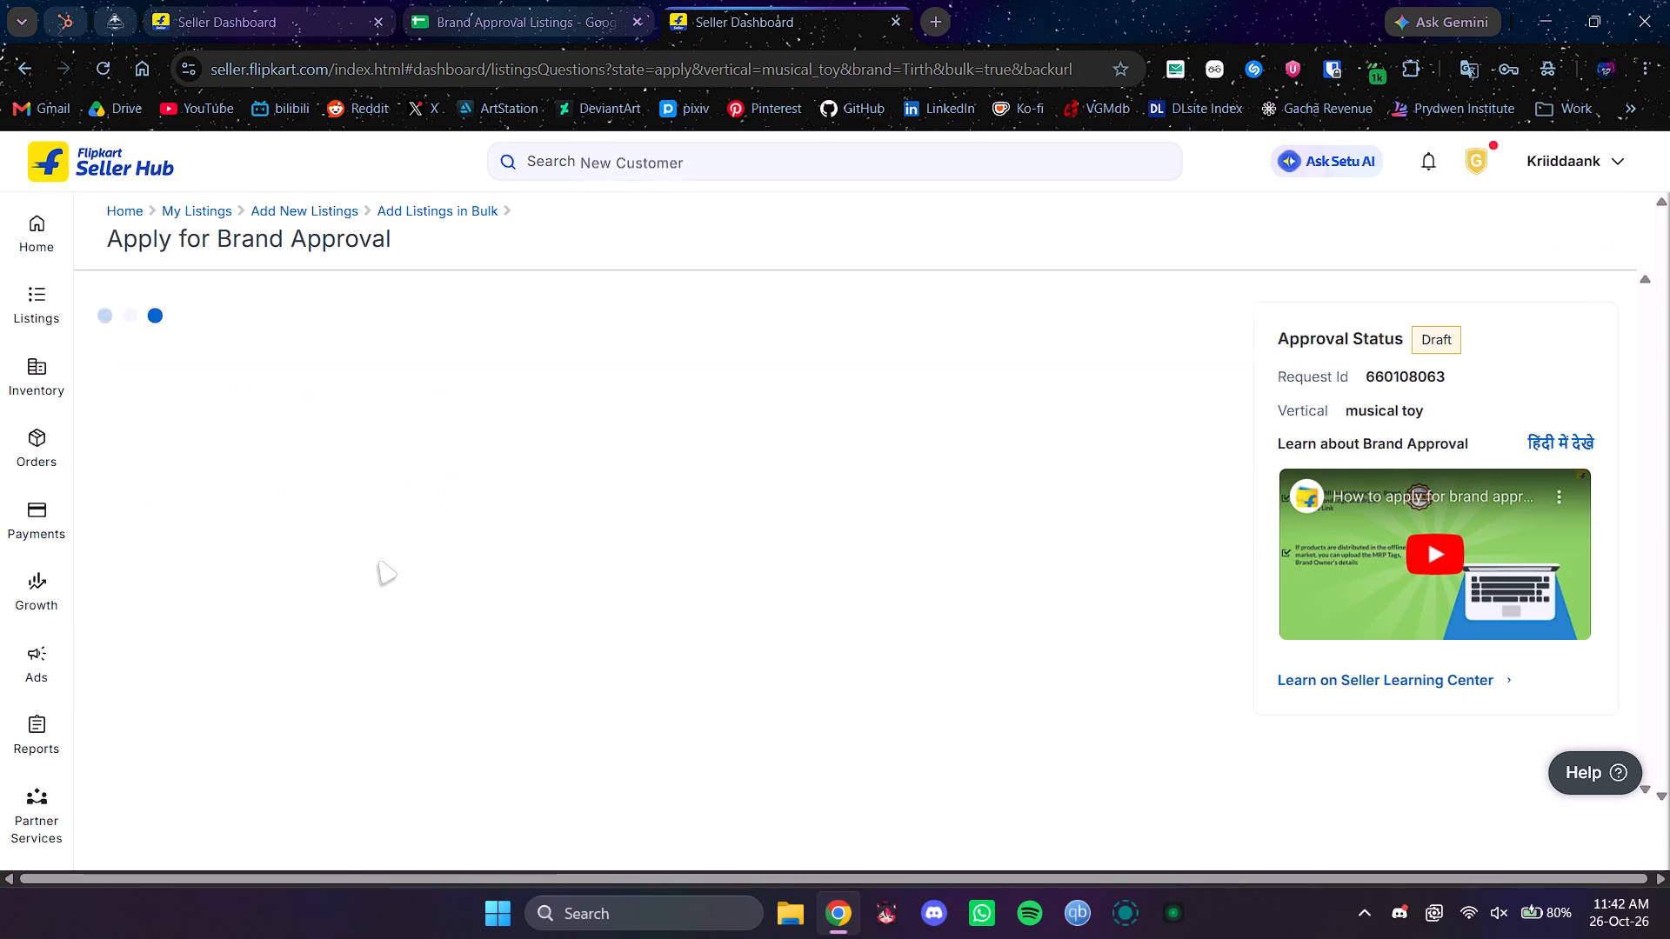
pyautogui.click(14, 58)
pyautogui.click(14, 58)
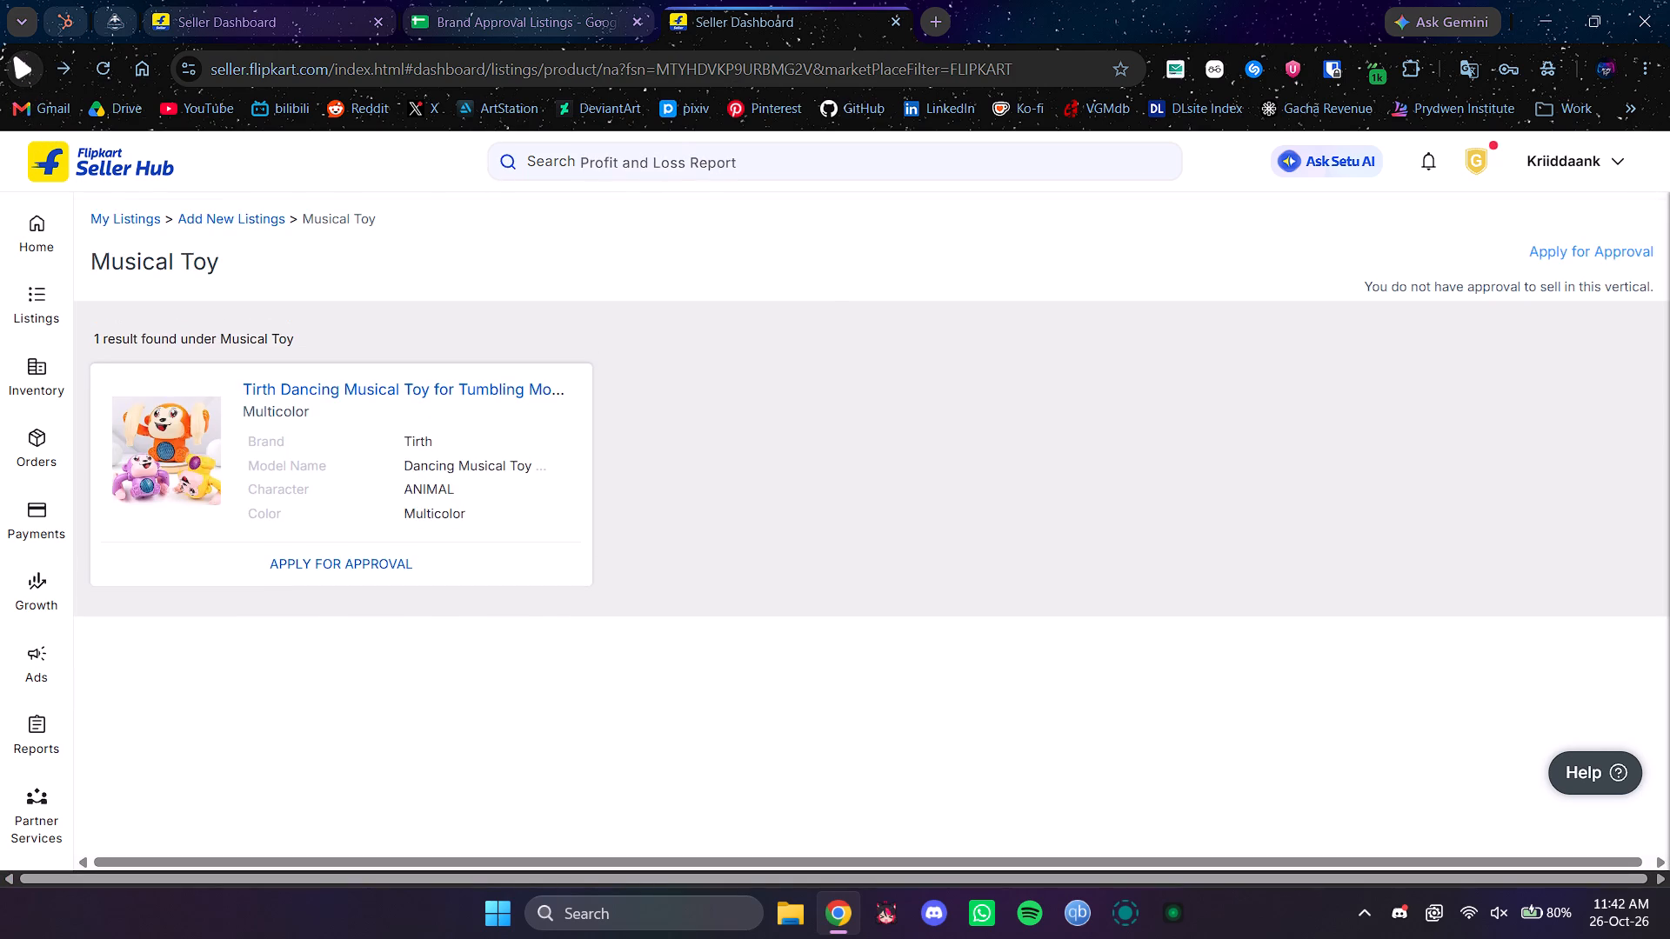
# Copy the MONEYMAYA product's FSN MTYHZZC5ZH6WT2HD from the Brand Approval Listings sheet and search for it on Seller Hub's Listing Creation page.
pyautogui.click(556, 0)
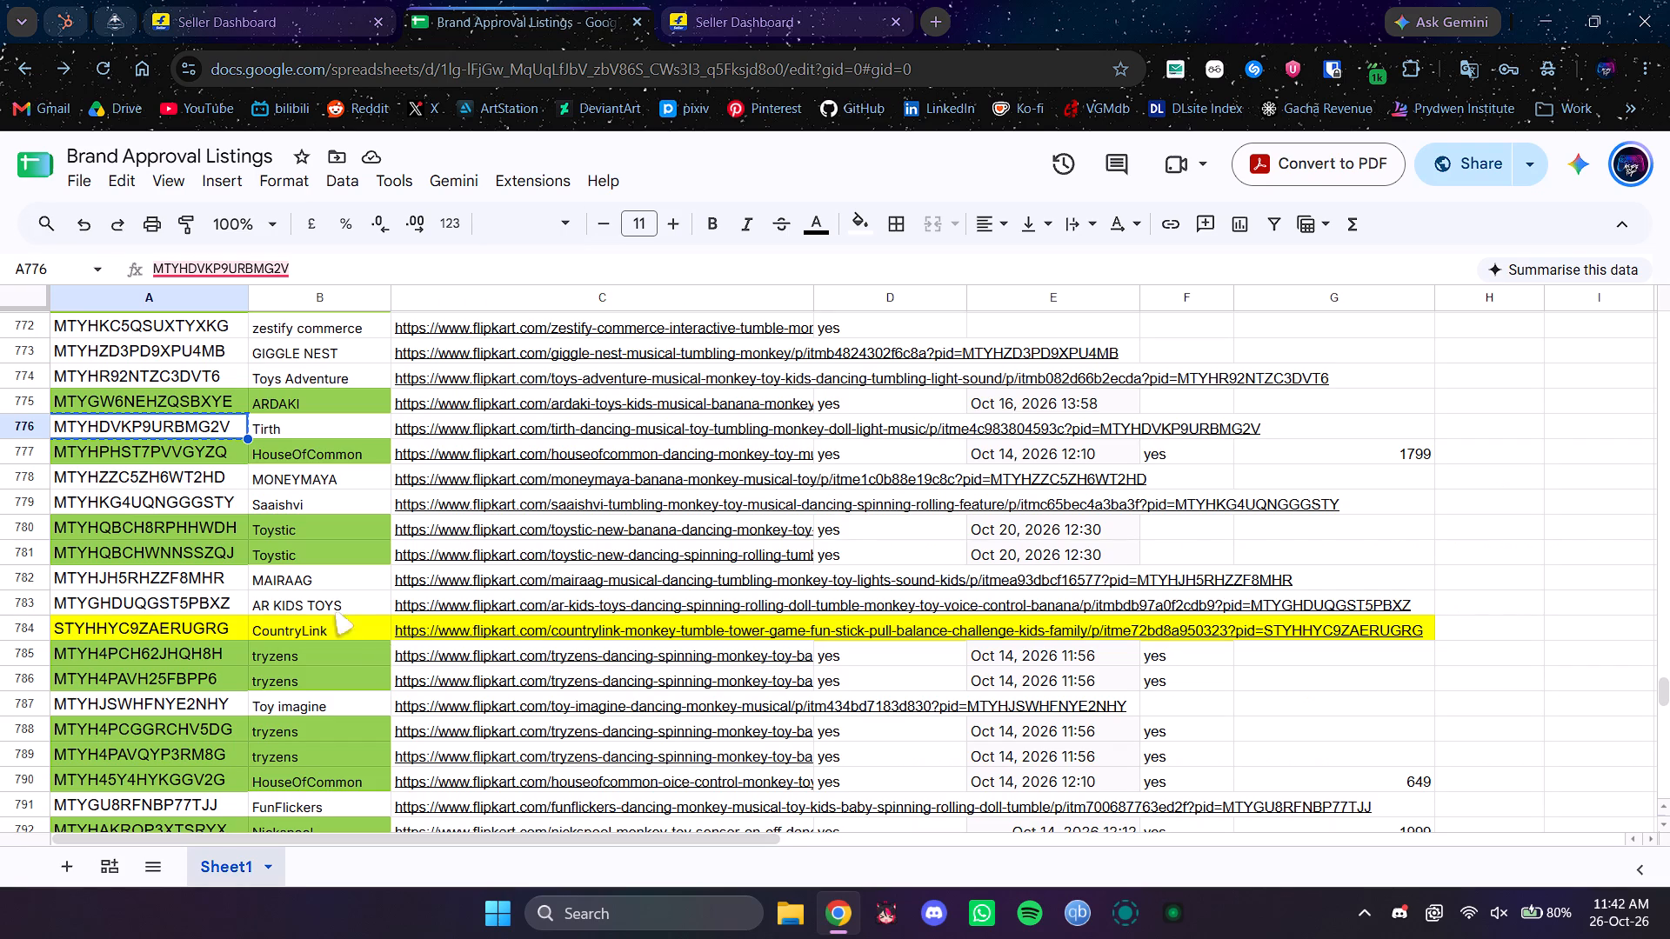
pyautogui.click(190, 474)
pyautogui.rightClick(190, 474)
pyautogui.click(317, 287)
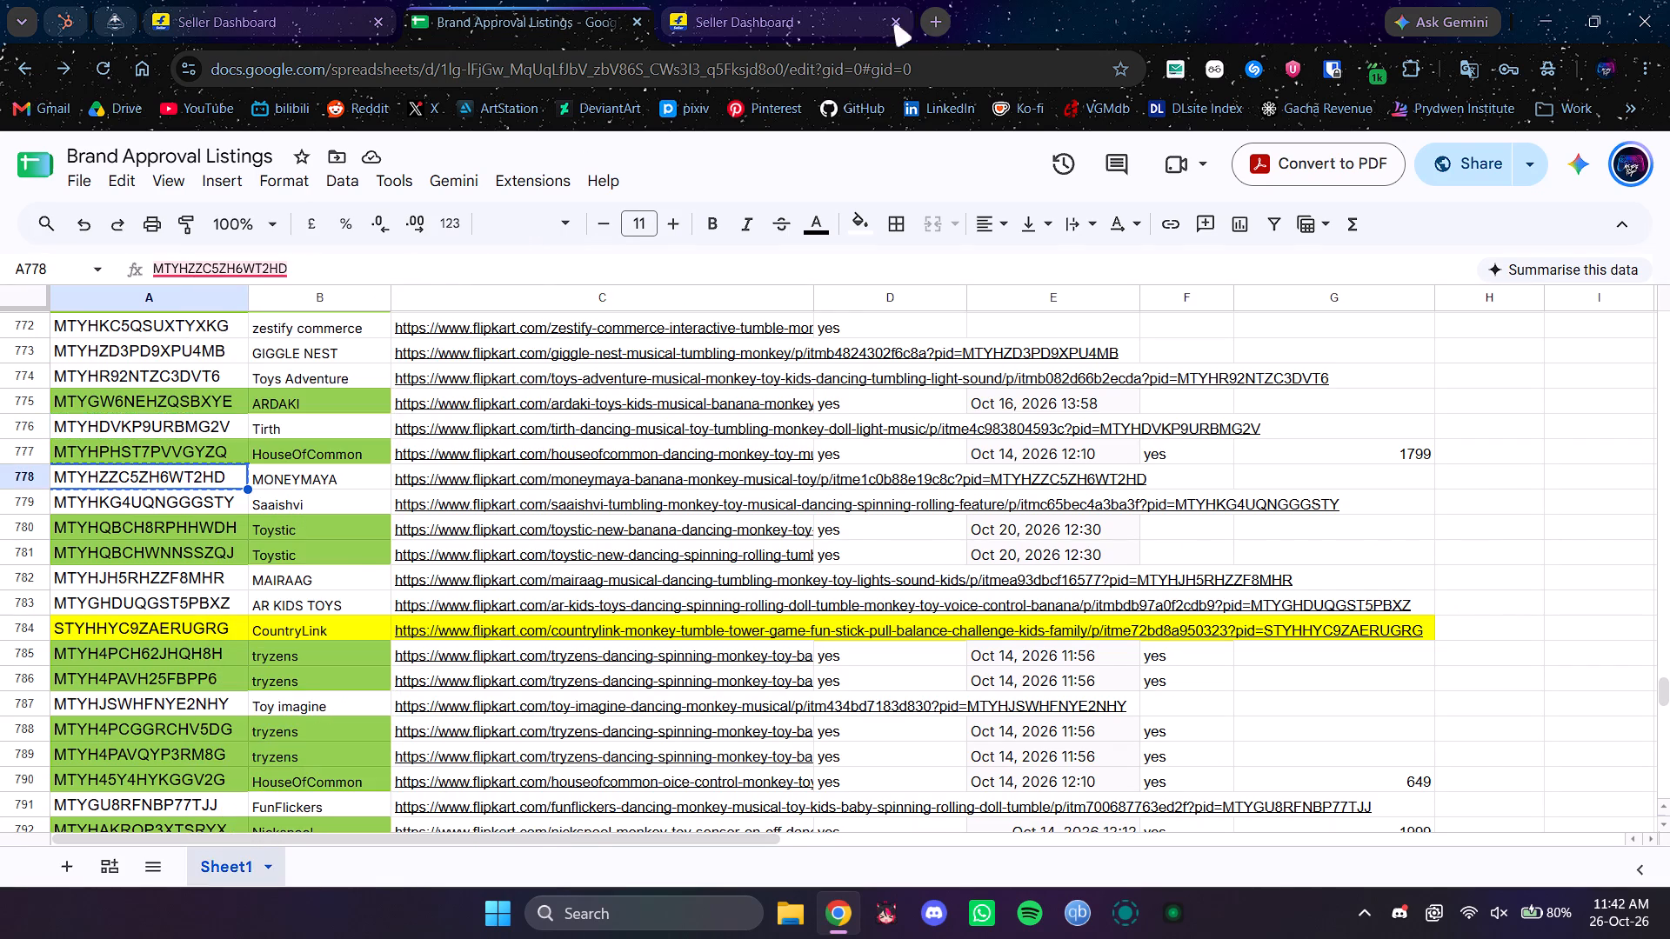
pyautogui.click(799, 14)
pyautogui.click(600, 303)
pyautogui.rightClick(600, 303)
pyautogui.click(665, 522)
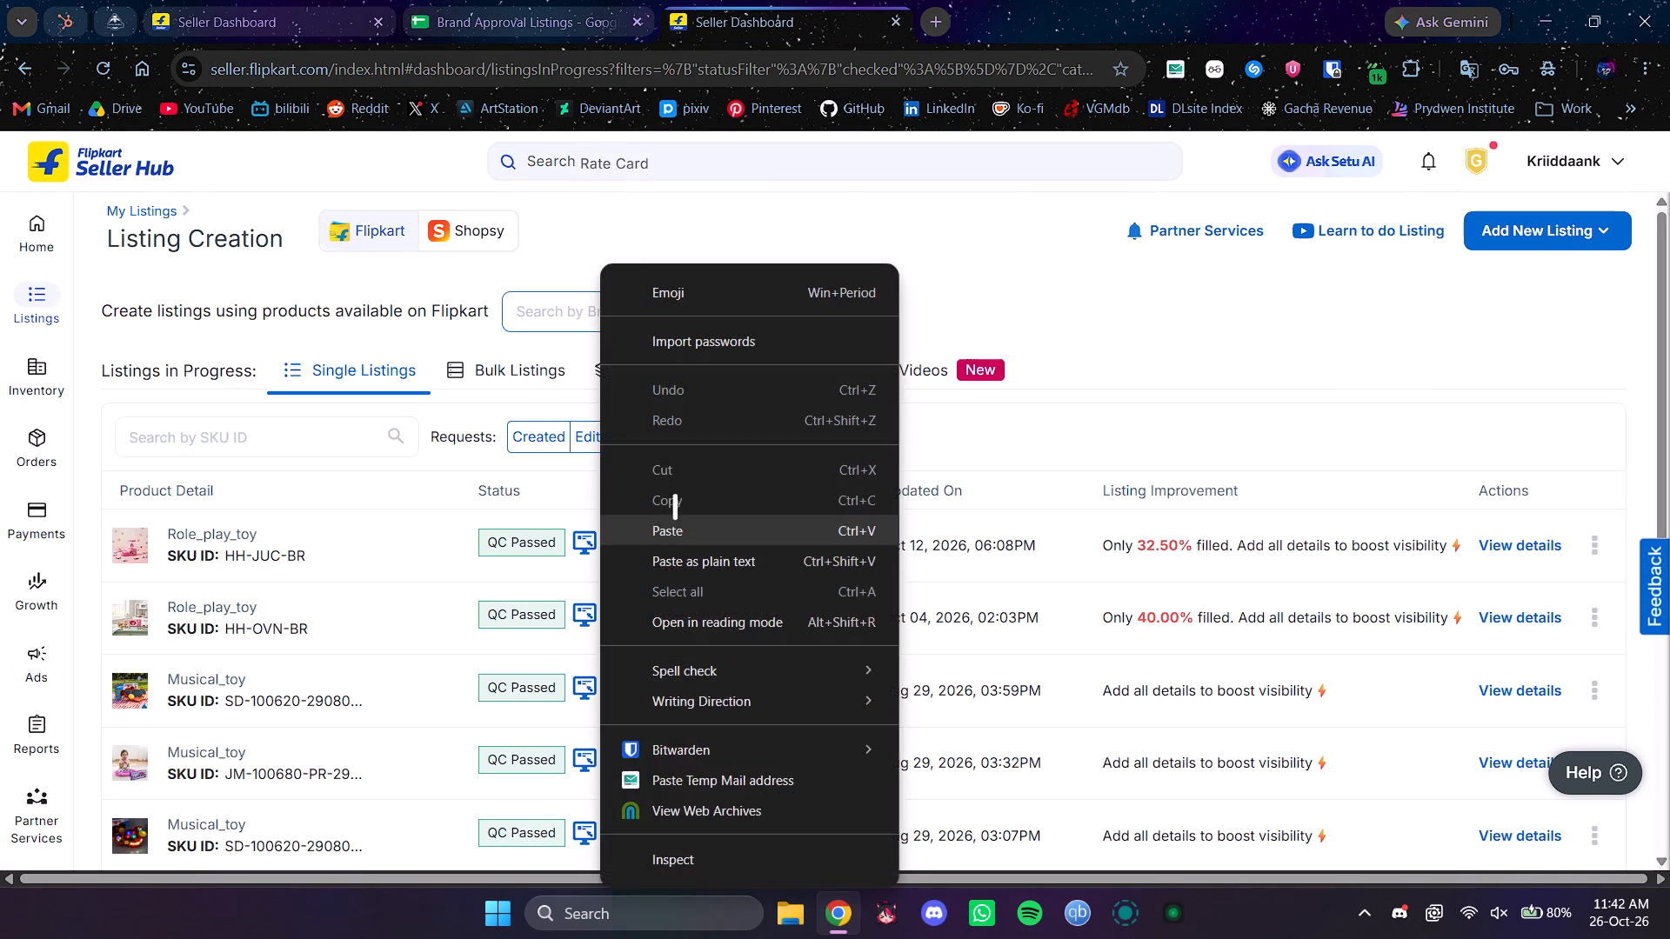
pyautogui.click(834, 300)
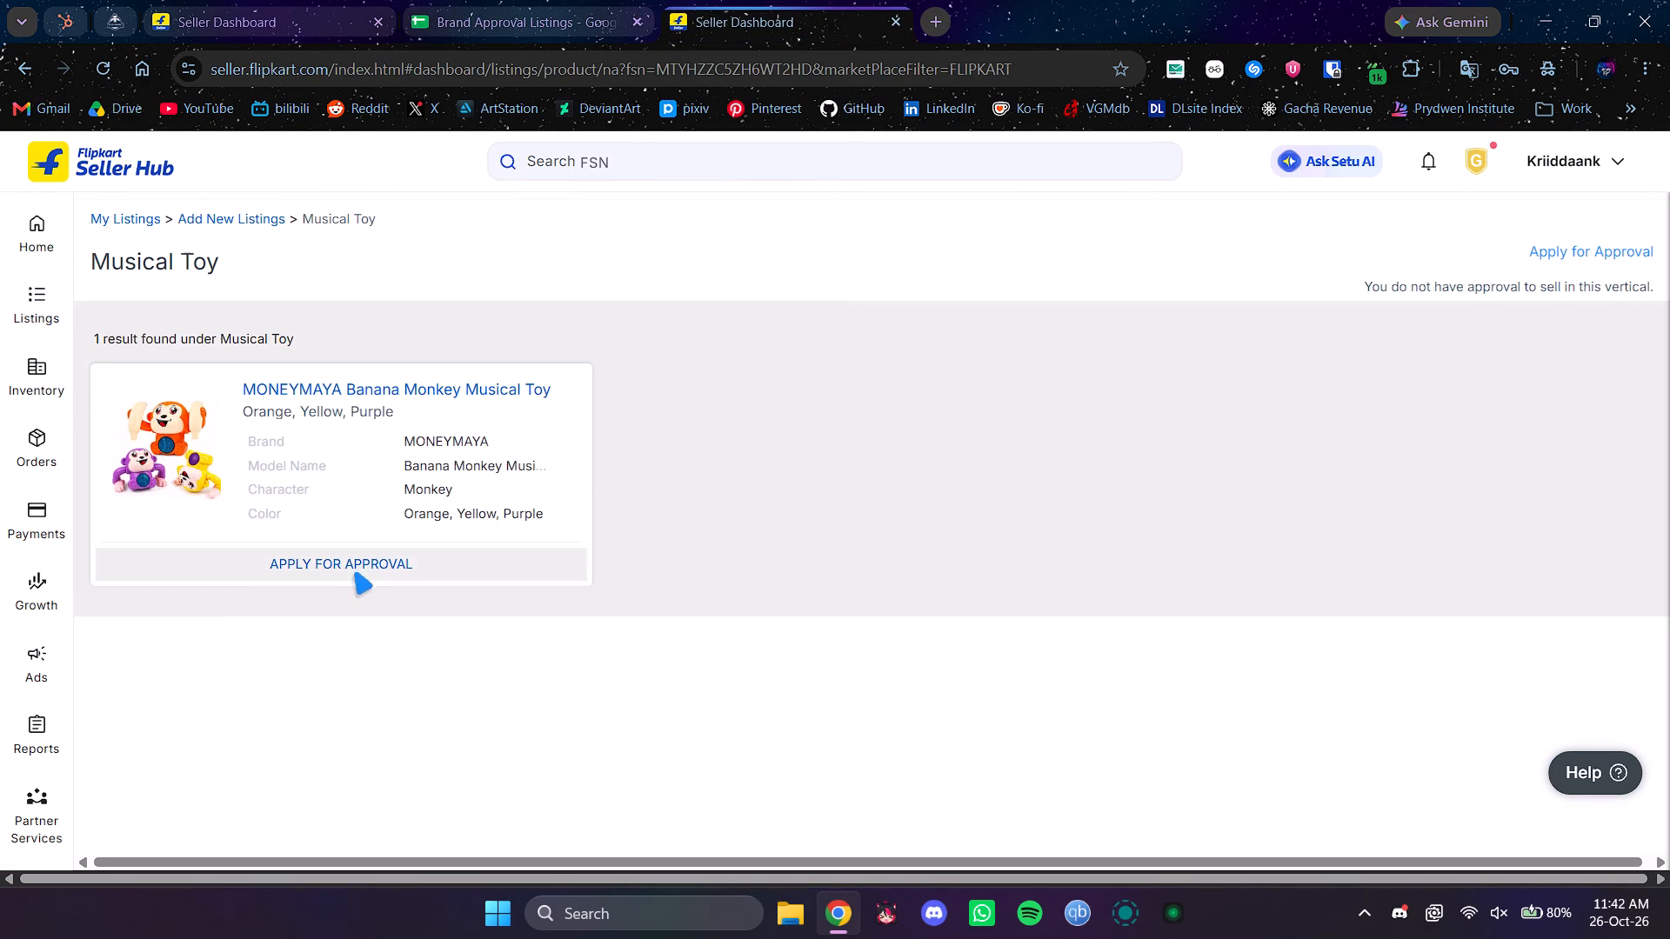
# Open the approval application for the MONEYMAYA Banana Monkey Musical Toy and return to the Listing Creation page.
pyautogui.click(355, 574)
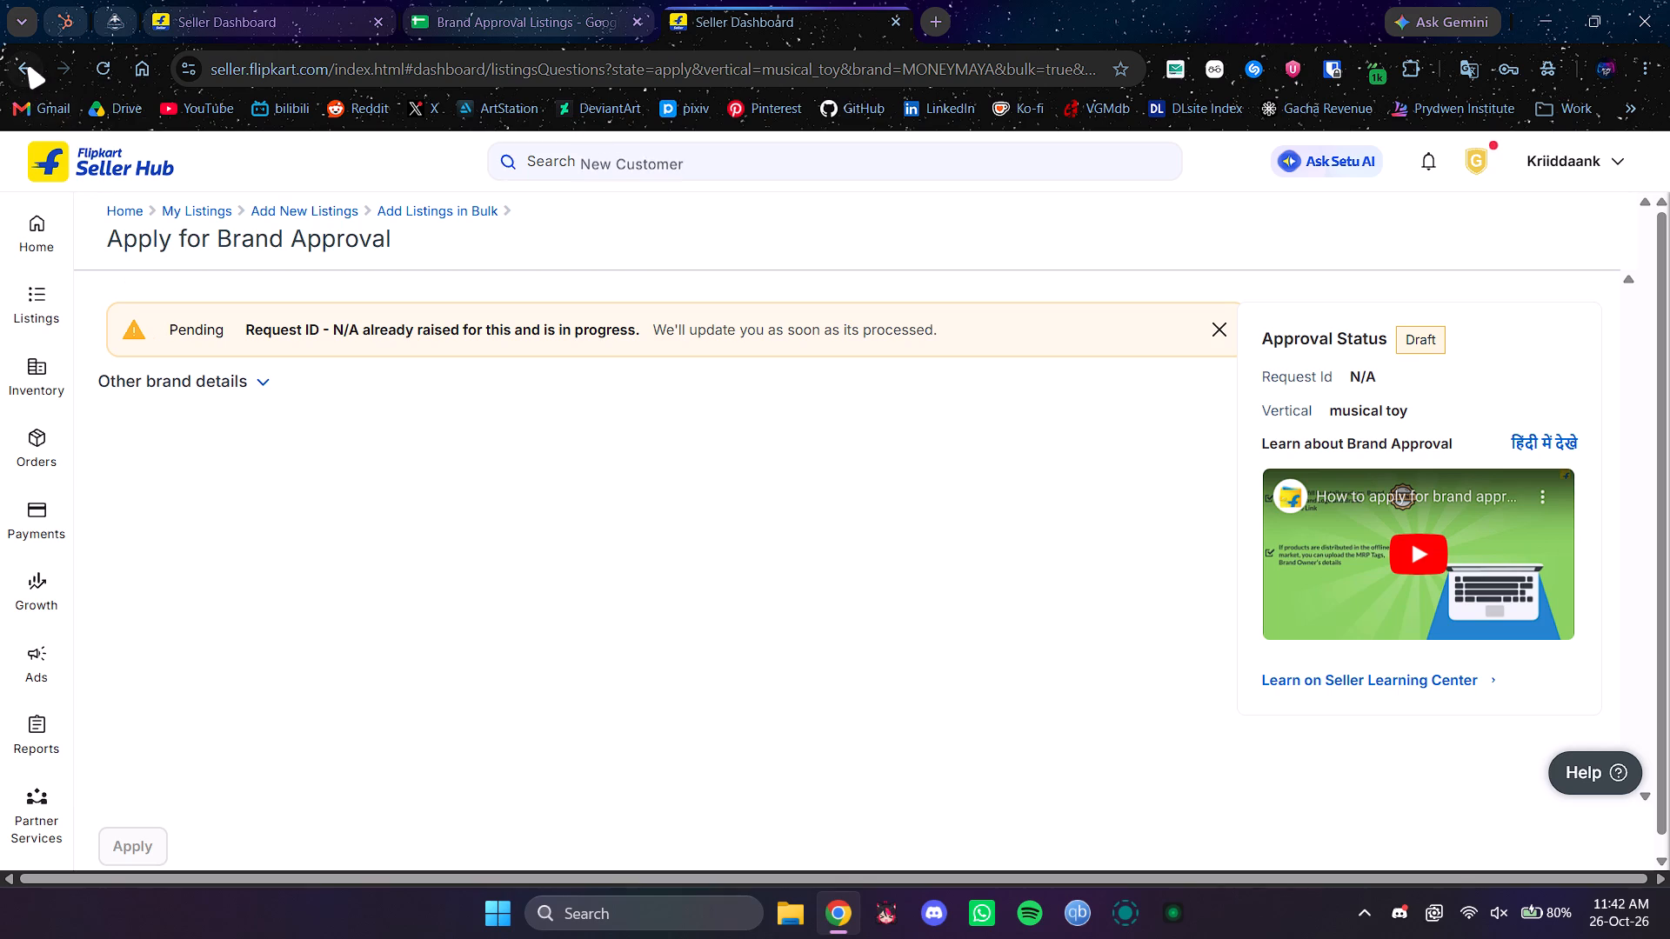
pyautogui.click(28, 69)
pyautogui.click(28, 69)
# Copy the Saaishvi product's FSN MTYHKG4UQNGGGSTY from the Brand Approval Listings sheet and search for it on Seller Hub's Listing Creation page.
pyautogui.click(532, 0)
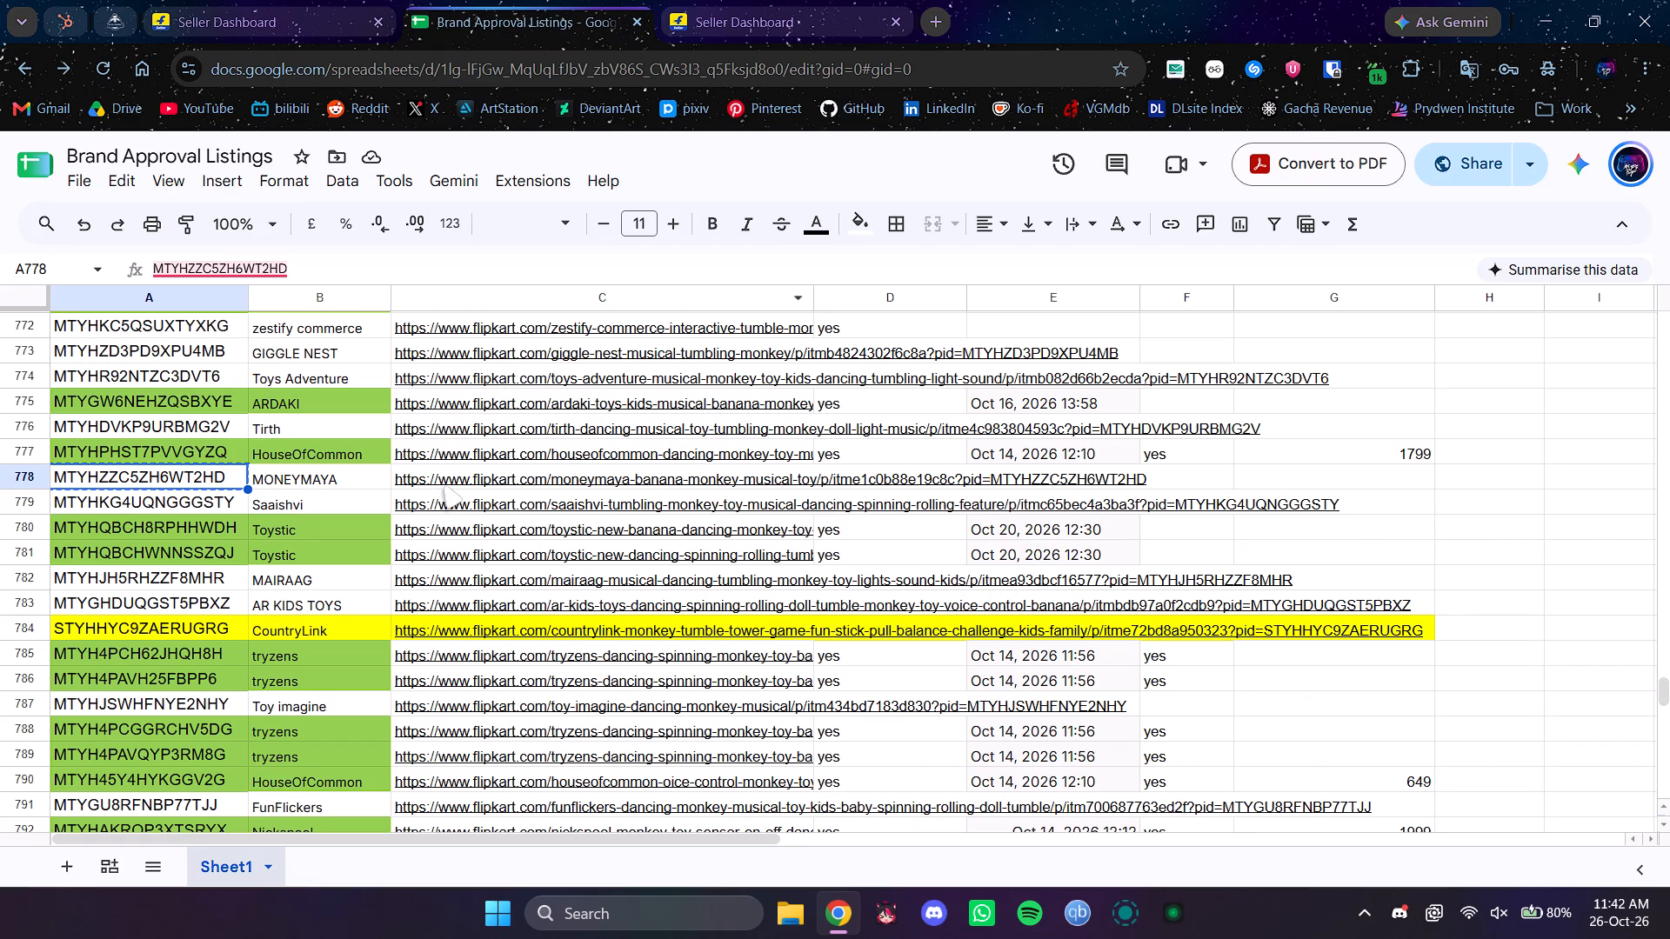
pyautogui.click(203, 506)
pyautogui.rightClick(203, 506)
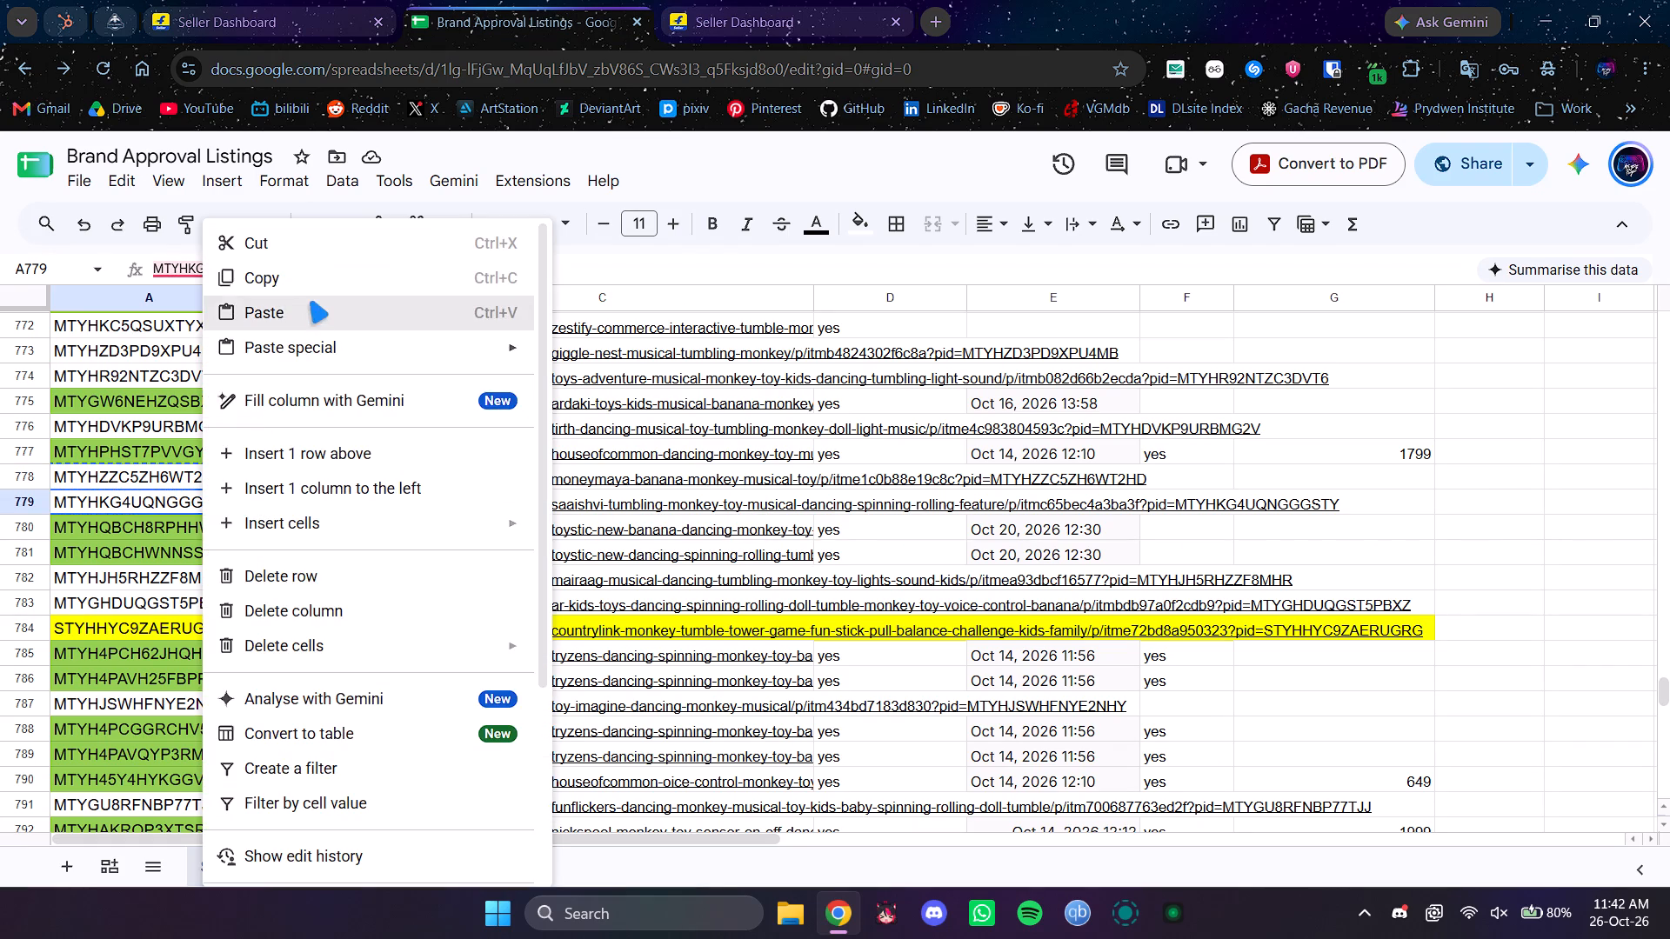
pyautogui.click(317, 285)
pyautogui.click(730, 31)
pyautogui.click(642, 324)
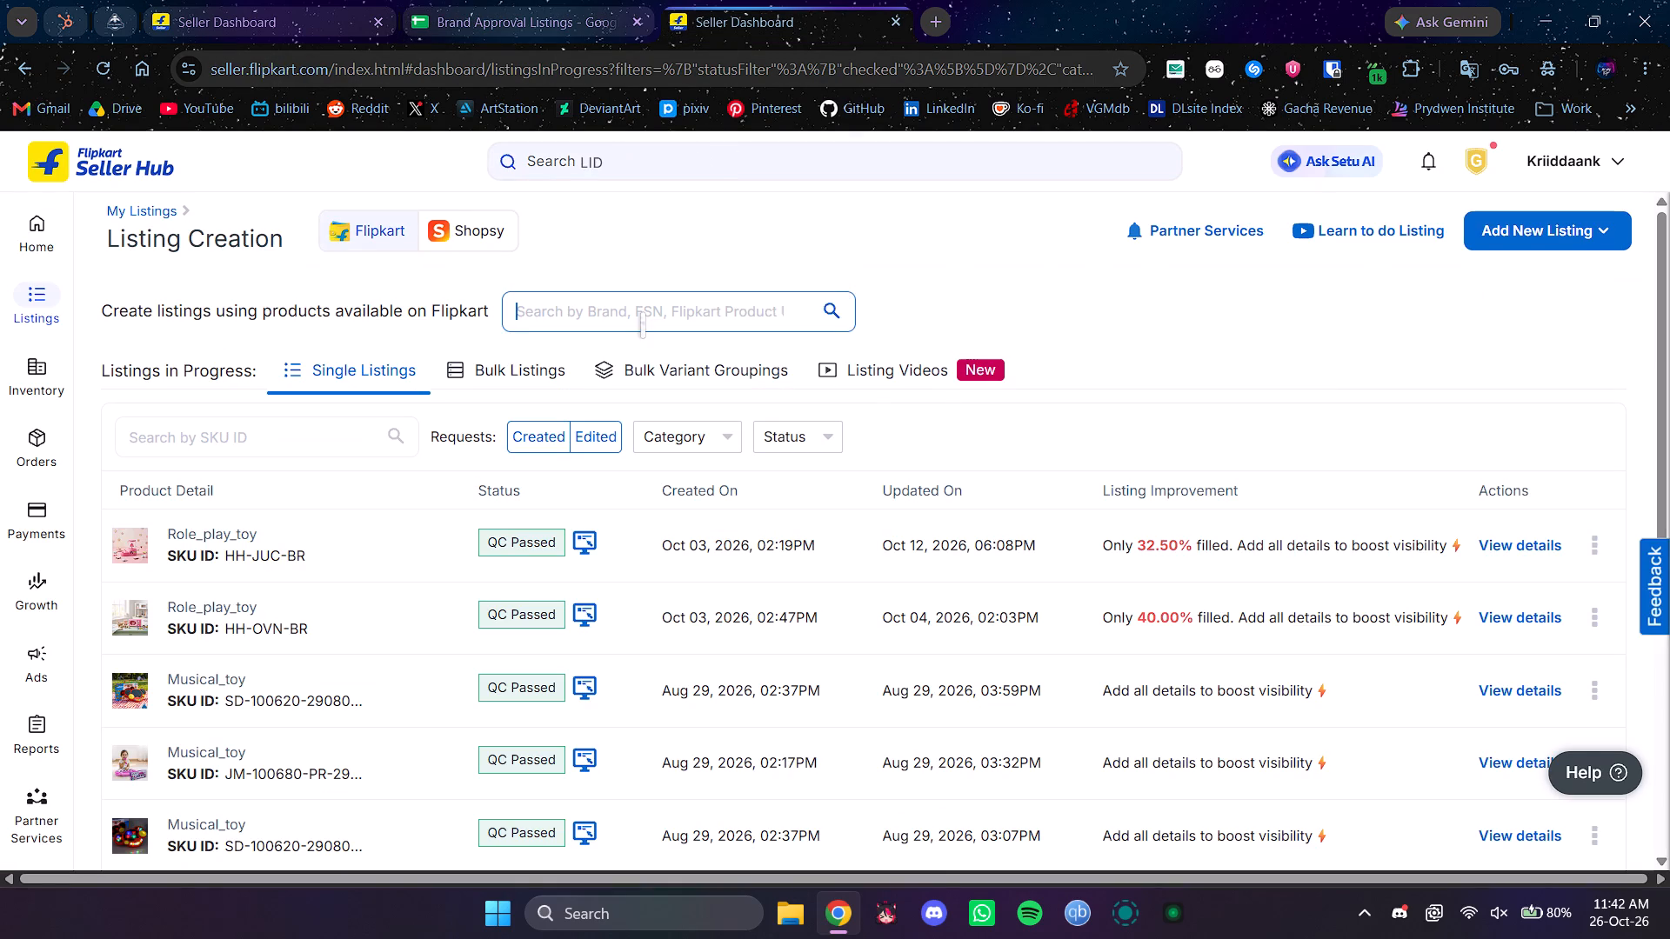
pyautogui.rightClick(642, 324)
pyautogui.click(731, 536)
pyautogui.click(830, 313)
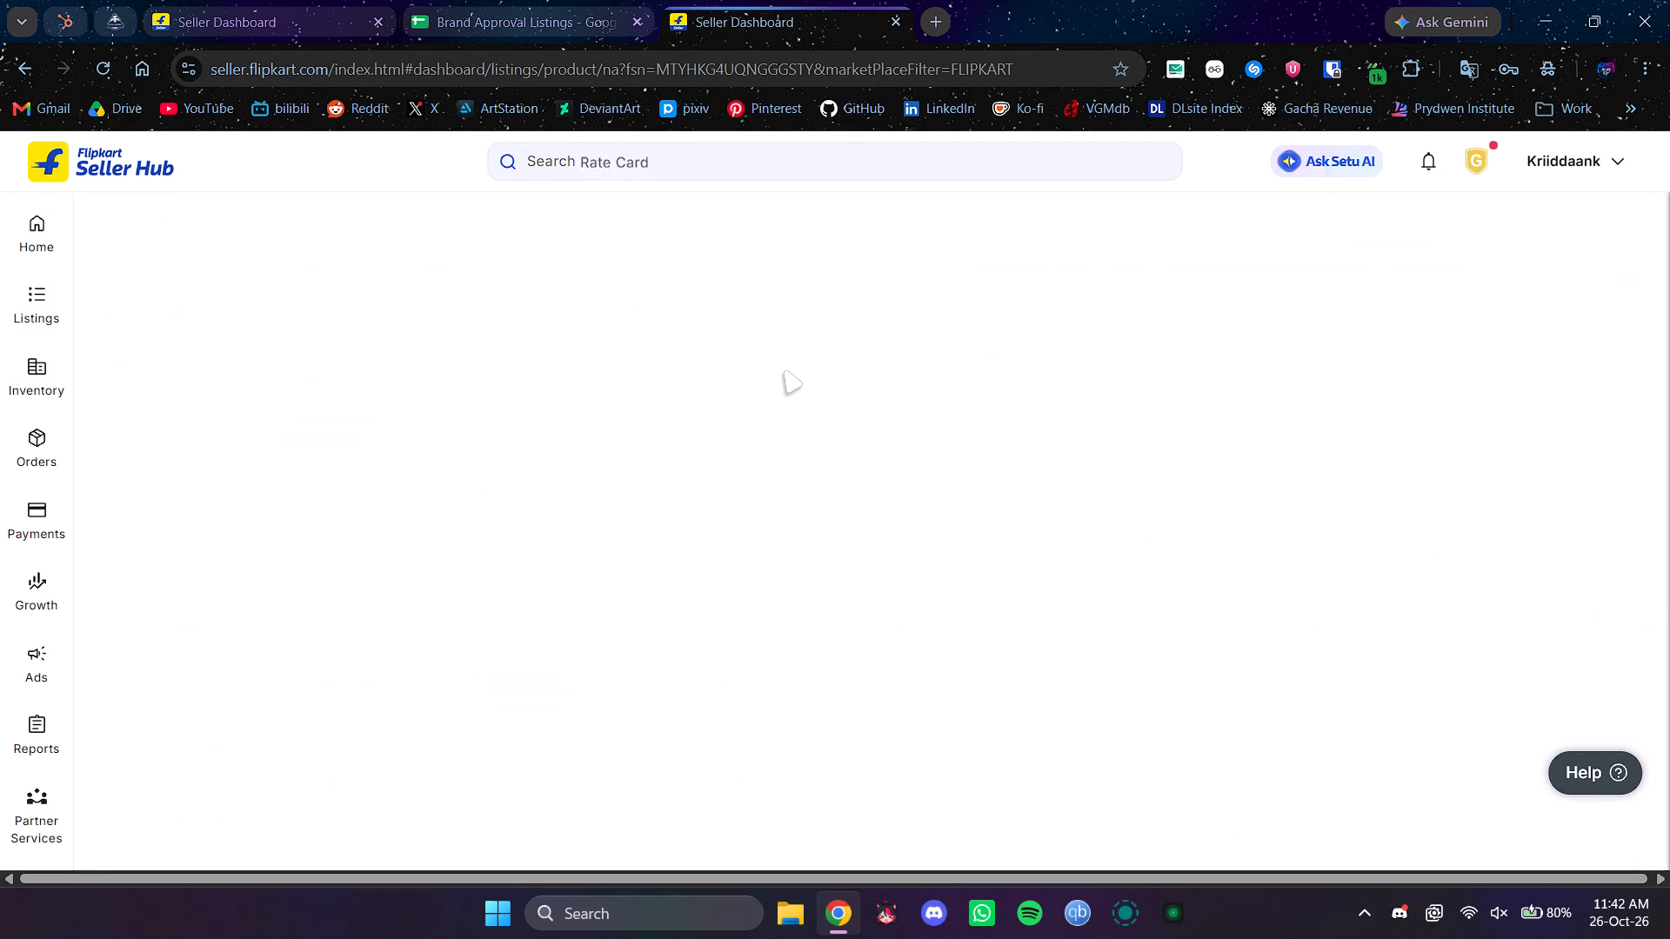
# Open the approval application for the Saaishvi Tumbling Monkey Toy and return to the Listing Creation page.
pyautogui.click(428, 564)
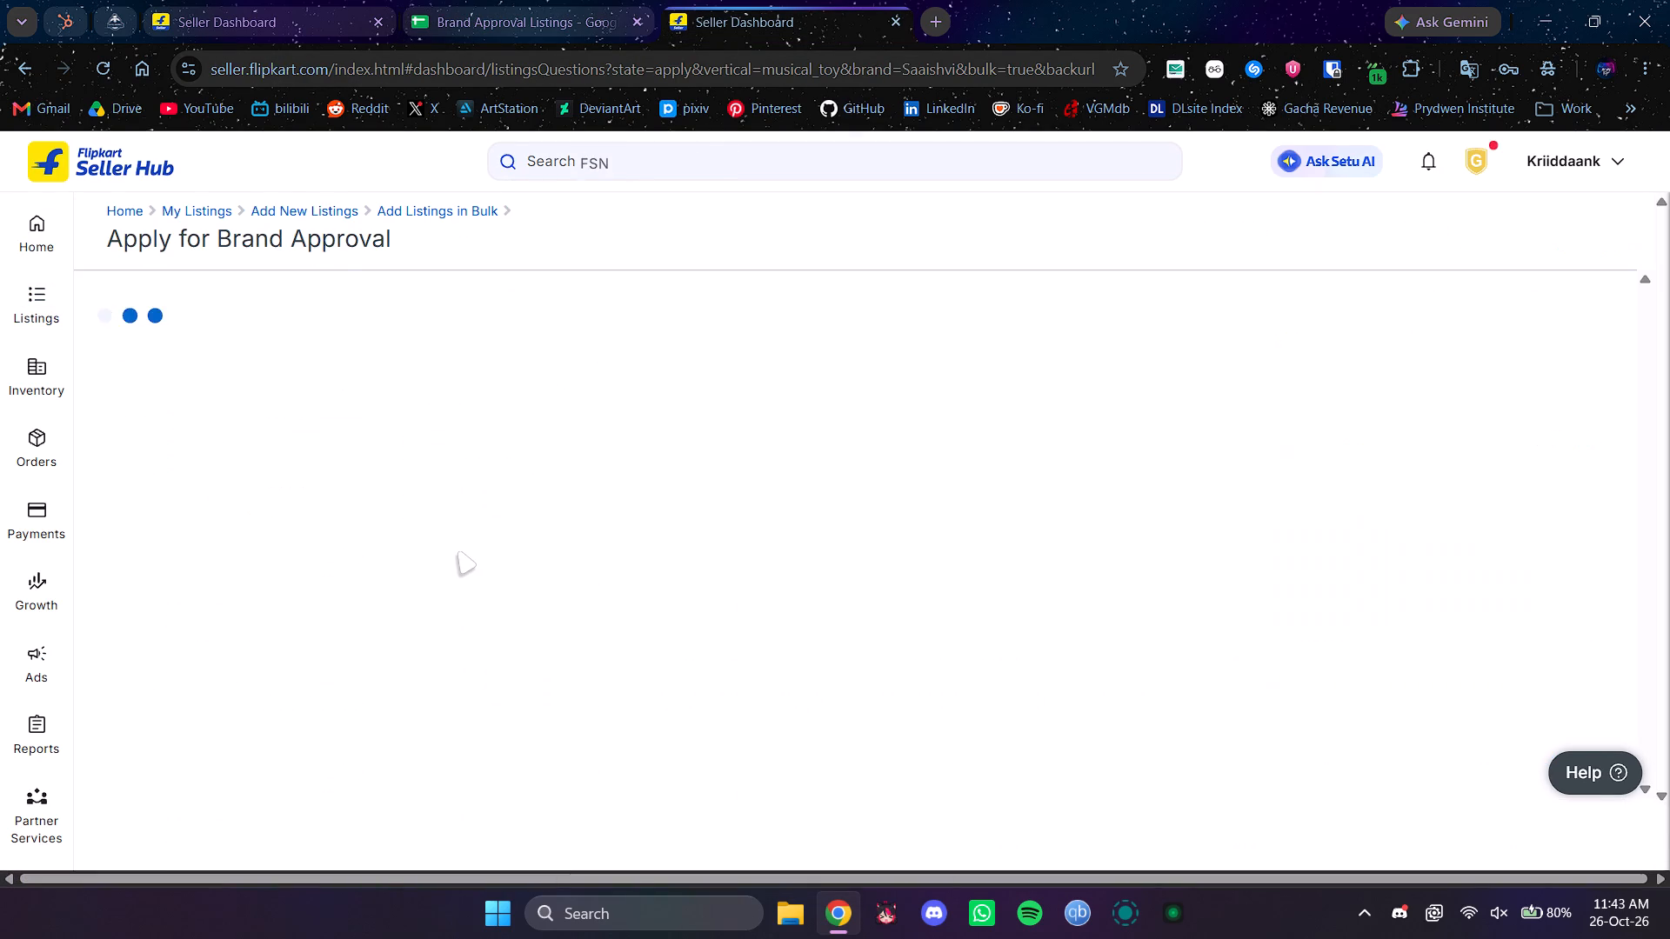
pyautogui.click(30, 60)
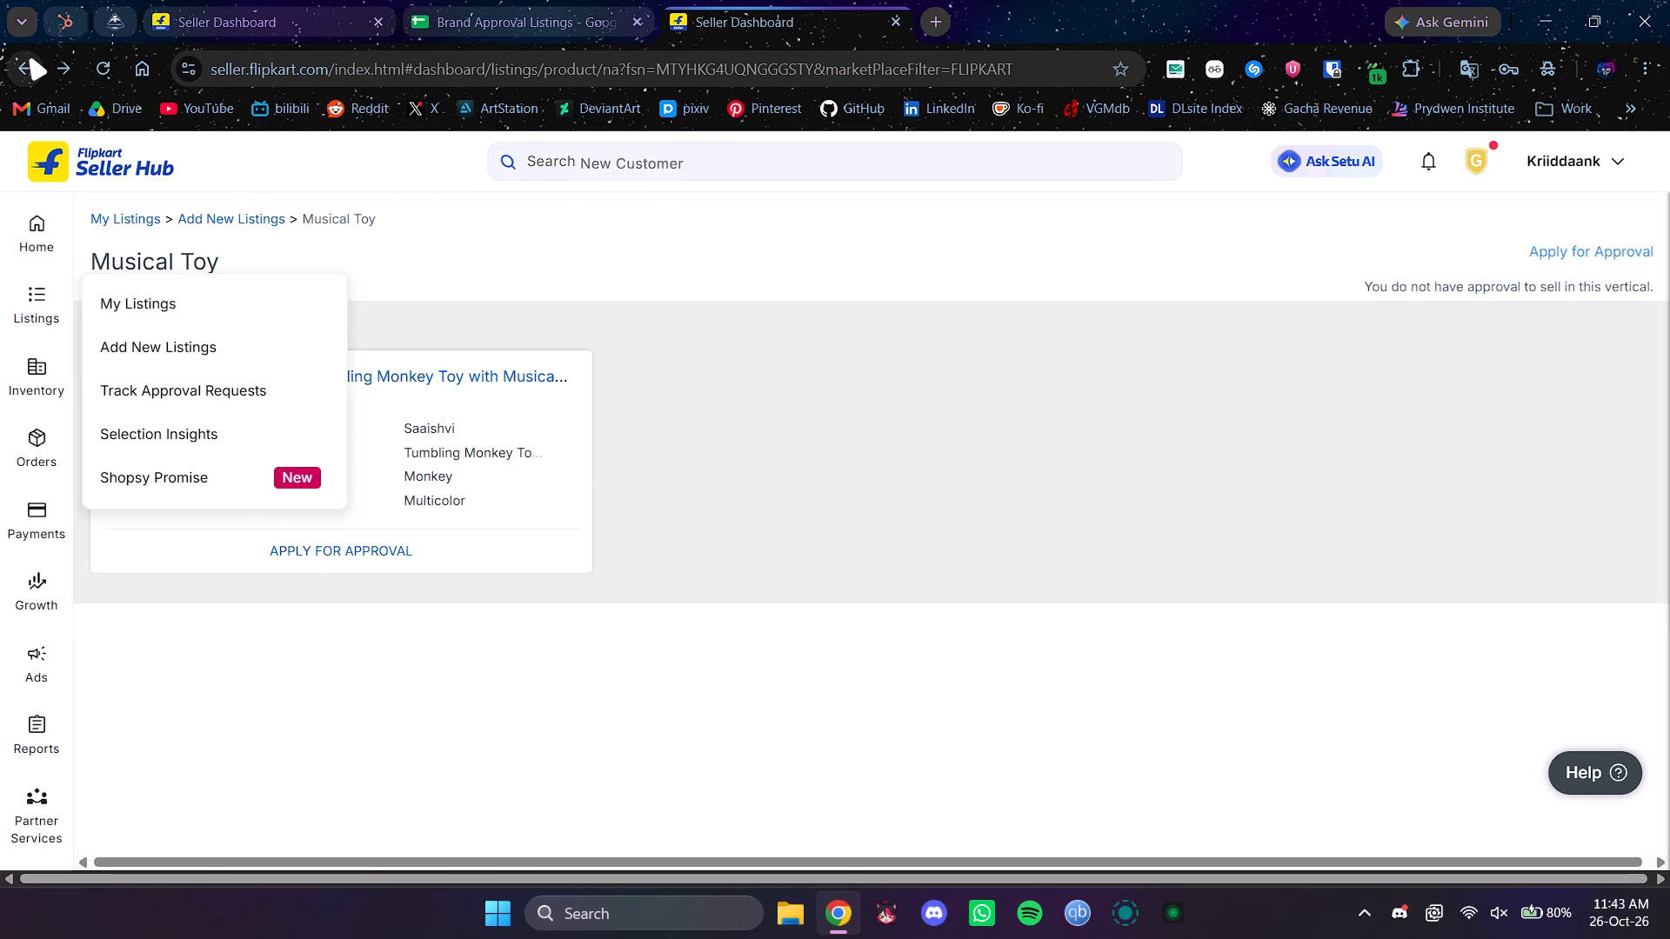
pyautogui.click(30, 60)
# Open Reddit in a new browser tab and browse the posts in the home feed.
pyautogui.click(937, 11)
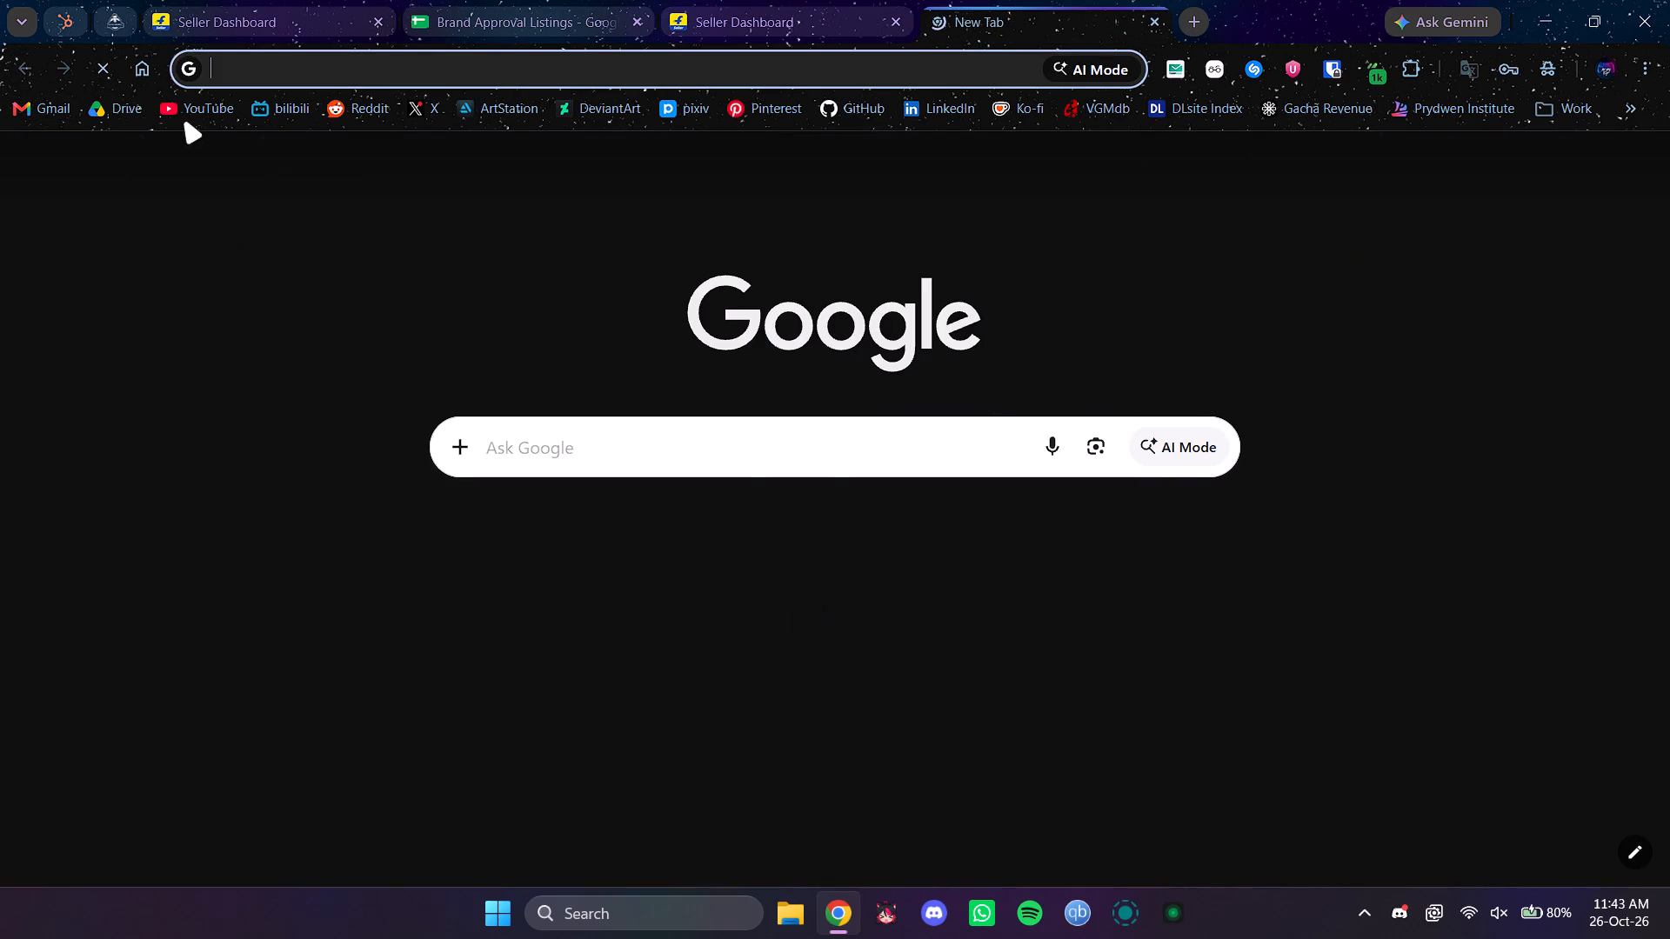
pyautogui.click(356, 102)
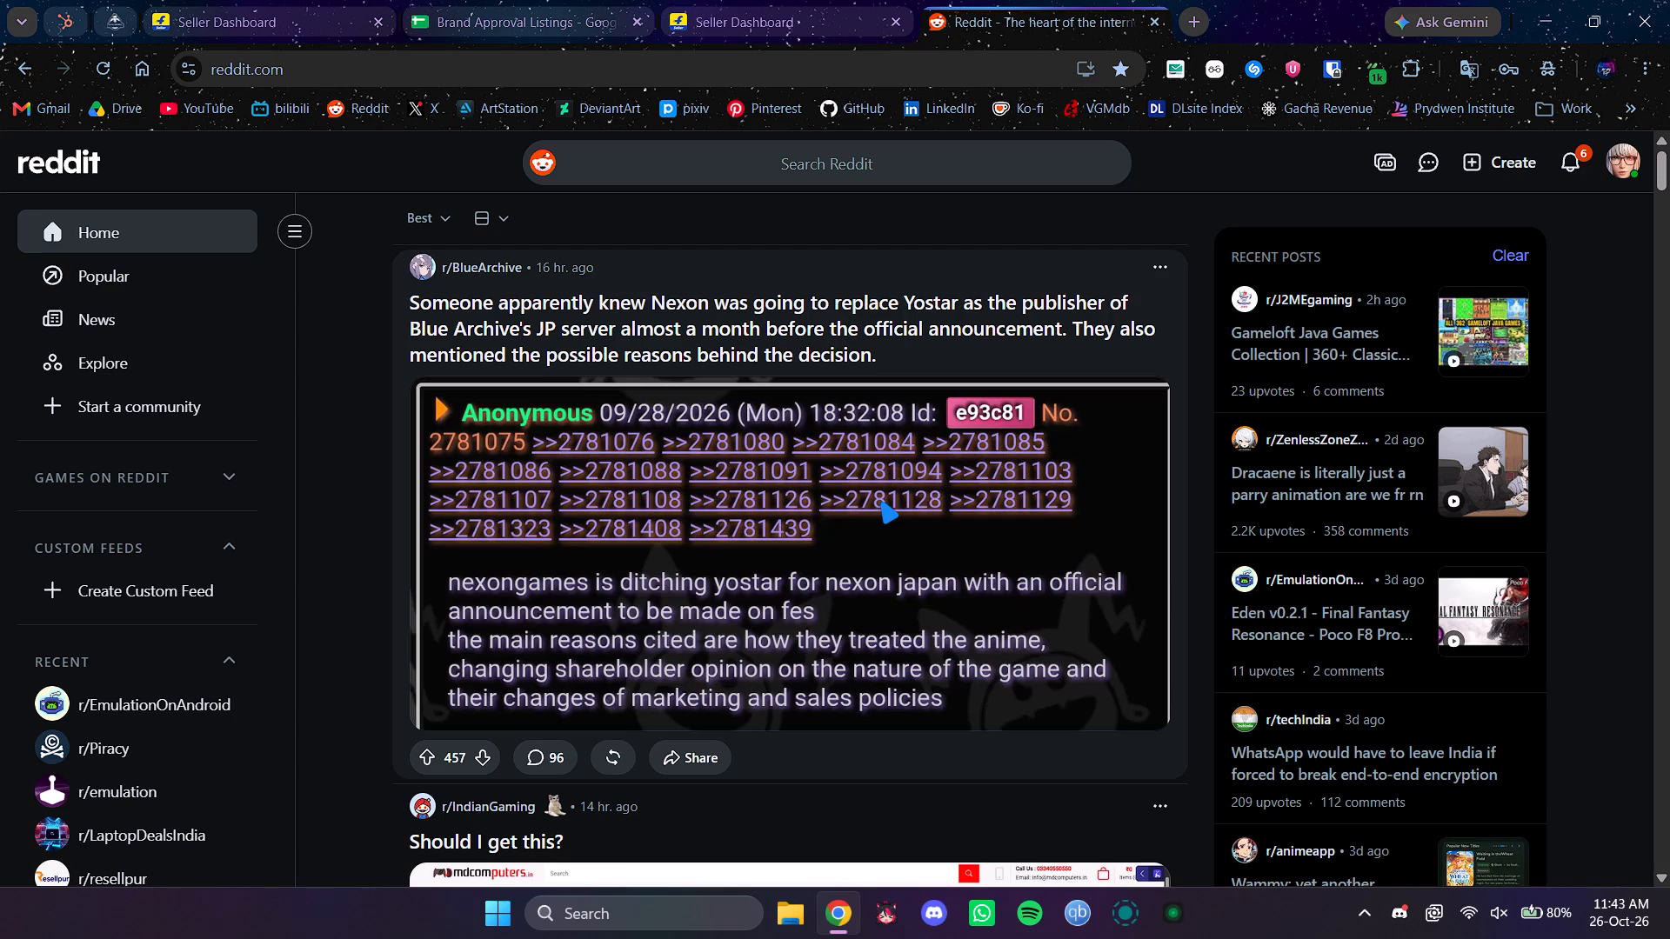
pyautogui.scroll(-3, 881, 503)
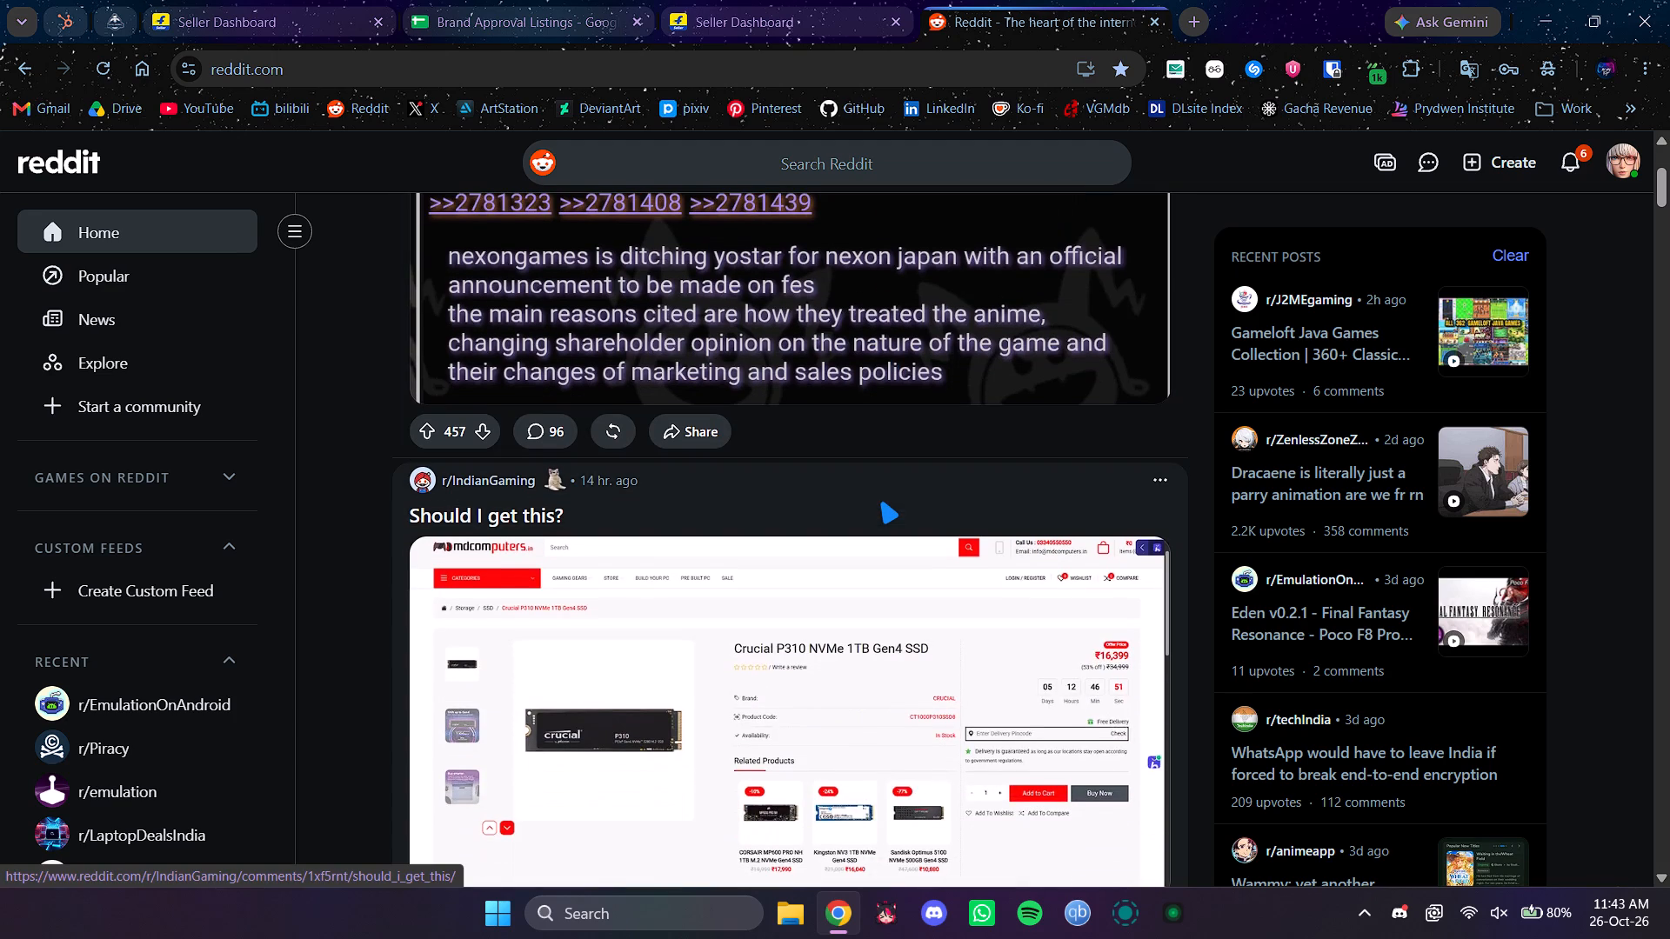
pyautogui.scroll(-2, 881, 503)
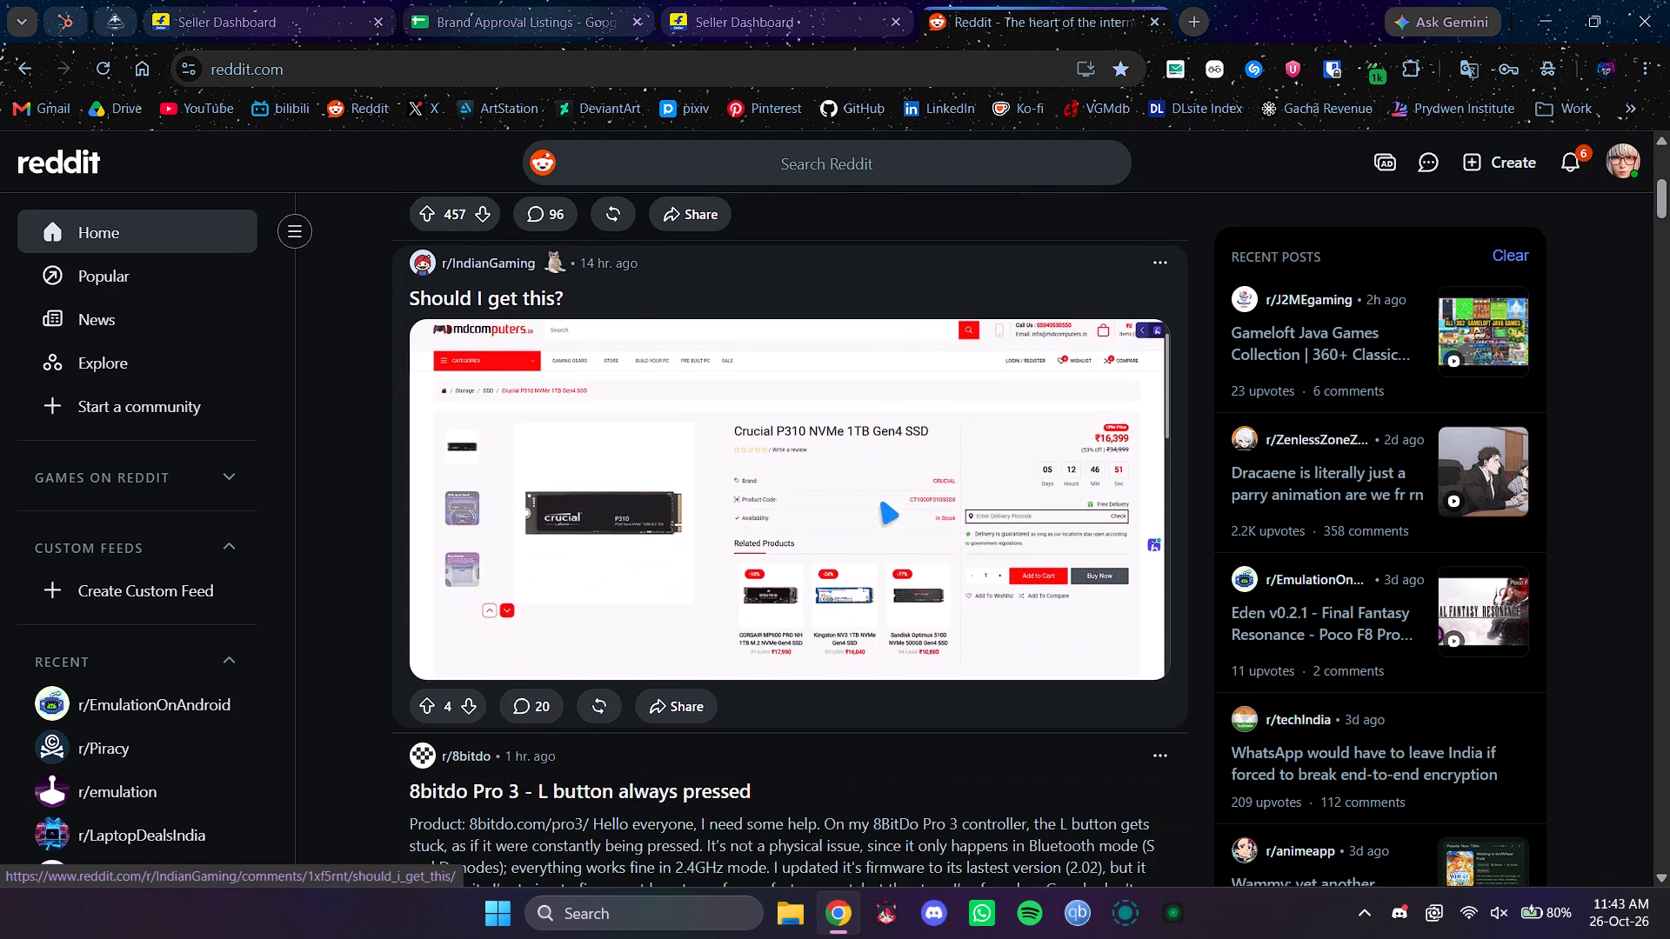
pyautogui.scroll(-2, 881, 503)
pyautogui.scroll(-2, 870, 595)
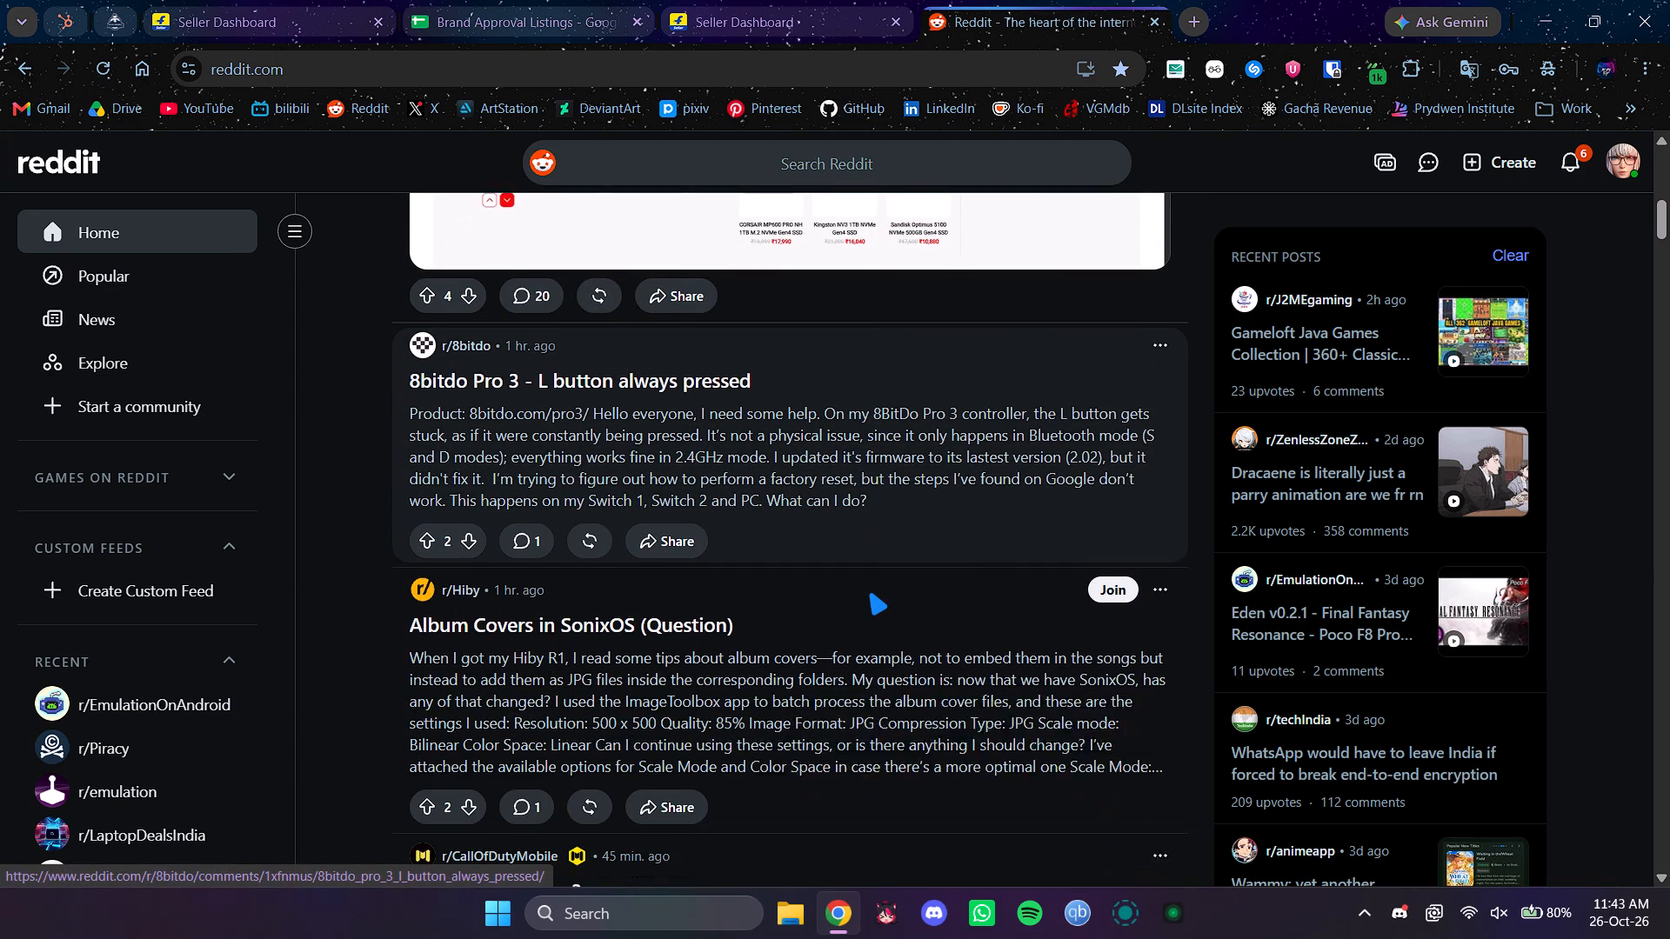
pyautogui.scroll(-1, 870, 595)
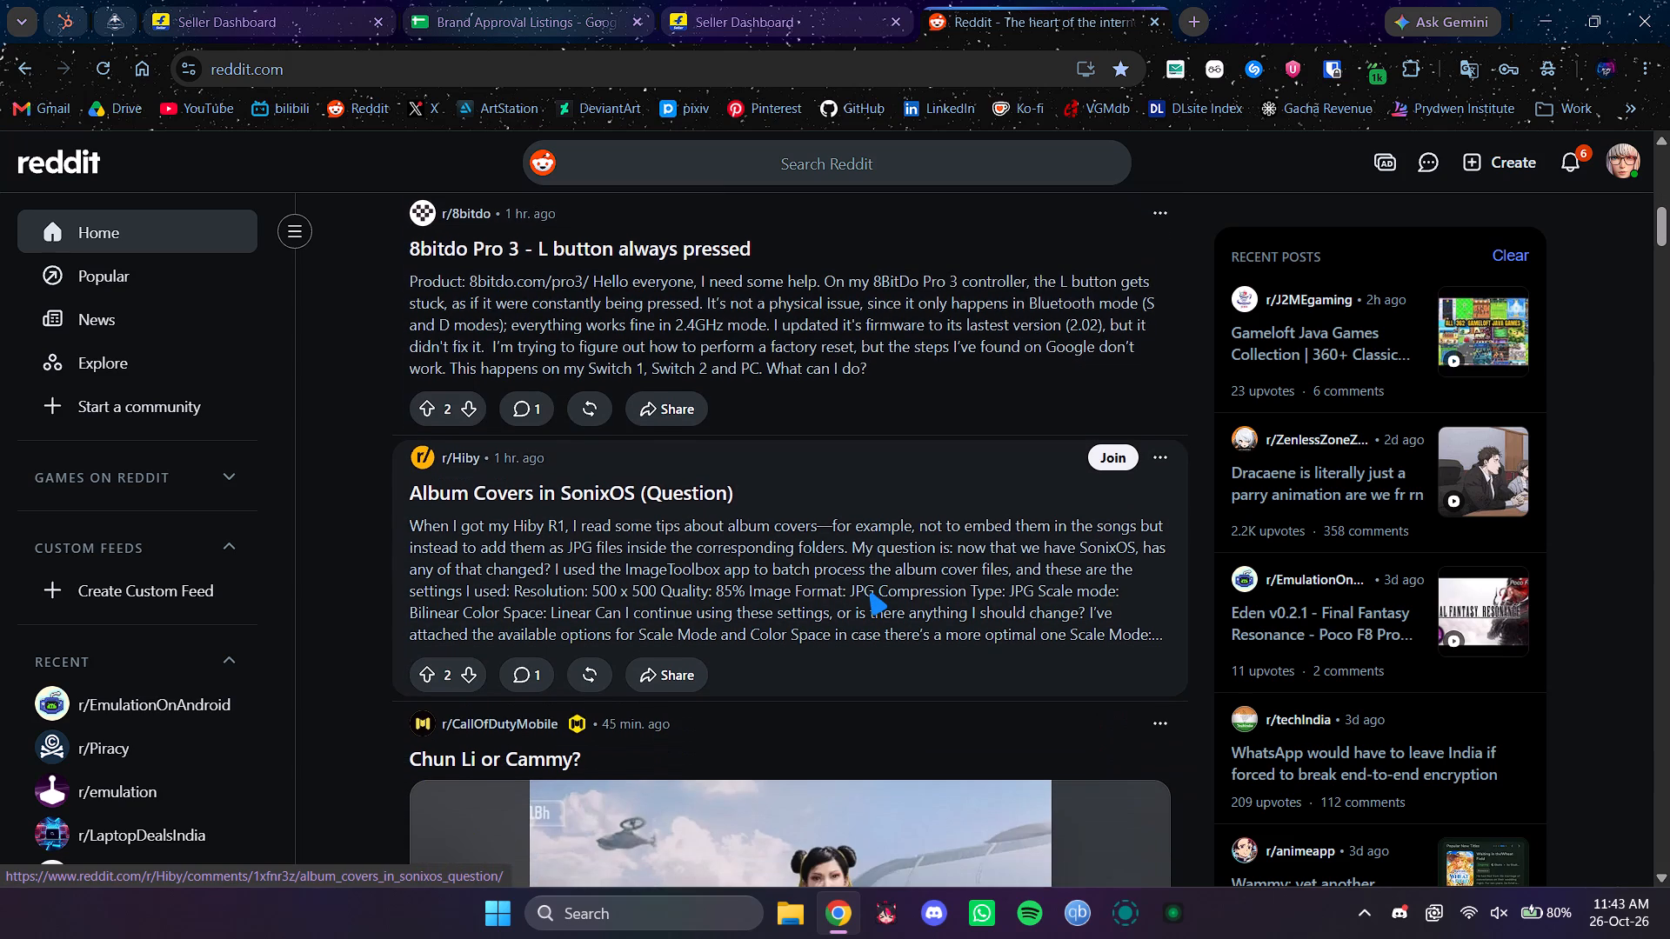
# Browse further through the posts in the Reddit home feed.
pyautogui.scroll(-4, 870, 595)
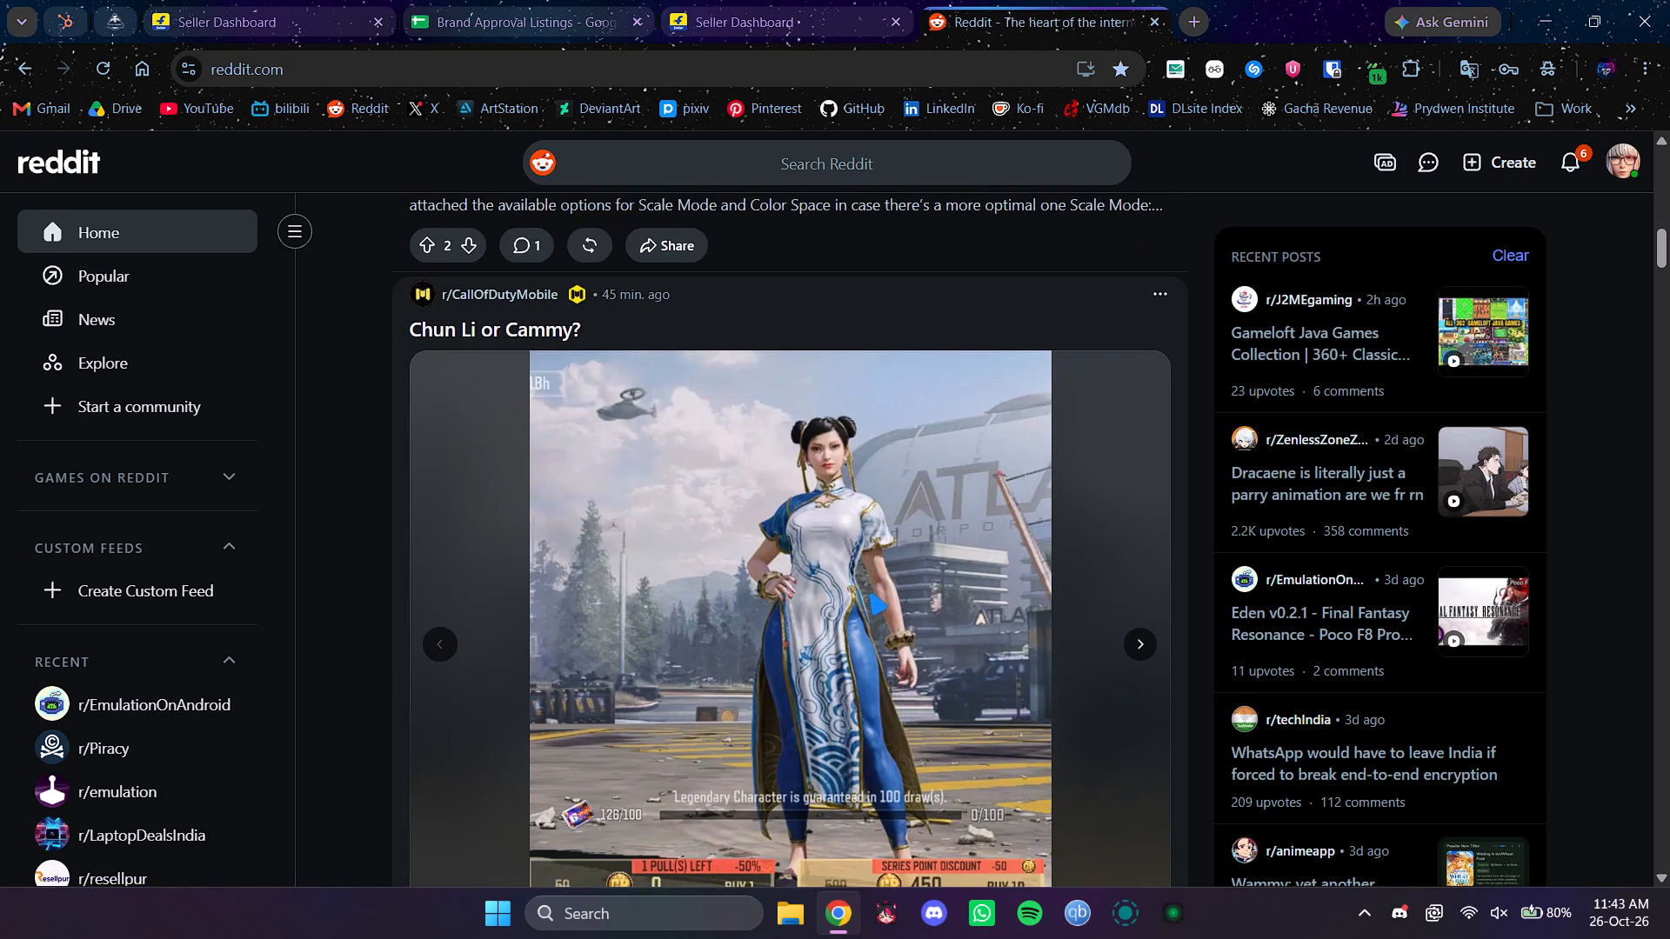
pyautogui.scroll(-4, 870, 595)
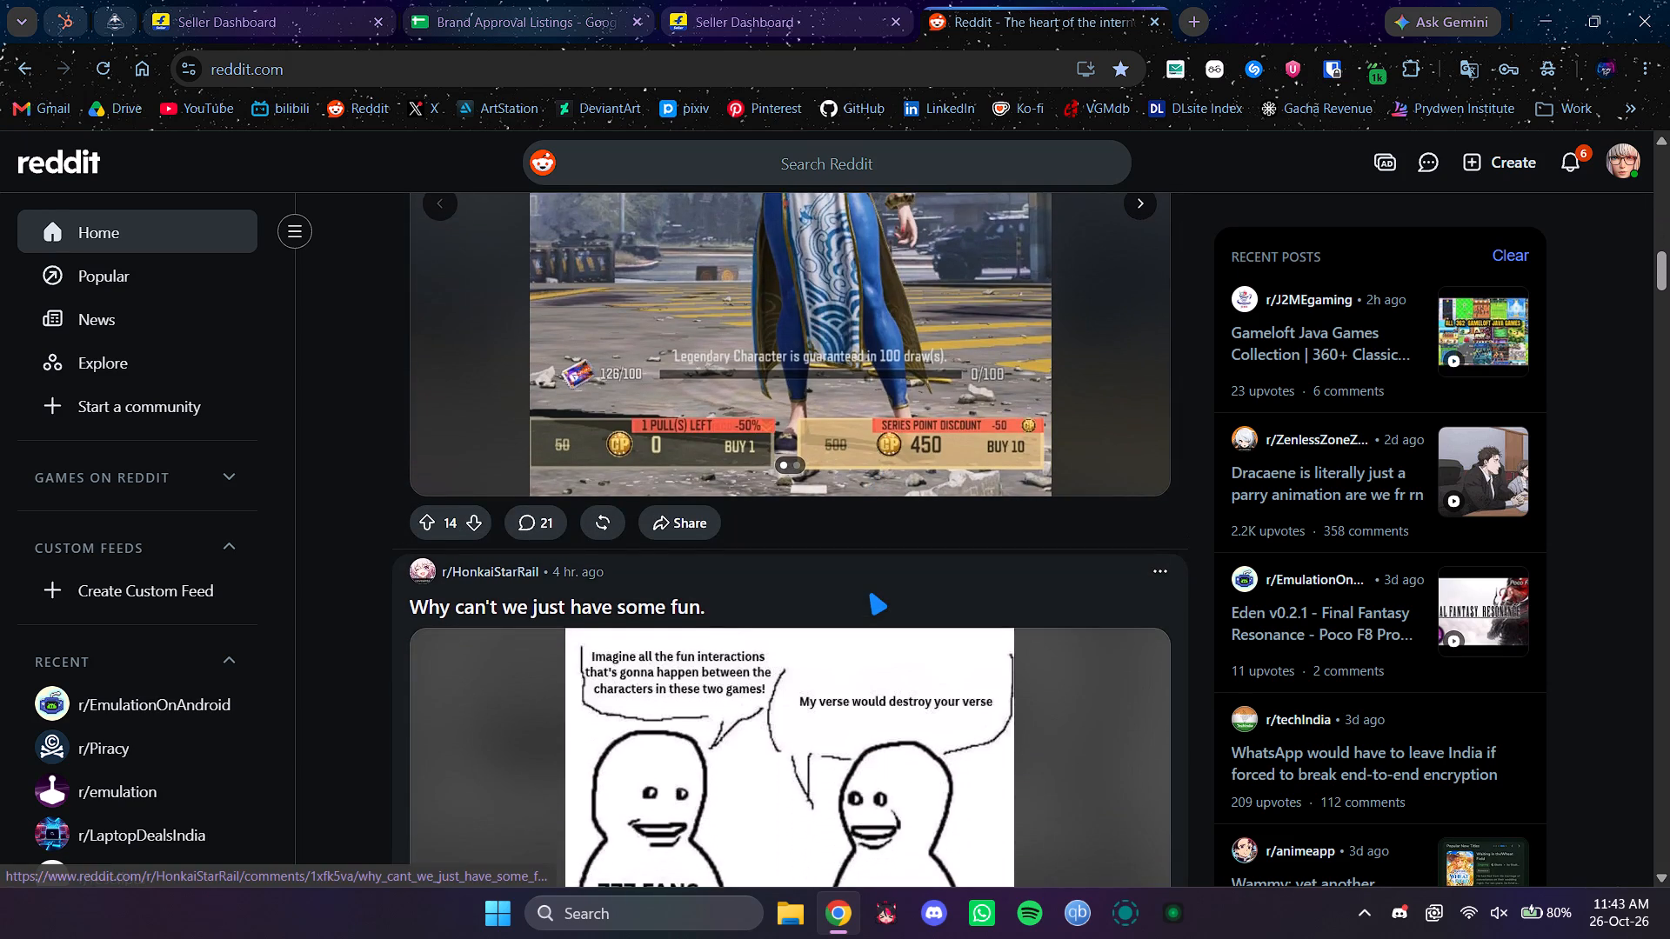
pyautogui.scroll(-2, 870, 595)
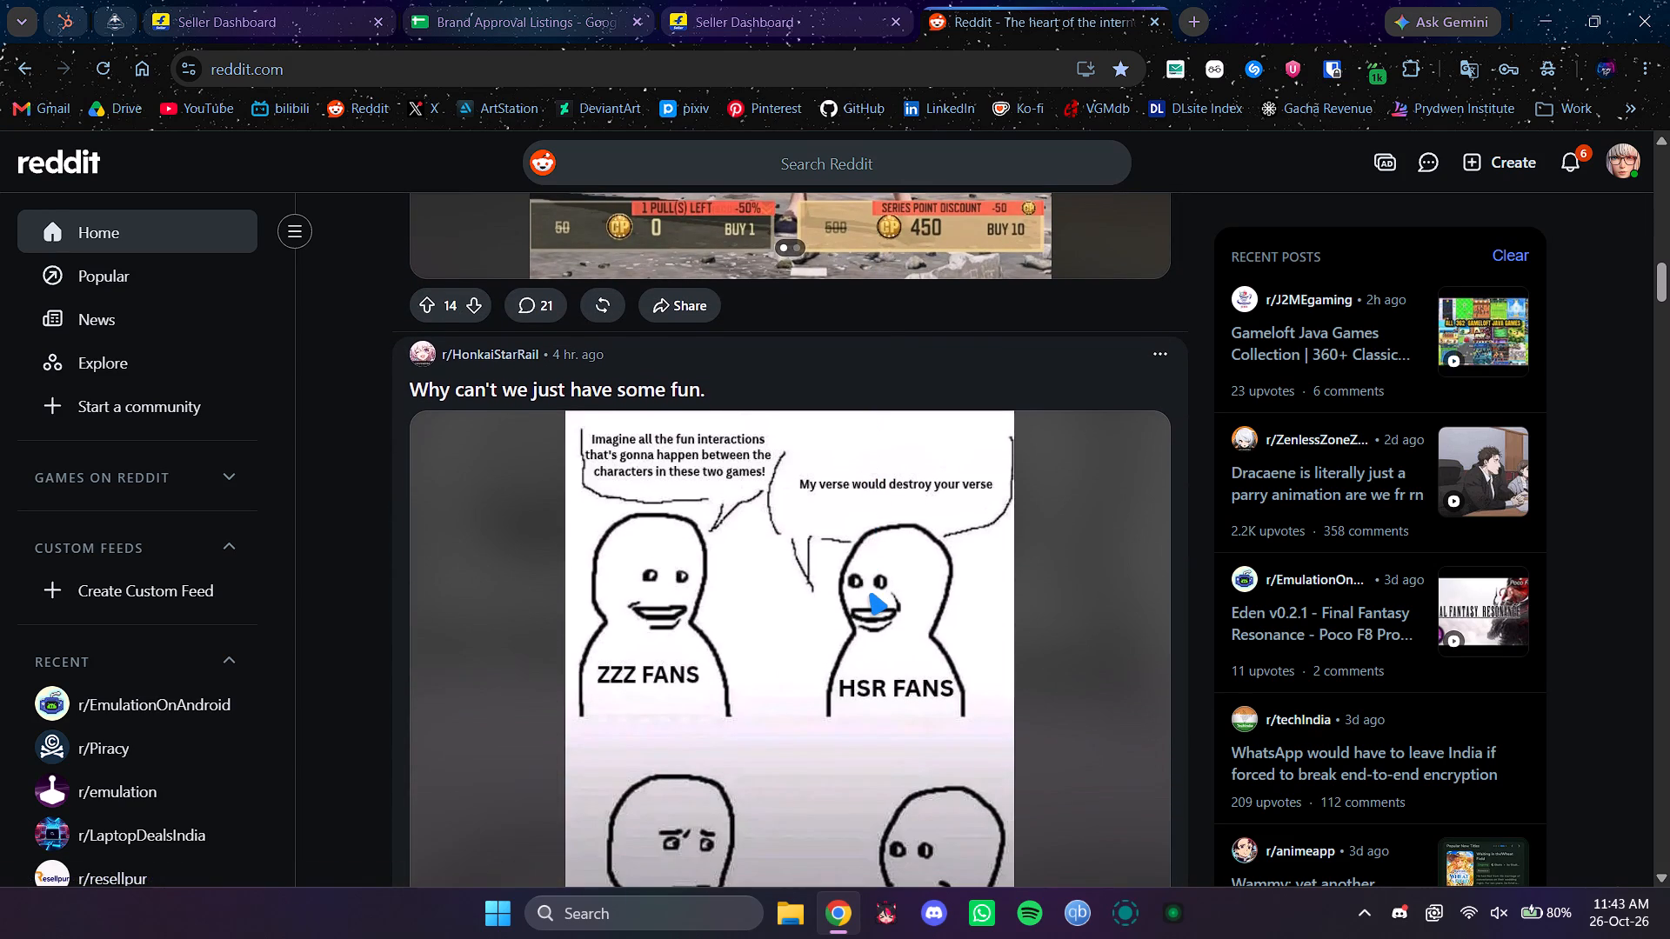
pyautogui.scroll(-1, 870, 595)
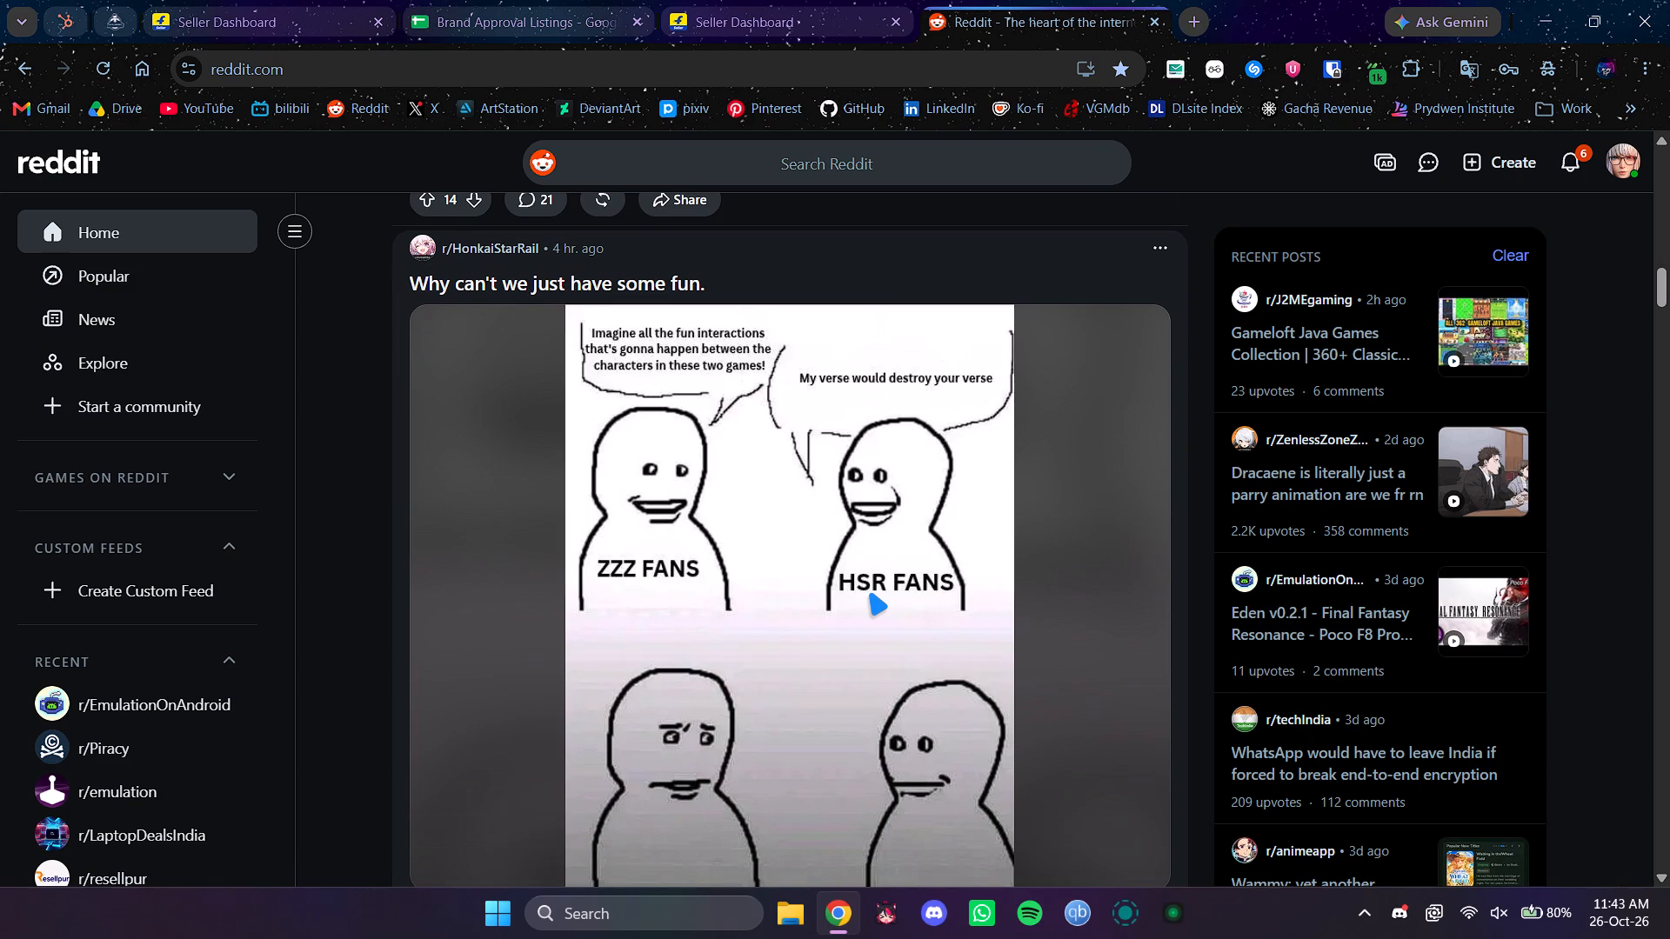
pyautogui.scroll(-2, 870, 595)
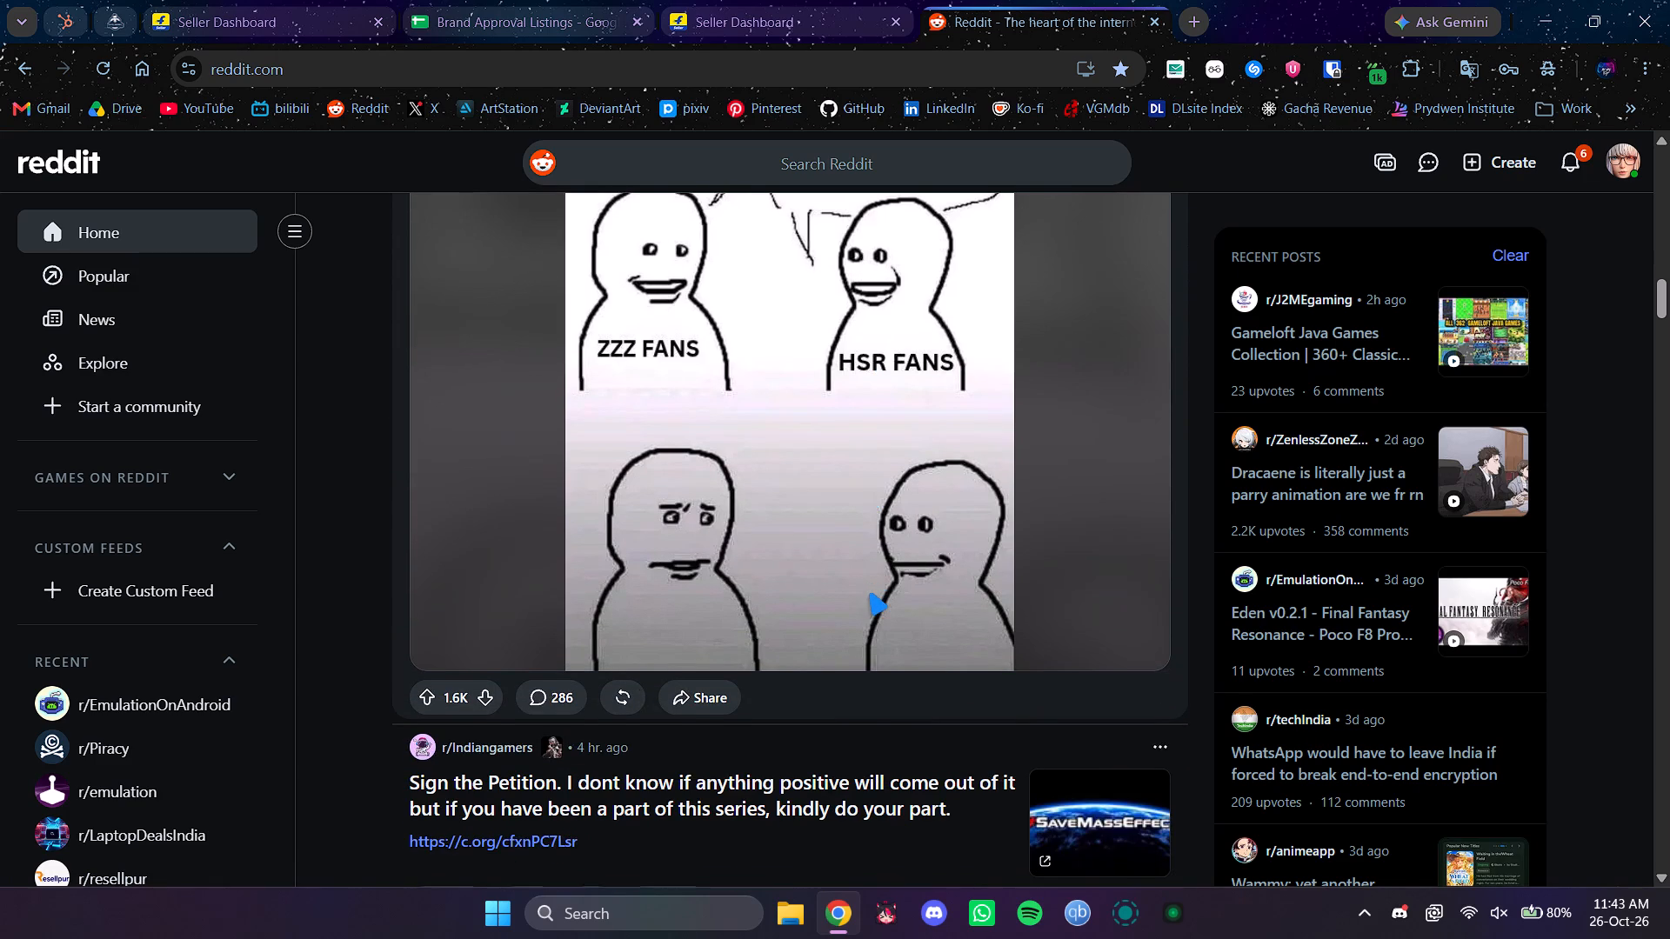
pyautogui.scroll(-3, 870, 595)
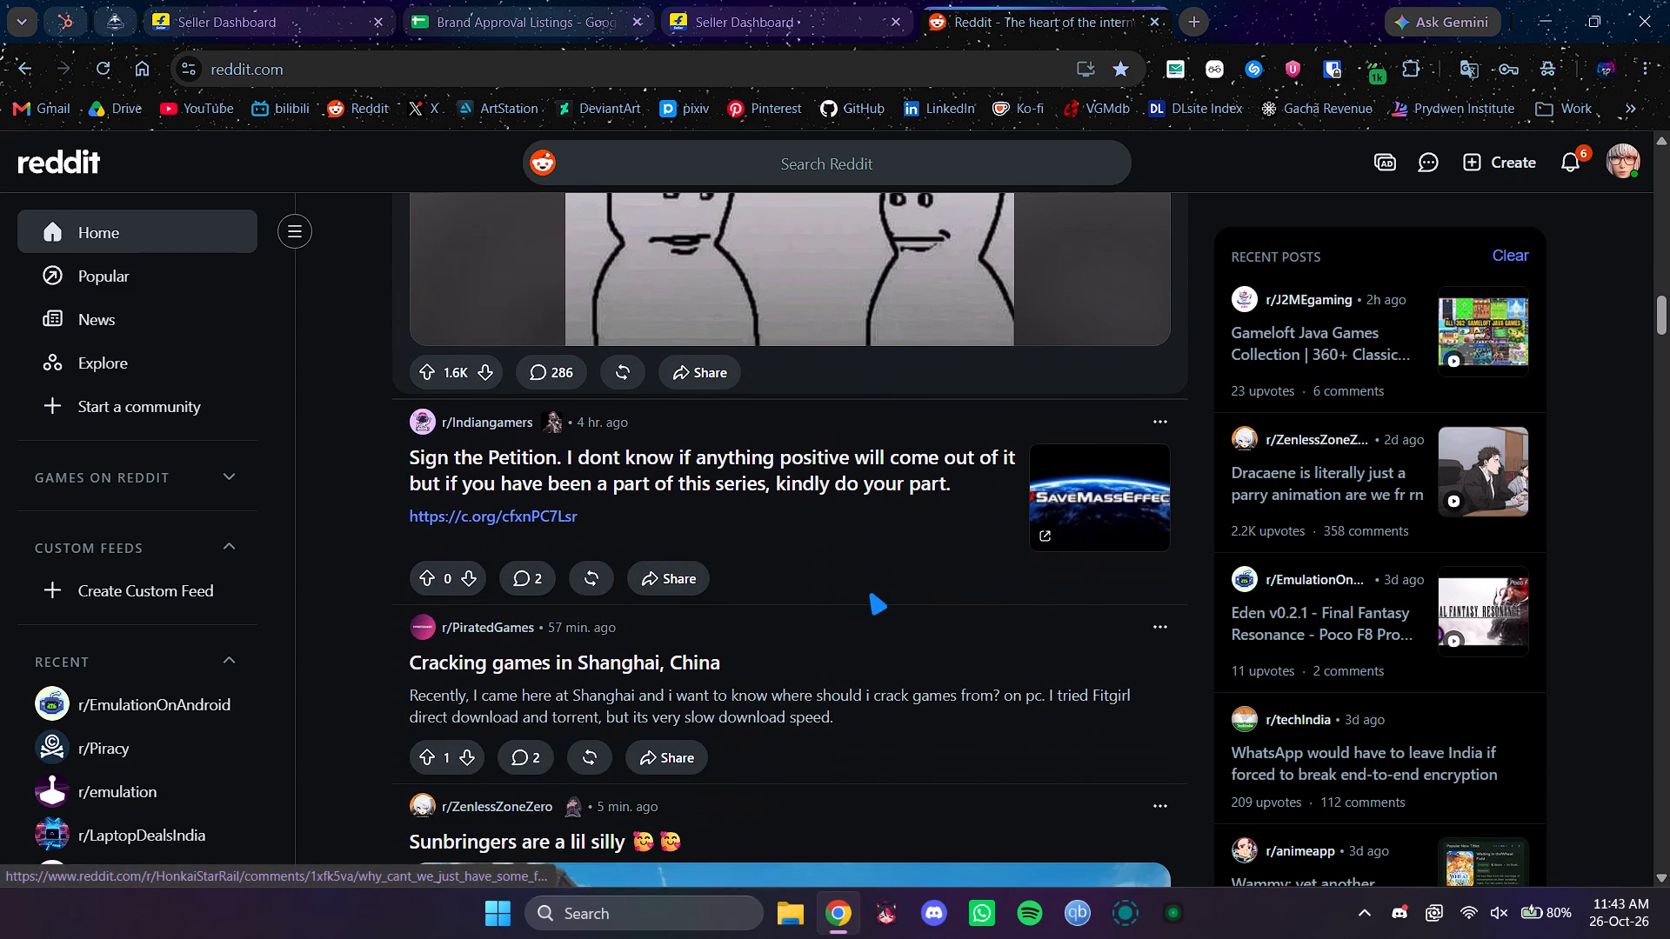
pyautogui.scroll(-1, 869, 591)
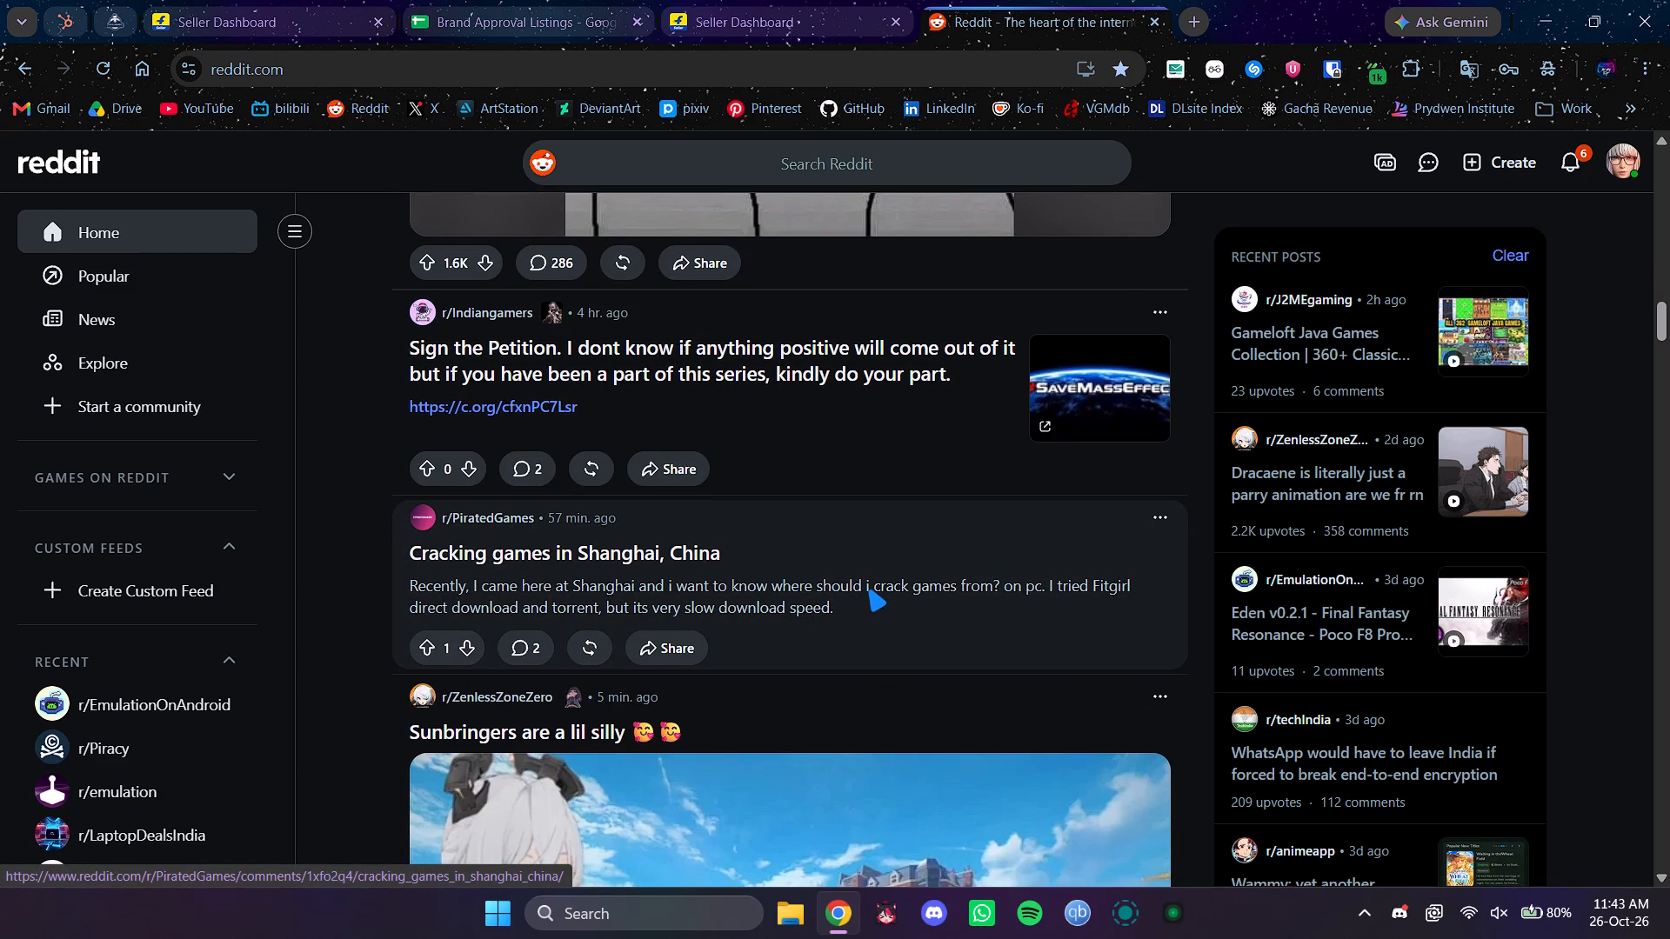
# Reload the Reddit home feed, browse its posts including the NikkeMobile spoiler, and close the Reddit tab.
pyautogui.click(143, 229)
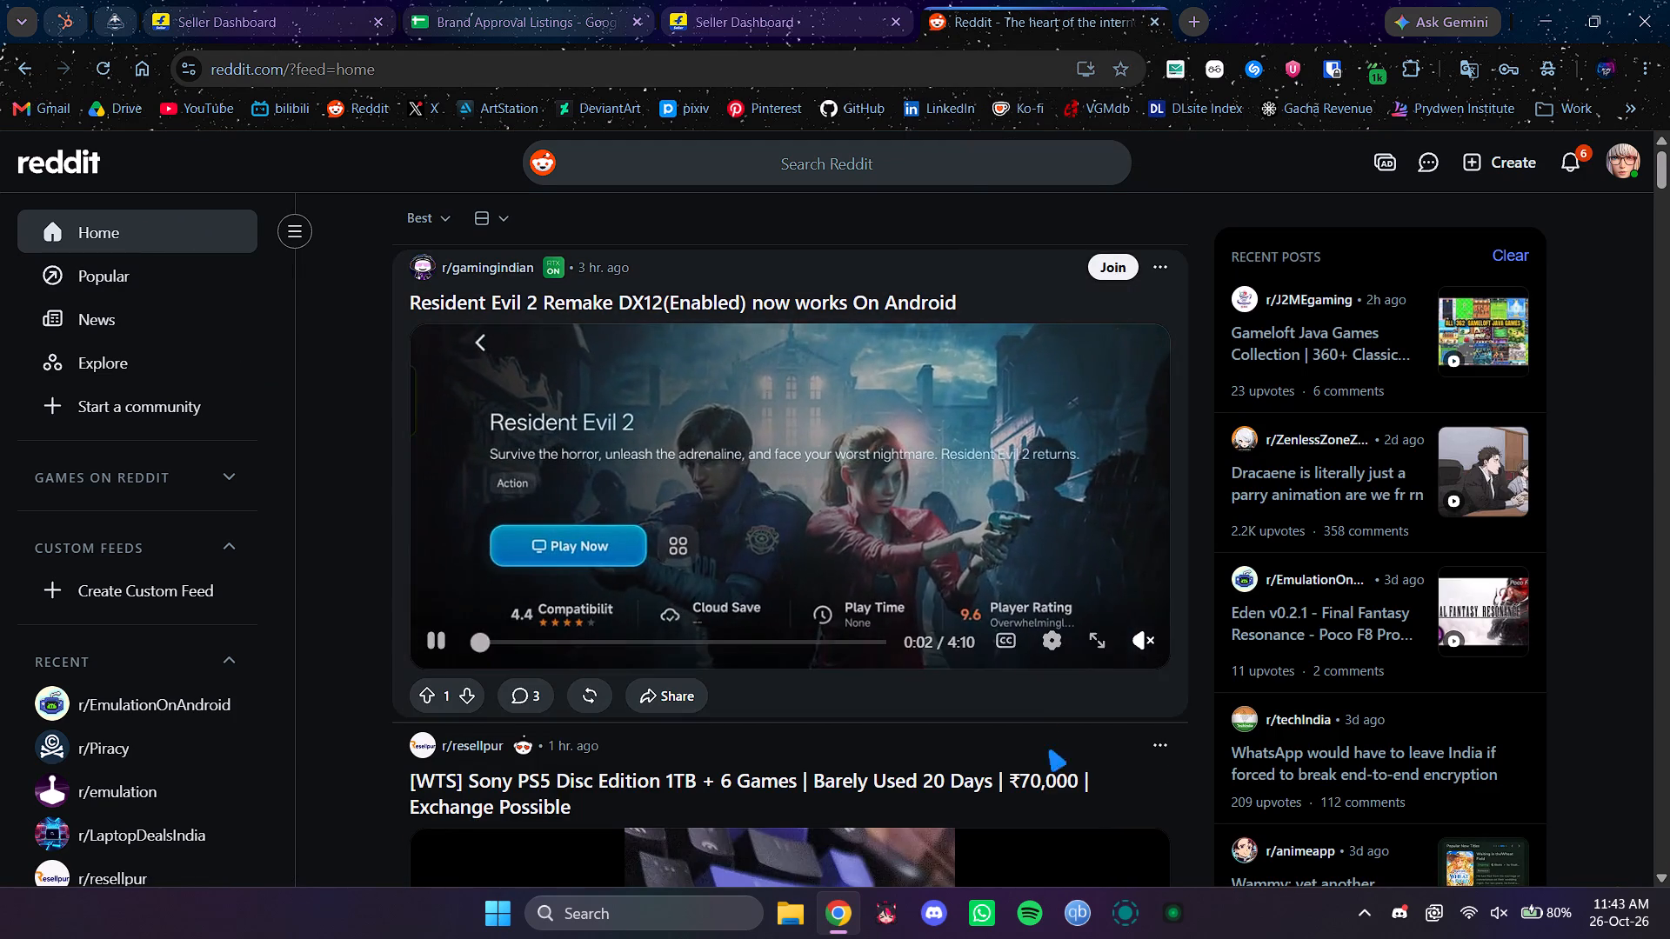
pyautogui.scroll(-3, 1057, 771)
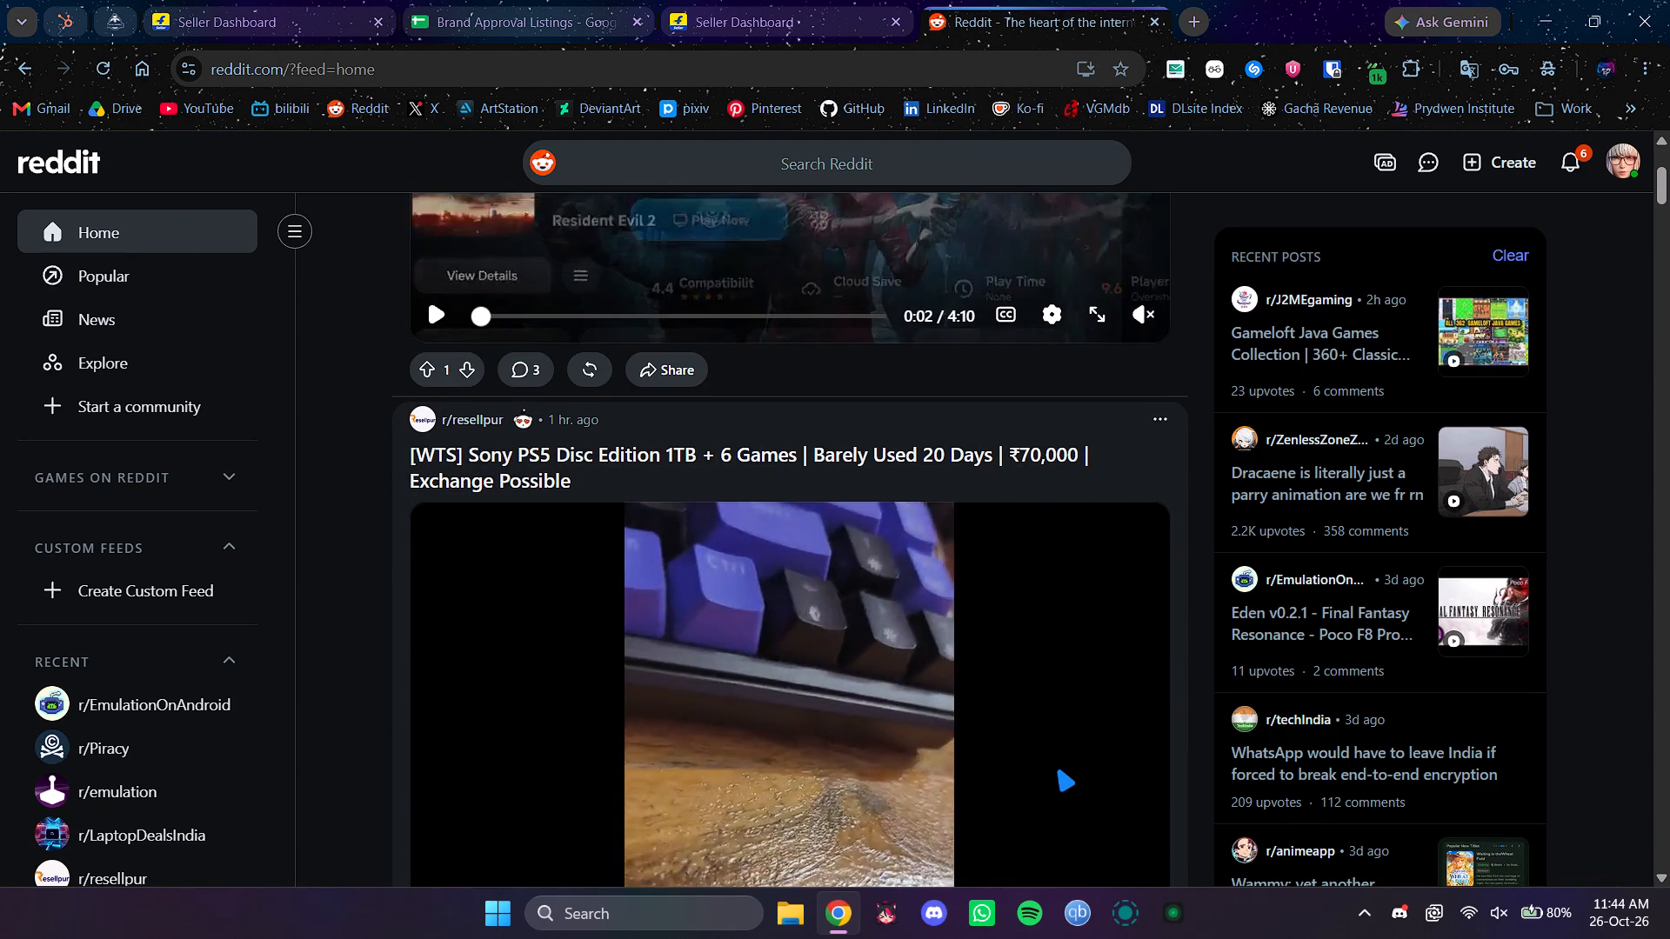
pyautogui.scroll(1, 1059, 771)
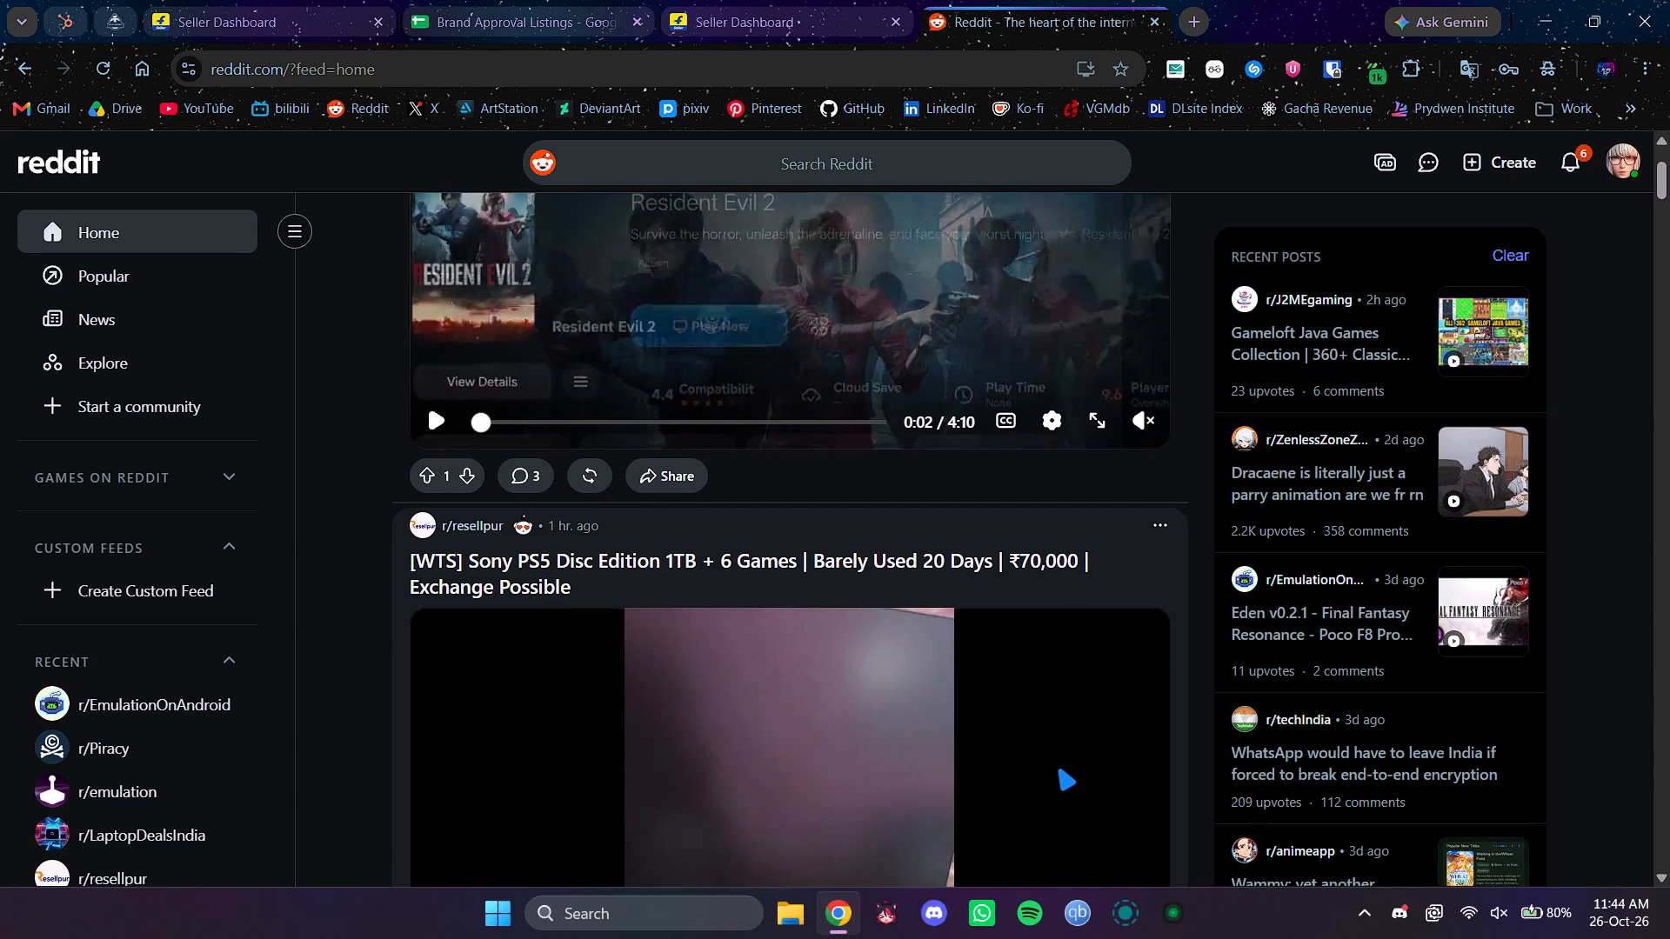
pyautogui.scroll(-3, 1059, 770)
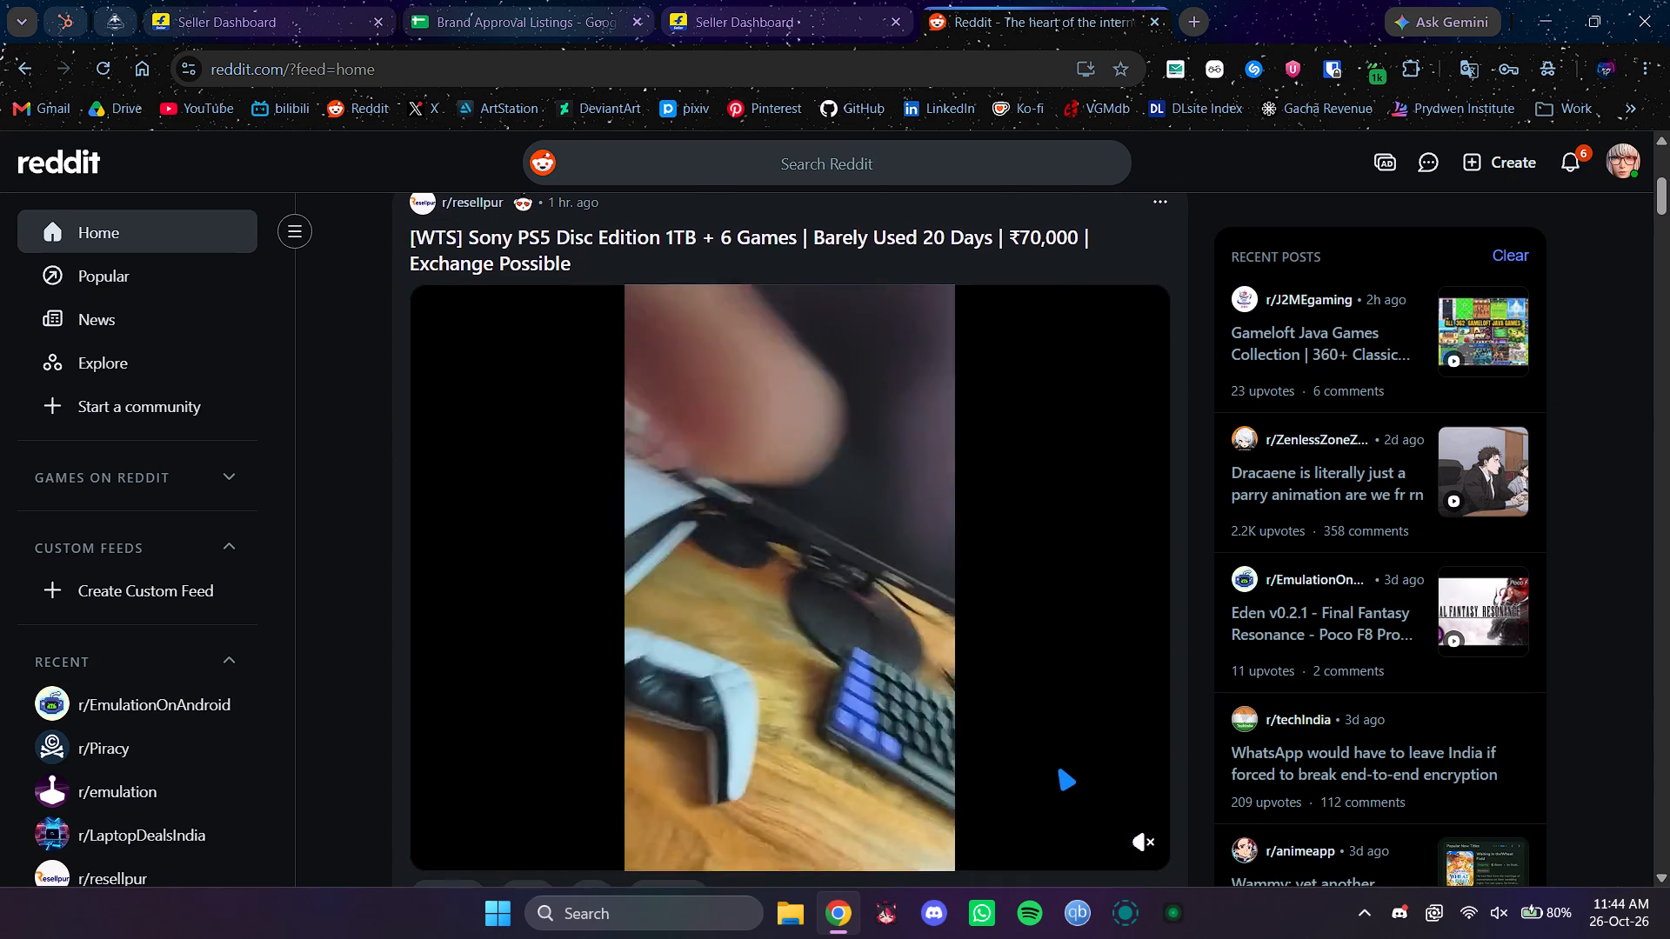
pyautogui.scroll(-6, 1059, 770)
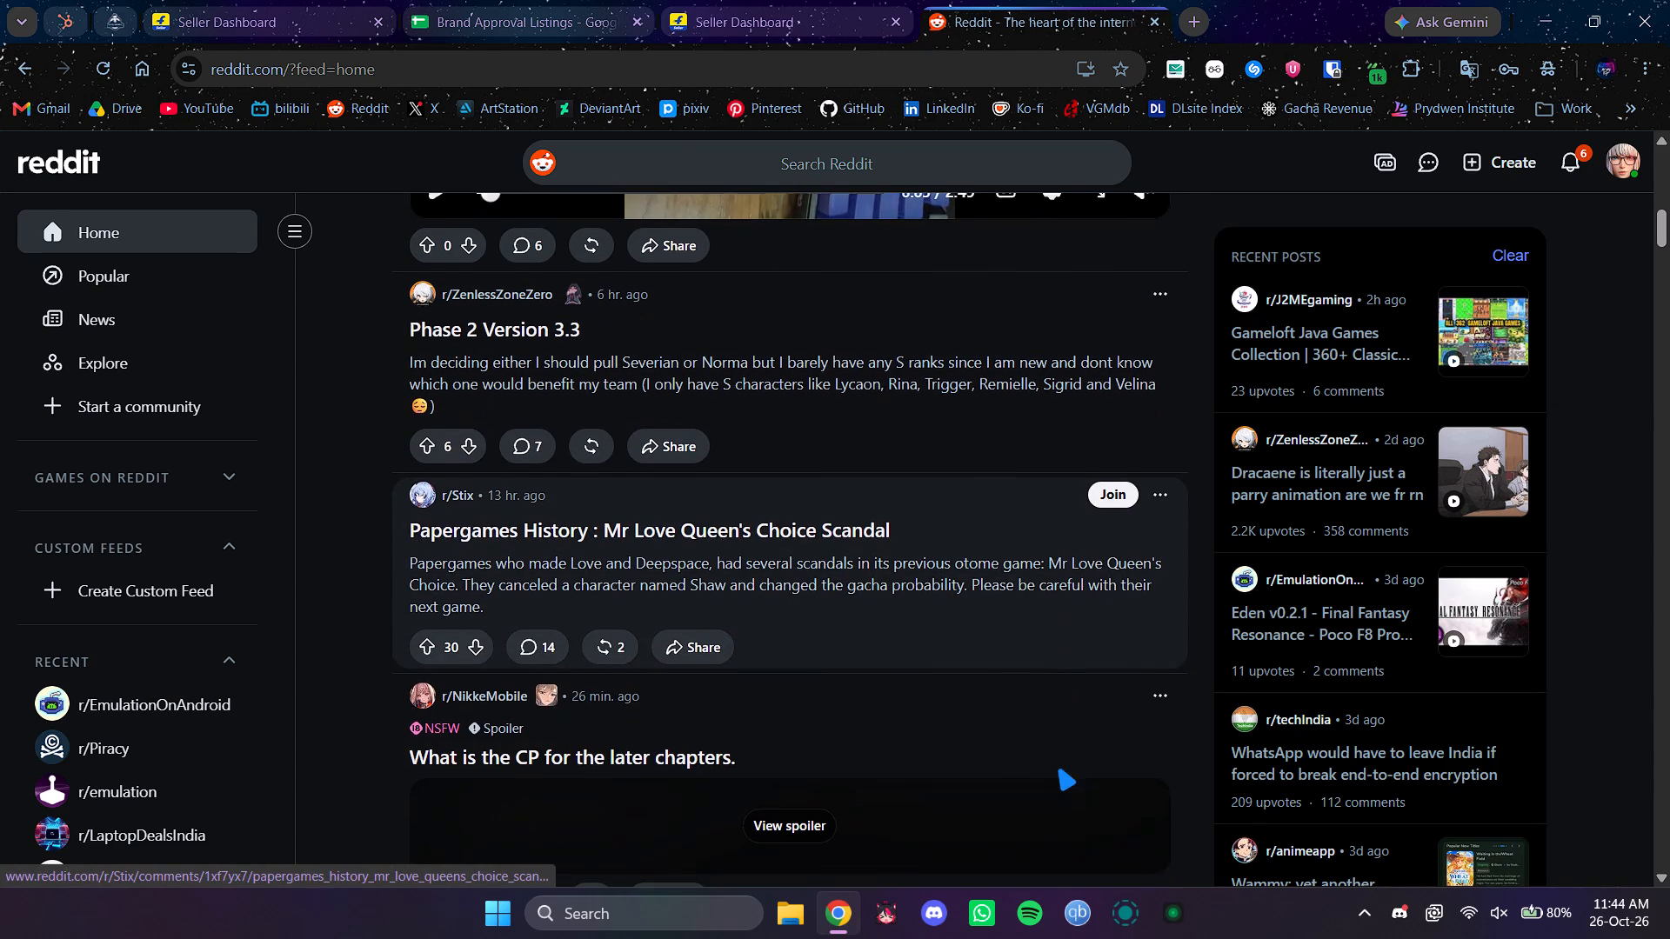
pyautogui.scroll(-1, 1059, 770)
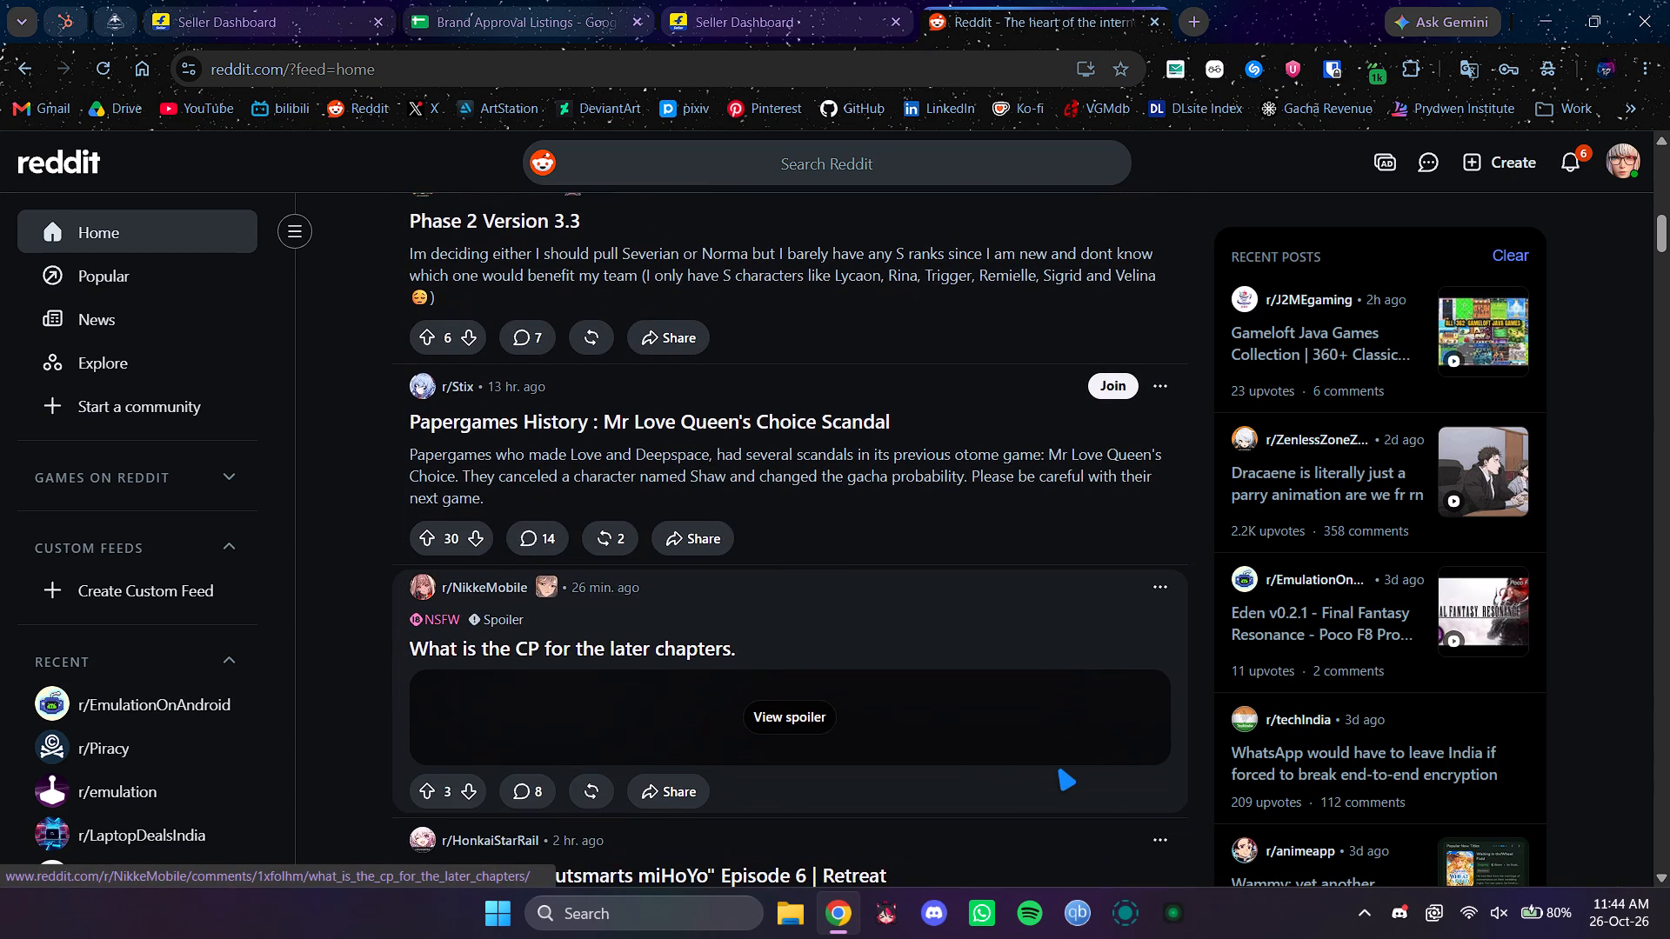
pyautogui.scroll(-1, 1059, 770)
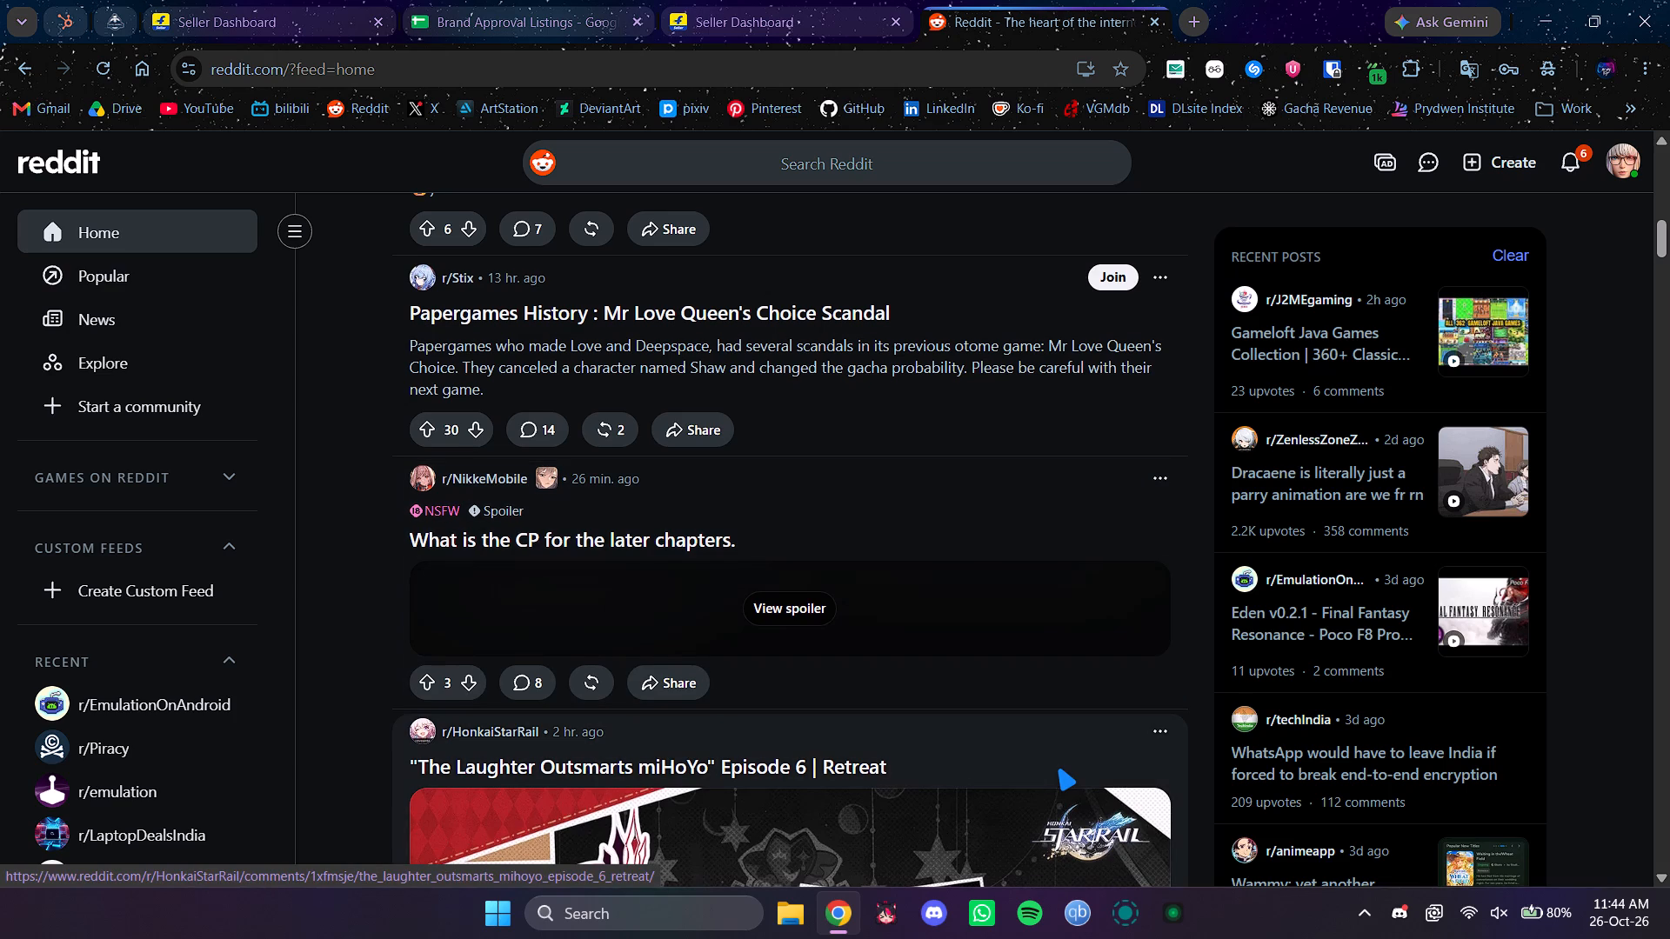
pyautogui.scroll(-1, 1059, 770)
pyautogui.click(745, 489)
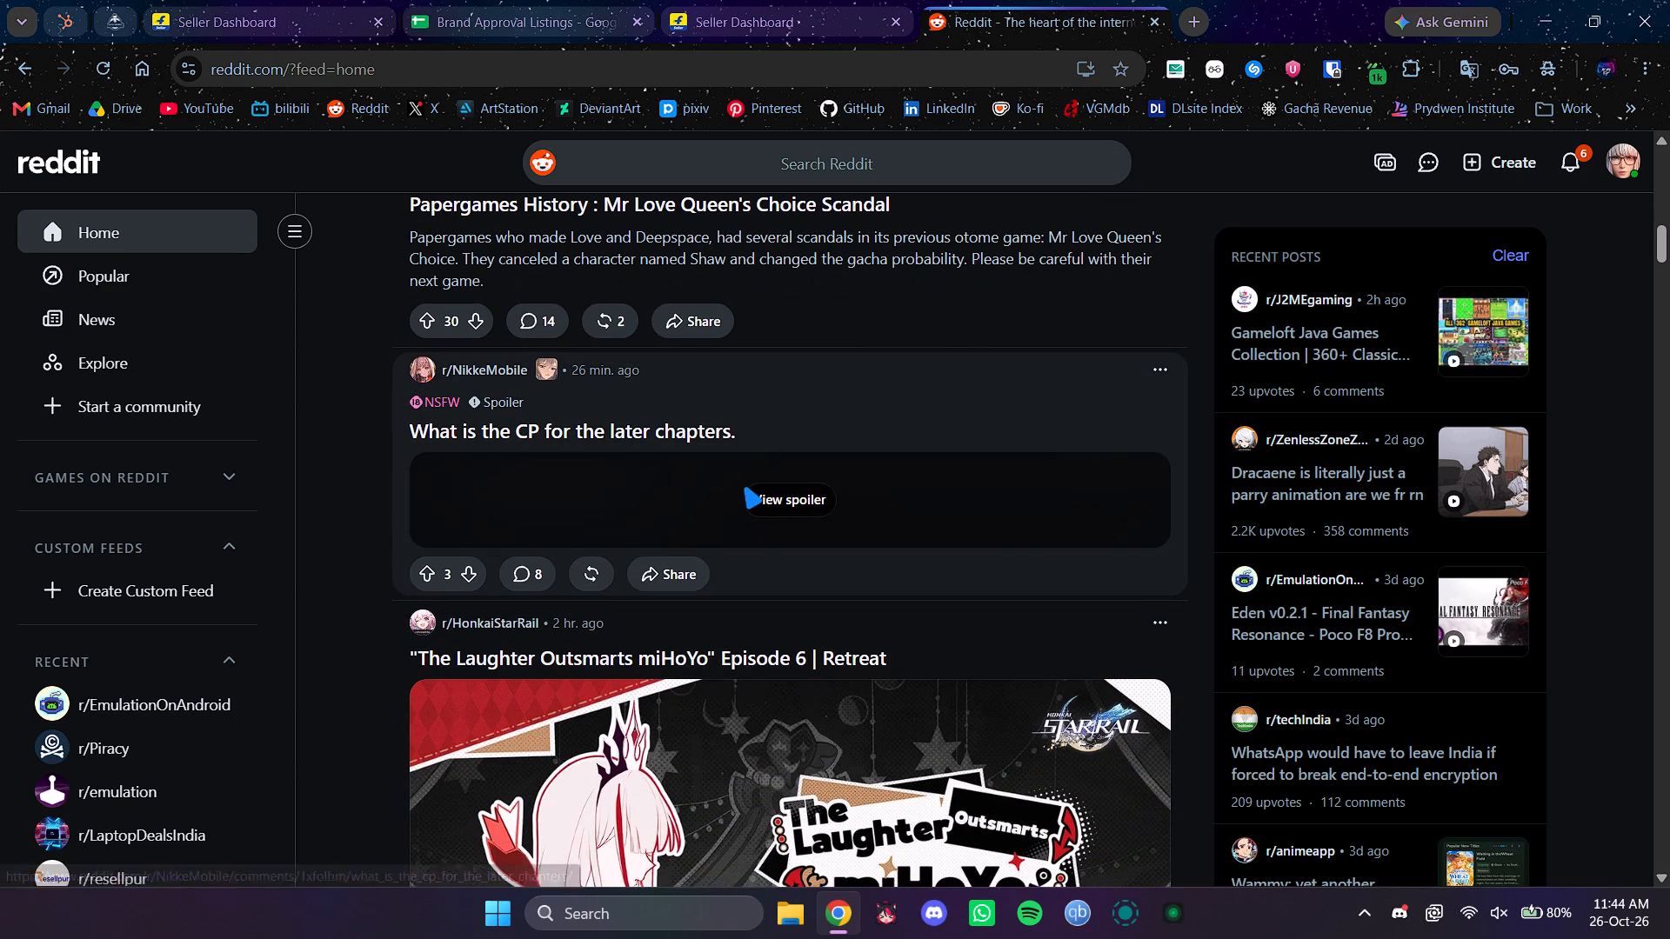
pyautogui.scroll(-2, 779, 640)
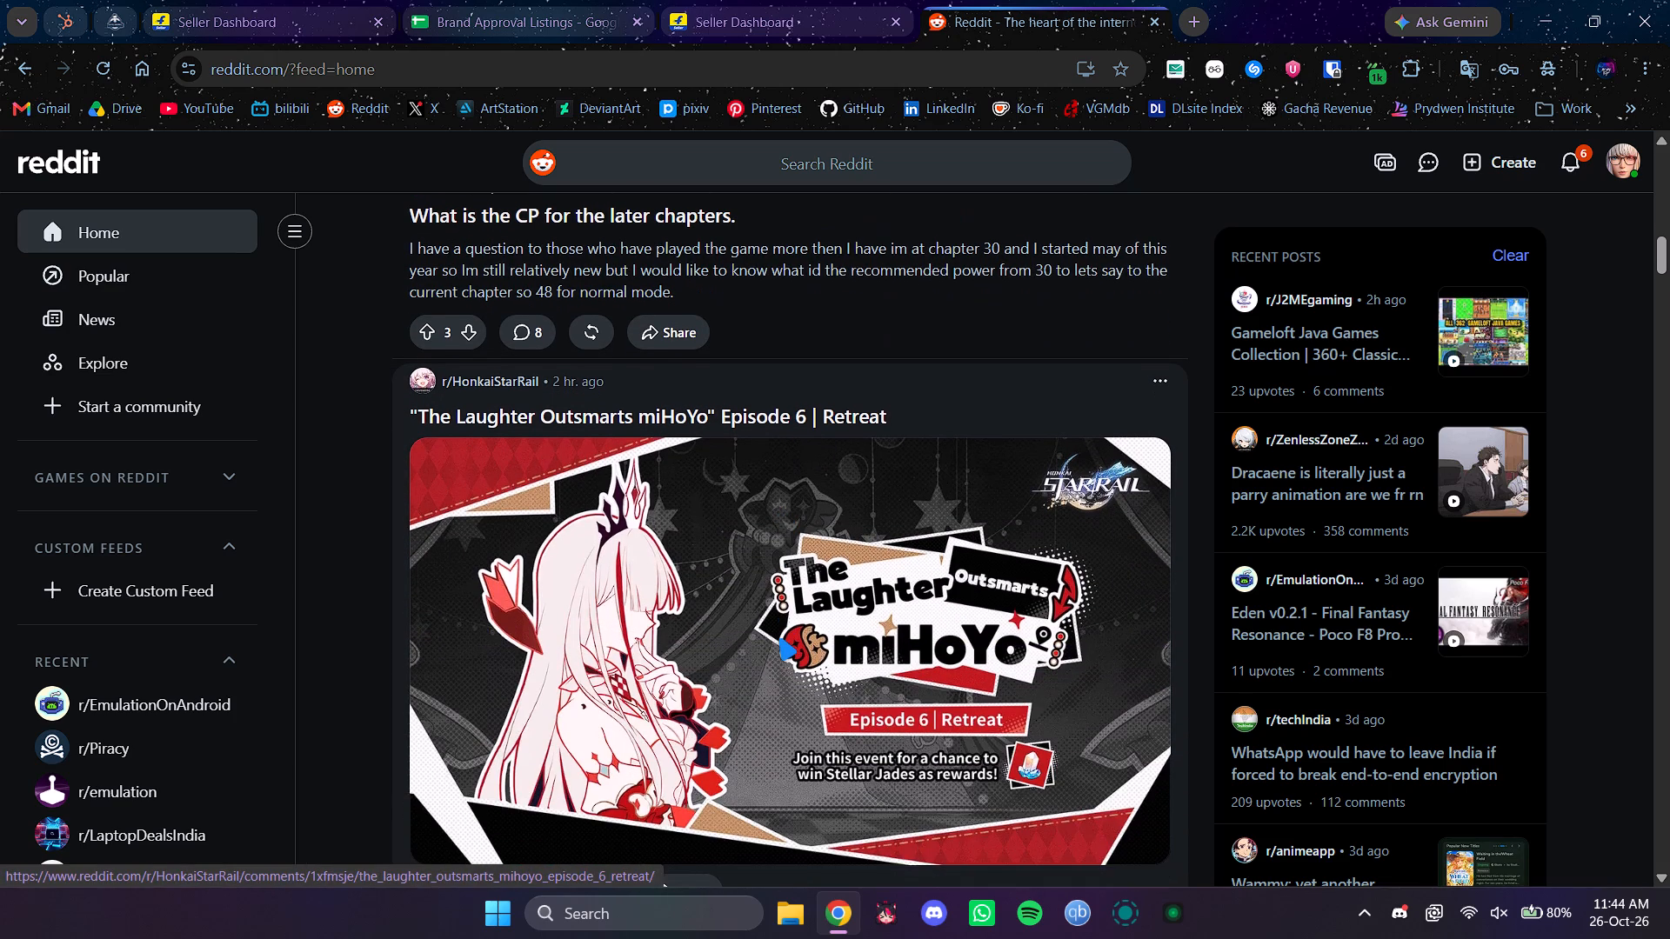
pyautogui.scroll(-2, 779, 640)
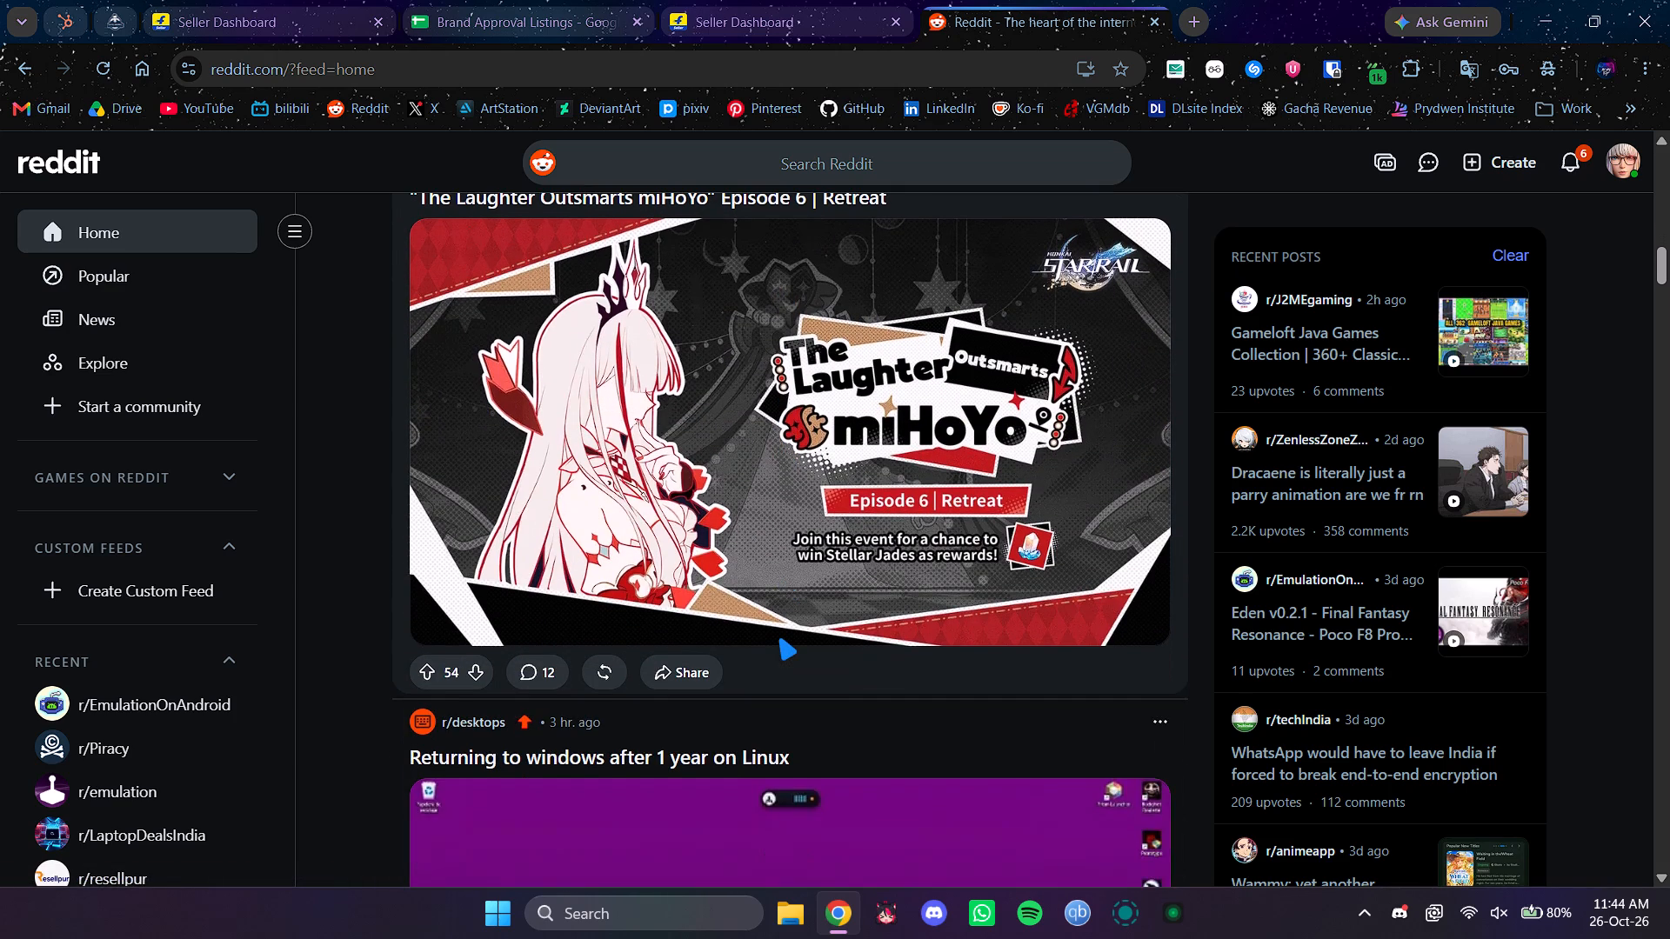
pyautogui.scroll(-3, 779, 640)
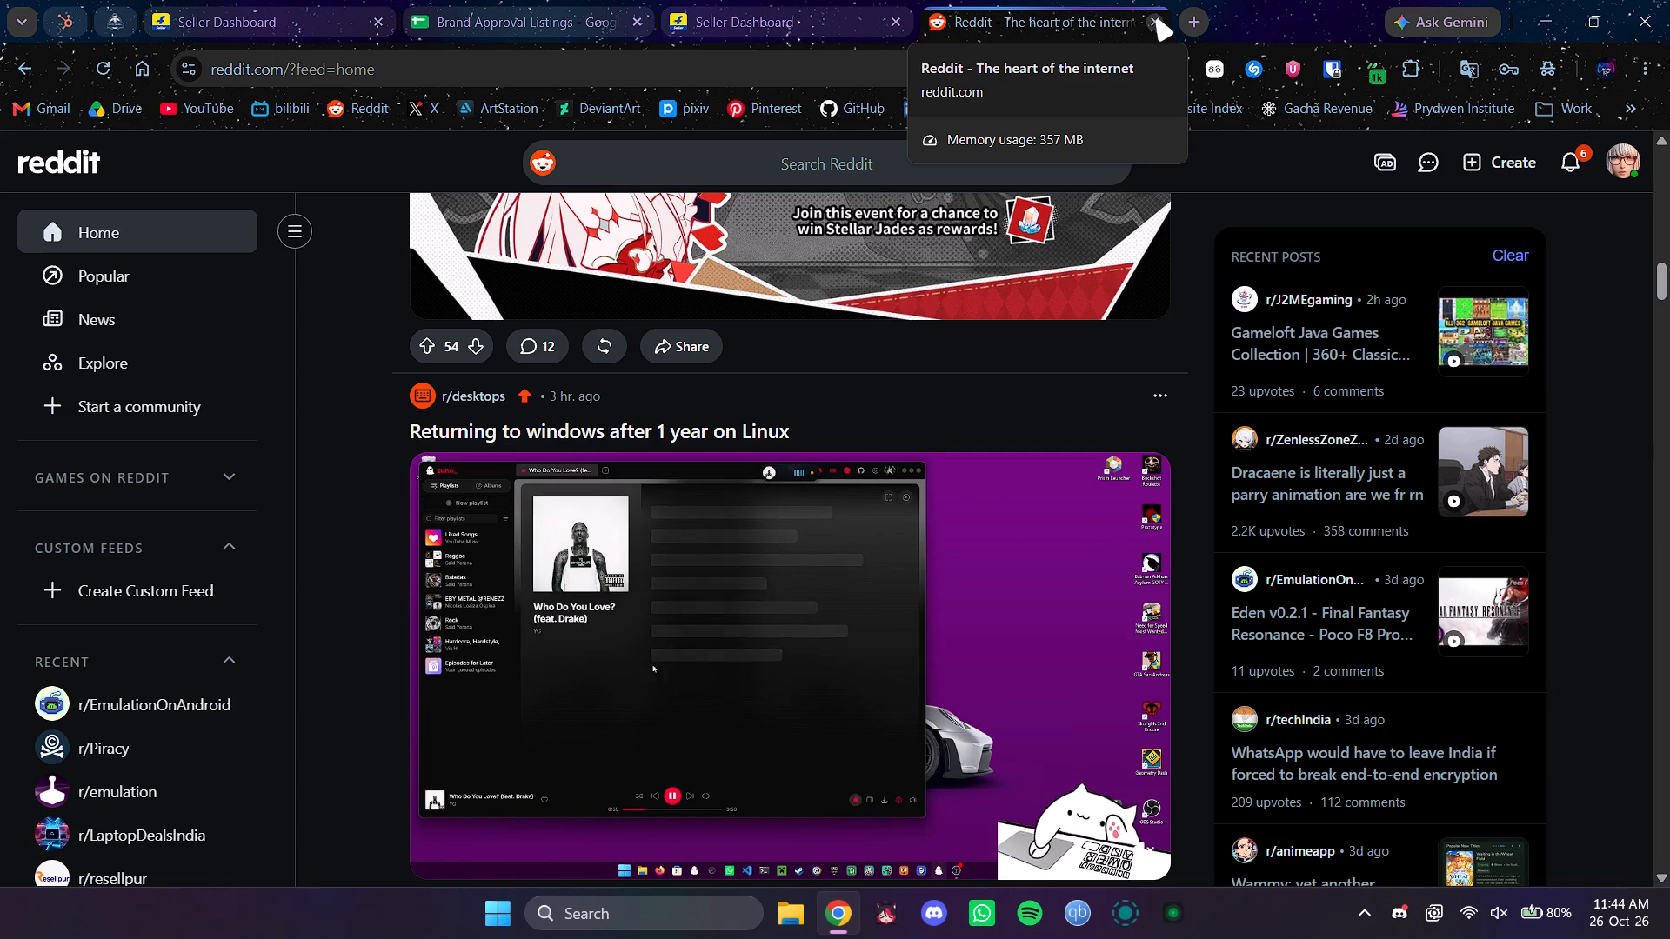
pyautogui.click(1156, 21)
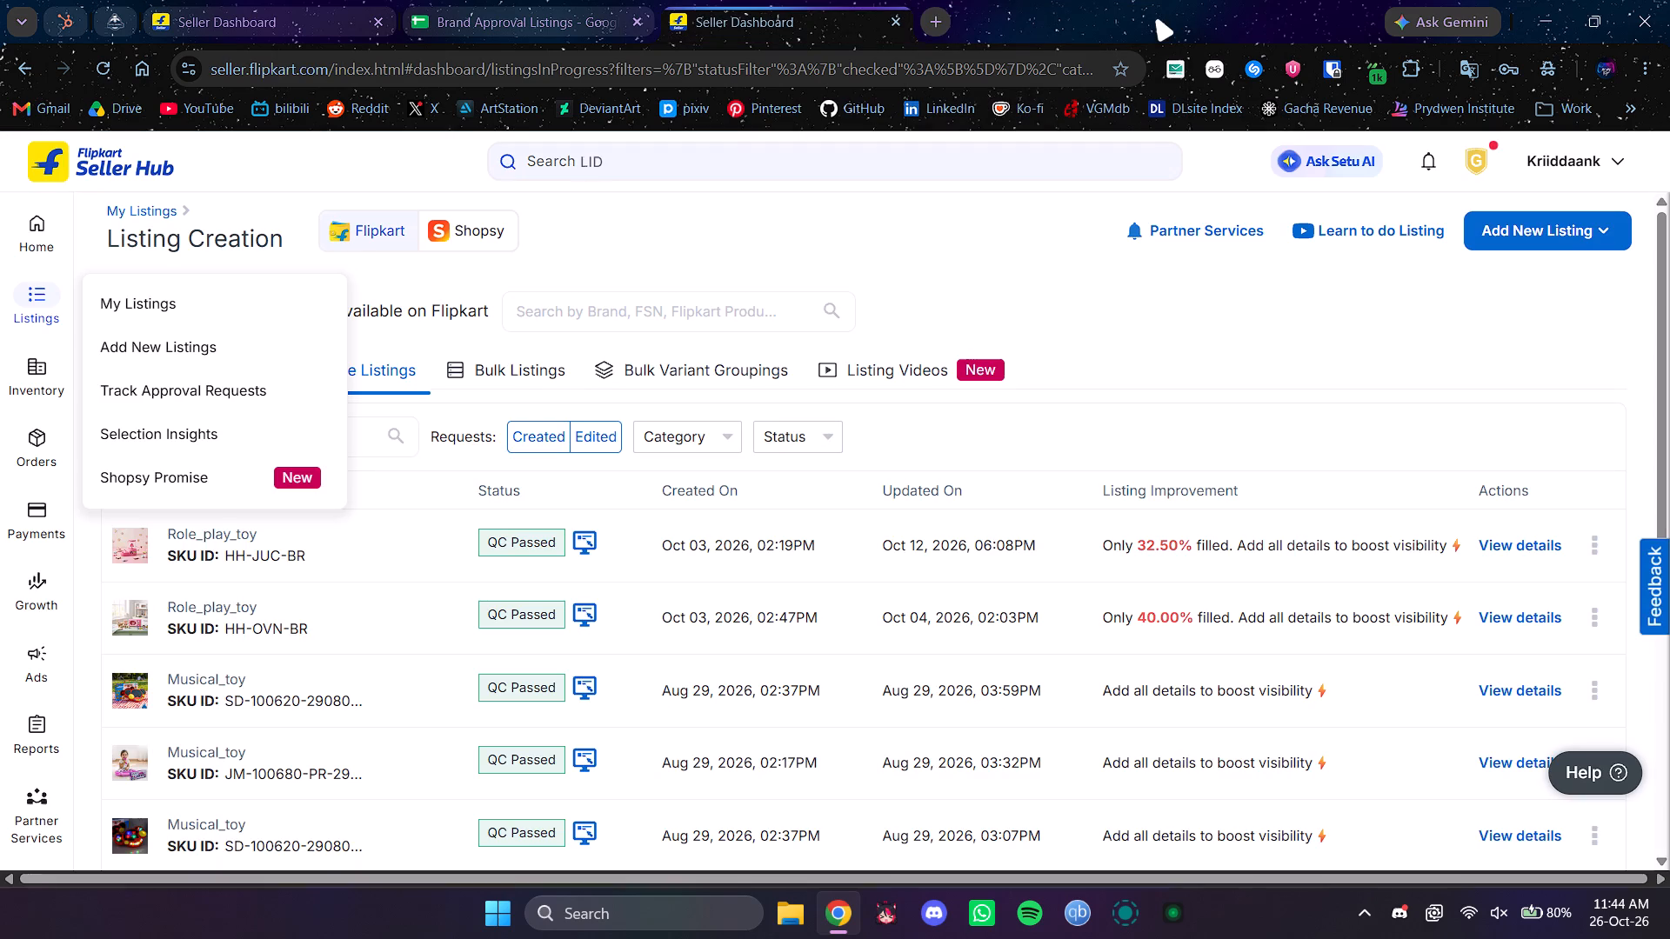
# Copy the MAIRAAG product's FSN MTYHJH5RHZZF8MHR from the Brand Approval Listings sheet and search for it on Seller Hub's Listing Creation page.
pyautogui.click(594, 0)
pyautogui.scroll(-1, 503, 466)
pyautogui.scroll(-2, 264, 552)
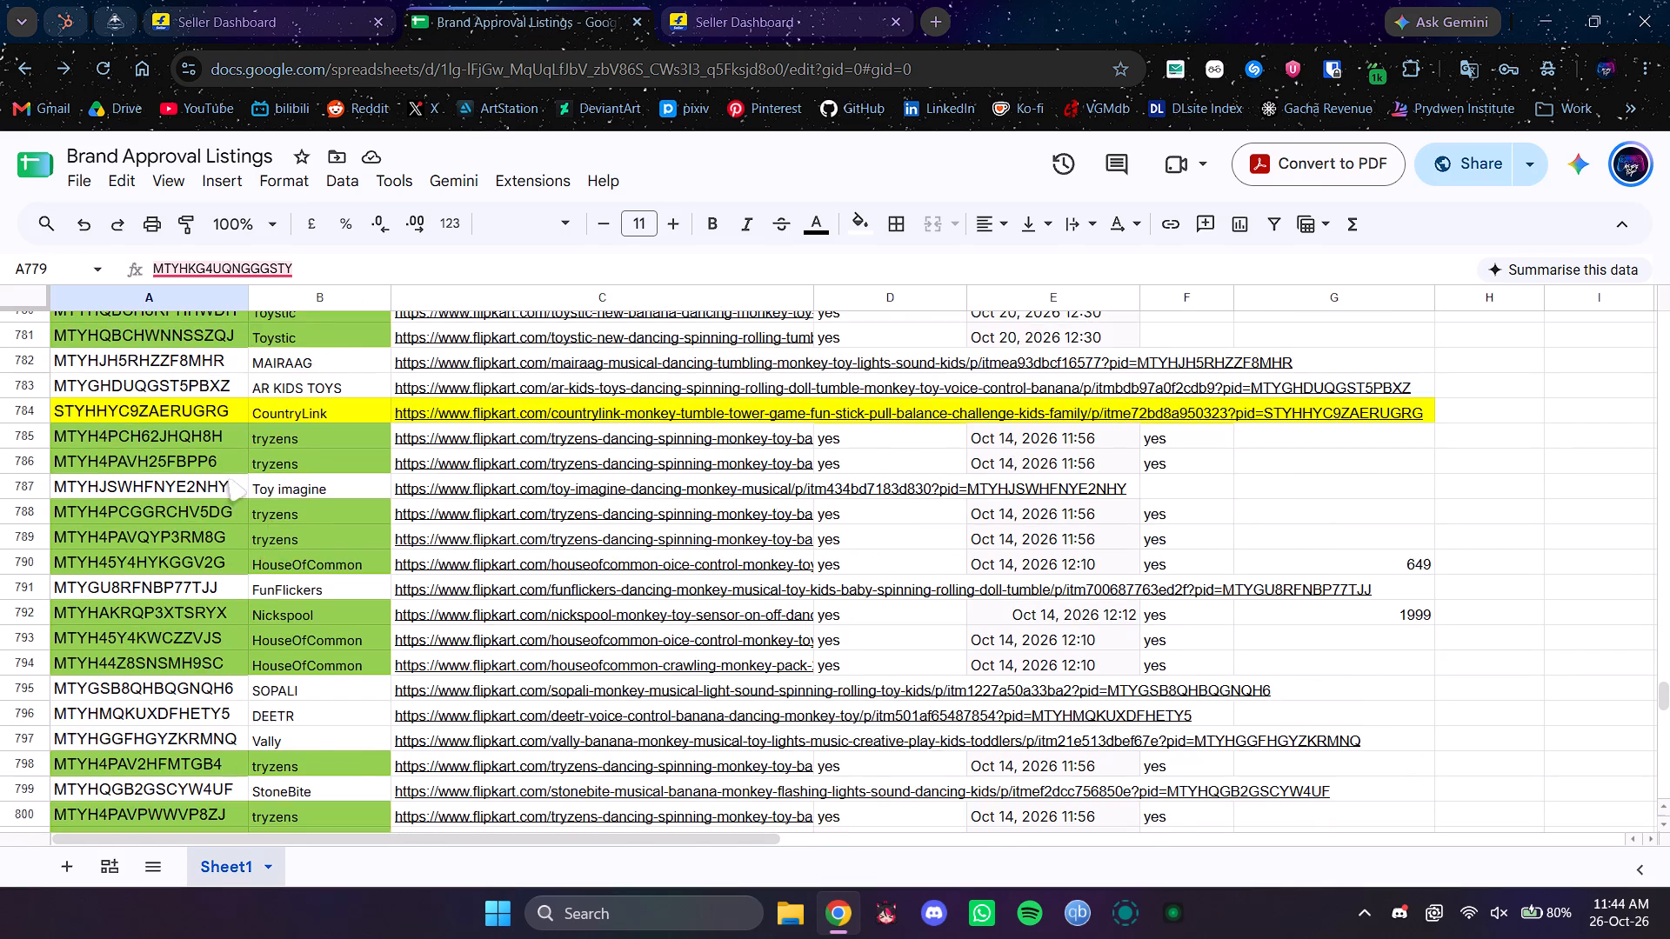
pyautogui.scroll(1, 229, 478)
pyautogui.click(221, 475)
pyautogui.rightClick(221, 475)
pyautogui.click(335, 284)
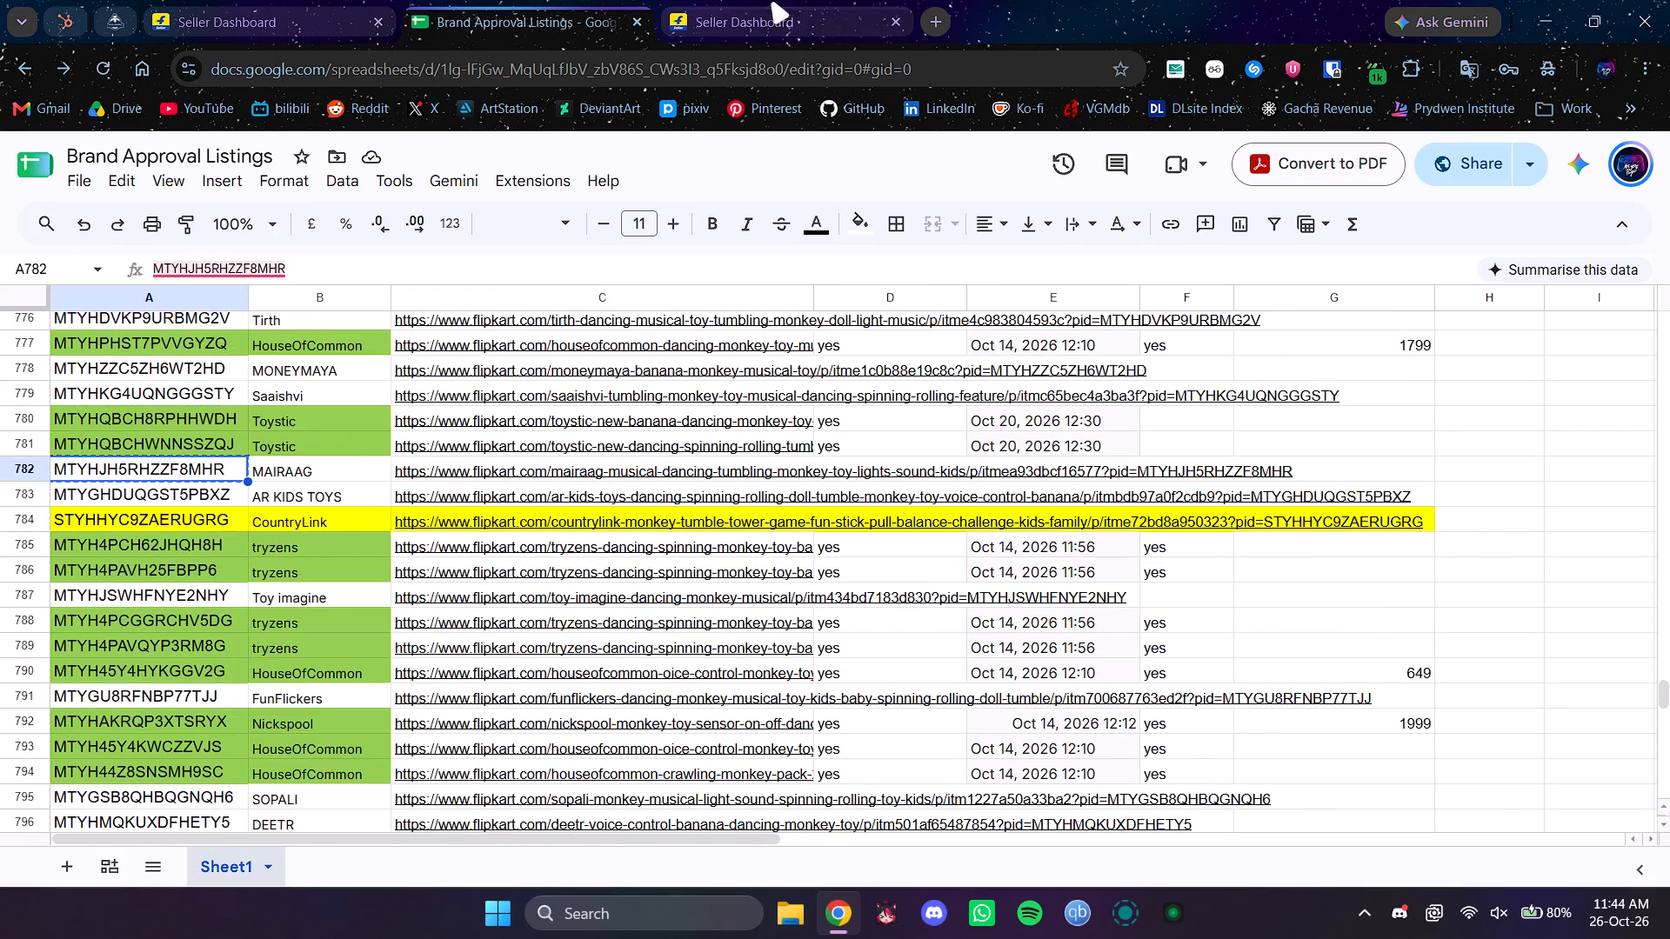
pyautogui.click(772, 3)
pyautogui.click(667, 310)
pyautogui.rightClick(667, 310)
pyautogui.click(738, 533)
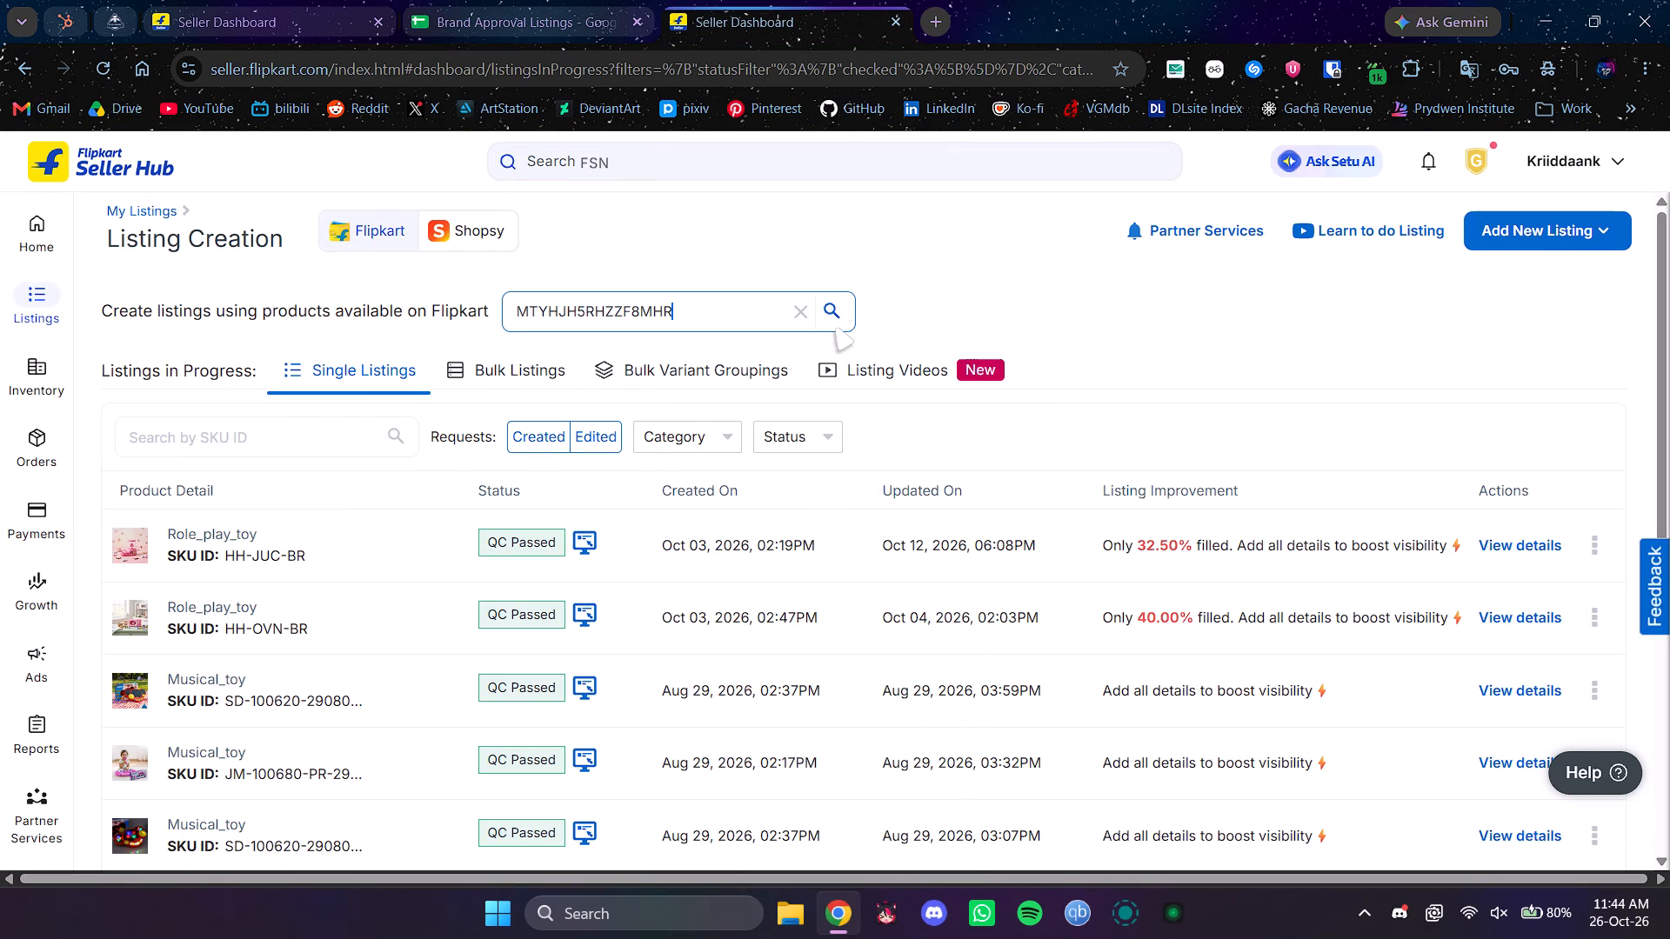
pyautogui.click(831, 314)
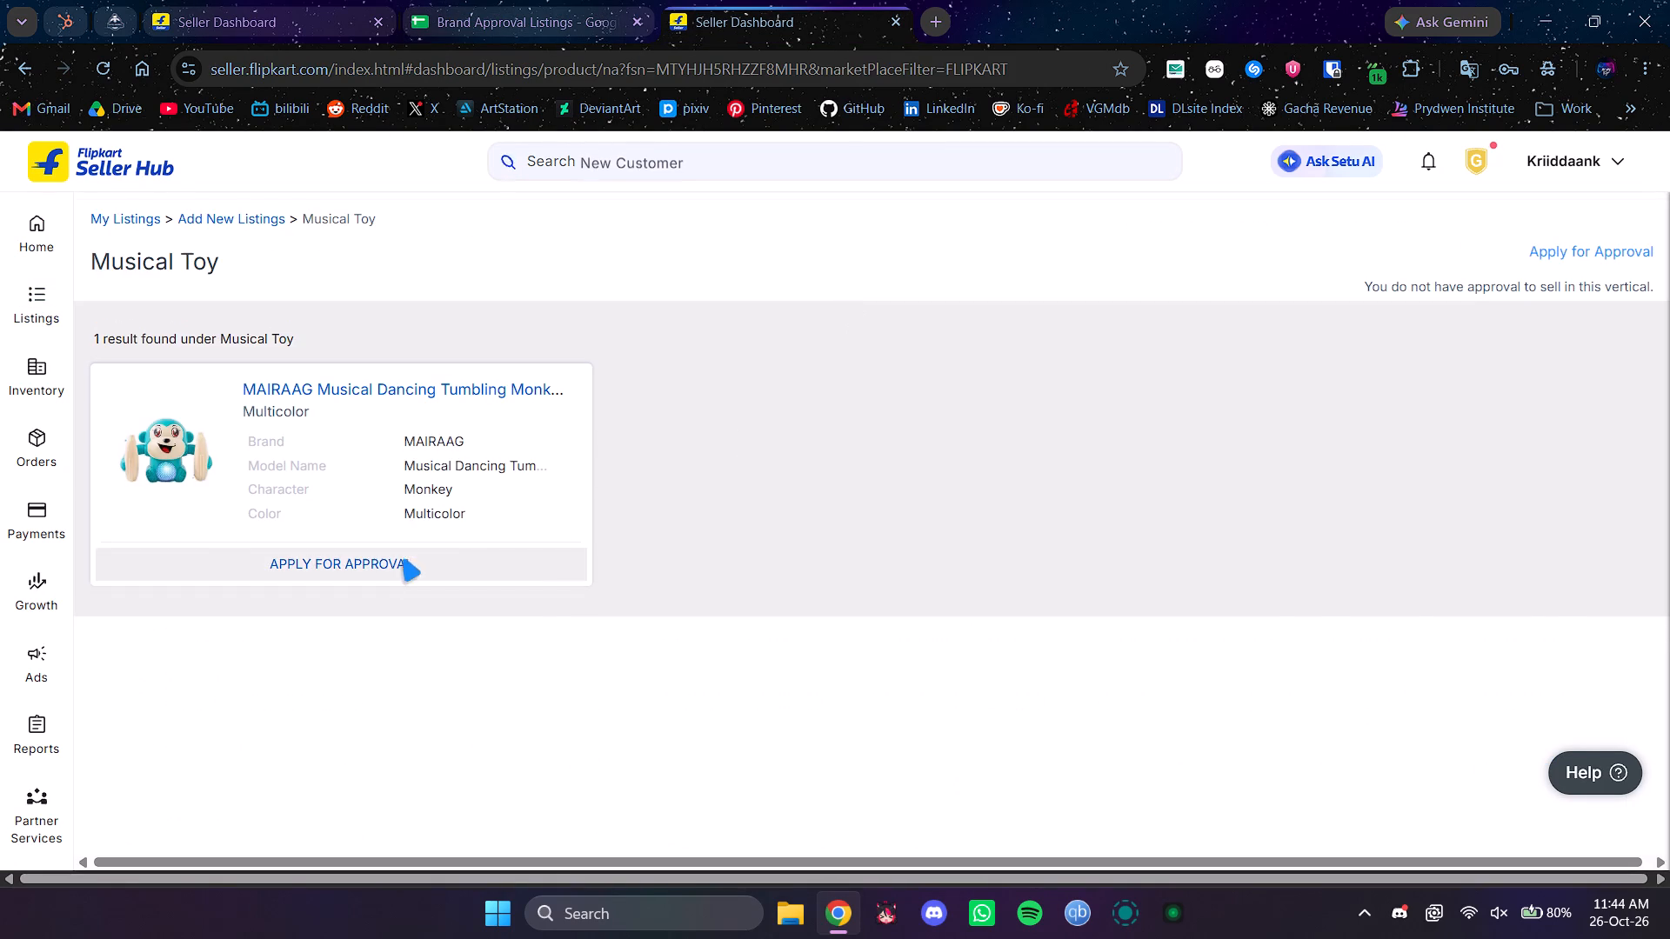
# Open the approval application for the MAIRAAG Musical Dancing Tumbling Monkey toy and return to the Listing Creation page.
pyautogui.click(392, 568)
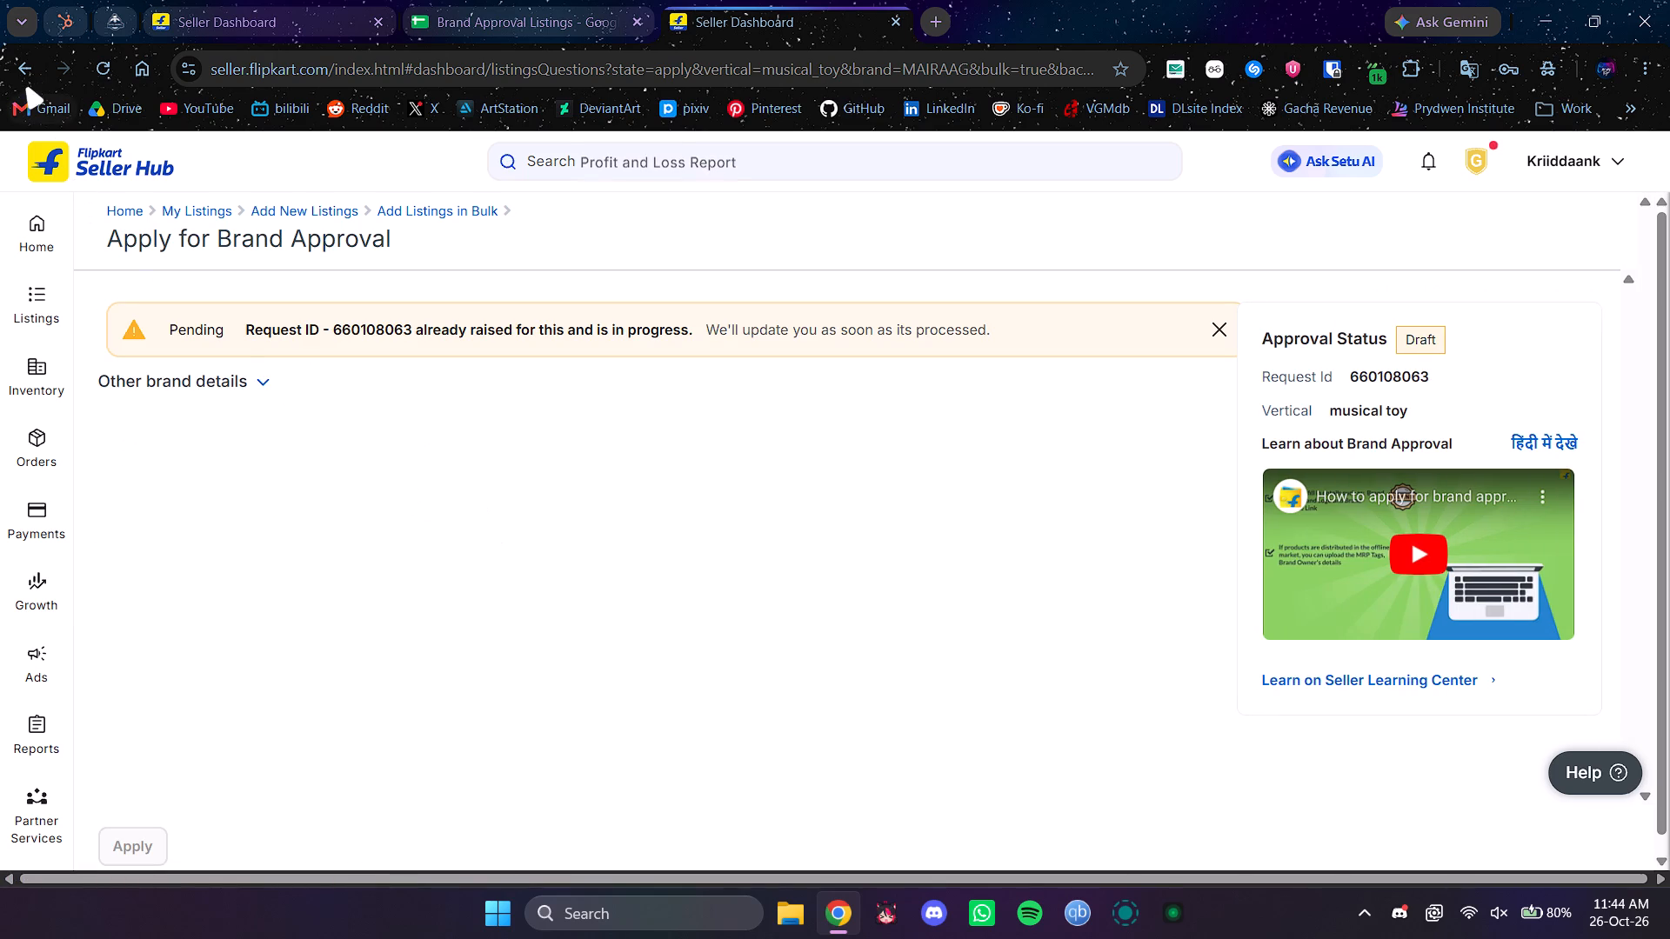
pyautogui.click(26, 68)
pyautogui.click(26, 67)
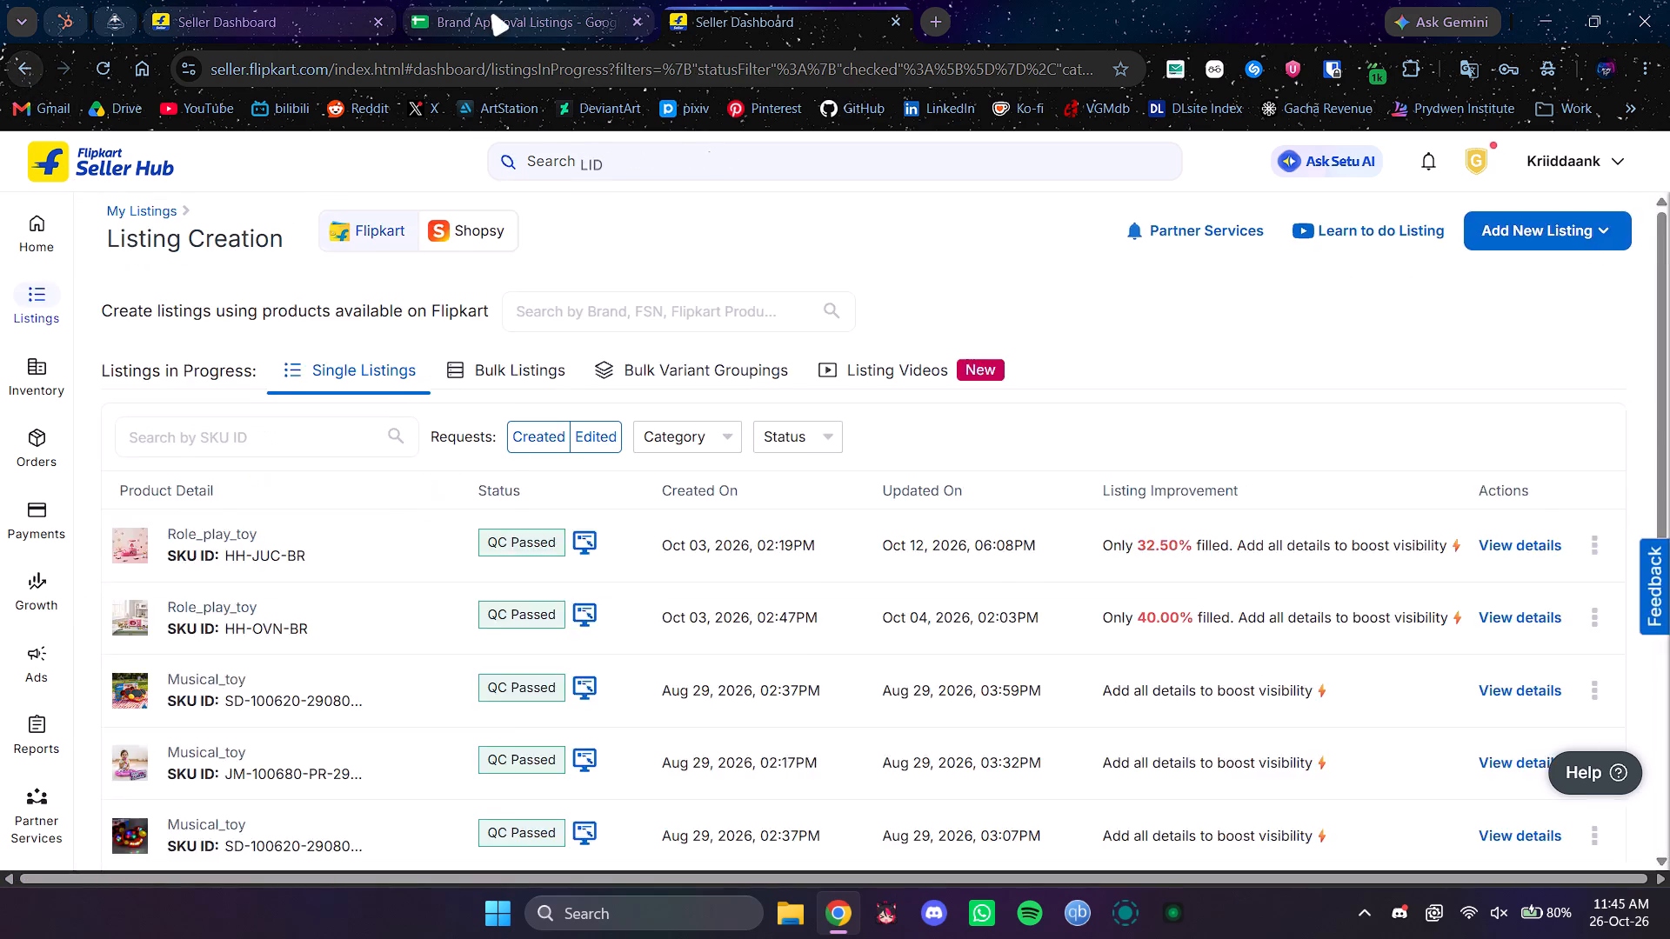
# Copy the AR KIDS TOYS product's FSN MTYGHDUQGST5PBXZ from the Brand Approval Listings sheet and search for it on Seller Hub's Listing Creation page.
pyautogui.click(491, 16)
pyautogui.scroll(-1, 465, 589)
pyautogui.click(195, 383)
pyautogui.rightClick(195, 383)
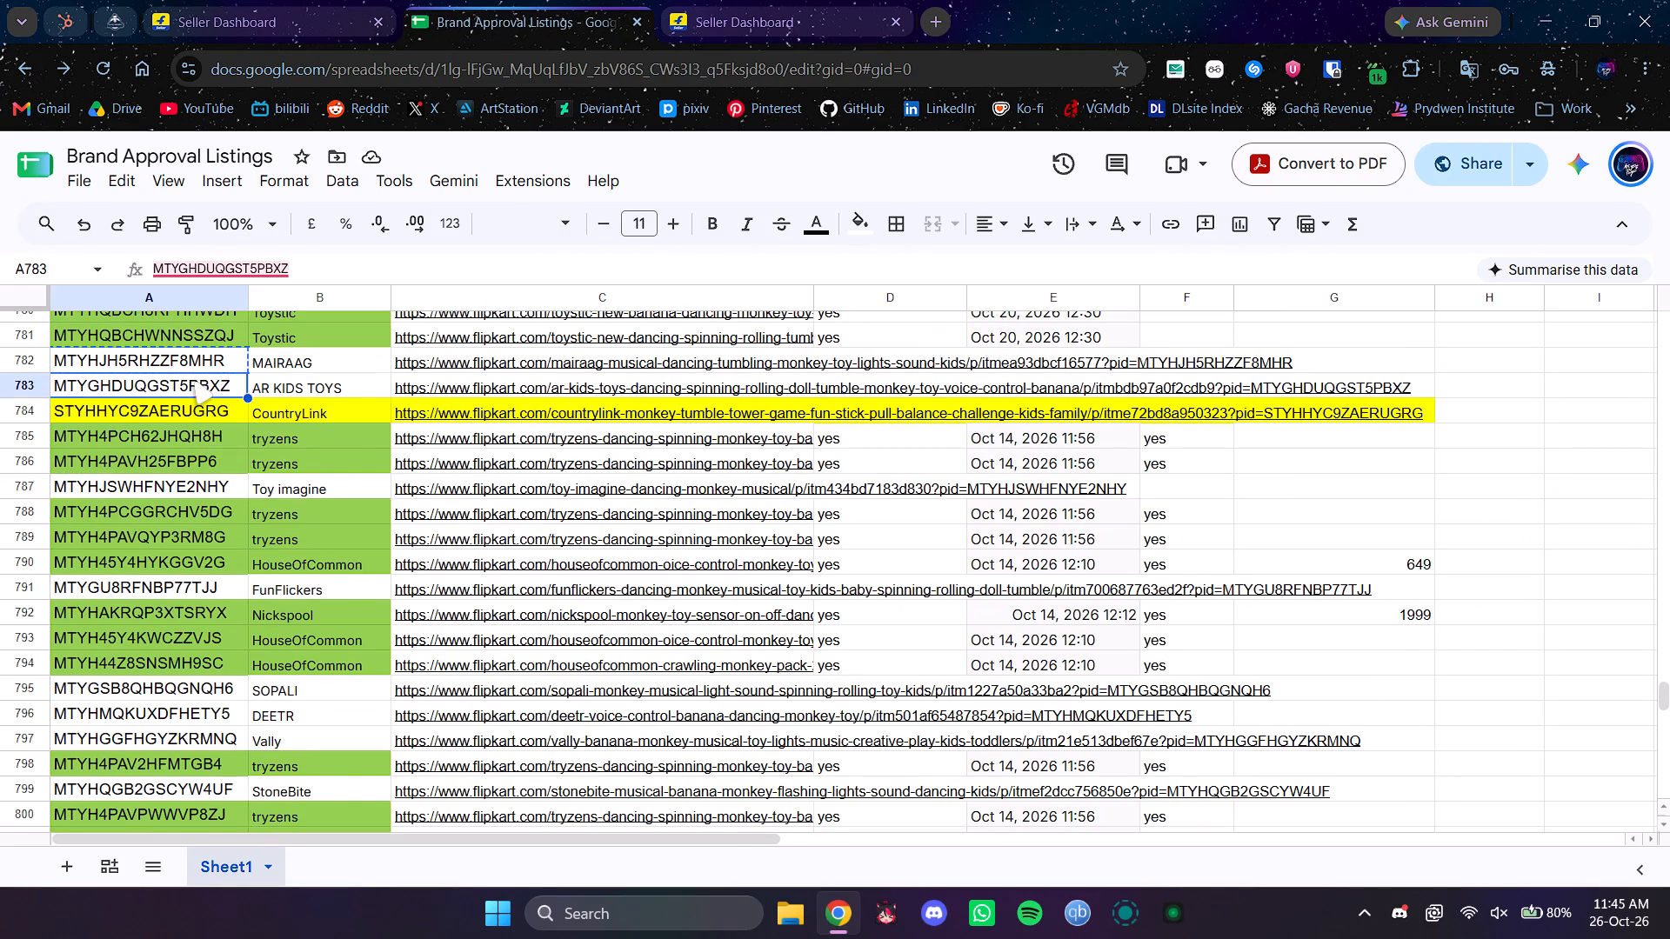
pyautogui.click(310, 271)
pyautogui.click(768, 0)
pyautogui.click(639, 286)
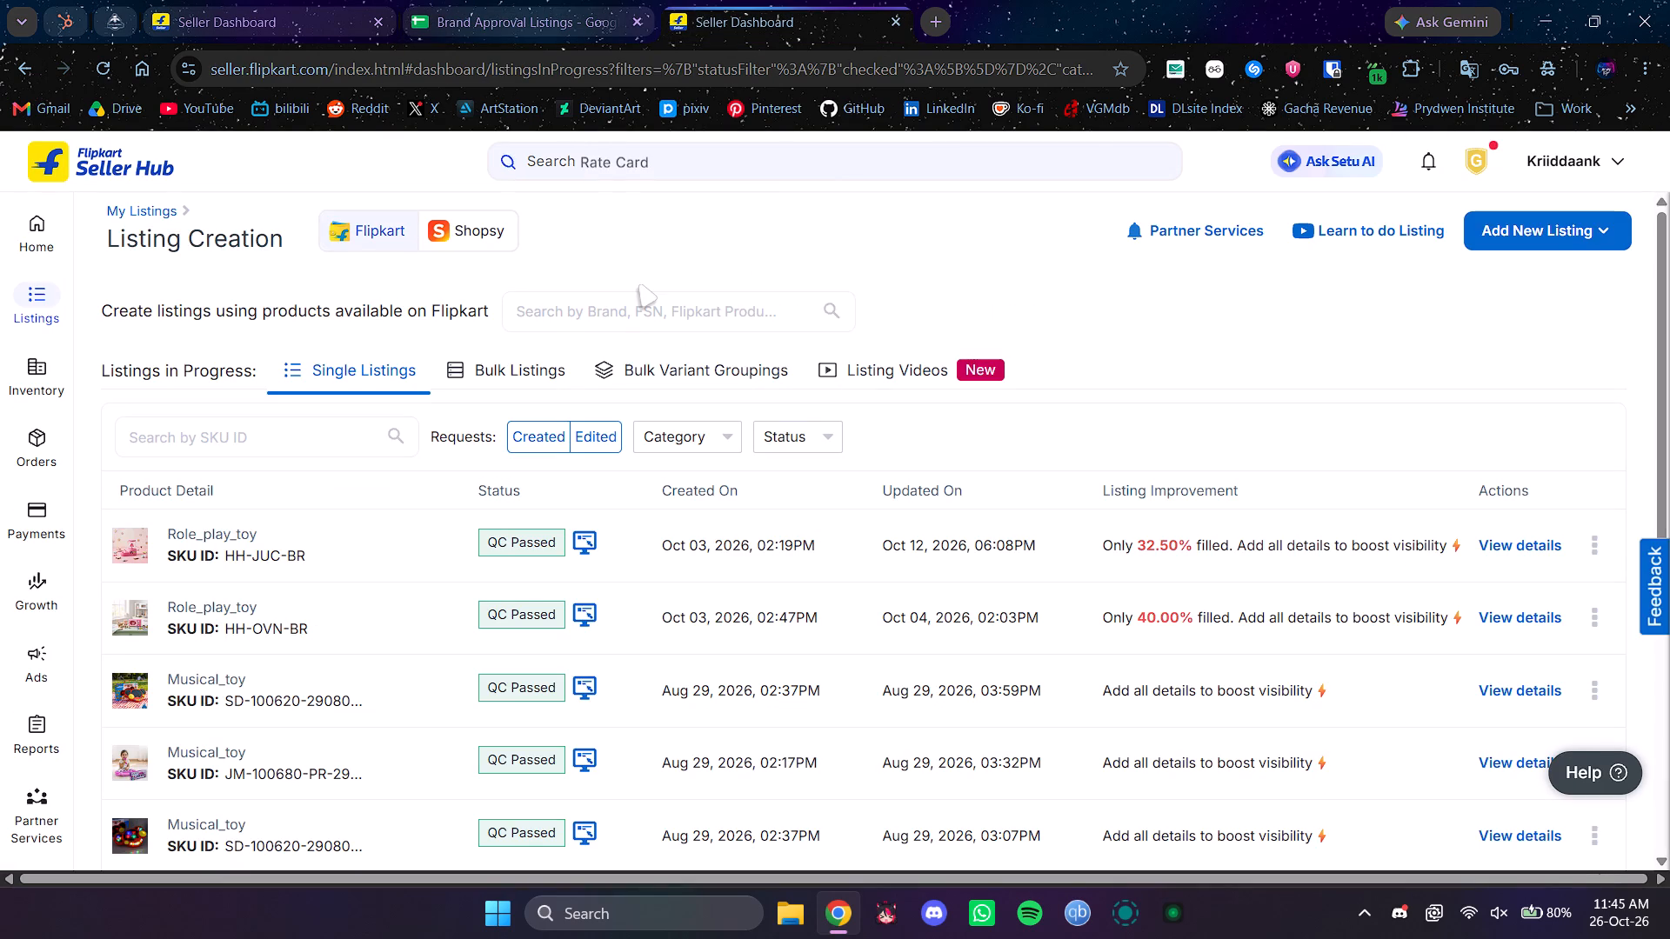
pyautogui.click(639, 302)
pyautogui.rightClick(639, 302)
pyautogui.click(746, 536)
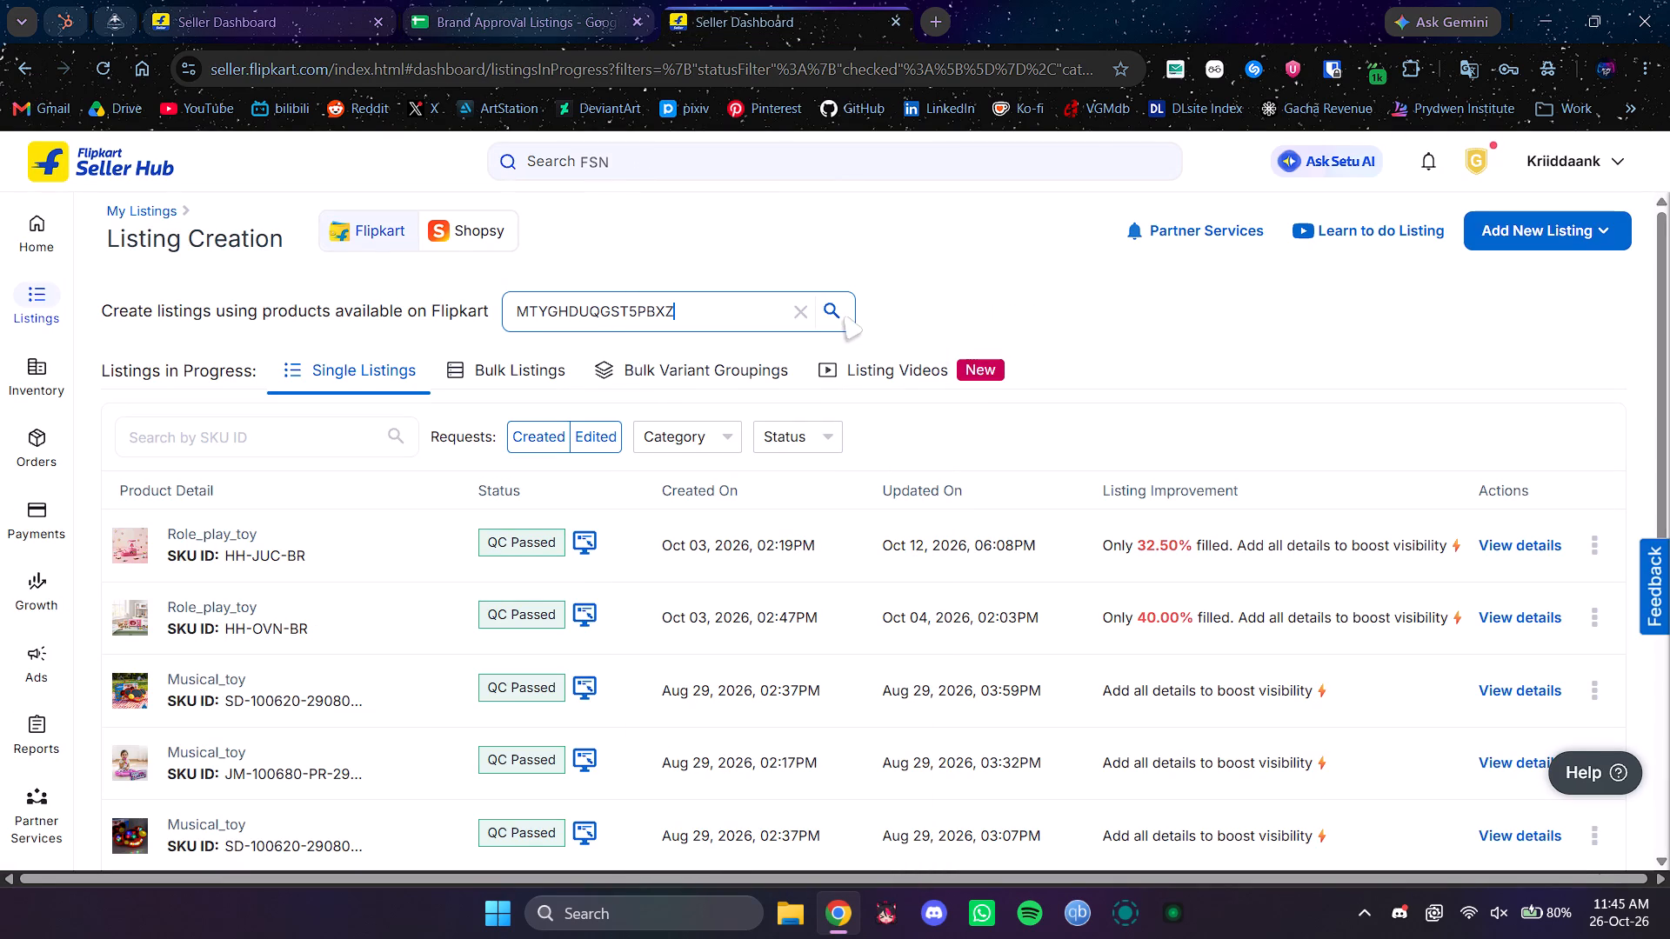
pyautogui.click(834, 308)
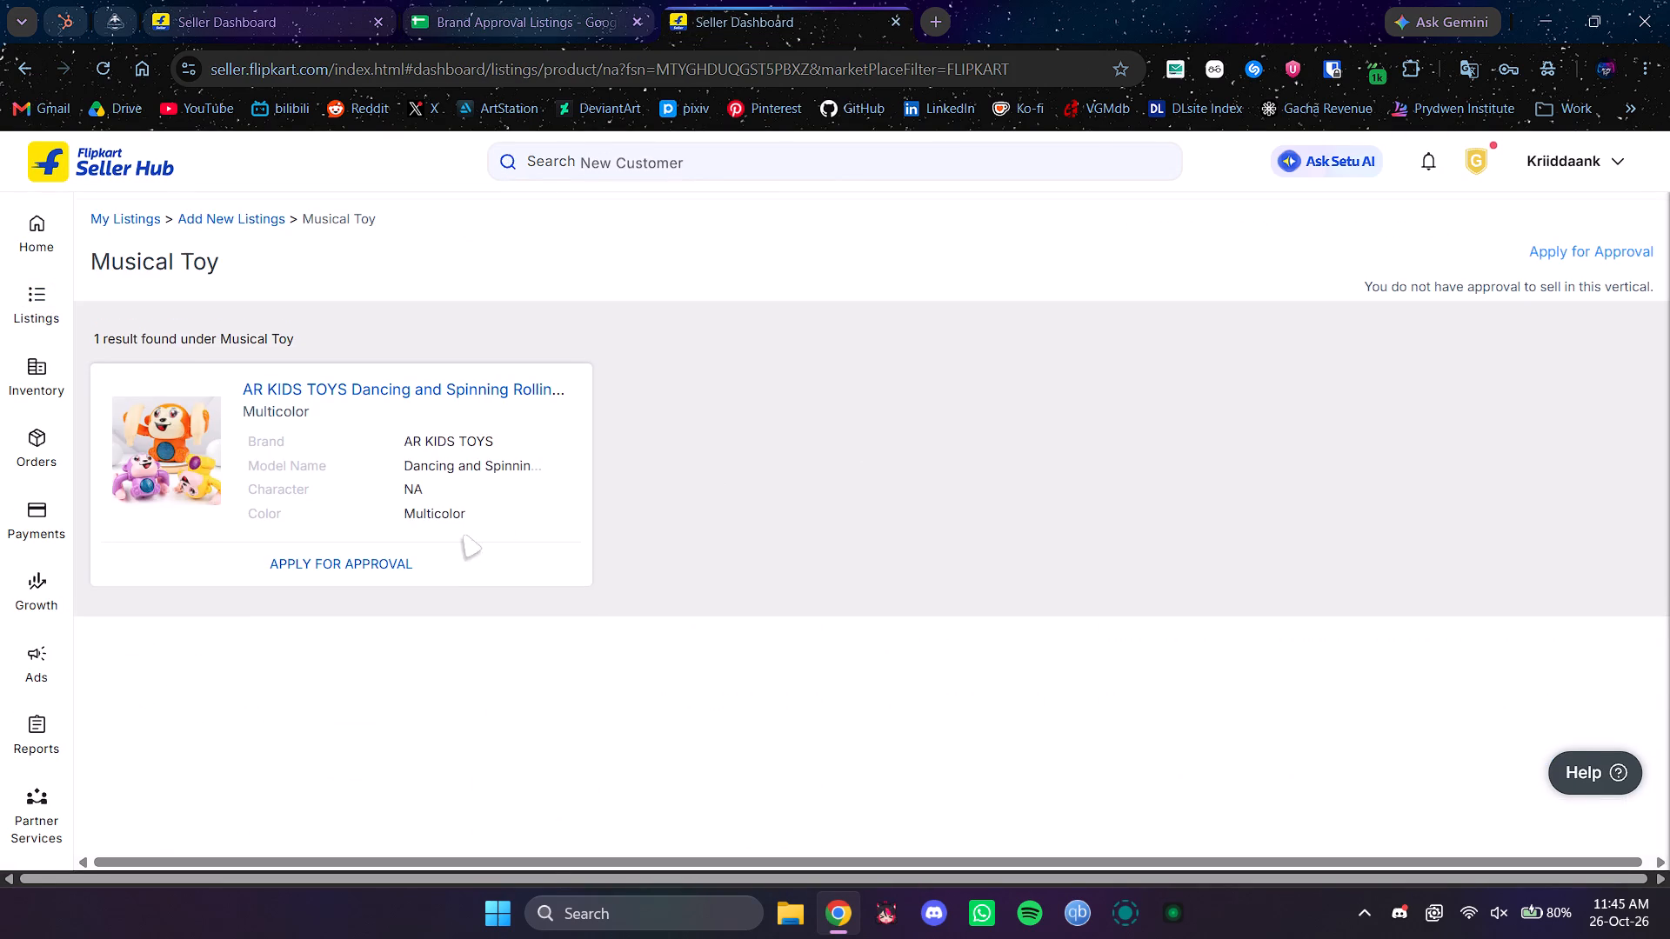
# Open the approval application for the AR KIDS TOYS Dancing and Spinning Rolling toy and go back to its product result.
pyautogui.click(453, 559)
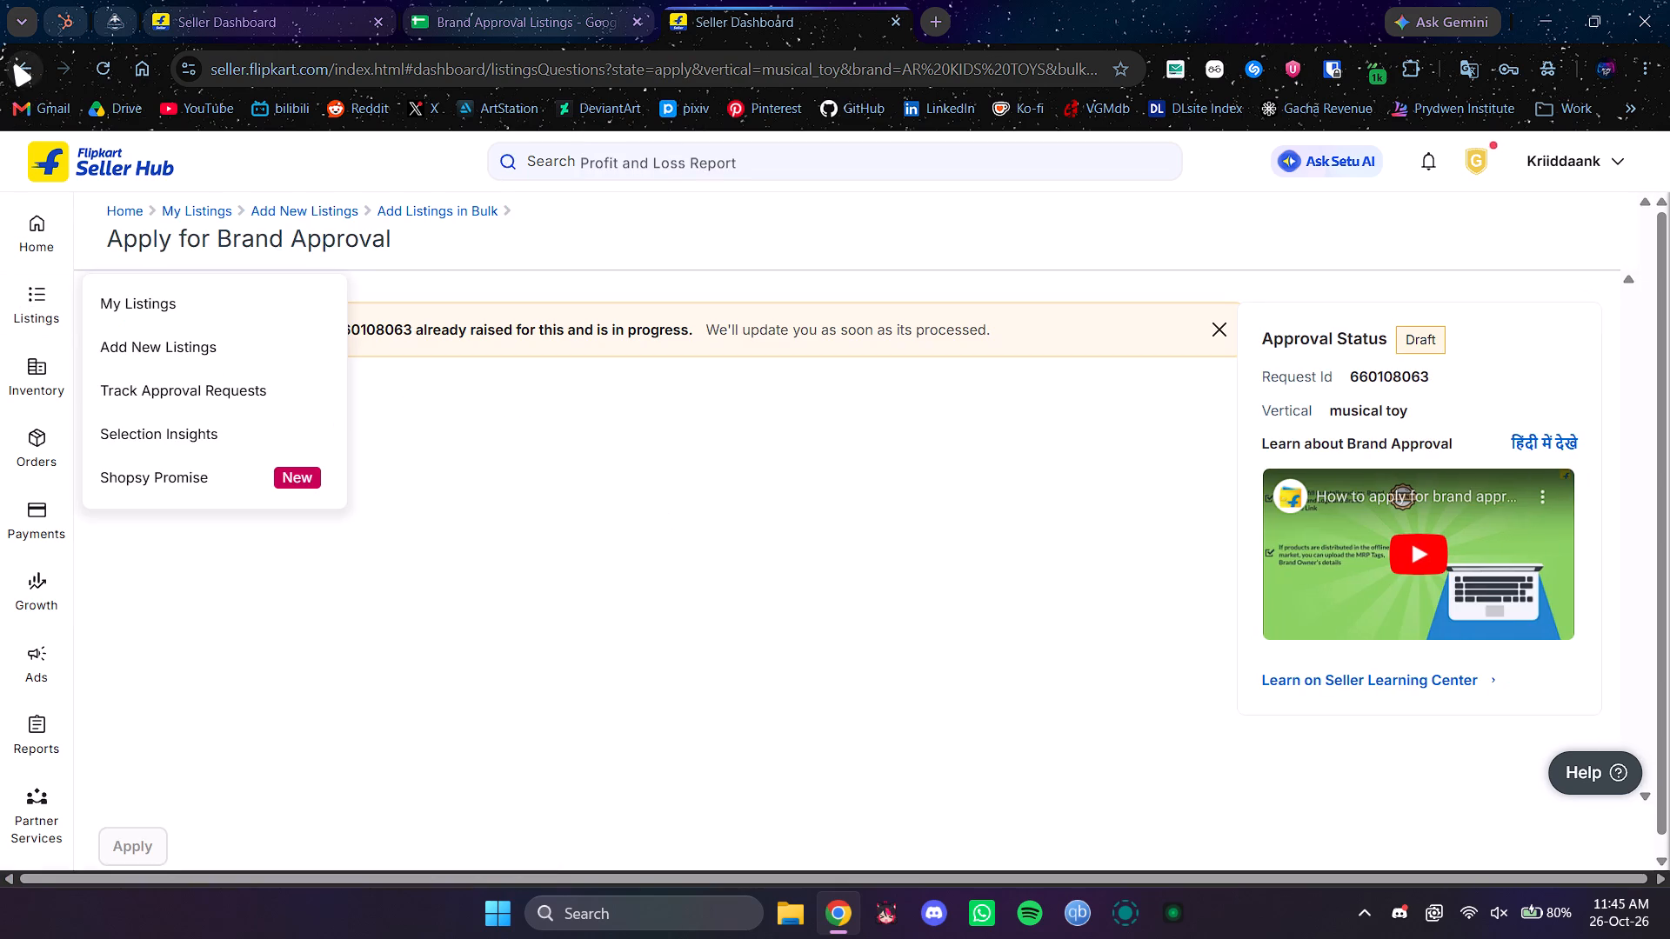
pyautogui.click(22, 66)
# Lower the screen brightness slightly in the Windows quick settings.
pyautogui.click(1550, 916)
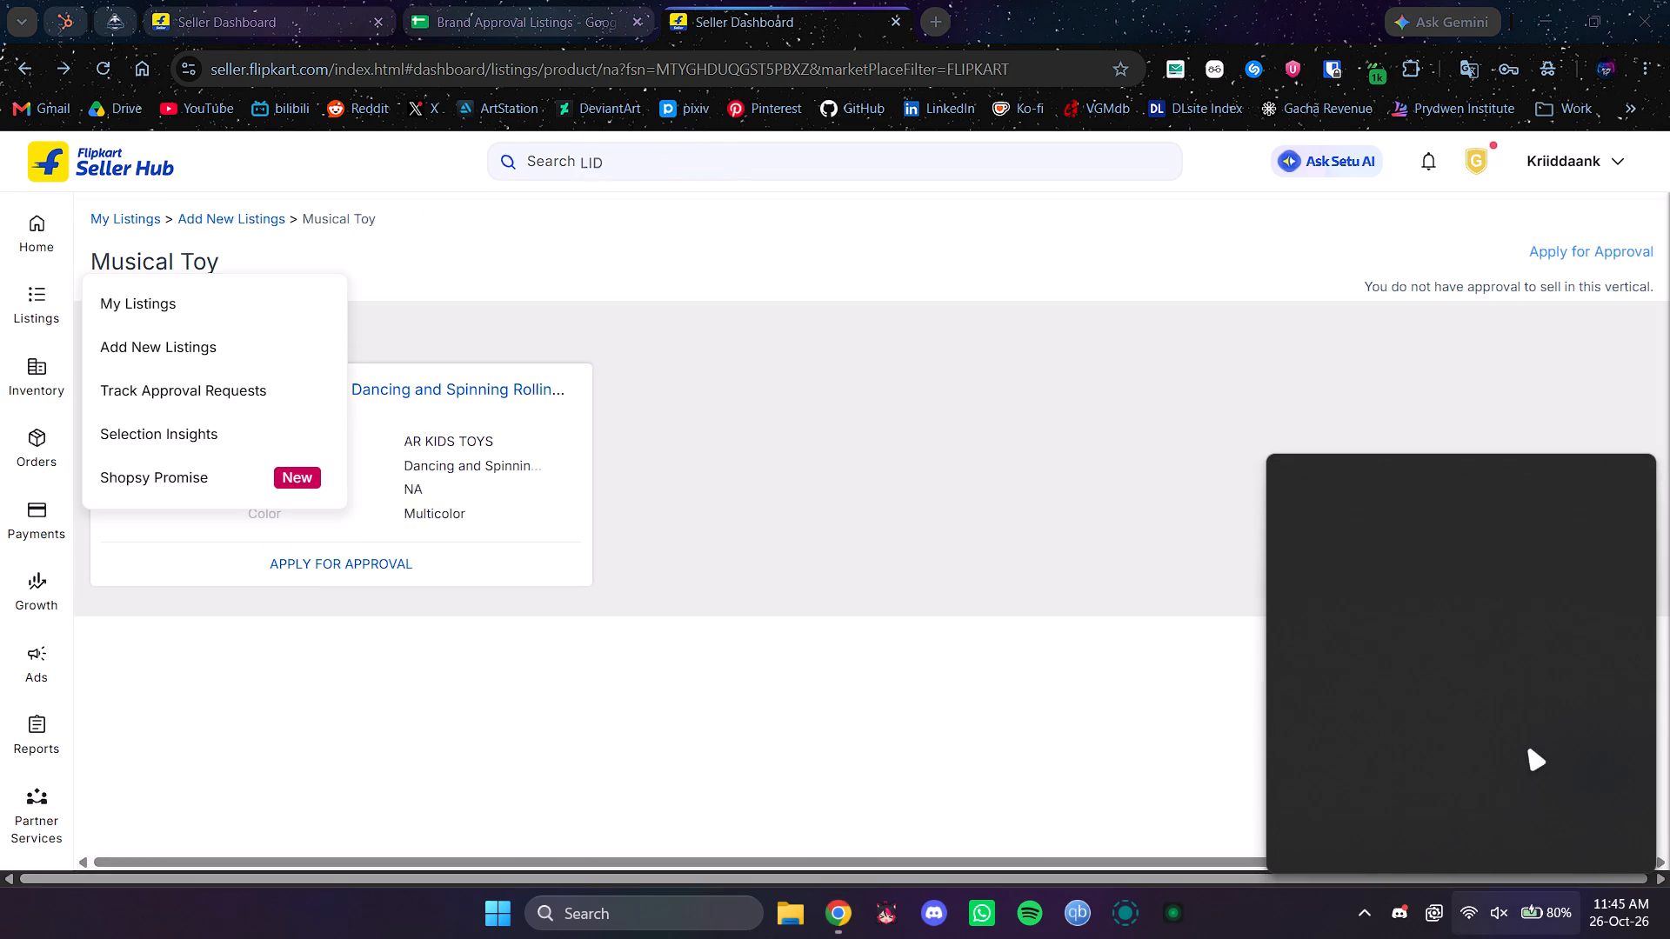
pyautogui.moveTo(1527, 721); pyautogui.dragTo(1520, 724)
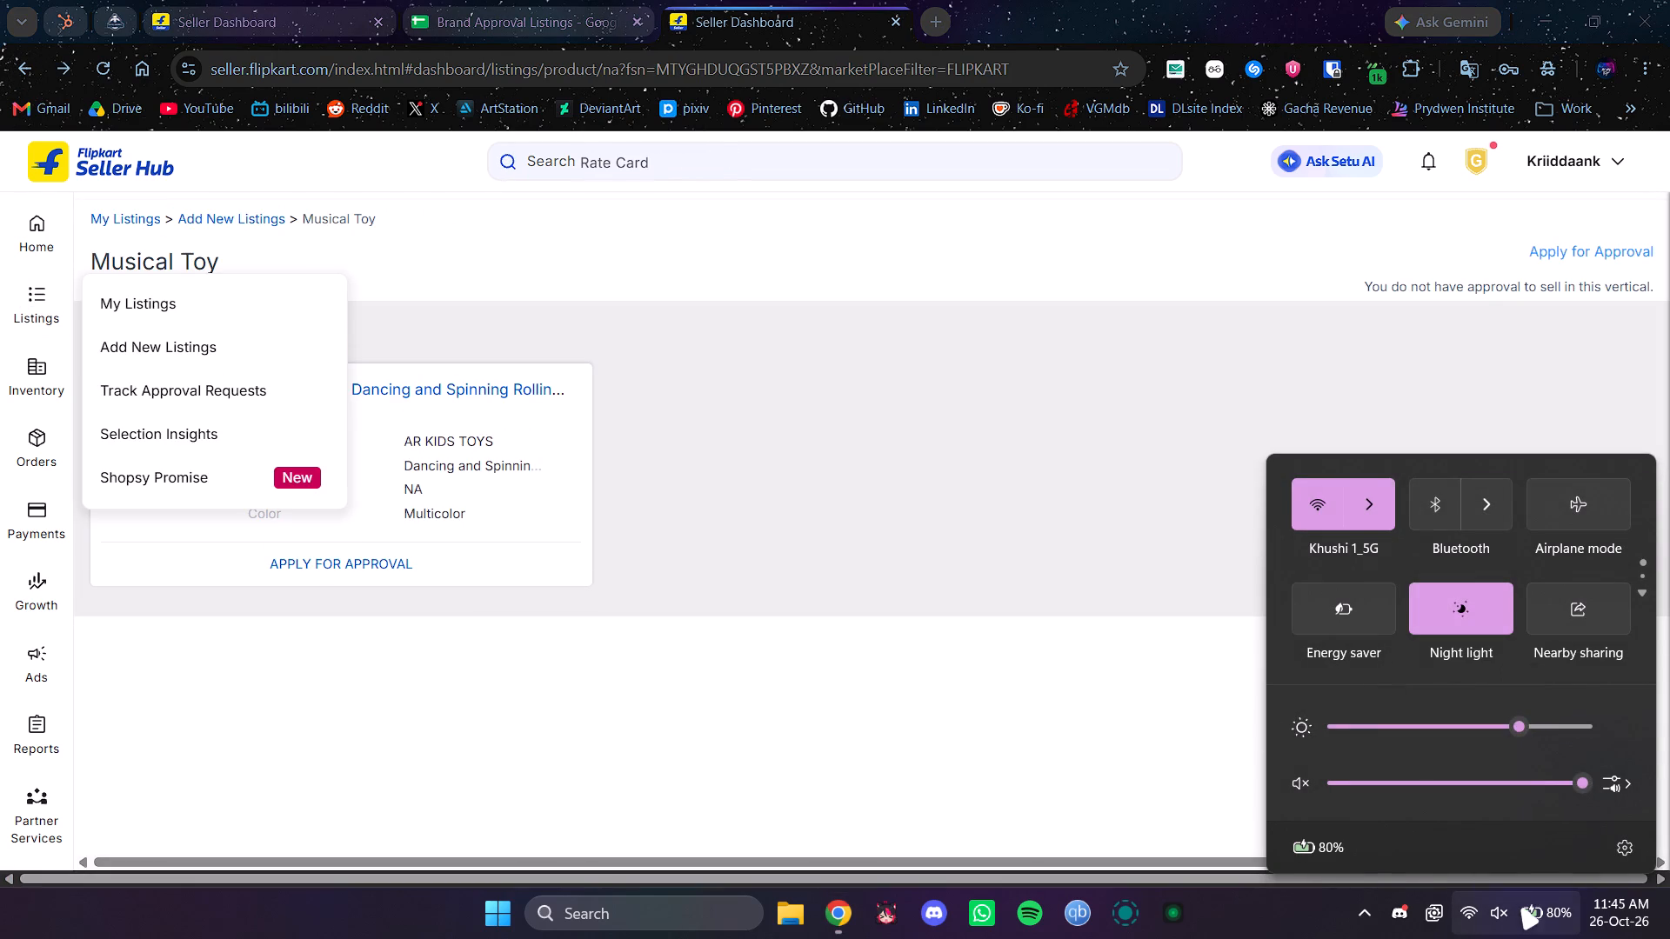
pyautogui.click(1521, 911)
# Return from the AR KIDS TOYS product result to the Listing Creation page.
pyautogui.click(618, 264)
pyautogui.click(13, 63)
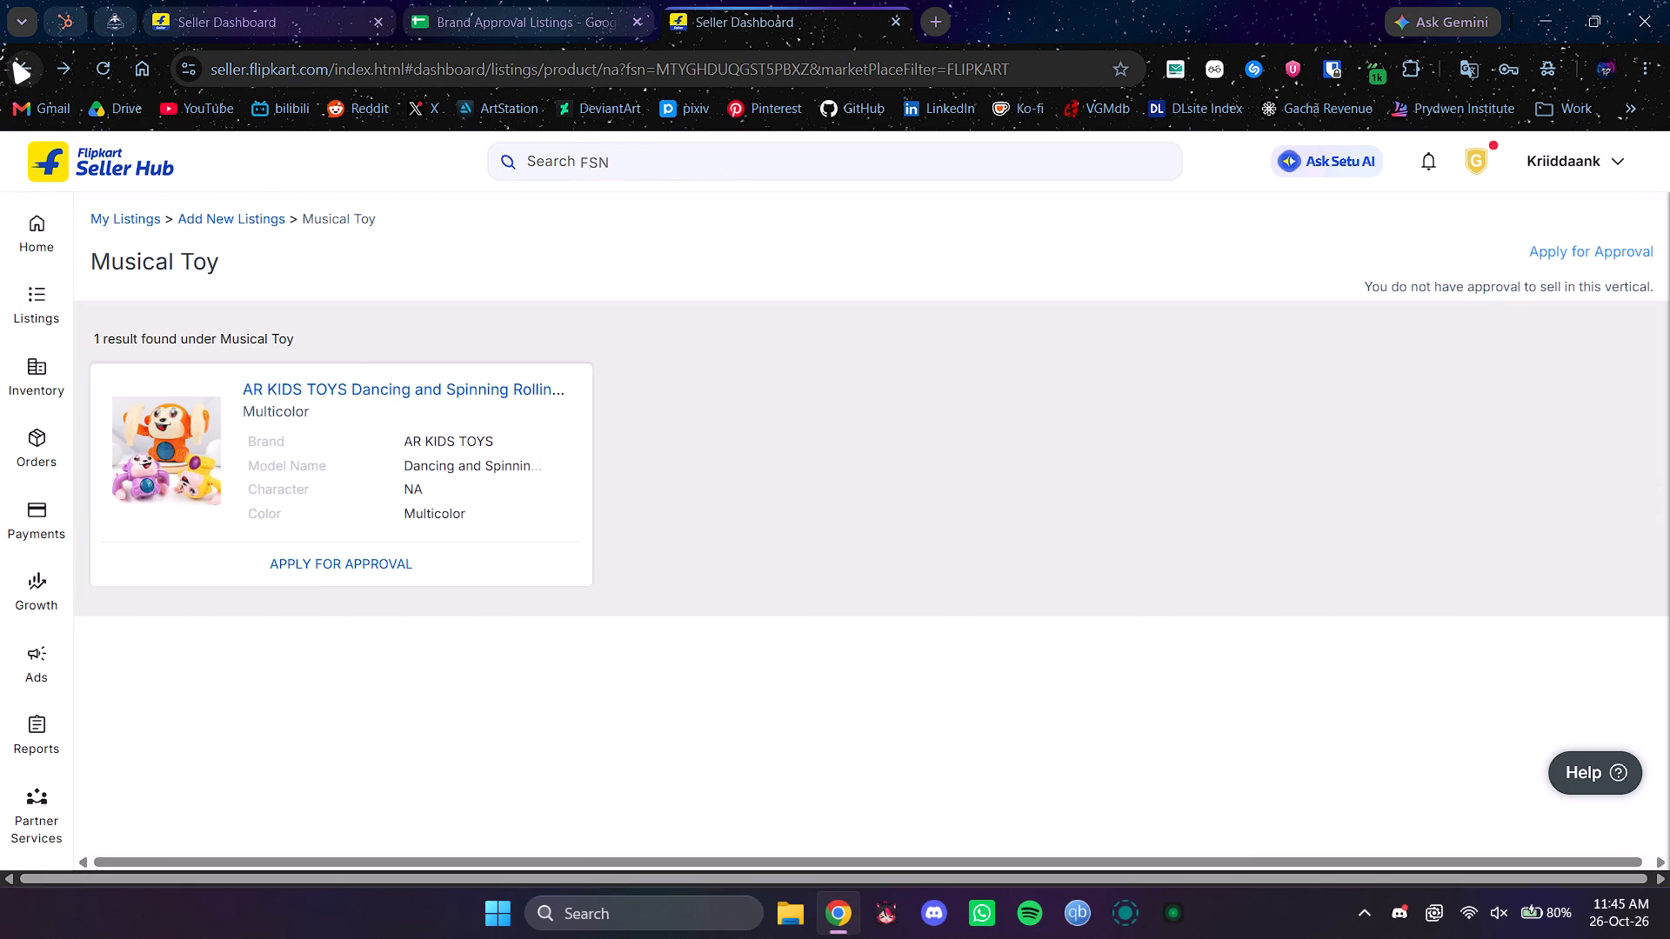
# Copy the Toy imagine product's FSN MTYHJSWHFNYE2NHY from the Brand Approval Listings sheet and search for it on Seller Hub's Listing Creation page.
pyautogui.click(448, 0)
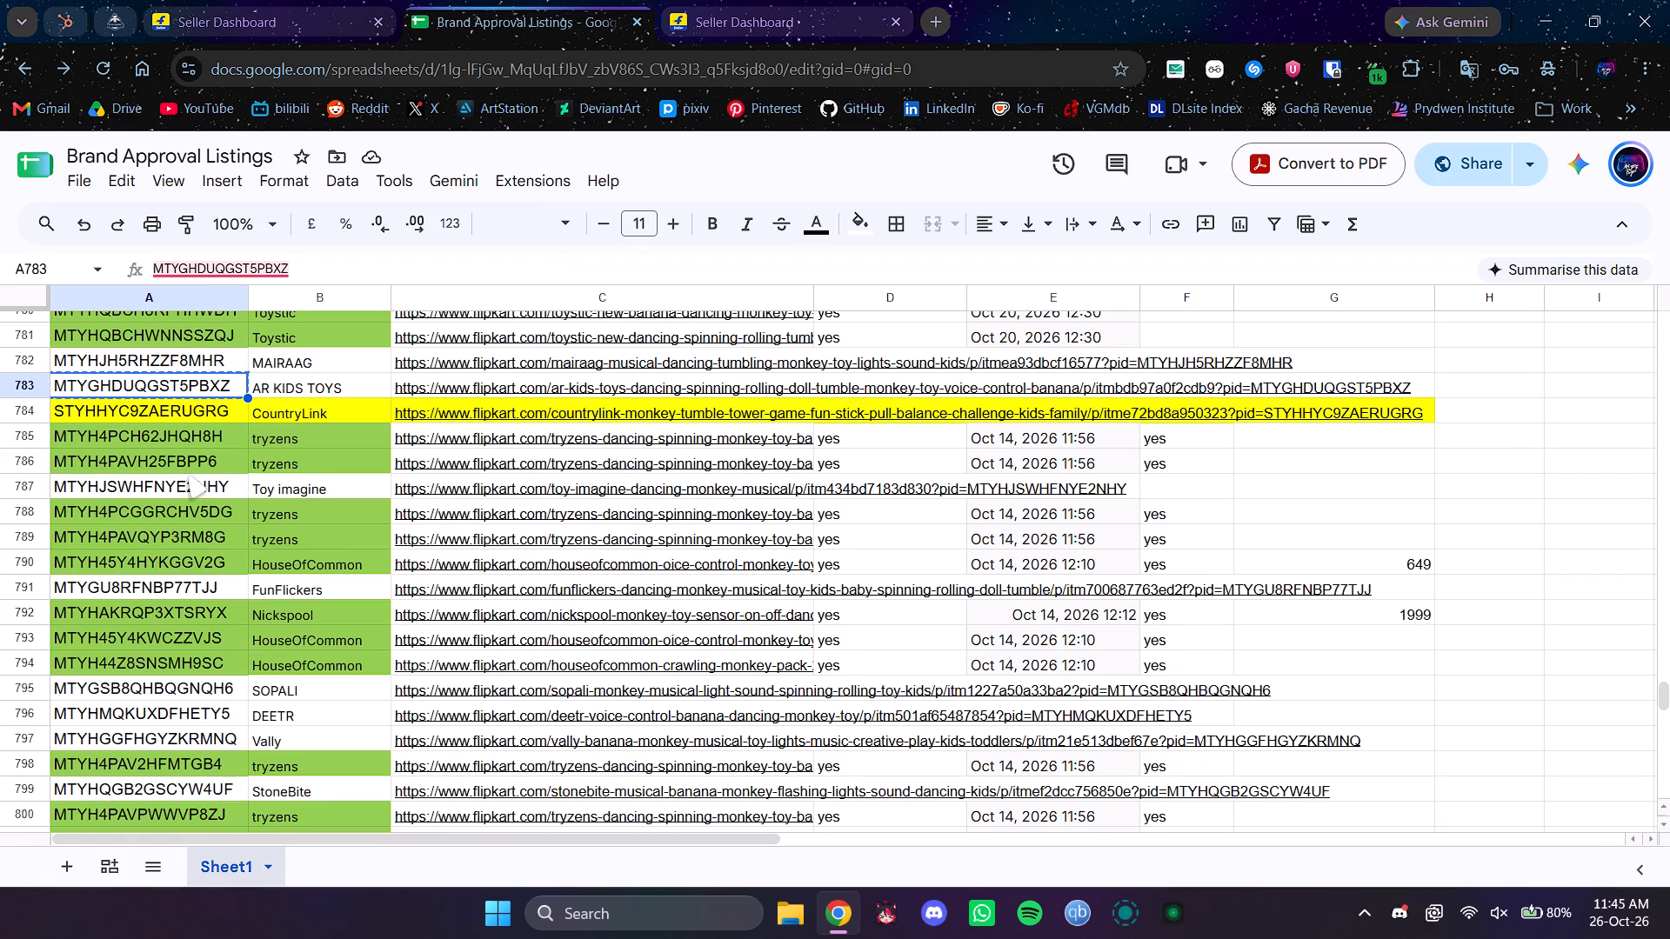
pyautogui.click(190, 477)
pyautogui.rightClick(201, 484)
pyautogui.click(397, 276)
pyautogui.click(752, 0)
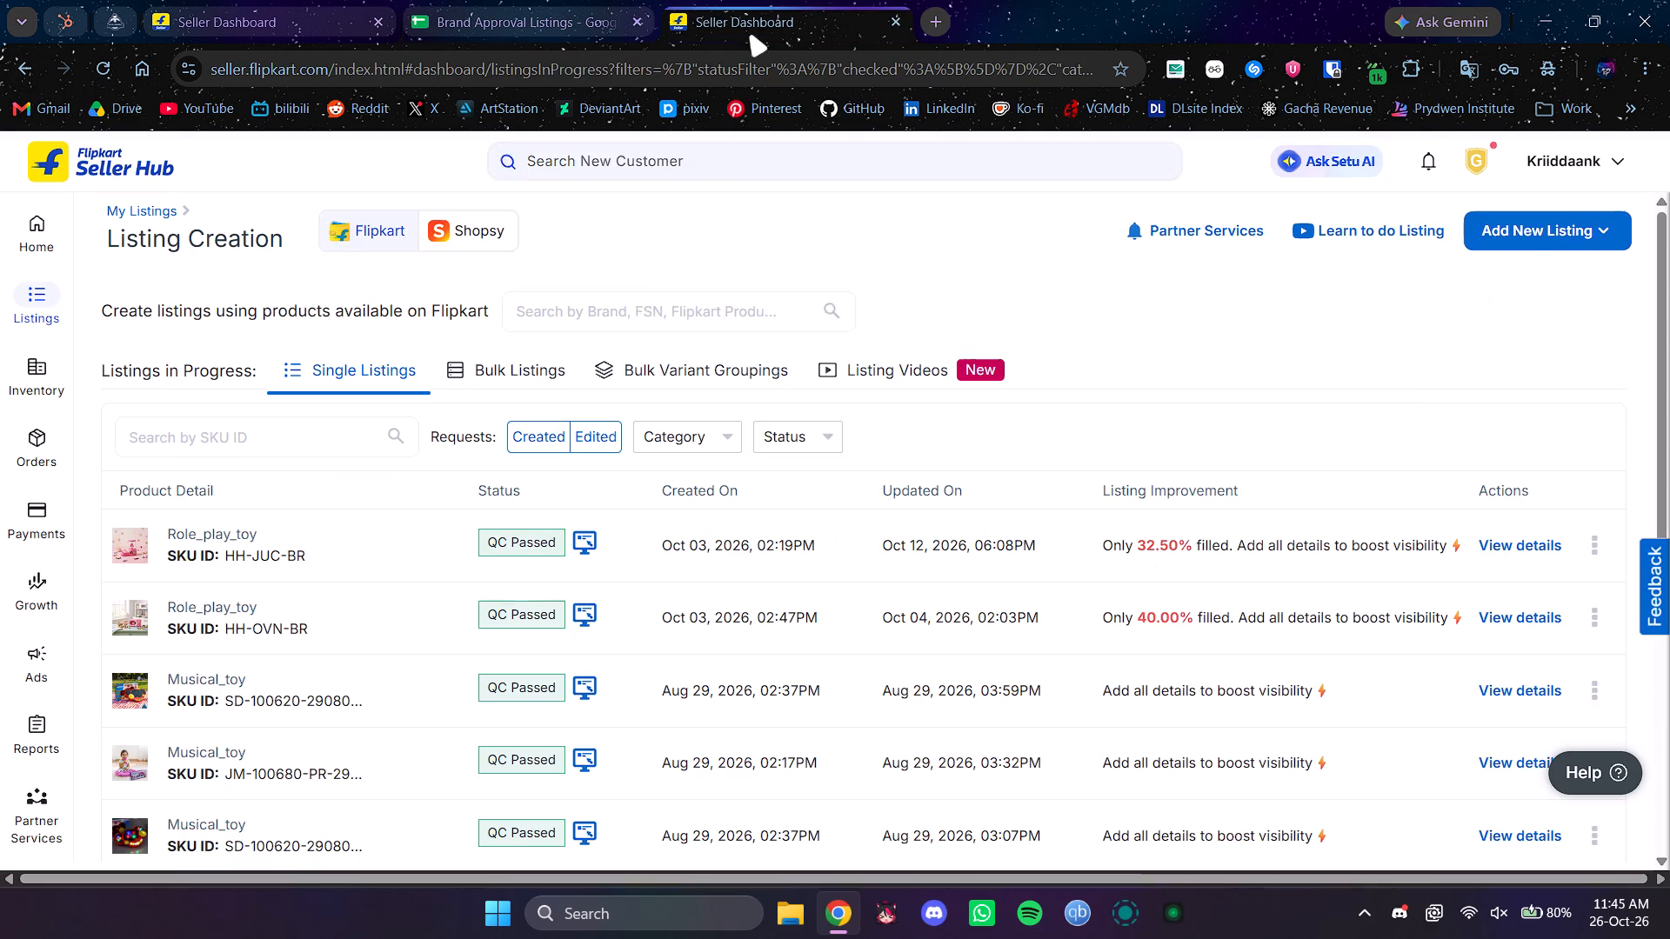
pyautogui.click(598, 310)
pyautogui.rightClick(598, 310)
pyautogui.click(670, 520)
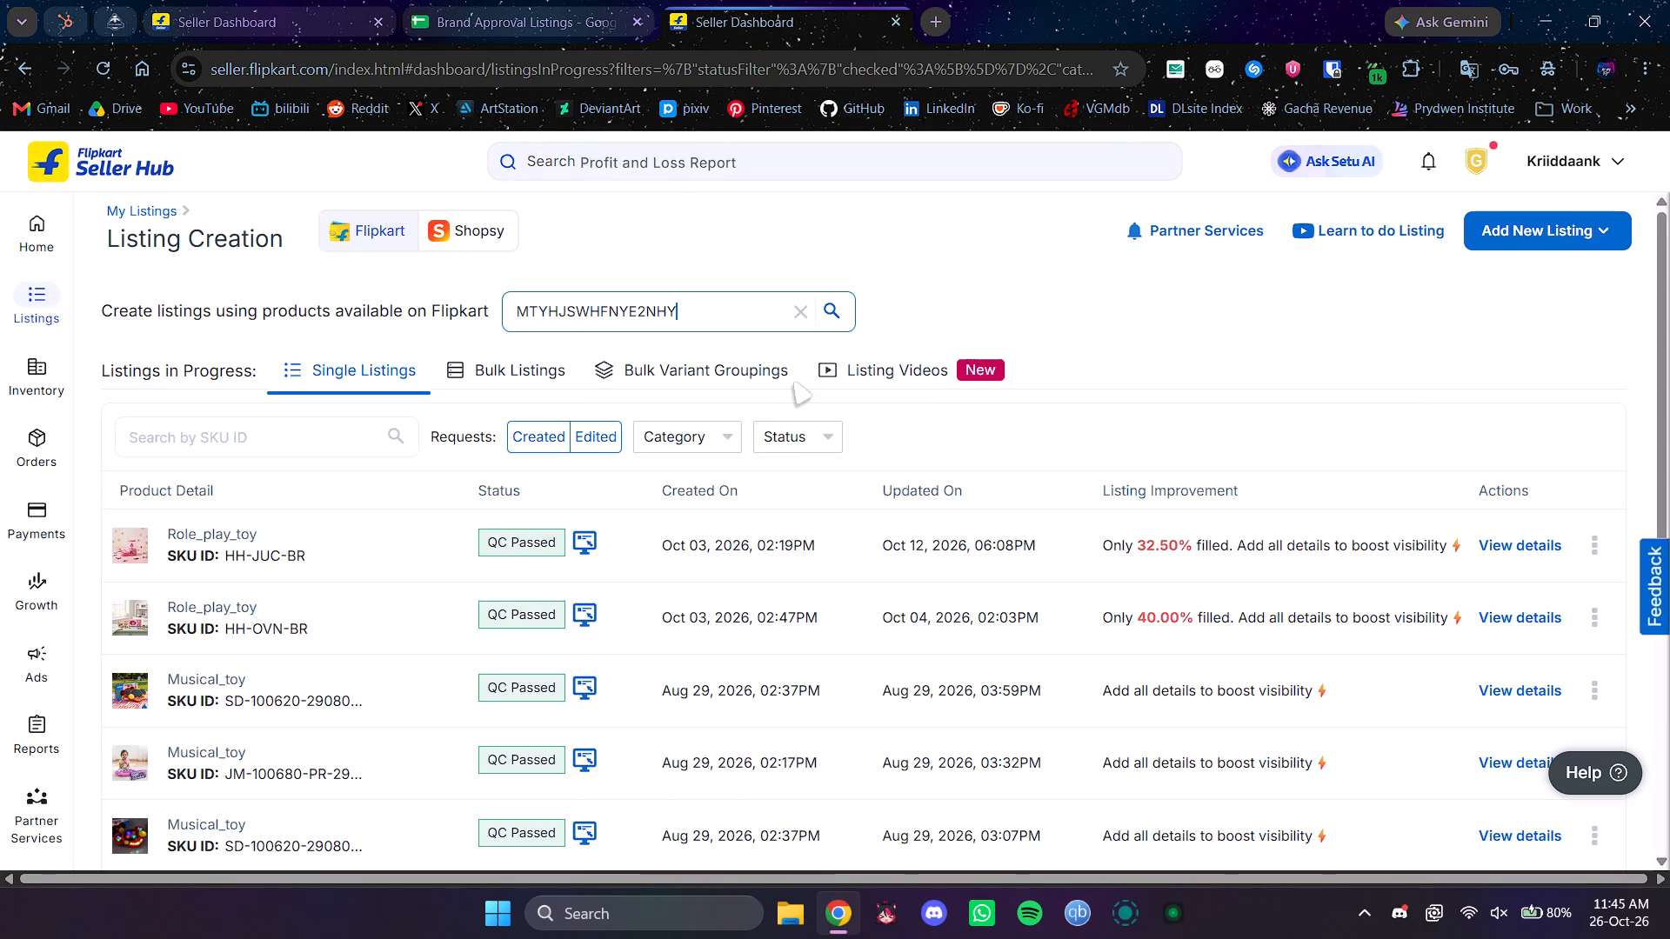
pyautogui.click(827, 308)
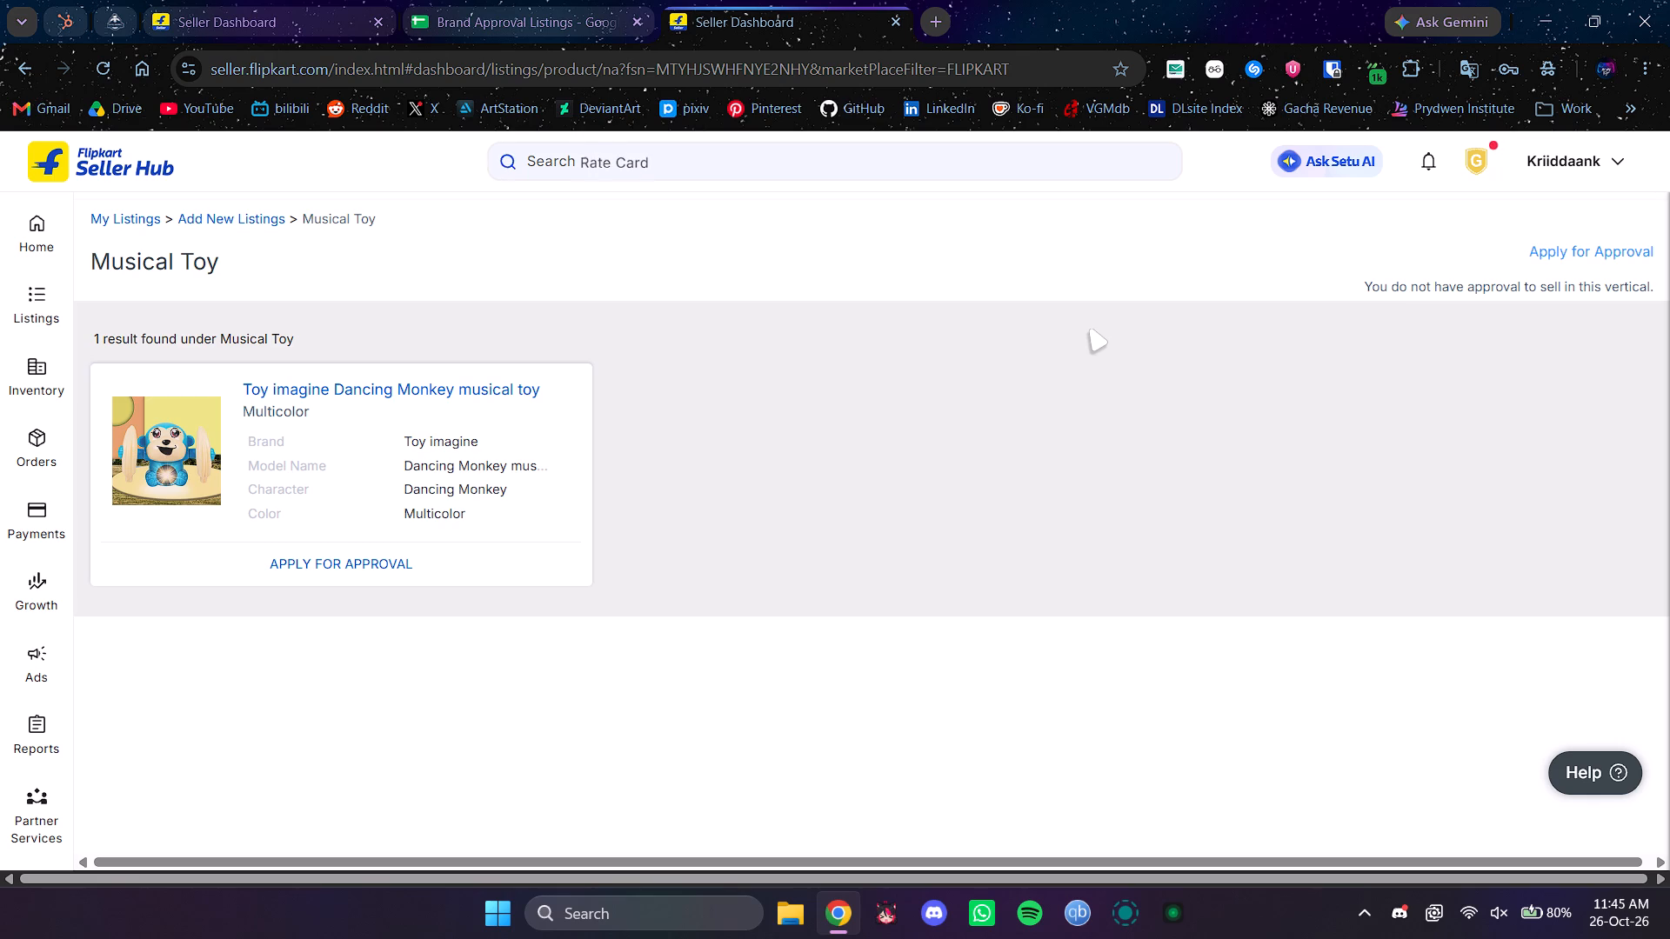
# Open the approval application for the Toy imagine Dancing Monkey musical toy to check it, and return to the Listing Creation page.
pyautogui.click(411, 567)
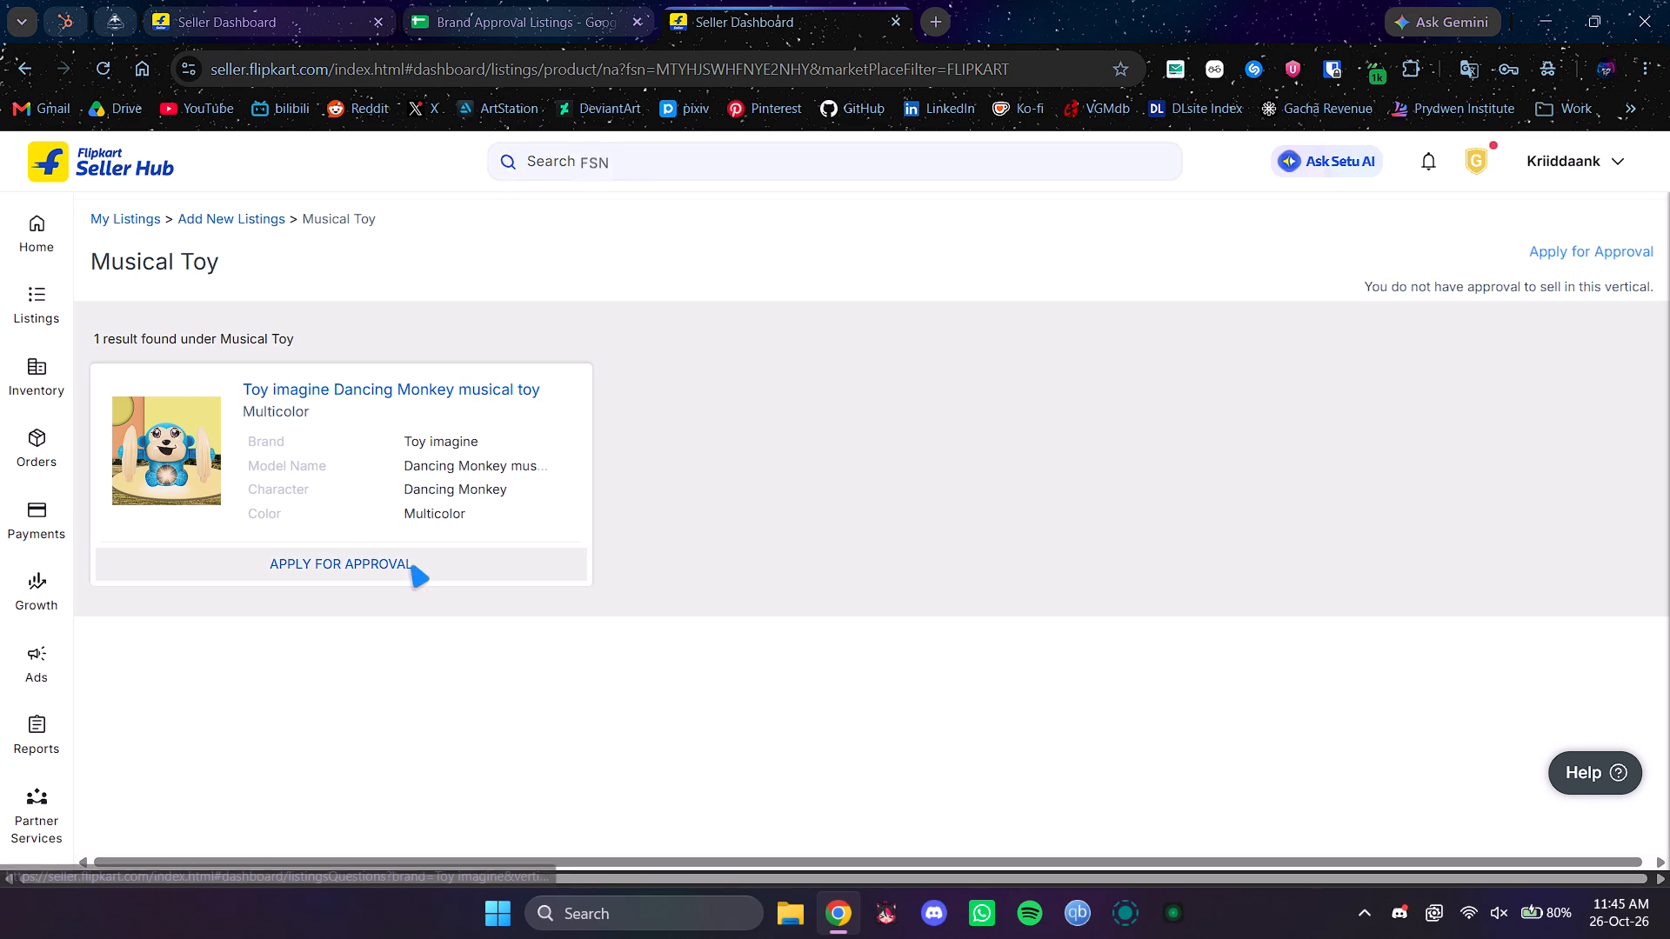
pyautogui.click(21, 64)
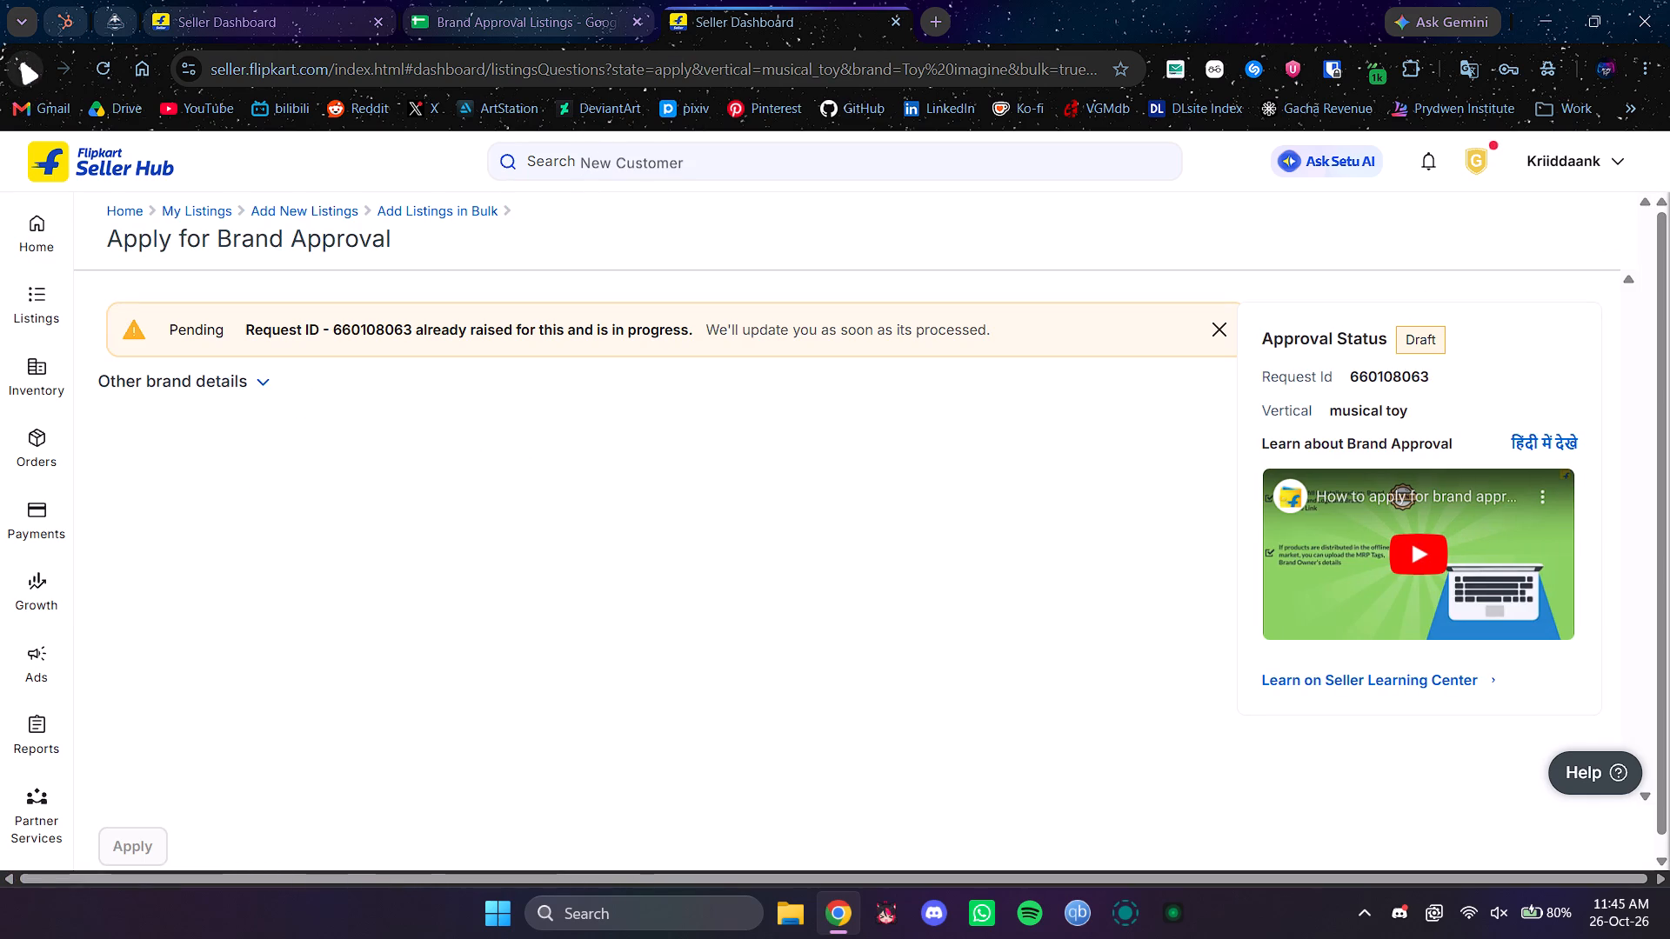
pyautogui.click(21, 66)
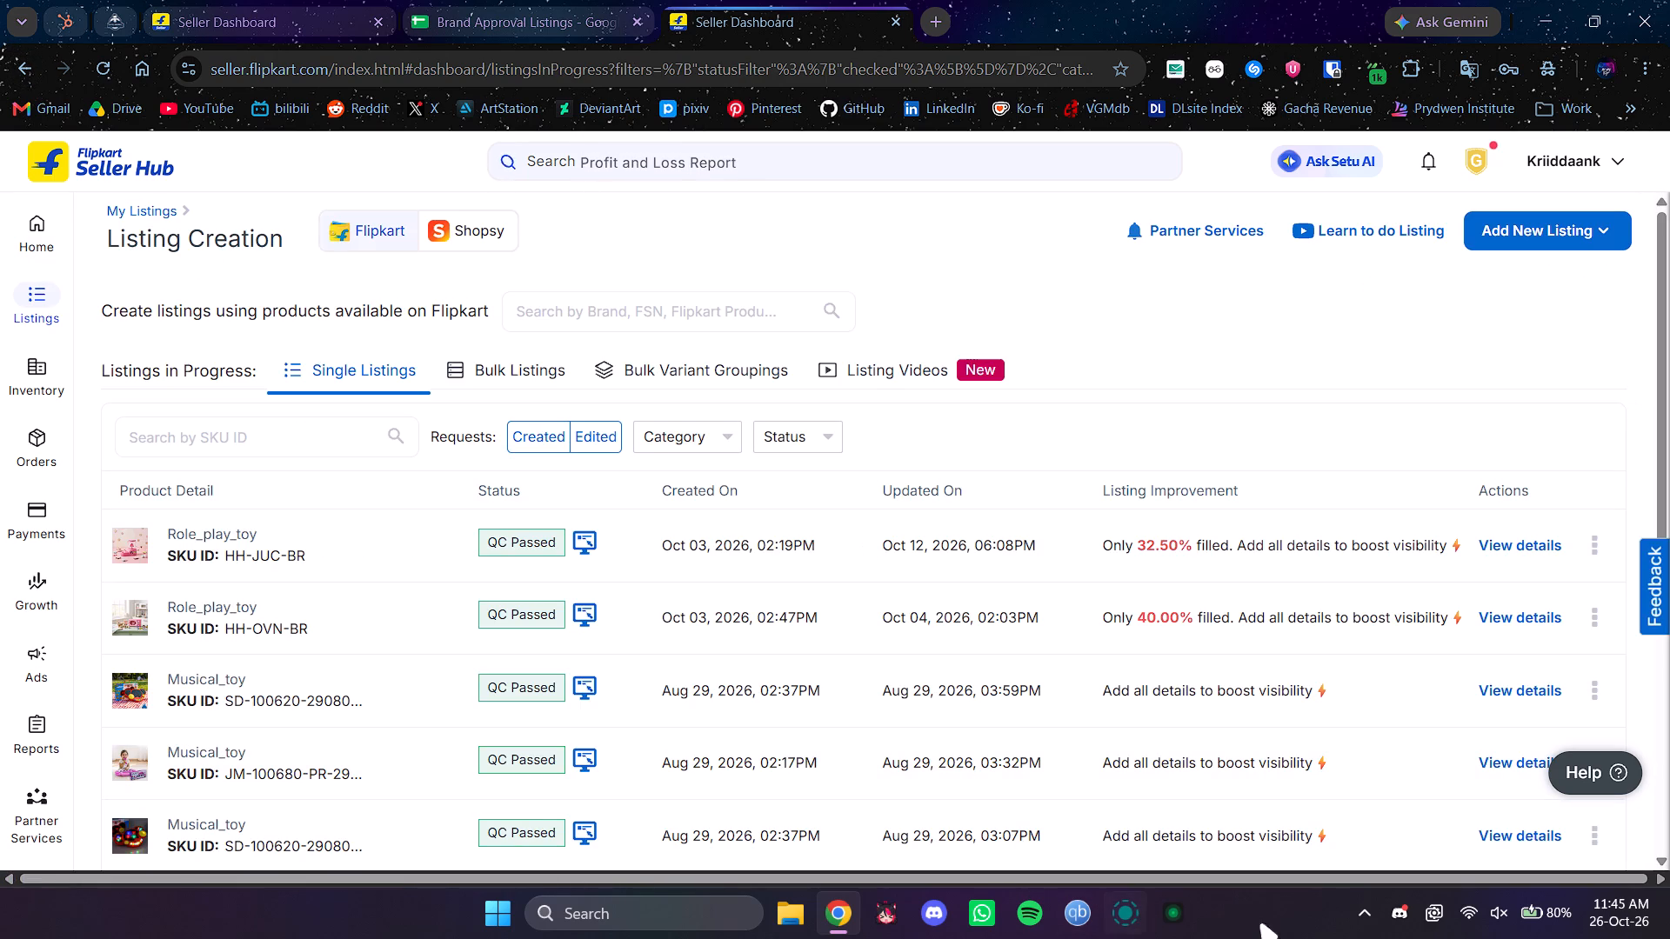
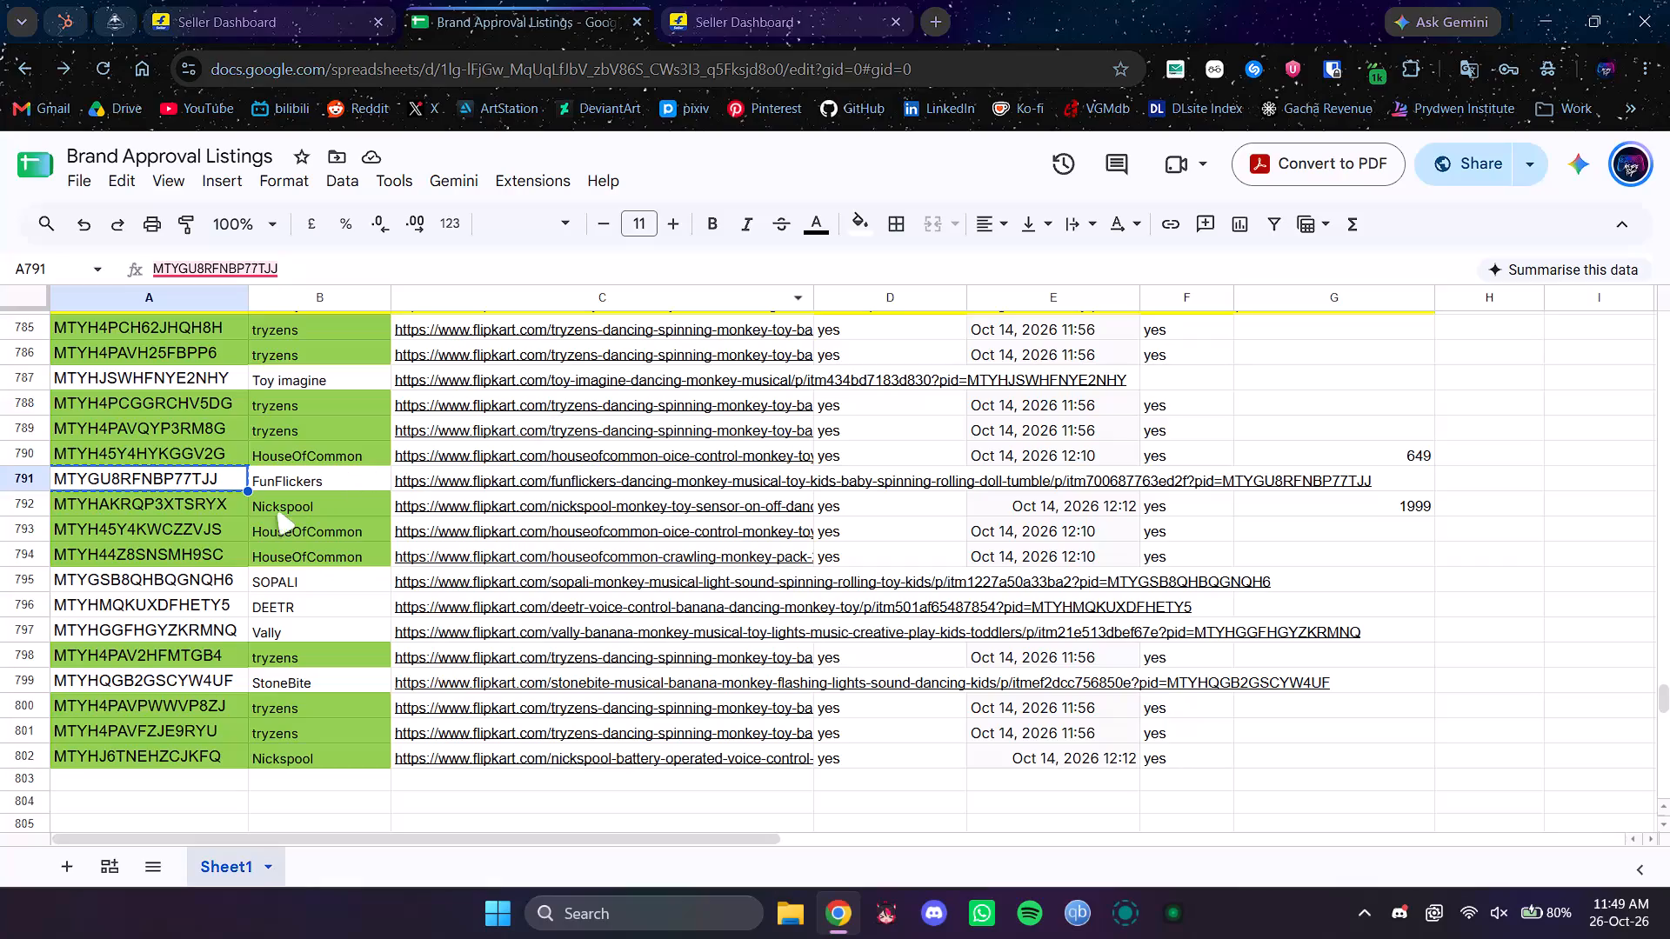
# Copy the SOPALI product's FSN MTYGSB8QHBQGNQH6 from the Brand Approval Listings sheet and search for it on Seller Hub's Listing Creation page.
pyautogui.click(207, 578)
pyautogui.rightClick(207, 578)
pyautogui.click(346, 275)
pyautogui.click(718, 0)
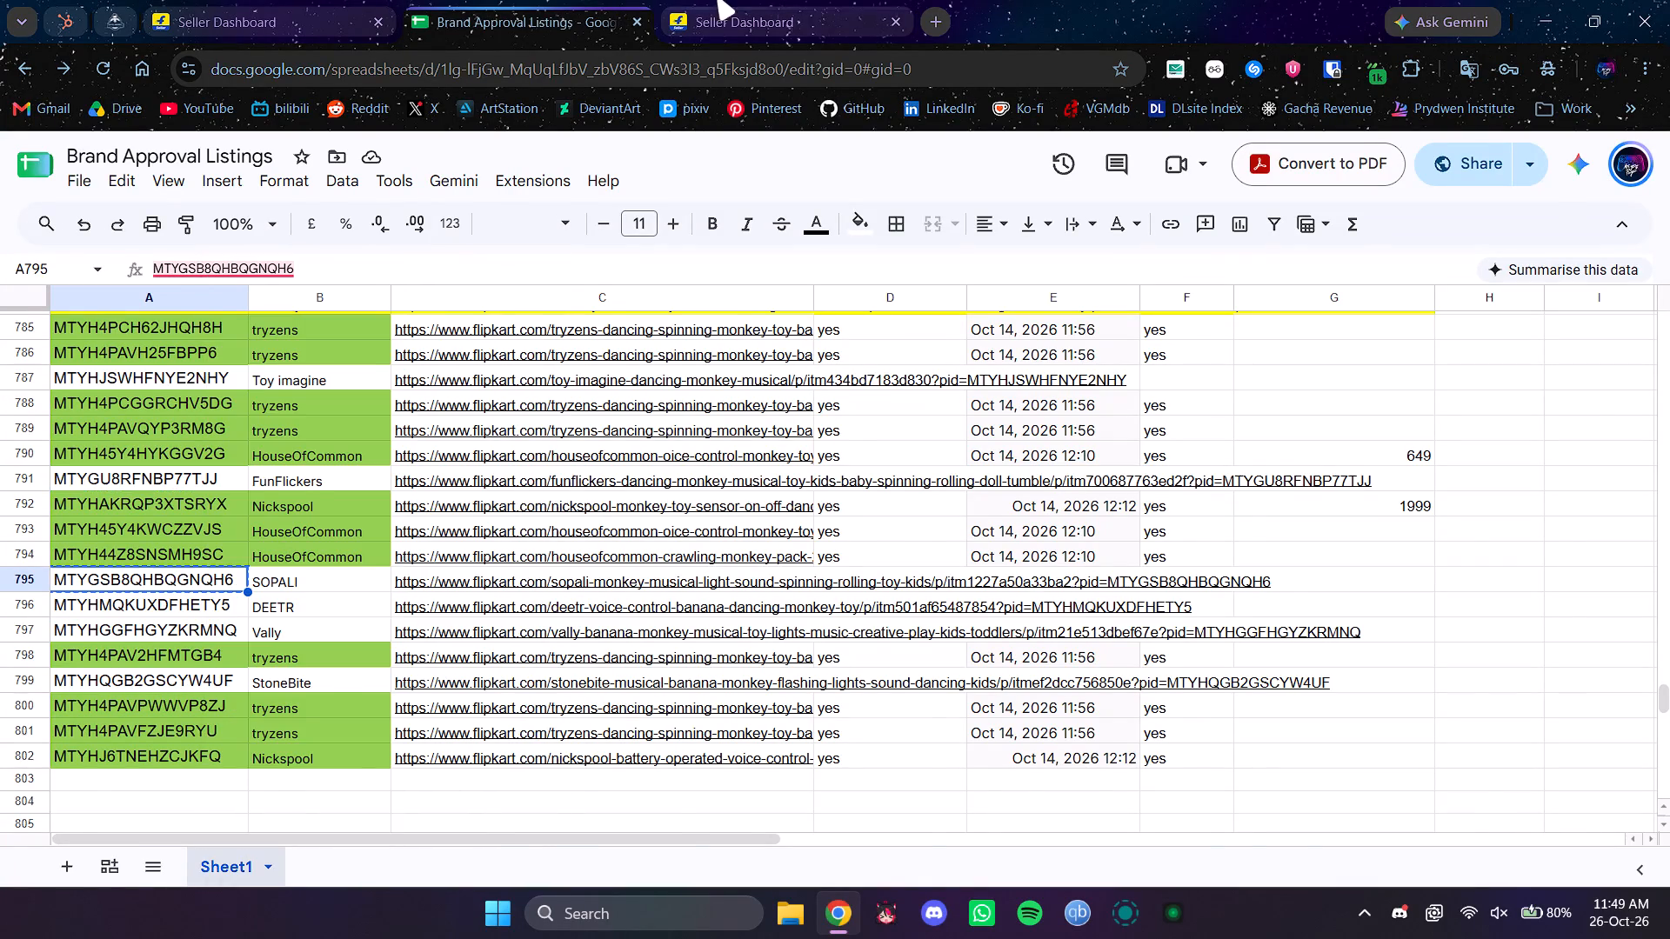
pyautogui.rightClick(658, 334)
pyautogui.rightClick(595, 306)
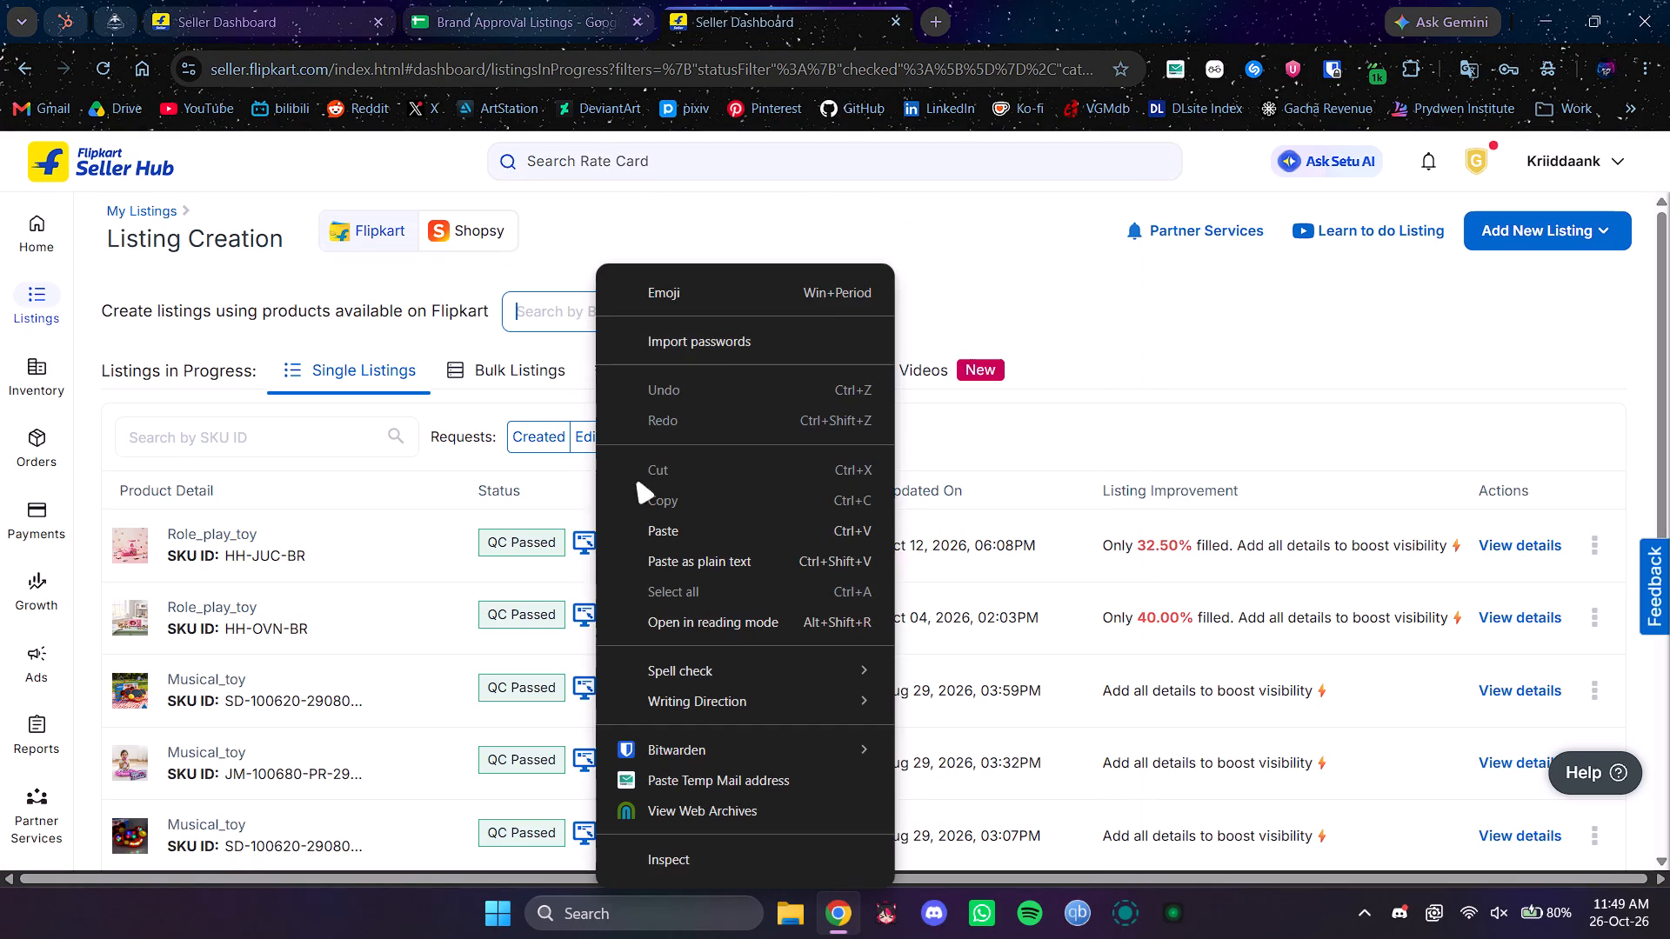
pyautogui.click(658, 522)
pyautogui.click(838, 317)
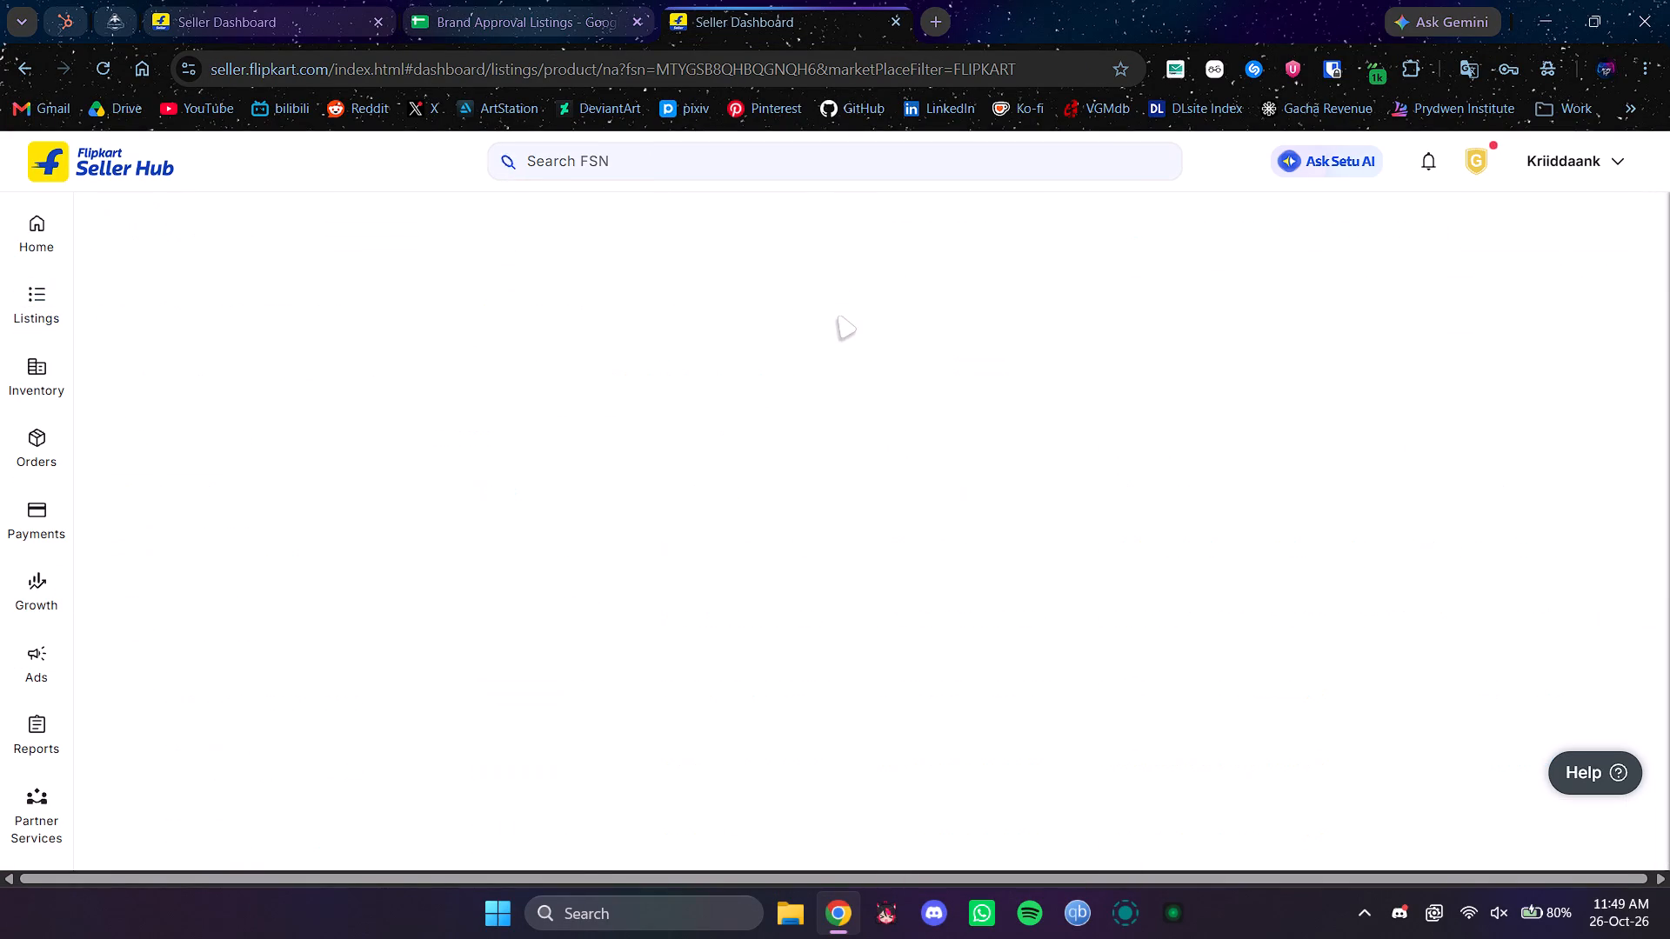
# Open the brand approval application for the SOPALI musical toy to check it, and return to the Listing Creation page.
pyautogui.click(459, 565)
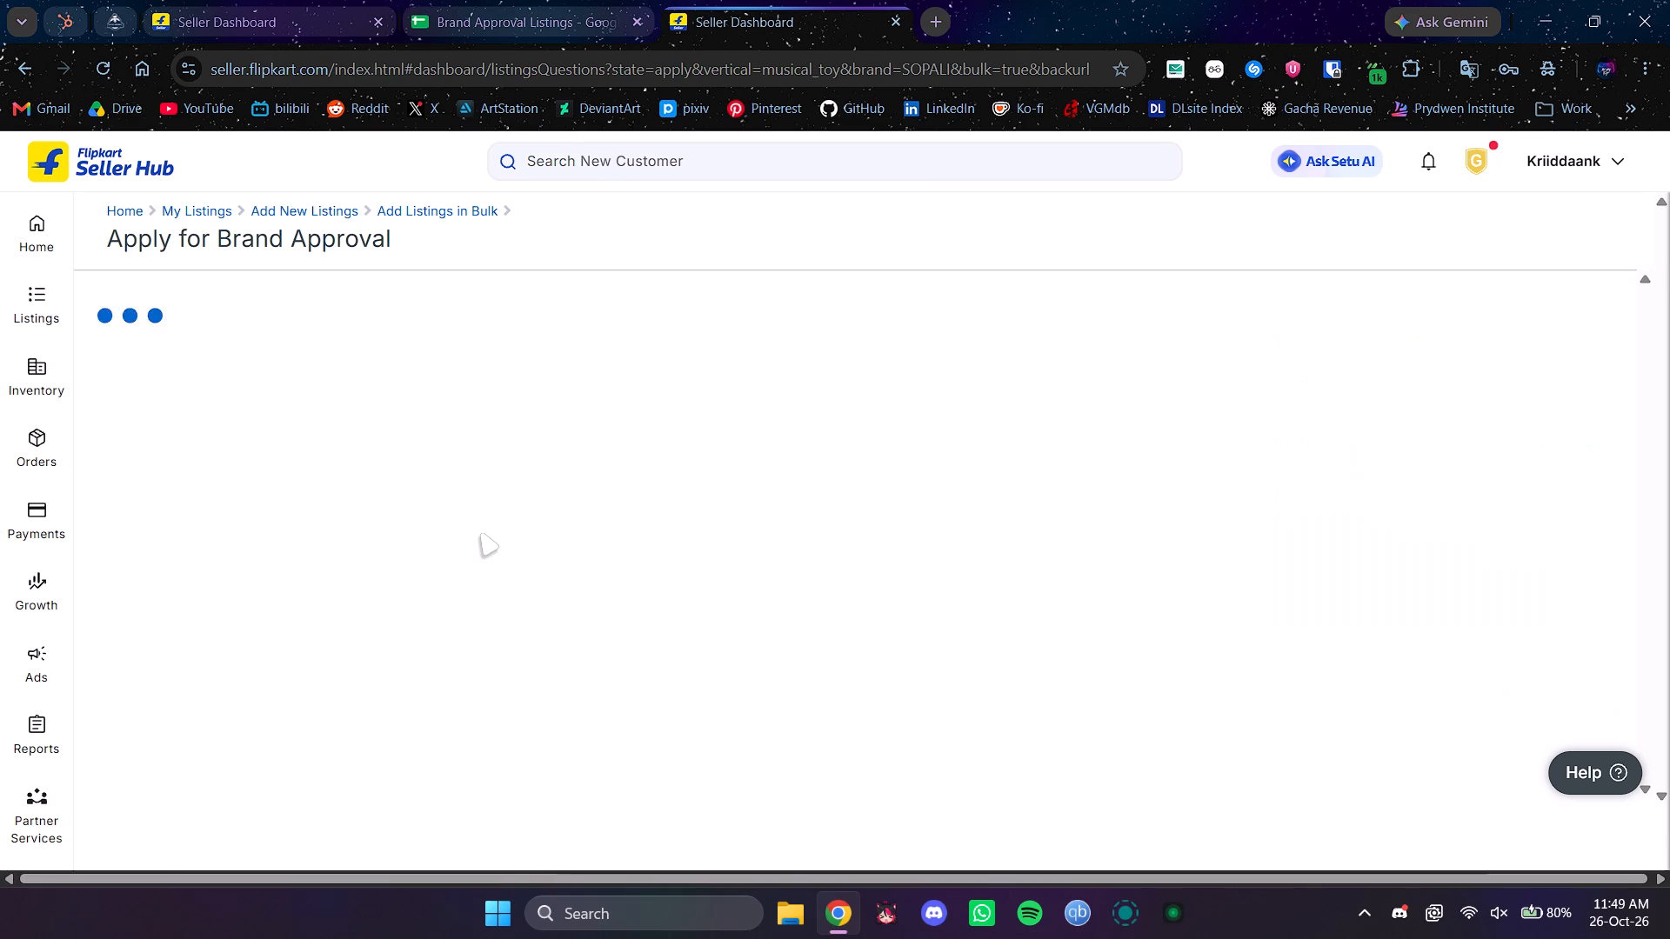
pyautogui.click(30, 70)
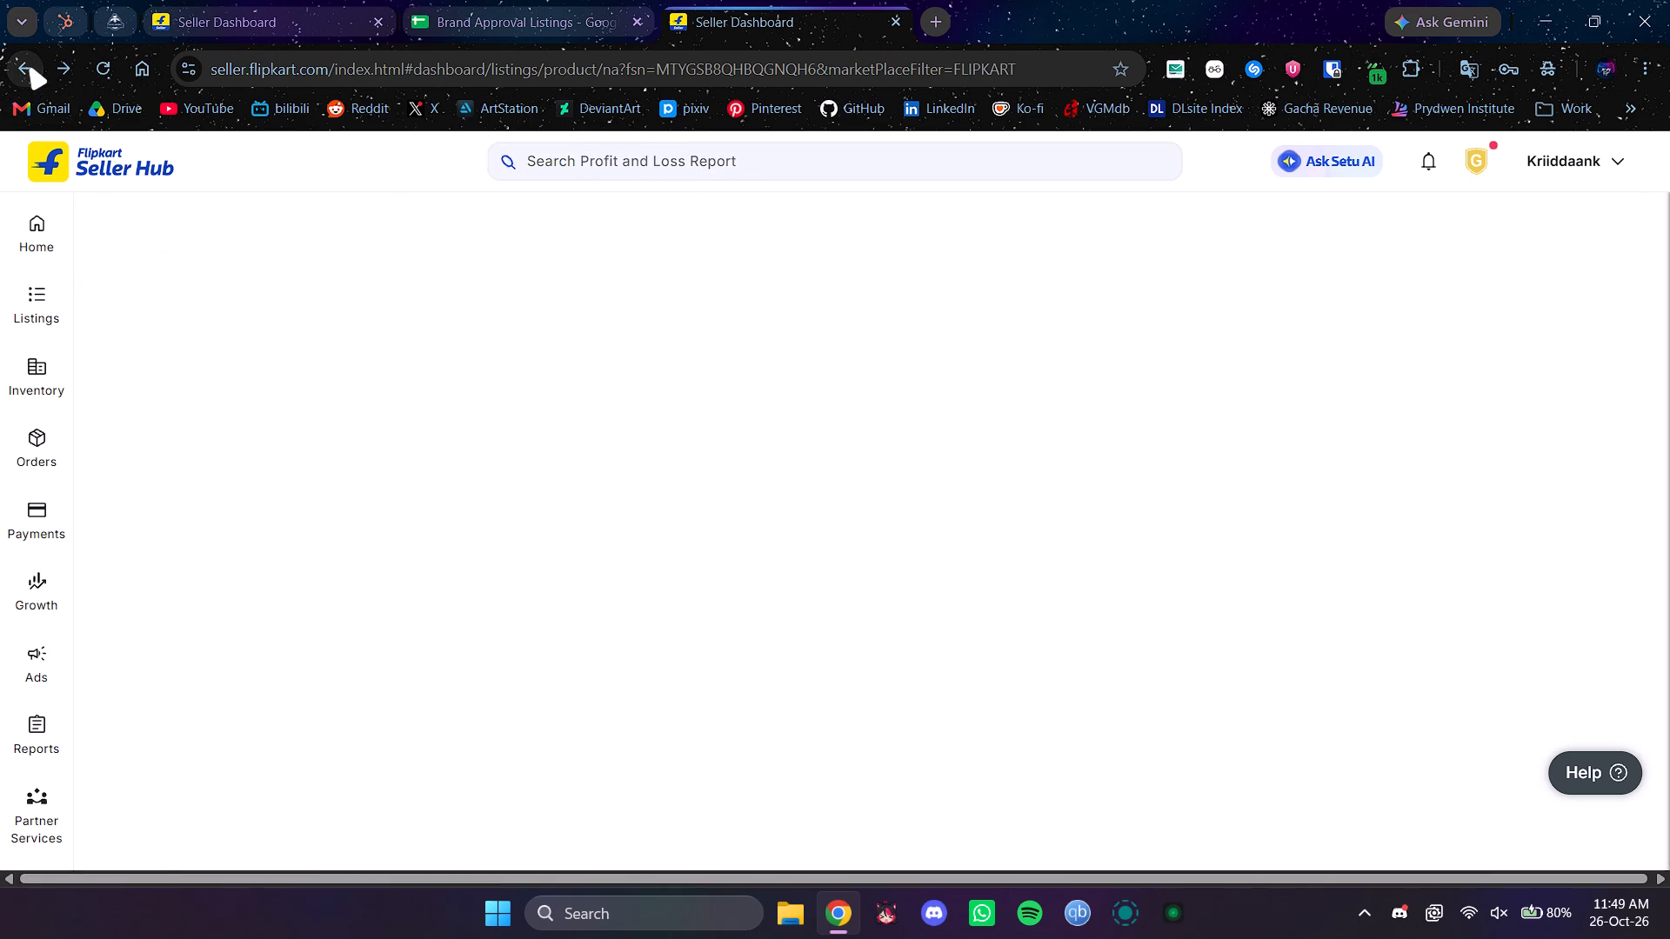
pyautogui.click(15, 77)
# Copy the DEETR product's FSN MTYHMQKUXDFHETY5 from the Brand Approval Listings sheet and search for it on Seller Hub's Listing Creation page.
pyautogui.click(516, 0)
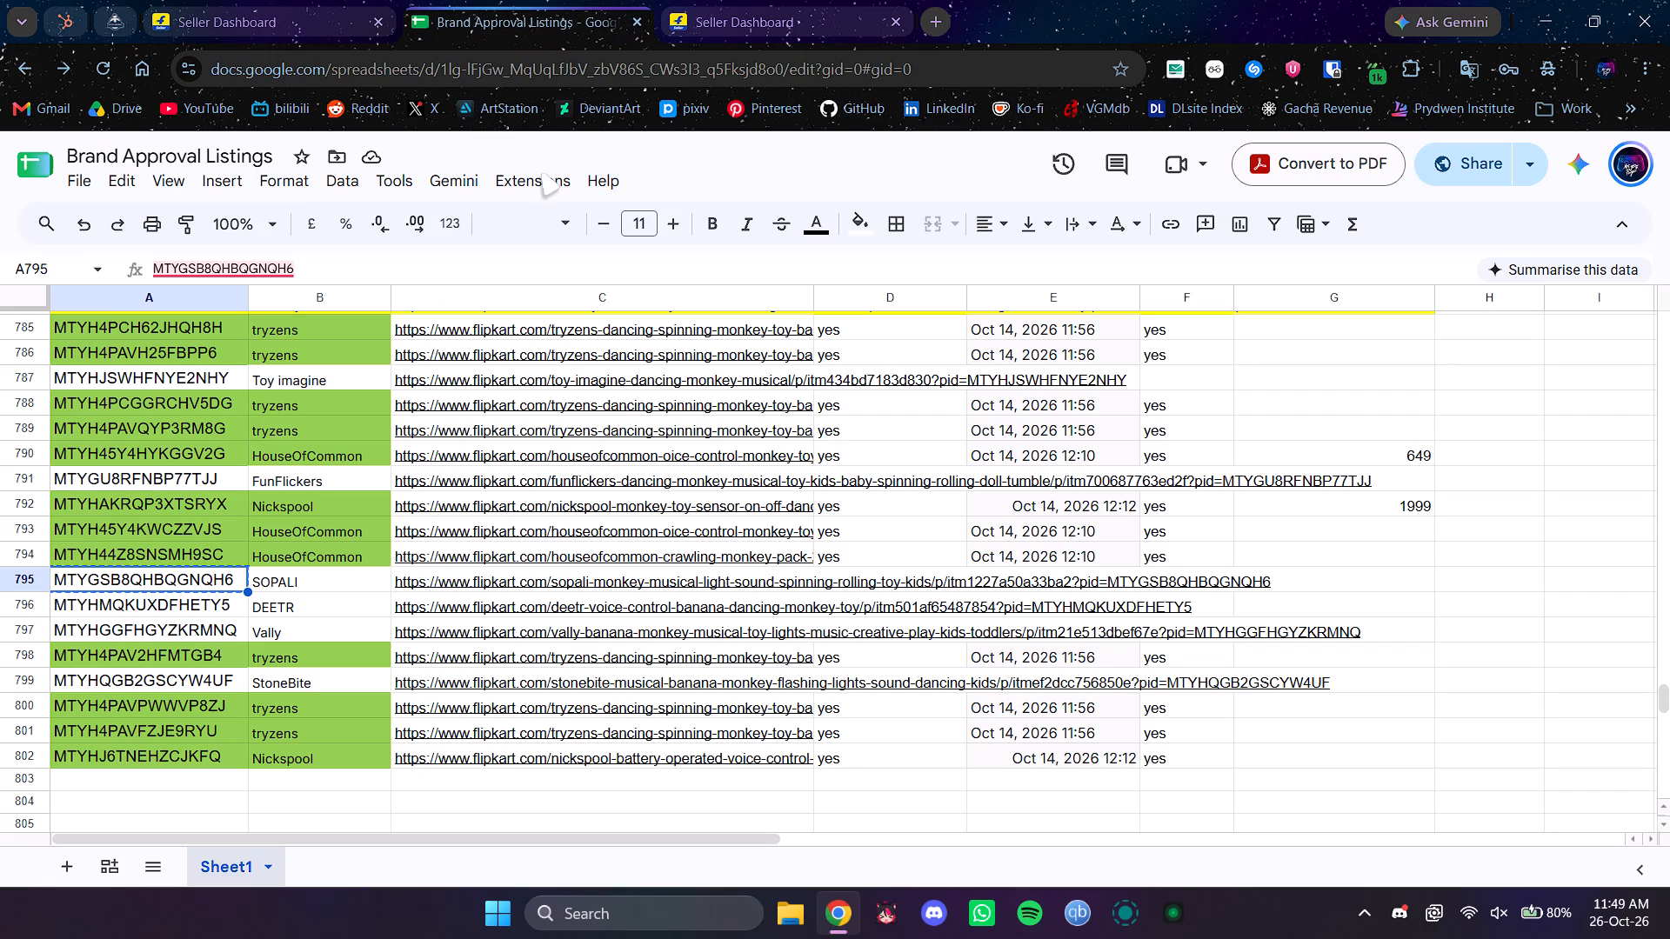
pyautogui.click(190, 600)
pyautogui.rightClick(190, 600)
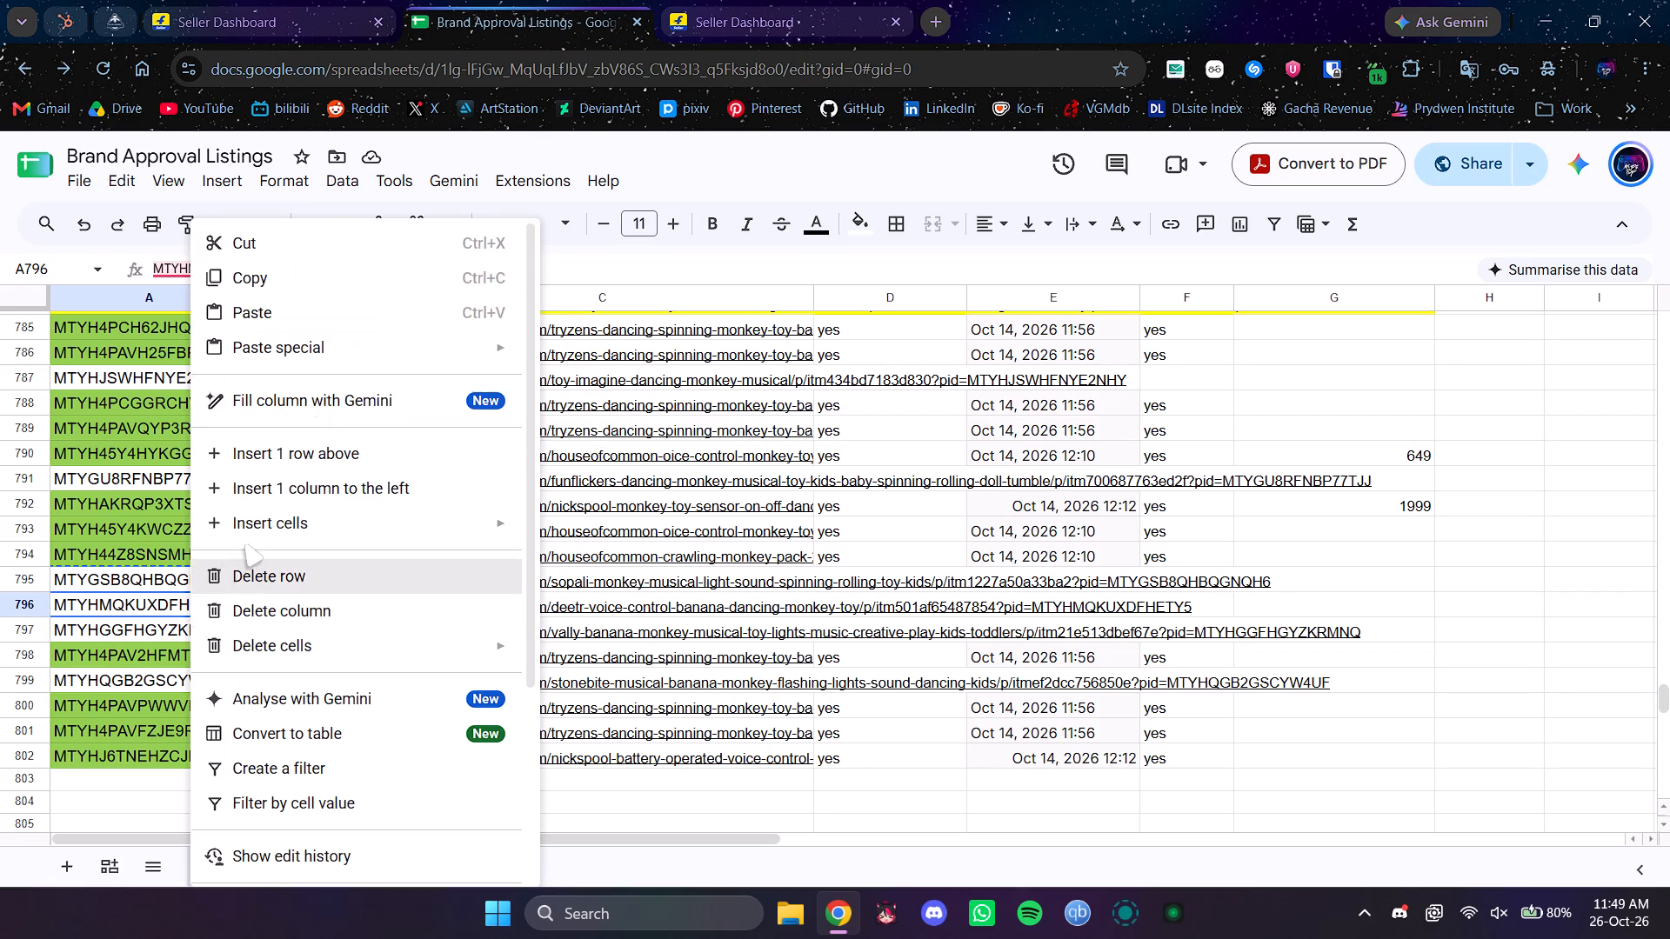
pyautogui.click(351, 282)
pyautogui.click(750, 0)
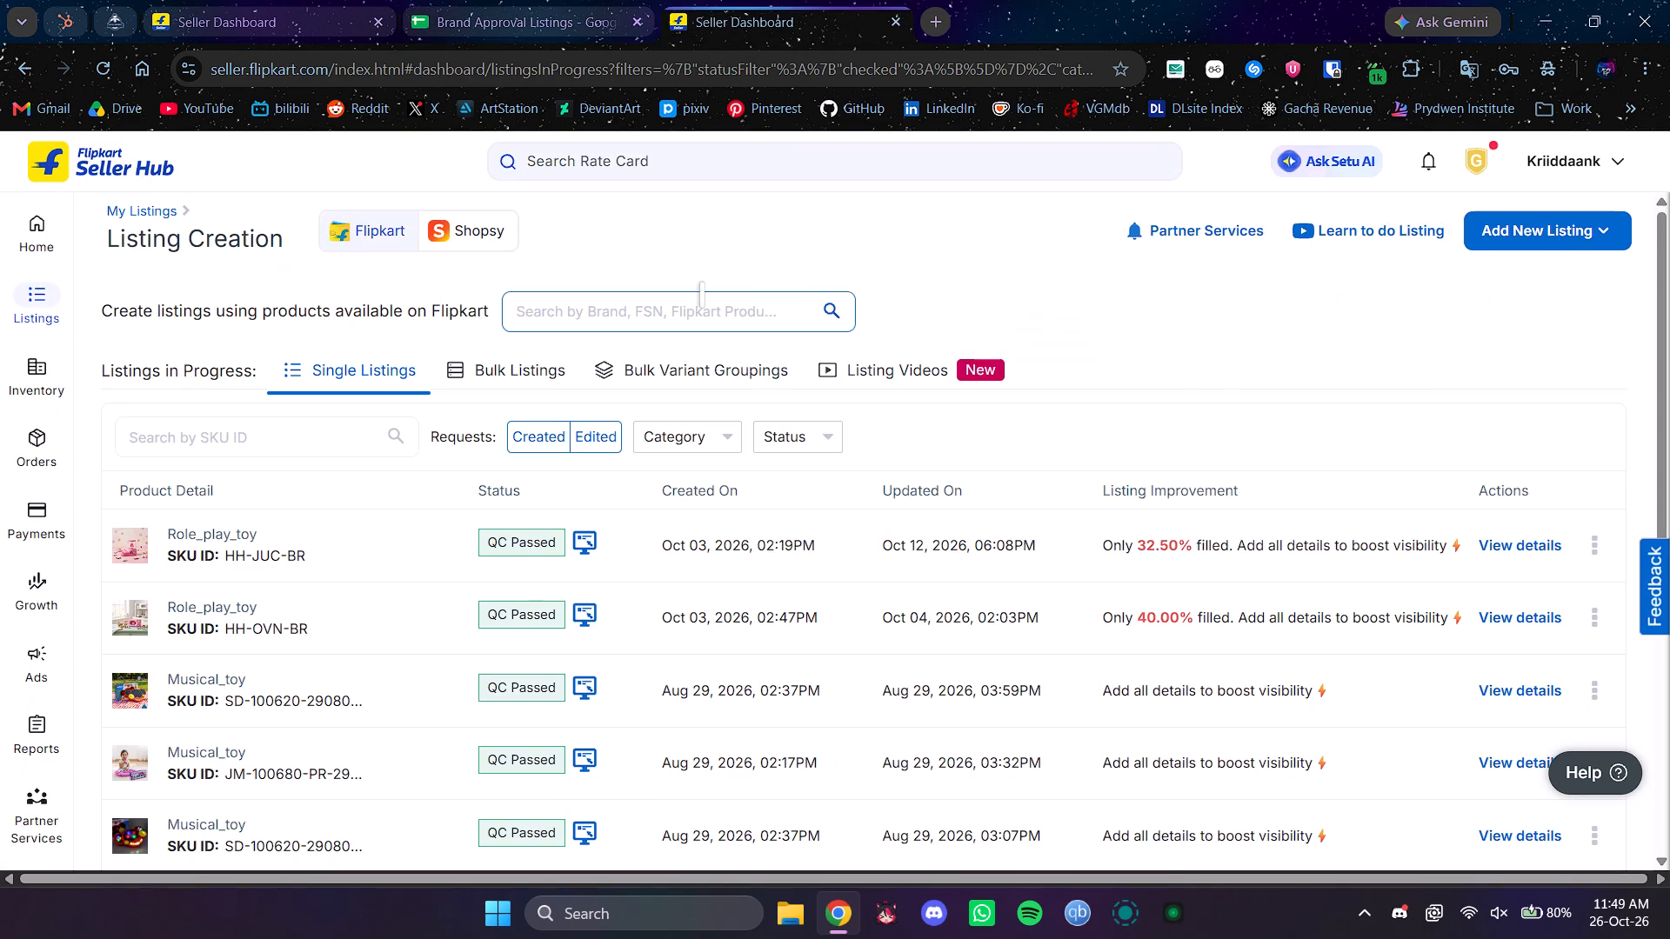
pyautogui.rightClick(700, 291)
pyautogui.click(607, 310)
pyautogui.rightClick(607, 310)
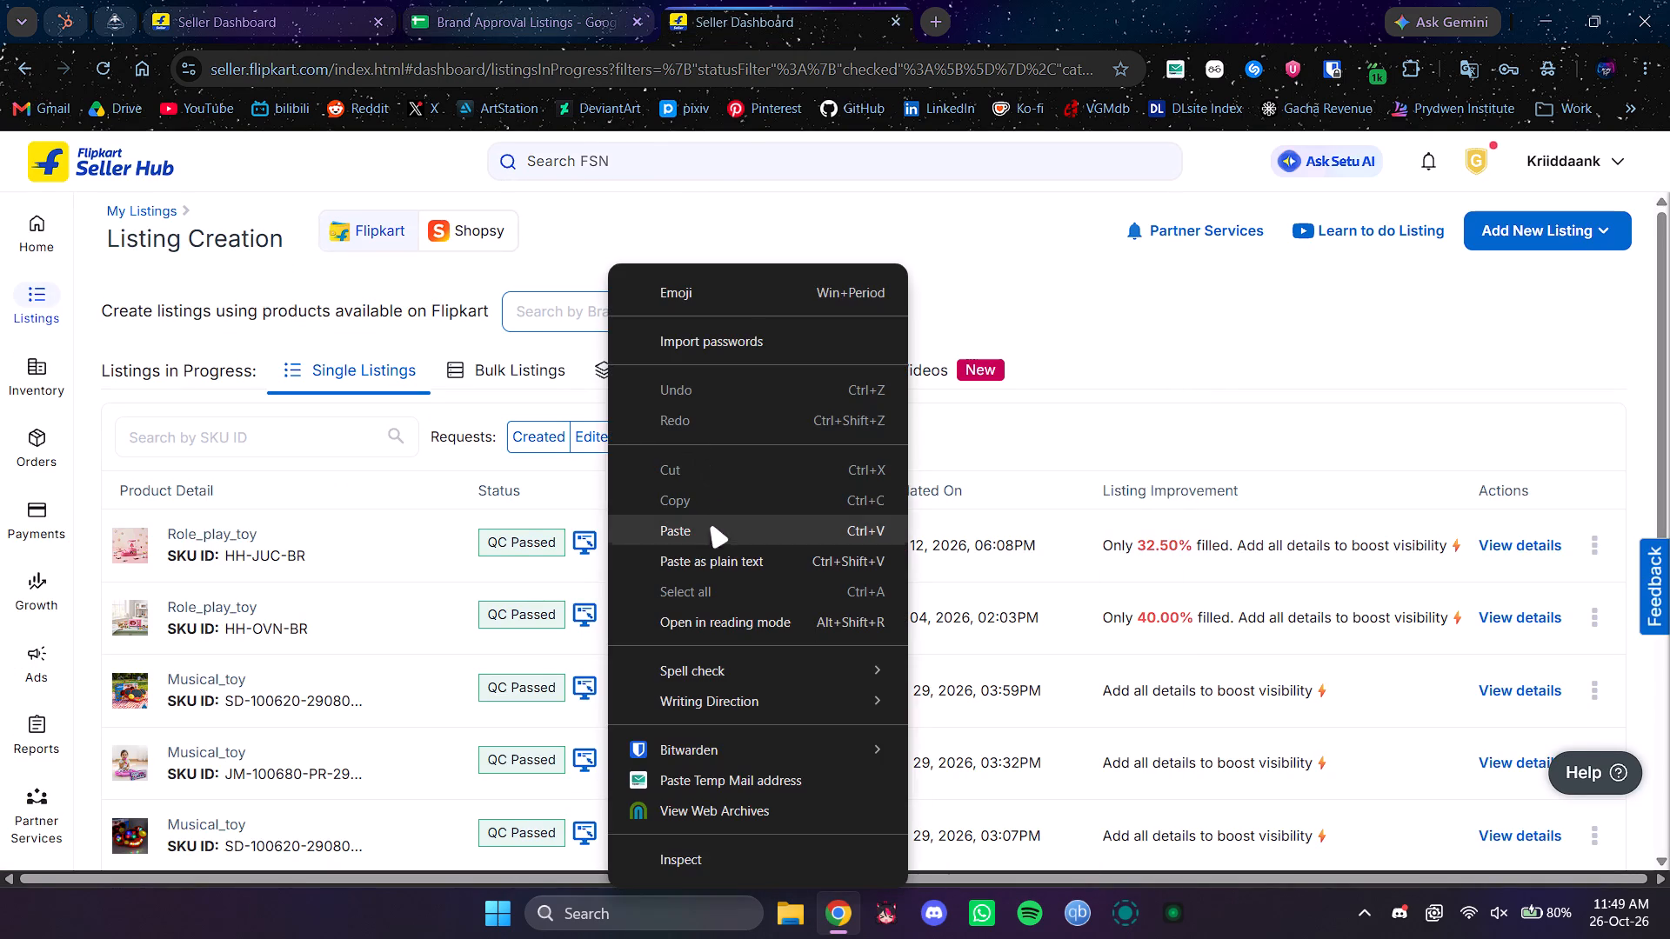
pyautogui.click(711, 530)
pyautogui.click(827, 314)
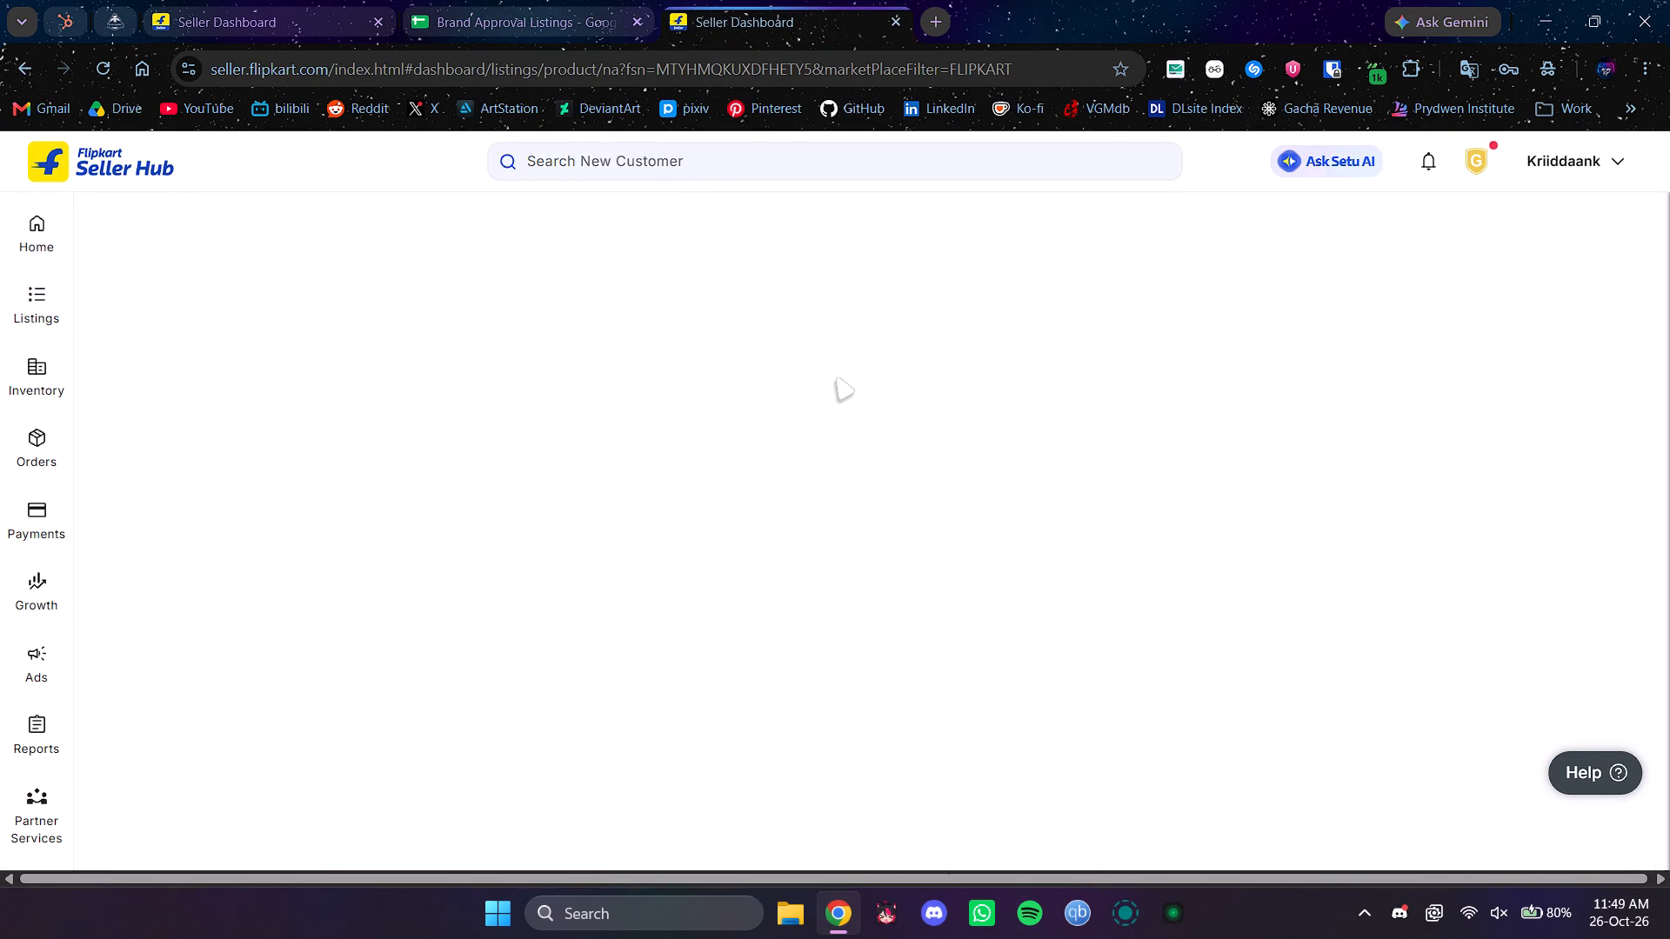
# Open the approval application for the DEETR Voice Control Banana Dancing Monkey to check it, and return to its product result.
pyautogui.click(444, 560)
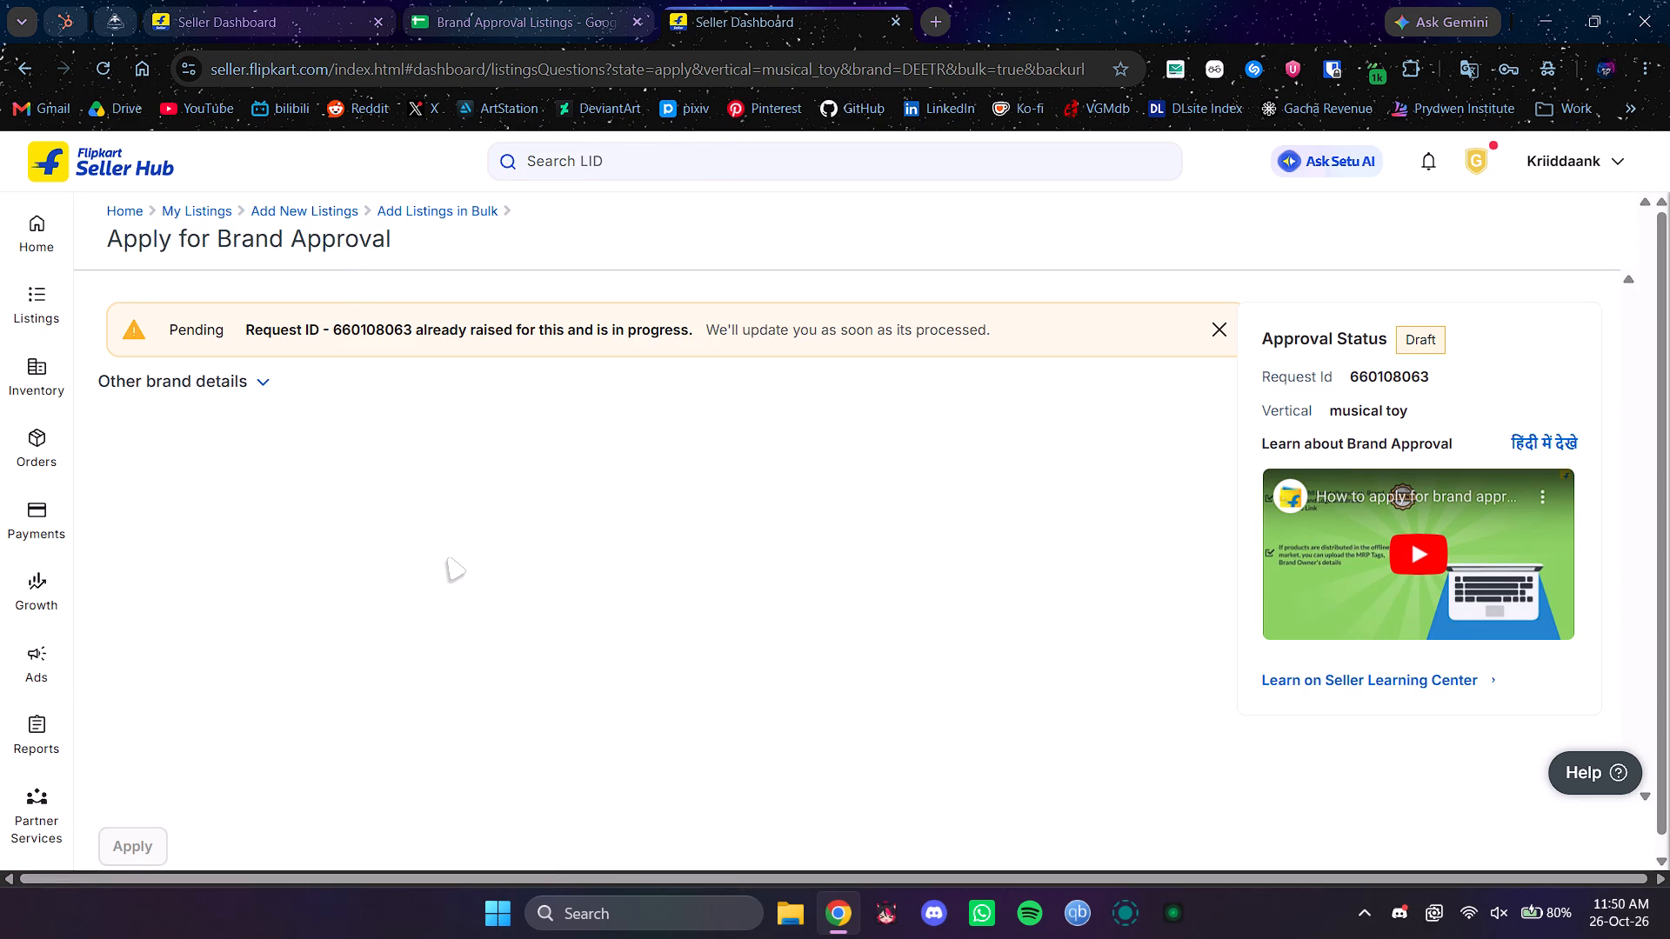
pyautogui.click(23, 69)
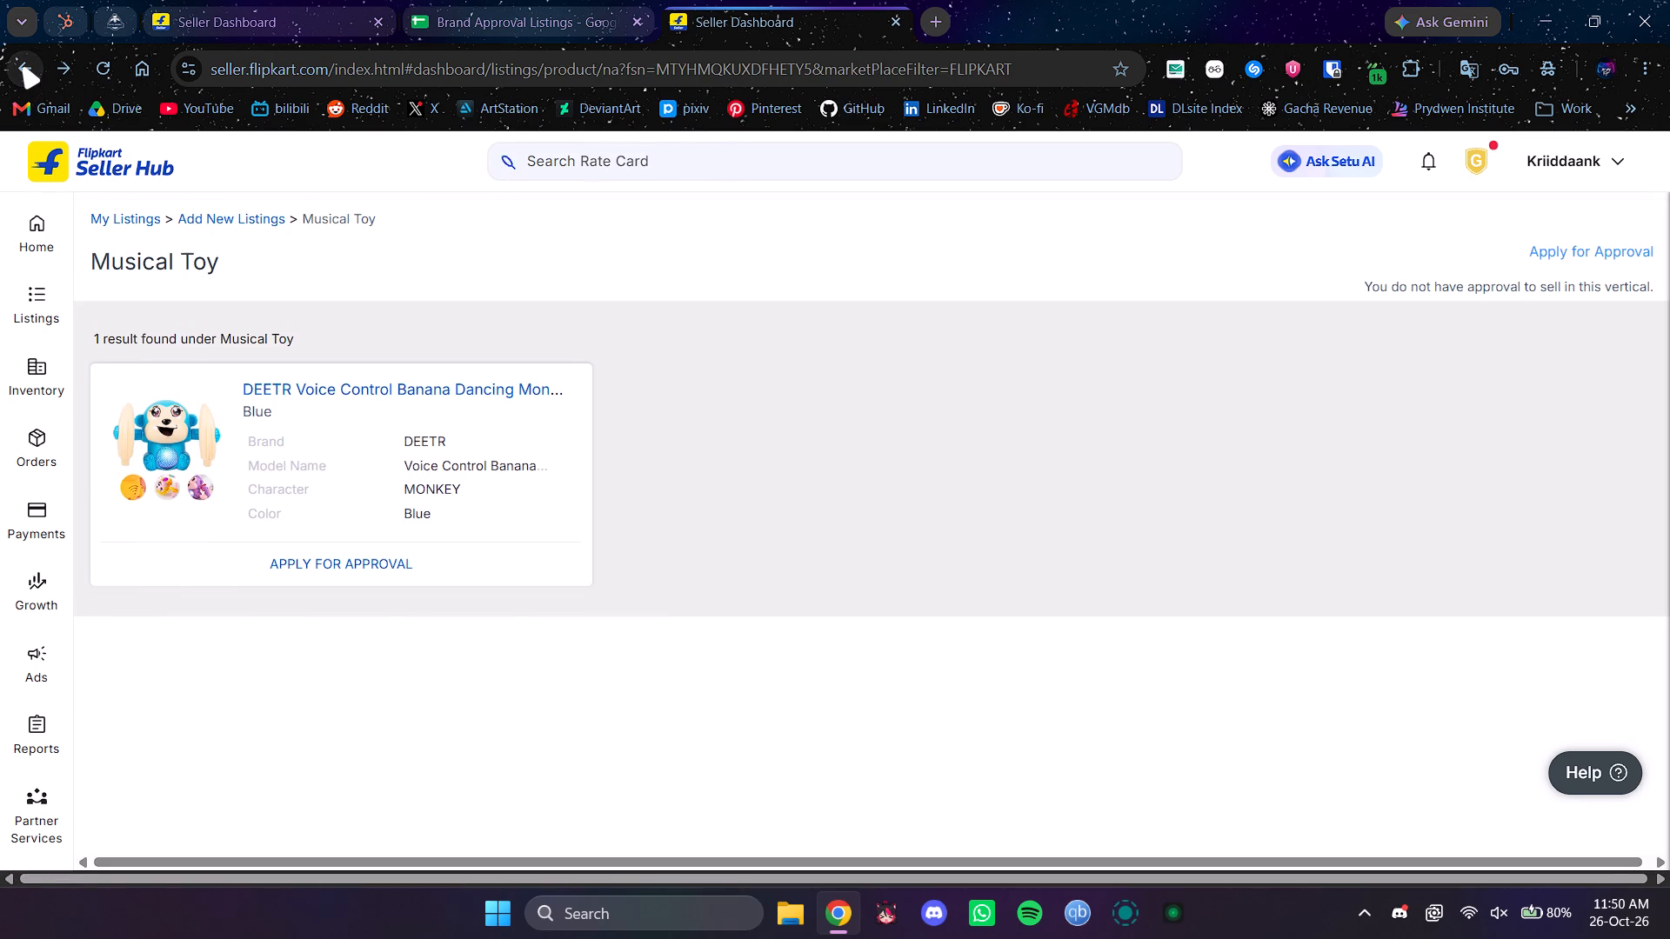
# Copy the Vally product's FSN MTYHGGFHGYZKRMNQ from the Brand Approval Listings sheet and search for it on Seller Hub's Listing Creation page.
pyautogui.click(469, 0)
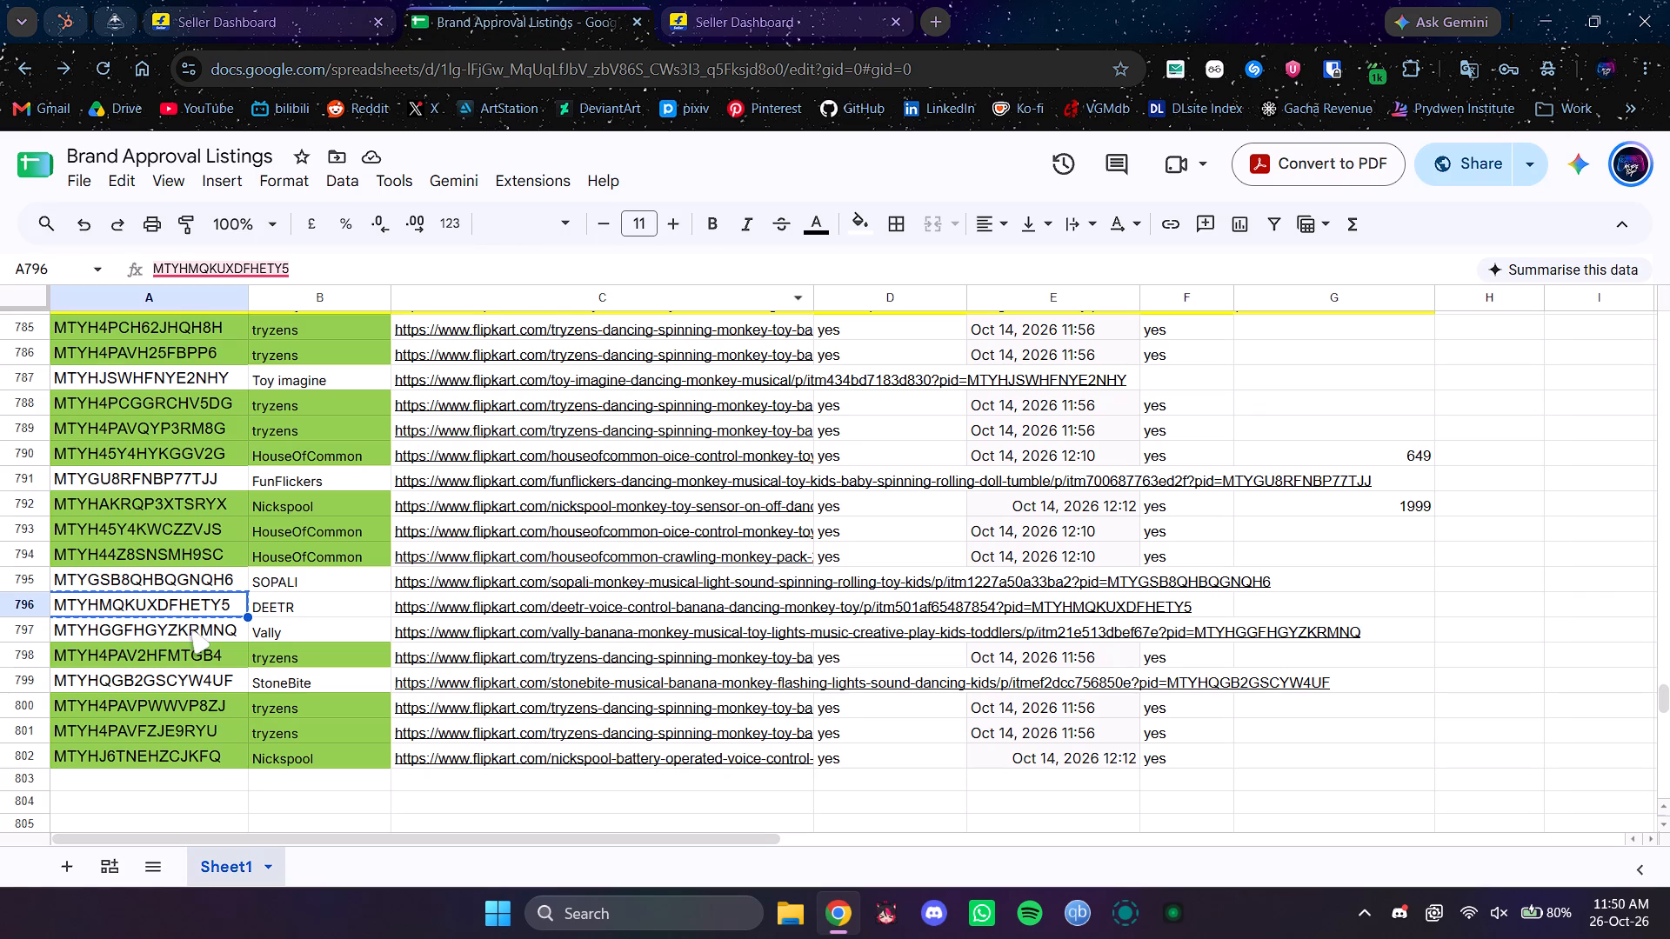
pyautogui.click(192, 633)
pyautogui.rightClick(203, 621)
pyautogui.click(360, 274)
pyautogui.click(705, 18)
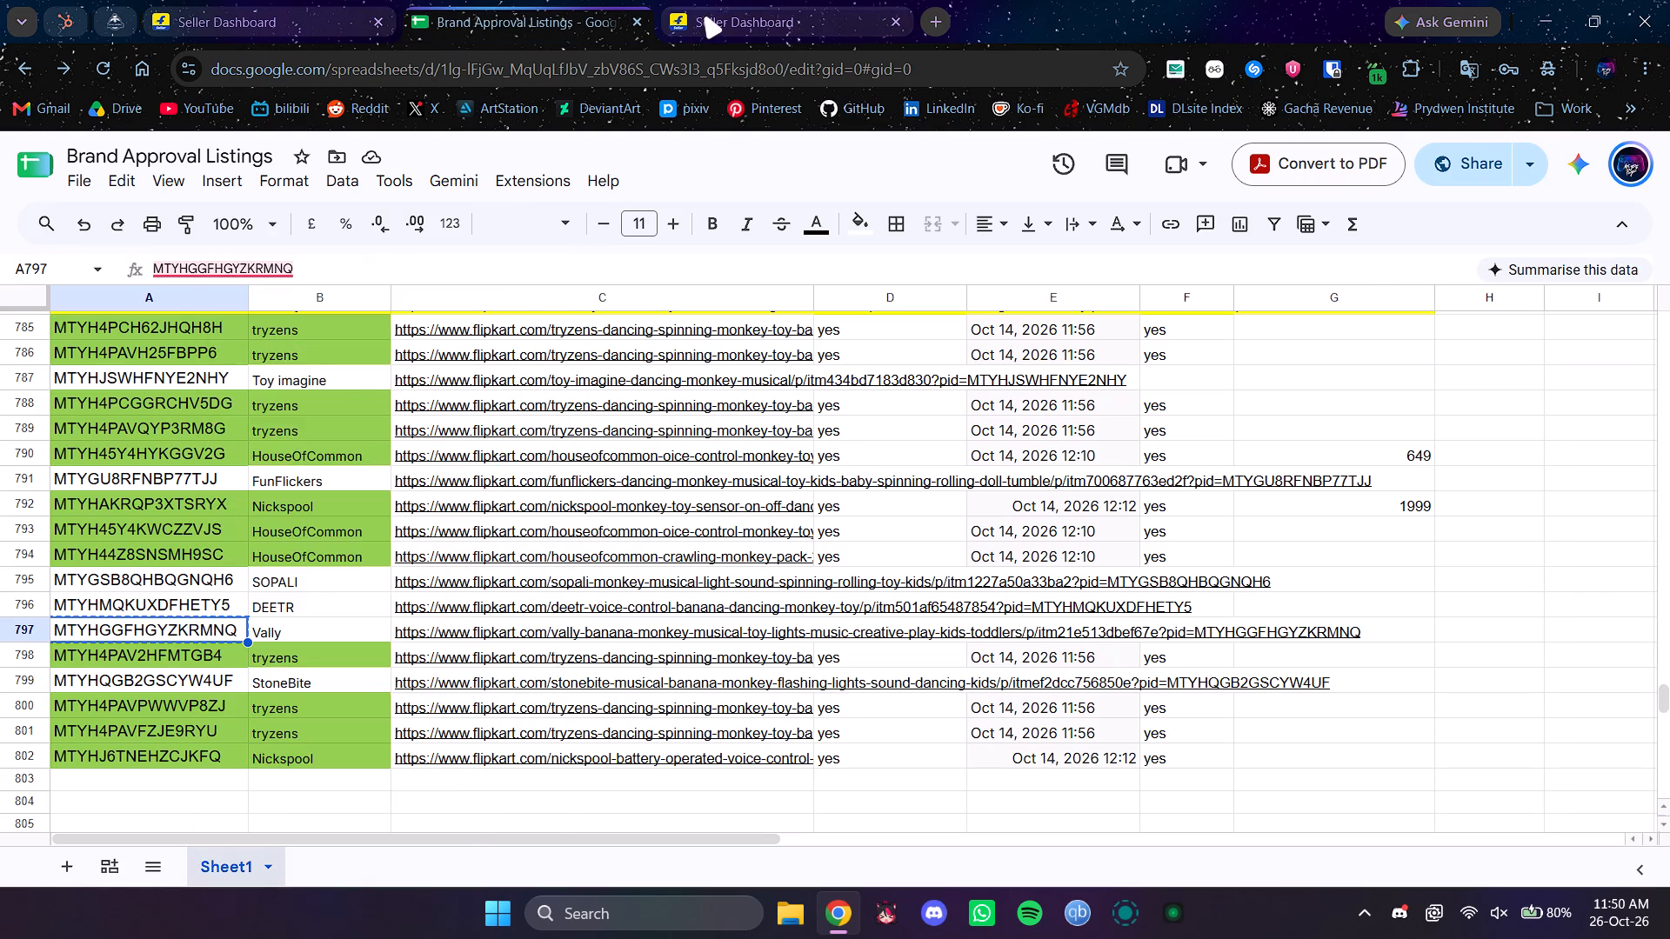
pyautogui.click(40, 75)
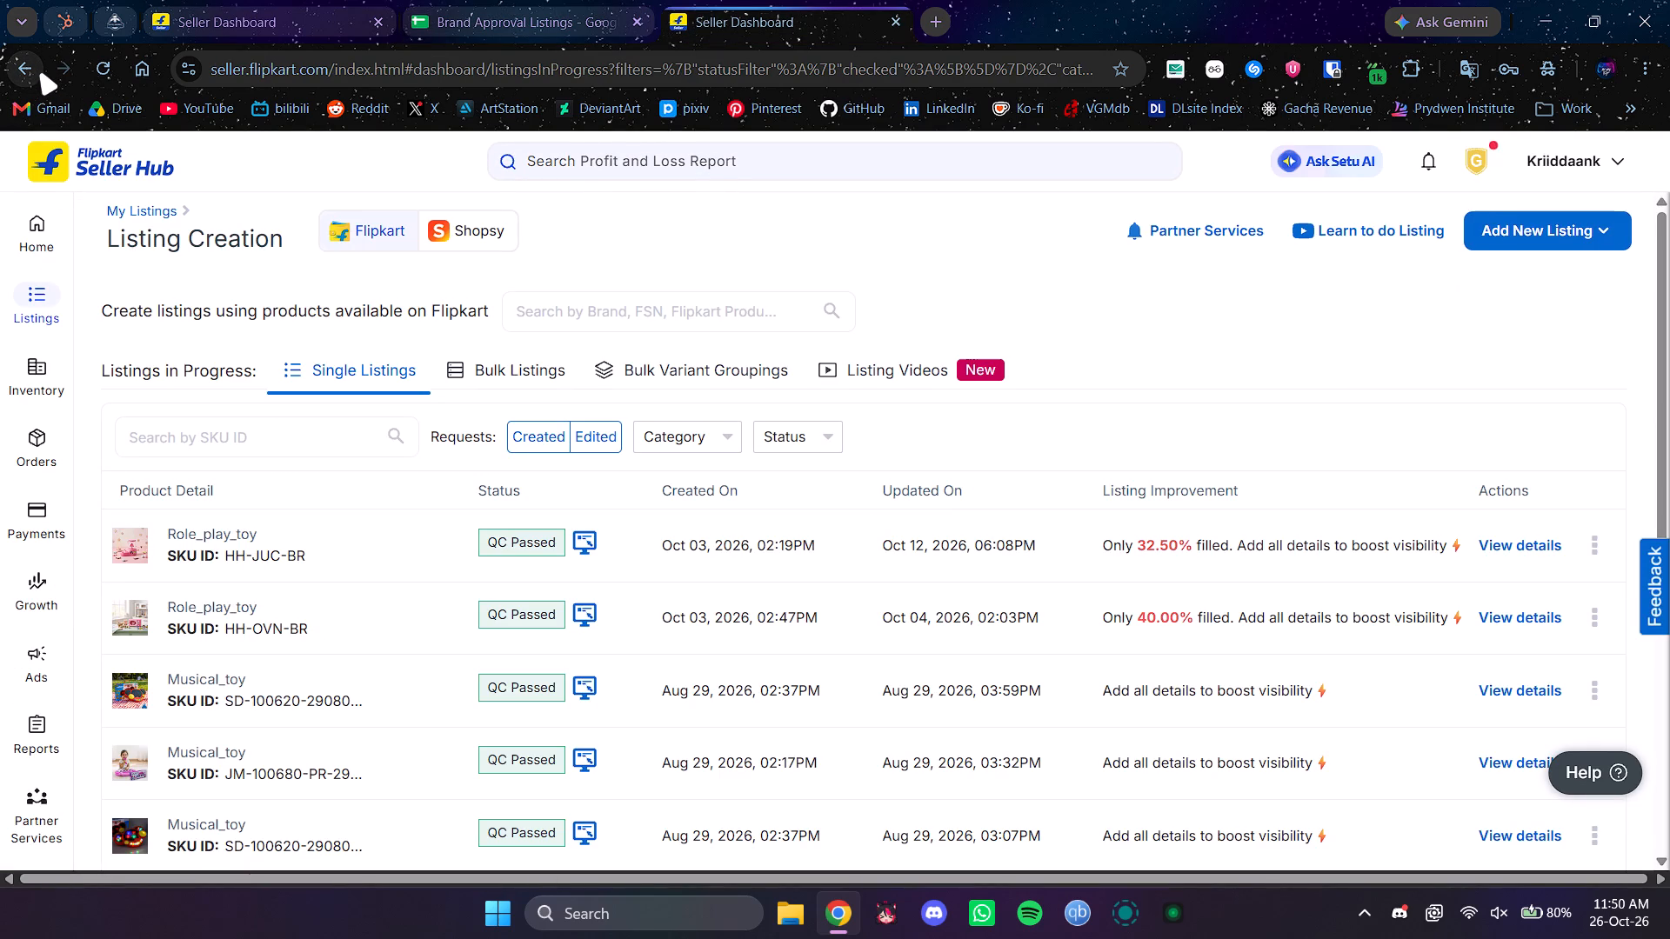
pyautogui.rightClick(621, 311)
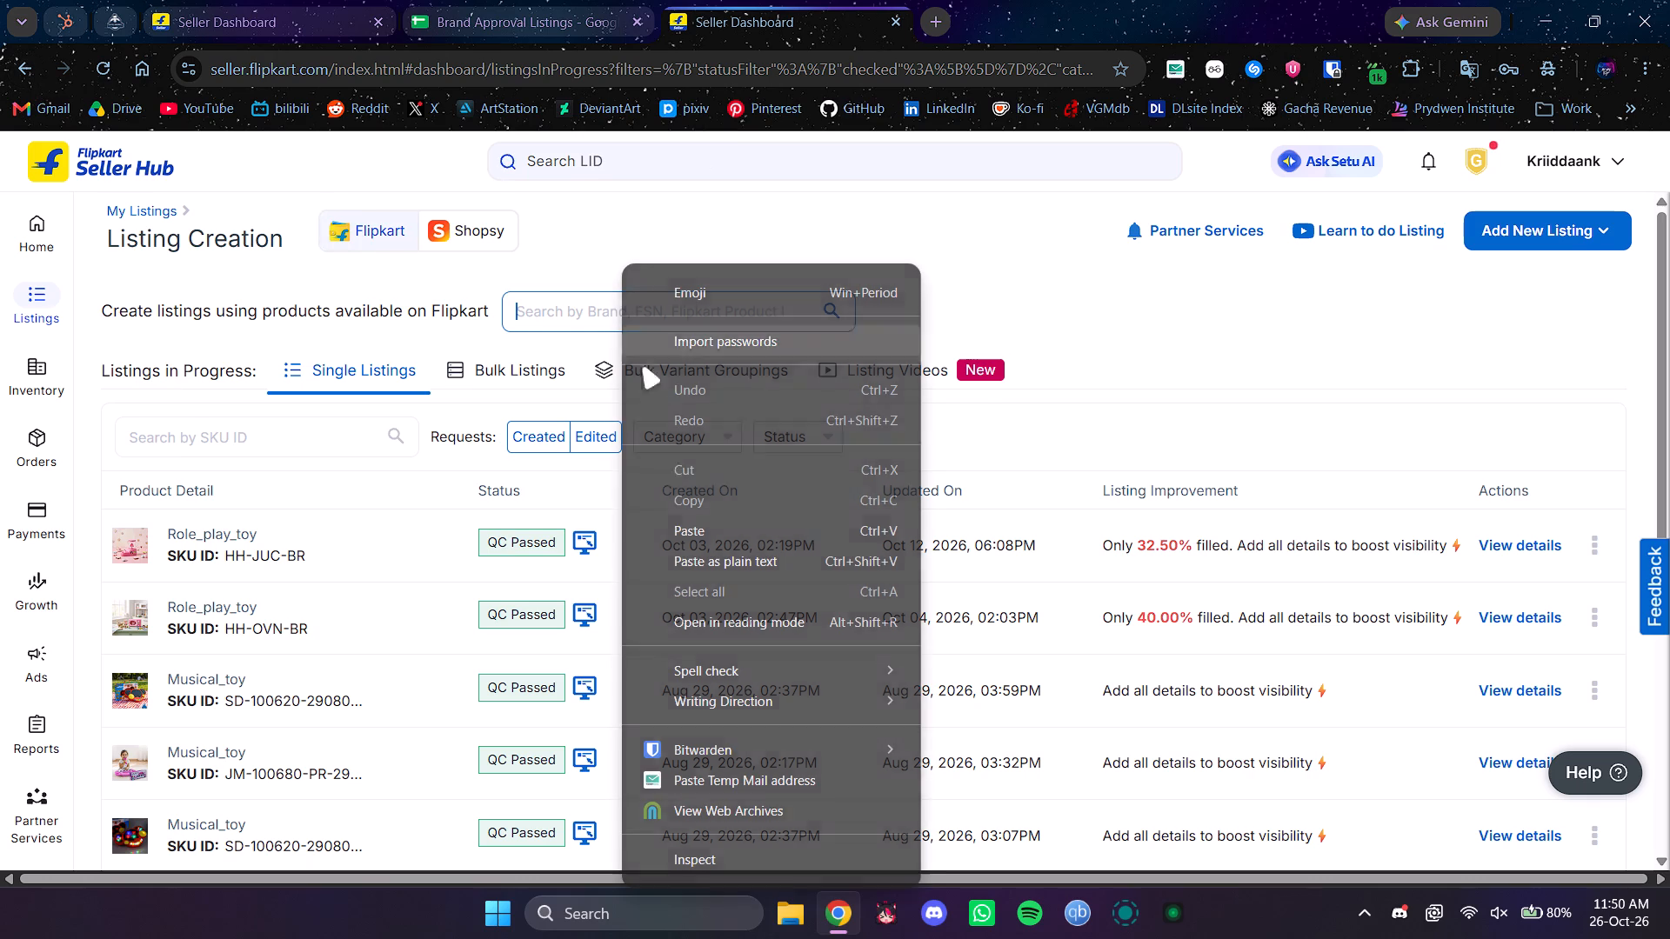
pyautogui.click(673, 531)
pyautogui.click(832, 311)
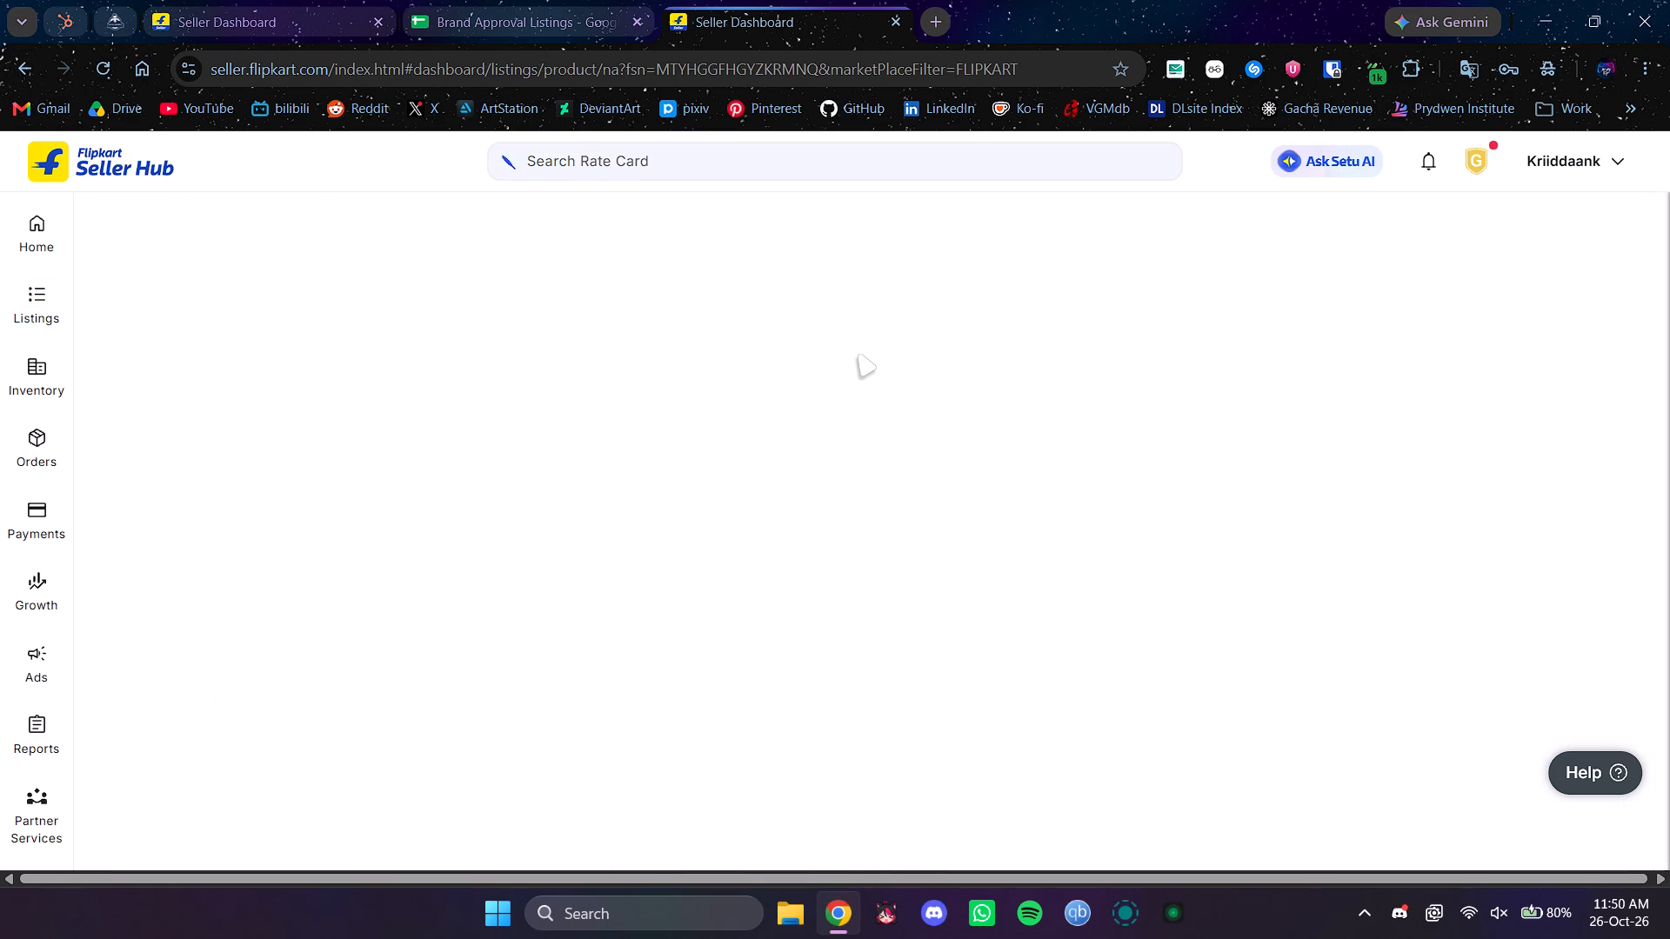
# Open the approval application for the Vally Banana Monkey musical toy to check it, and return to the Listing Creation page.
pyautogui.click(464, 566)
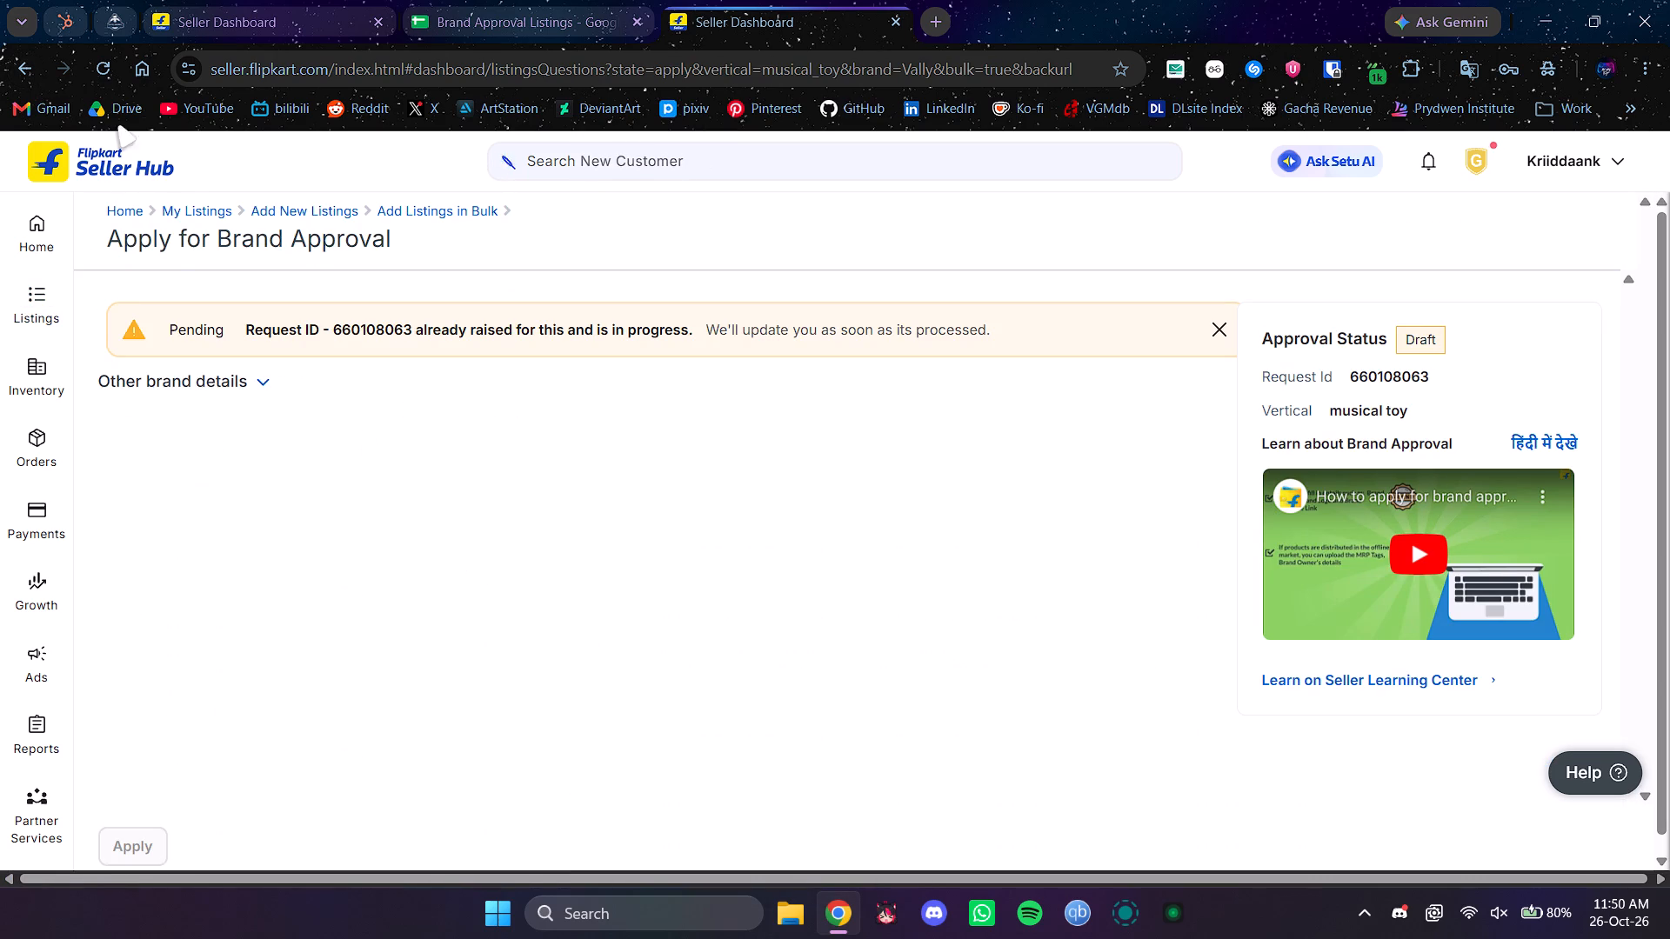
pyautogui.click(33, 74)
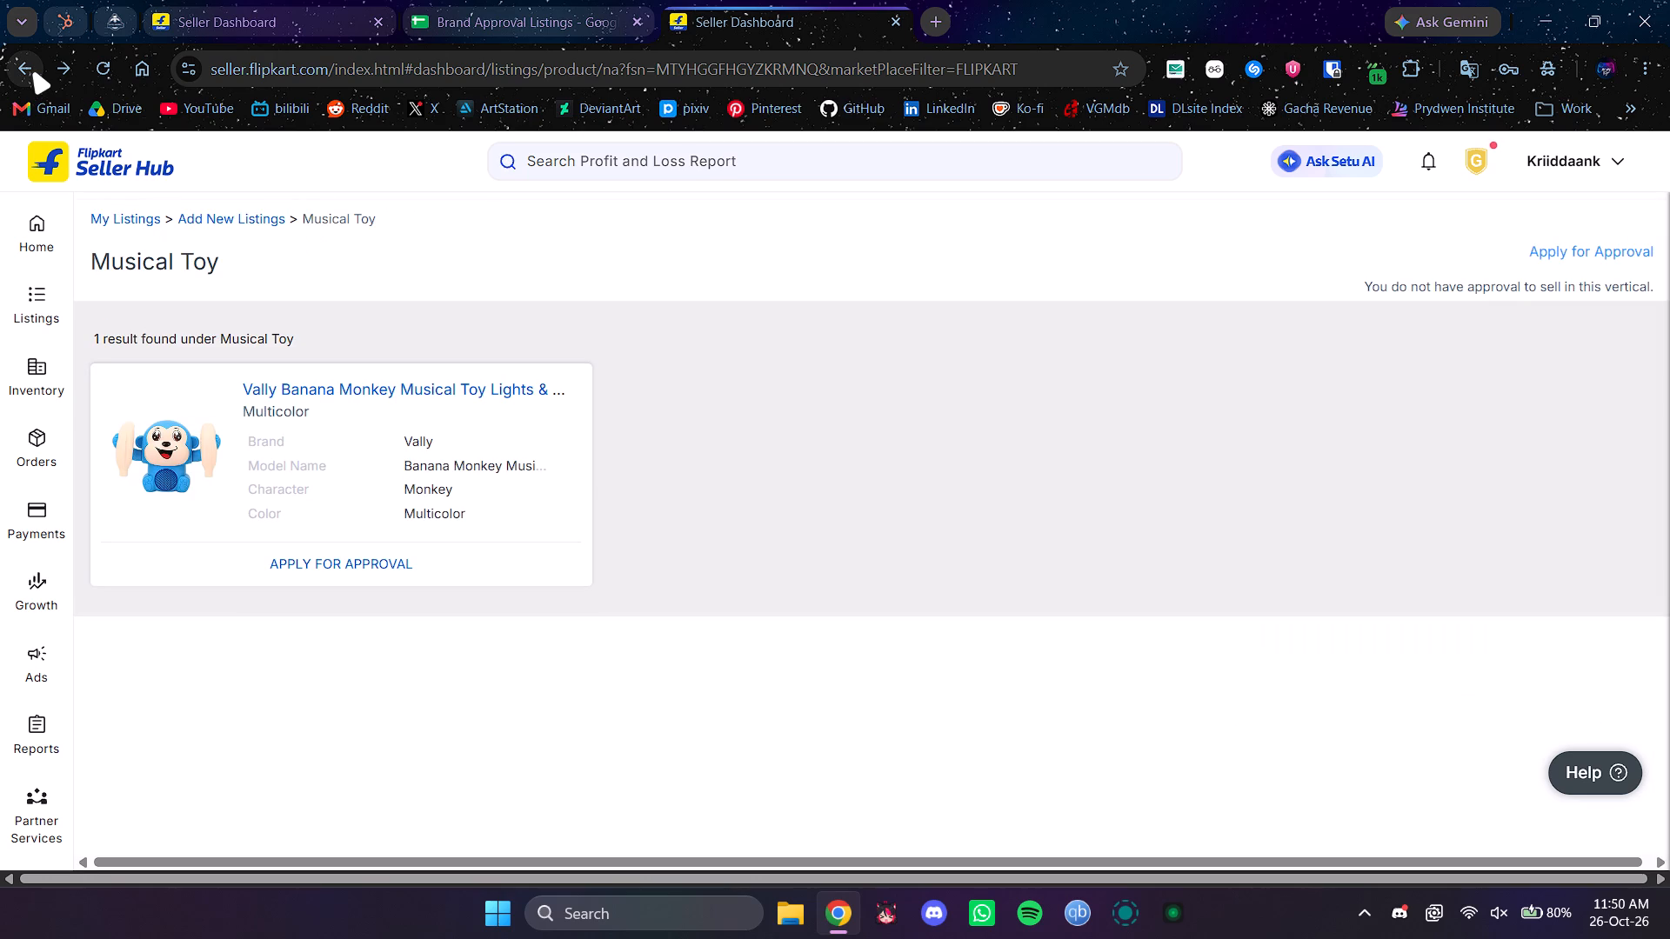
pyautogui.click(33, 74)
# Copy the StoneBite product's FSN in row 799 of the Brand Approval Listings sheet.
pyautogui.click(515, 35)
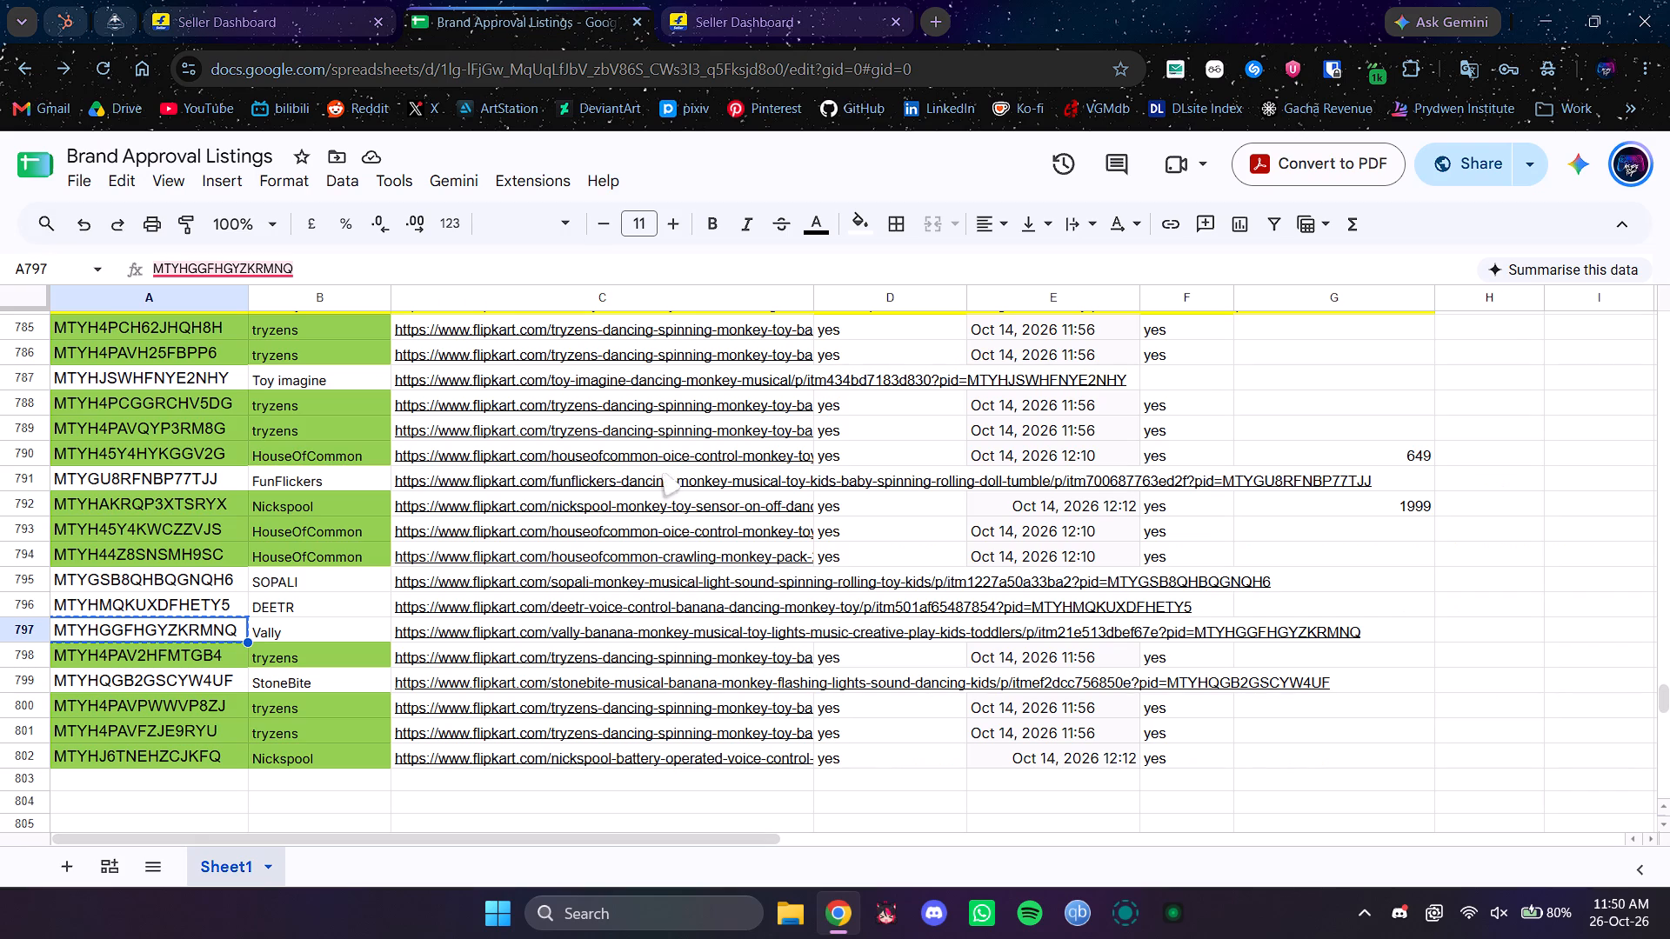
pyautogui.click(204, 683)
pyautogui.rightClick(204, 683)
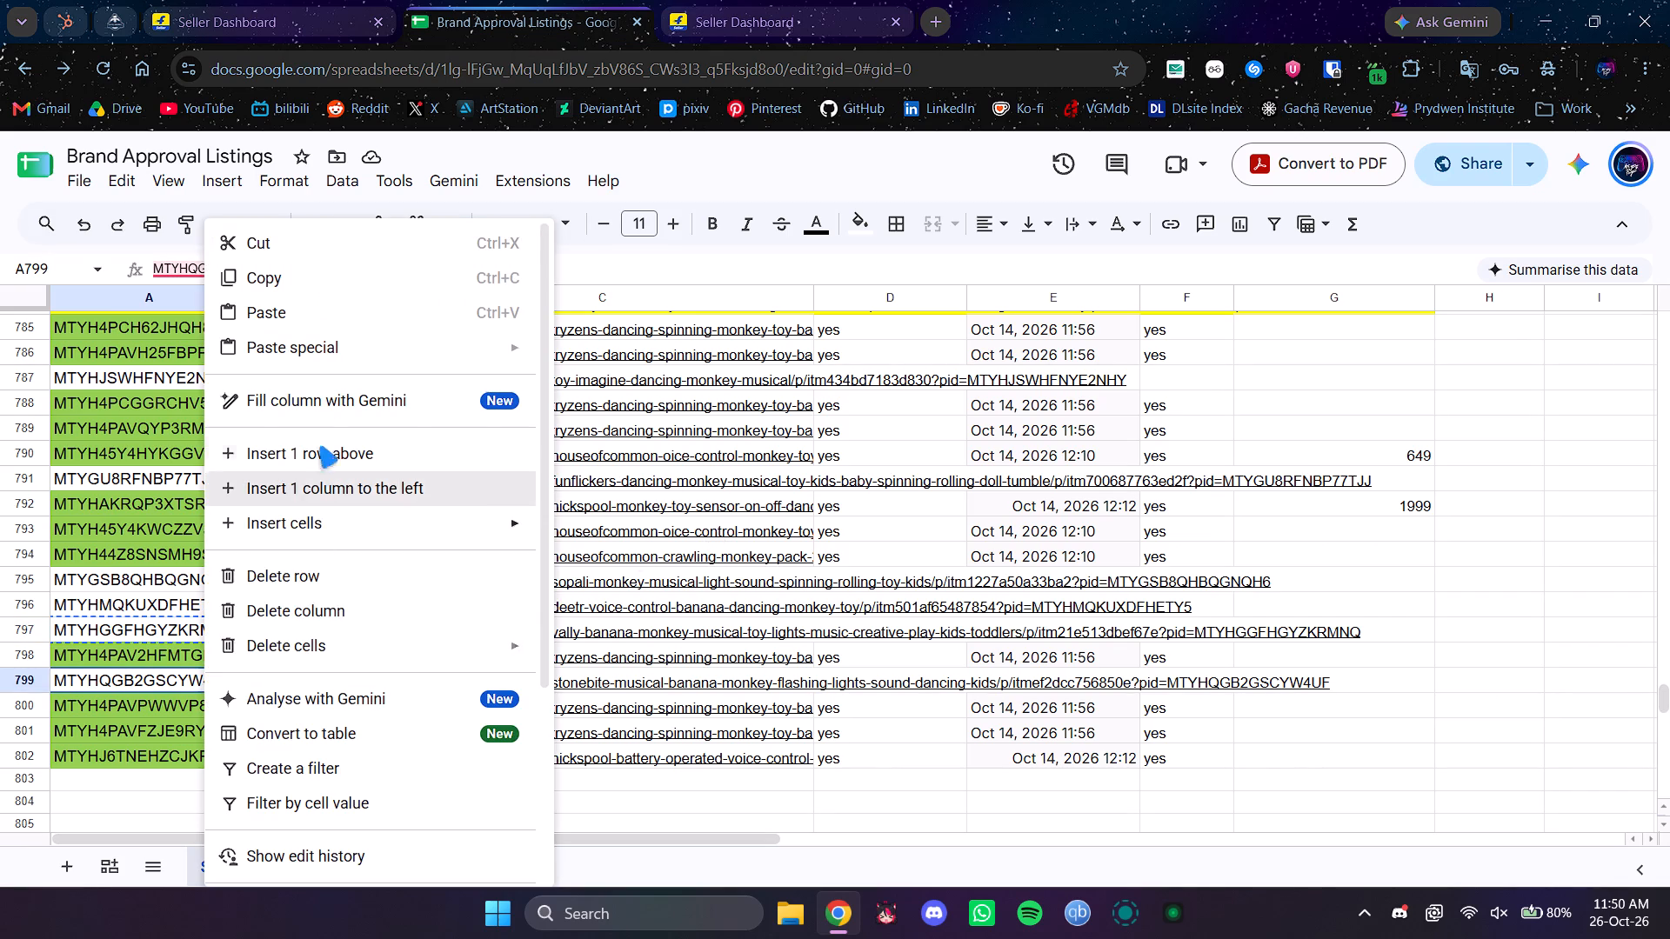
# Copy the StoneBite product's FSN MTYHQGB2GSCYW4UF from the sheet and search for it on Seller Hub's Listing Creation page.
pyautogui.click(344, 287)
pyautogui.click(743, 3)
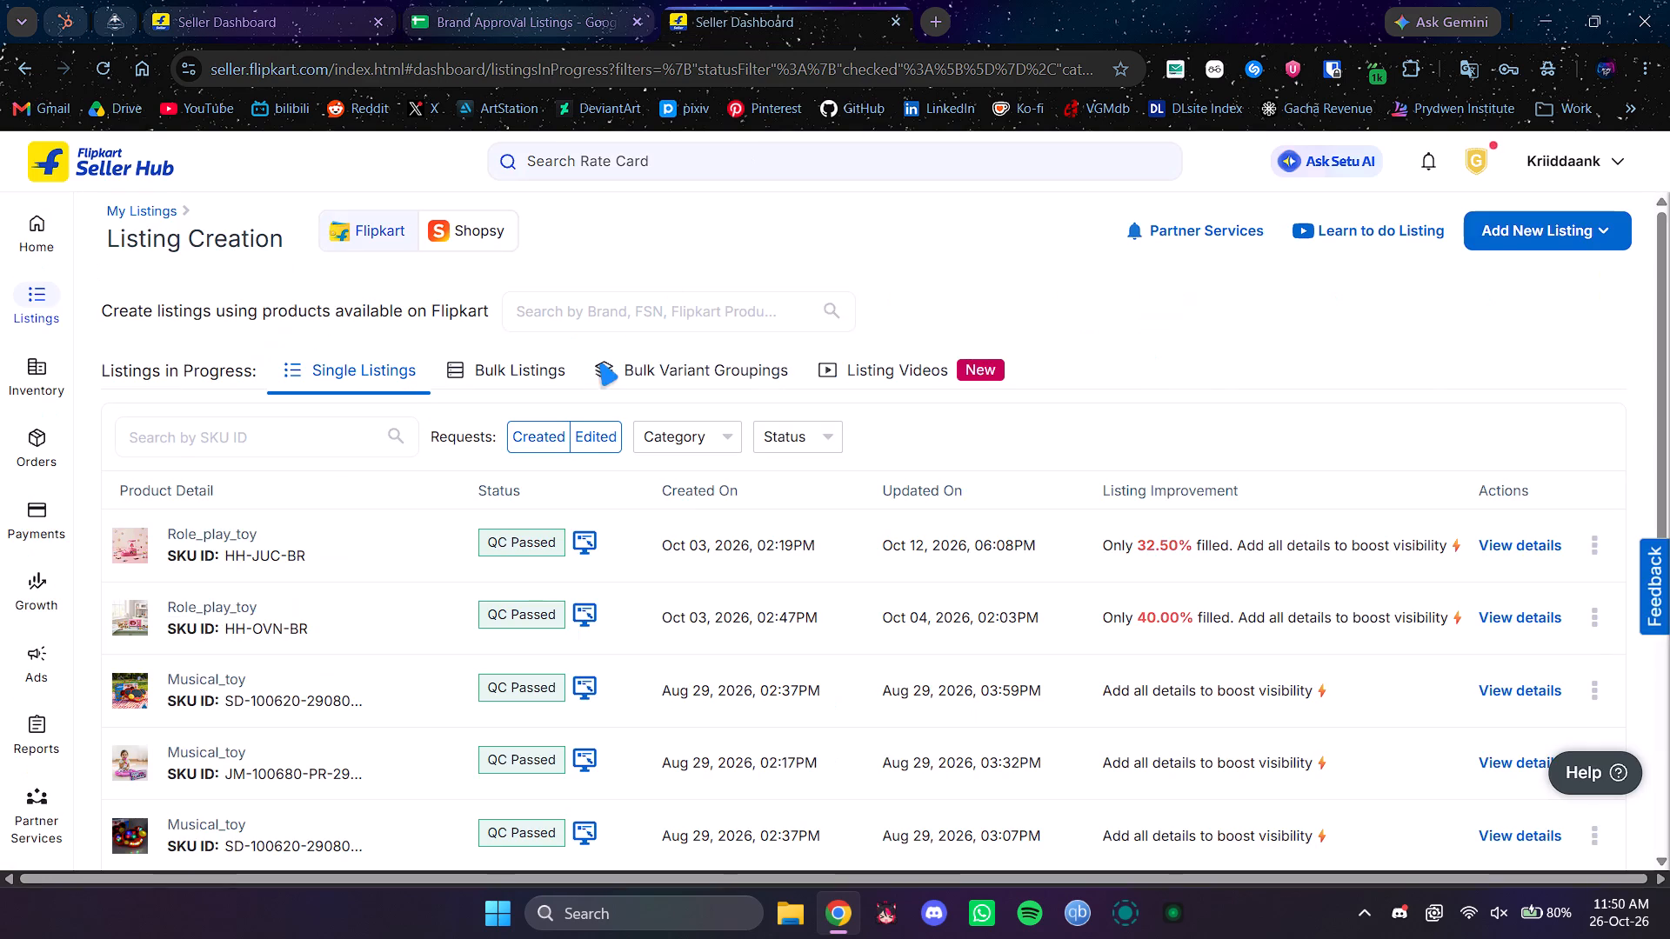
pyautogui.click(617, 316)
pyautogui.rightClick(617, 316)
pyautogui.click(674, 536)
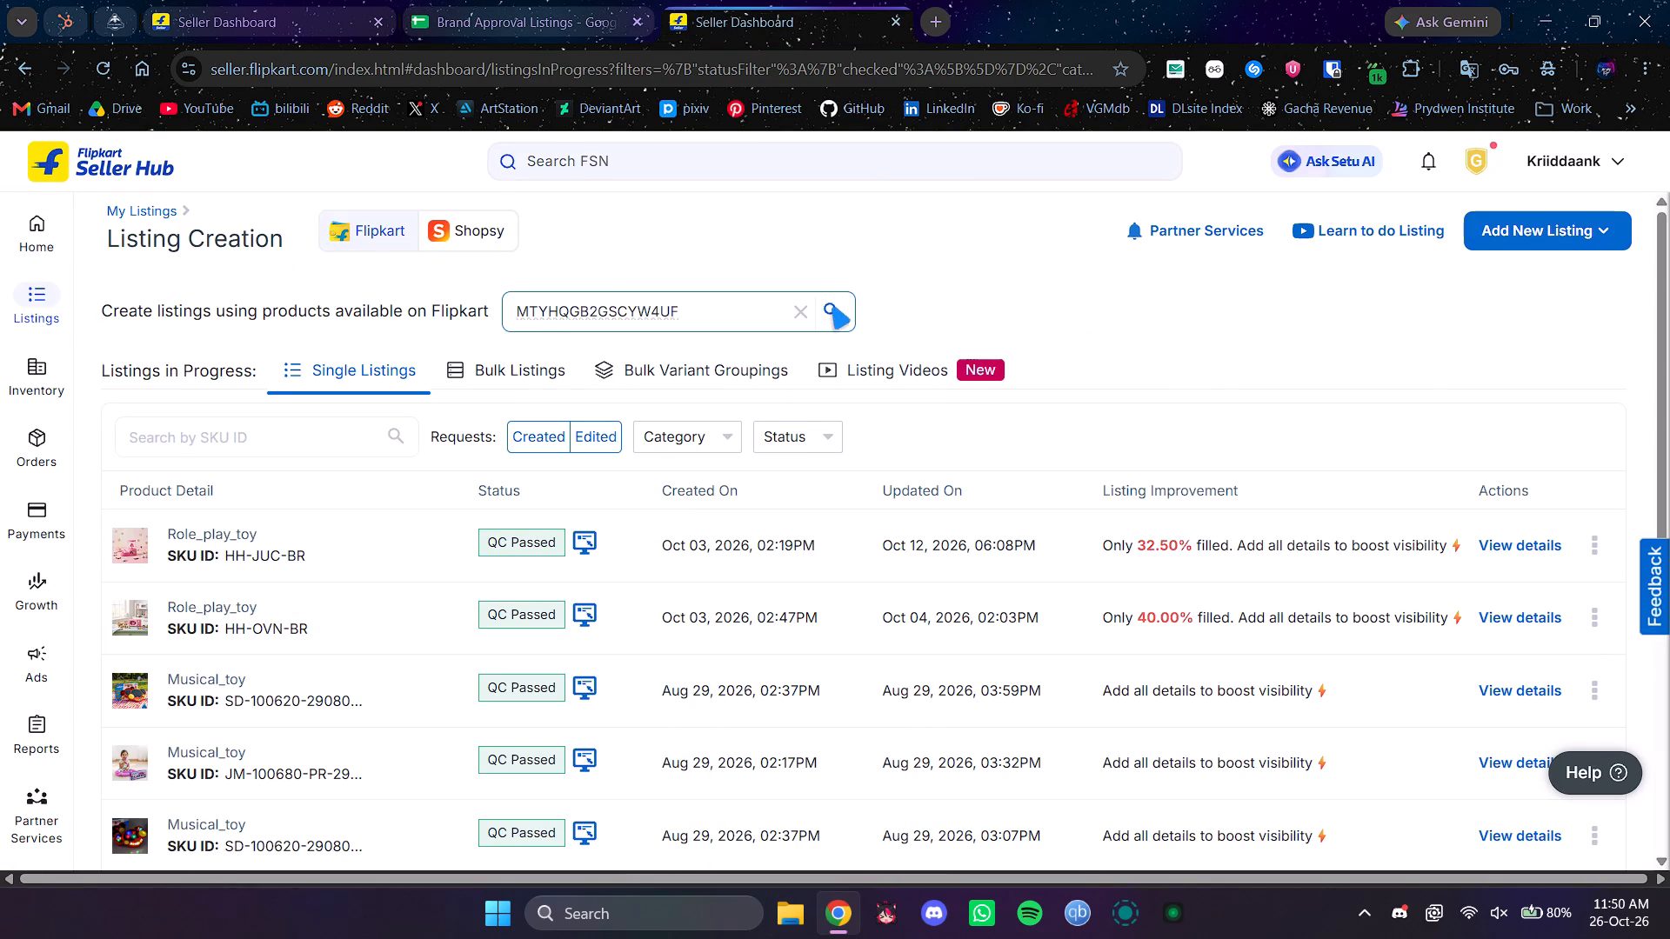
pyautogui.click(832, 309)
# Open the approval application for the StoneBite Musical Banana Monkey to check it, and return to its product result.
pyautogui.click(421, 564)
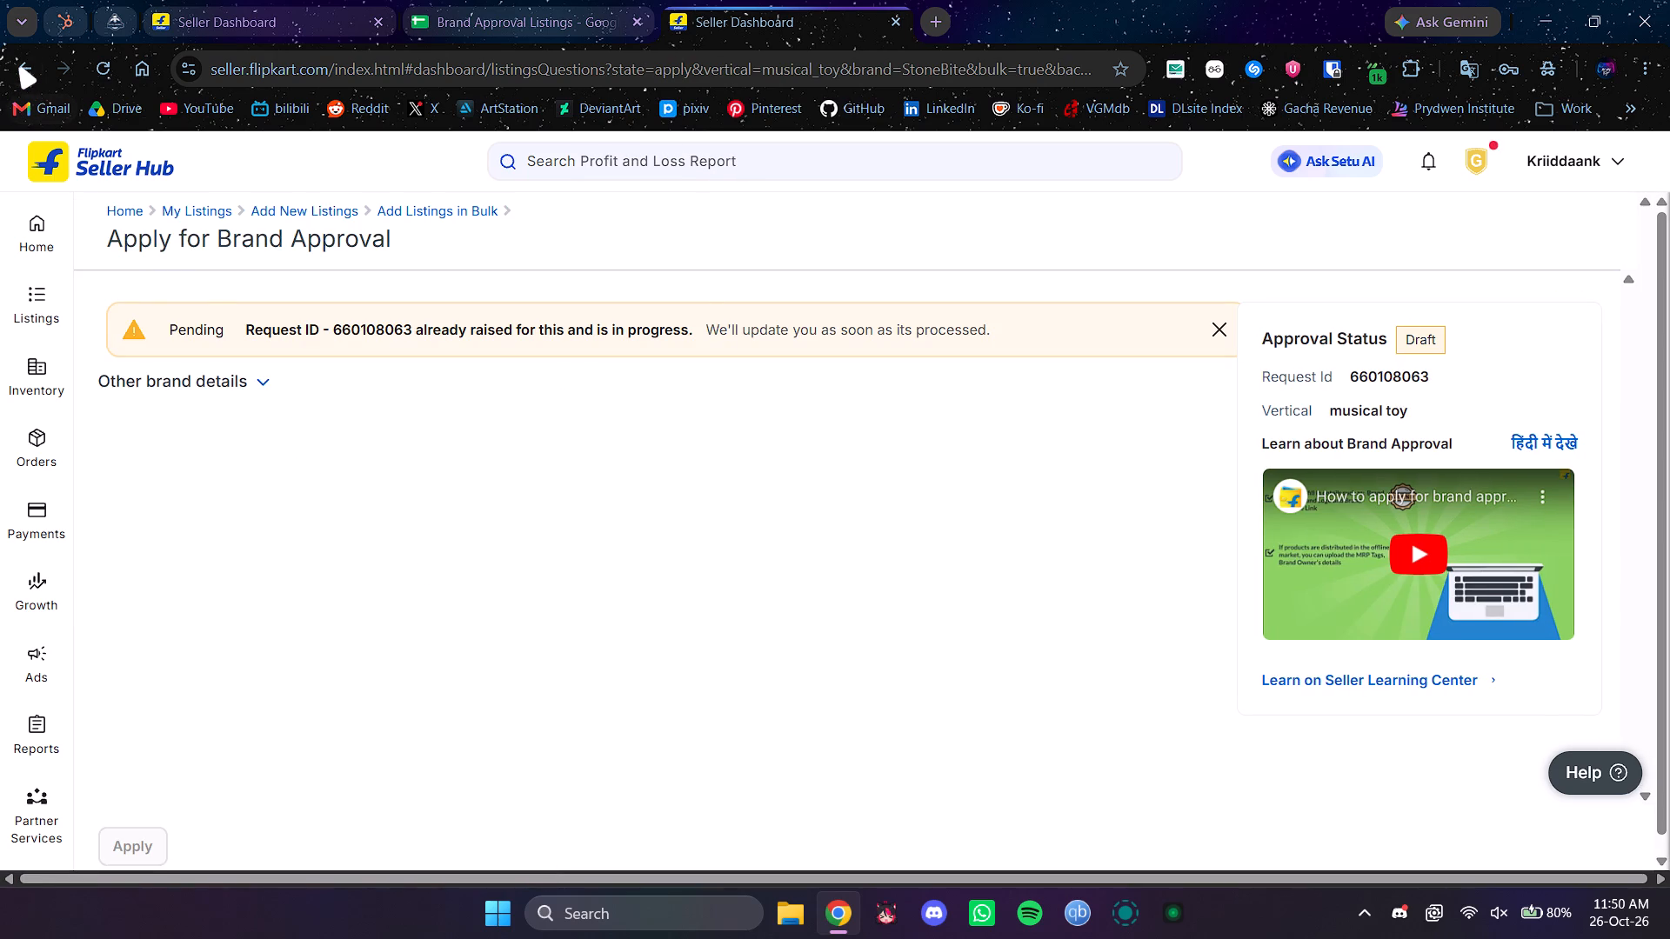
pyautogui.click(19, 69)
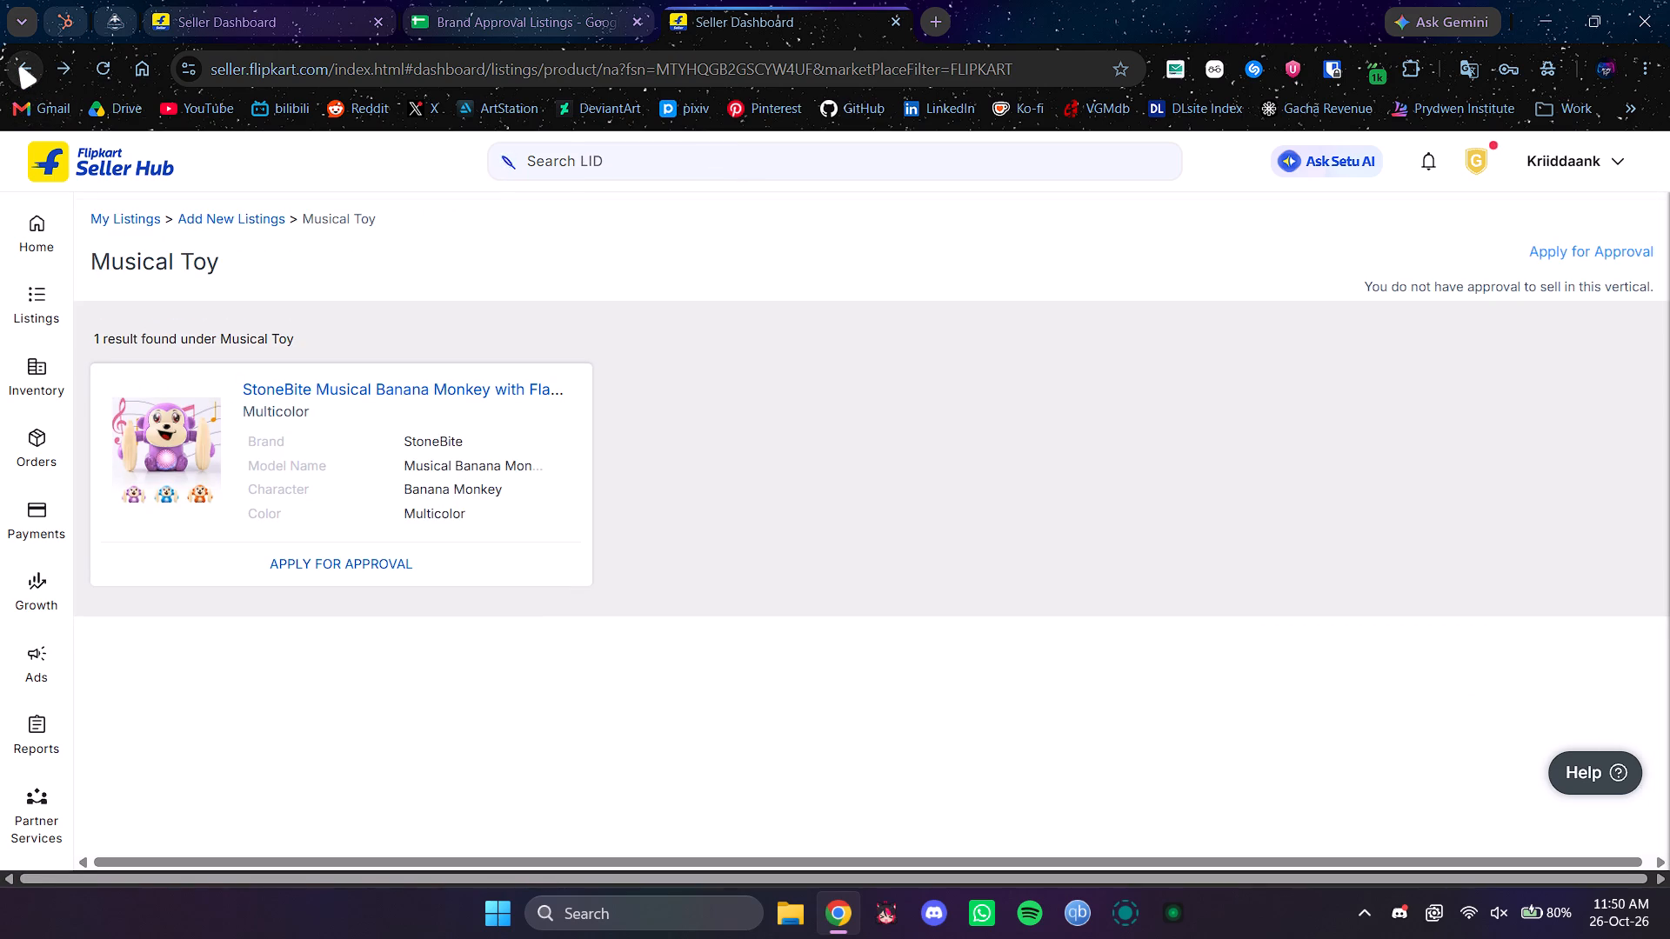
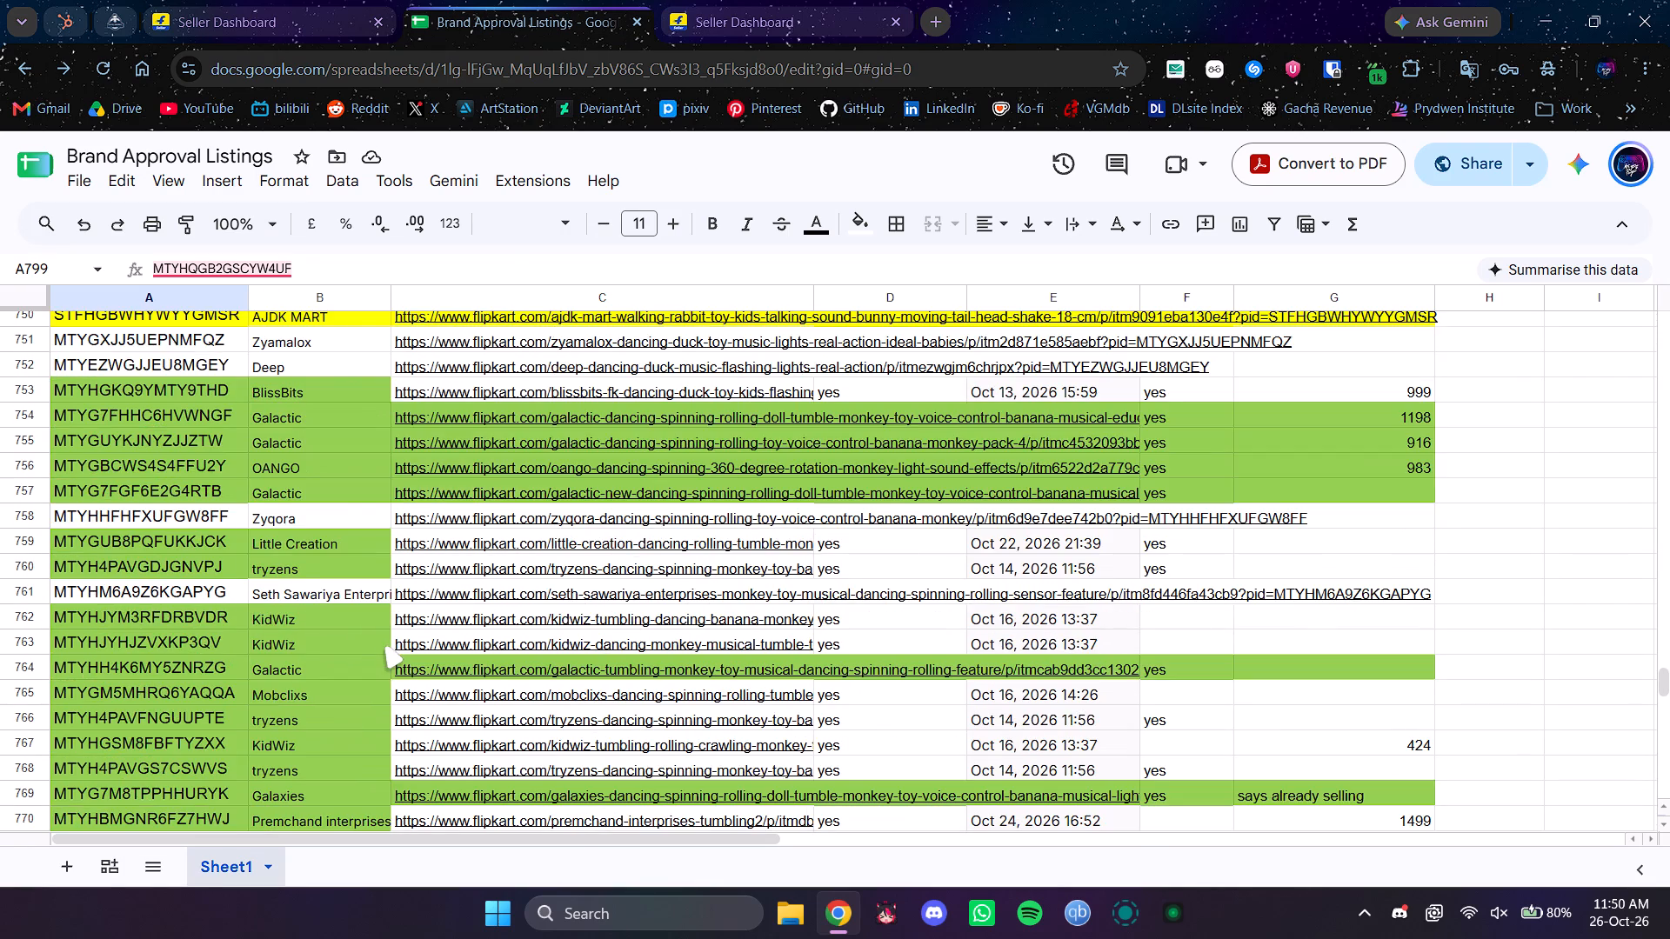
# Copy the Zyqora product's FSN MTYHHFHFXUFGW8FF from row 758 of the Brand Approval Listings sheet and switch to the Seller Hub Musical Toy page.
pyautogui.scroll(2, 386, 648)
pyautogui.scroll(-2, 389, 647)
pyautogui.click(218, 518)
pyautogui.rightClick(218, 518)
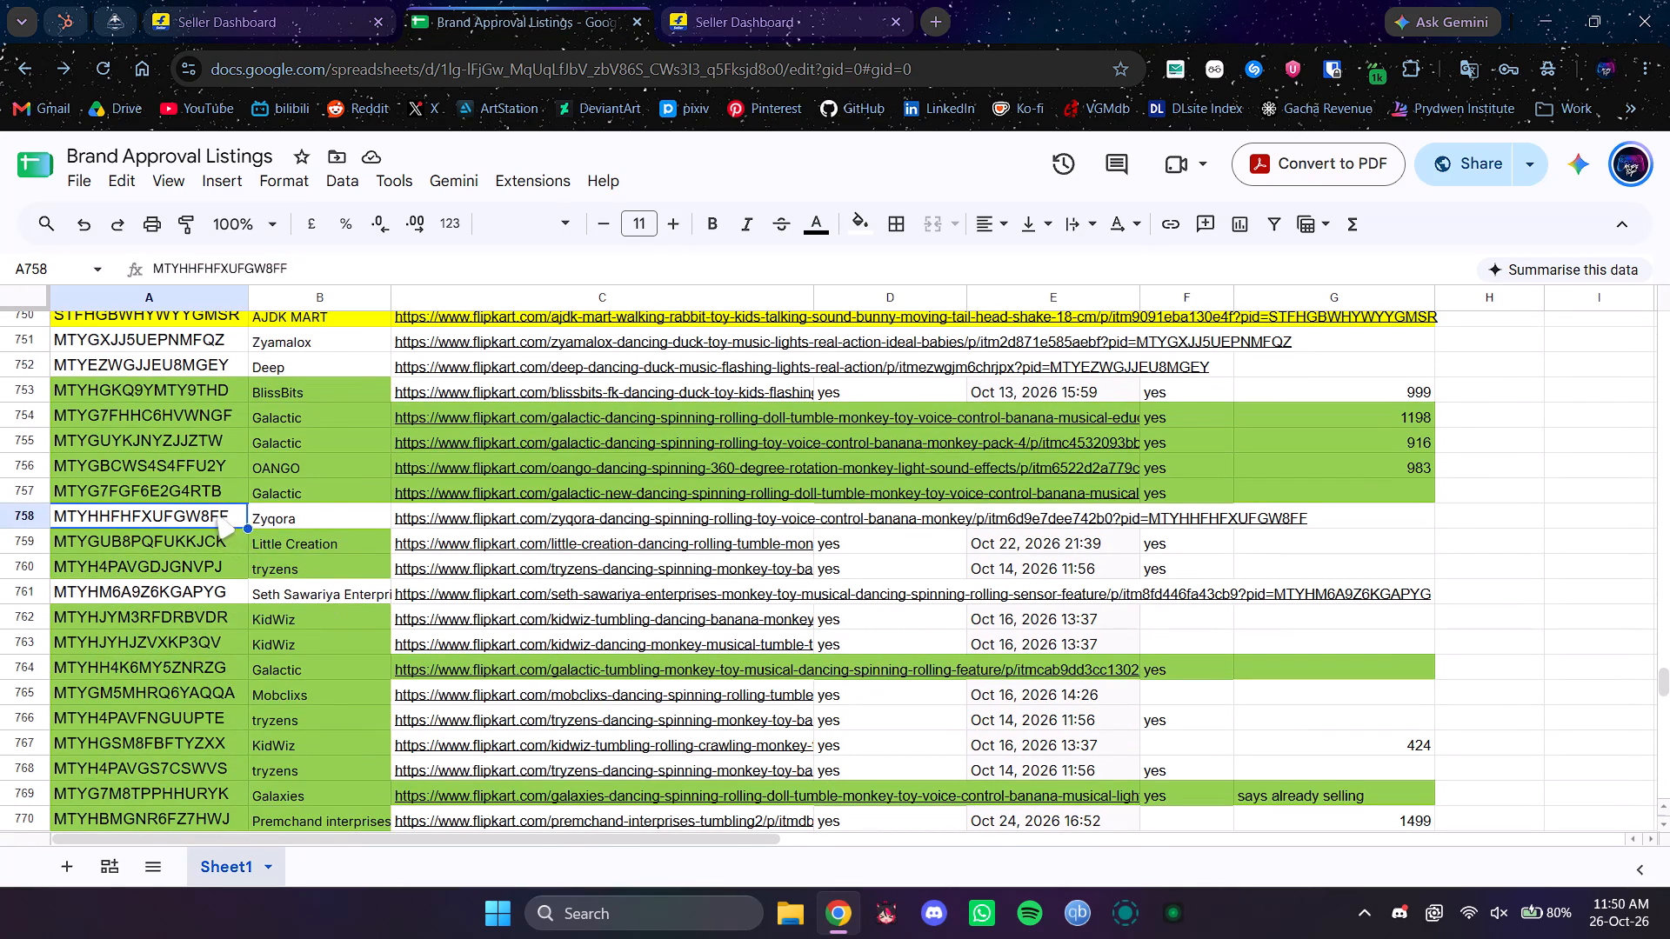
pyautogui.click(378, 283)
pyautogui.click(758, 2)
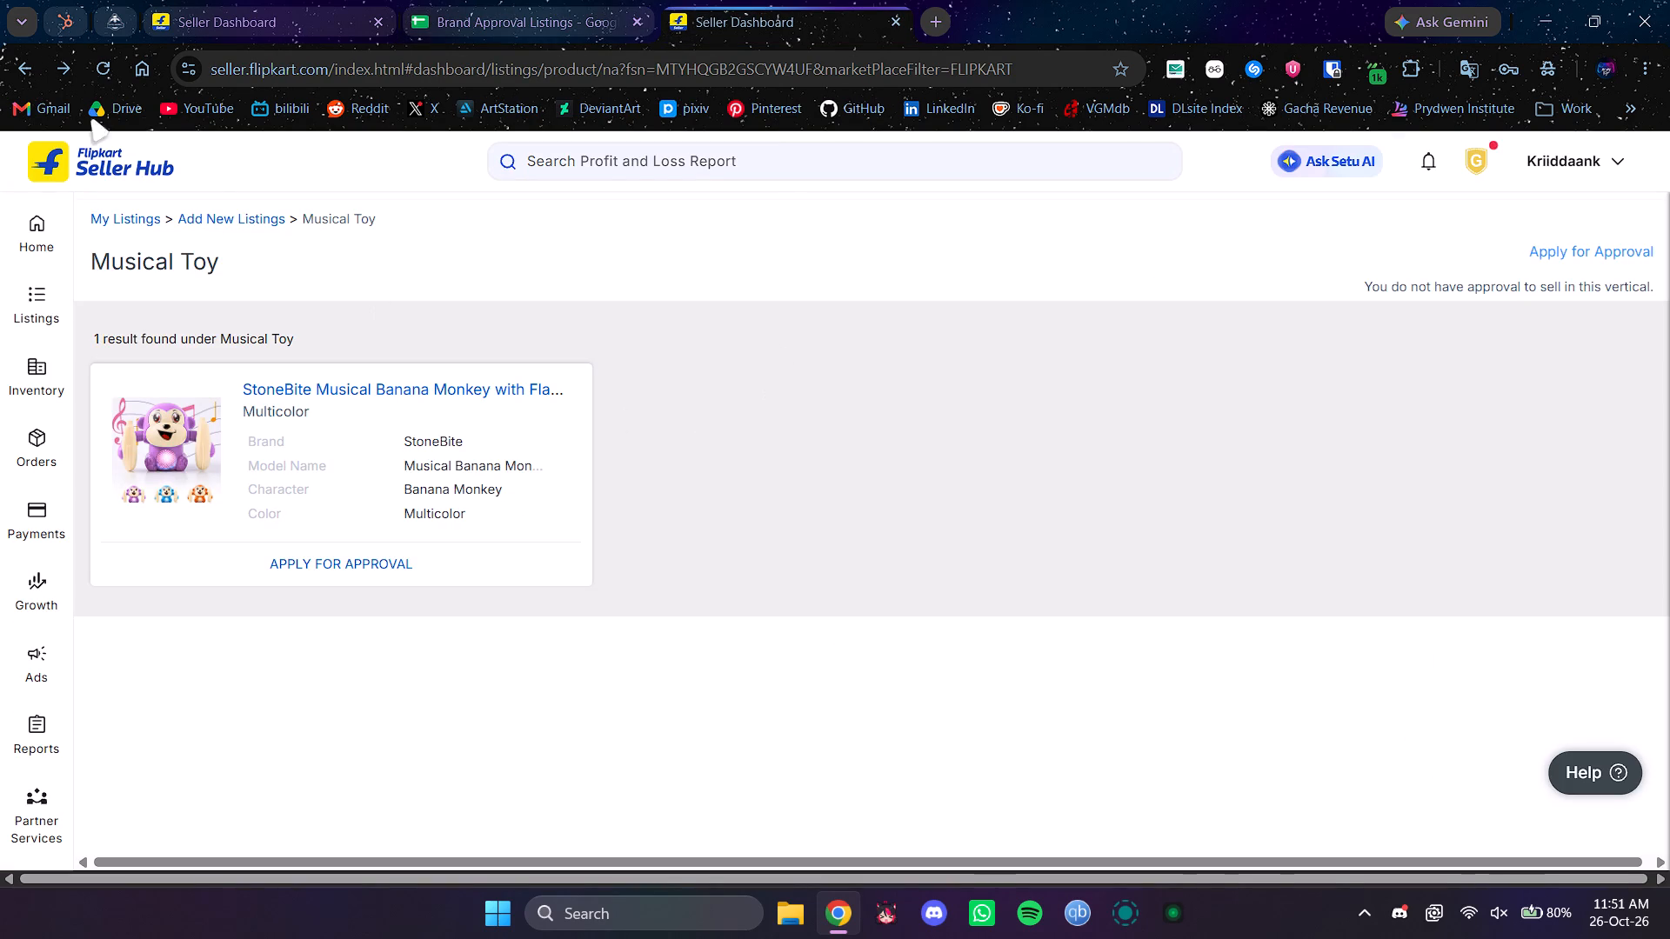
# Return to the Listing Creation page and search for the product with the copied FSN MTYHHFHFXUFGW8FF.
pyautogui.click(17, 70)
pyautogui.rightClick(564, 308)
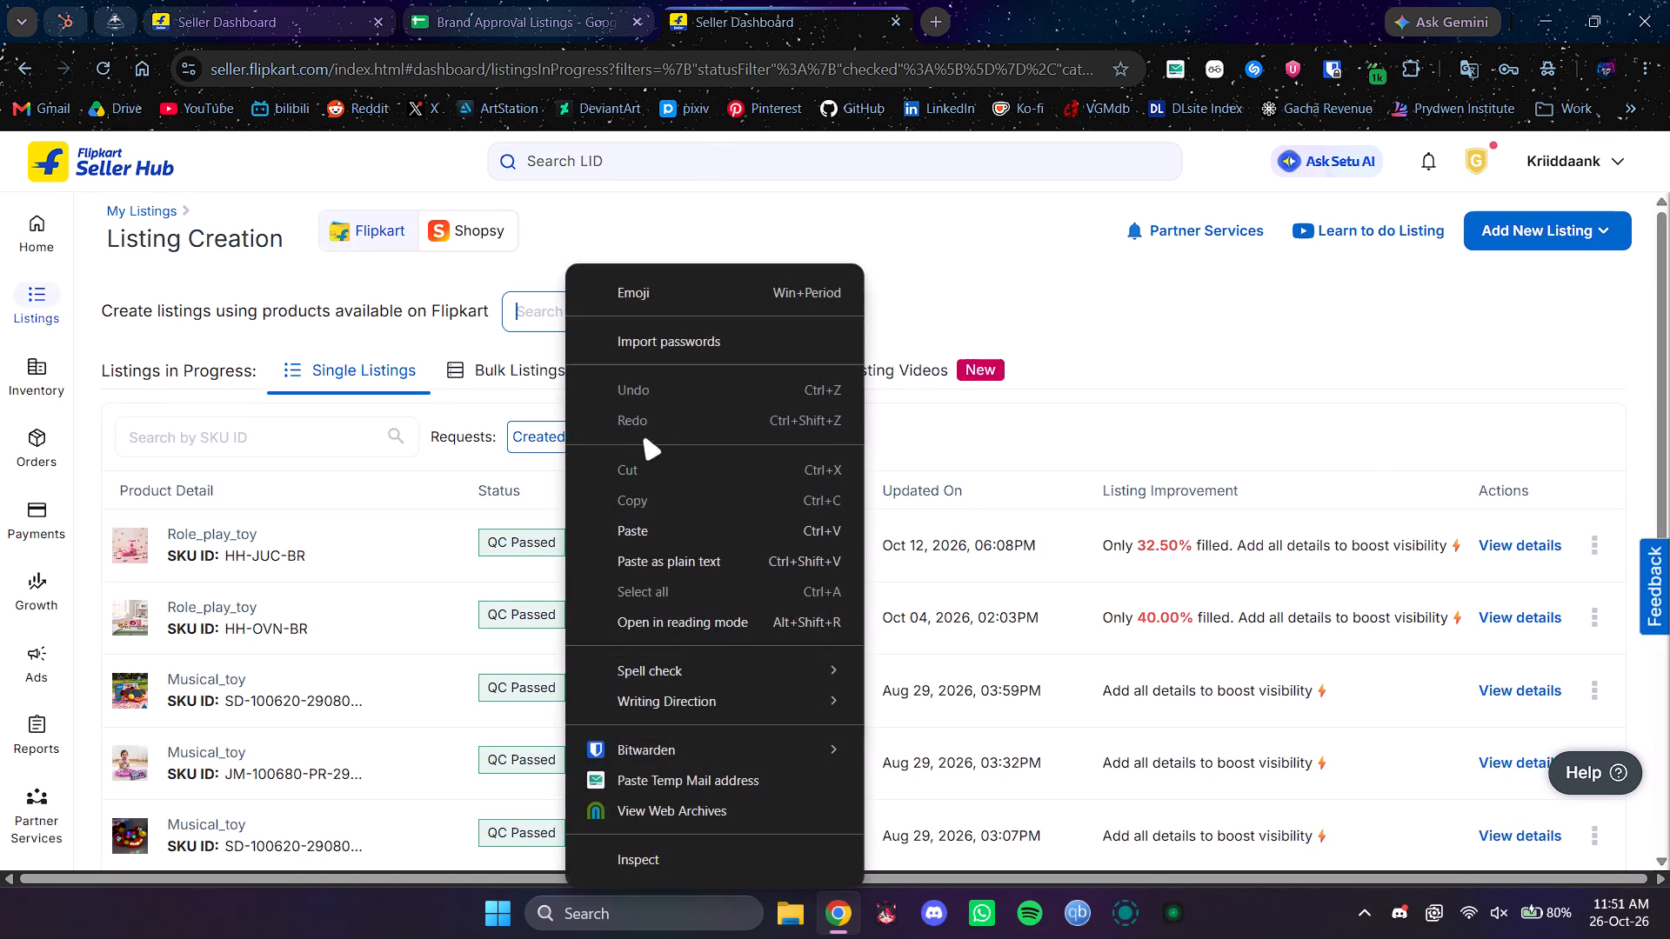
pyautogui.click(665, 527)
pyautogui.click(824, 313)
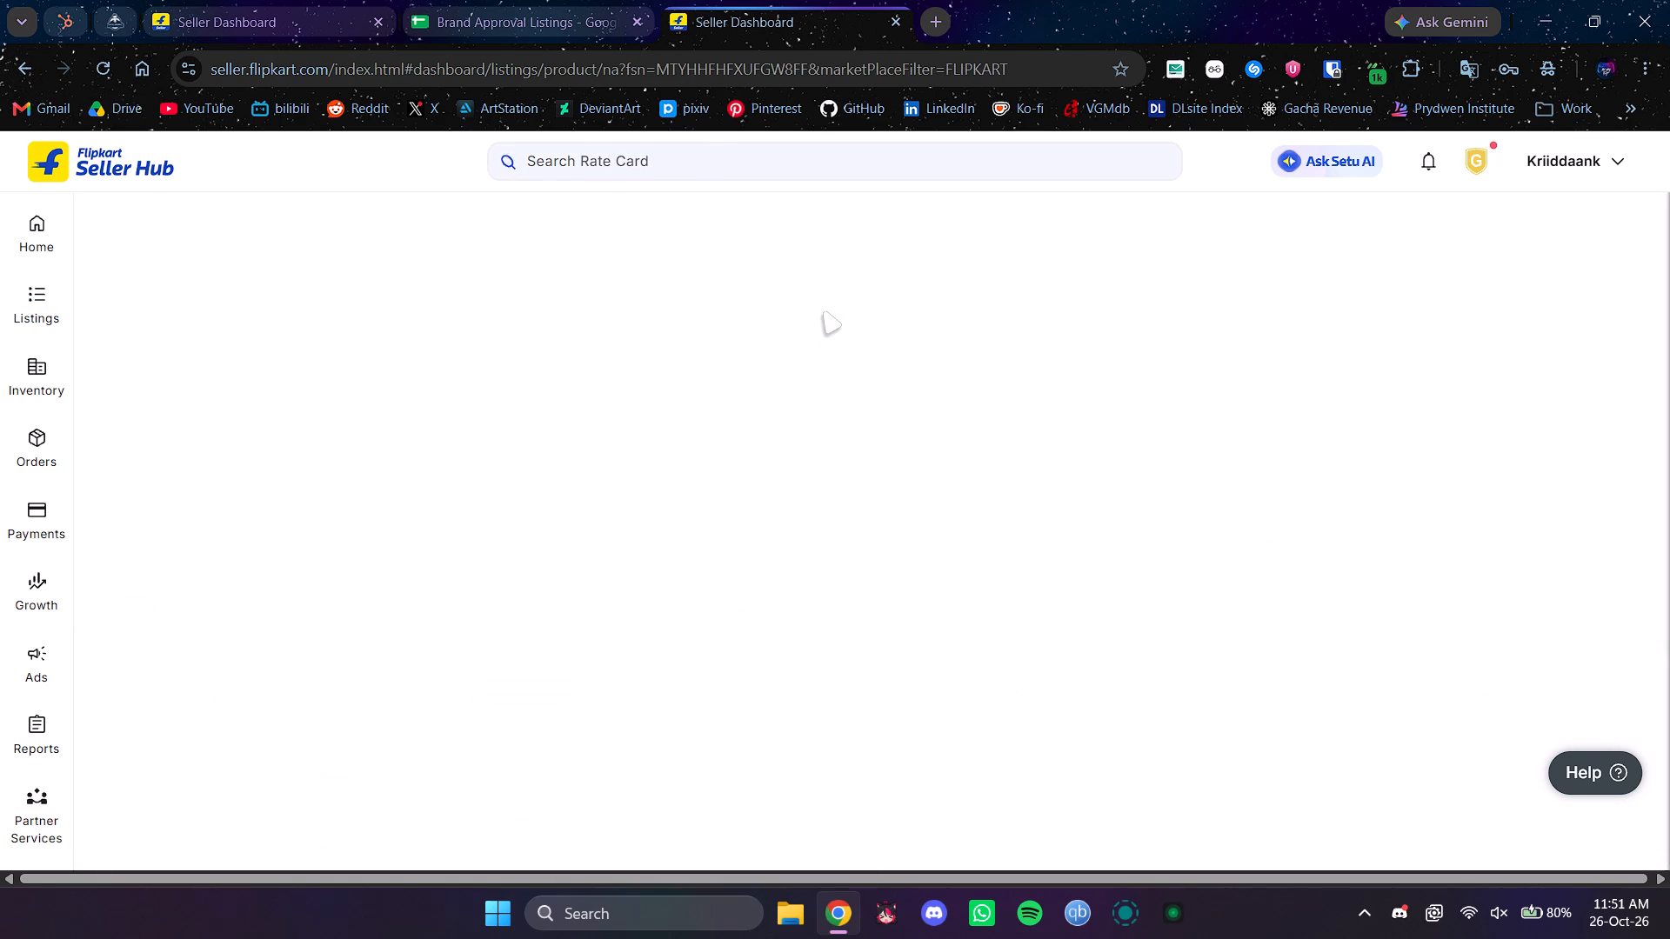
# Open the brand approval application for the Zyqora Dancing and Spinning Rolling Toy to check it, and return to its product result.
pyautogui.click(473, 567)
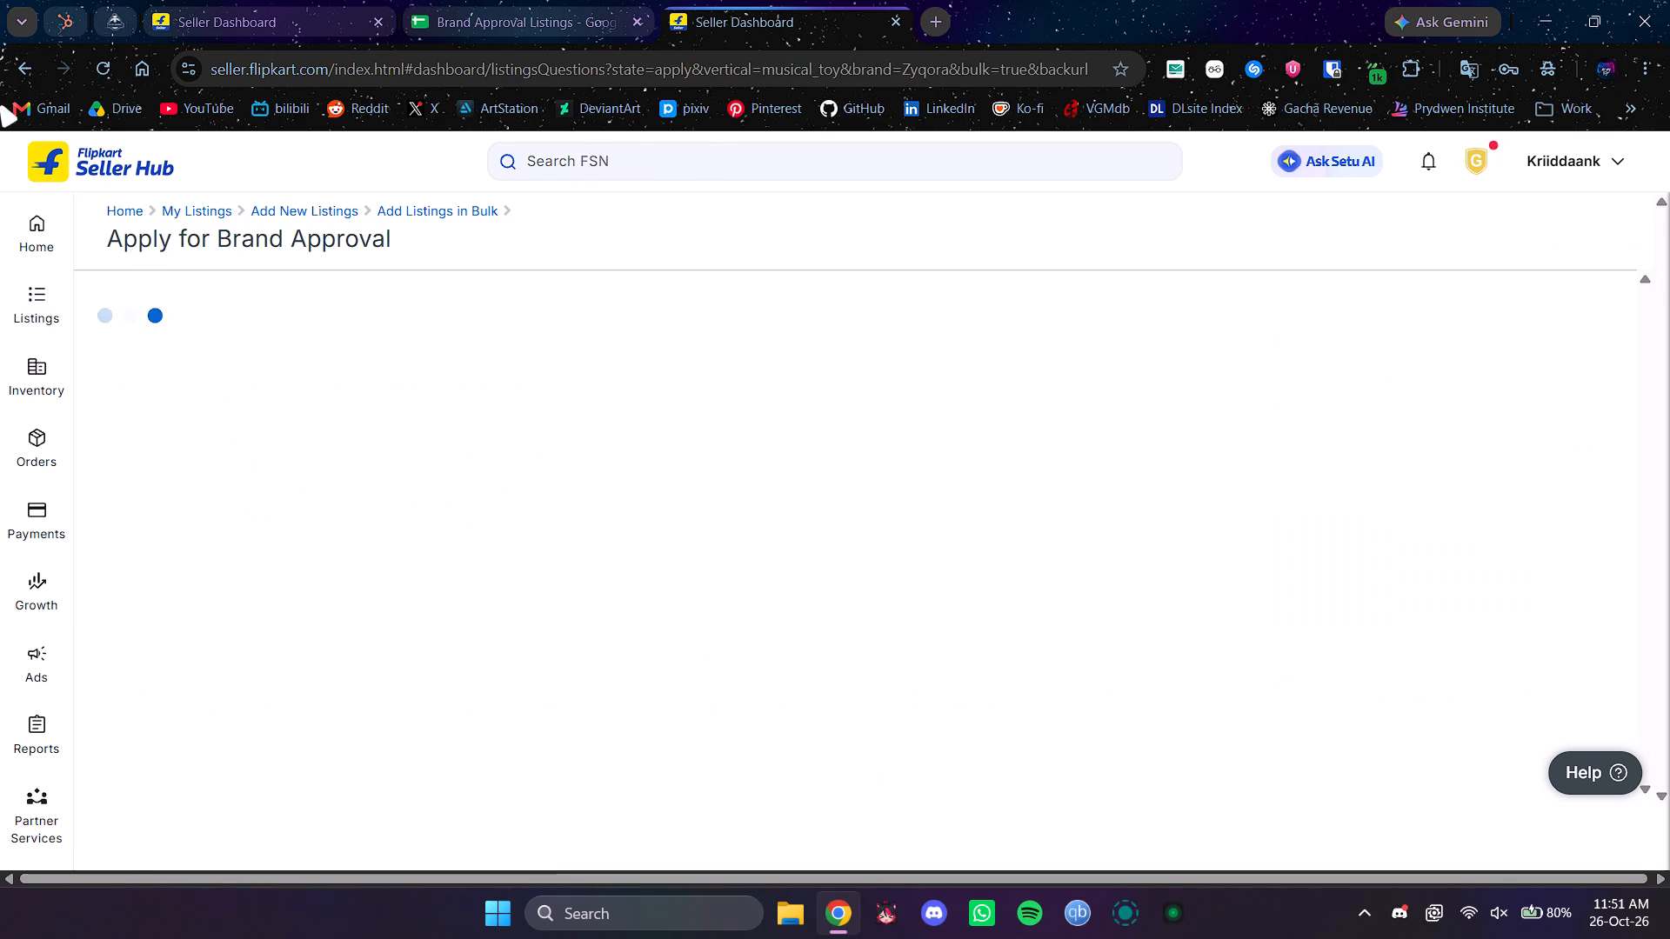
pyautogui.click(28, 66)
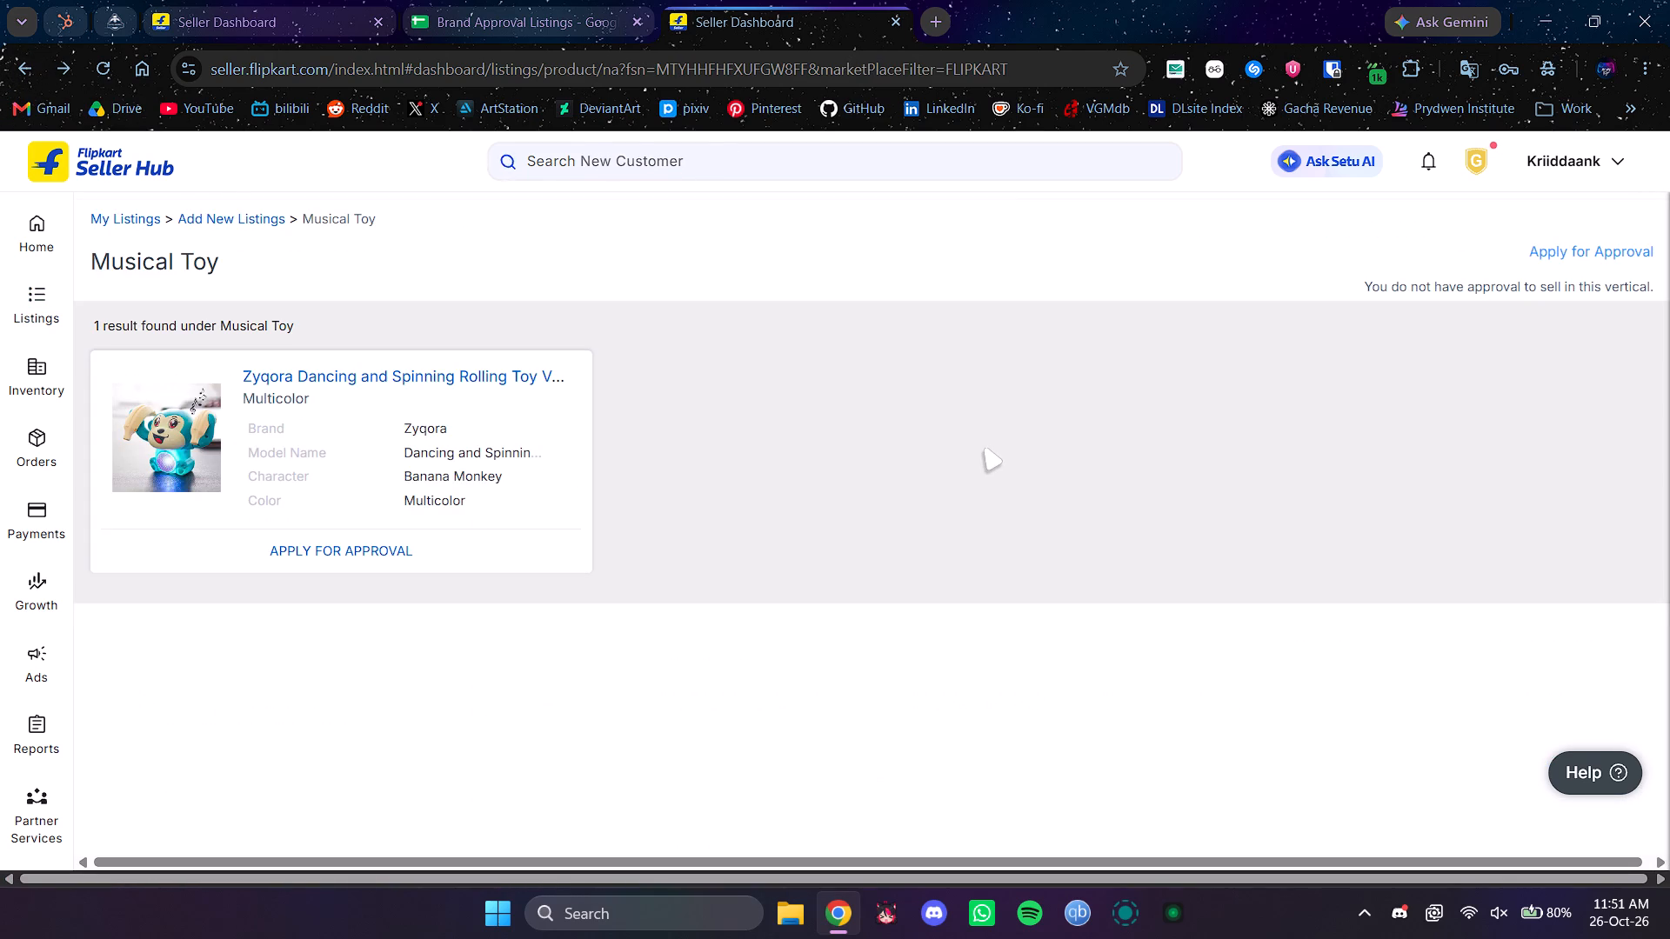